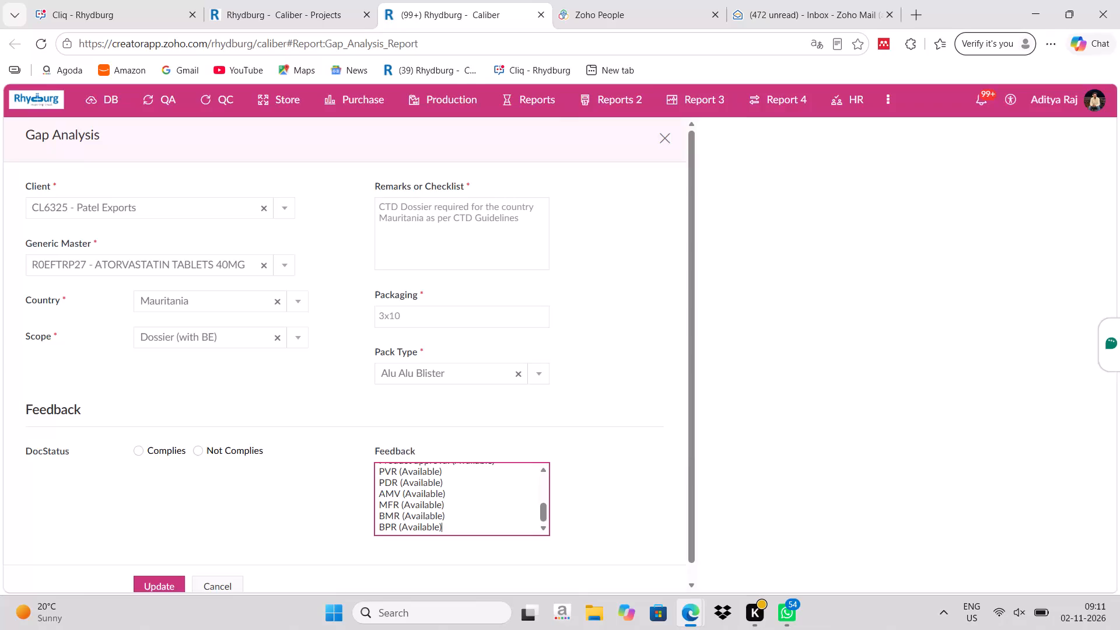
# Close the Gap Analysis edit form for the Atorvastatin Tablets 40mg record without updating it.
pyautogui.click(668, 136)
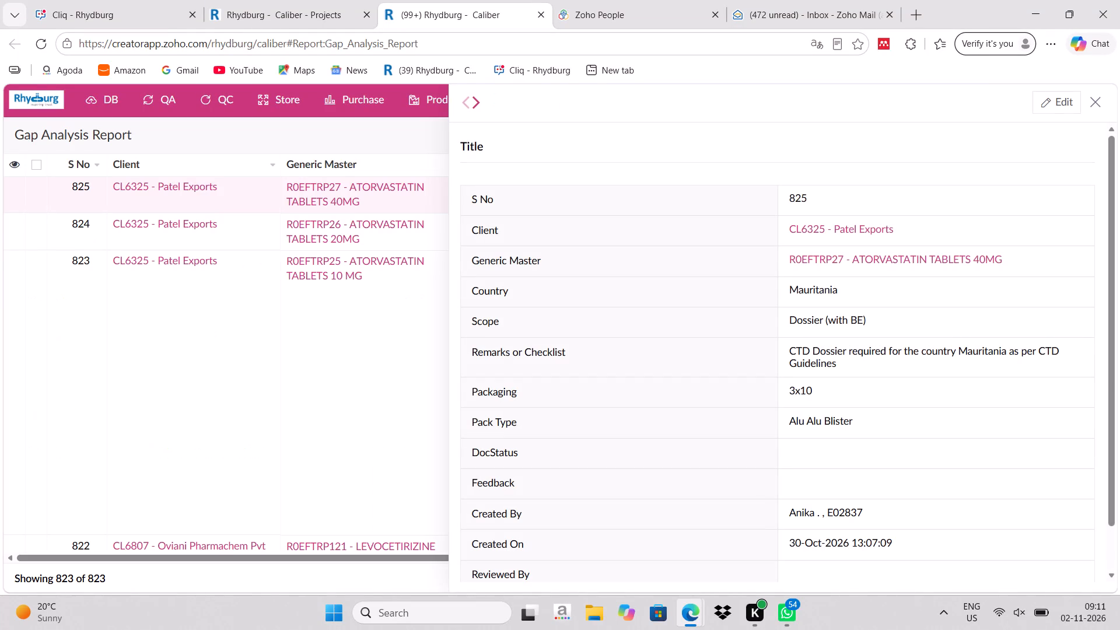
# Switch to the Caliber Projects browser tab and open the Change Control MIS page of the QA module.
pyautogui.click(281, 8)
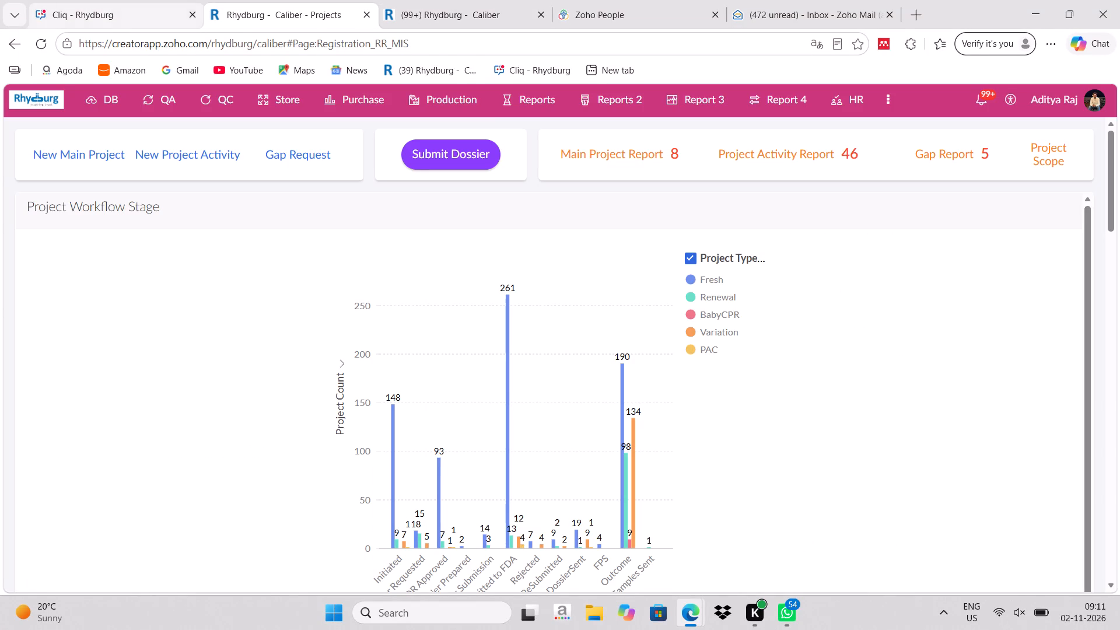
pyautogui.click(75, 4)
pyautogui.click(310, 2)
pyautogui.click(169, 97)
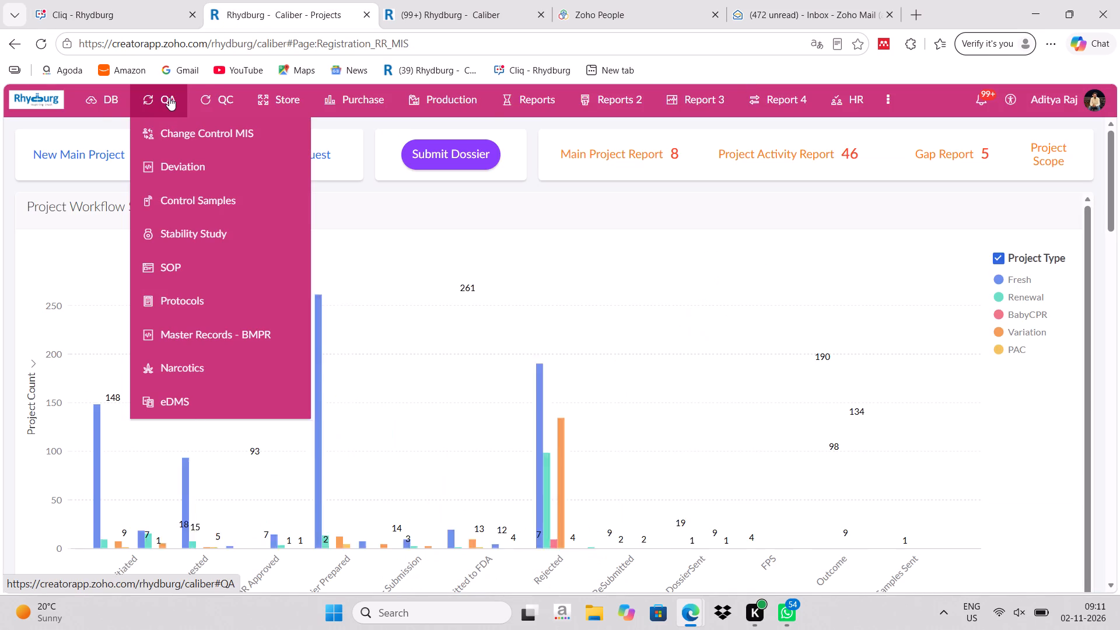
pyautogui.click(174, 130)
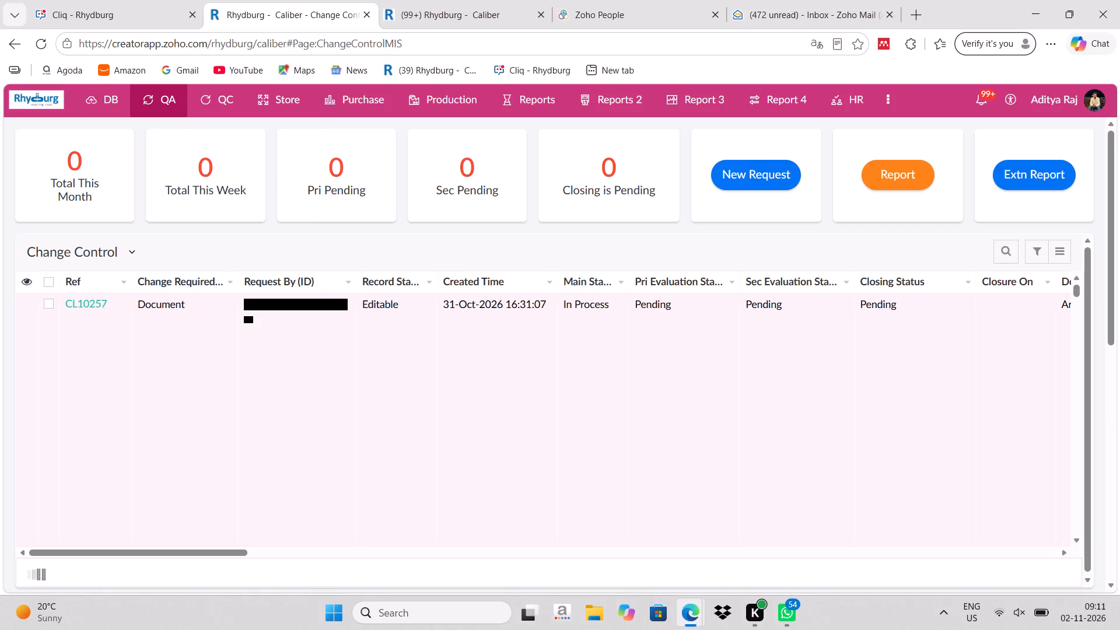
# Search the Change Control list by Ref for 10207 and view the record's current and new suggested states.
pyautogui.click(69, 283)
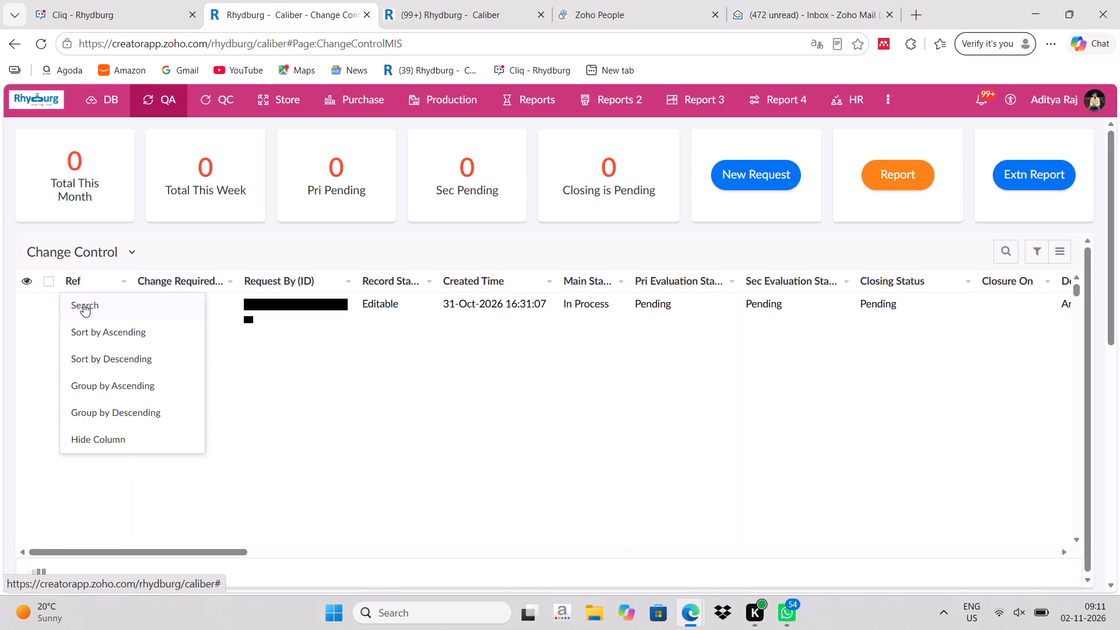
pyautogui.click(83, 304)
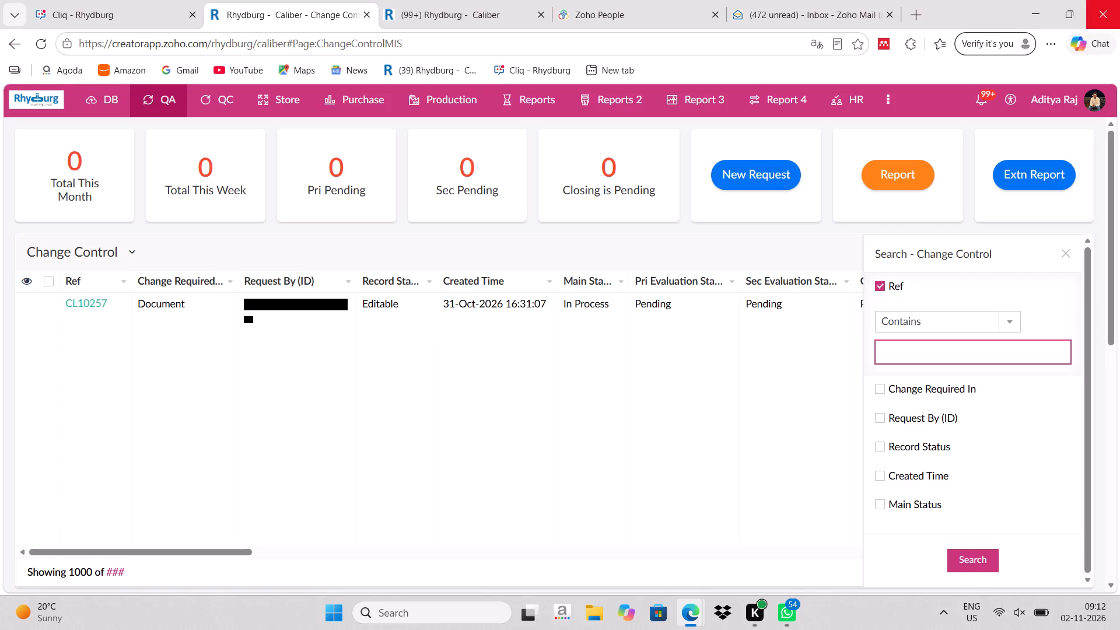
pyautogui.press('1')
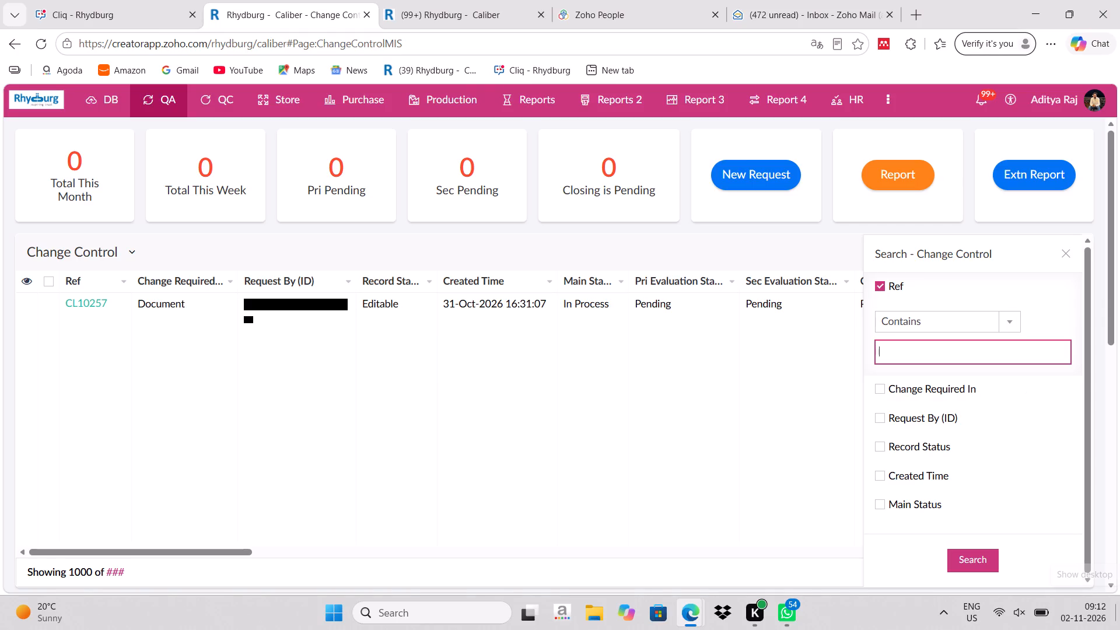
pyautogui.write('0202')
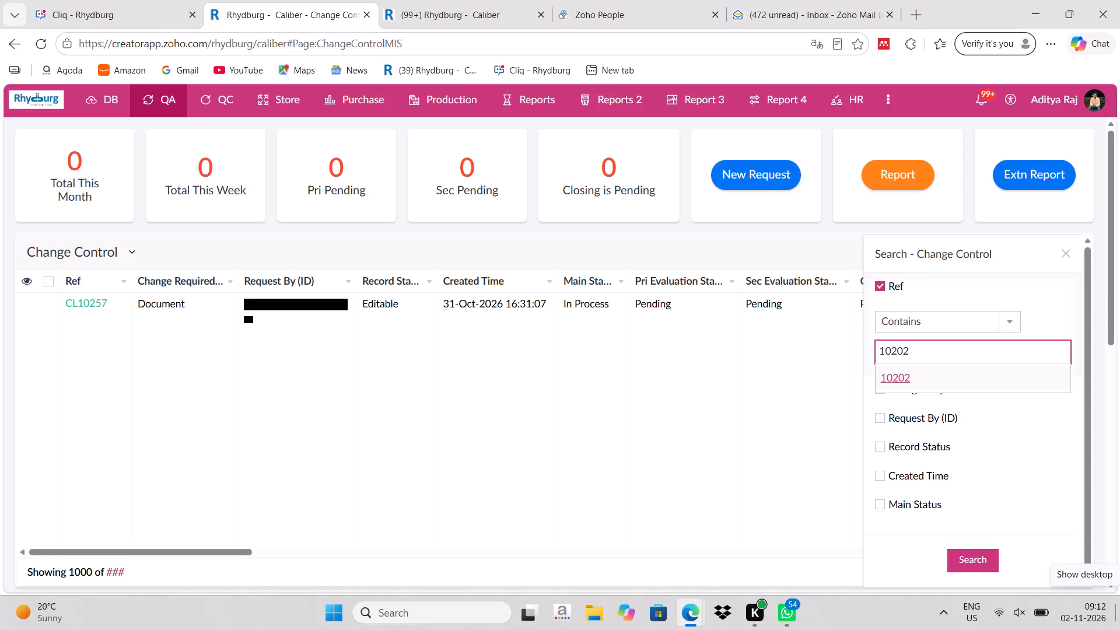
pyautogui.press('BackSpace')
pyautogui.press('7')
pyautogui.press('Return')
pyautogui.press('Return')
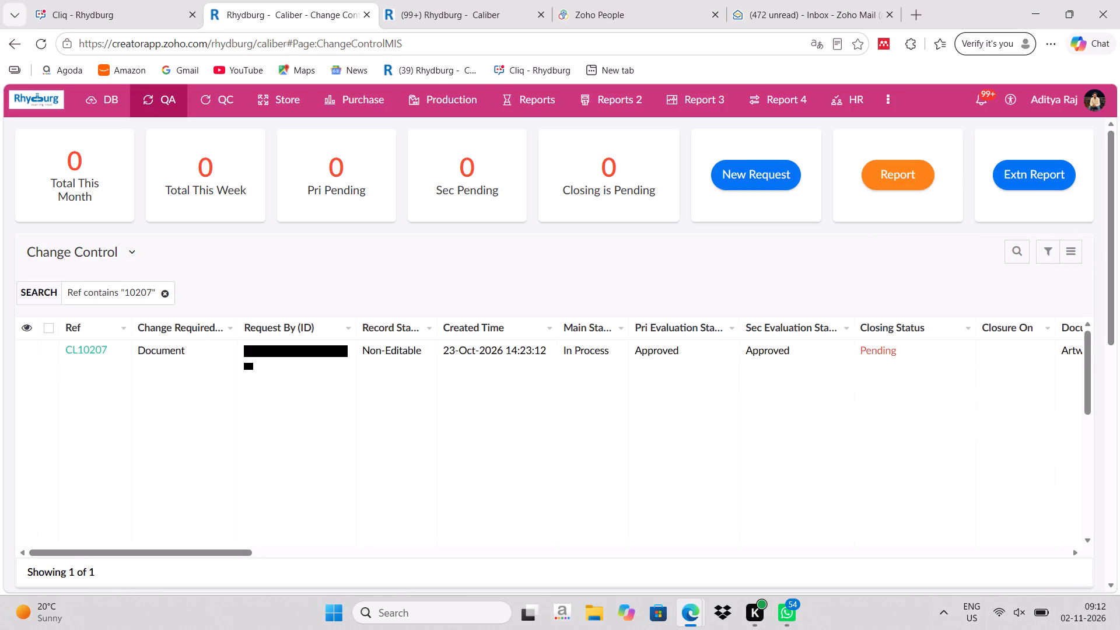
pyautogui.hscroll(-4, 337, 448)
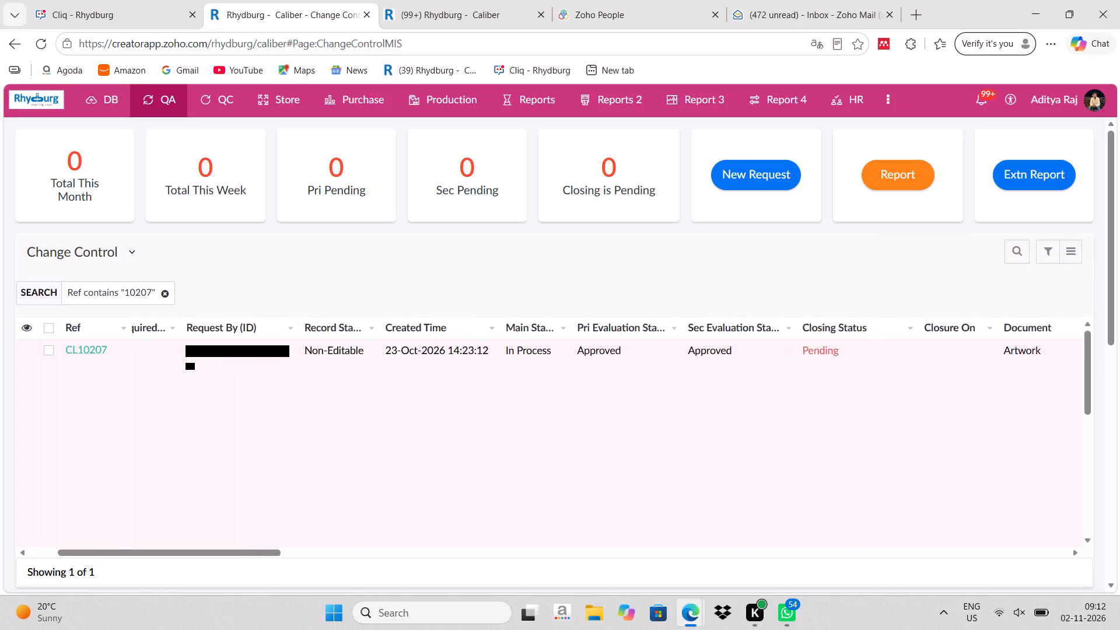
pyautogui.hscroll(-6, 337, 448)
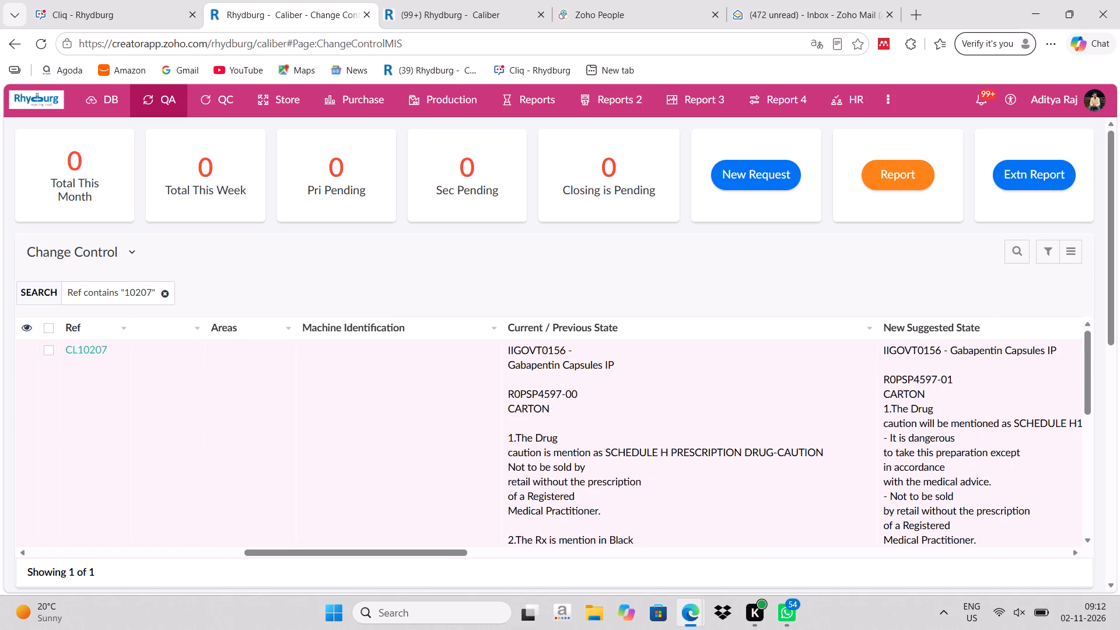
pyautogui.hscroll(-4, 622, 411)
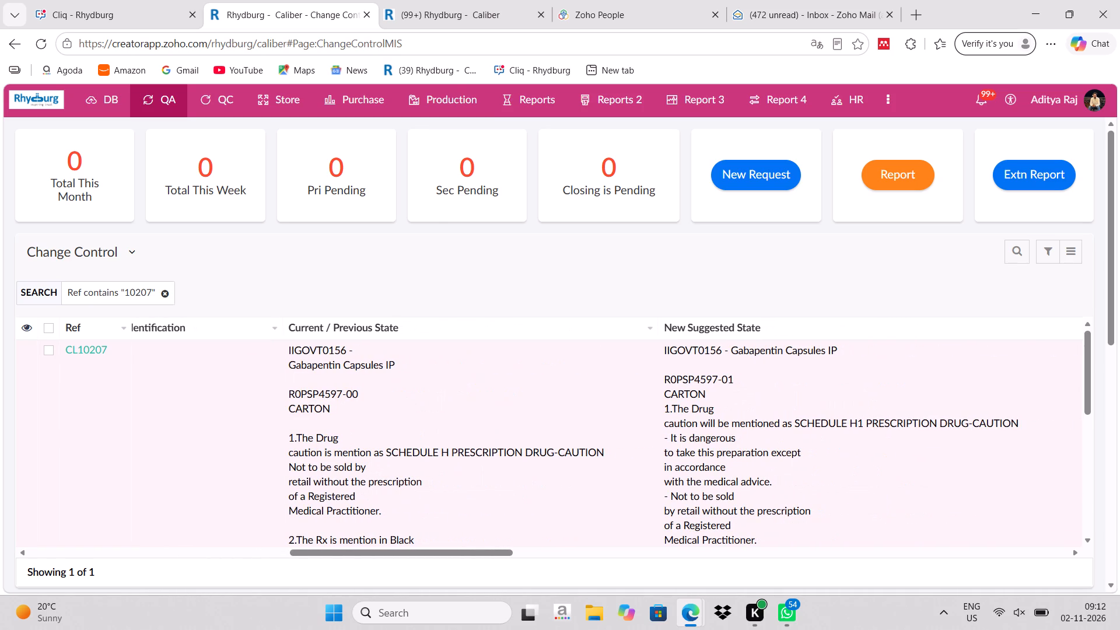
# Replace the Ref search value with 10210 and run the Change Control search.
pyautogui.click(69, 325)
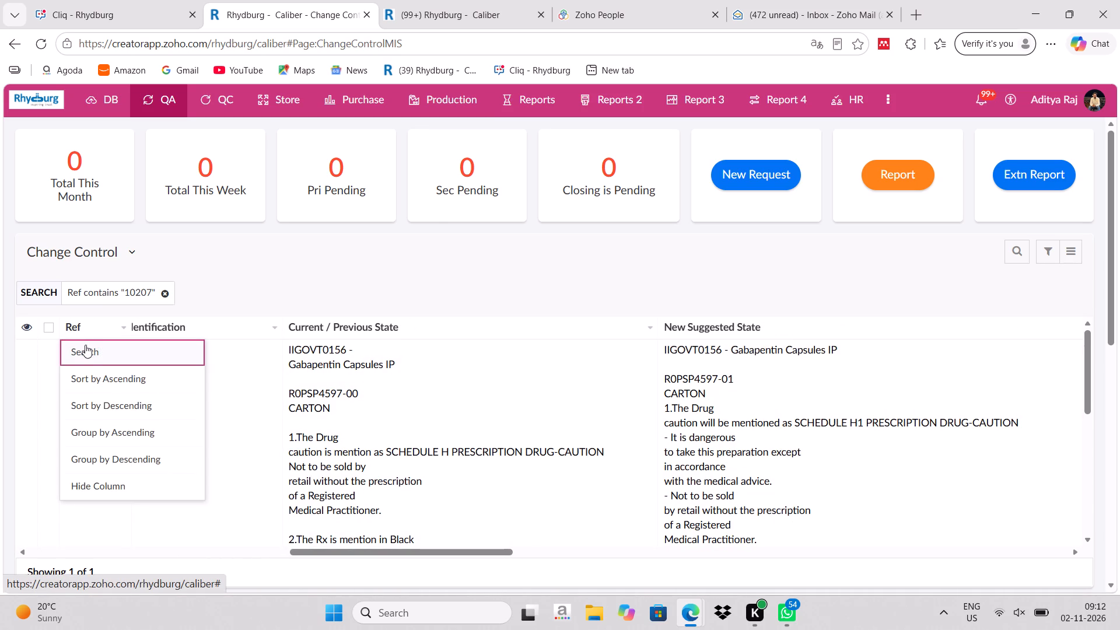
pyautogui.click(89, 351)
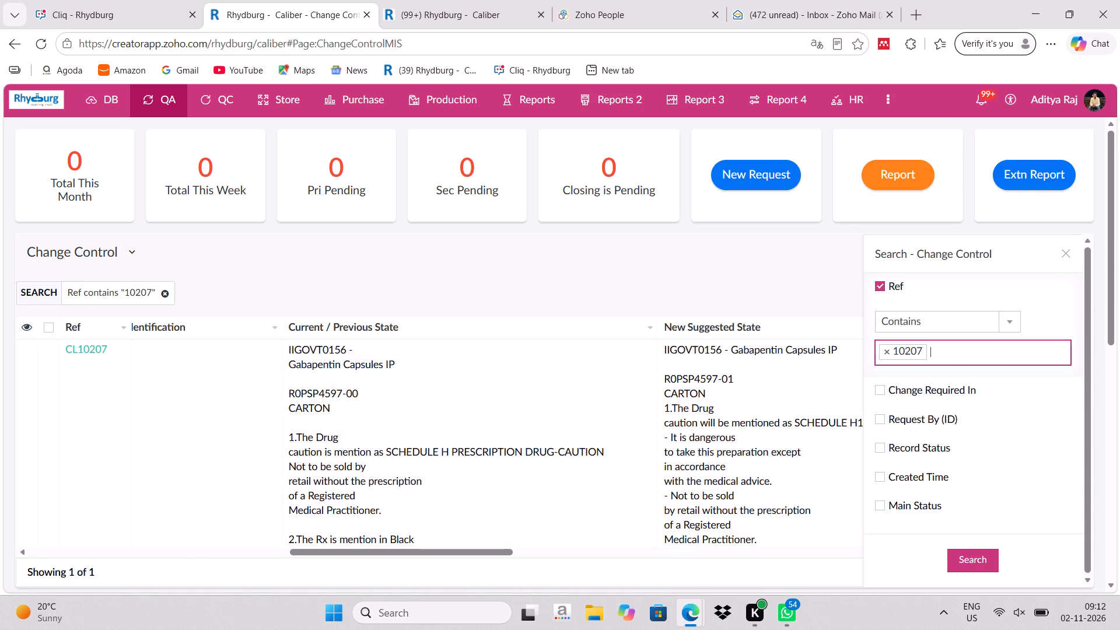
pyautogui.click(883, 351)
pyautogui.write('10')
pyautogui.write('210')
pyautogui.press('Return')
pyautogui.press('Return')
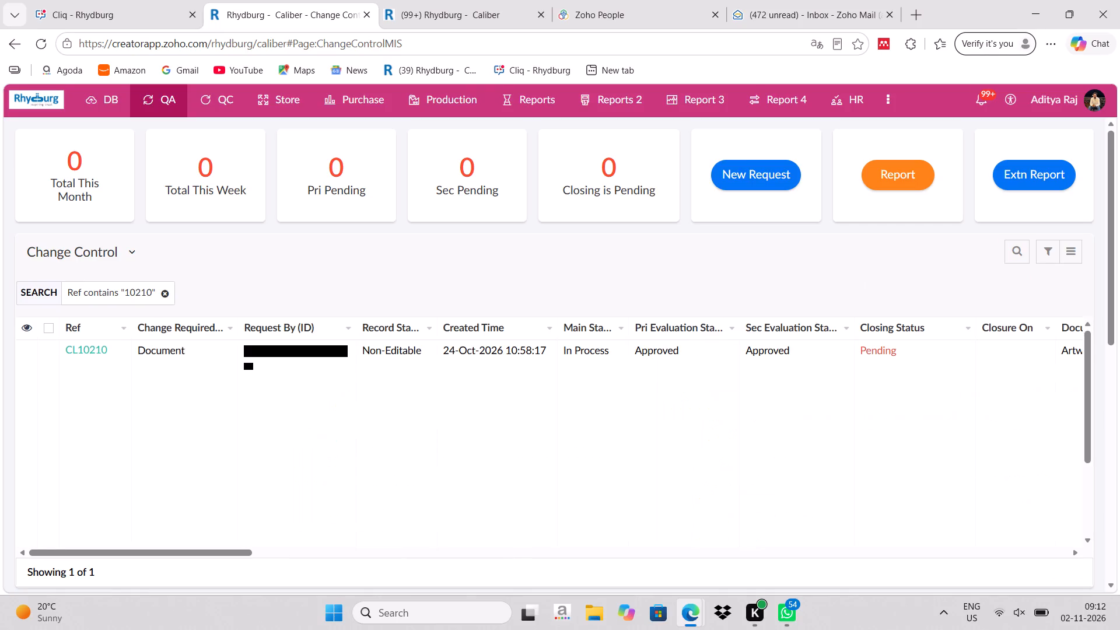
# Examine the Current / Previous State and New Suggested State texts of change control CL10210 down to the specs.
pyautogui.hscroll(-8, 659, 467)
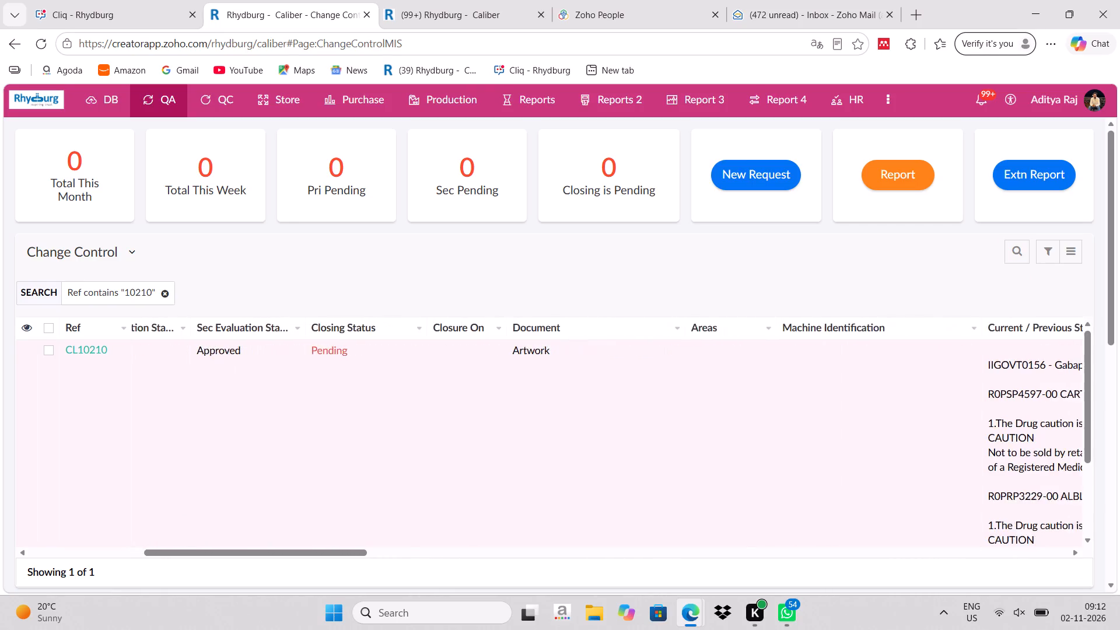
pyautogui.hscroll(-4, 659, 467)
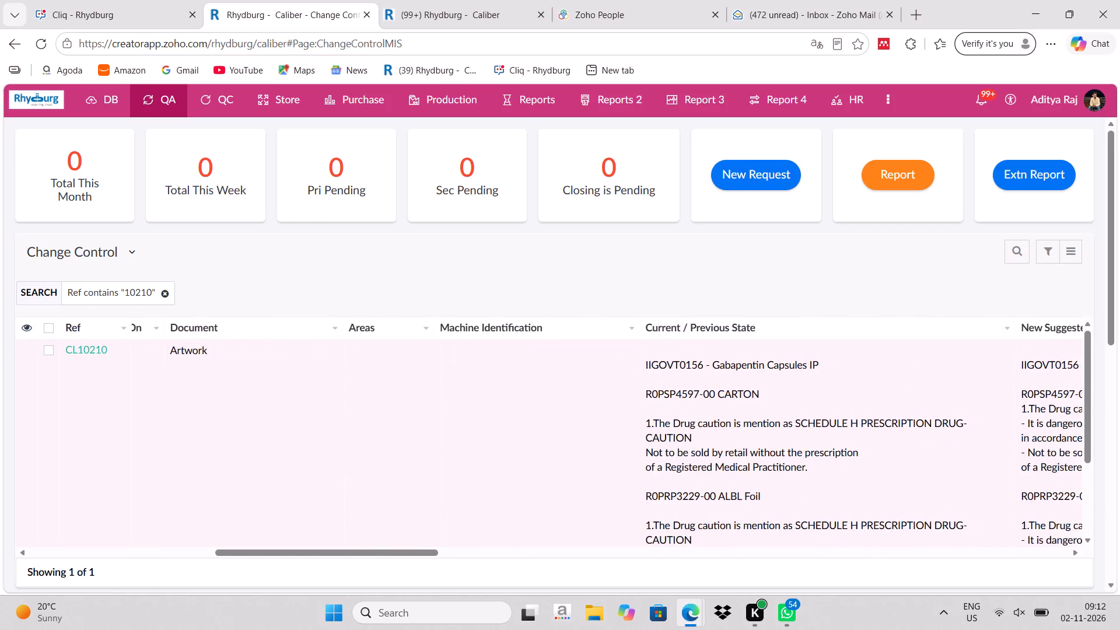
pyautogui.hscroll(-5, 659, 467)
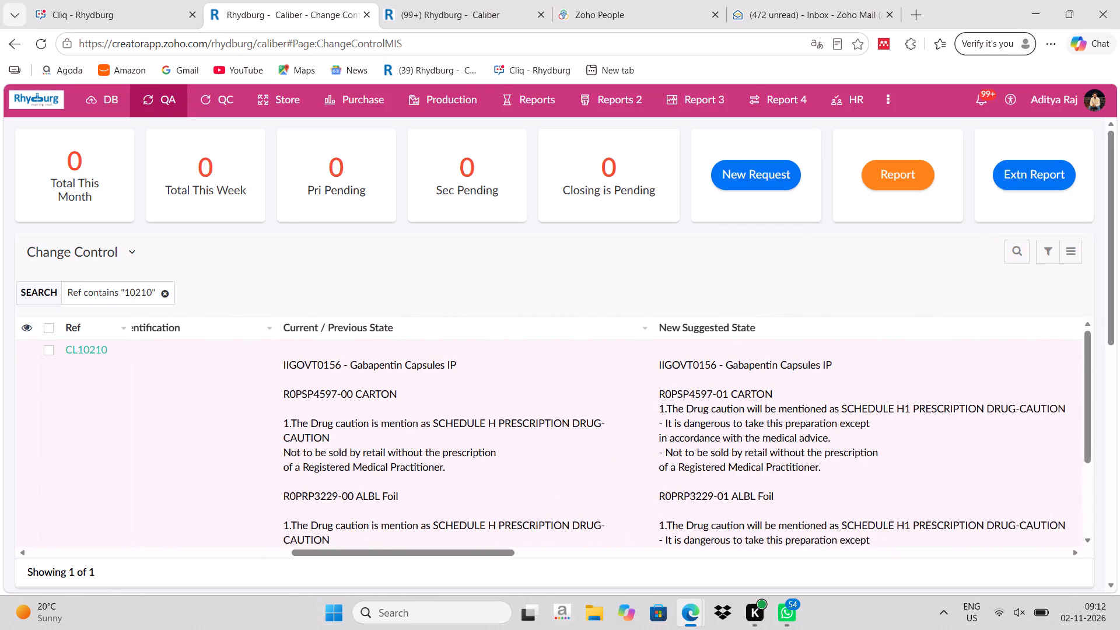
pyautogui.hscroll(-2, 659, 467)
pyautogui.scroll(-2, 659, 467)
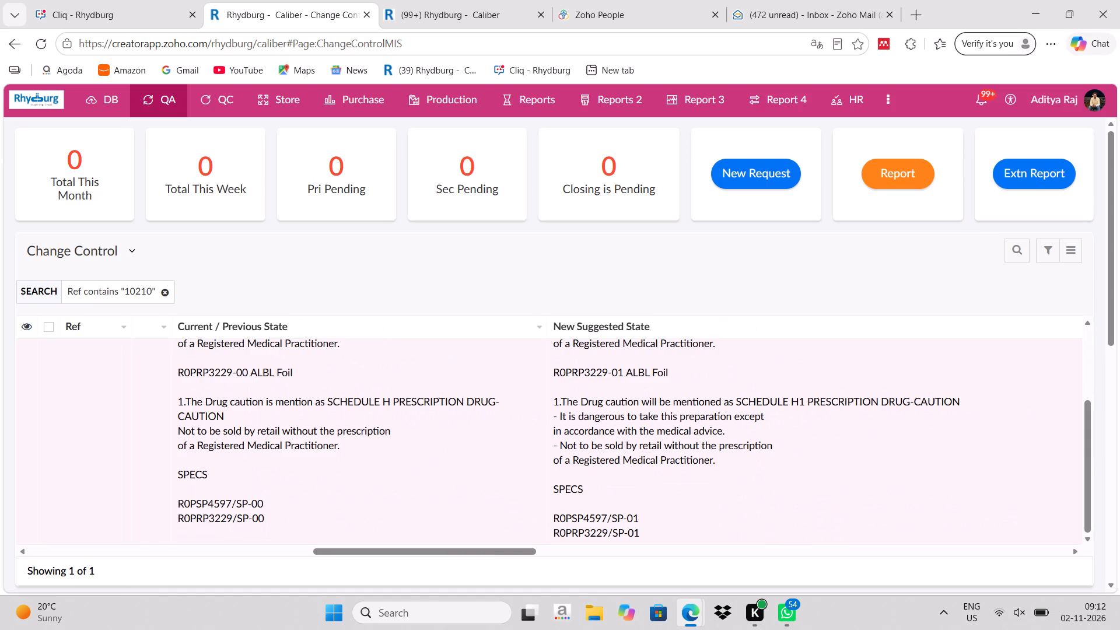
pyautogui.scroll(1, 659, 467)
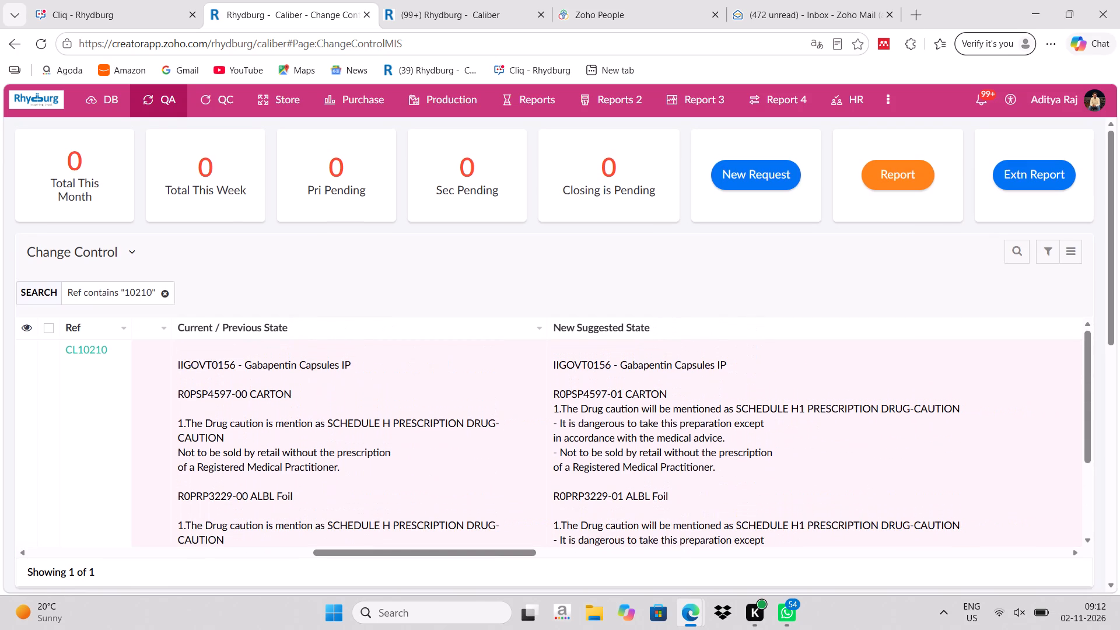
pyautogui.scroll(2, 659, 467)
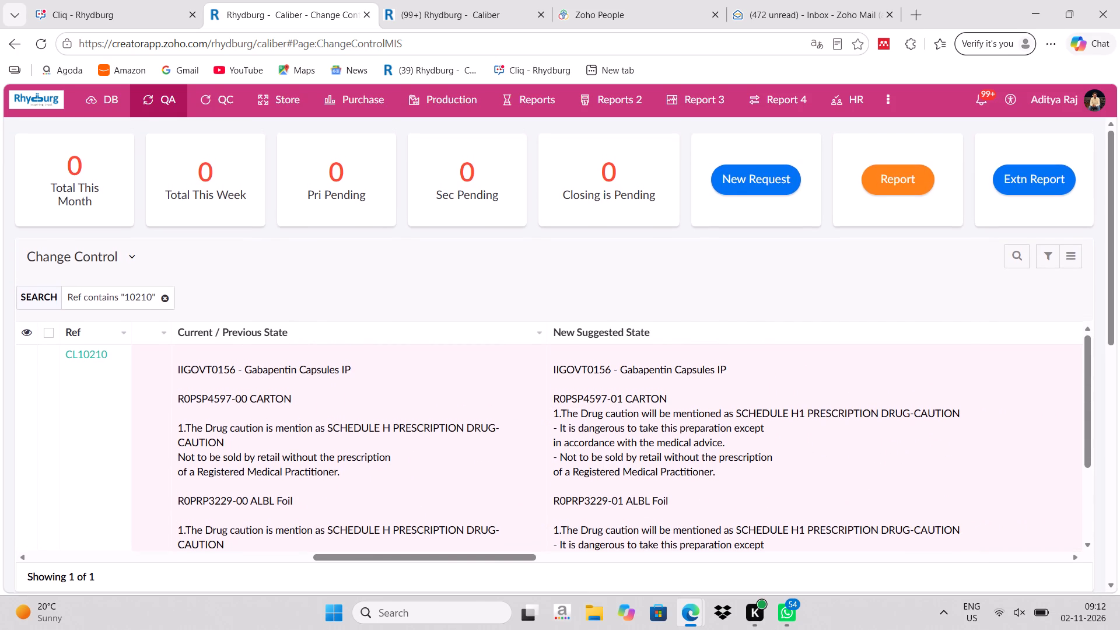
pyautogui.scroll(1, 659, 467)
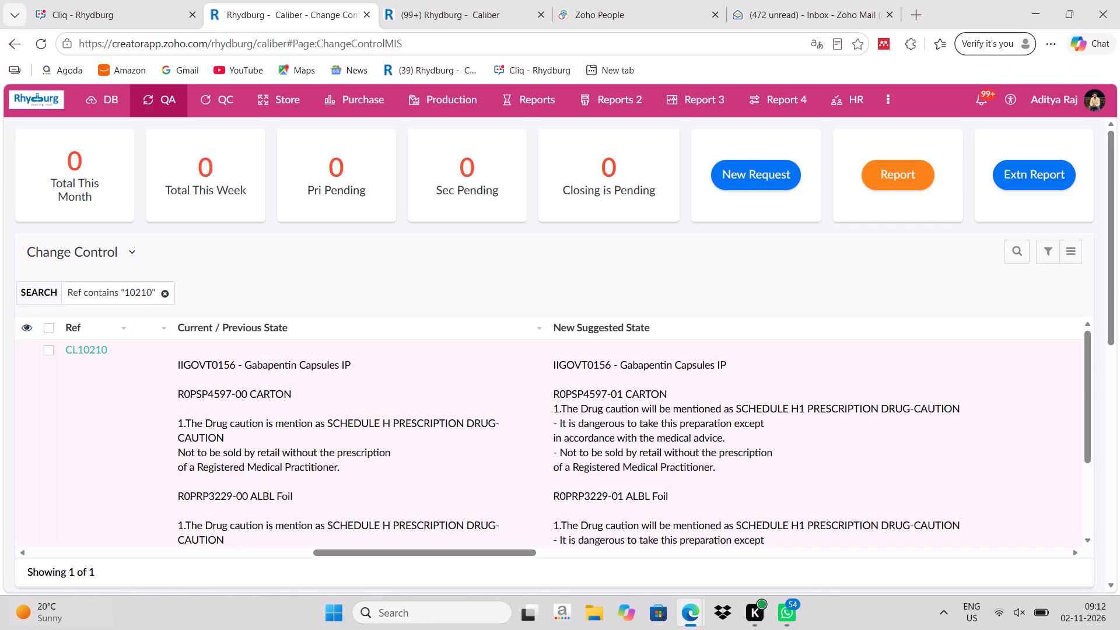
# Copy product code IIGOVT0156 from CL10210, clear the Ref search, and search Current / Previous State for that code.
pyautogui.moveTo(176, 363); pyautogui.dragTo(236, 370)
pyautogui.click(268, 317)
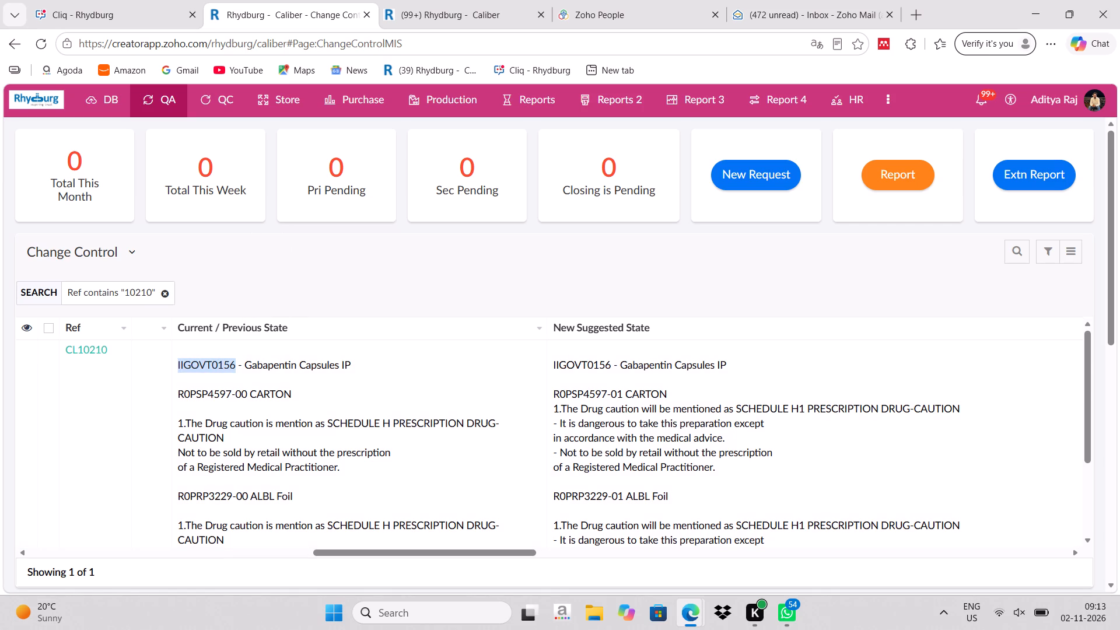
pyautogui.click(280, 0)
pyautogui.click(166, 293)
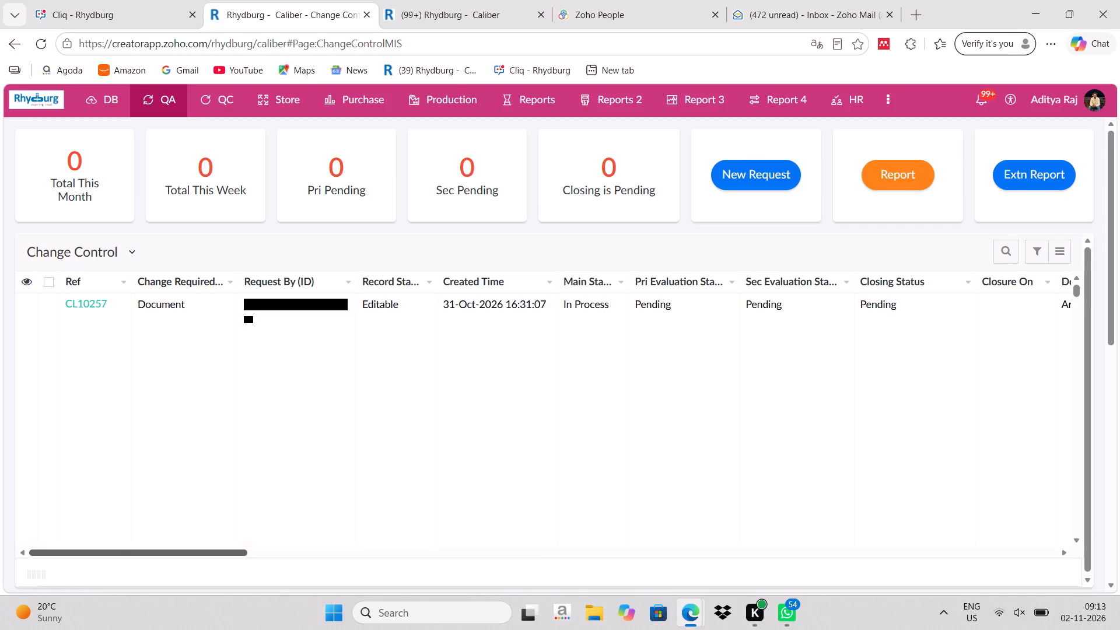
pyautogui.moveTo(208, 551); pyautogui.dragTo(410, 573)
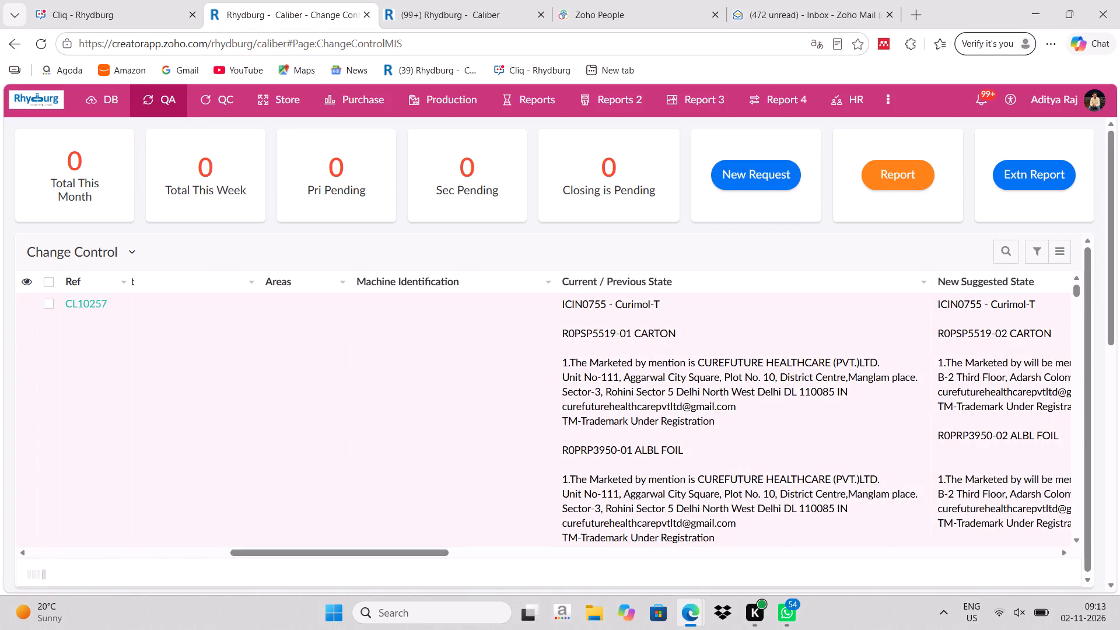
pyautogui.click(580, 281)
pyautogui.click(582, 305)
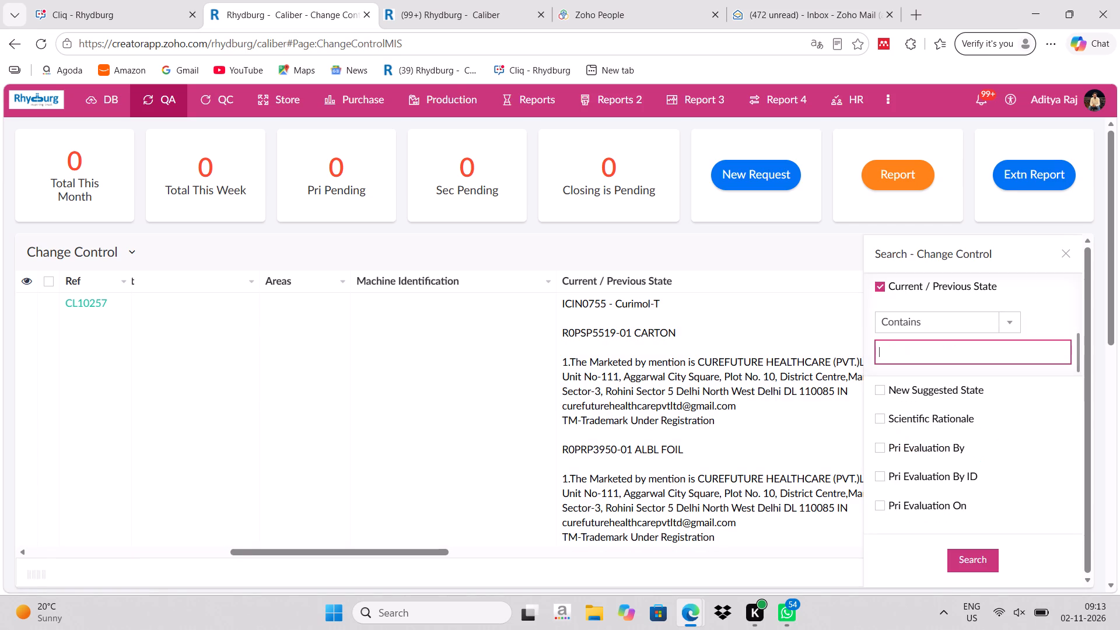
pyautogui.hotkey('ctrl', 'v')
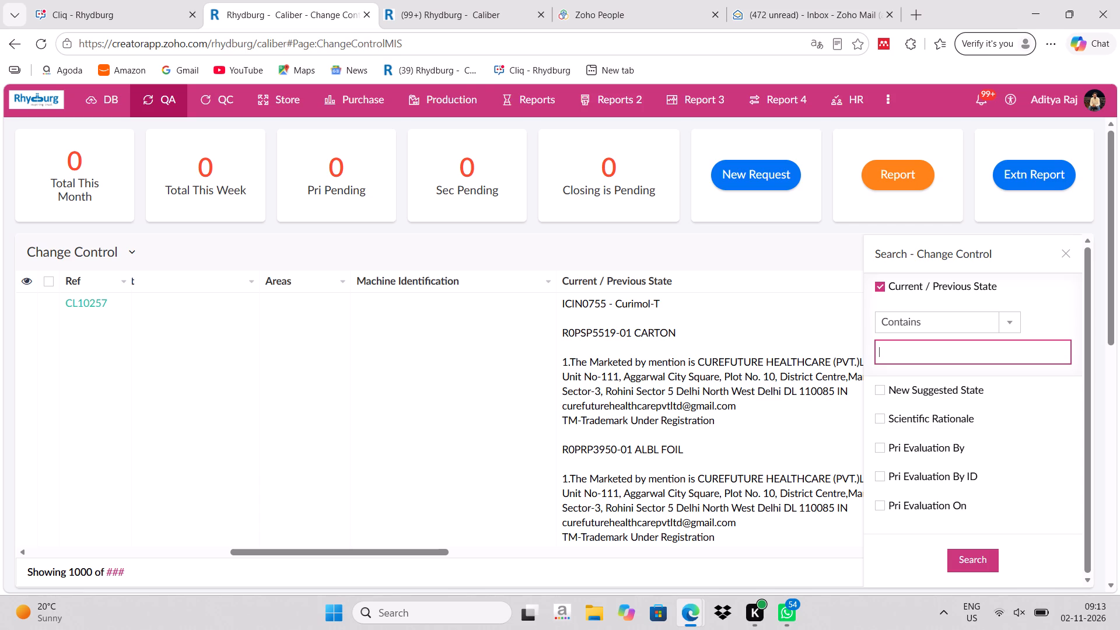
pyautogui.hotkey('ctrl', 'v')
pyautogui.press('Return')
pyautogui.press('Return')
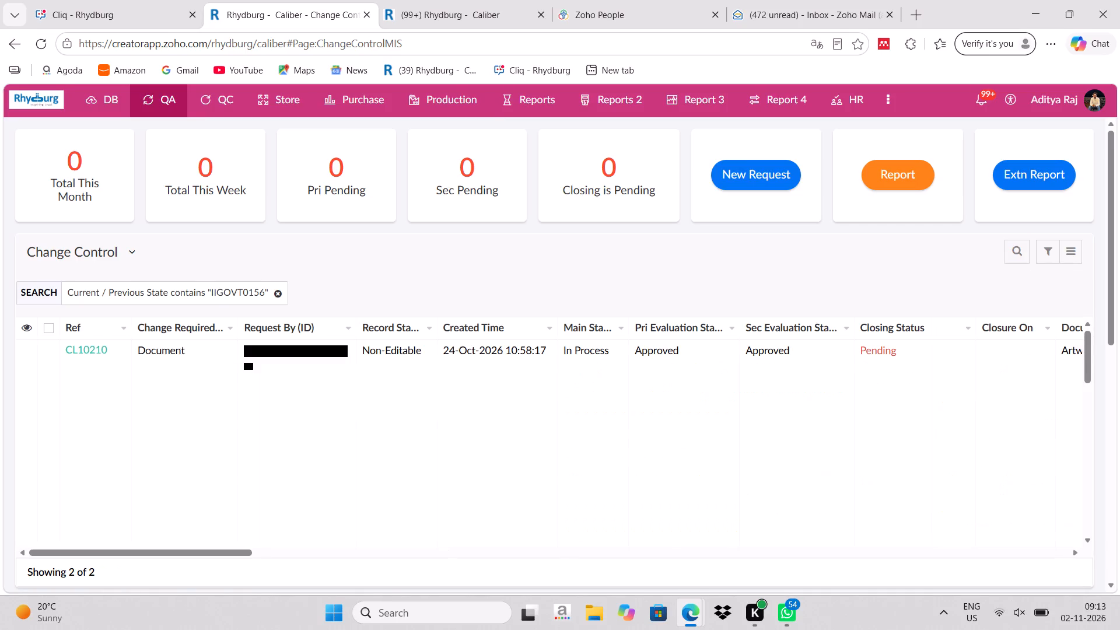
# Read the Current / Previous State texts of the IIGOVT0156 records CL10210 and CL10207, including the ALBL foil section.
pyautogui.hscroll(-9, 549, 501)
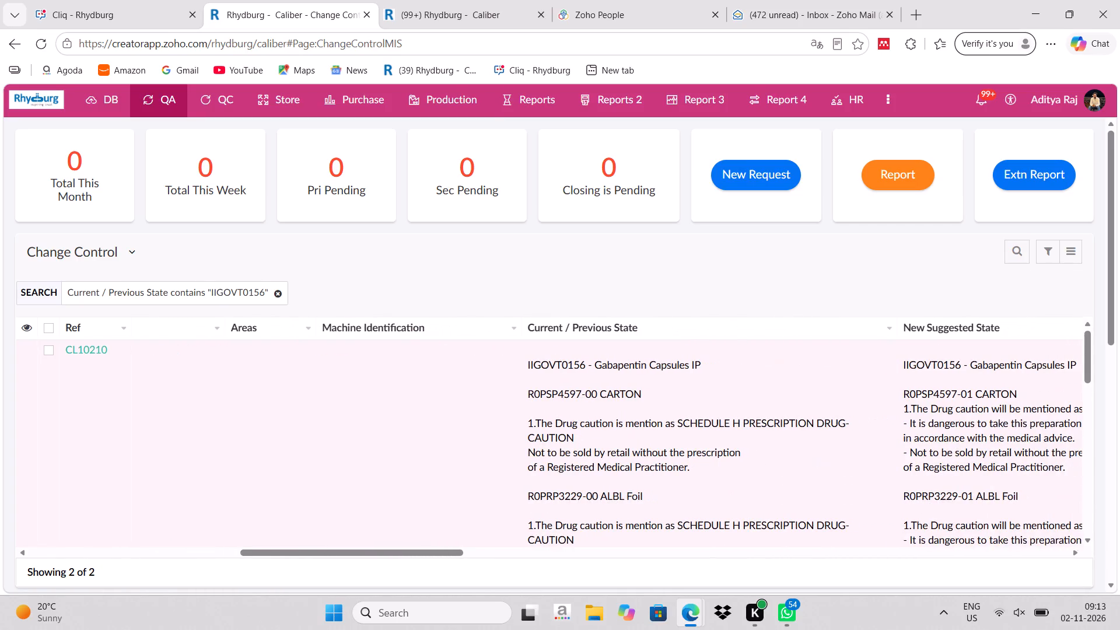
pyautogui.hscroll(-2, 549, 501)
pyautogui.scroll(-2, 492, 467)
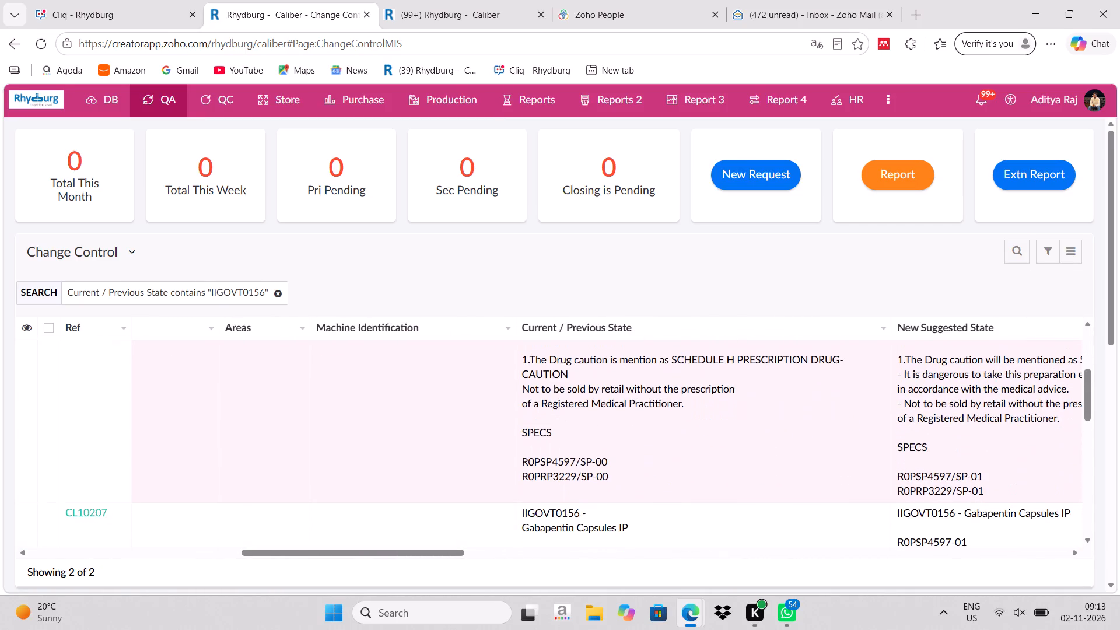
pyautogui.scroll(-5, 492, 467)
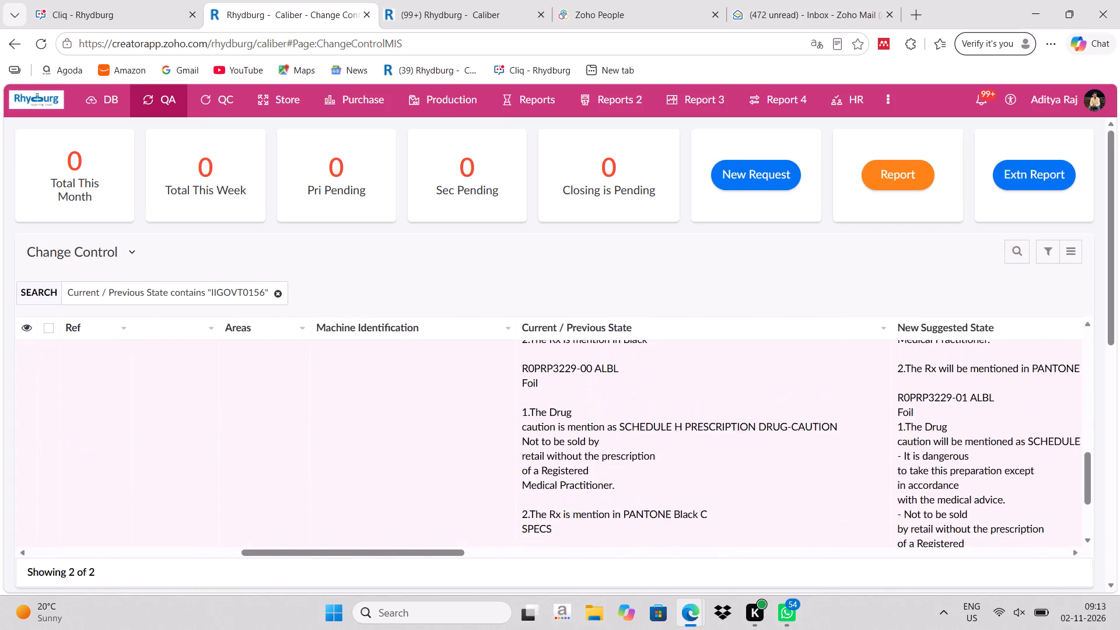
pyautogui.scroll(8, 492, 467)
pyautogui.hscroll(8, 492, 467)
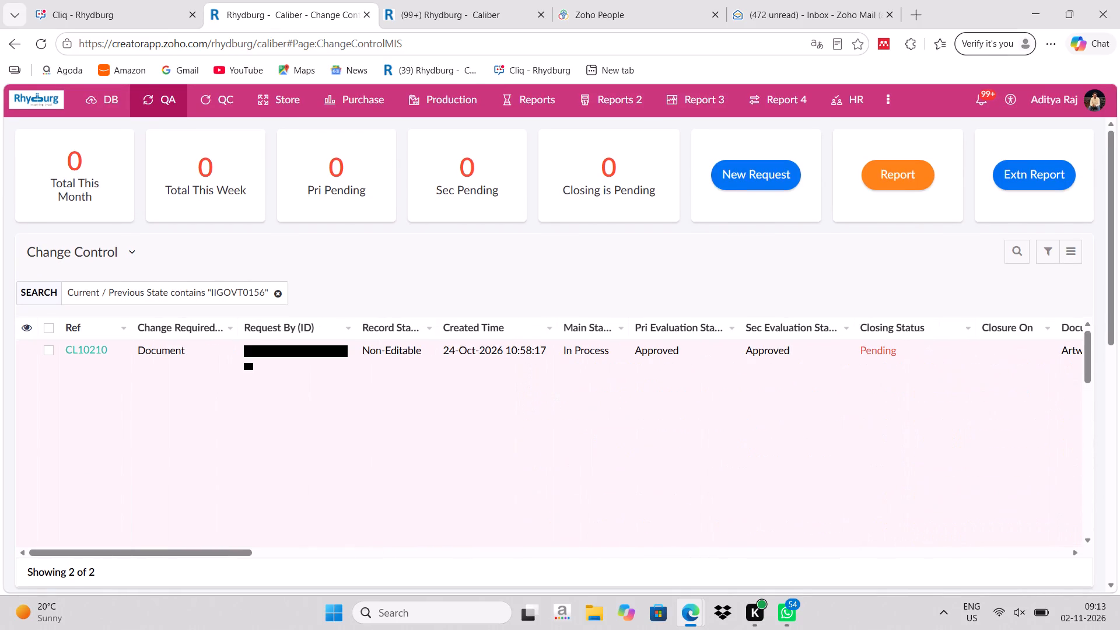
pyautogui.hscroll(1, 492, 467)
# Compare the Current / Previous State and New Suggested State texts of CL10210 and CL10207, covering carton, ALBL foil and specs.
pyautogui.hscroll(-12, 492, 467)
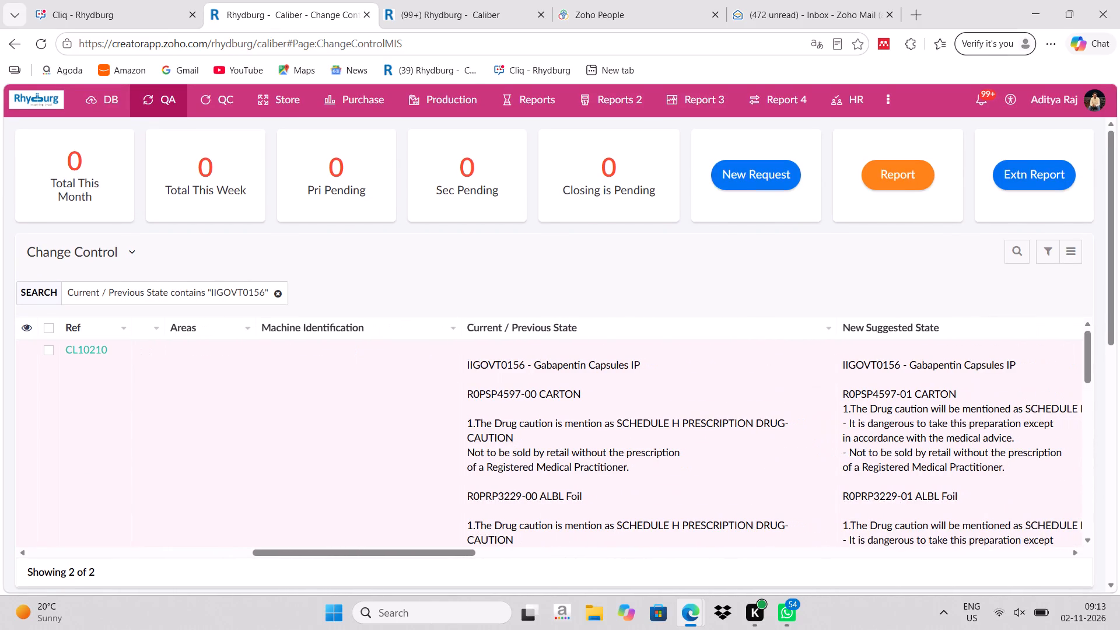
pyautogui.hscroll(-1, 531, 470)
pyautogui.scroll(-3, 531, 470)
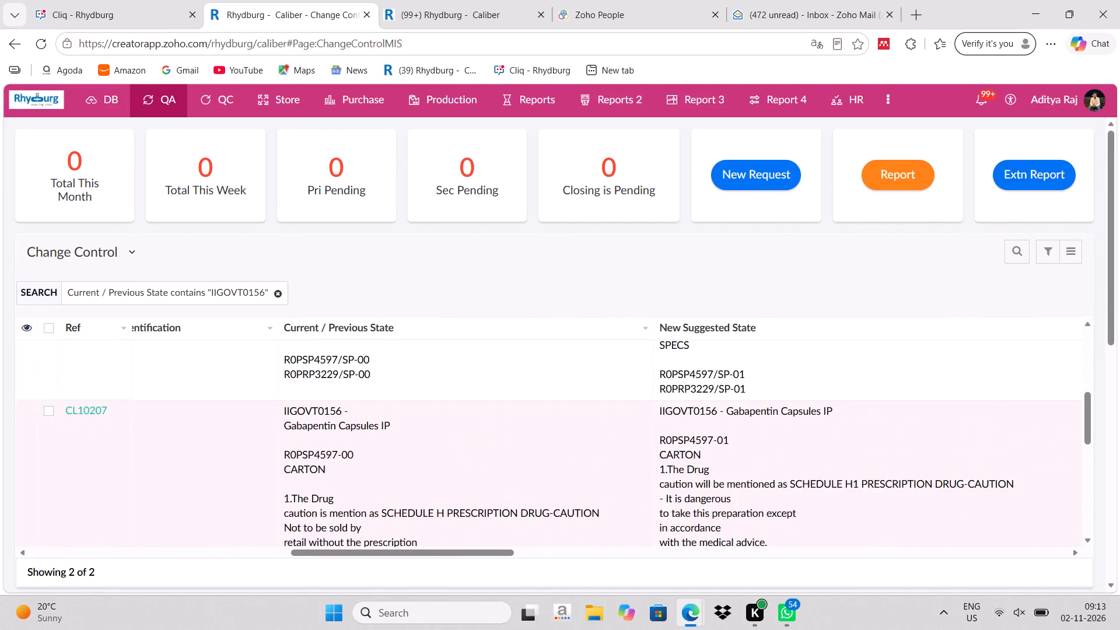
pyautogui.scroll(-7, 531, 470)
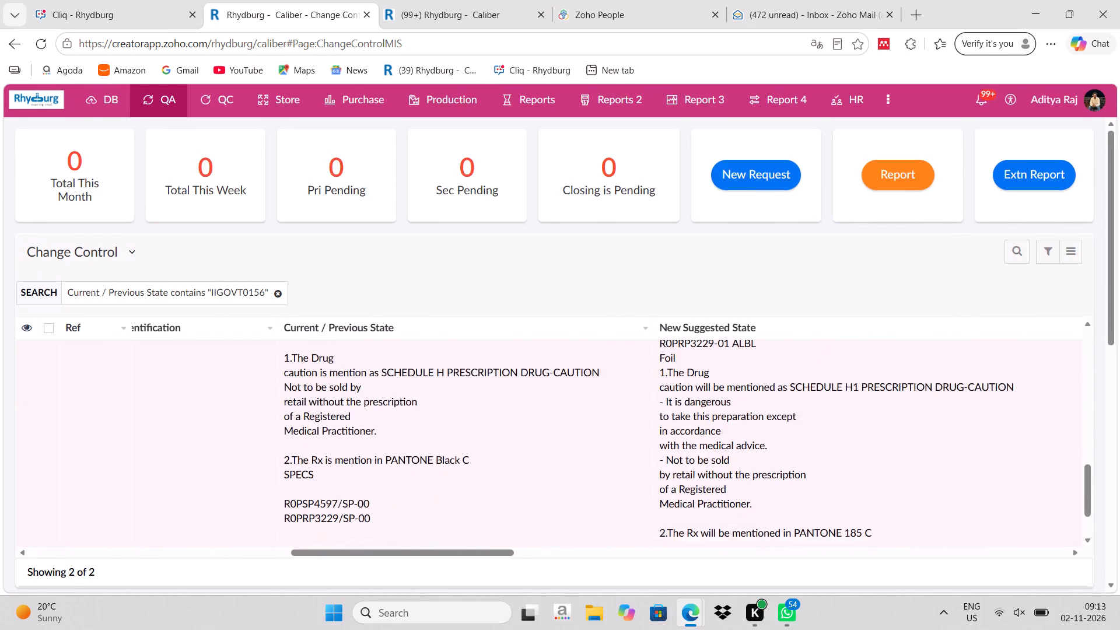
pyautogui.scroll(-2, 531, 470)
pyautogui.scroll(6, 531, 470)
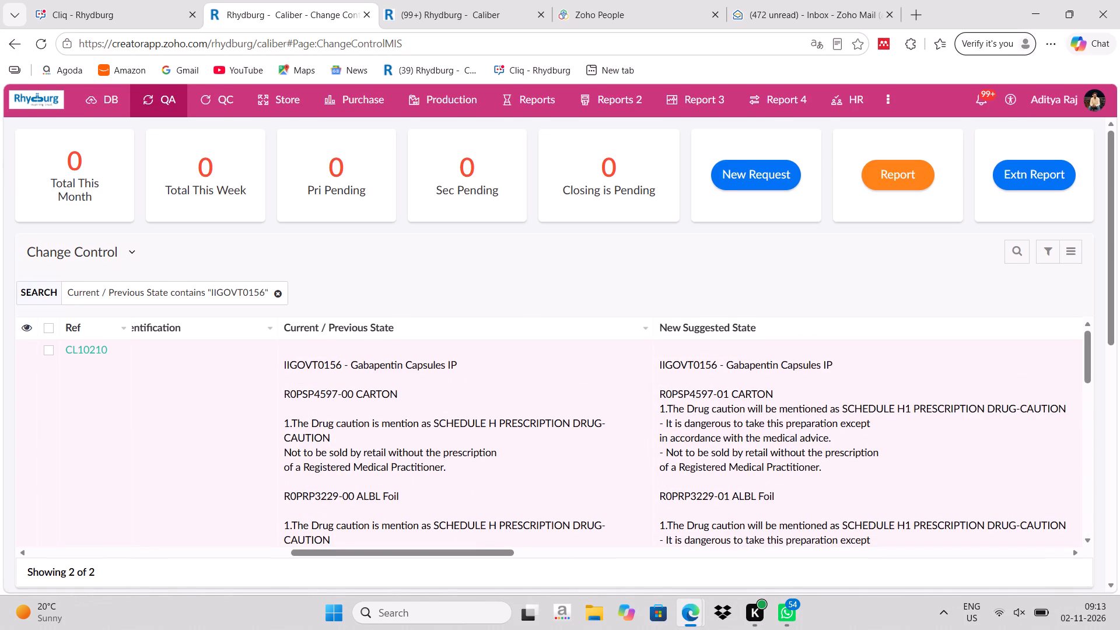
pyautogui.scroll(-4, 457, 488)
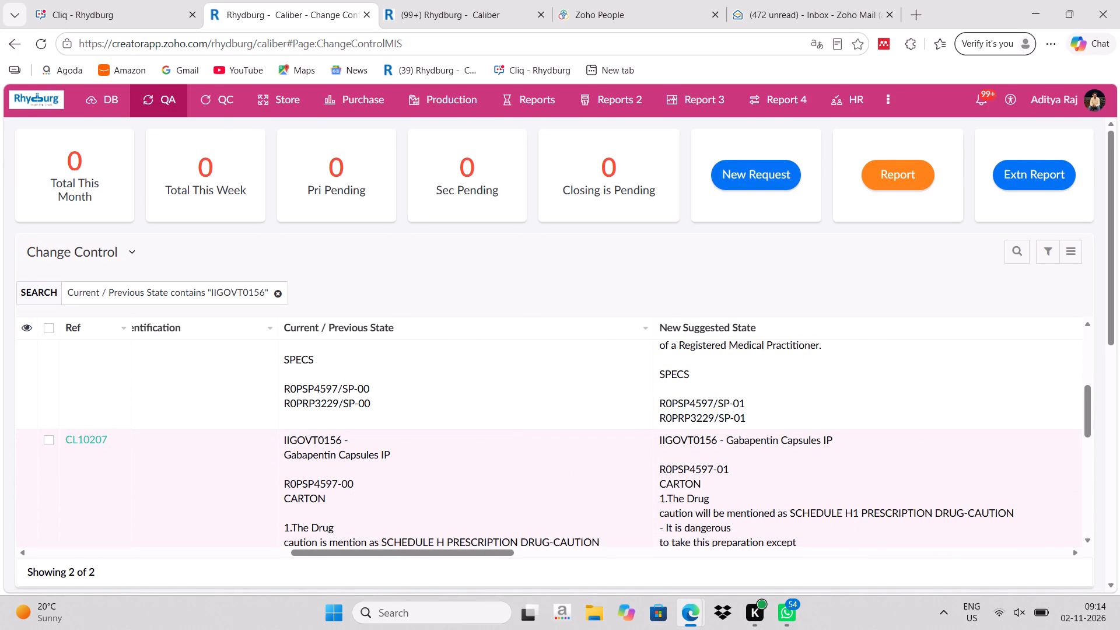
pyautogui.scroll(5, 457, 488)
pyautogui.scroll(-1, 457, 488)
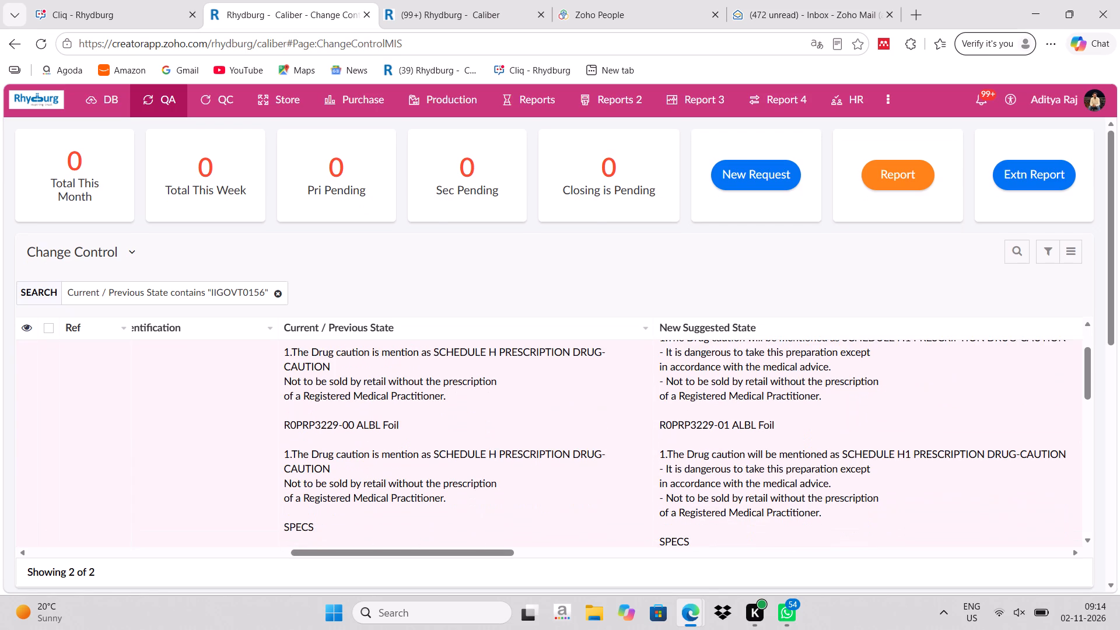
pyautogui.scroll(-2, 457, 488)
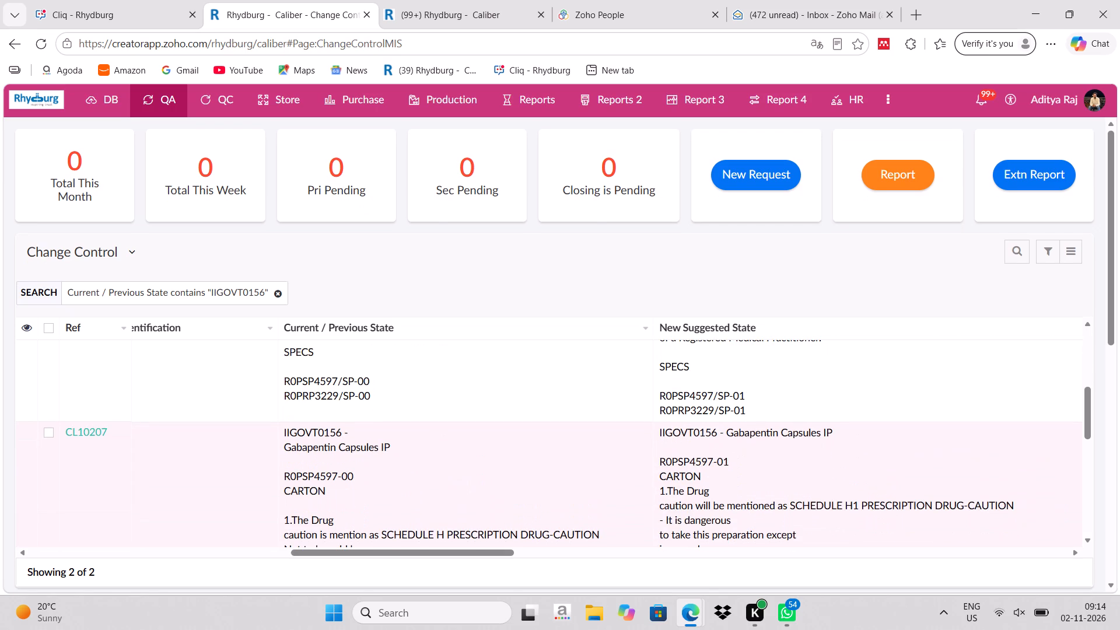
pyautogui.scroll(3, 457, 488)
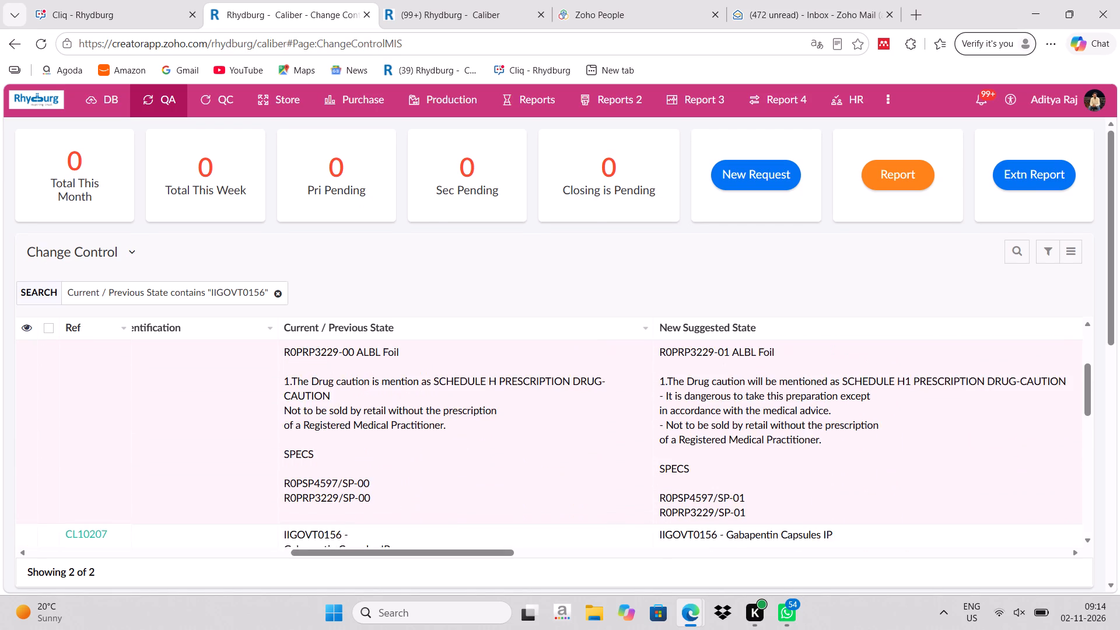
pyautogui.scroll(3, 457, 488)
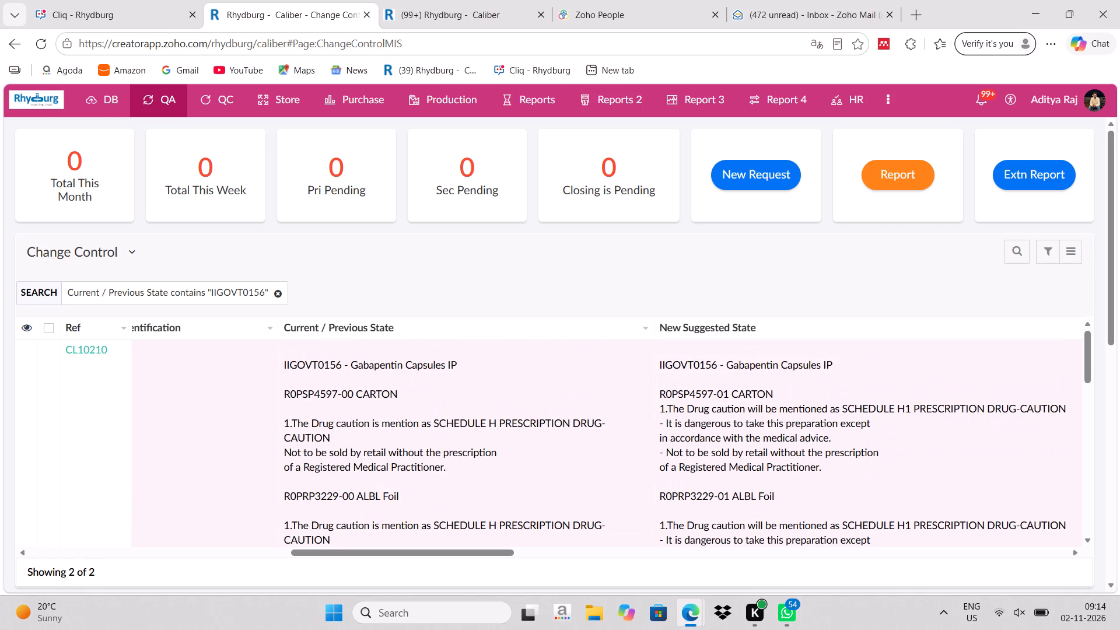
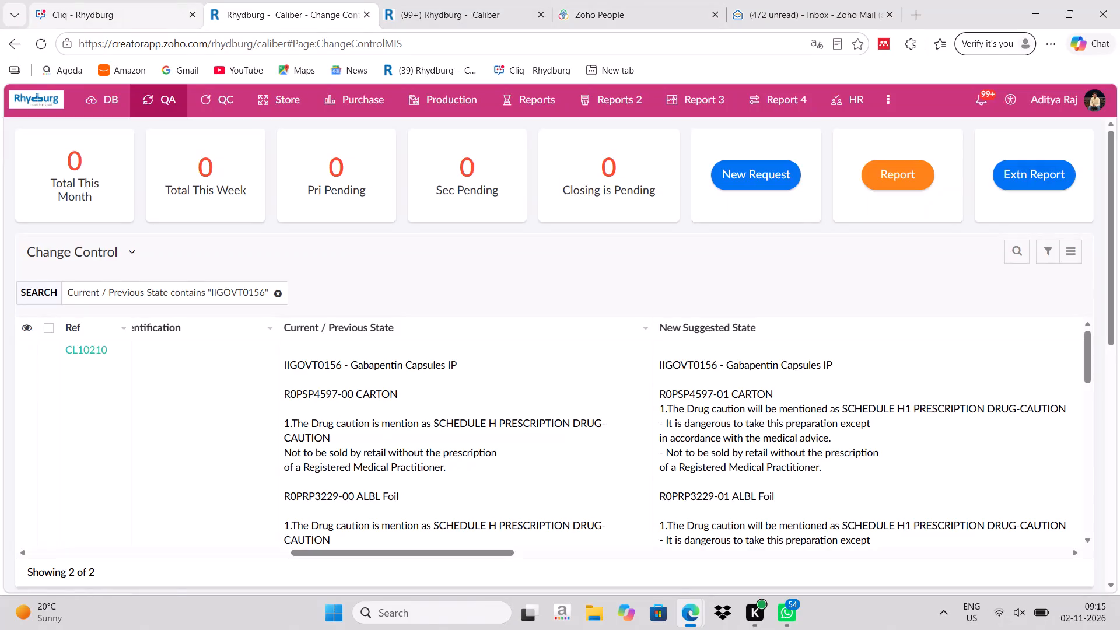
# Switch to the Cliq chat with Sagar and send the message "Sir ek CL reject krne thea".
pyautogui.click(84, 5)
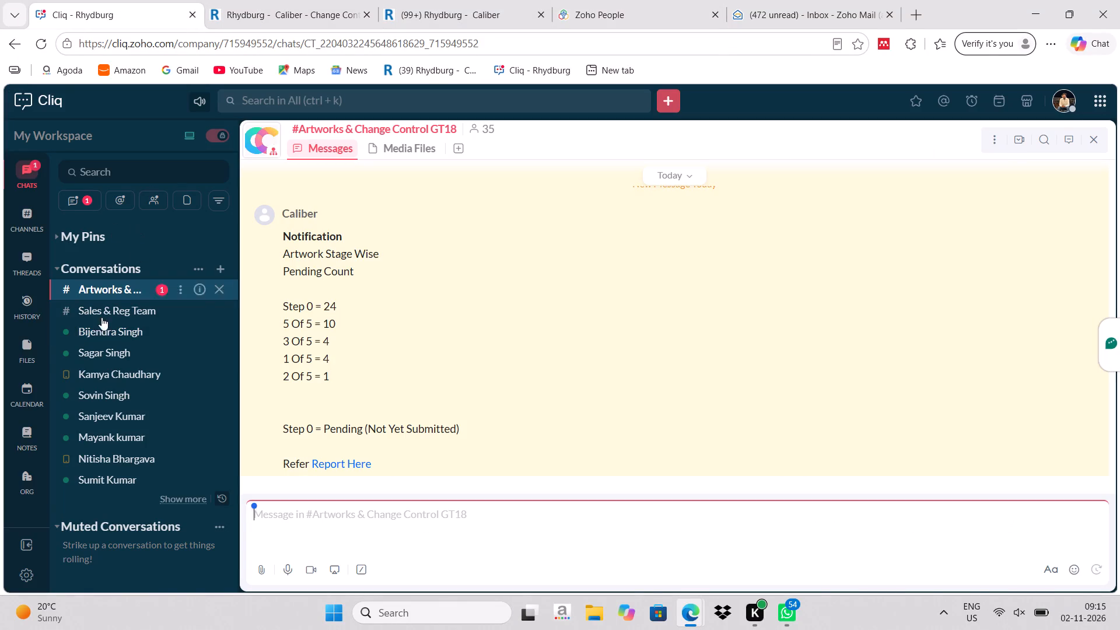
pyautogui.click(103, 345)
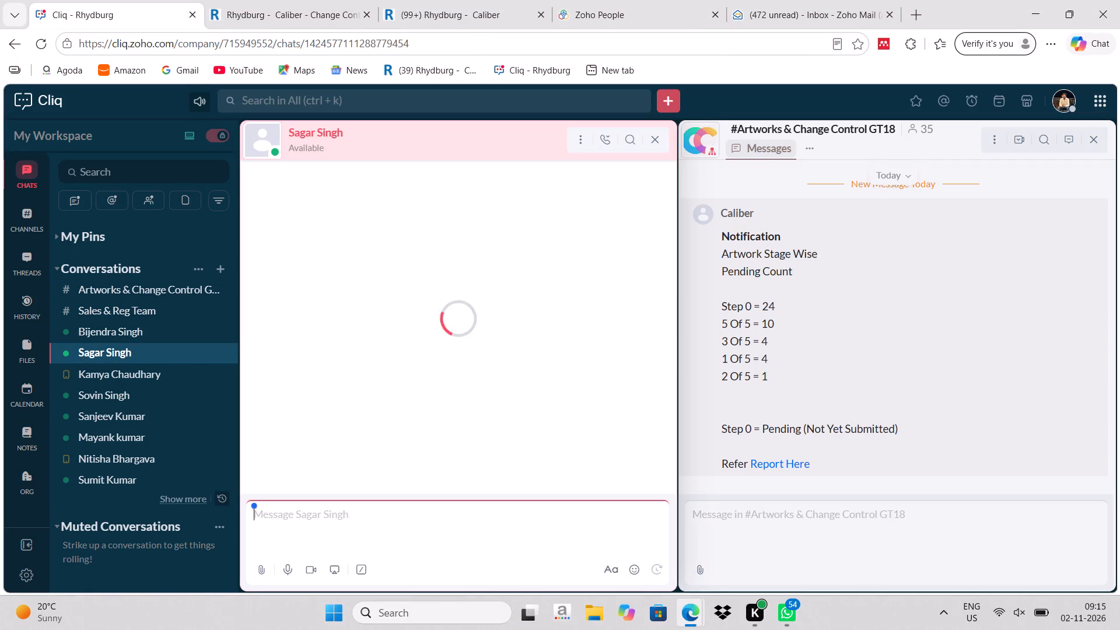
pyautogui.write('Sir ek CL reject krne thea')
pyautogui.press('Return')
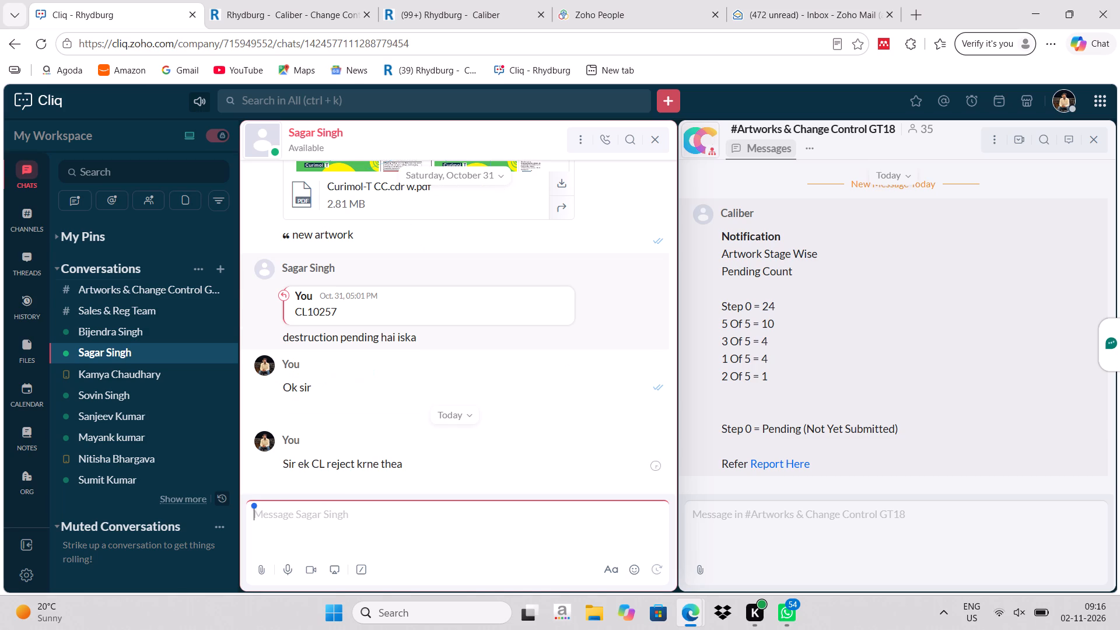
# Return to the Change Control list and replace the IIGOVT0156 search in Current / Previous State with icin0929.
pyautogui.click(319, 2)
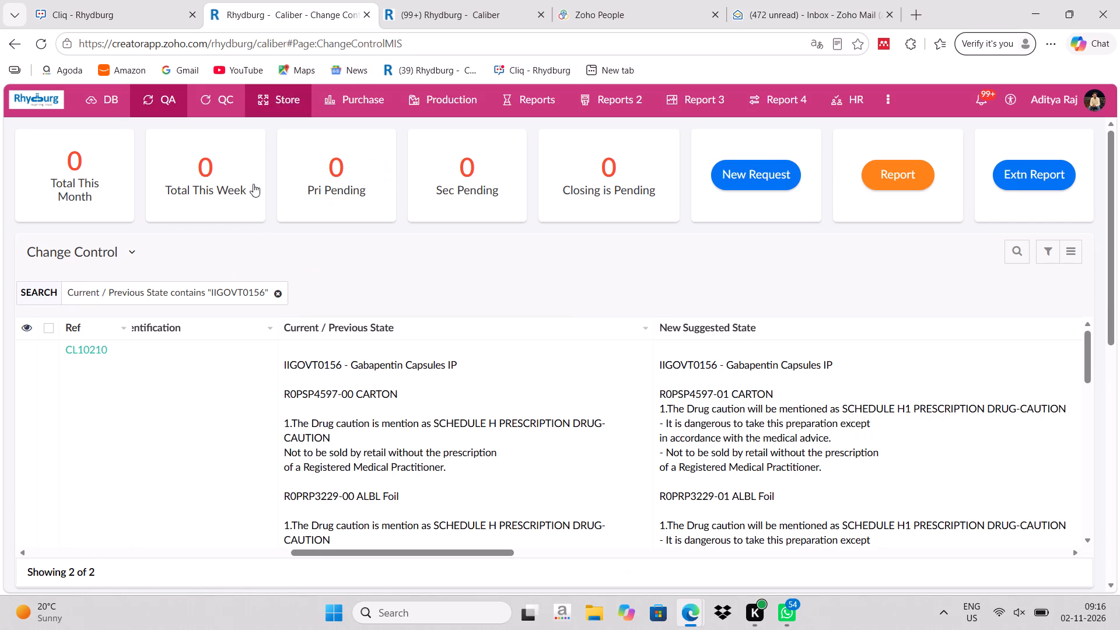
pyautogui.scroll(-3, 353, 368)
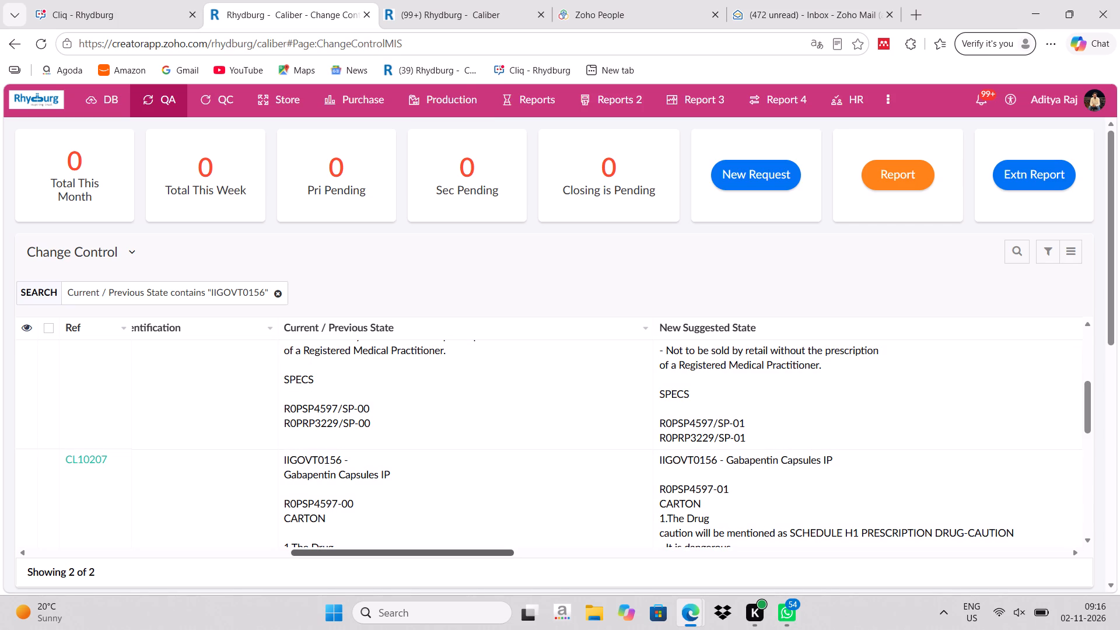
pyautogui.moveTo(468, 552); pyautogui.dragTo(261, 555)
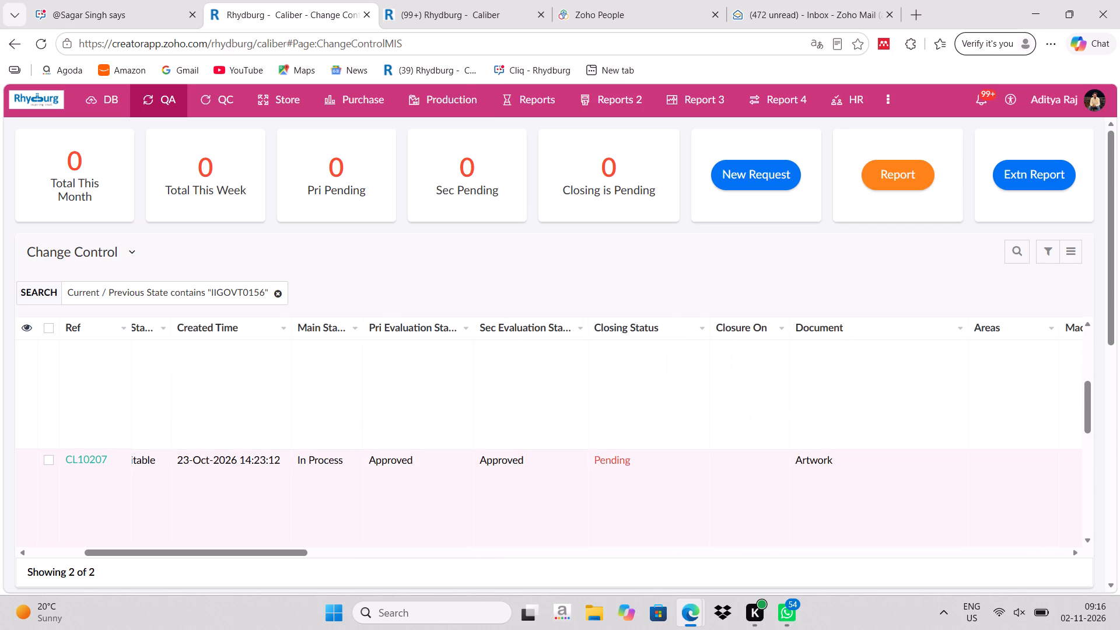
pyautogui.scroll(7, 642, 473)
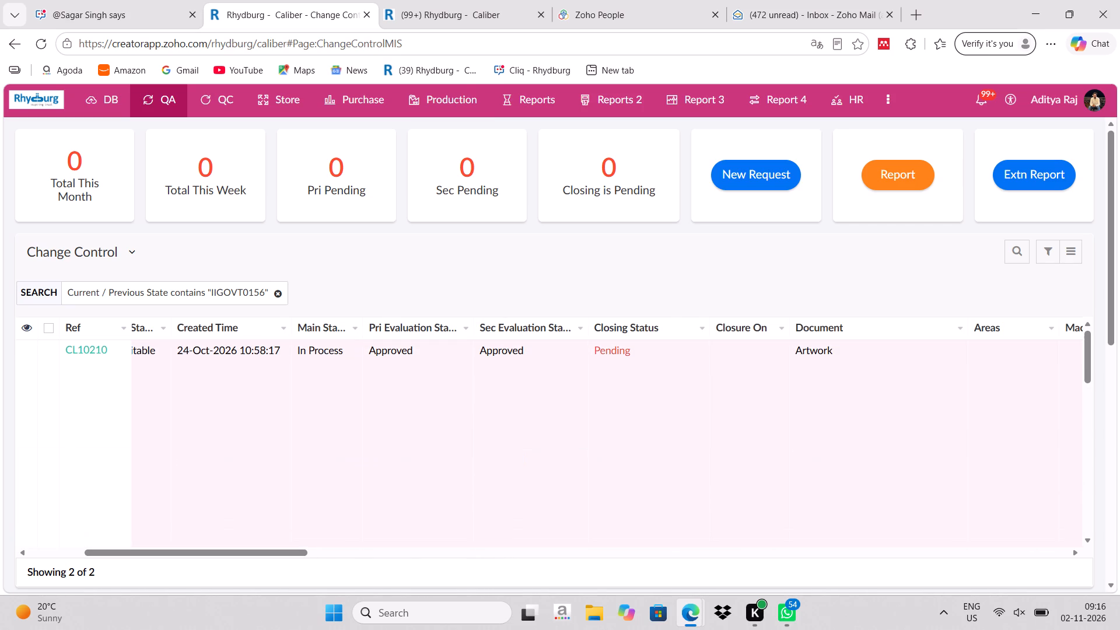
pyautogui.hscroll(-7, 689, 443)
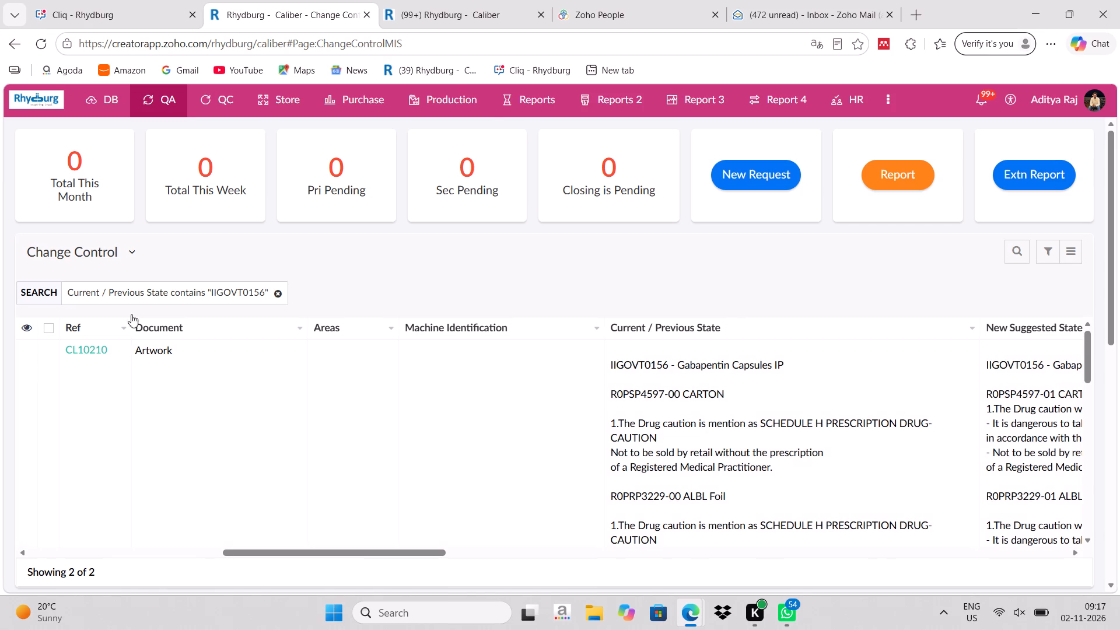
pyautogui.click(629, 327)
pyautogui.click(630, 349)
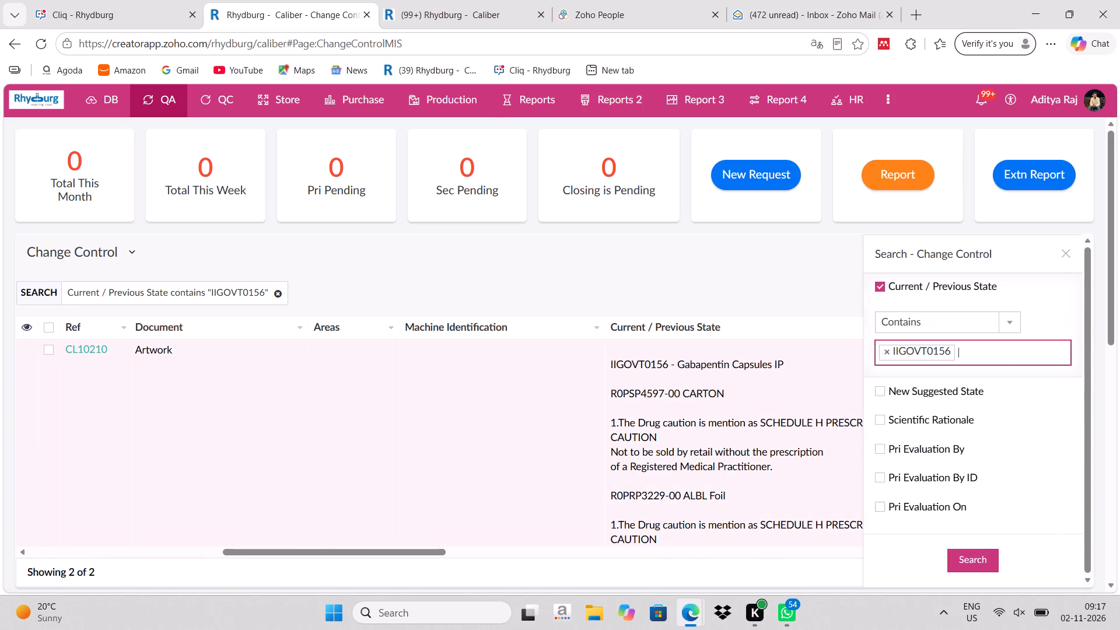
pyautogui.click(886, 353)
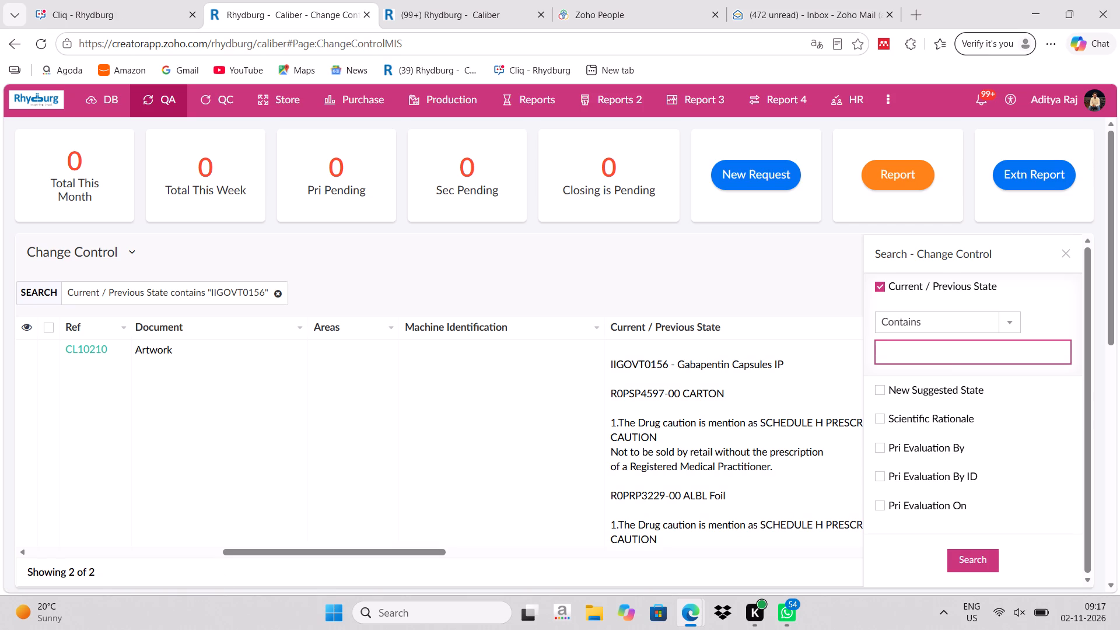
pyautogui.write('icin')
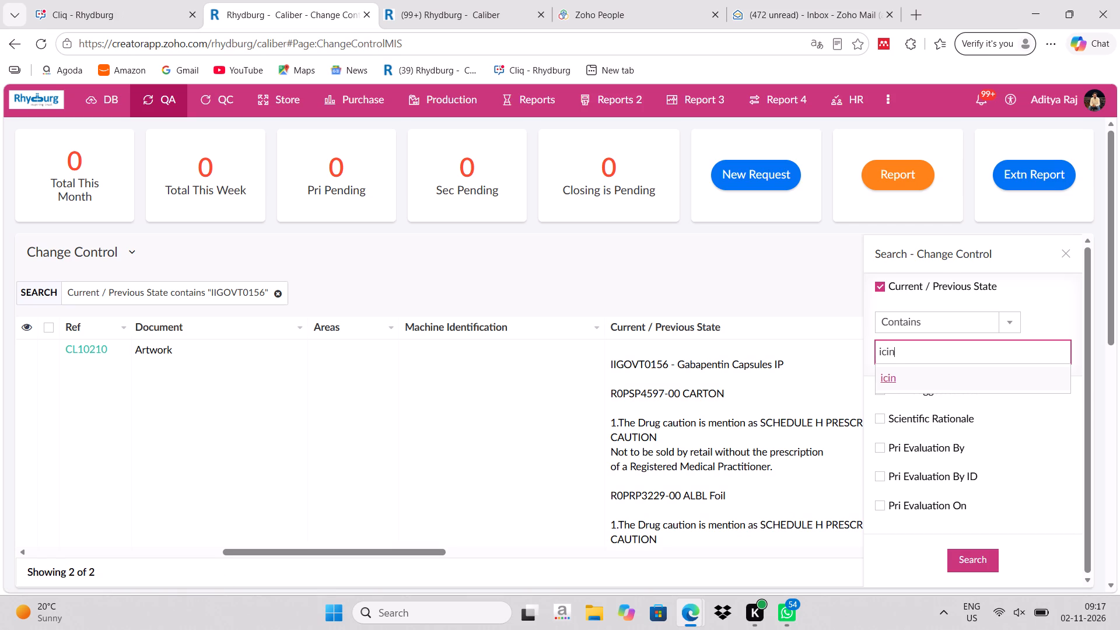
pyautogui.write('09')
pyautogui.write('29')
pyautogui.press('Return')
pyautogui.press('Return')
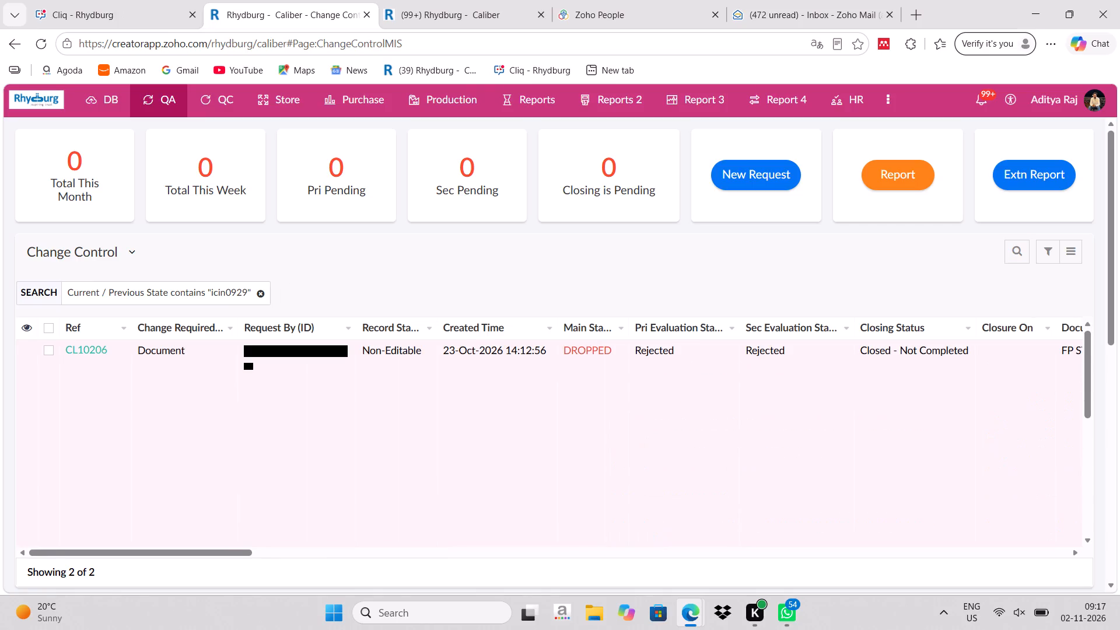
# Examine the Current / Previous State and New Suggested State texts of the ICIN0929 records CL10206 and CL9405.
pyautogui.hscroll(-8, 590, 450)
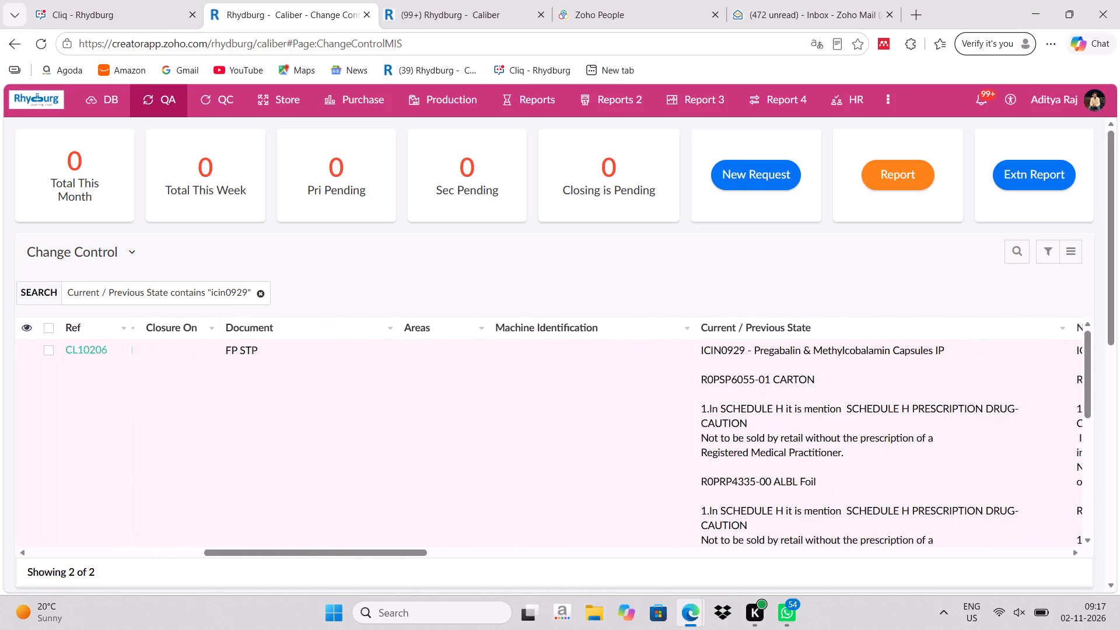
pyautogui.hscroll(-3, 590, 450)
pyautogui.scroll(-3, 590, 450)
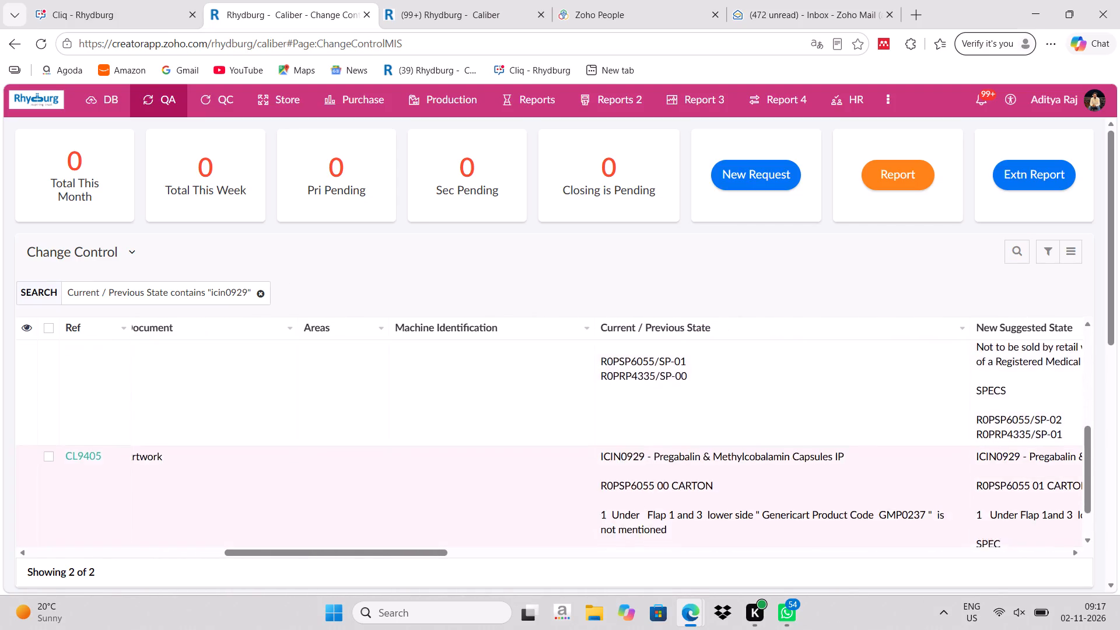
pyautogui.scroll(-4, 590, 450)
pyautogui.scroll(6, 590, 450)
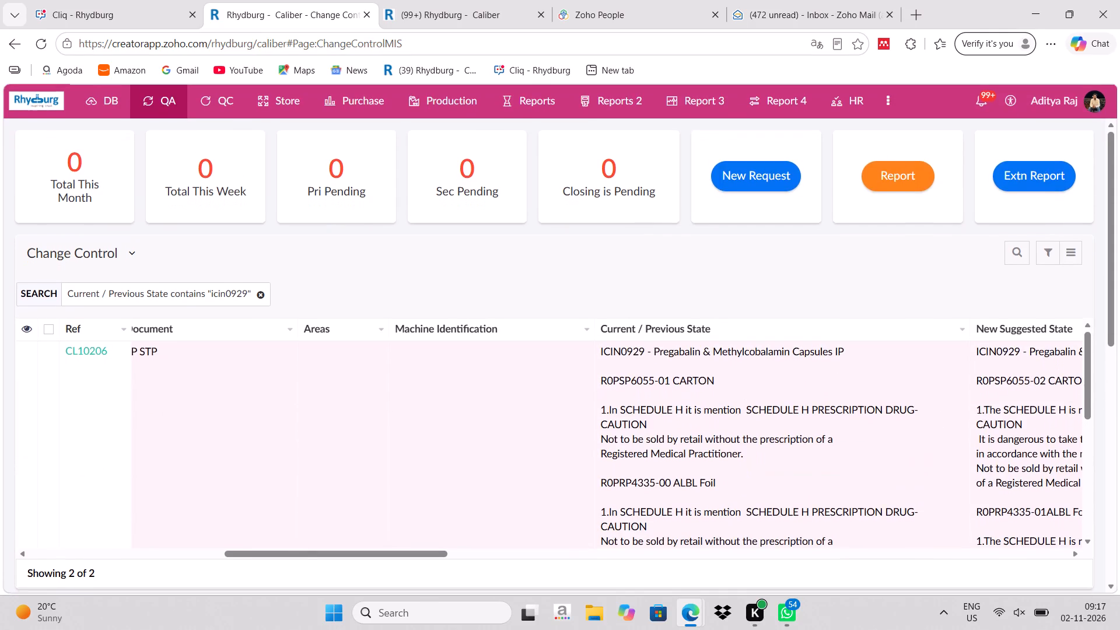
pyautogui.hscroll(-1, 590, 450)
pyautogui.scroll(1, 590, 450)
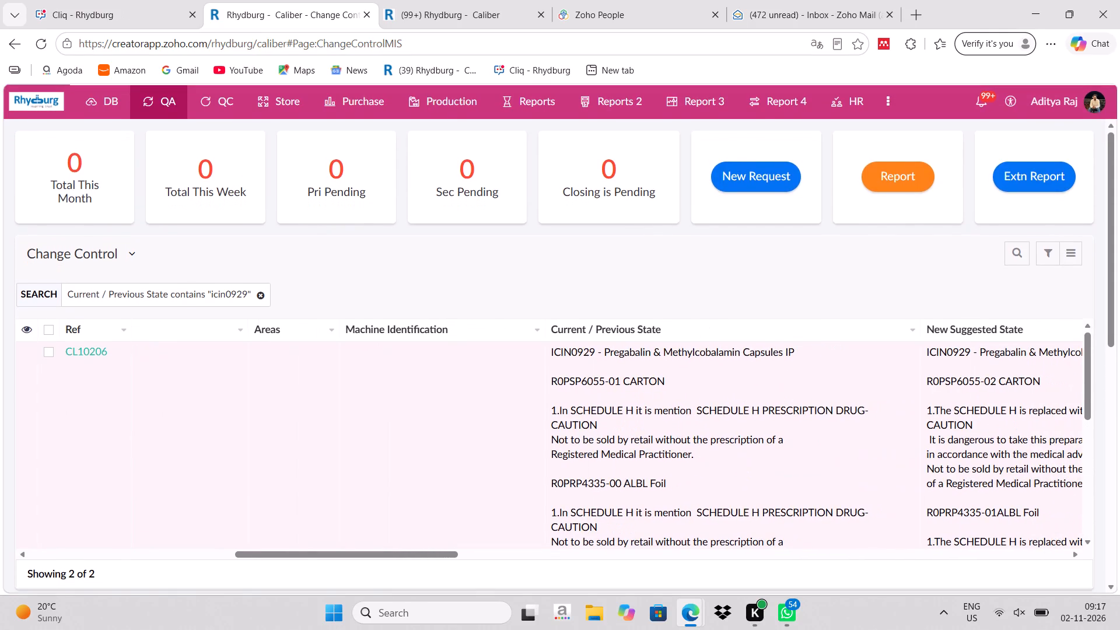
pyautogui.scroll(1, 590, 450)
pyautogui.hscroll(-4, 590, 450)
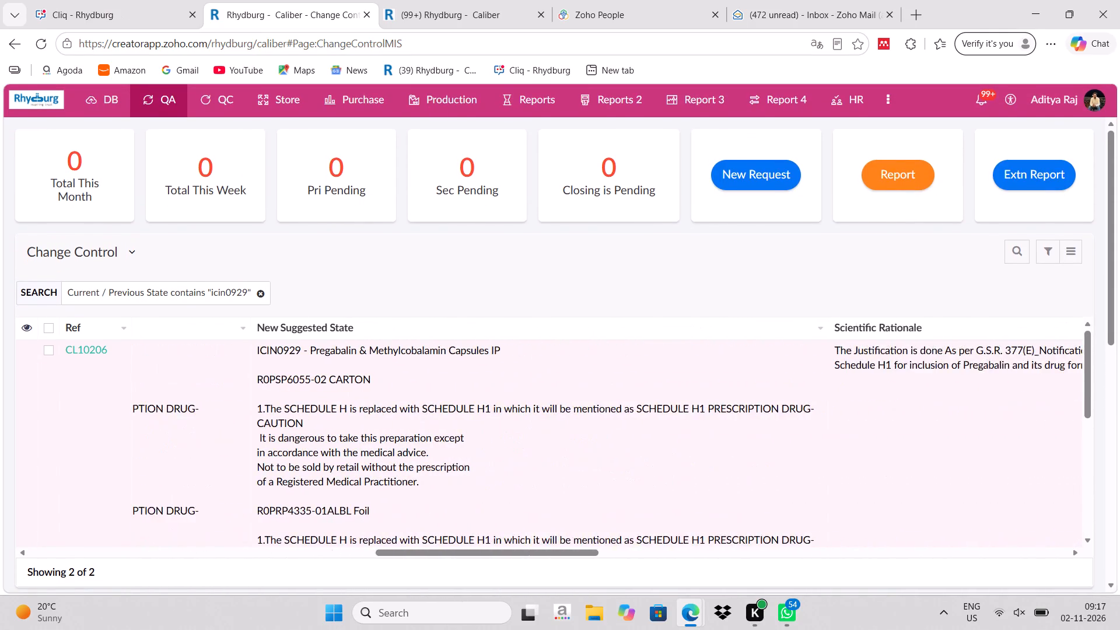
# Review CL10206 from its status and document columns through to its Current / Previous State and New Suggested State texts.
pyautogui.hscroll(10, 590, 450)
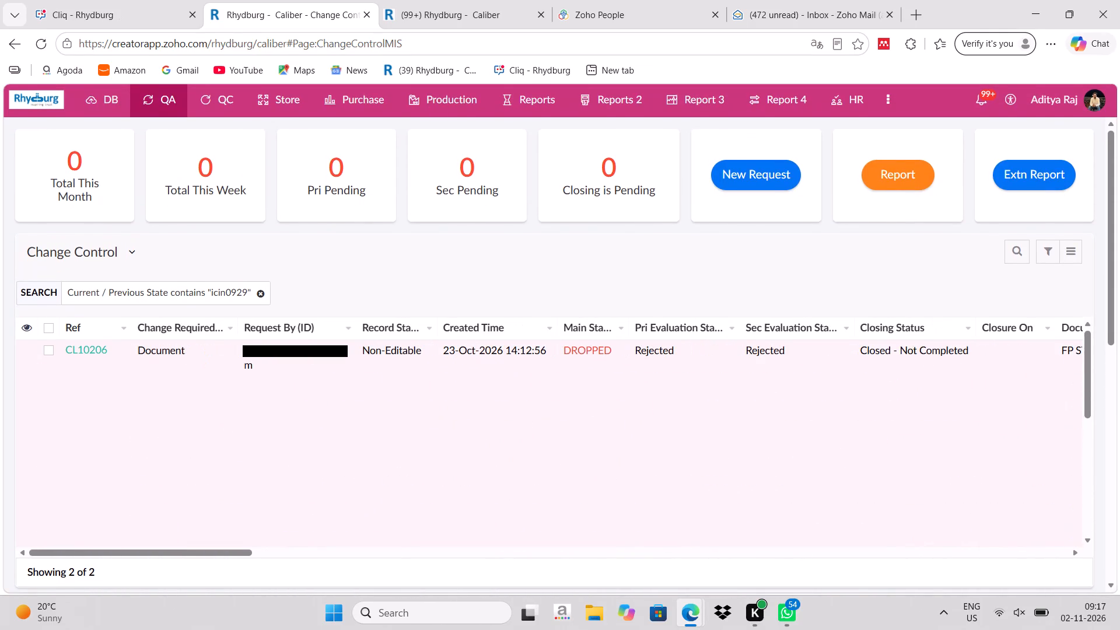
pyautogui.hscroll(-3, 875, 457)
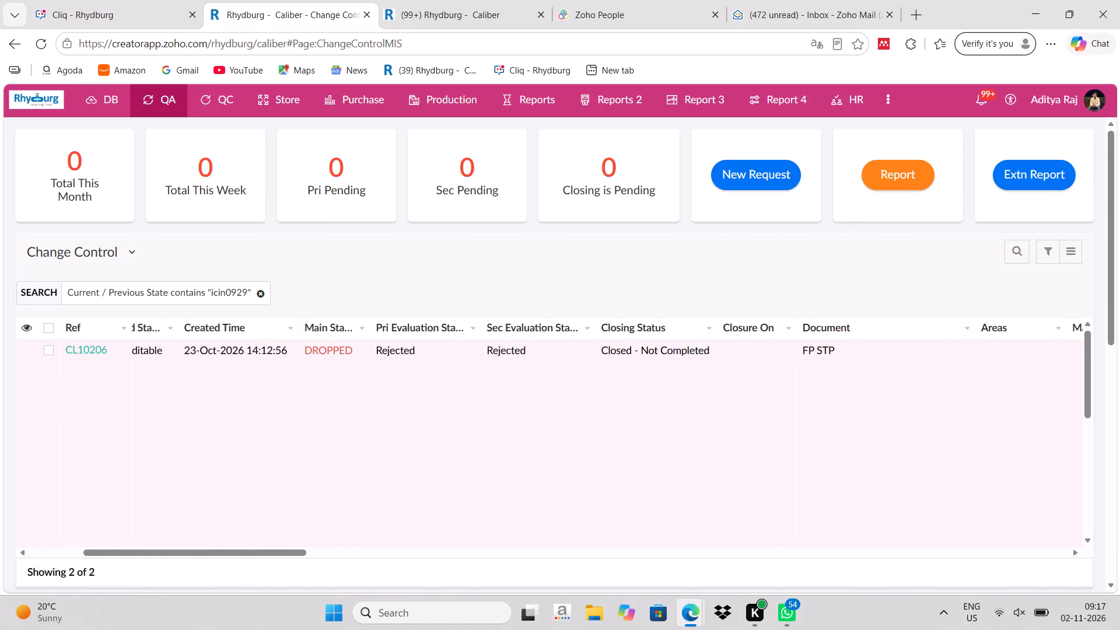
pyautogui.hscroll(-7, 875, 457)
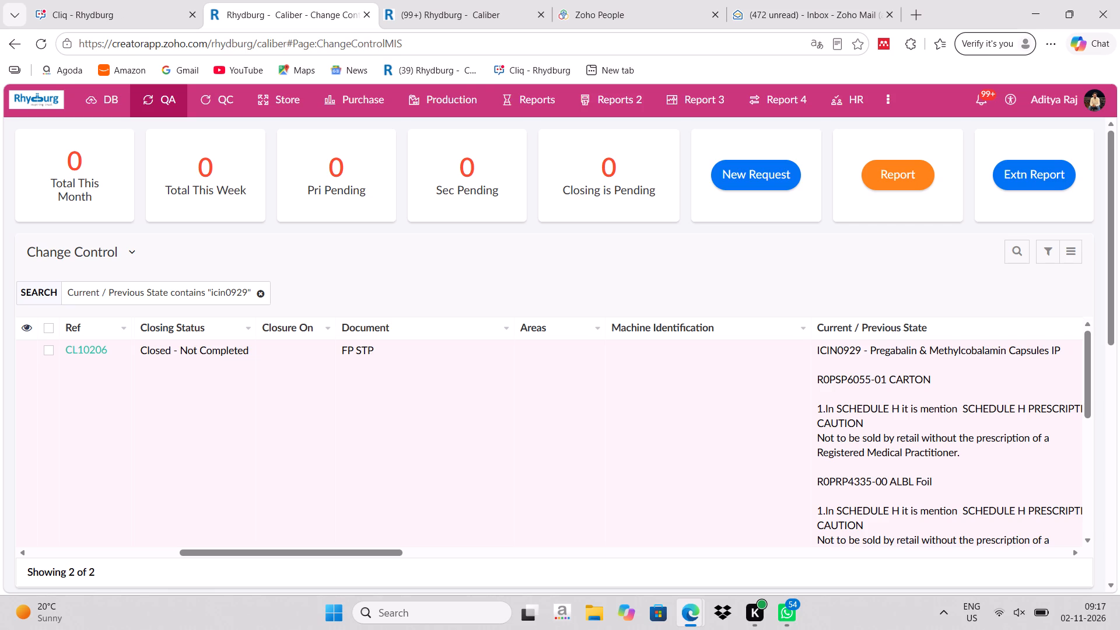
pyautogui.hscroll(-2, 369, 384)
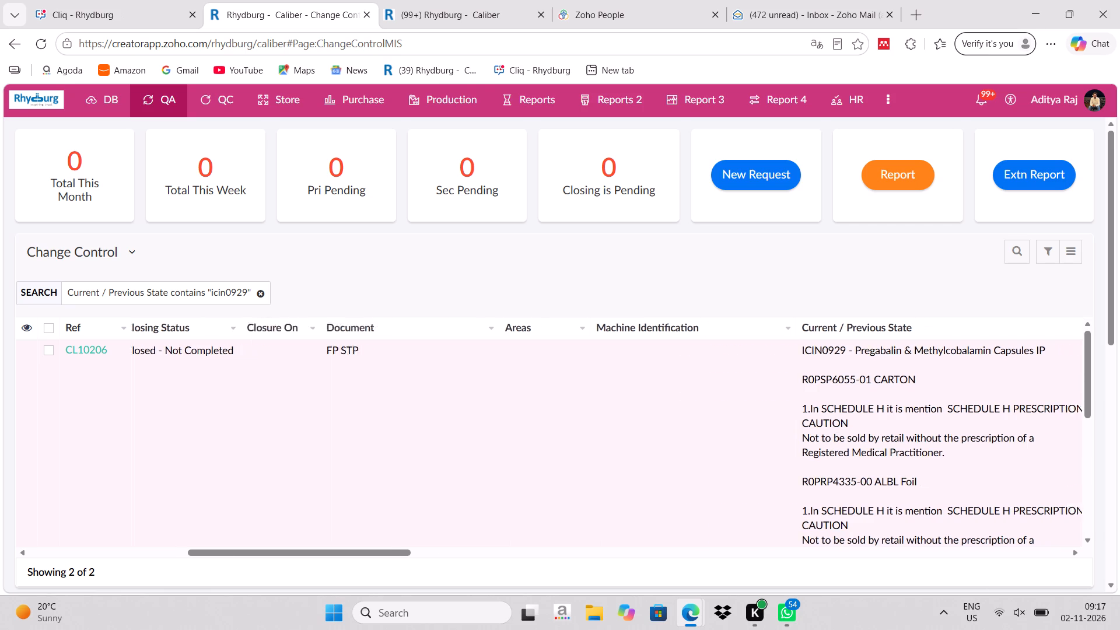
pyautogui.hscroll(-5, 369, 384)
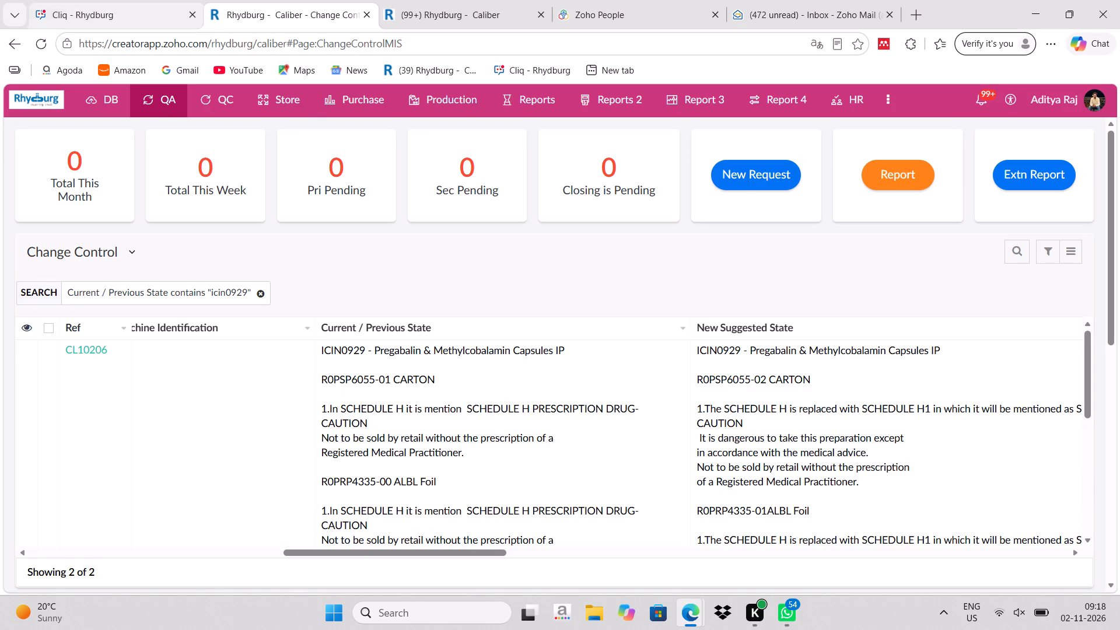
pyautogui.click(259, 295)
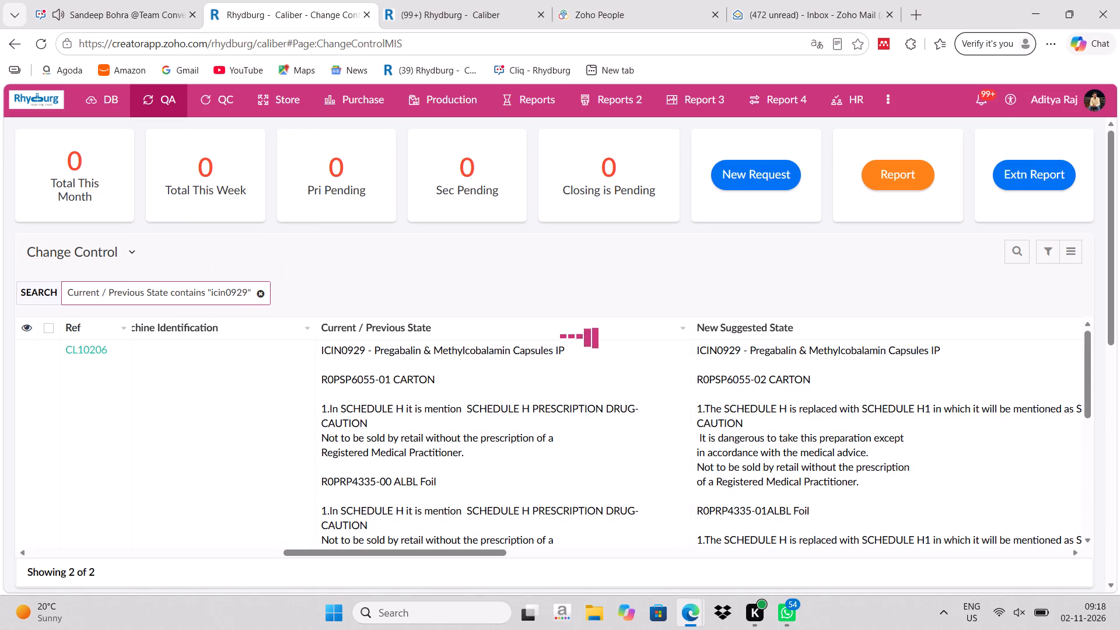
pyautogui.click(73, 327)
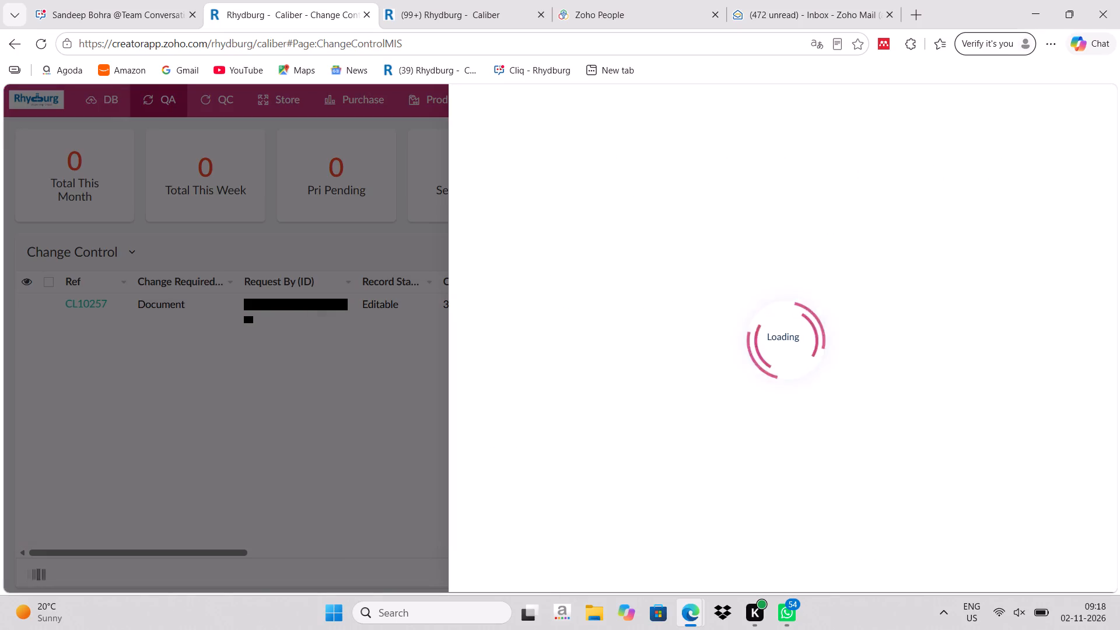
pyautogui.click(1095, 99)
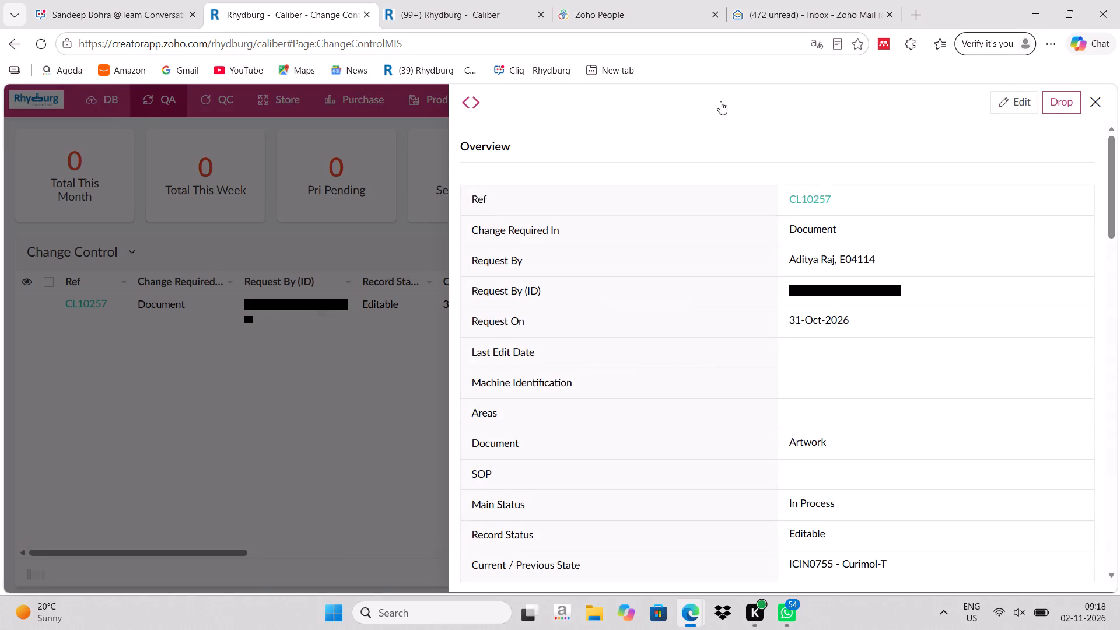
pyautogui.click(72, 281)
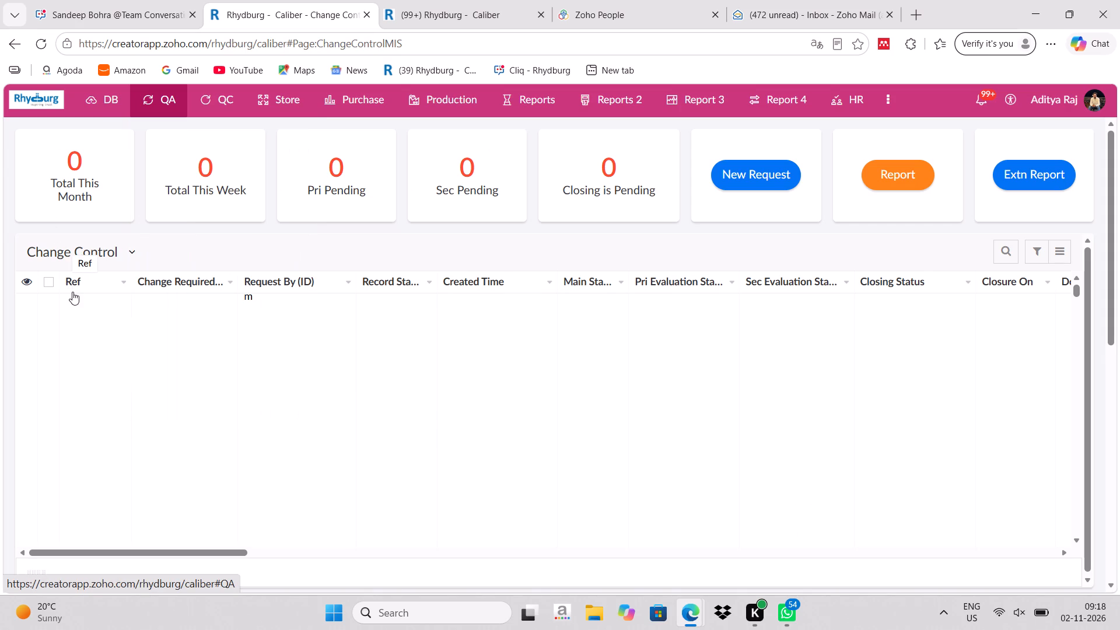
pyautogui.click(80, 302)
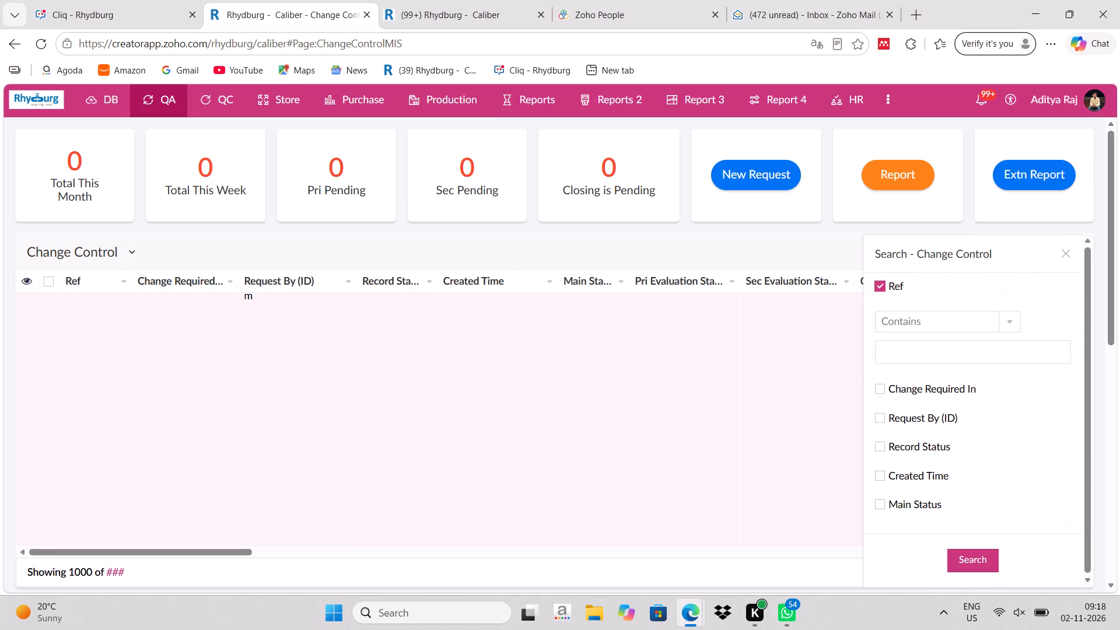
pyautogui.write('10207')
pyautogui.press('Return')
pyautogui.press('Return')
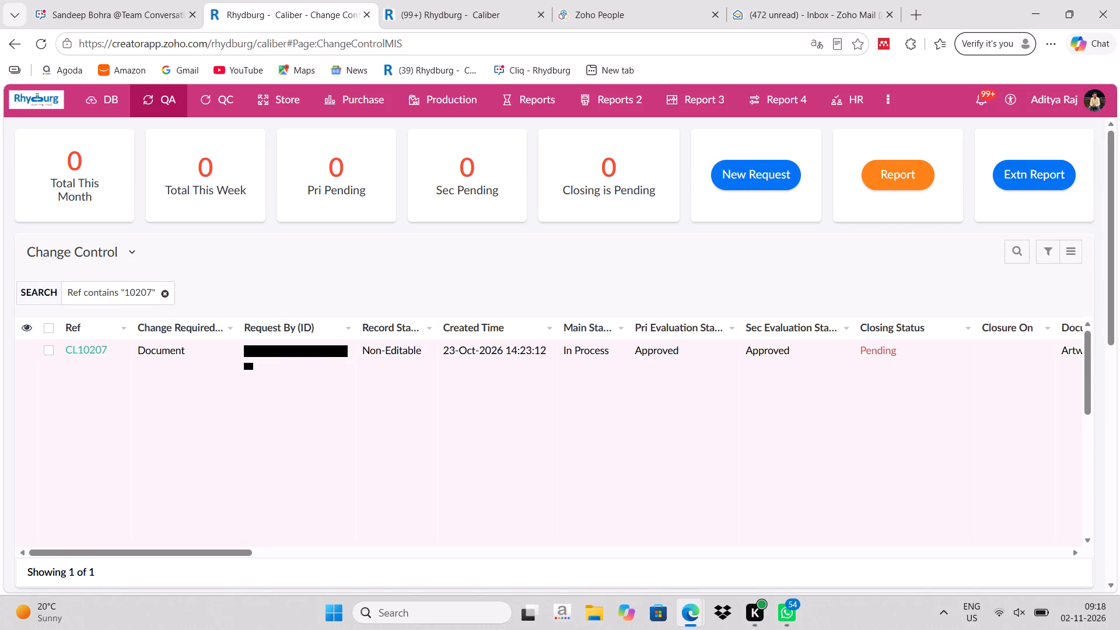
# Examine the status, document type and Current / Previous State text of change control CL10207.
pyautogui.hscroll(-10, 444, 452)
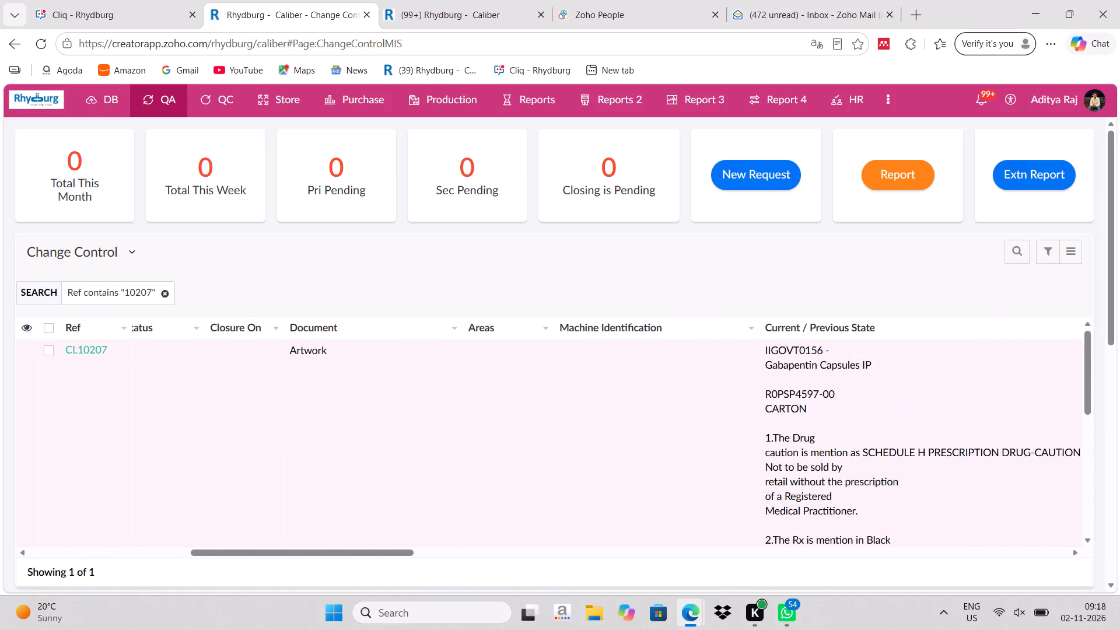
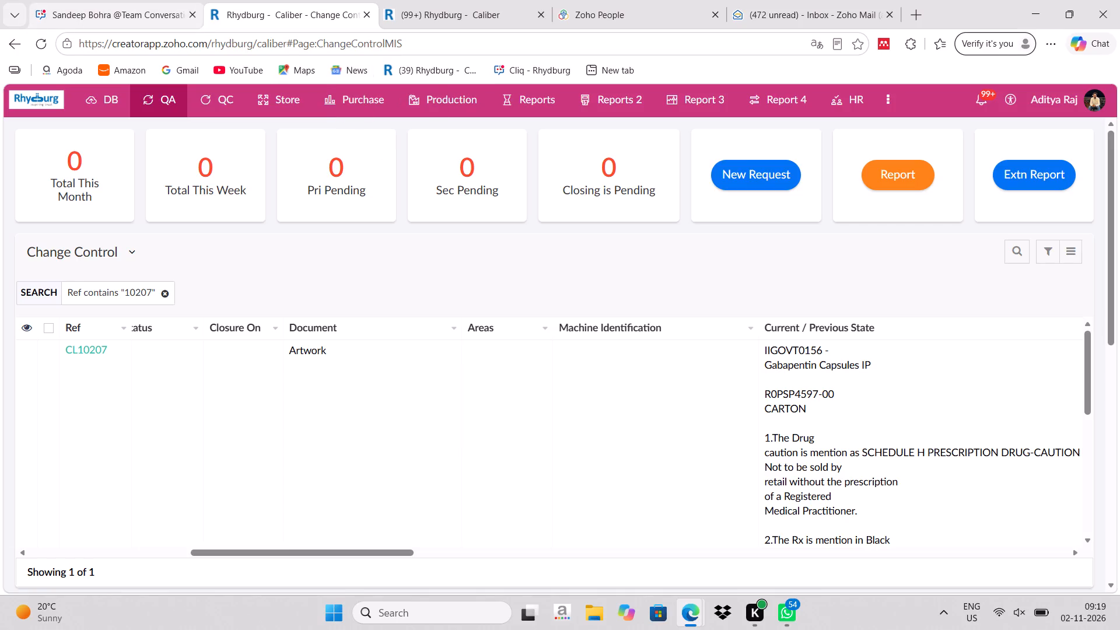
# Switch to the Cliq chat, search for "sanje" and open the direct chat with the Regulatory Affairs graphics designer.
pyautogui.click(124, 10)
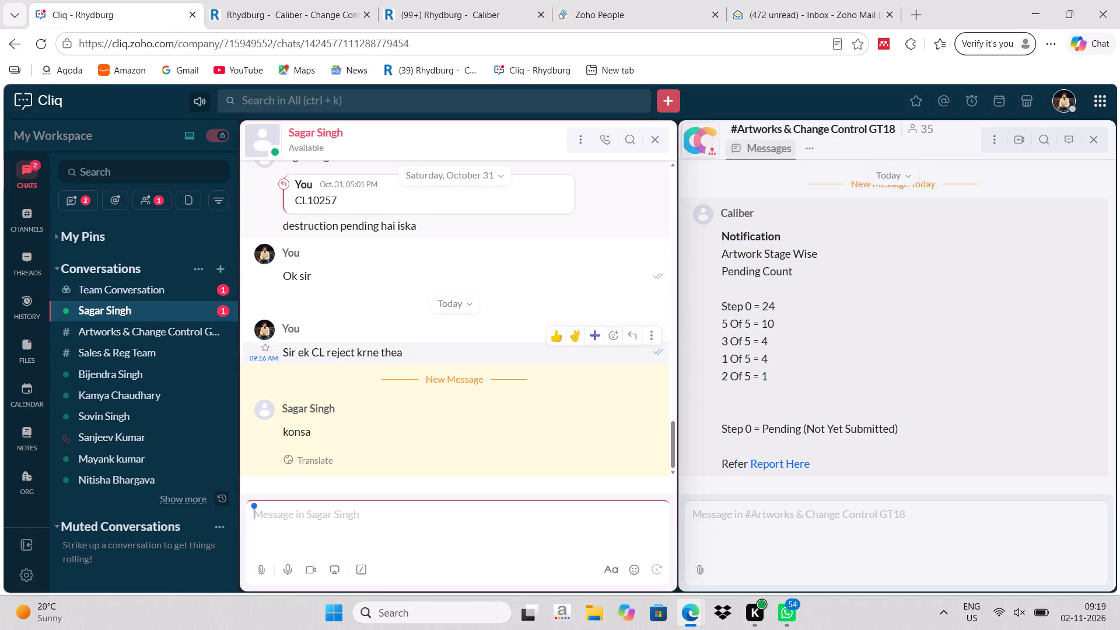
pyautogui.scroll(2, 500, 335)
pyautogui.click(311, 105)
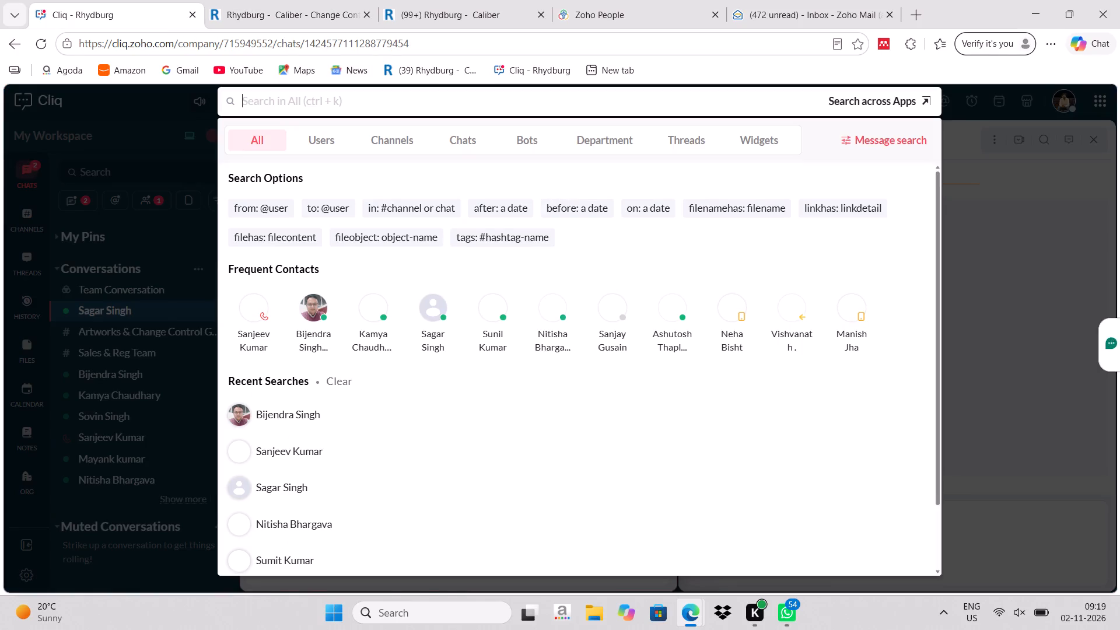
pyautogui.write('sanje')
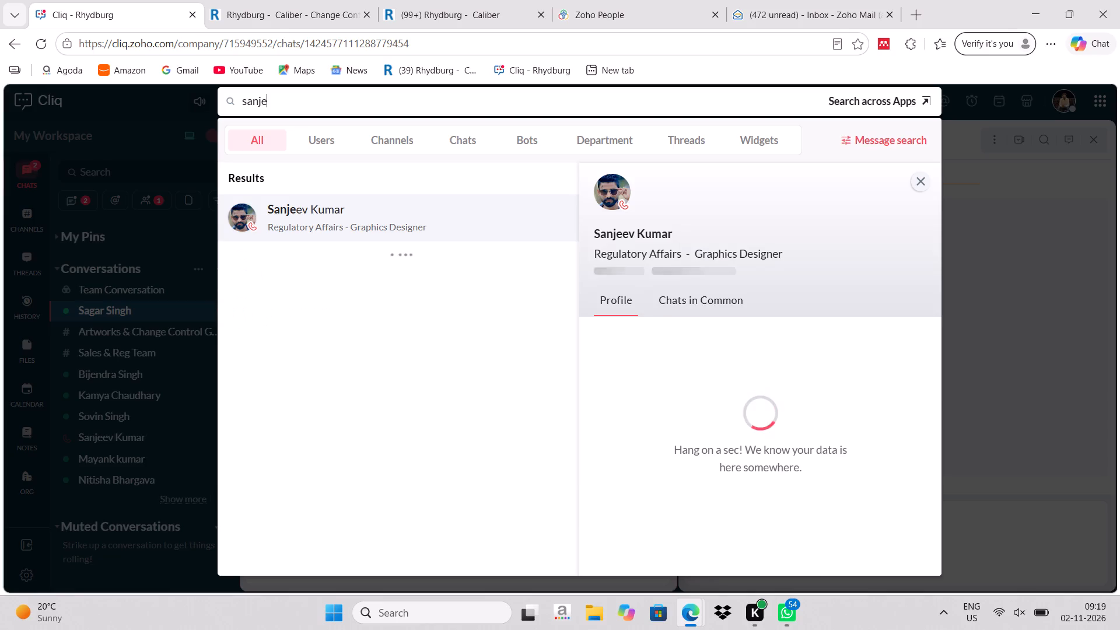
pyautogui.click(664, 185)
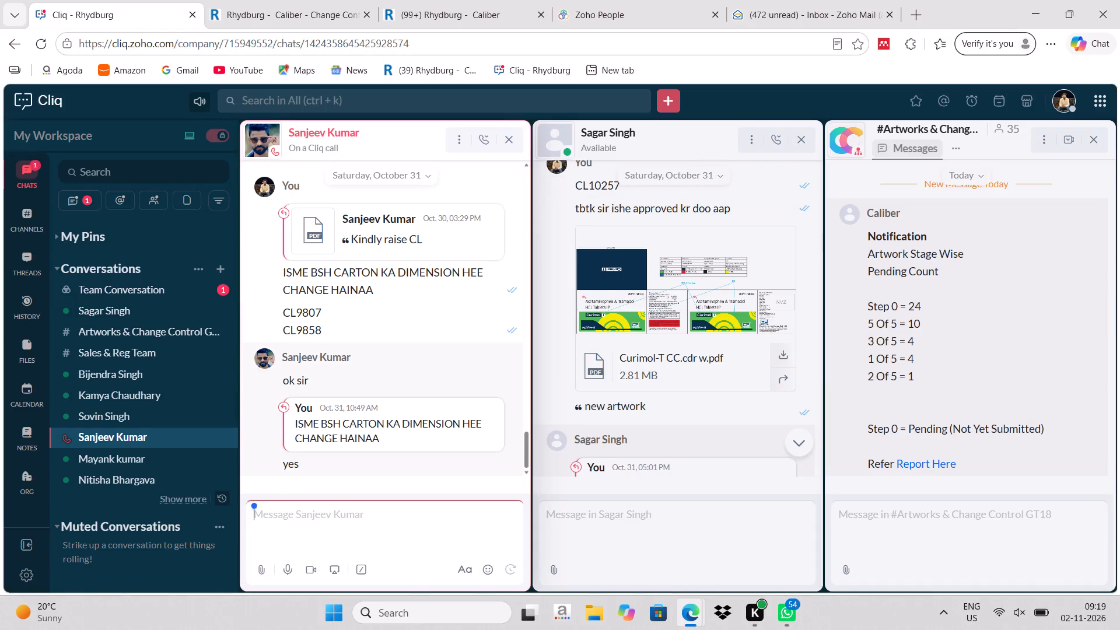
# Look back through the graphics designer's chat history from October 31 to October 19 for CL numbers and shared artwork files.
pyautogui.scroll(20, 344, 332)
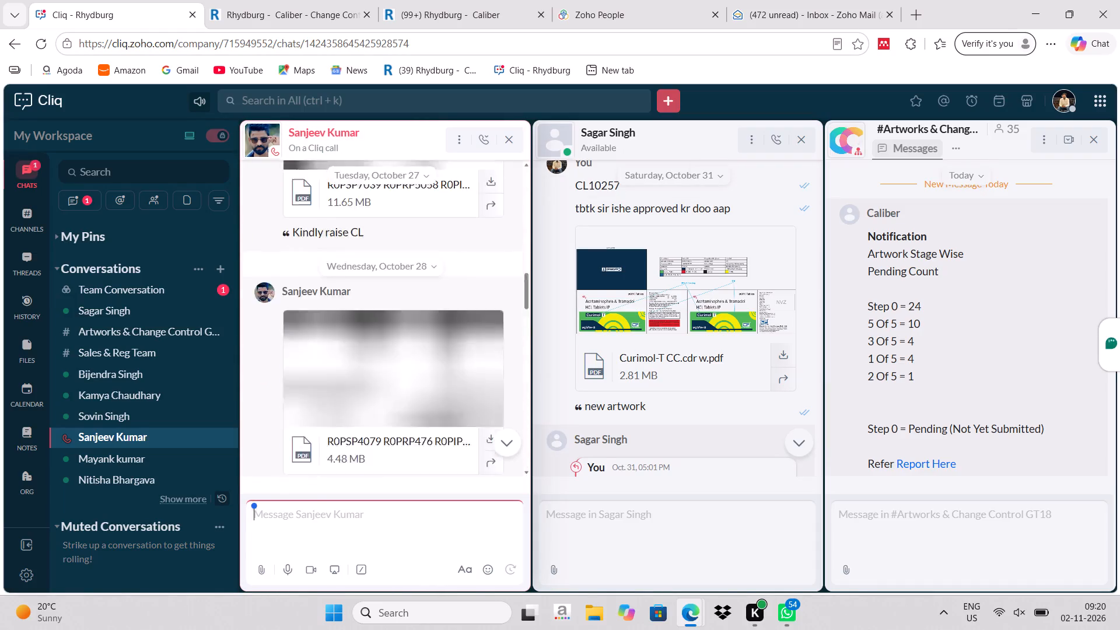
pyautogui.scroll(2, 353, 322)
pyautogui.scroll(2, 410, 346)
pyautogui.scroll(5, 325, 313)
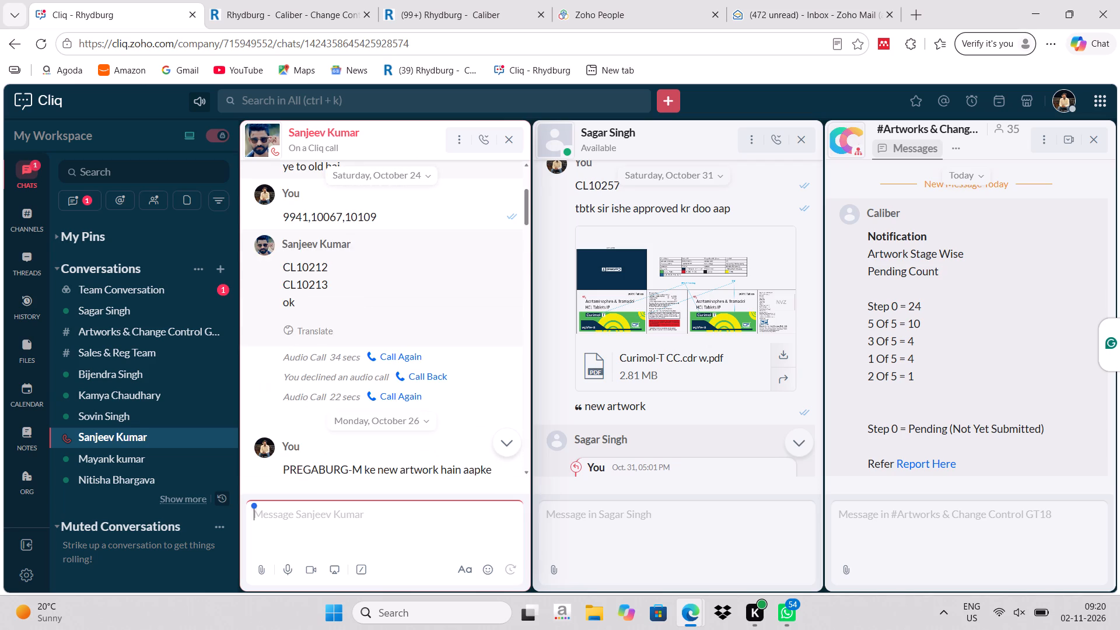
pyautogui.scroll(10, 334, 314)
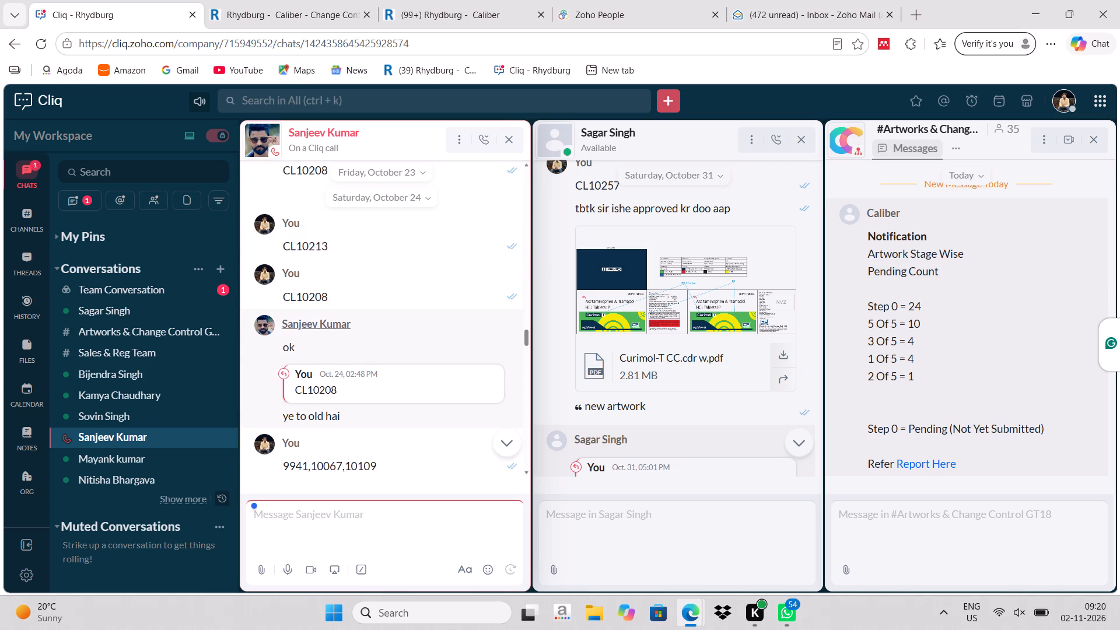
pyautogui.scroll(5, 342, 317)
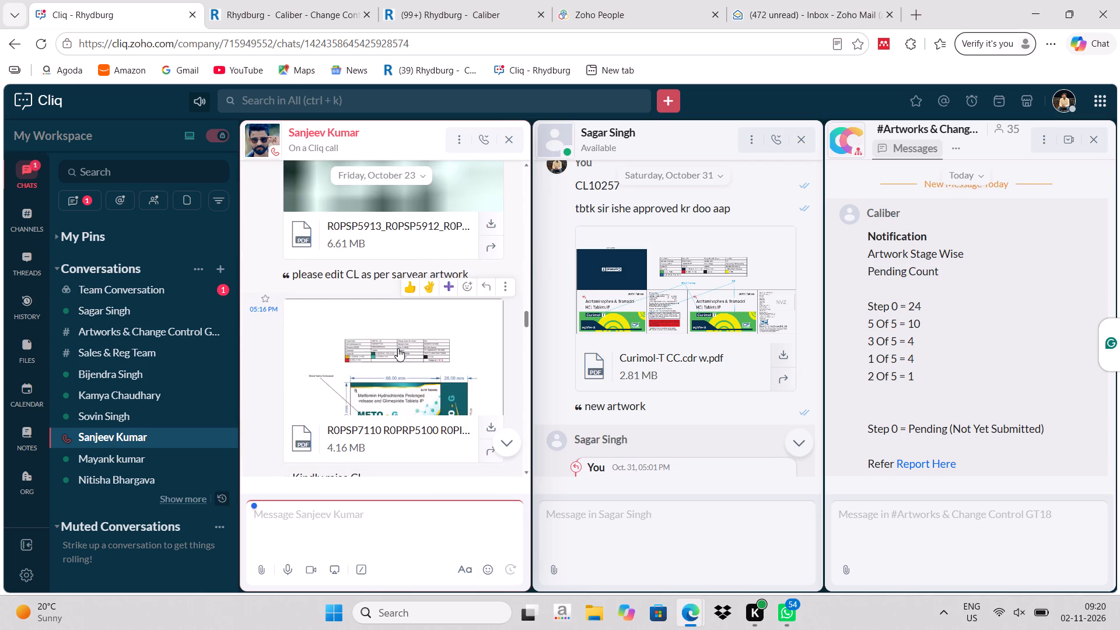
pyautogui.scroll(5, 398, 348)
pyautogui.scroll(-3, 405, 354)
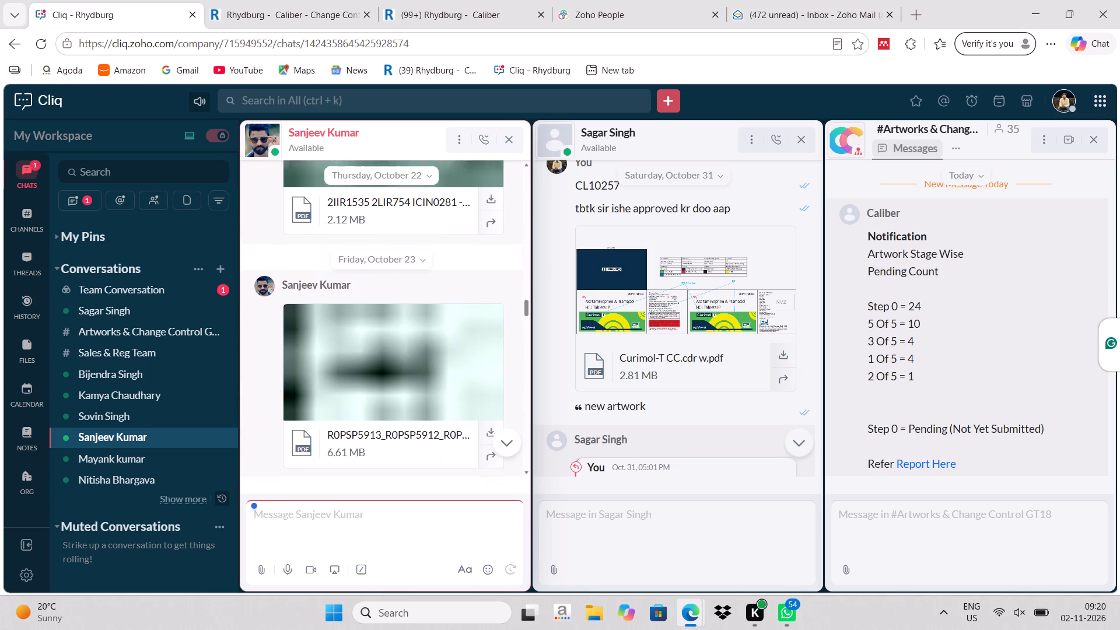
pyautogui.scroll(4, 385, 349)
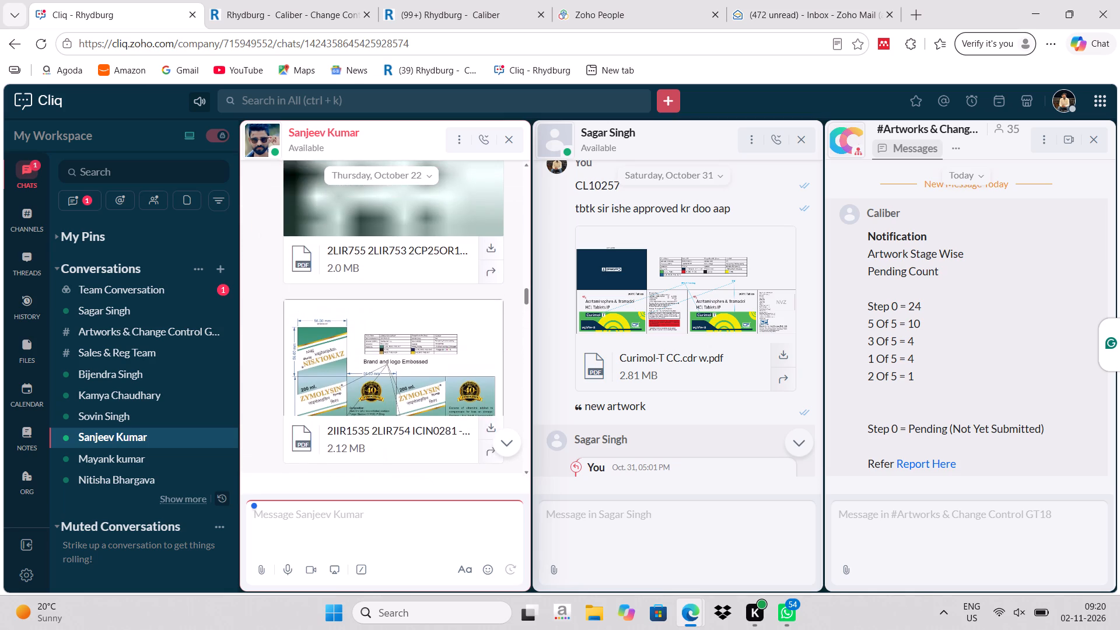
pyautogui.scroll(7, 382, 342)
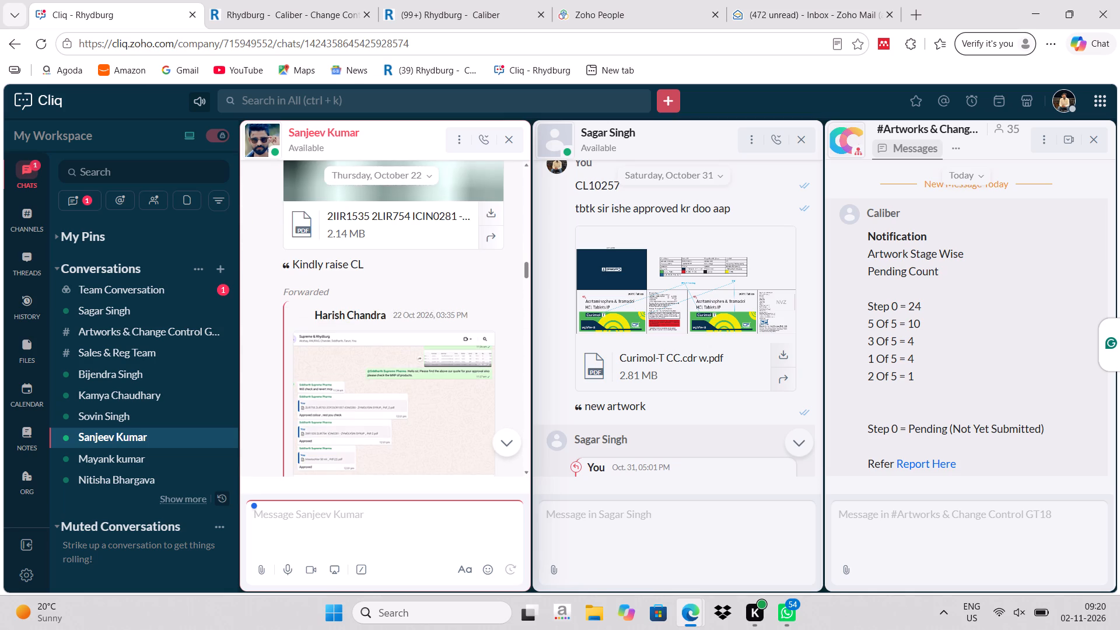
pyautogui.scroll(6, 384, 333)
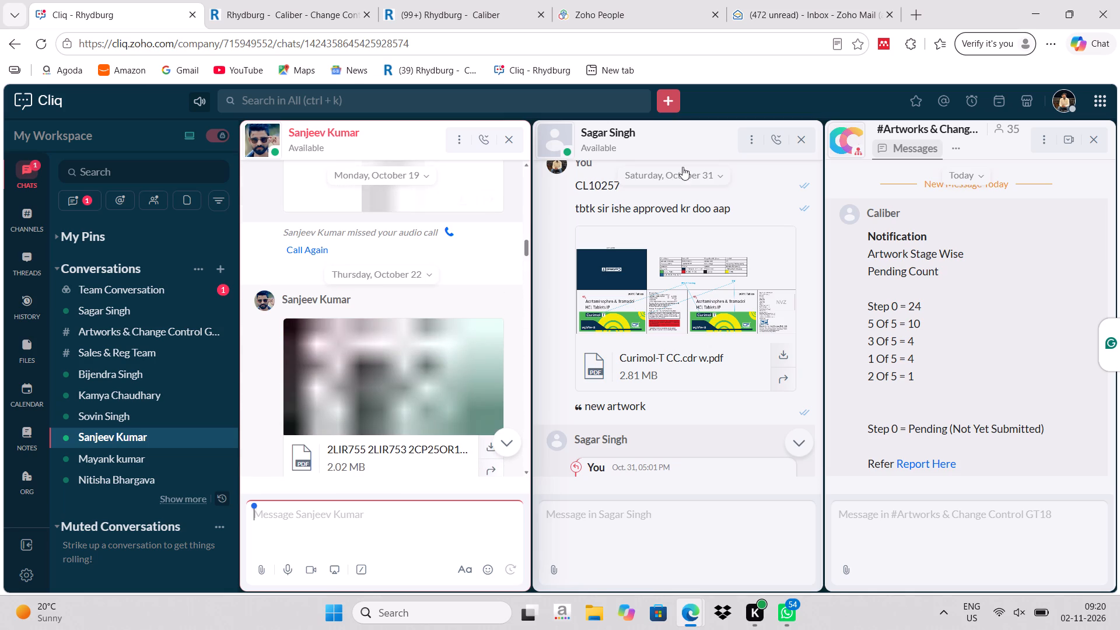
# Close the Artworks & Change Control GT18 channel pane.
pyautogui.click(1095, 141)
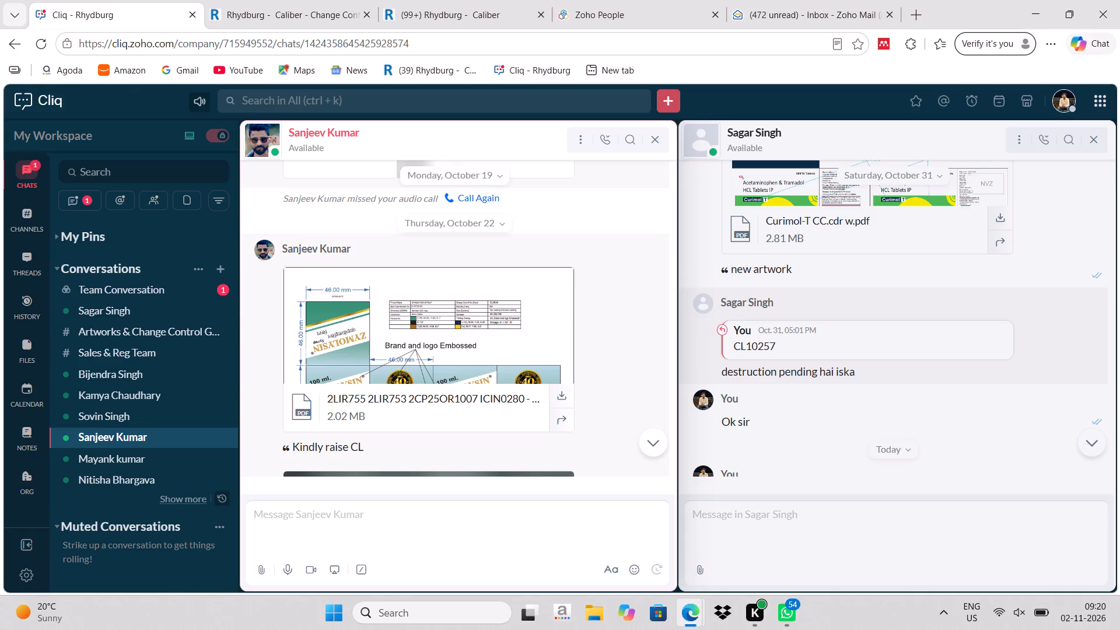
# Search Cliq for "bije" and open the direct chat with the AGM Operations.
pyautogui.click(258, 95)
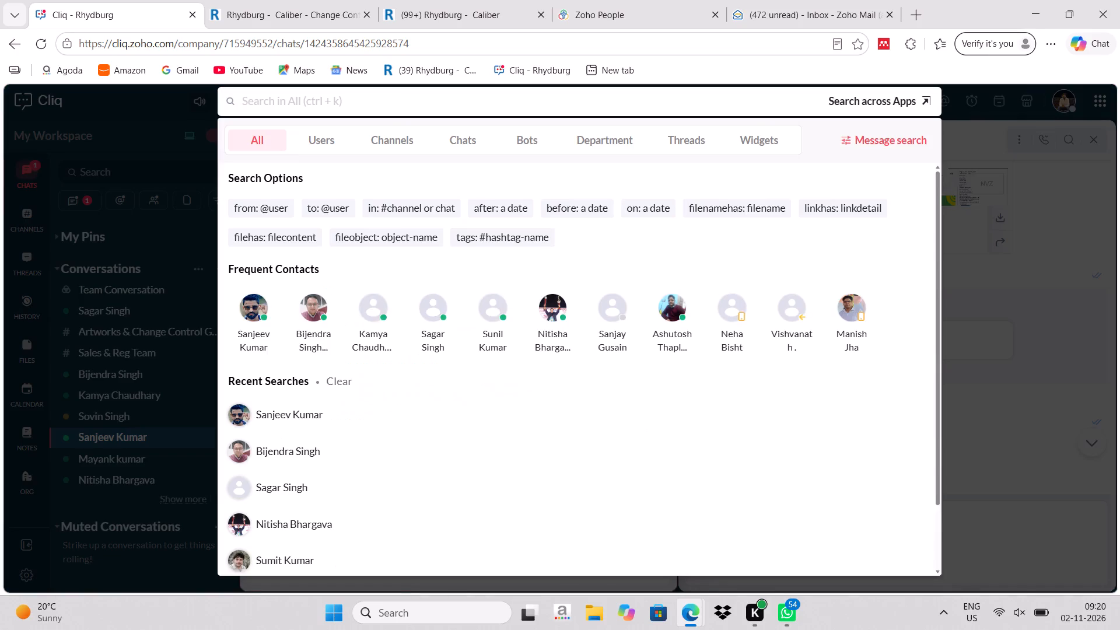
pyautogui.write('bije')
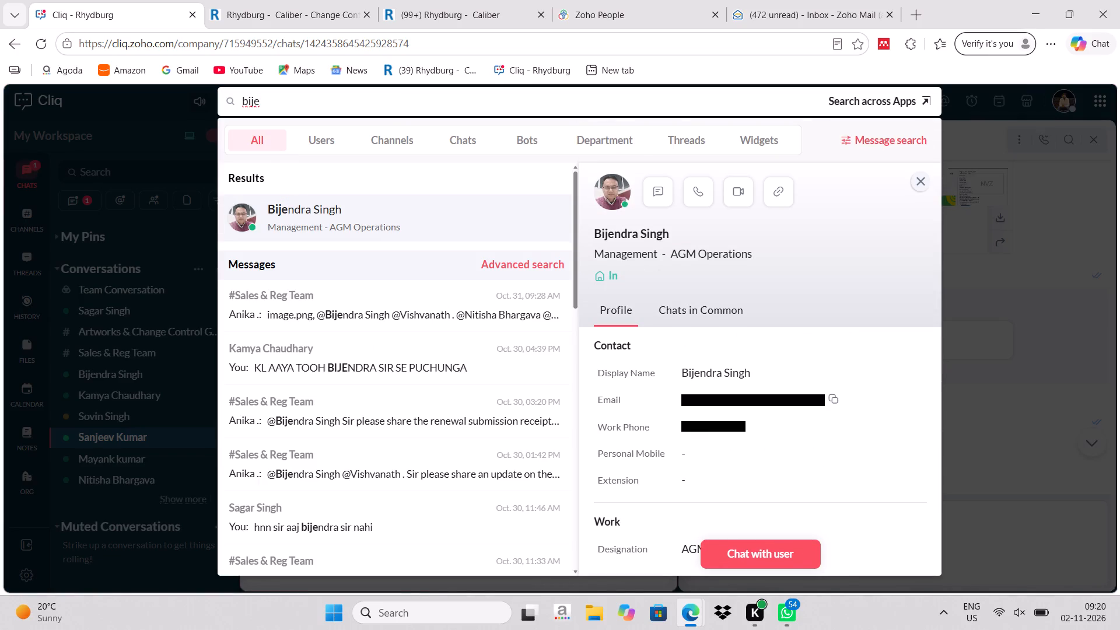
pyautogui.click(653, 188)
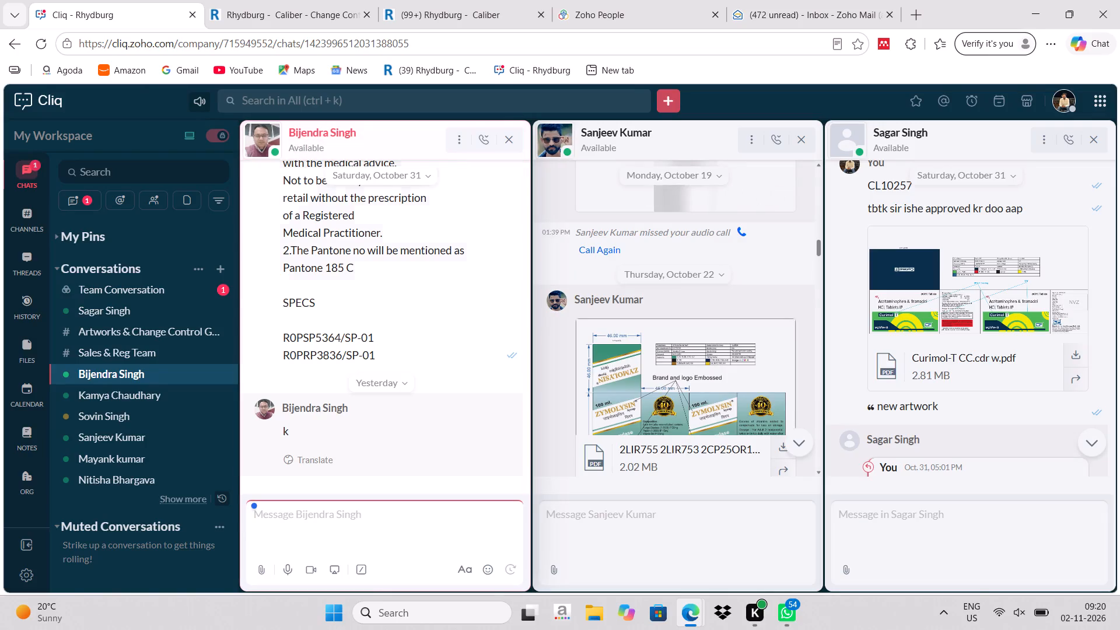
# Look back through the AGM Operations chat history for the CL texts and Schedule H and Rx symbol messages.
pyautogui.scroll(19, 379, 317)
pyautogui.scroll(5, 379, 317)
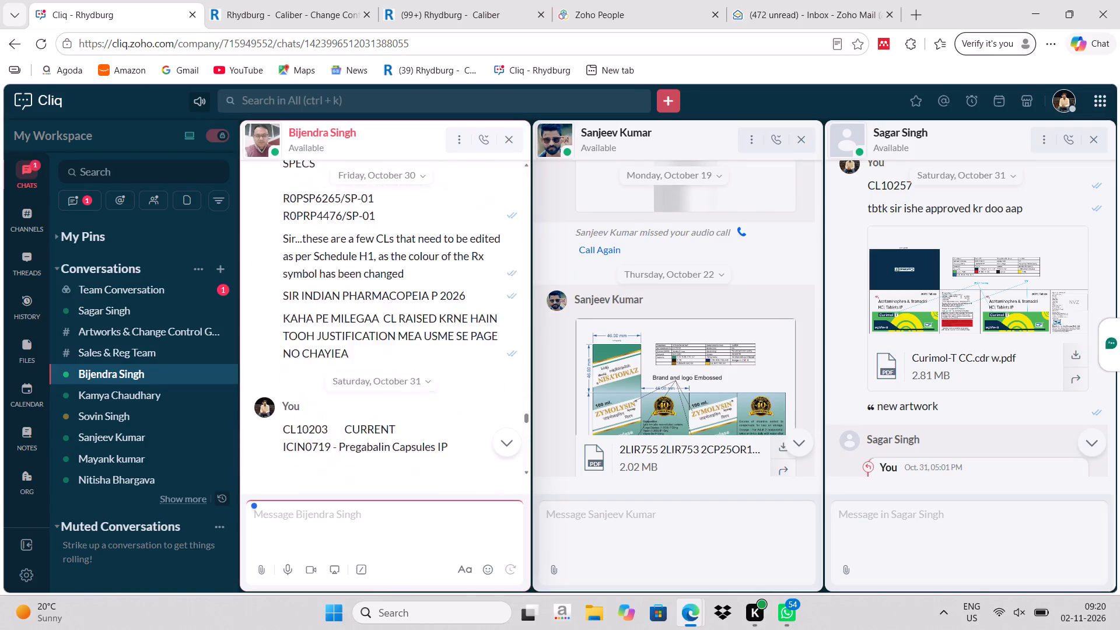
pyautogui.scroll(13, 379, 317)
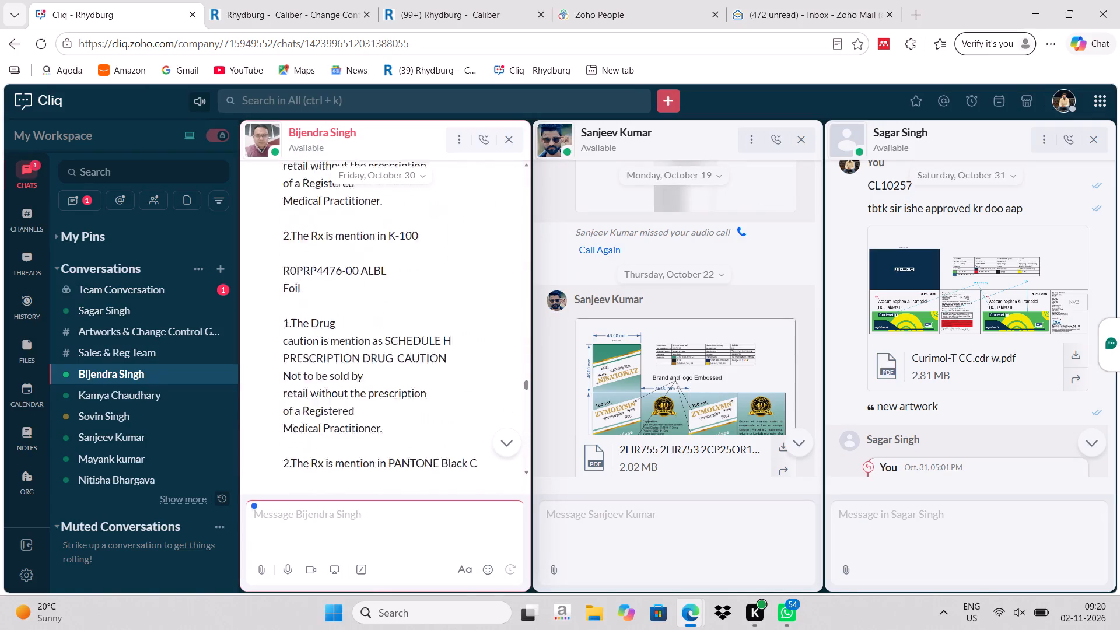
pyautogui.scroll(15, 379, 317)
pyautogui.scroll(17, 379, 317)
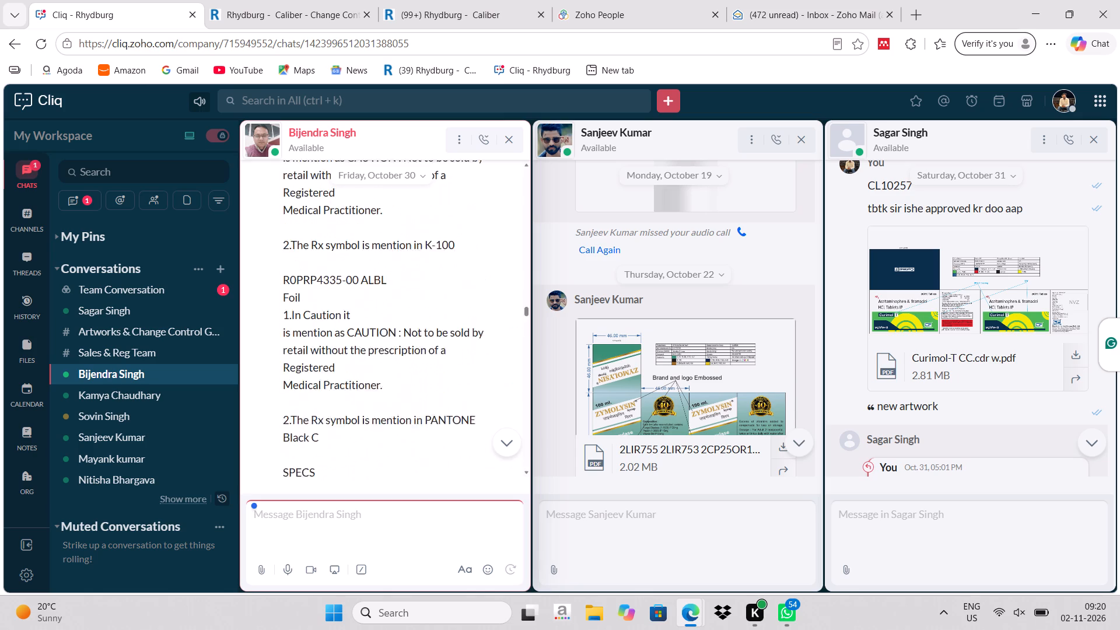
pyautogui.scroll(15, 379, 317)
pyautogui.scroll(10, 379, 317)
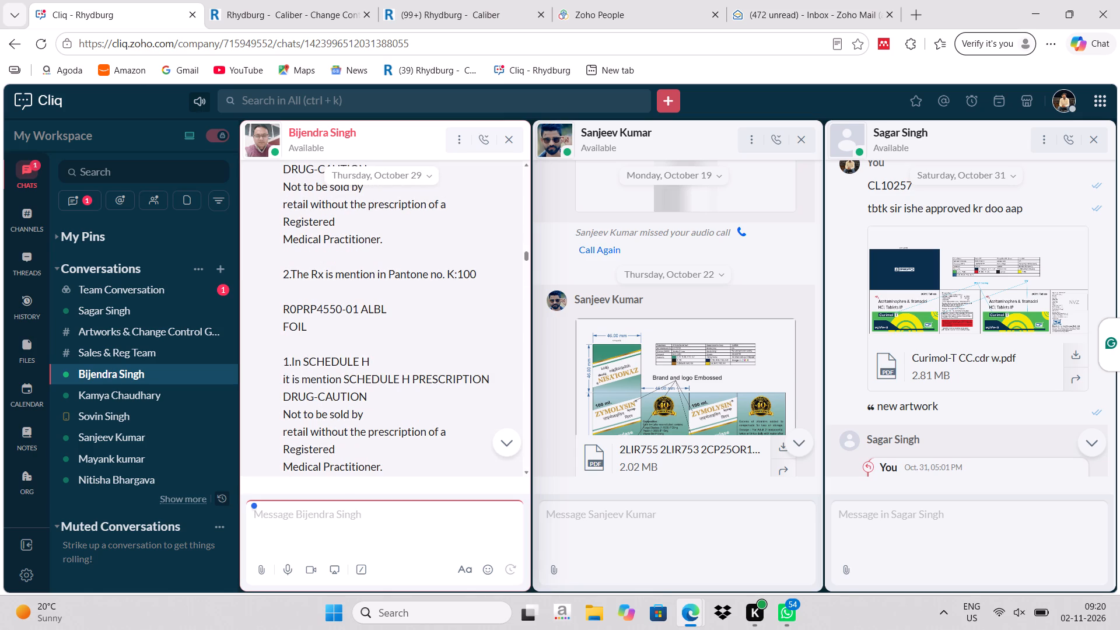
pyautogui.scroll(14, 379, 317)
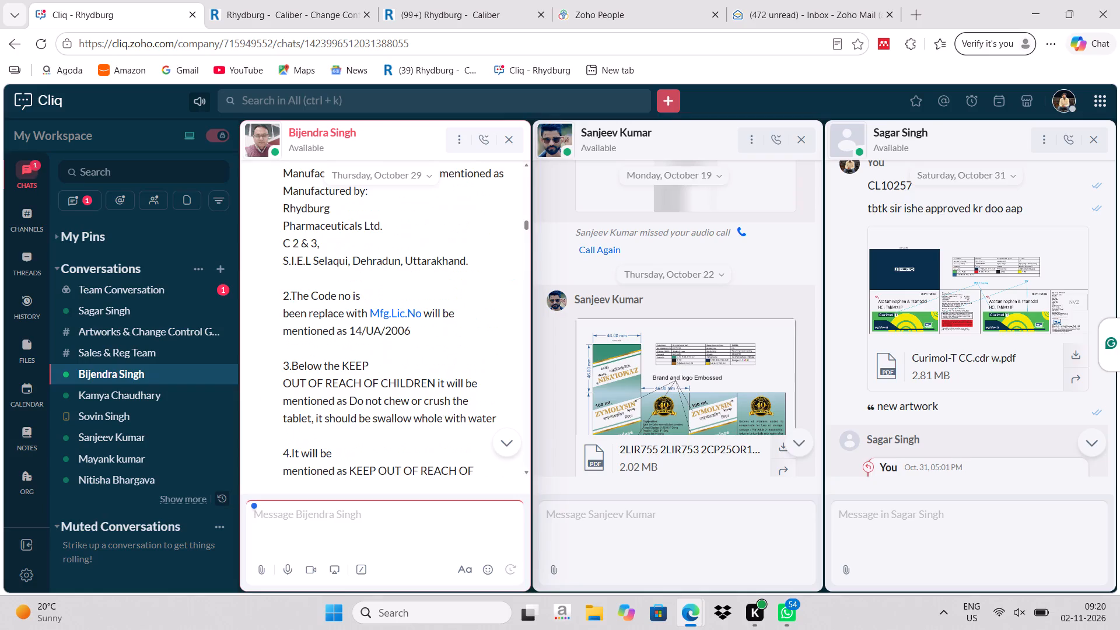
pyautogui.scroll(9, 379, 317)
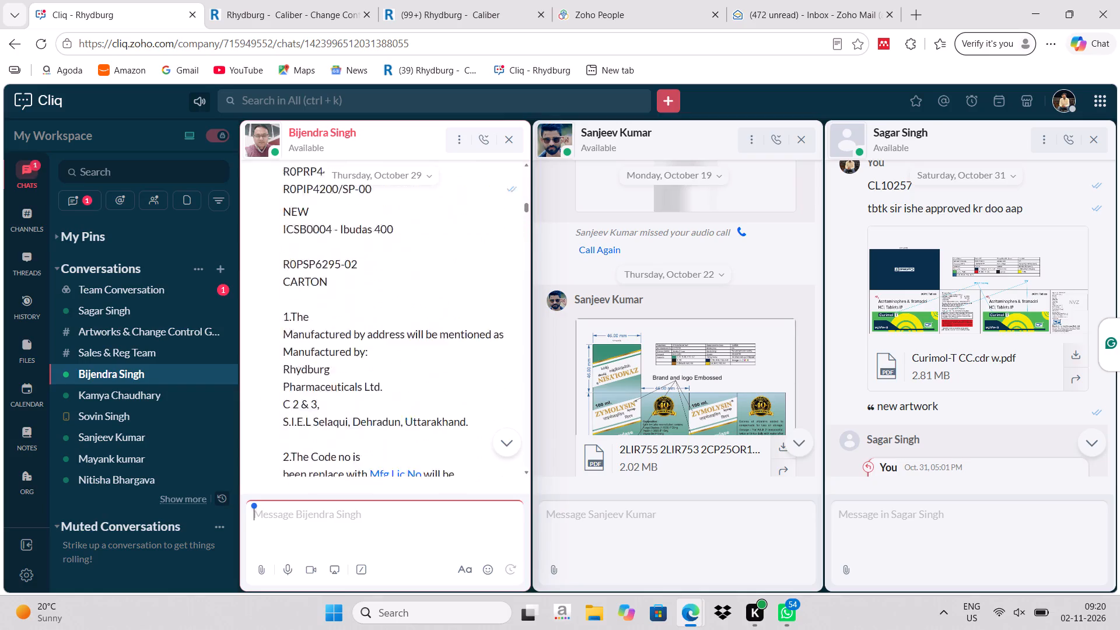
pyautogui.scroll(18, 379, 317)
pyautogui.scroll(11, 379, 318)
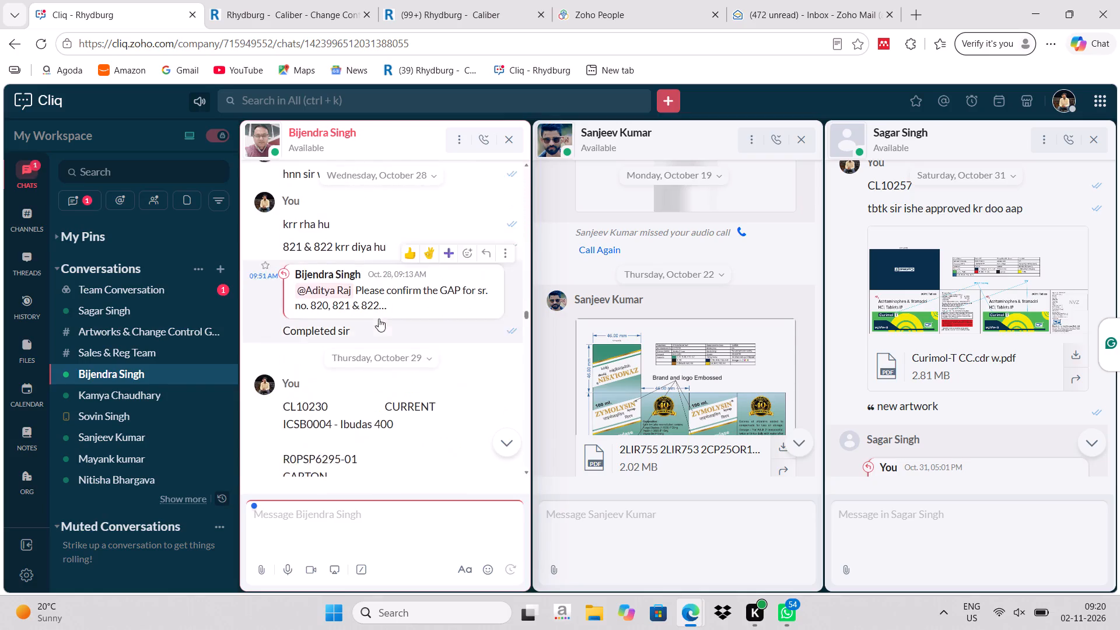
pyautogui.scroll(7, 379, 318)
# Search Cliq for "prade" and open the direct chat with the Quality Assurance manager.
pyautogui.click(300, 101)
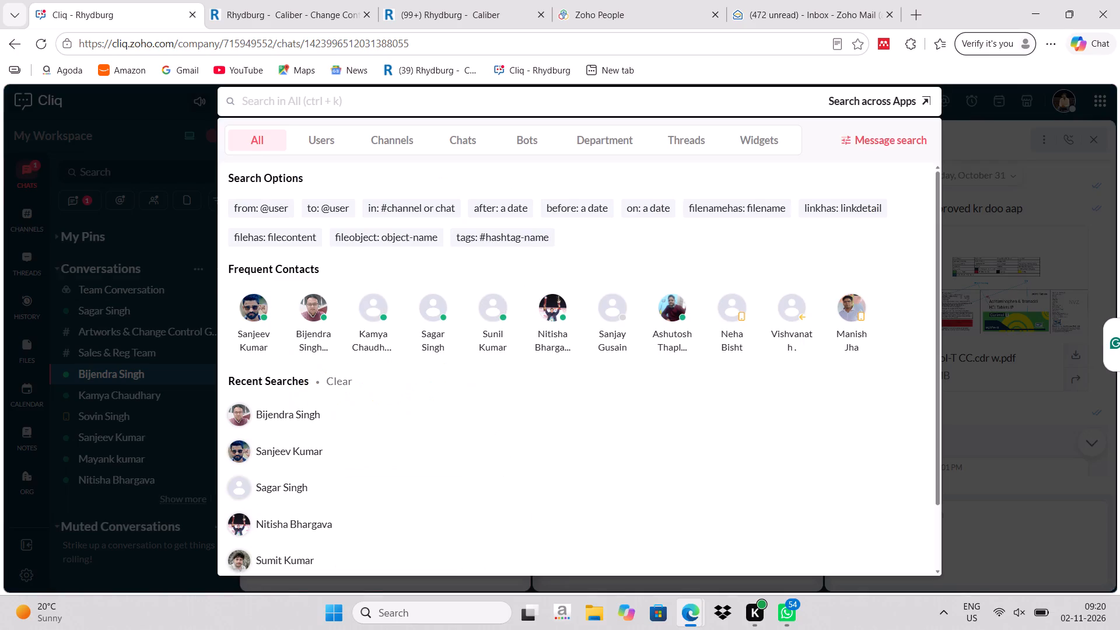
pyautogui.write('prade')
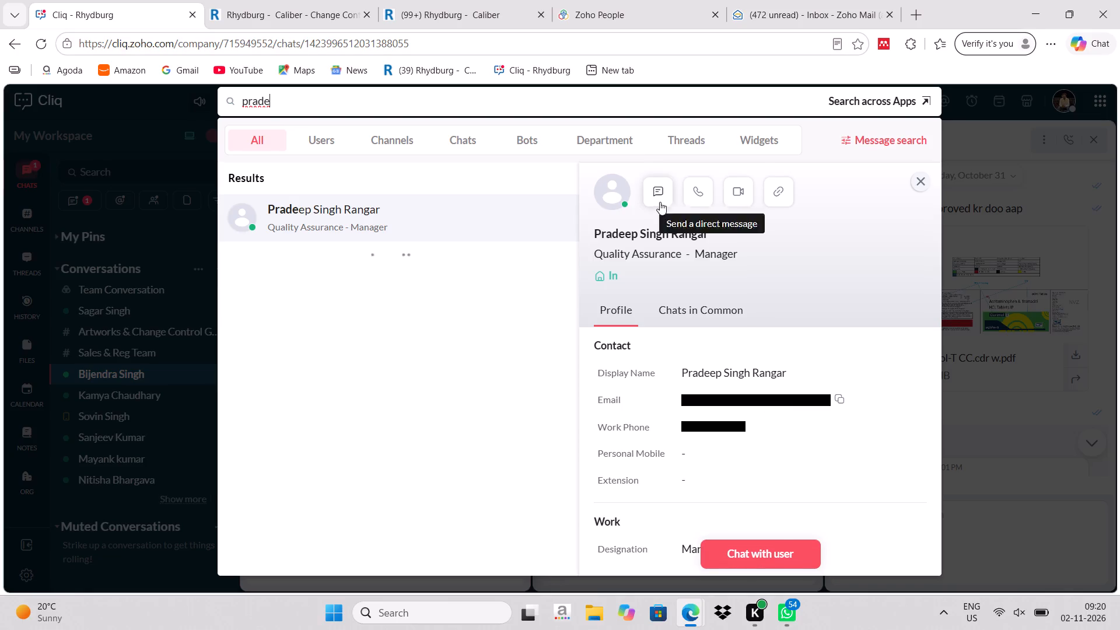
pyautogui.click(661, 191)
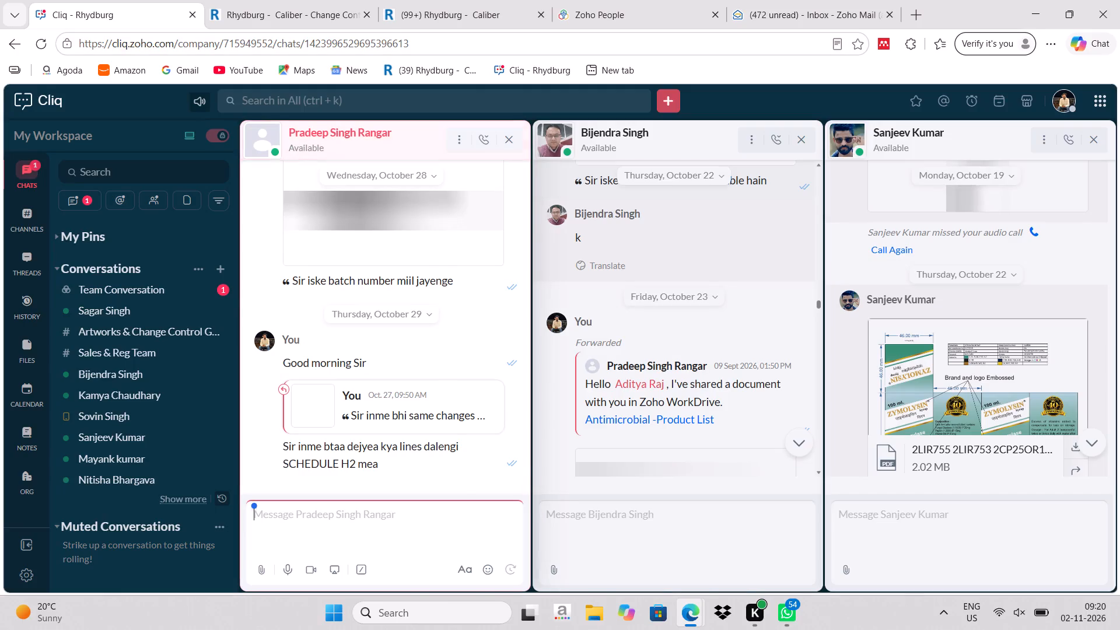
# Find the October 23 message about updating the IP sheet in the Quality Assurance manager's chat and open its Zoho Sheet link.
pyautogui.scroll(7, 362, 308)
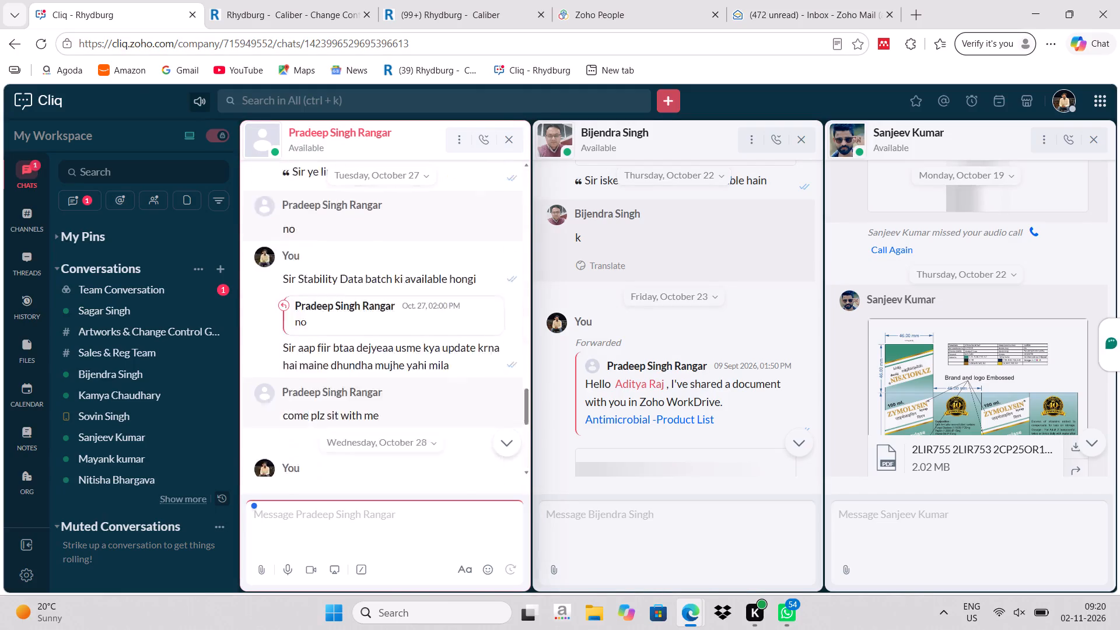
pyautogui.scroll(5, 362, 308)
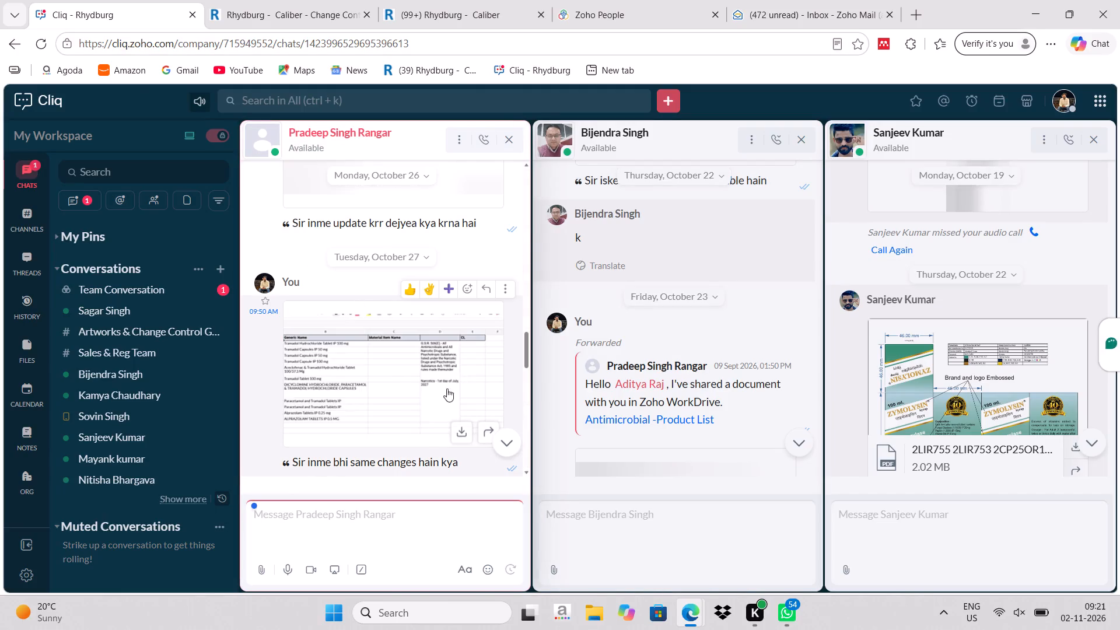
pyautogui.scroll(3, 392, 366)
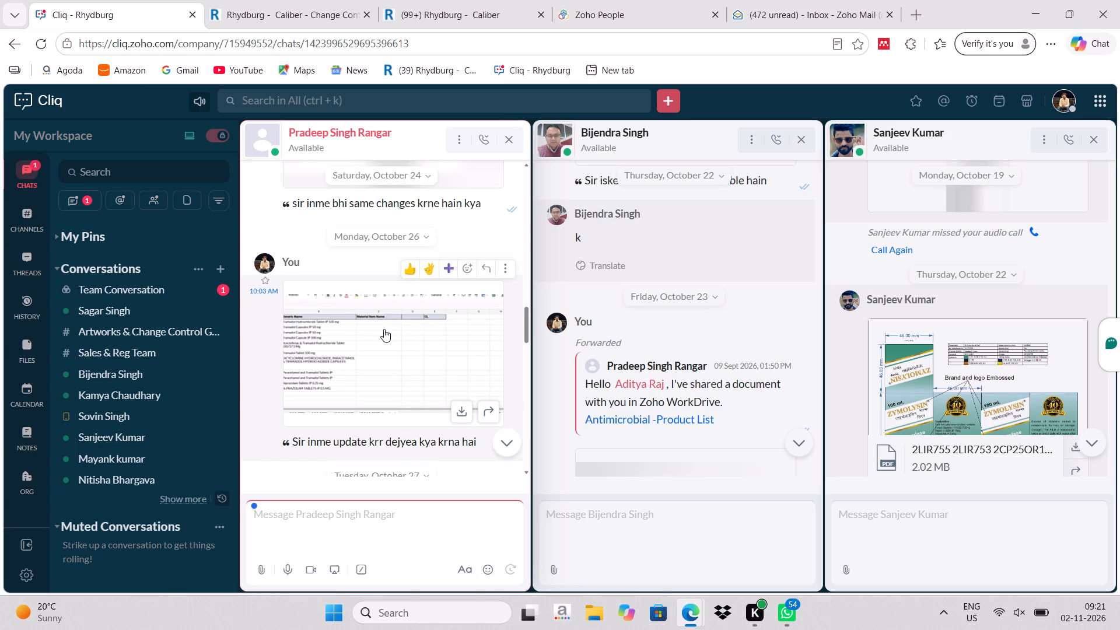
pyautogui.scroll(2, 327, 356)
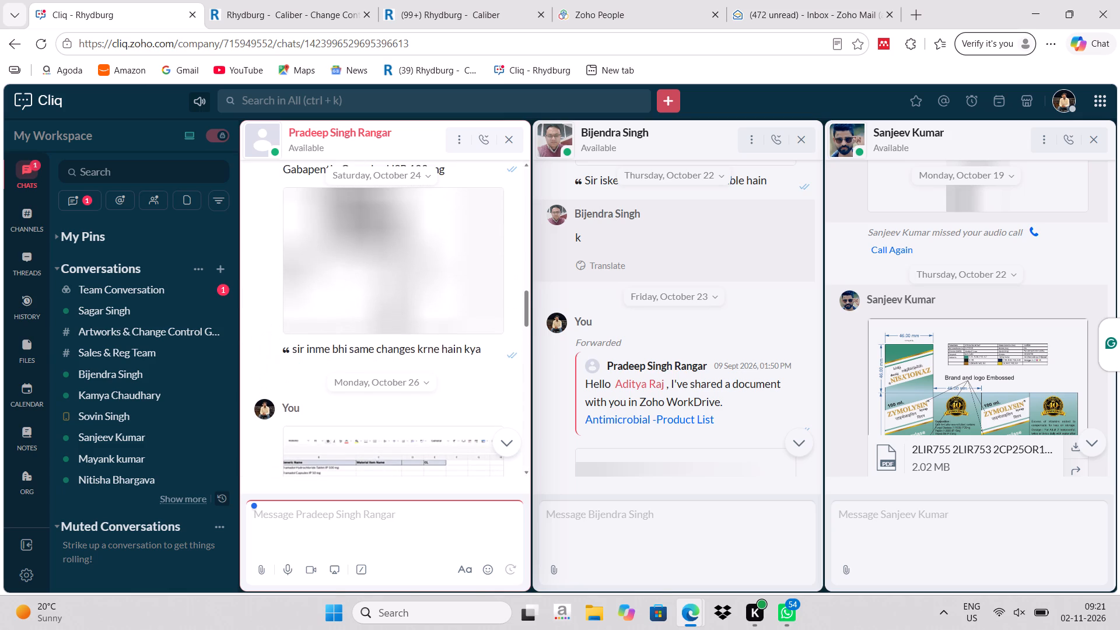
pyautogui.scroll(2, 343, 359)
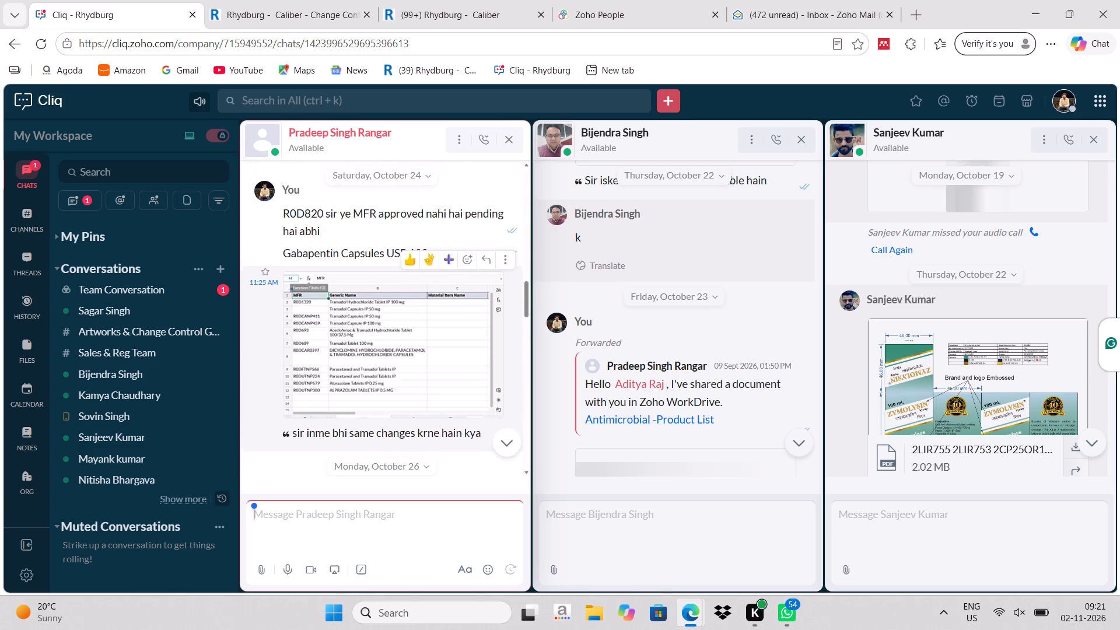
pyautogui.scroll(1, 366, 395)
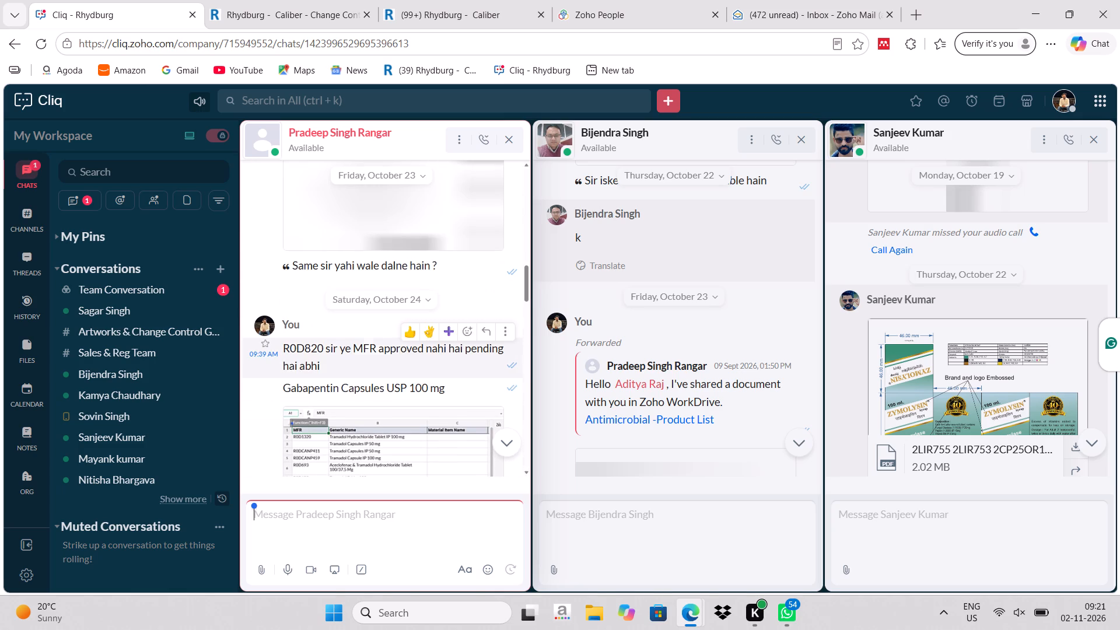
pyautogui.scroll(9, 382, 388)
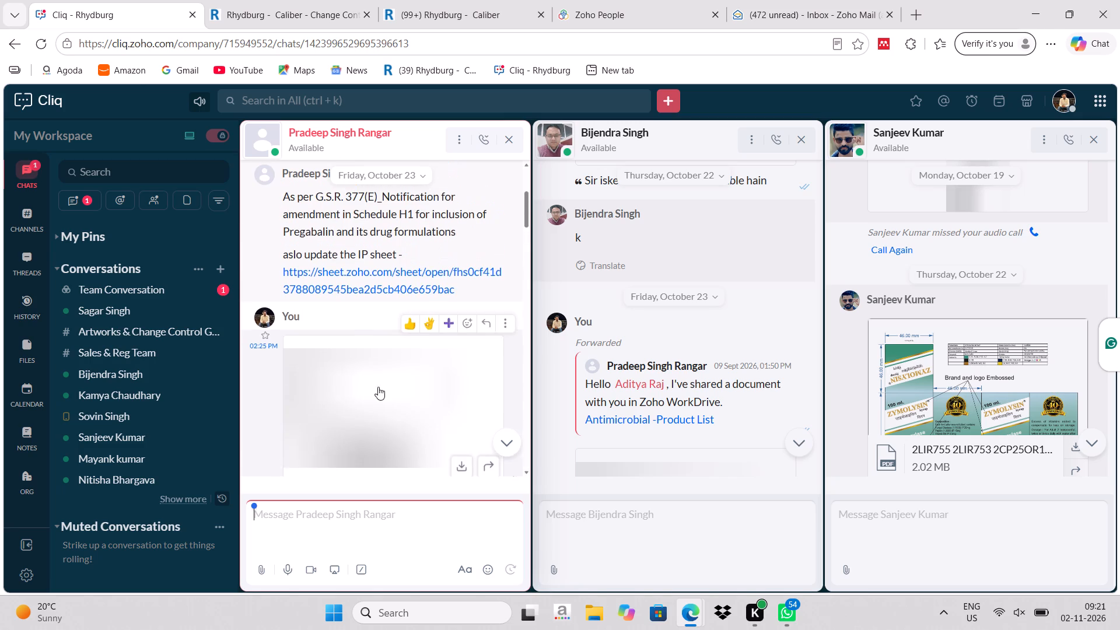
pyautogui.scroll(2, 352, 336)
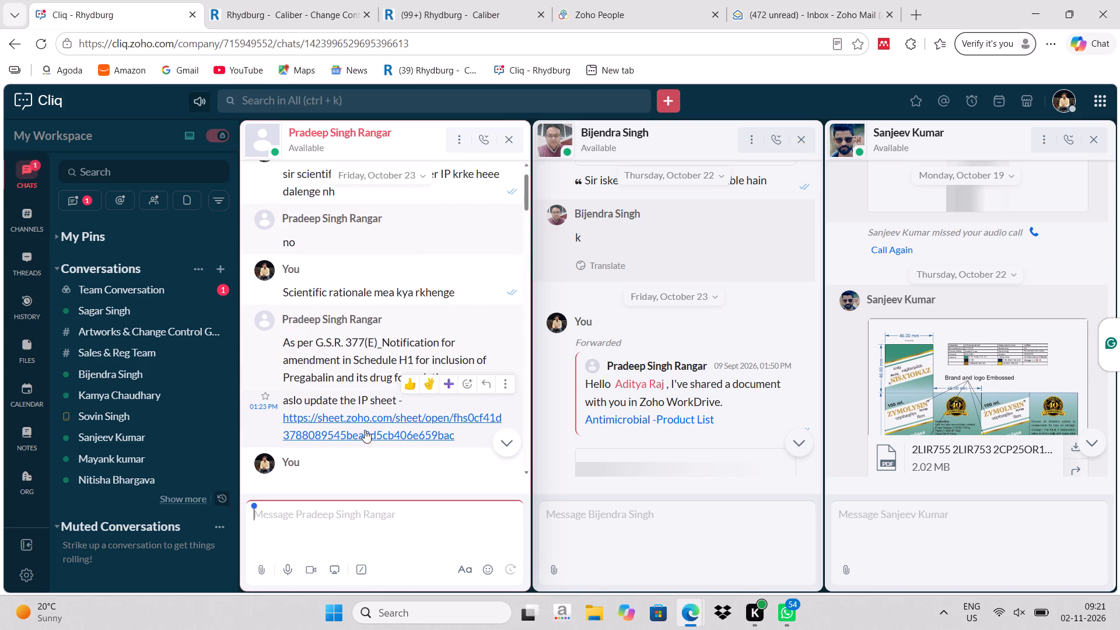
pyautogui.click(359, 426)
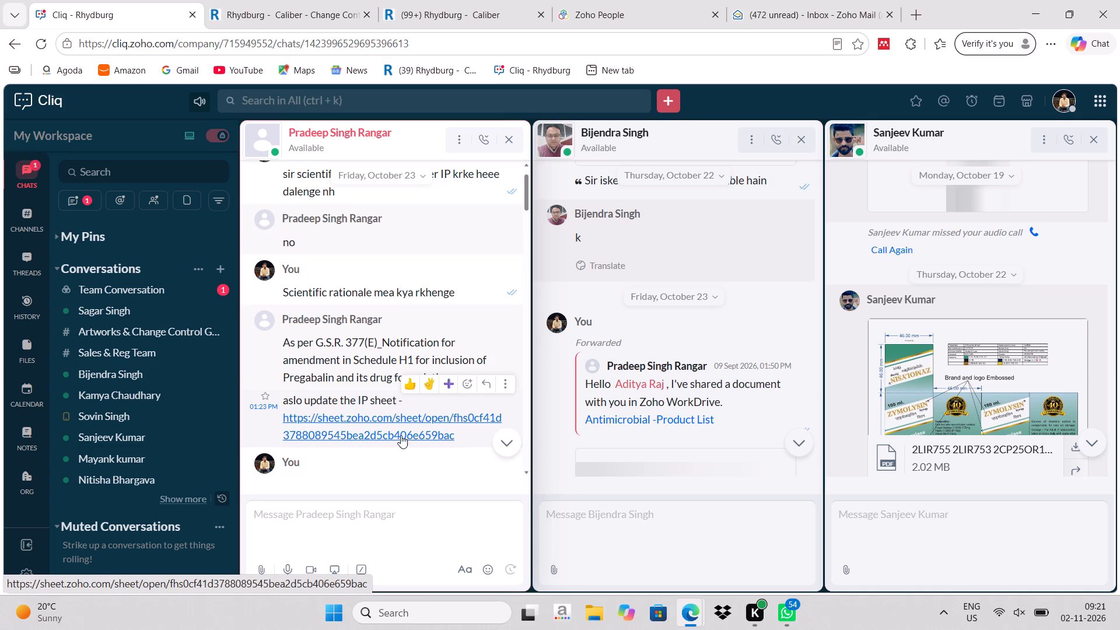
# Open the shared Pharmacopoeial Changes IP 2026 workbook from the chat link and view its IP 2024 sheet.
pyautogui.click(387, 430)
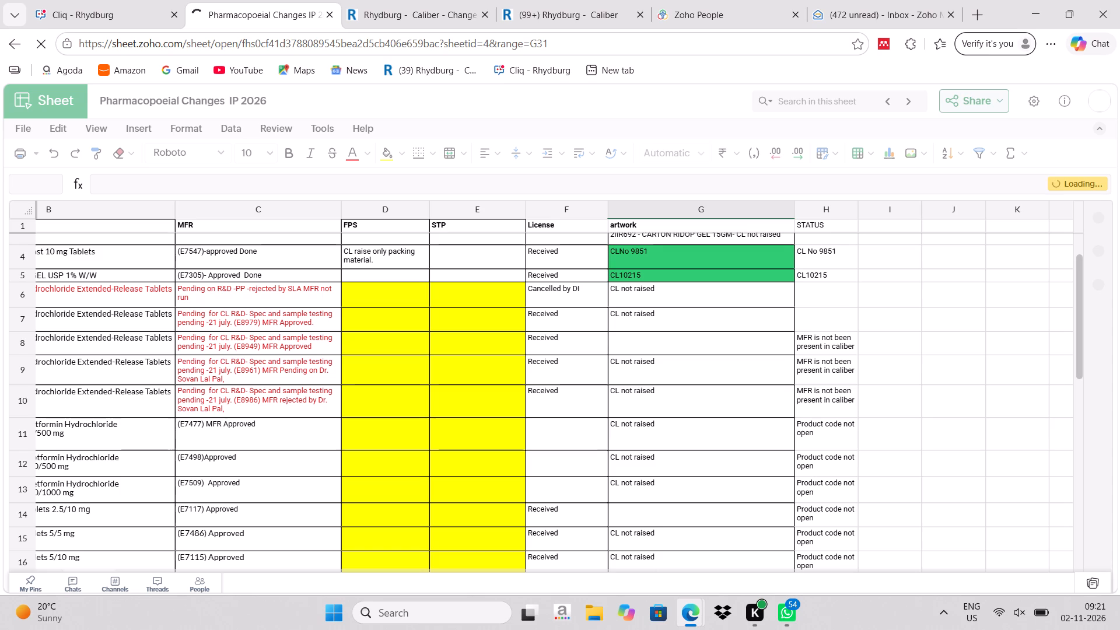
pyautogui.hscroll(3, 192, 423)
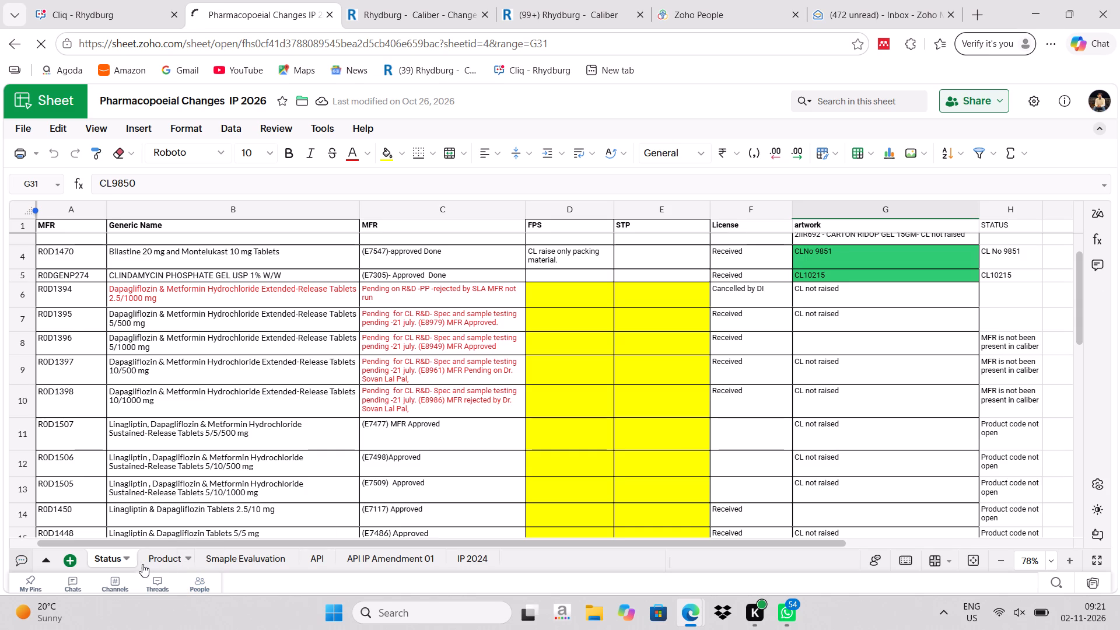
pyautogui.click(469, 556)
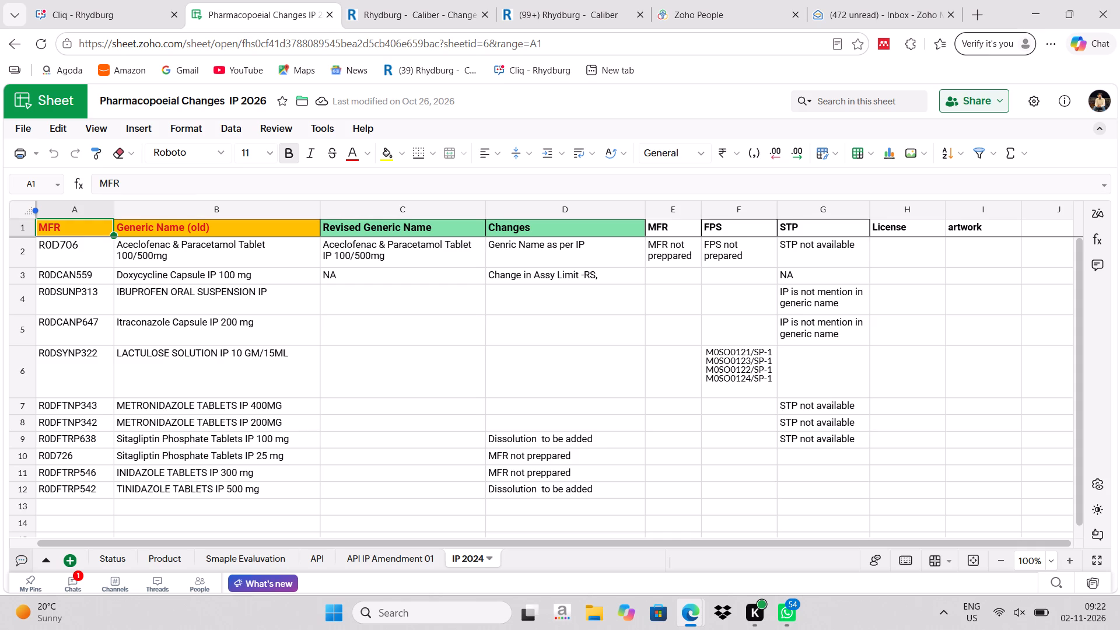
# In the Caliber Change Control report, replace the Ref search with 9941 and examine the record's current and new suggested states.
pyautogui.click(393, 5)
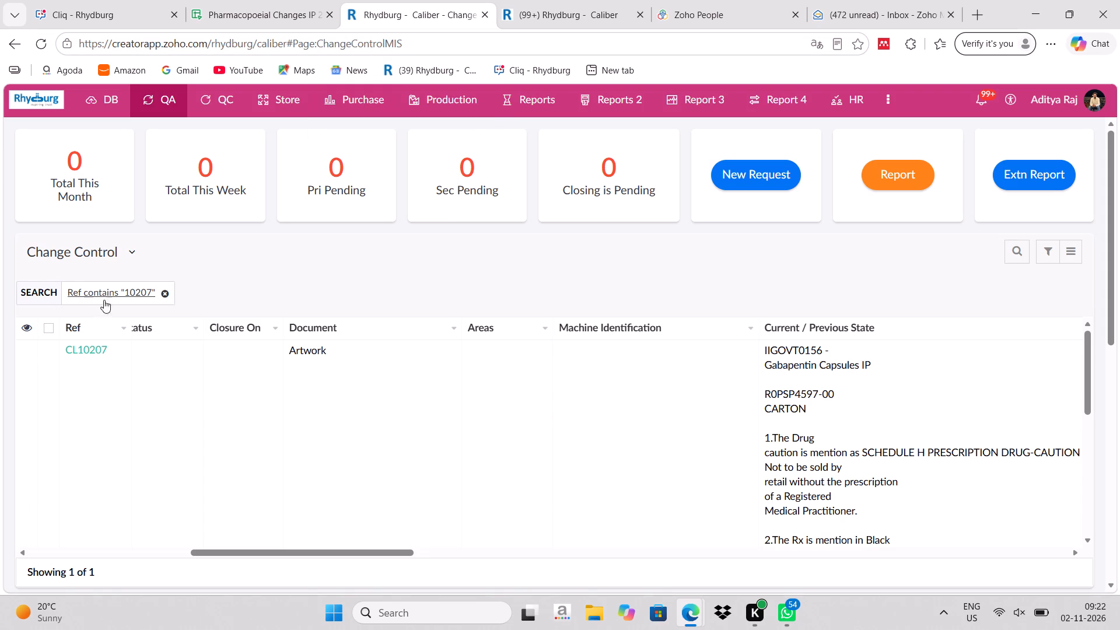
pyautogui.click(78, 323)
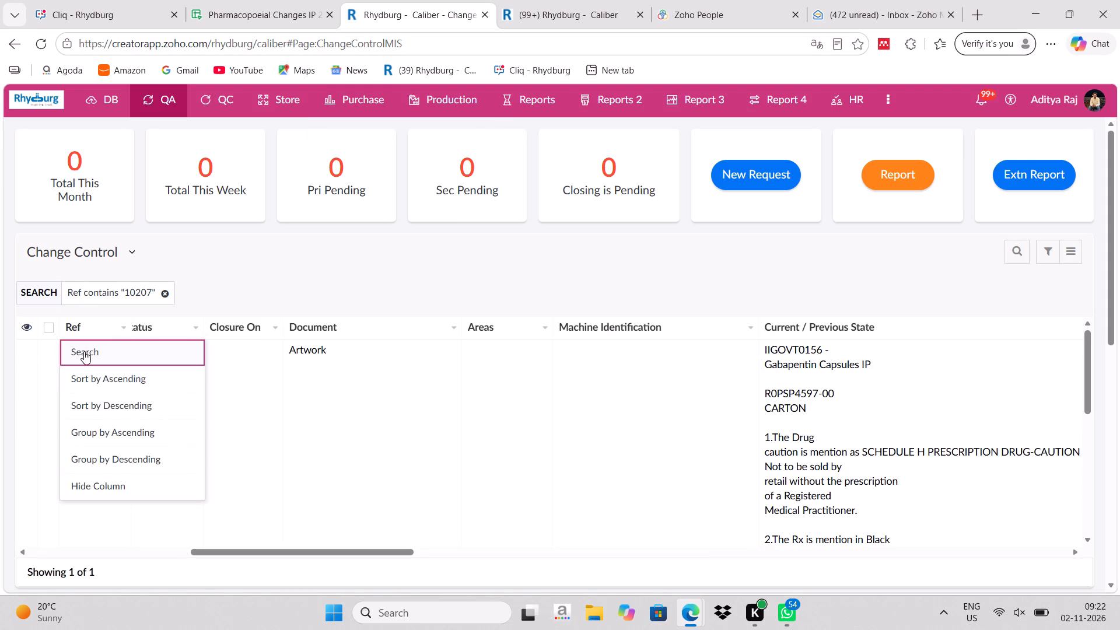
pyautogui.click(84, 355)
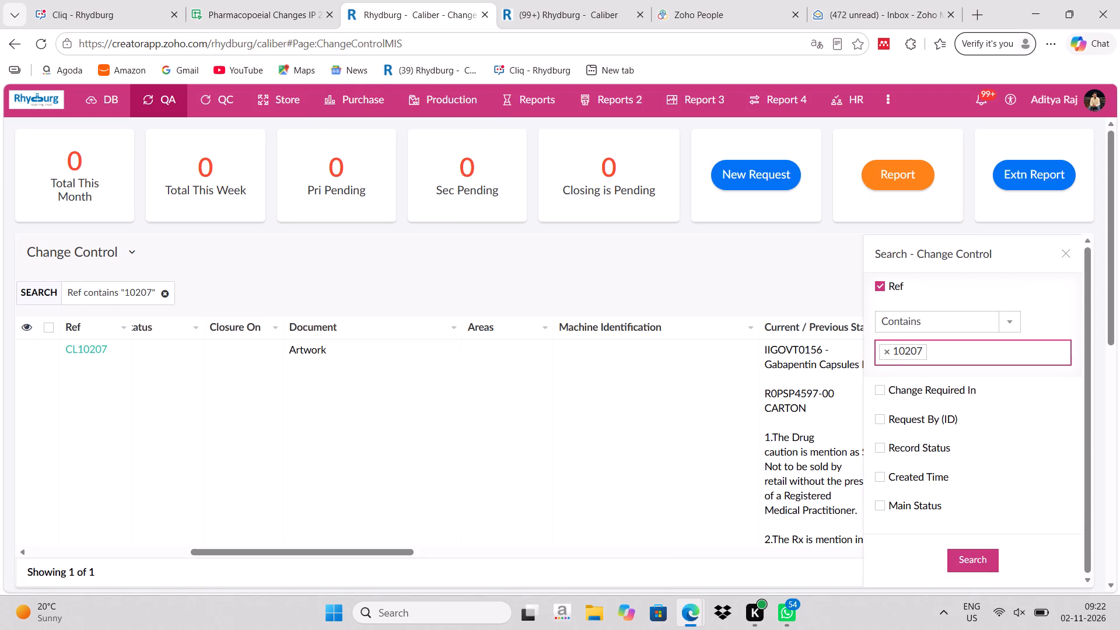
pyautogui.click(887, 348)
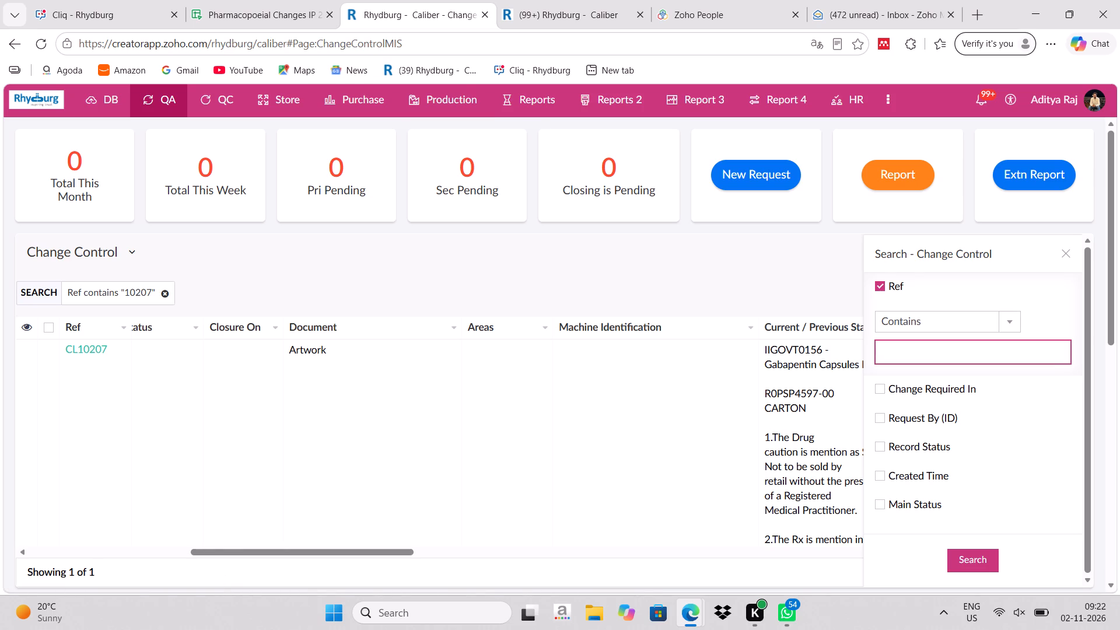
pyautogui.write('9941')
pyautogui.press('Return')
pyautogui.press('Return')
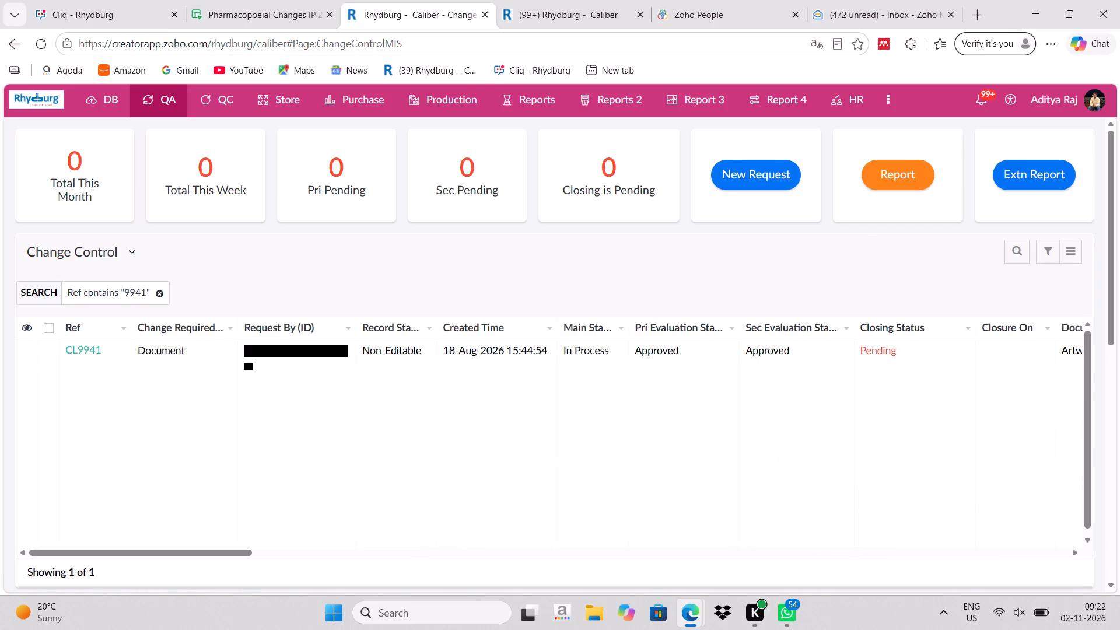
pyautogui.hscroll(-6, 649, 500)
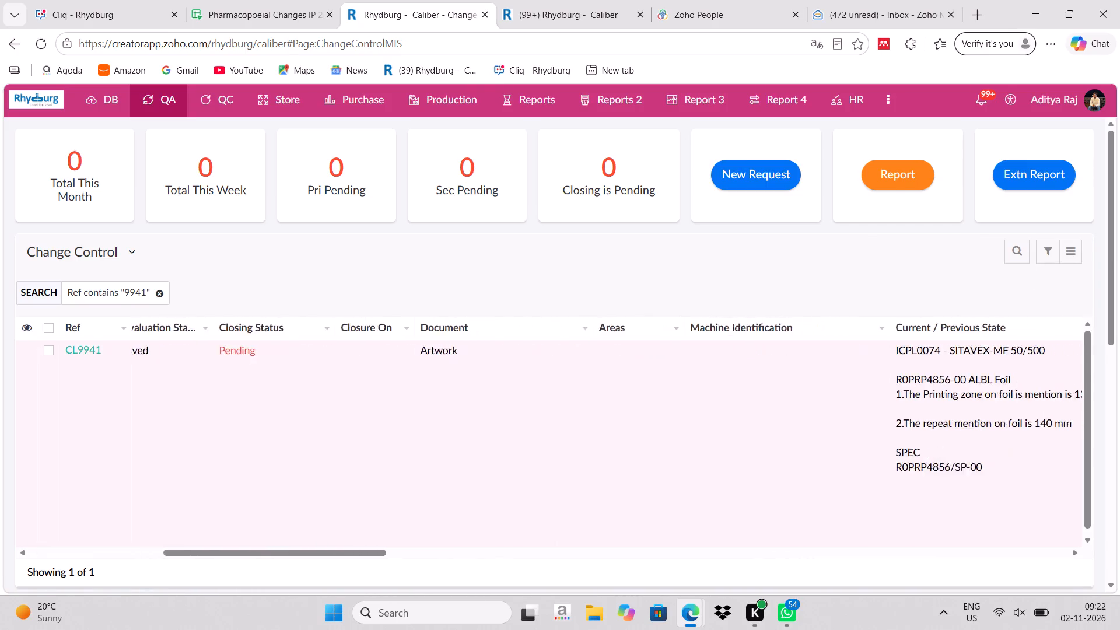
pyautogui.hscroll(-6, 649, 500)
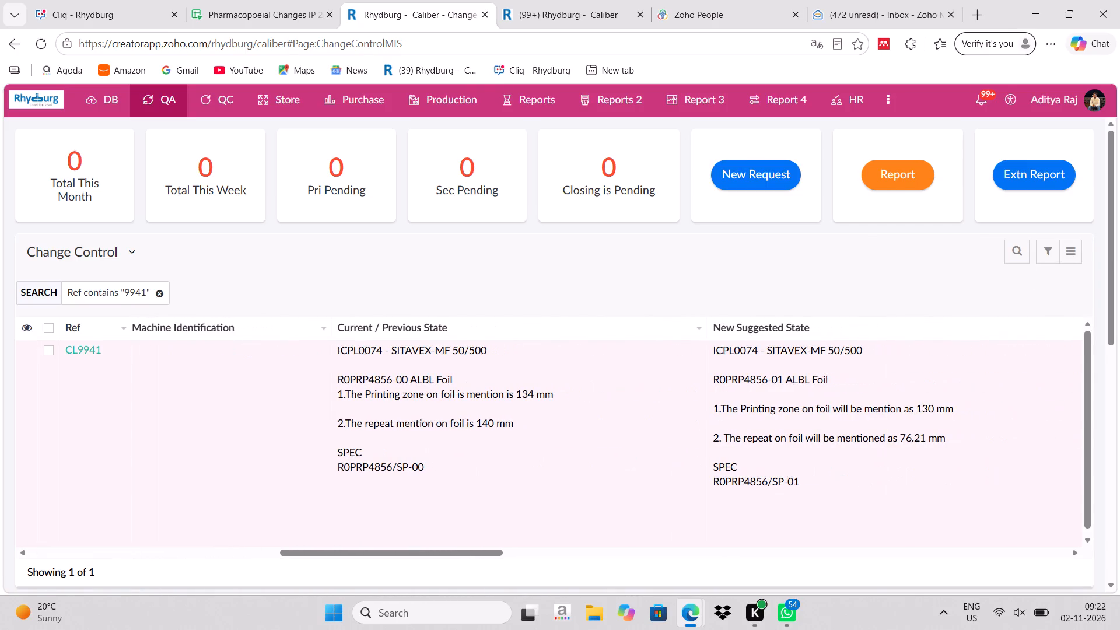
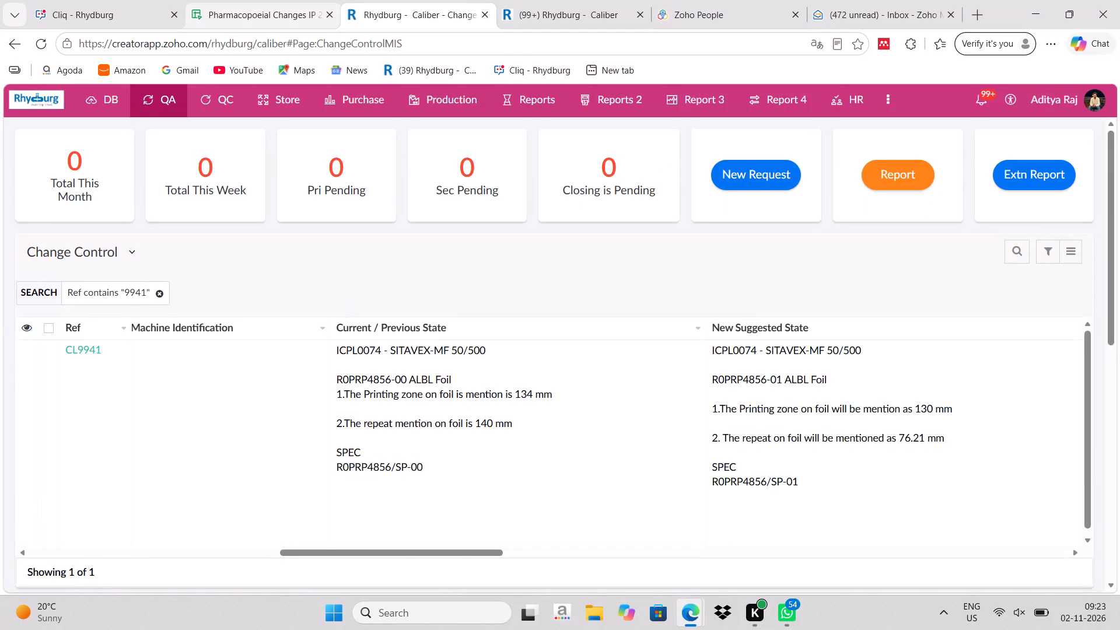
# Open the Item Master MIS dashboard in a separate browser tab, keeping the CL9941 change control report open.
pyautogui.click(228, 3)
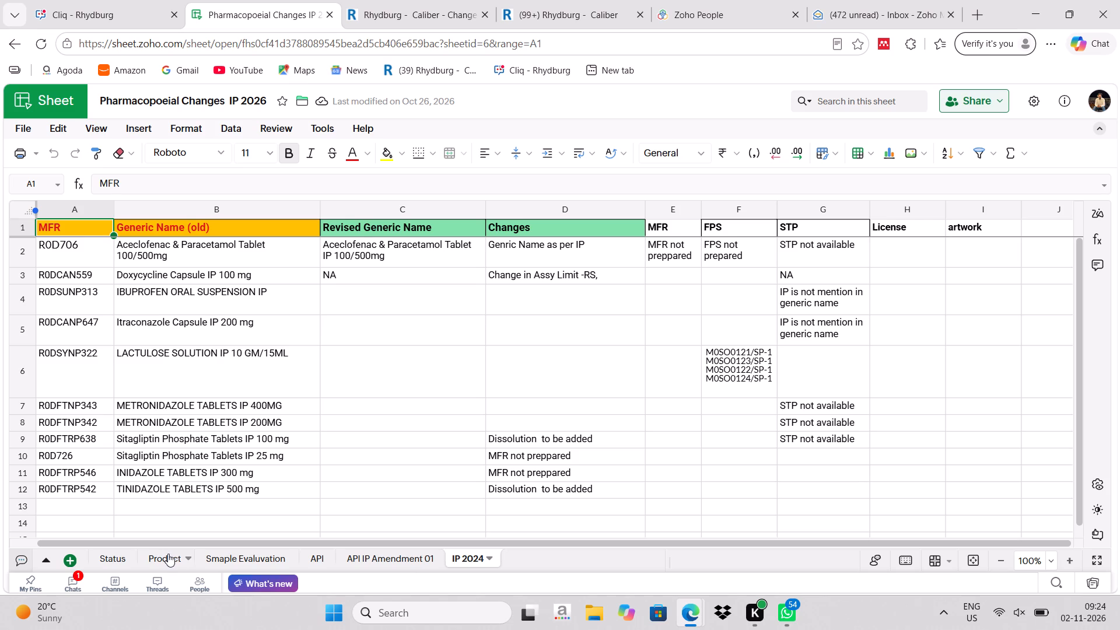
pyautogui.click(423, 7)
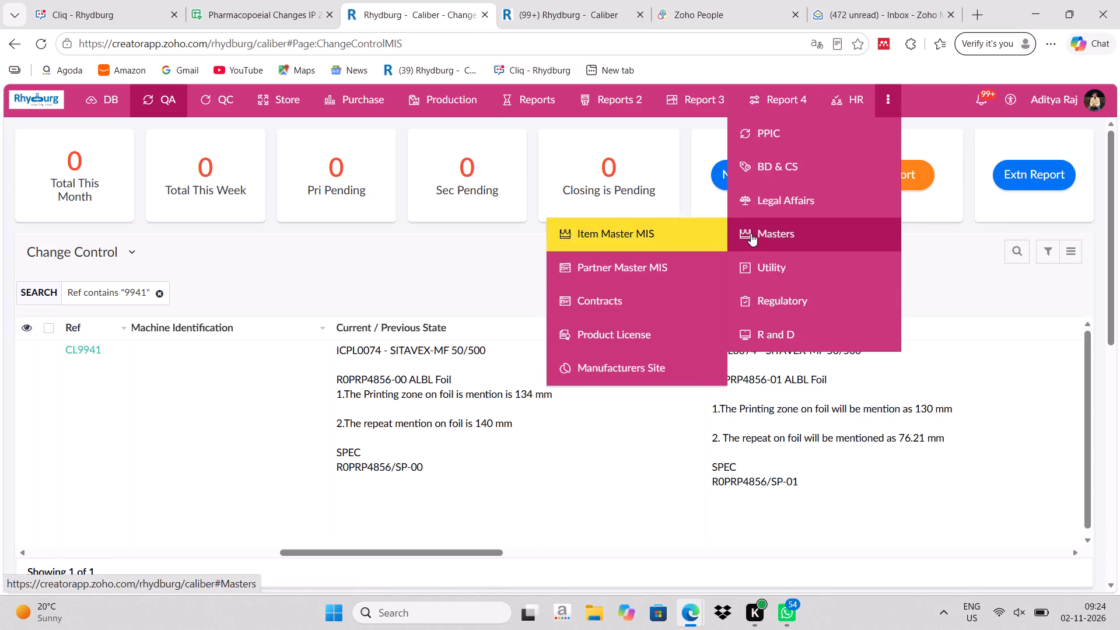
pyautogui.keyDown('ctrl'); pyautogui.click(653, 228); pyautogui.keyUp('ctrl')
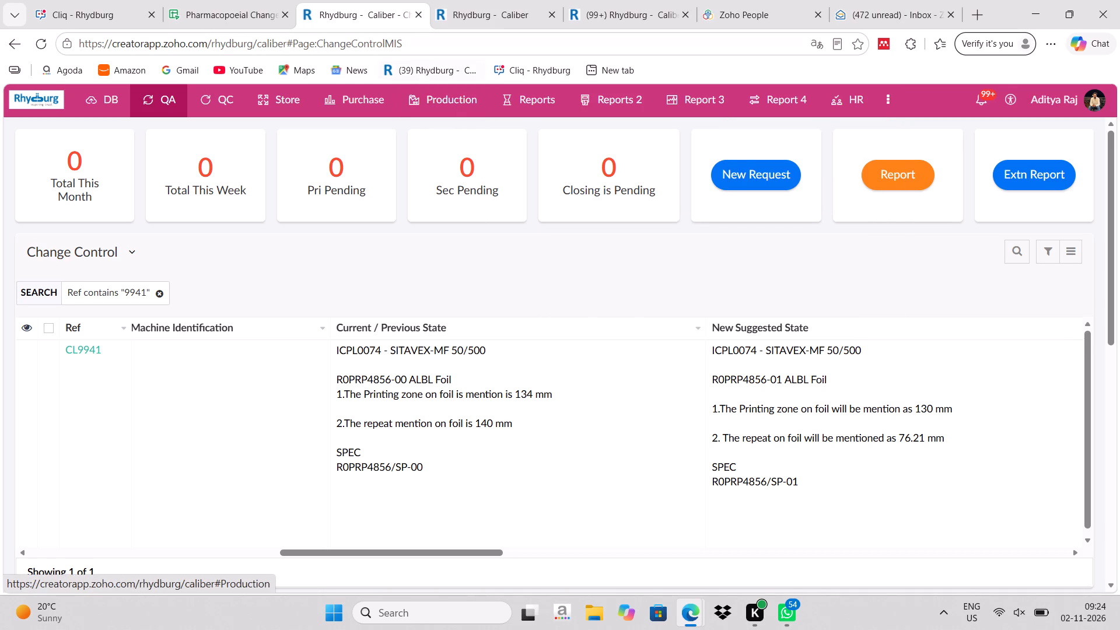
pyautogui.click(482, 1)
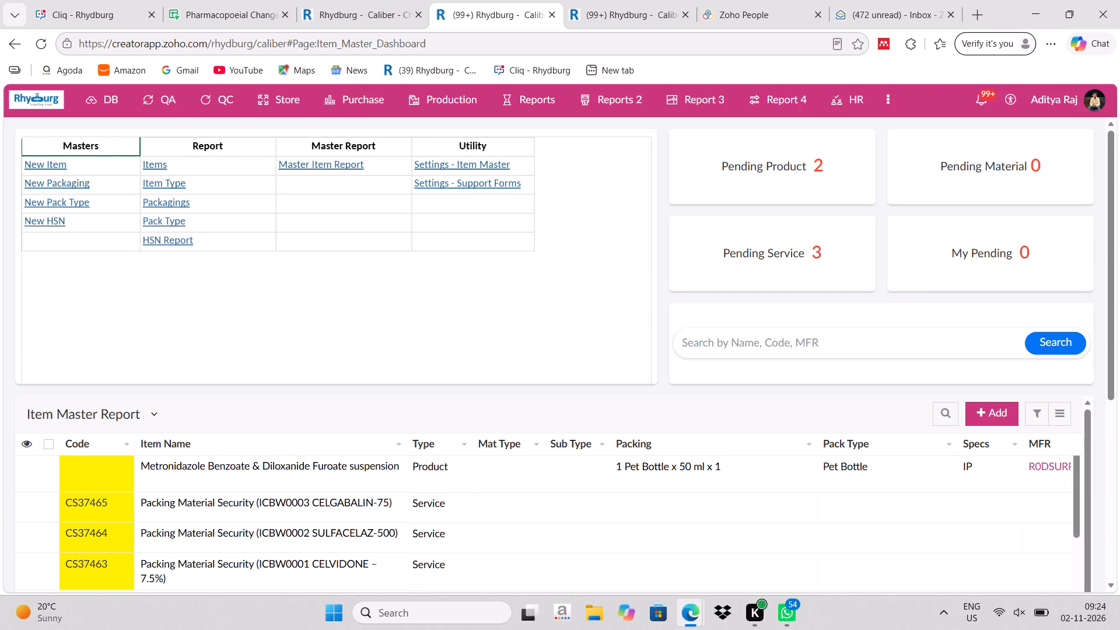
# Look through the API IP Amendment 01, Product and Smaple Evaluvation sheets of the Pharmacopoeial Changes IP 2026 workbook.
pyautogui.click(207, 10)
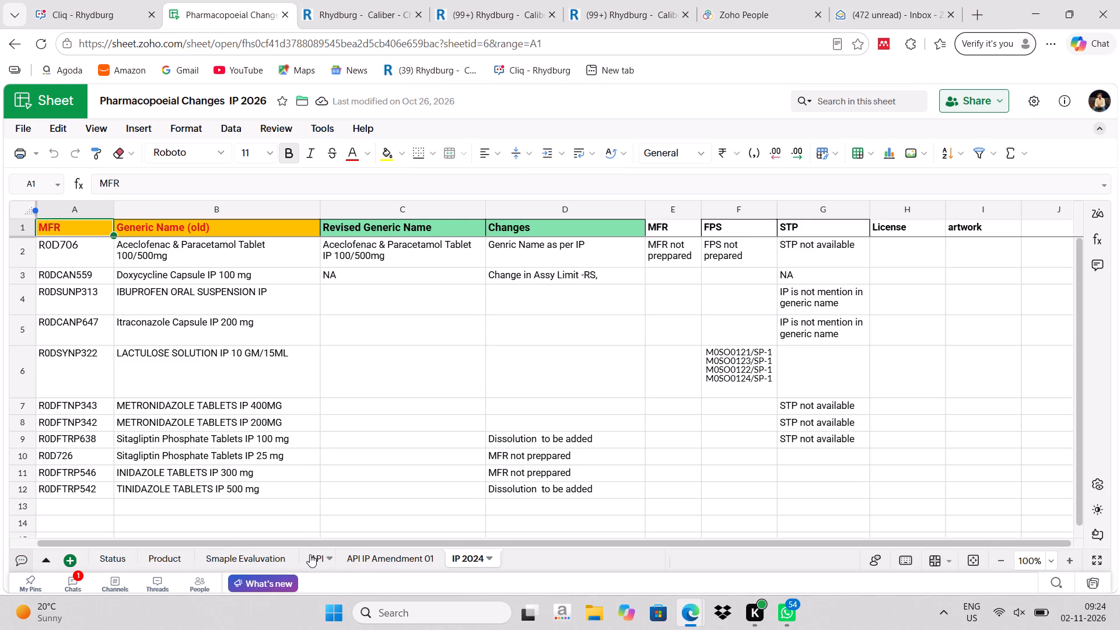
pyautogui.click(373, 563)
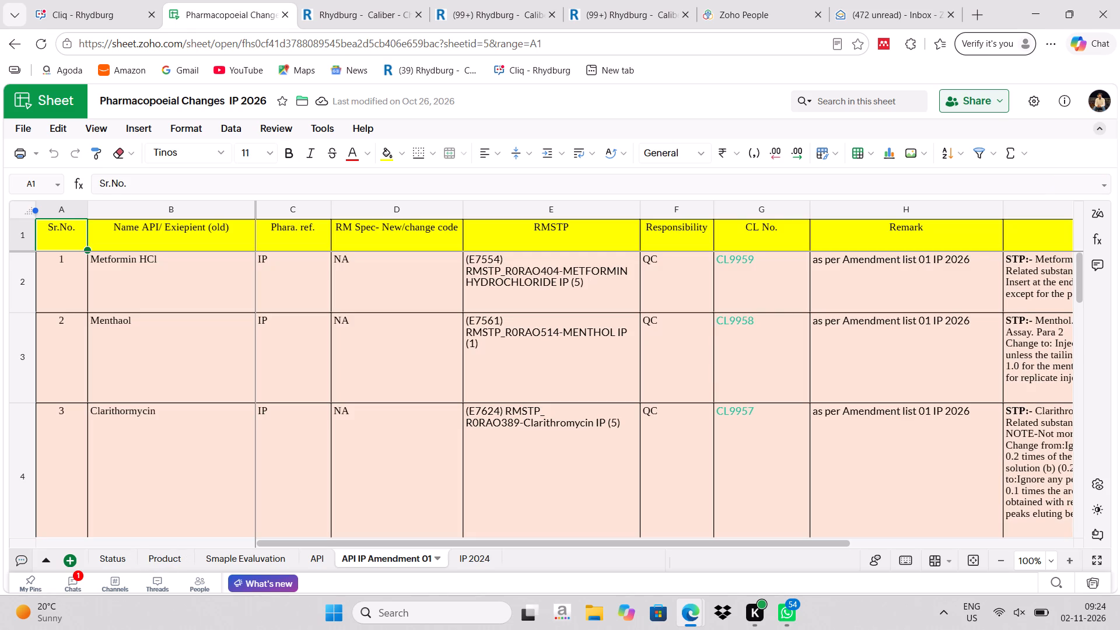
pyautogui.click(164, 555)
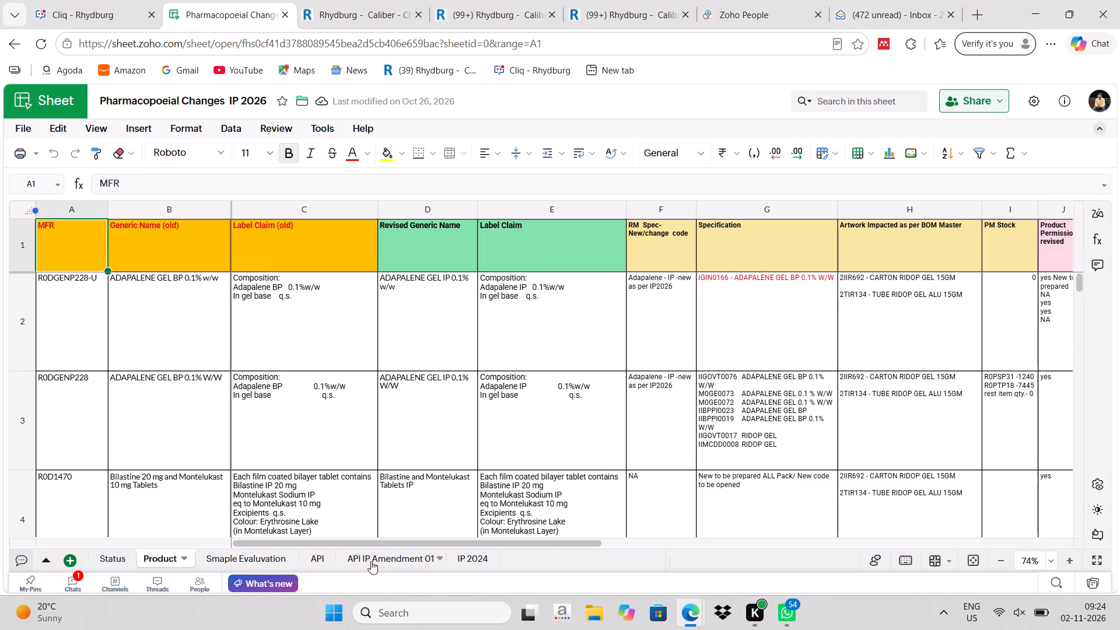
pyautogui.click(219, 556)
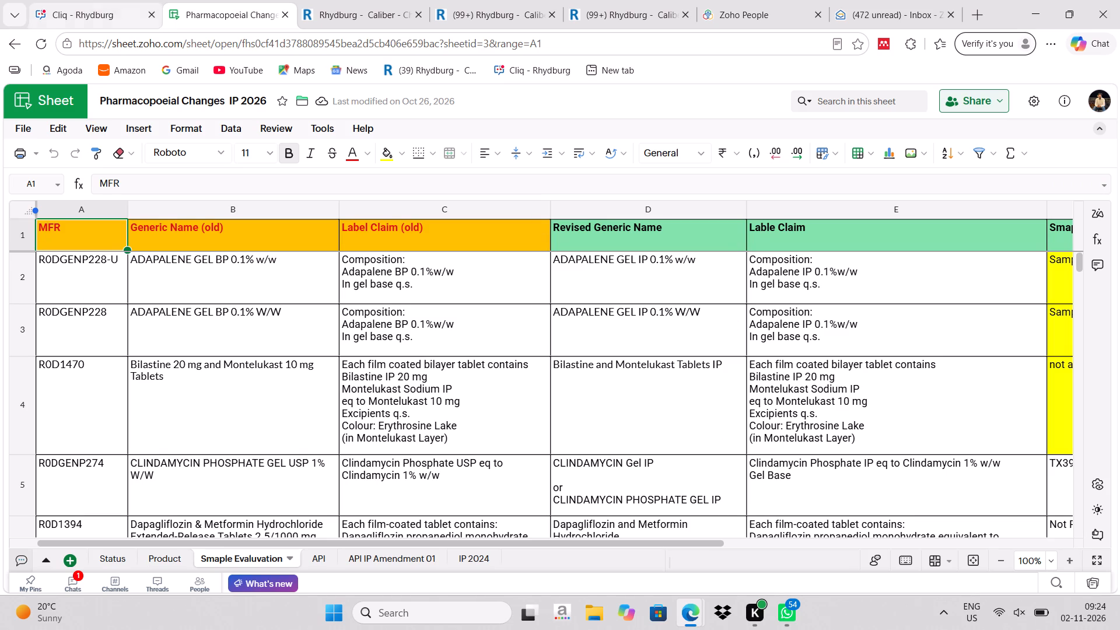
# Switch to Cliq and read back to early October in the colleague's chat containing the forwarded Antimicrobial-Product List message.
pyautogui.click(387, 5)
pyautogui.click(92, 6)
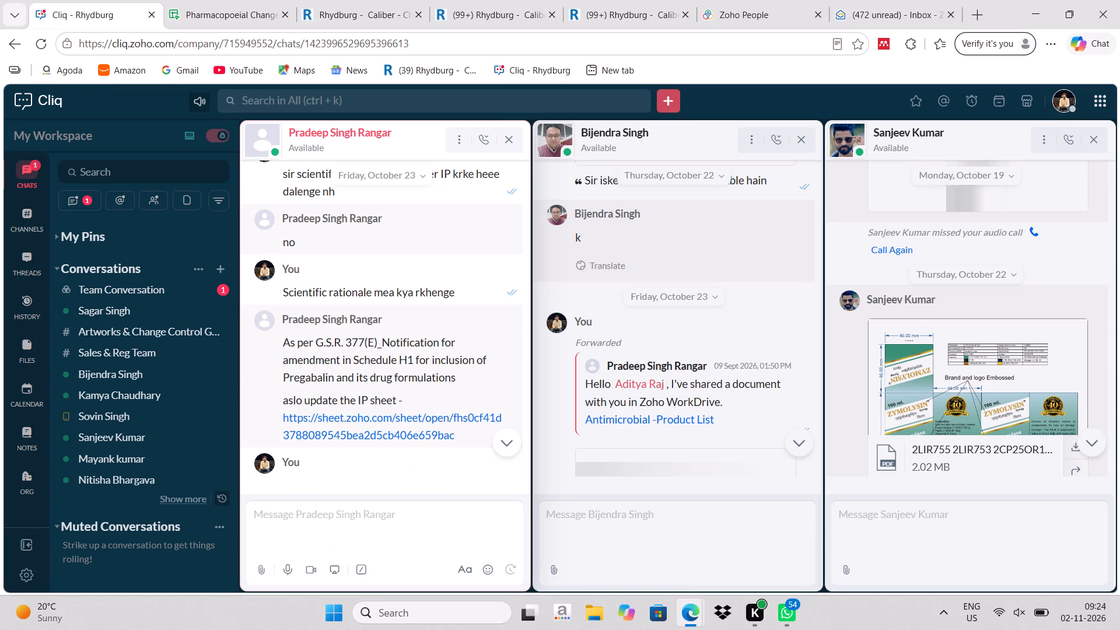
pyautogui.scroll(2, 335, 332)
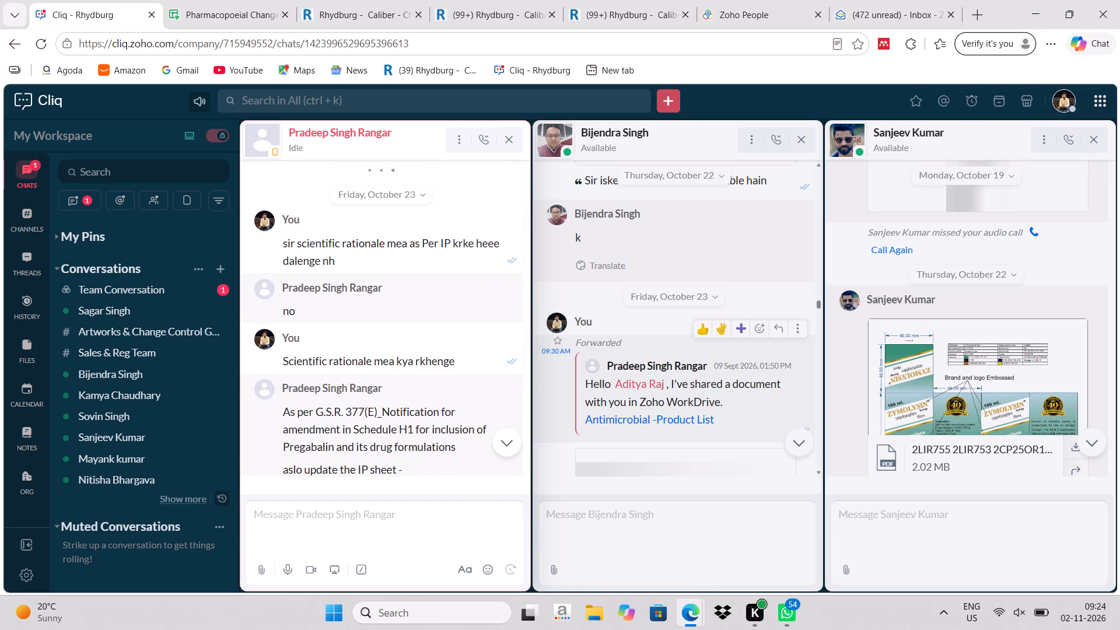
pyautogui.scroll(8, 661, 419)
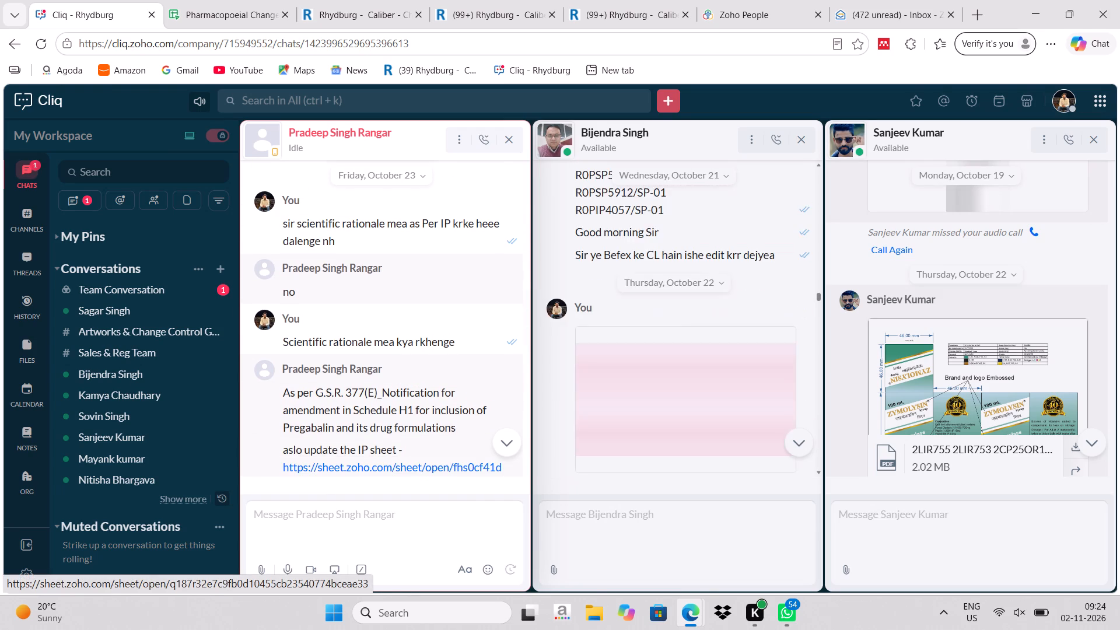
pyautogui.scroll(6, 661, 419)
pyautogui.moveTo(818, 288); pyautogui.dragTo(818, 165)
pyautogui.scroll(7, 769, 282)
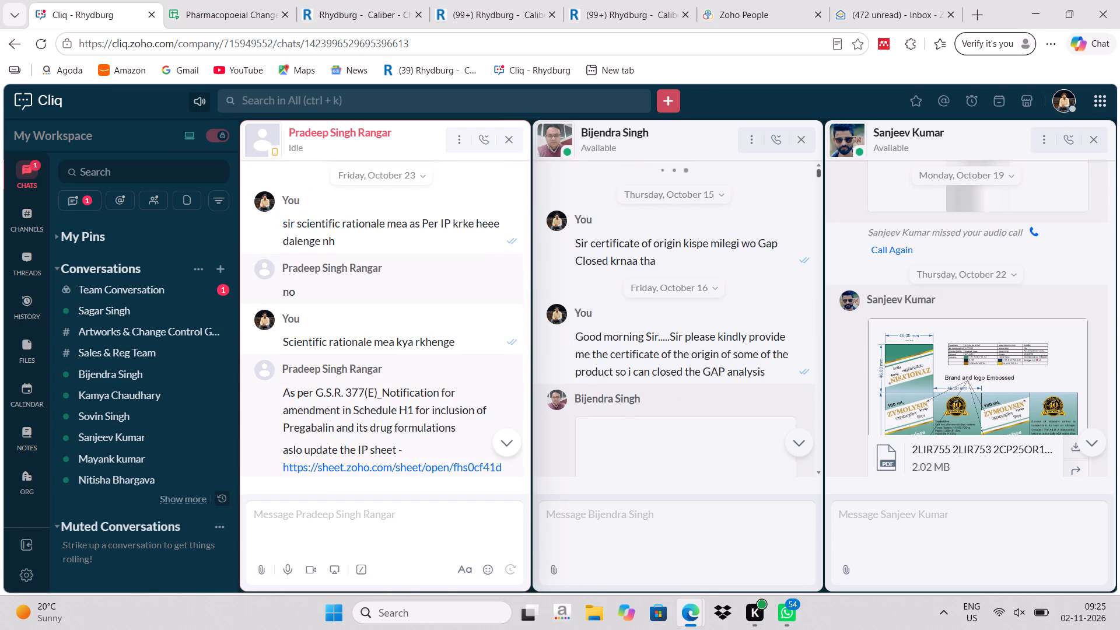
pyautogui.scroll(6, 769, 282)
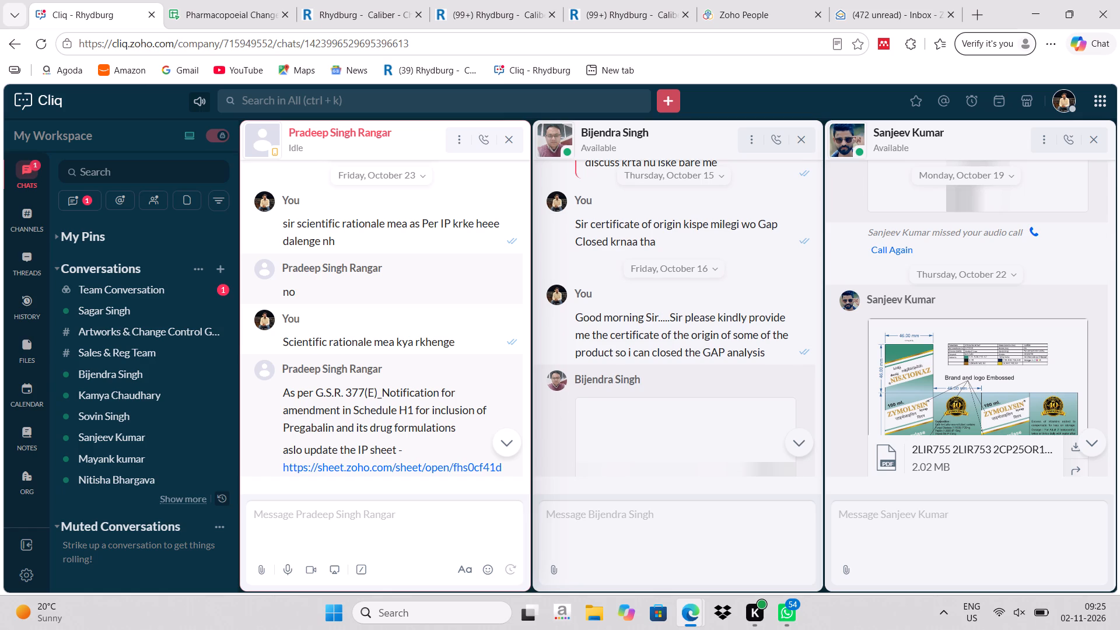
pyautogui.moveTo(820, 203); pyautogui.dragTo(820, 163)
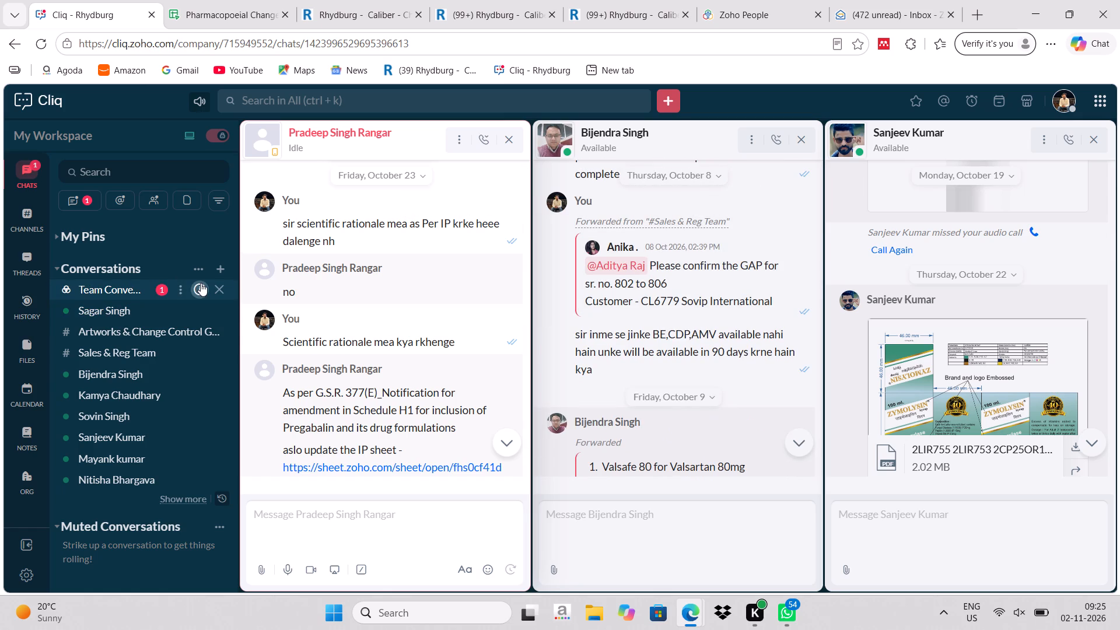
# Return to the Item Master dashboard and search the Item Master Report for Code containing R0PRP1957.
pyautogui.click(322, 2)
pyautogui.click(477, 12)
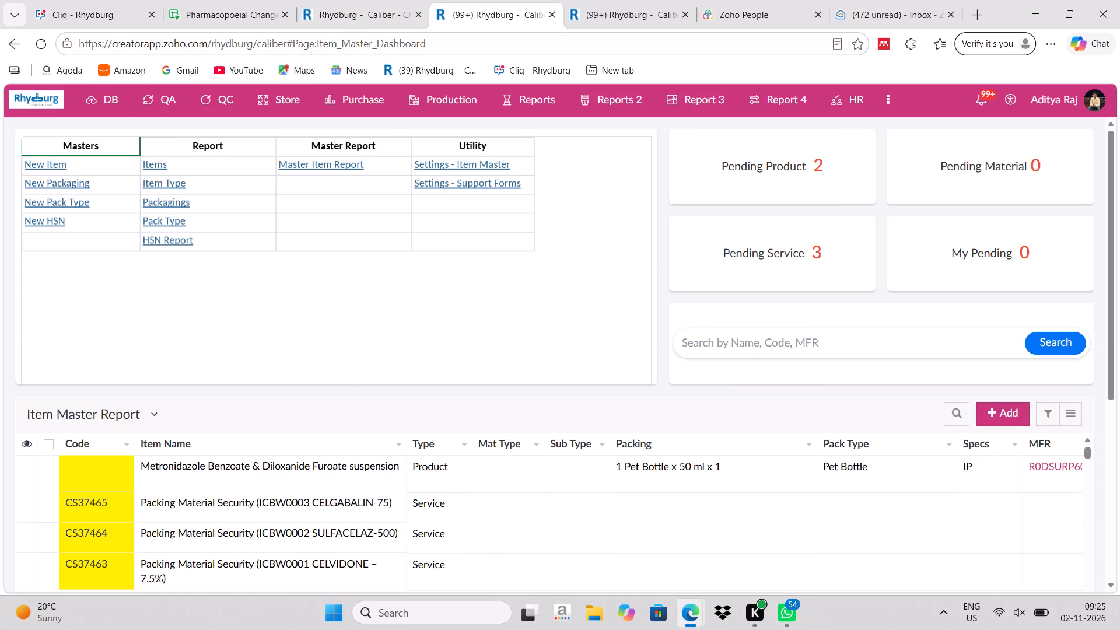
pyautogui.click(82, 444)
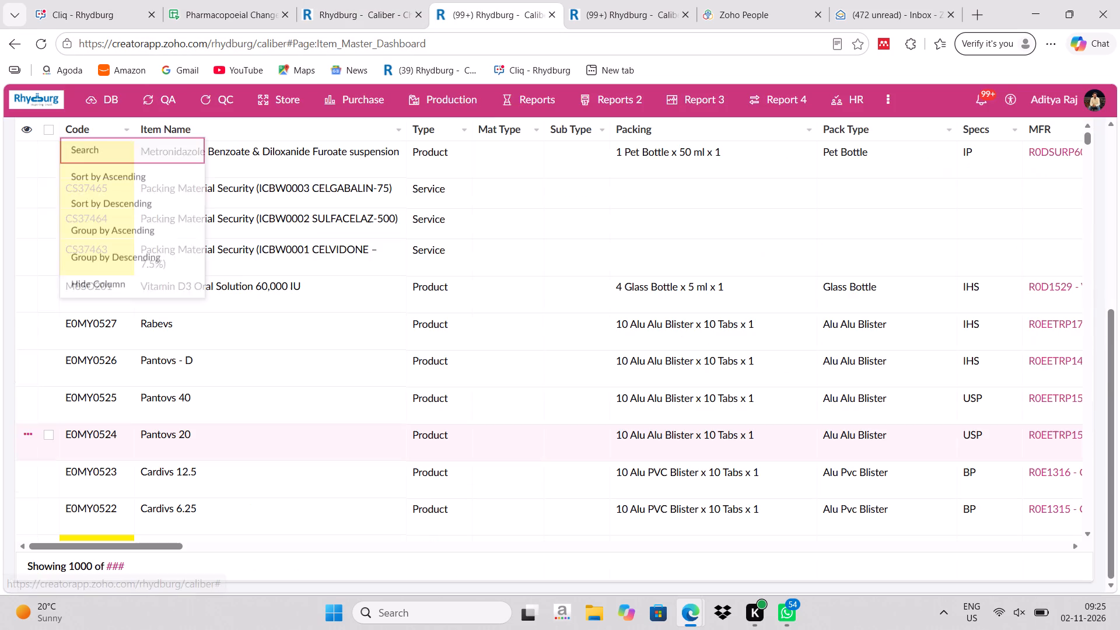
pyautogui.click(96, 150)
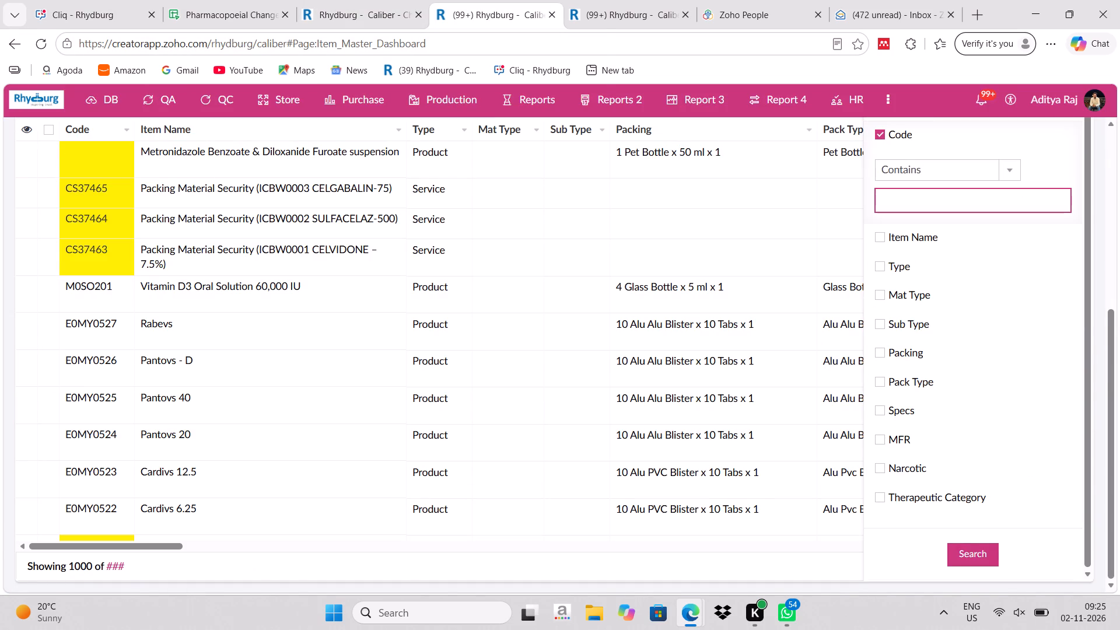
pyautogui.press('r')
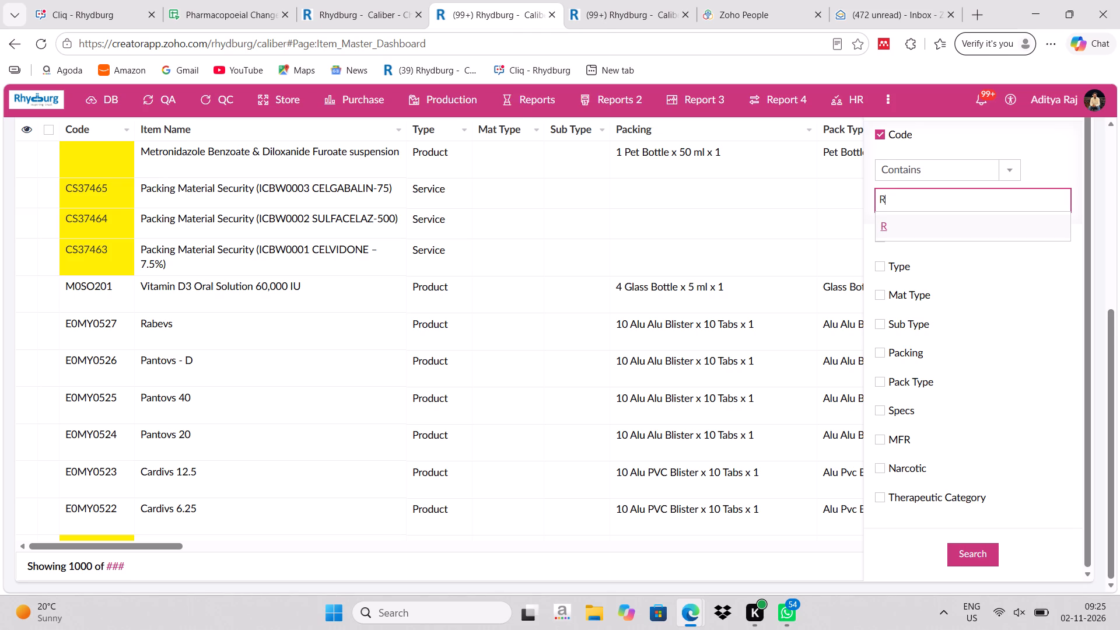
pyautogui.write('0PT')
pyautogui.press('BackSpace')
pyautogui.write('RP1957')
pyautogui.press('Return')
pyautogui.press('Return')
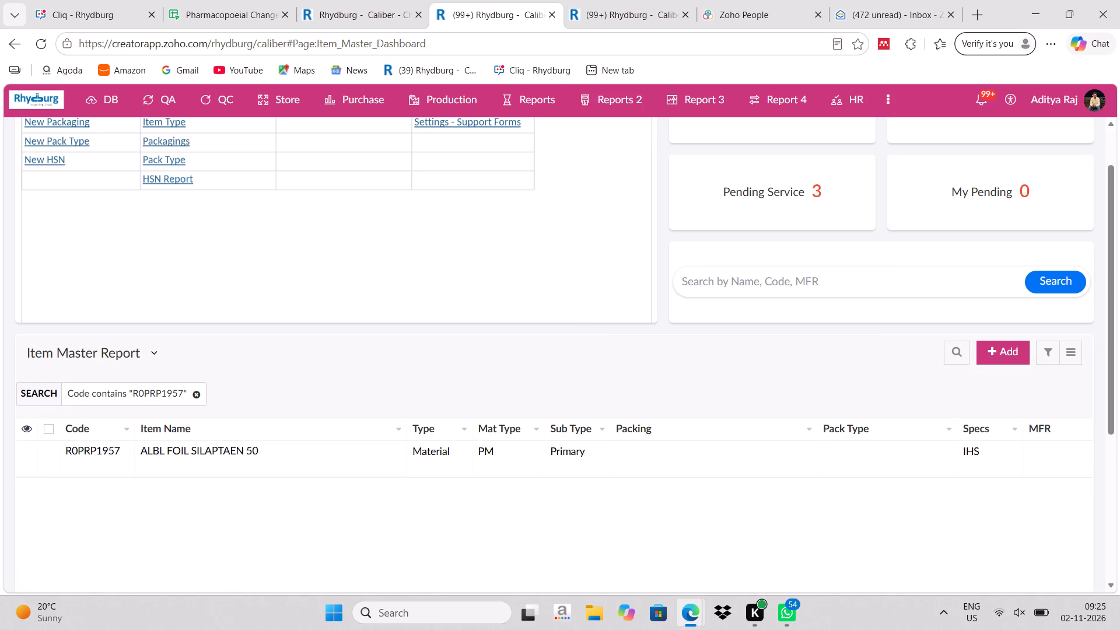
# Open the R0PRP1957/SP-2 specification from the item's Specs No and examine its attached artwork image.
pyautogui.hscroll(-11, 272, 479)
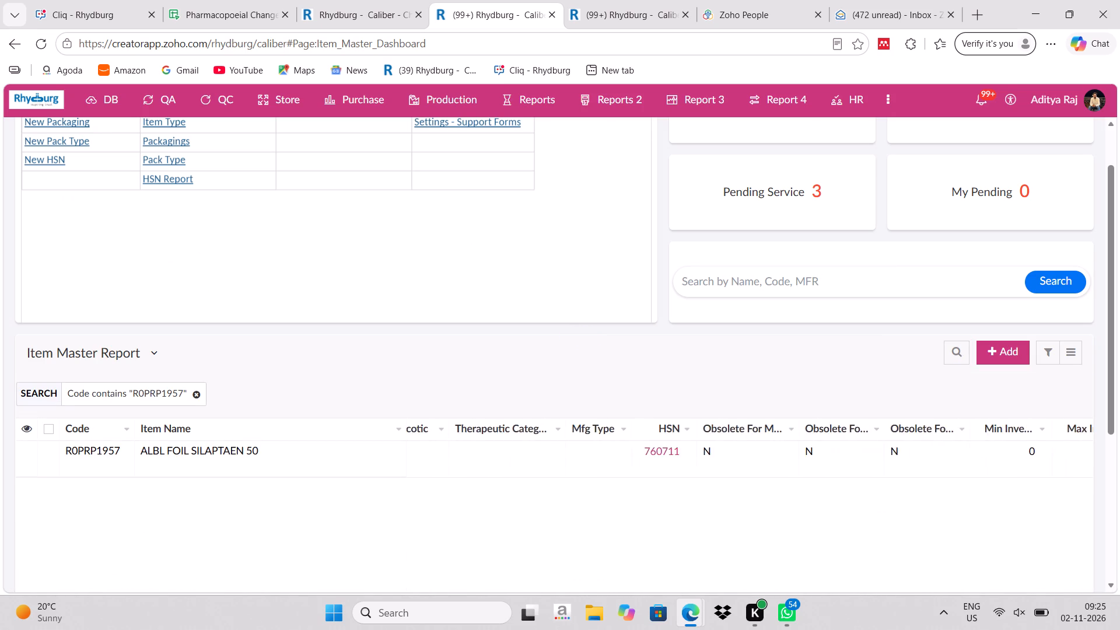
pyautogui.hscroll(-11, 272, 479)
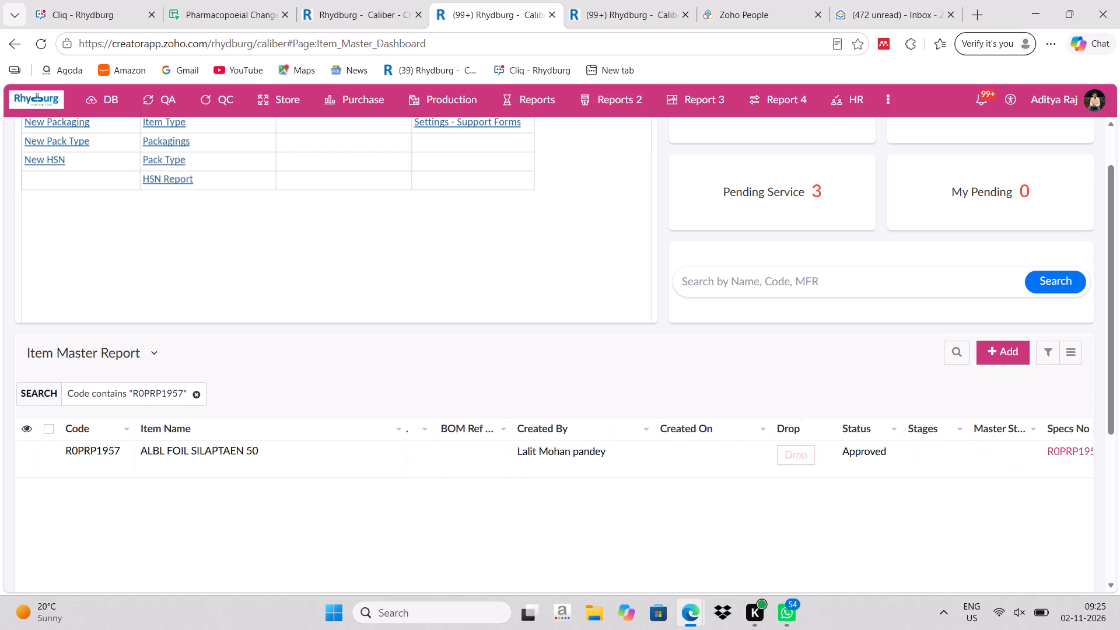
pyautogui.hscroll(-5, 272, 479)
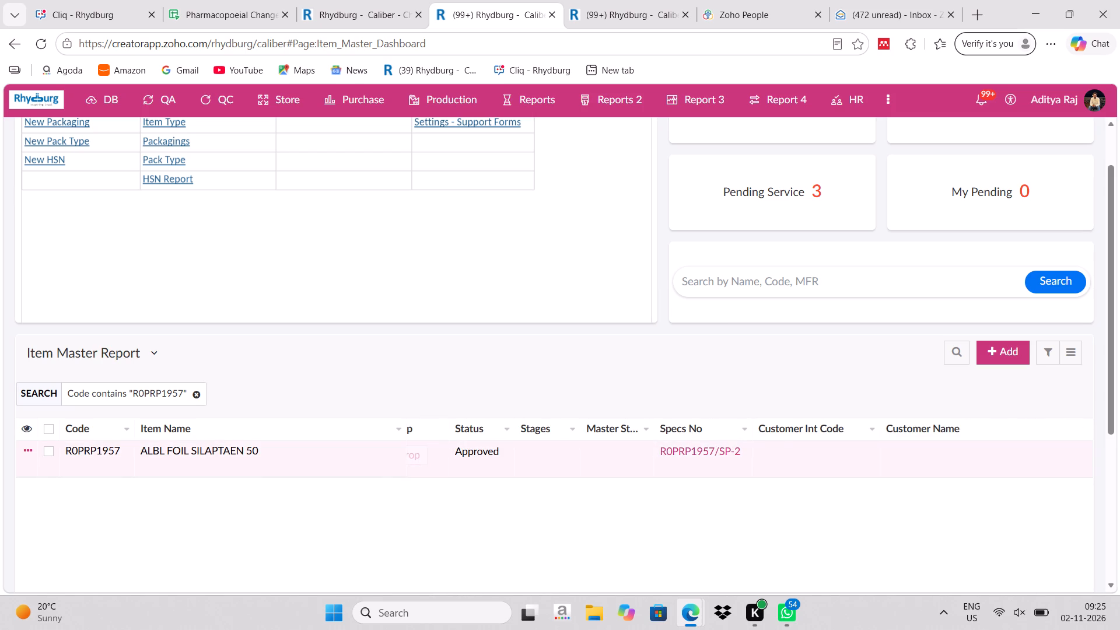
pyautogui.click(671, 447)
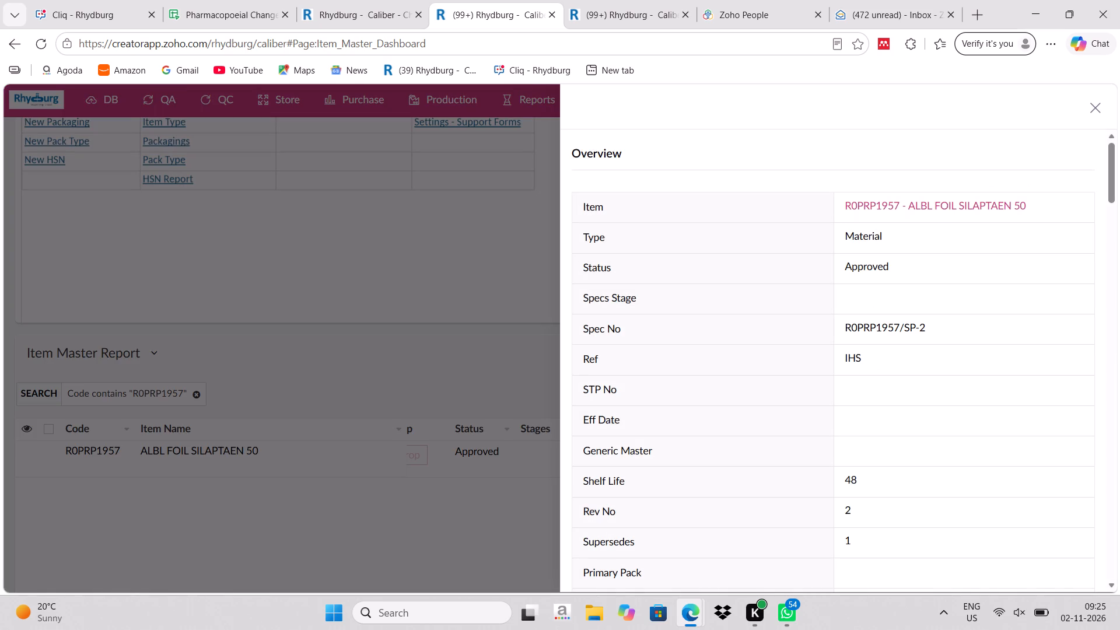
pyautogui.scroll(-6, 951, 393)
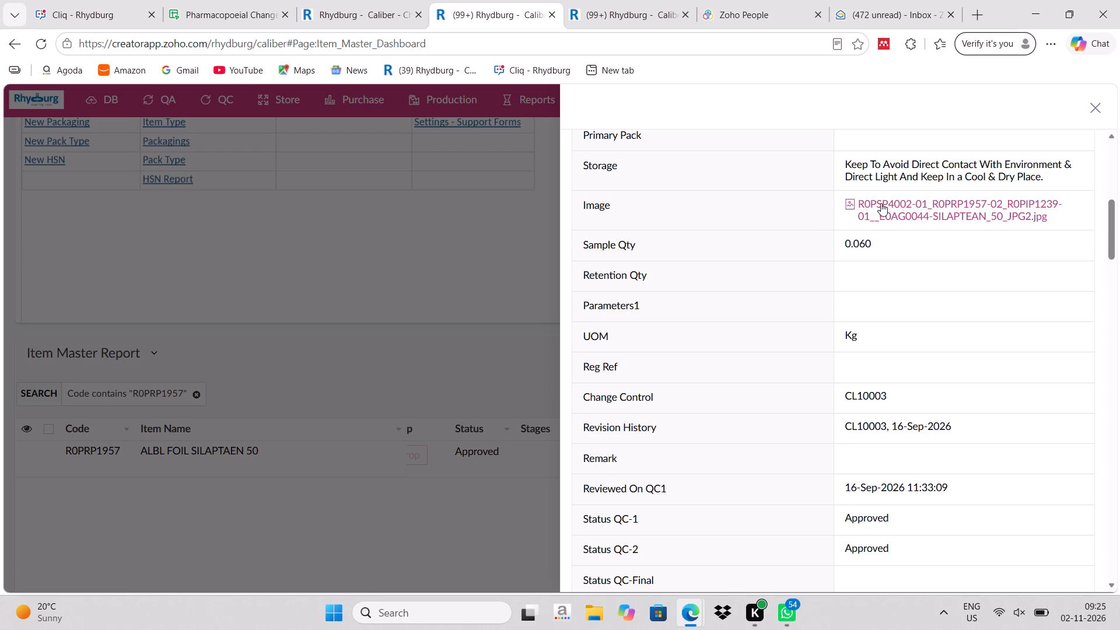
pyautogui.click(902, 203)
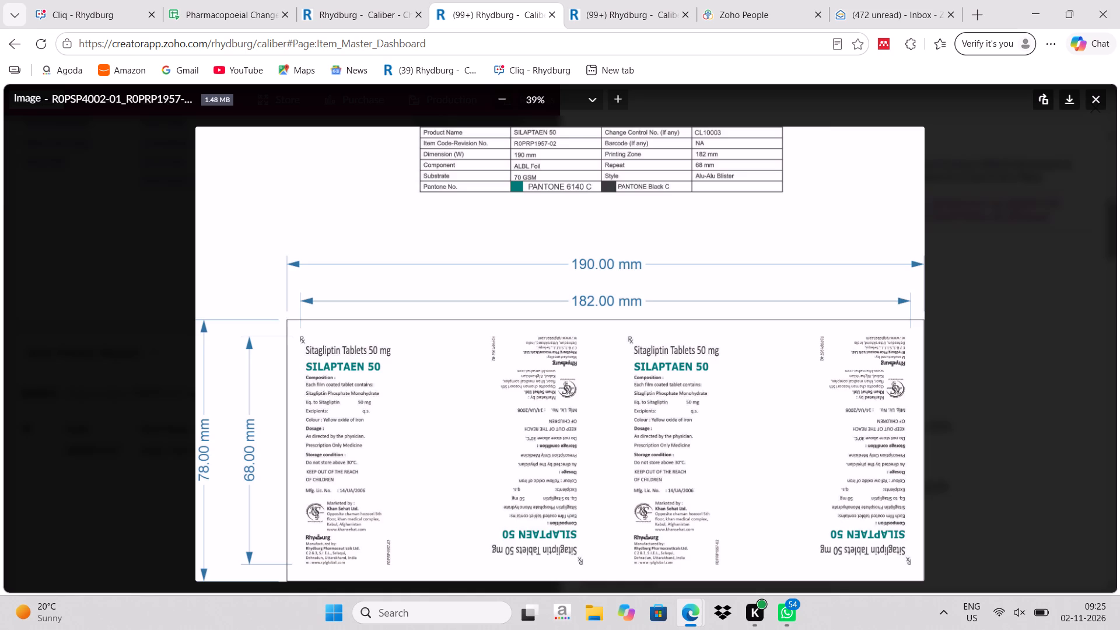
pyautogui.scroll(5, 618, 323)
# In the Change Control report, select the product code ICPL0074 in CL9941's Current / Previous State.
pyautogui.click(377, 5)
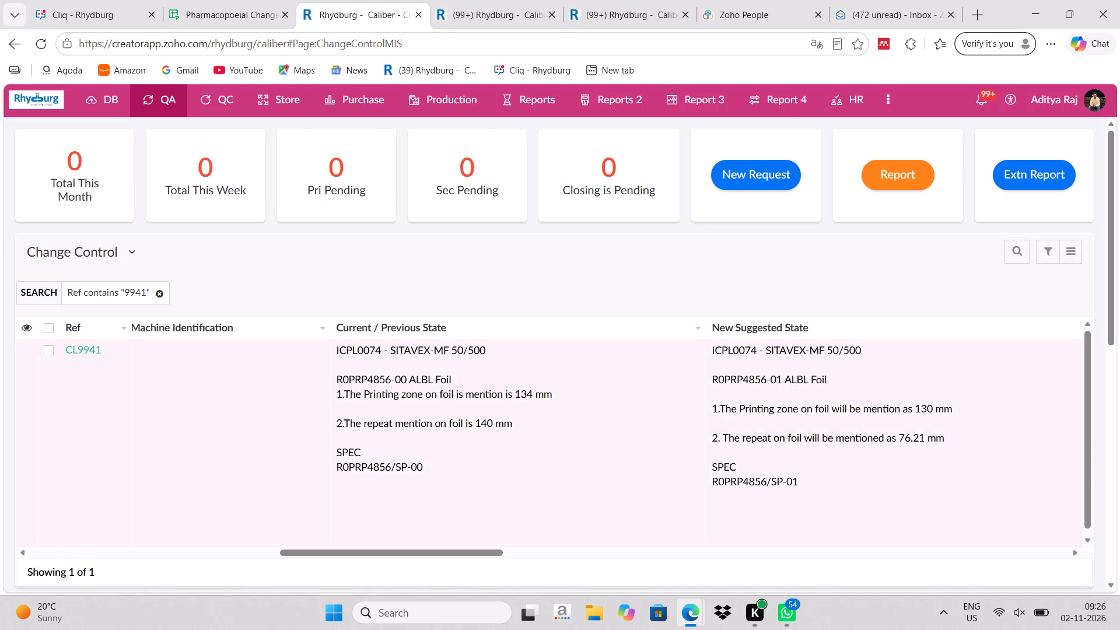
pyautogui.moveTo(336, 348); pyautogui.dragTo(381, 353)
pyautogui.moveTo(413, 303); pyautogui.dragTo(418, 297)
# Return to the Item Master, close the artwork image and specification record, and open the Regulatory Artwork page.
pyautogui.click(596, 9)
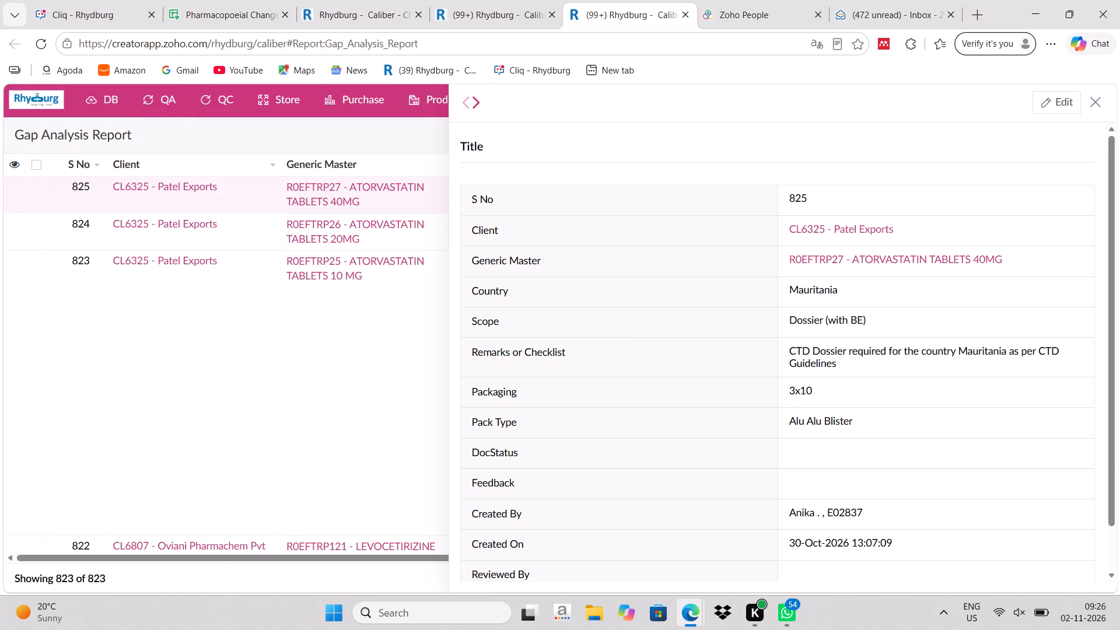
pyautogui.click(348, 1)
pyautogui.click(485, 16)
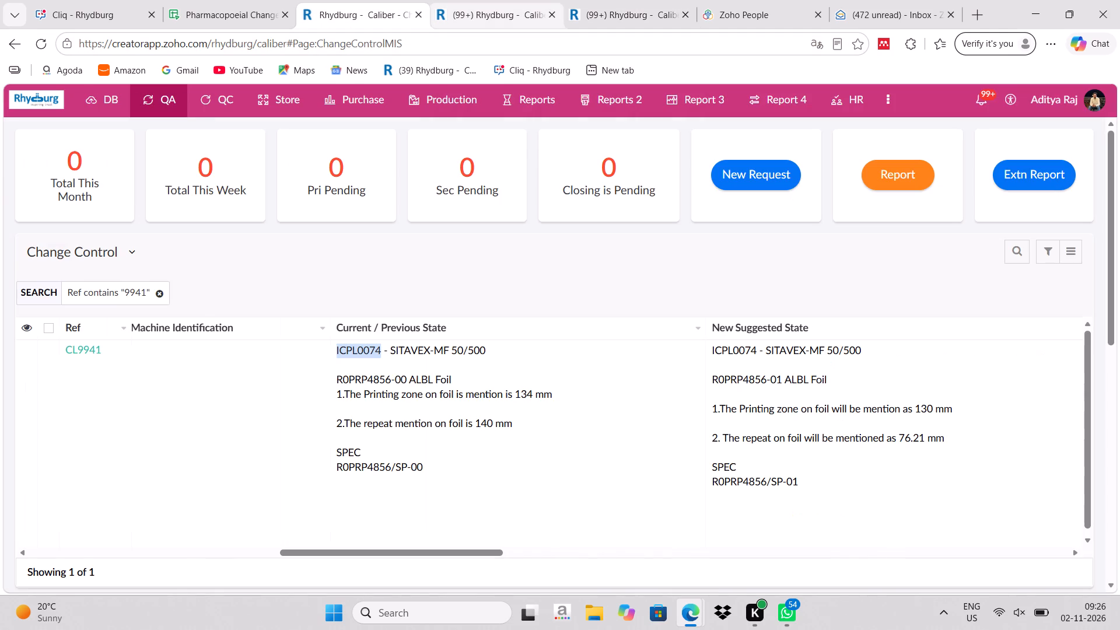
pyautogui.click(1102, 100)
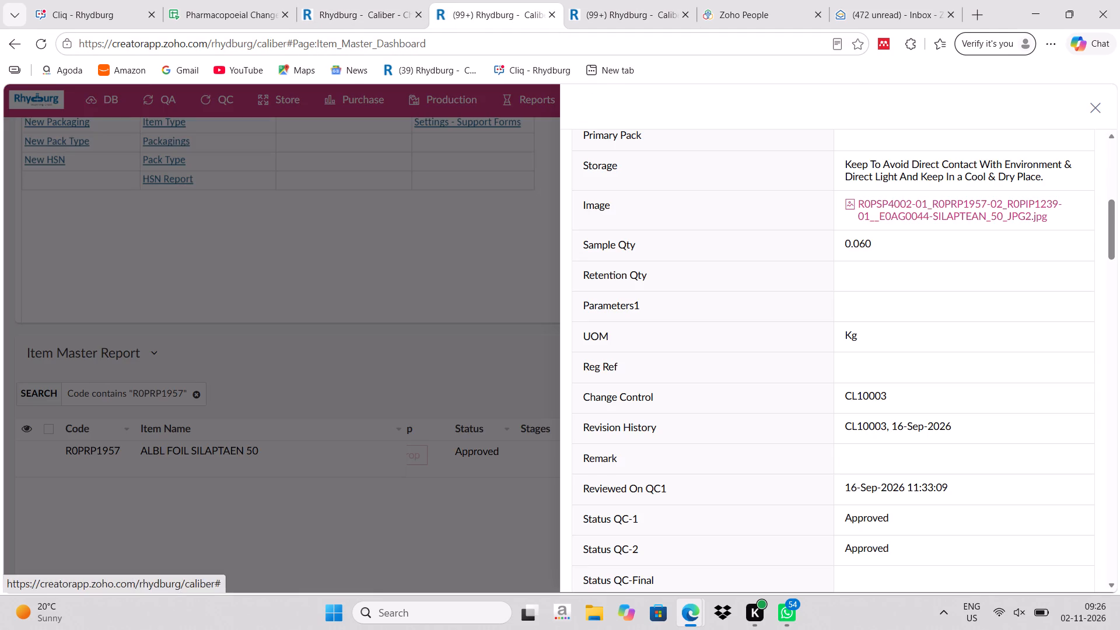
pyautogui.click(1093, 102)
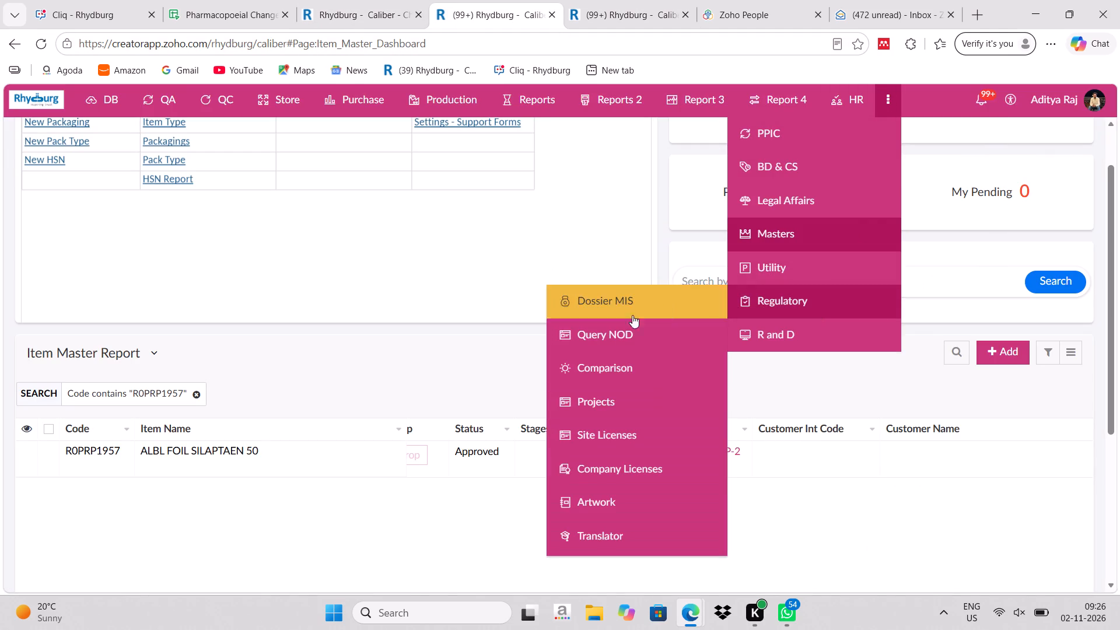
pyautogui.click(615, 498)
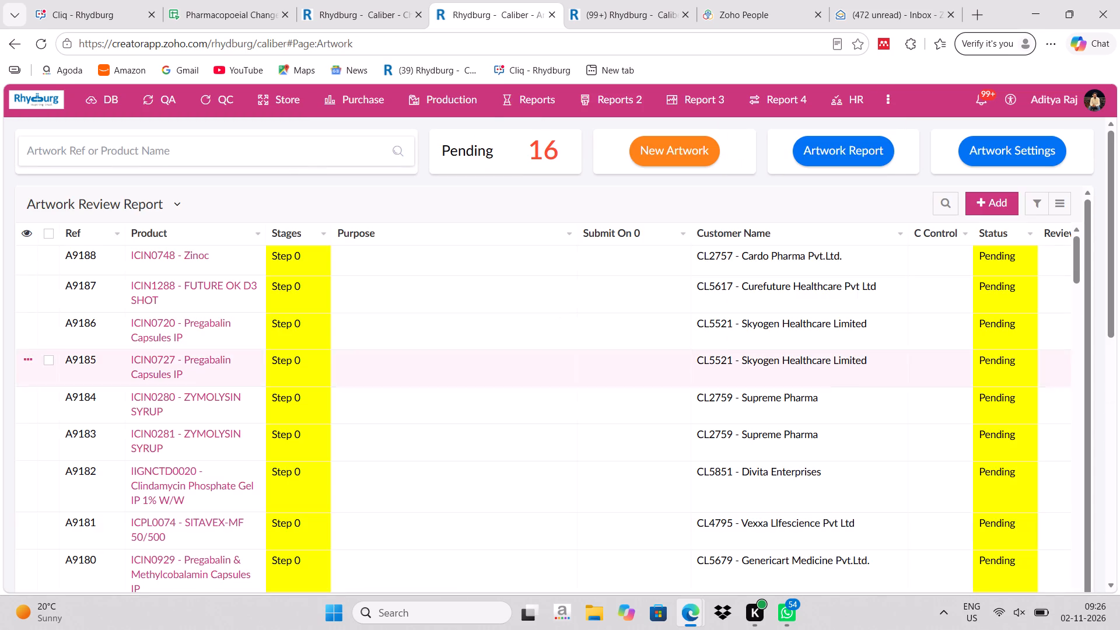
# Search the Artwork Review Report for Product containing ICPL0074.
pyautogui.click(149, 235)
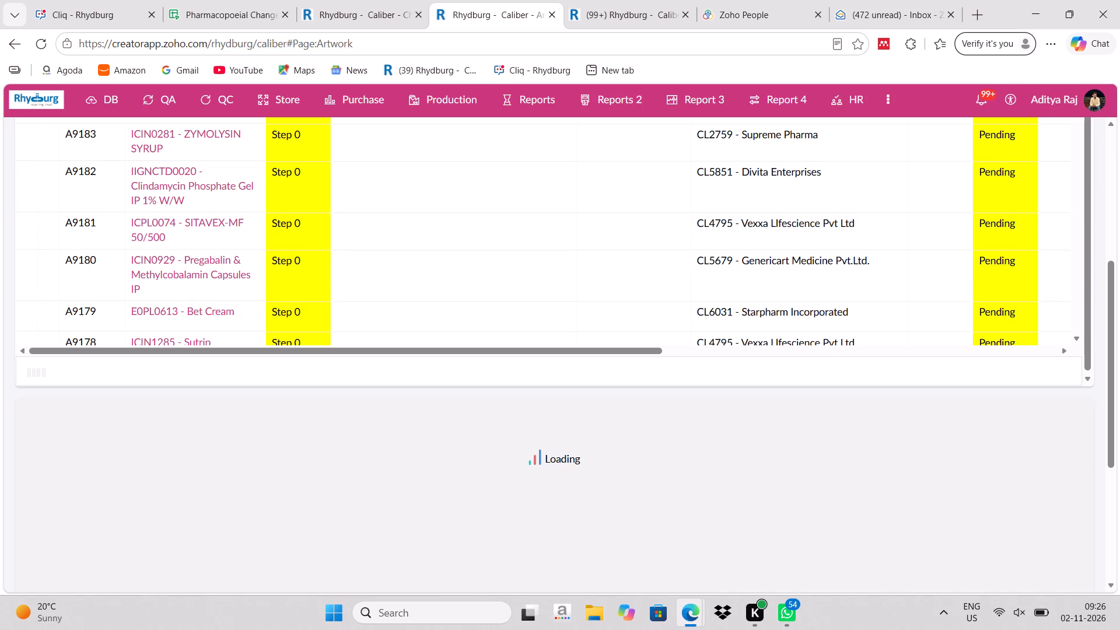
pyautogui.moveTo(1114, 298); pyautogui.dragTo(1114, 182)
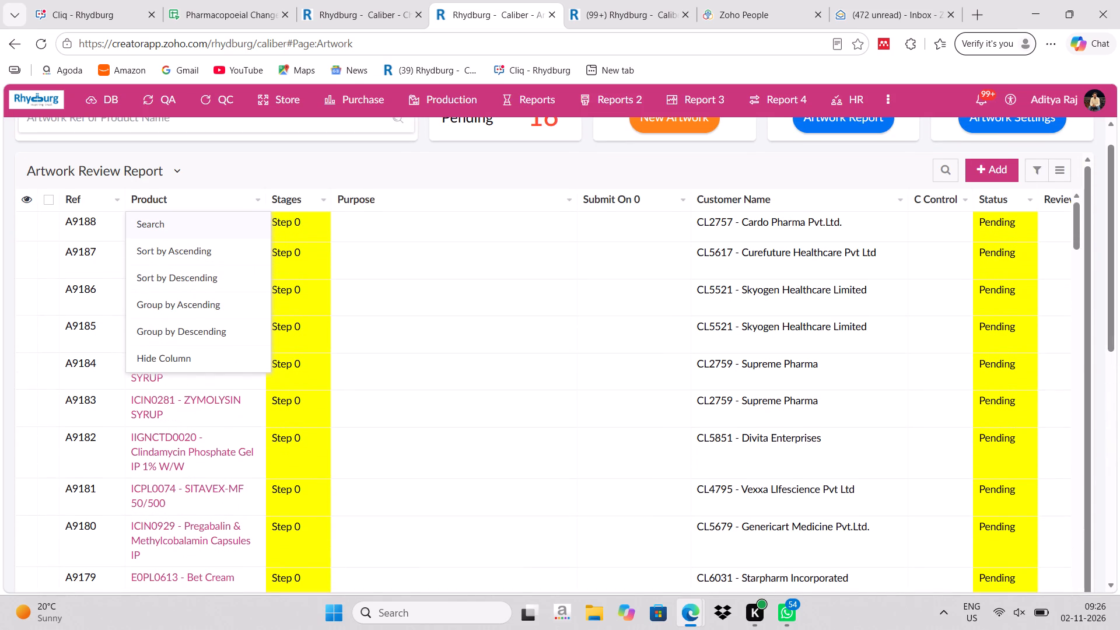
pyautogui.click(151, 222)
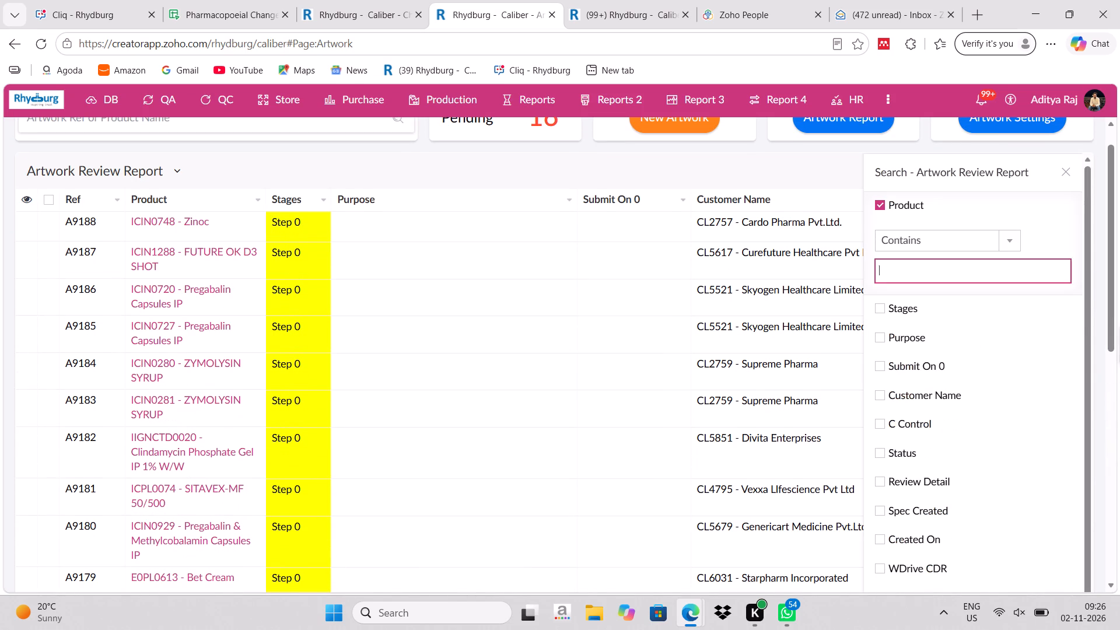
pyautogui.hotkey('ctrl', 'v')
pyautogui.press('Return')
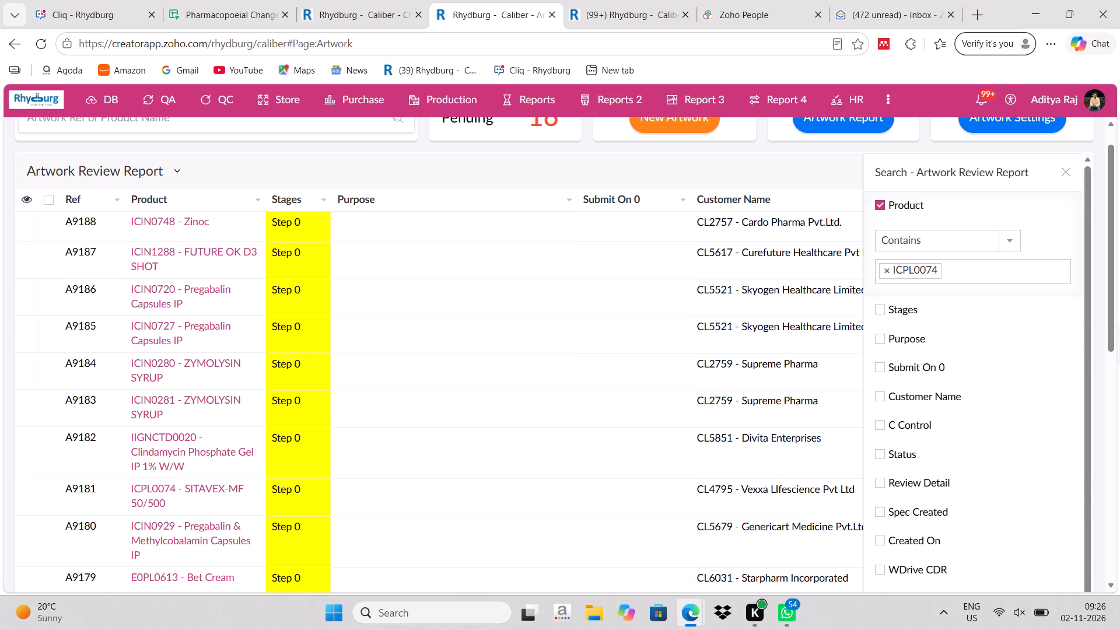
pyautogui.press('Return')
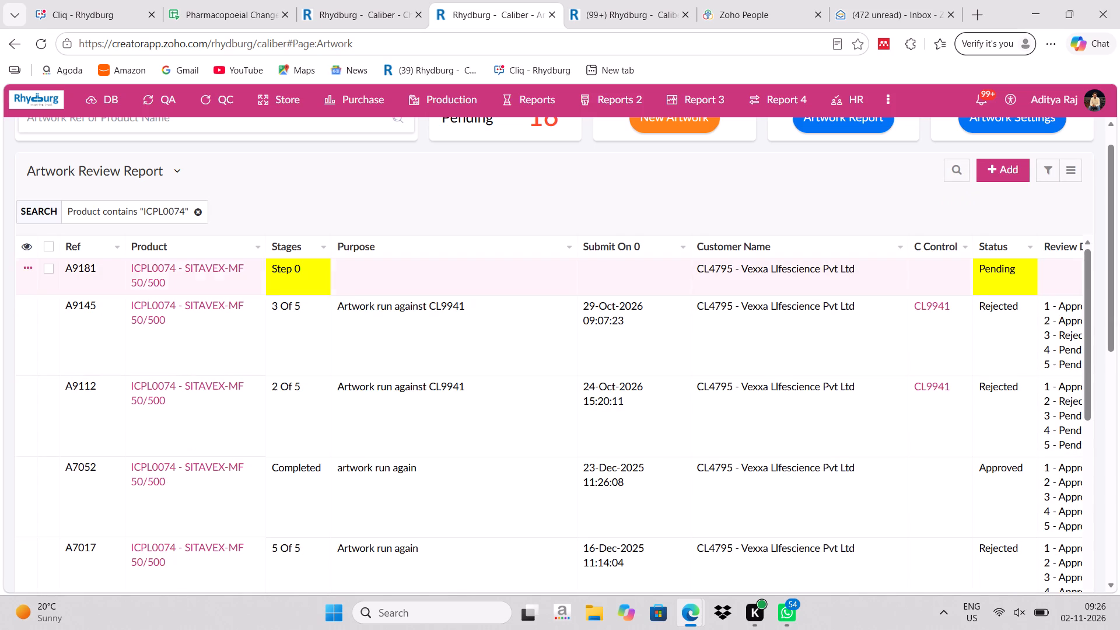
# Revisit CL9941's current and suggested states in the Change Control report and return to the Cliq chats.
pyautogui.click(367, 24)
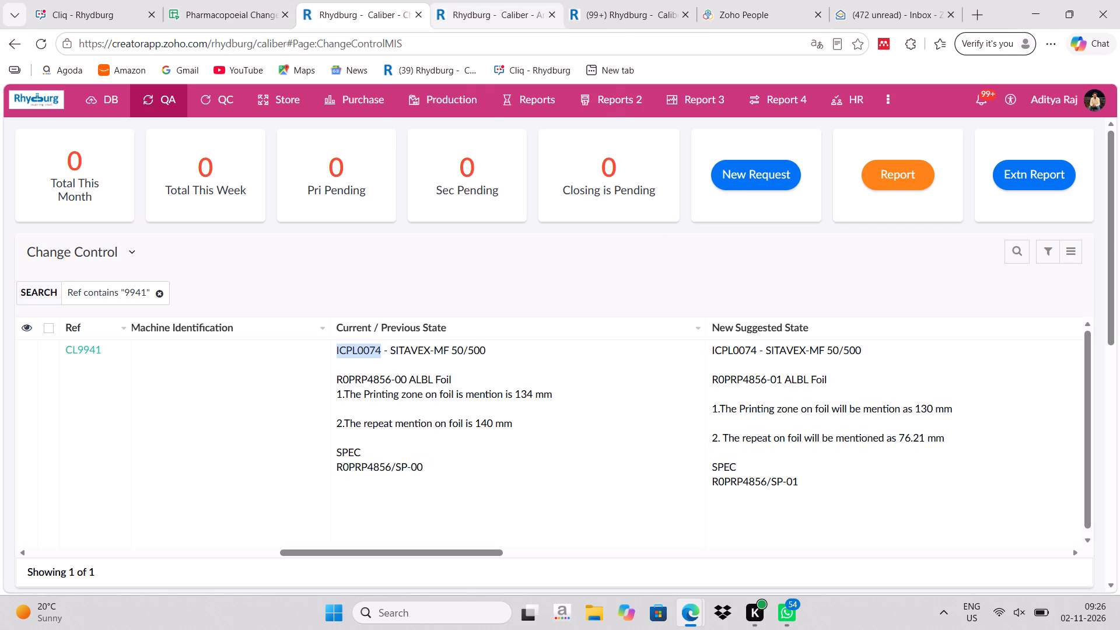
pyautogui.click(104, 8)
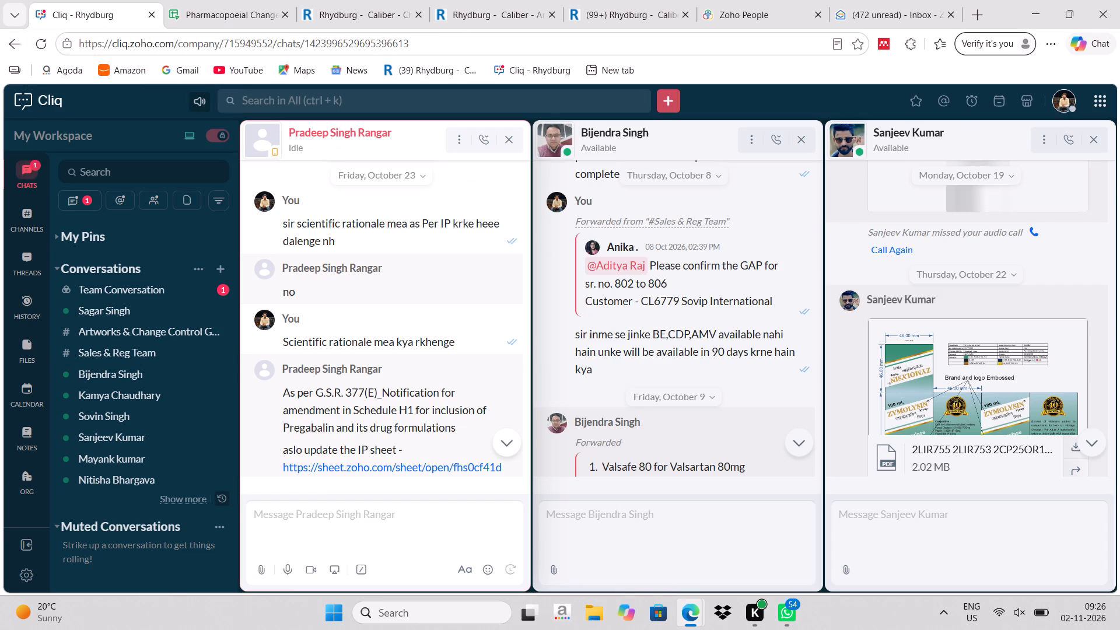
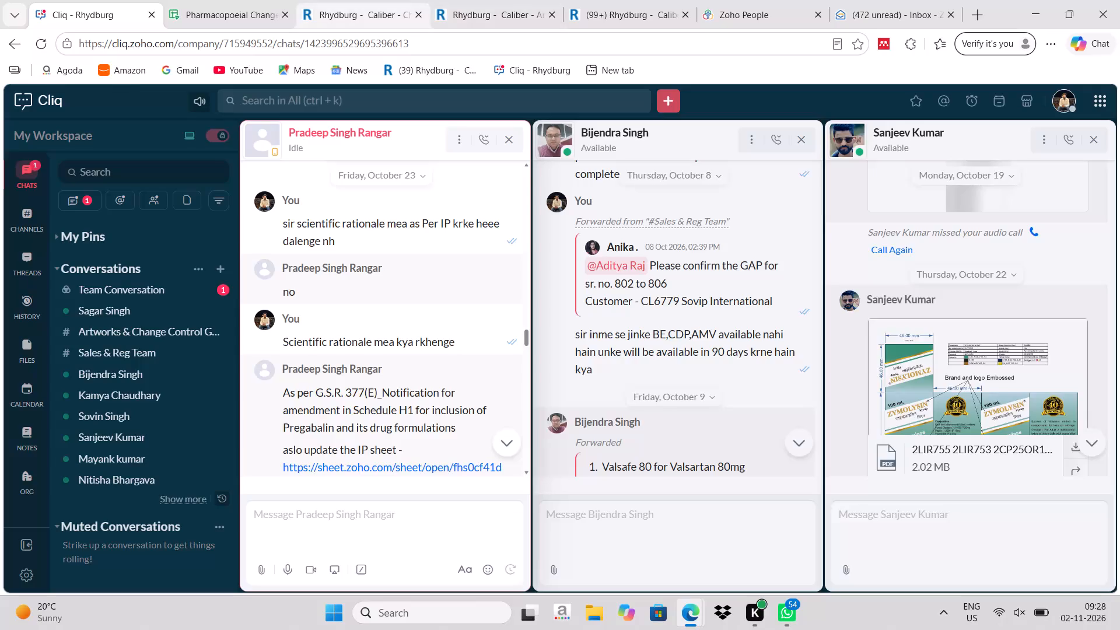
# Revisit the Artwork Review Report entries for ICPL0074 and return to CL9941's current and suggested states in the Change Control report.
pyautogui.click(523, 6)
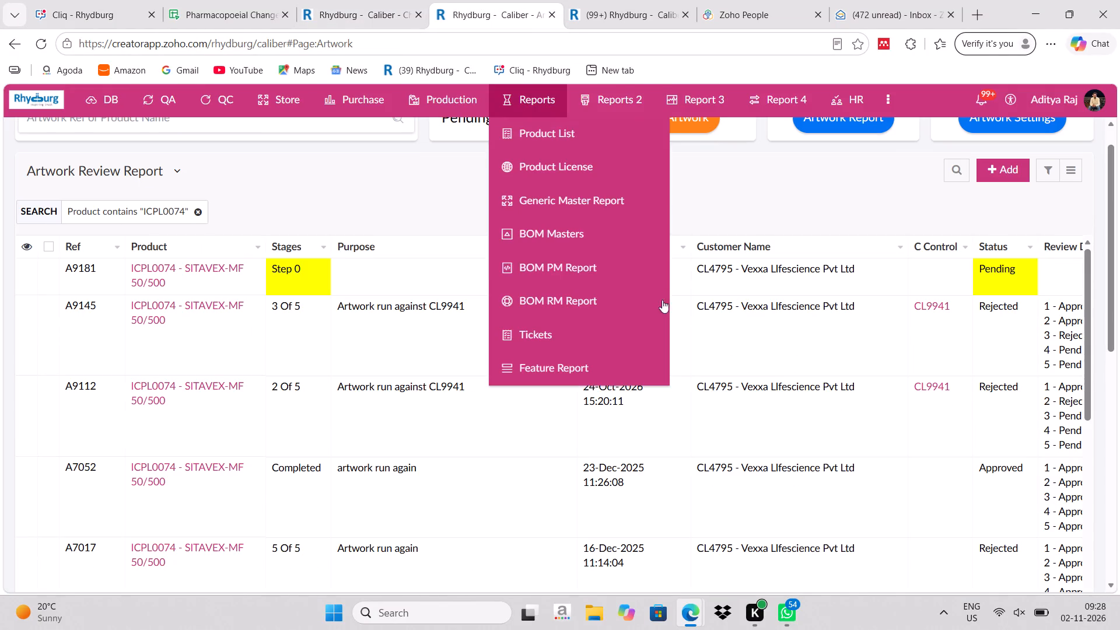
pyautogui.click(289, 1)
pyautogui.click(353, 4)
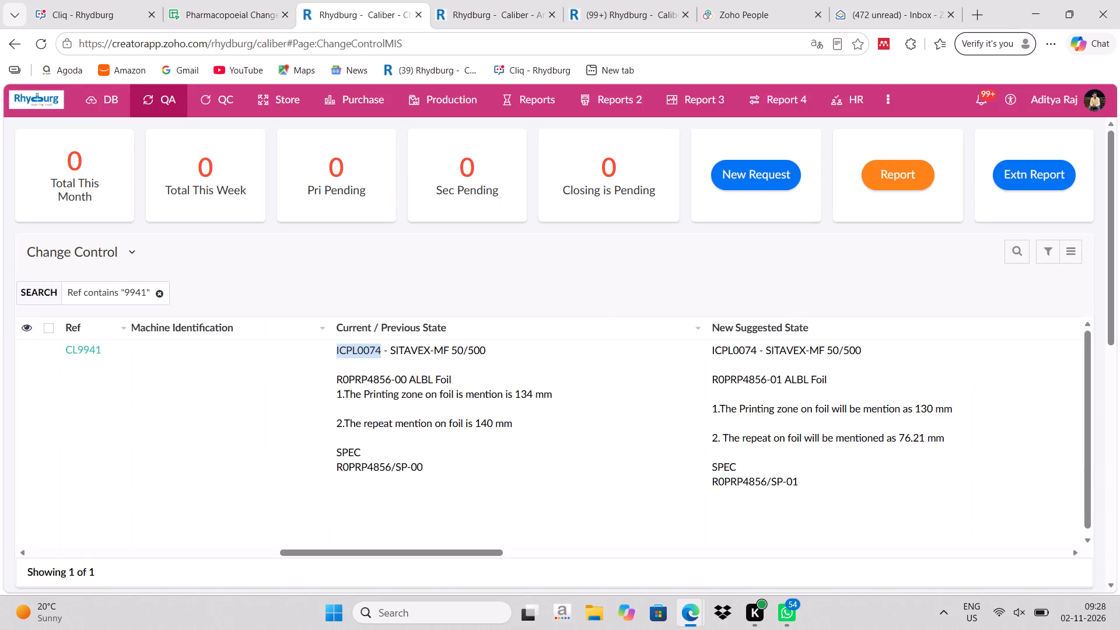
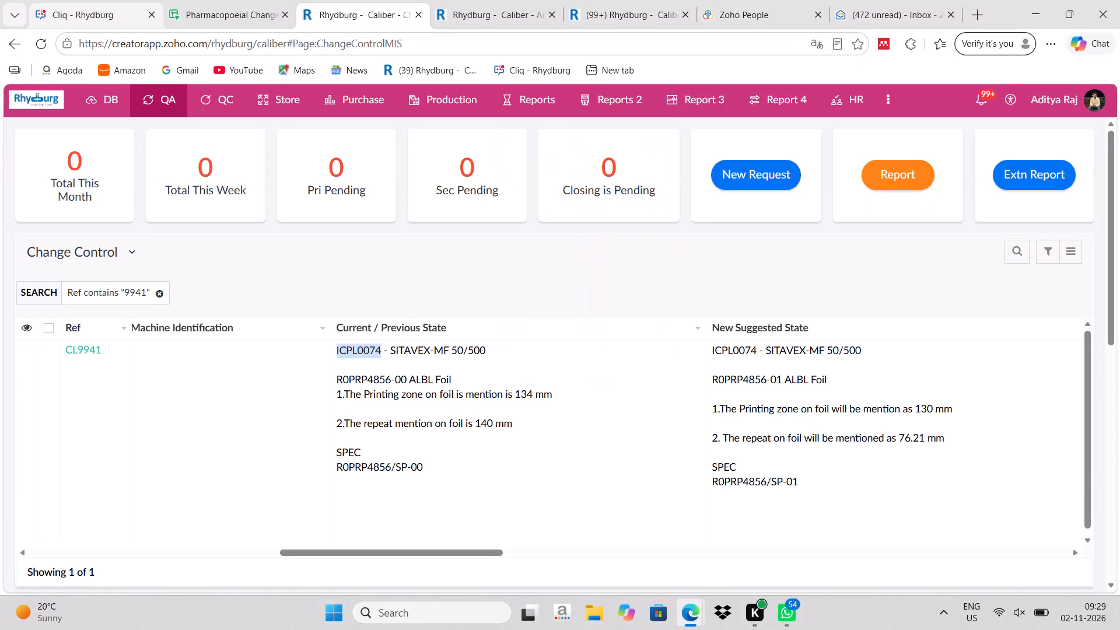
# Search Cliq for "Artwork" and join the #Artwork Pendency channel.
pyautogui.click(258, 7)
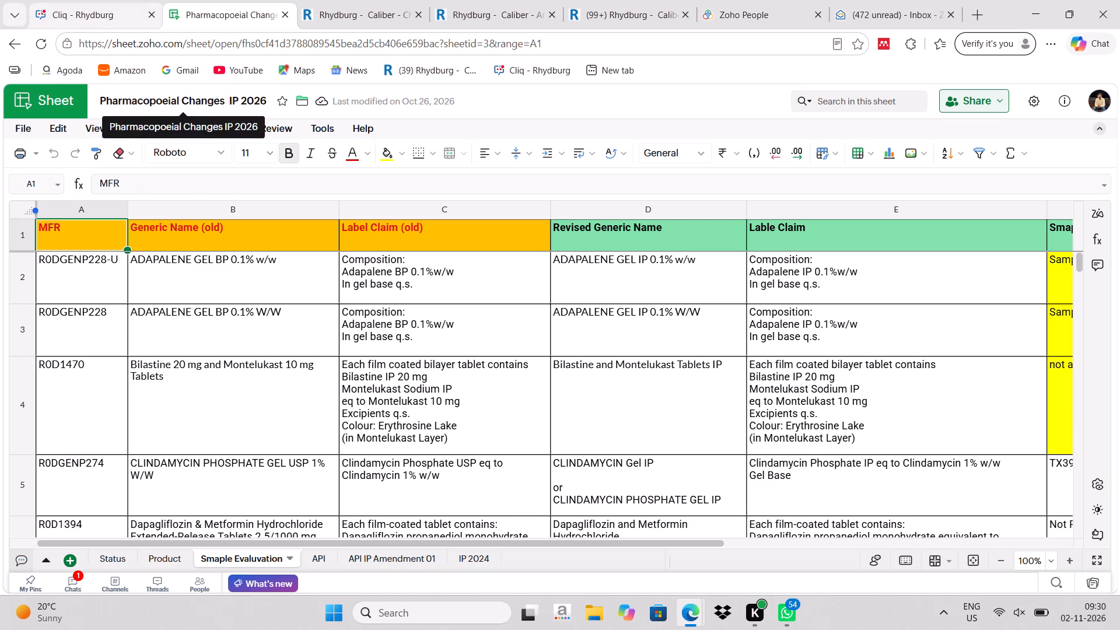
pyautogui.click(90, 6)
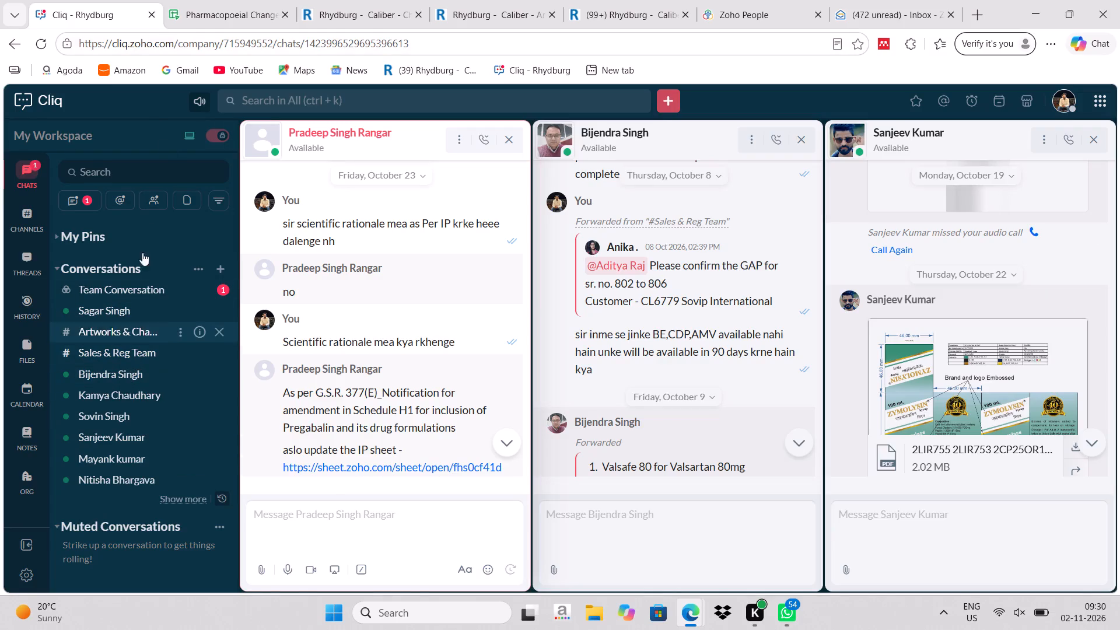
pyautogui.click(322, 102)
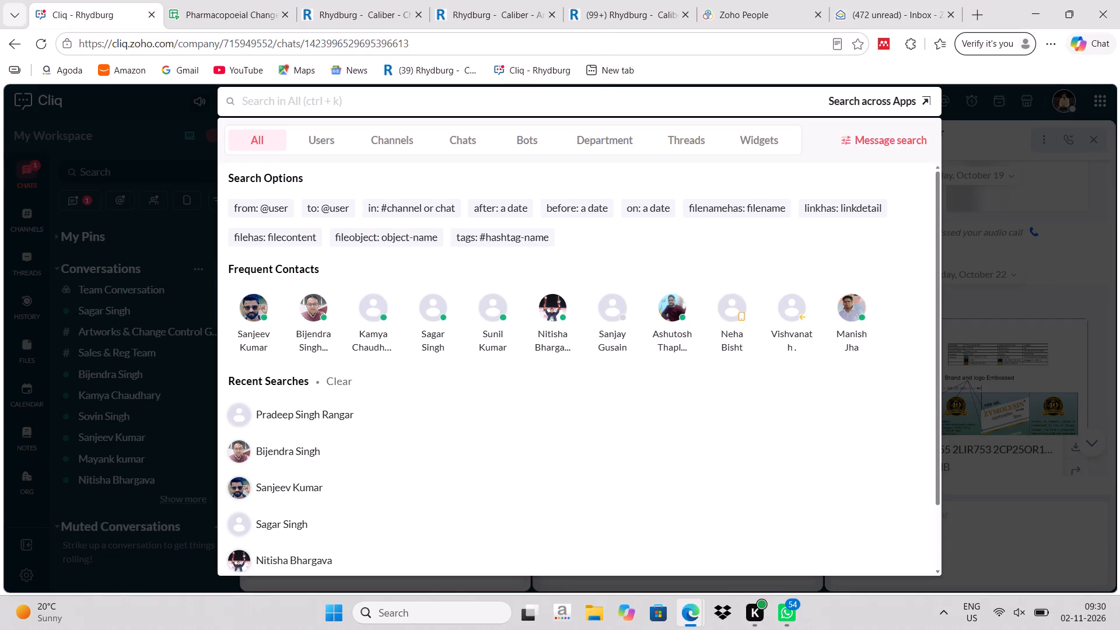
pyautogui.write('Artwork')
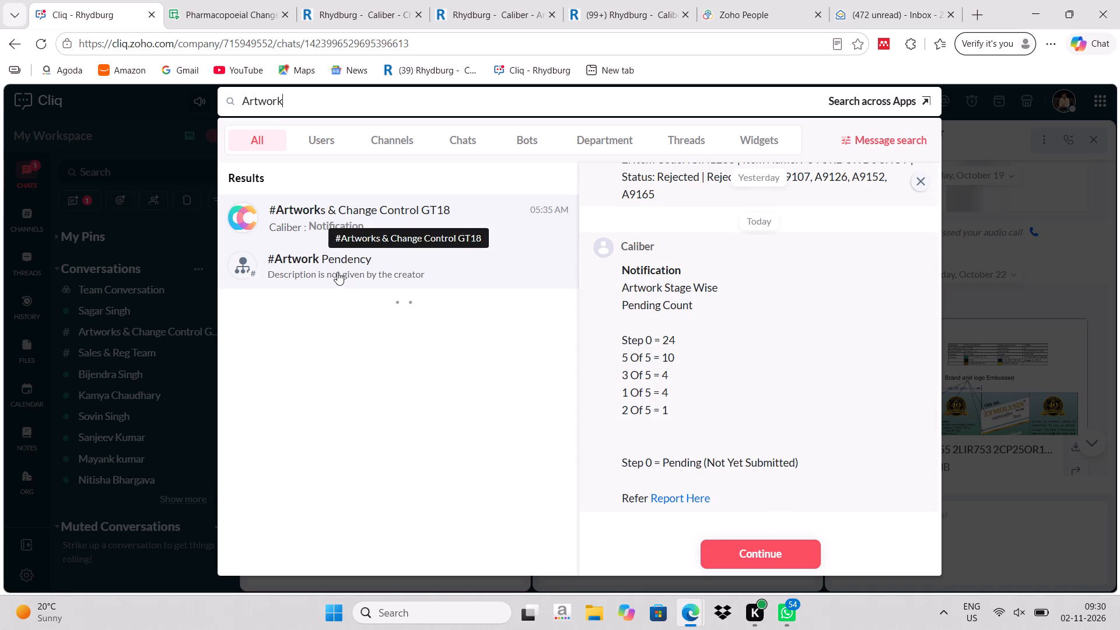
pyautogui.click(338, 273)
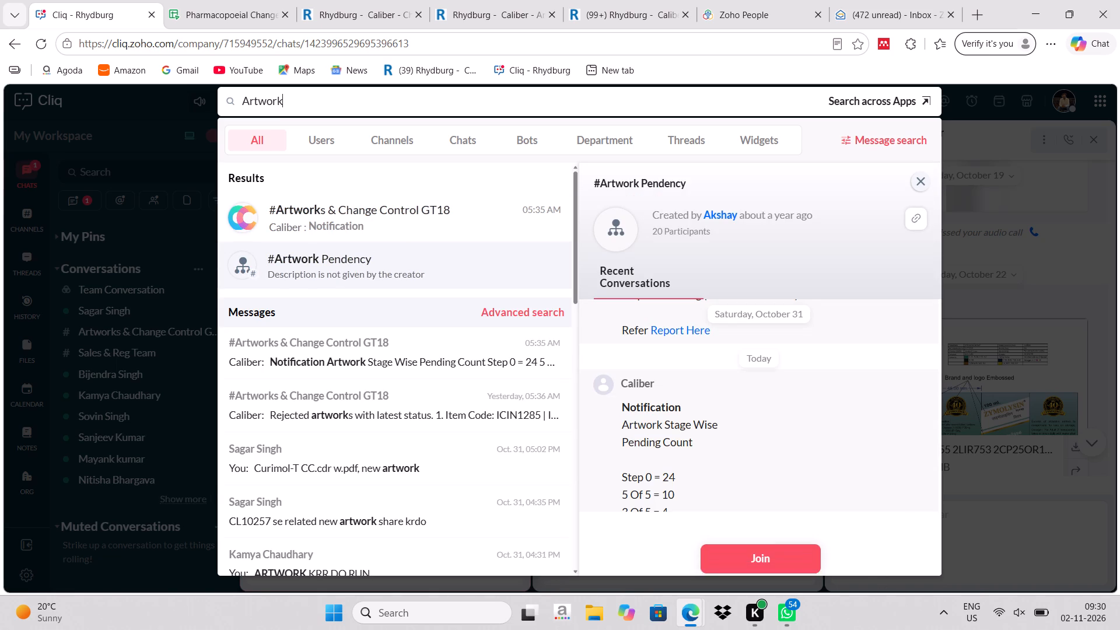
pyautogui.click(745, 550)
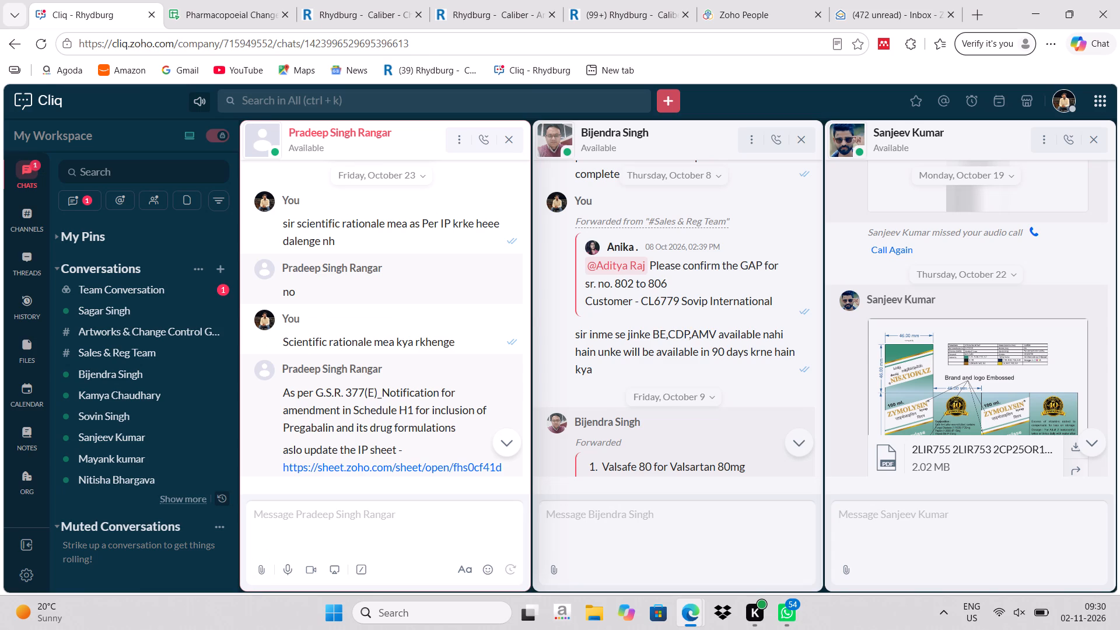
# Open the Artwork Work Sheet from the pinned message in the #Artwork Pendency channel.
pyautogui.scroll(-1, 381, 361)
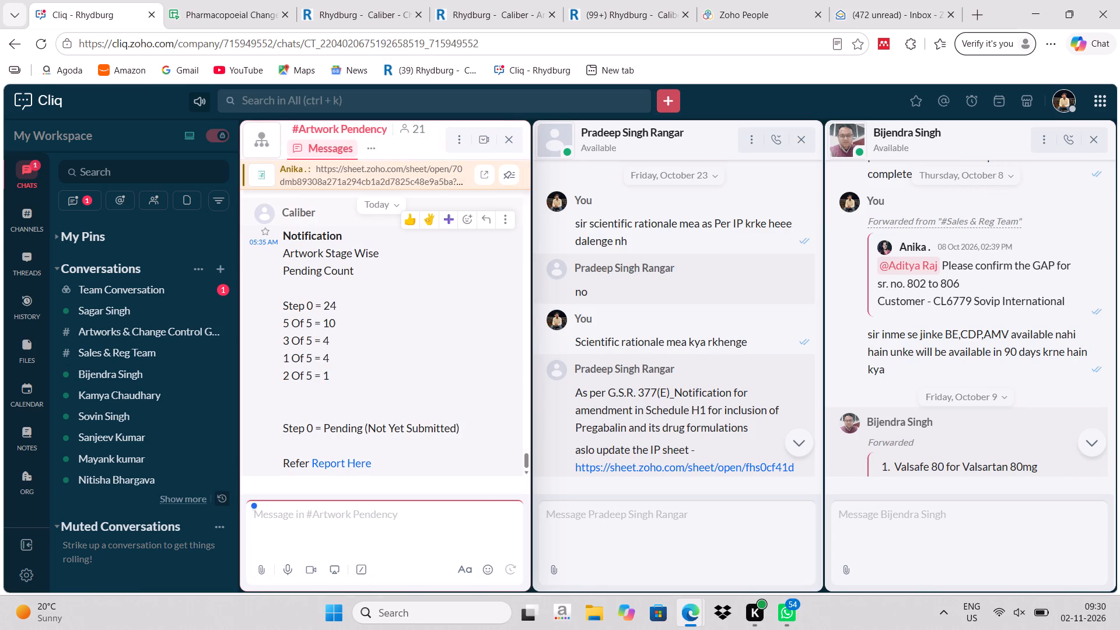
pyautogui.scroll(1, 386, 360)
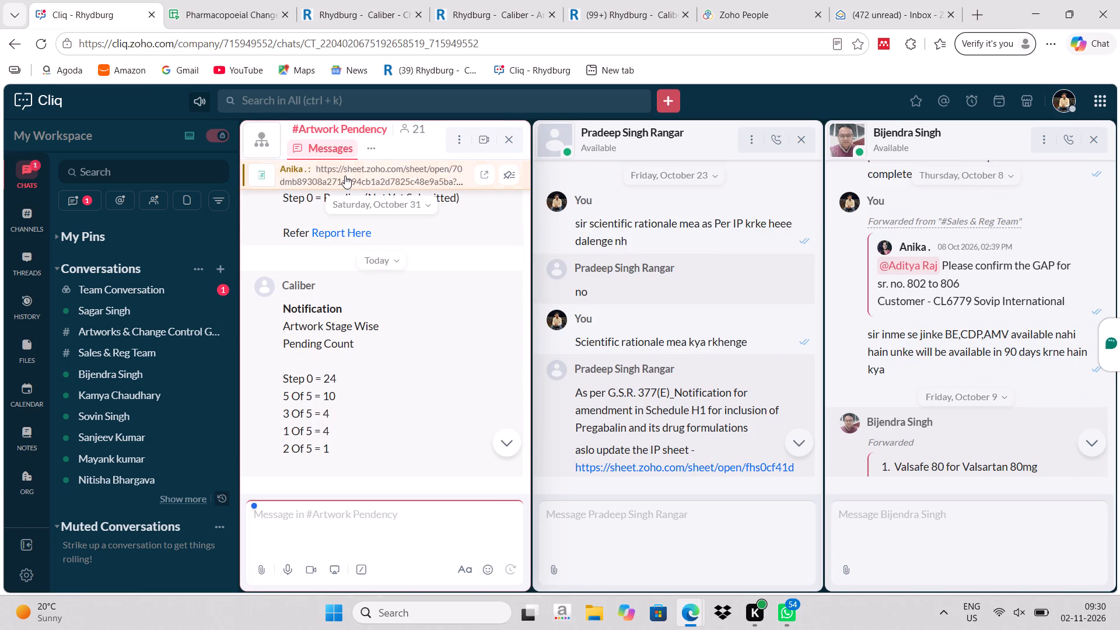
pyautogui.click(345, 176)
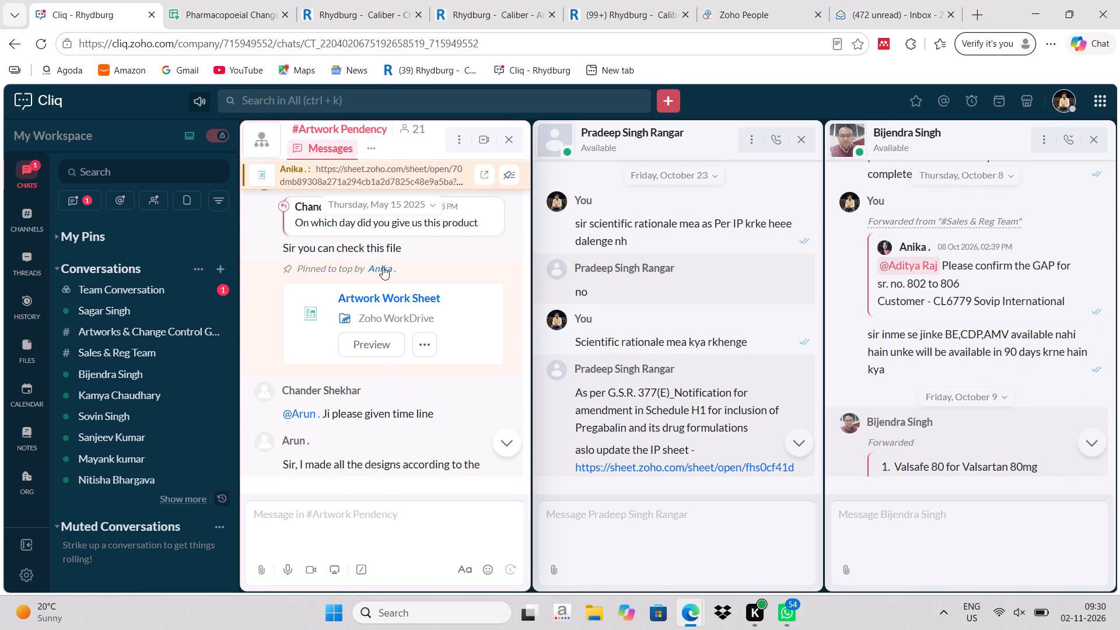
pyautogui.click(382, 297)
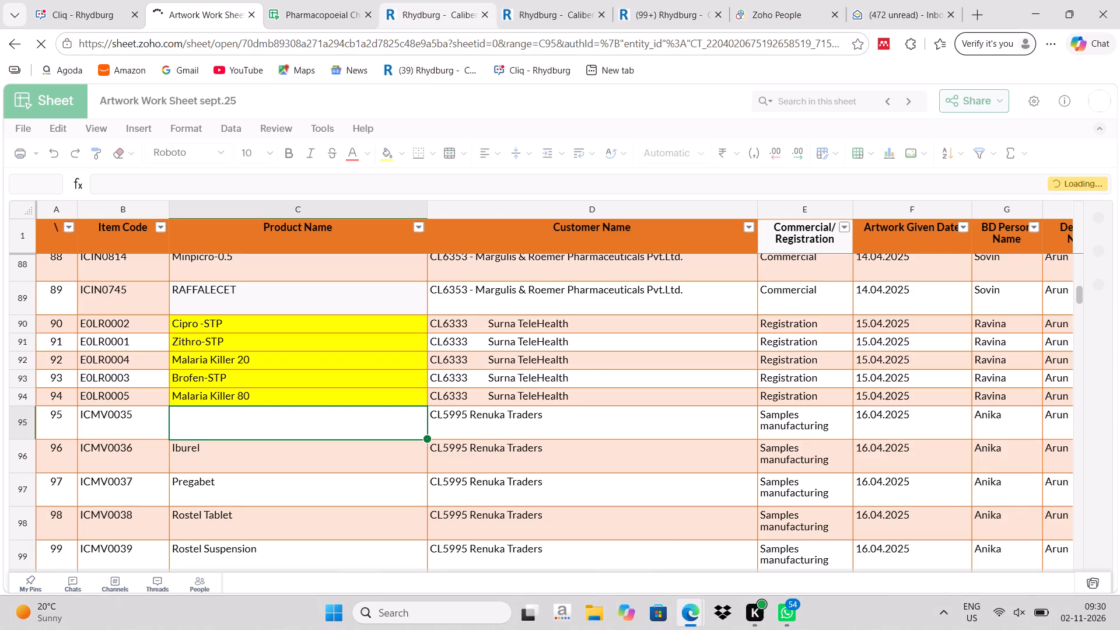
pyautogui.scroll(-6, 659, 423)
pyautogui.doubleClick(1079, 339)
# Check the colleague's chat about CL10257 and the Team Conversation in Cliq, and return to CL9941 in the Change Control report.
pyautogui.click(72, 5)
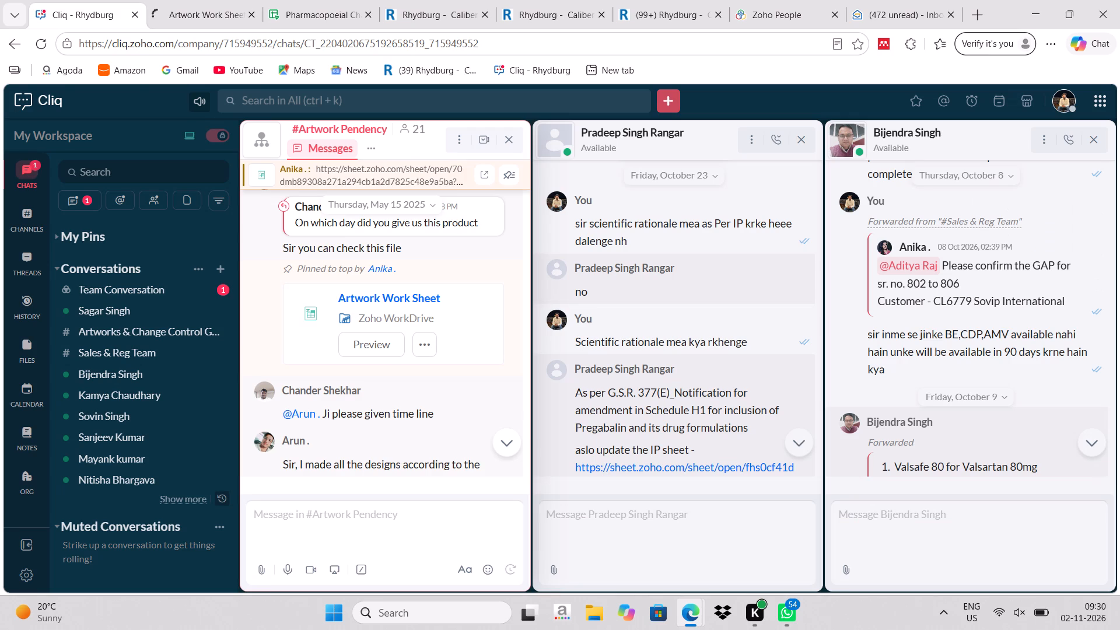
pyautogui.click(120, 310)
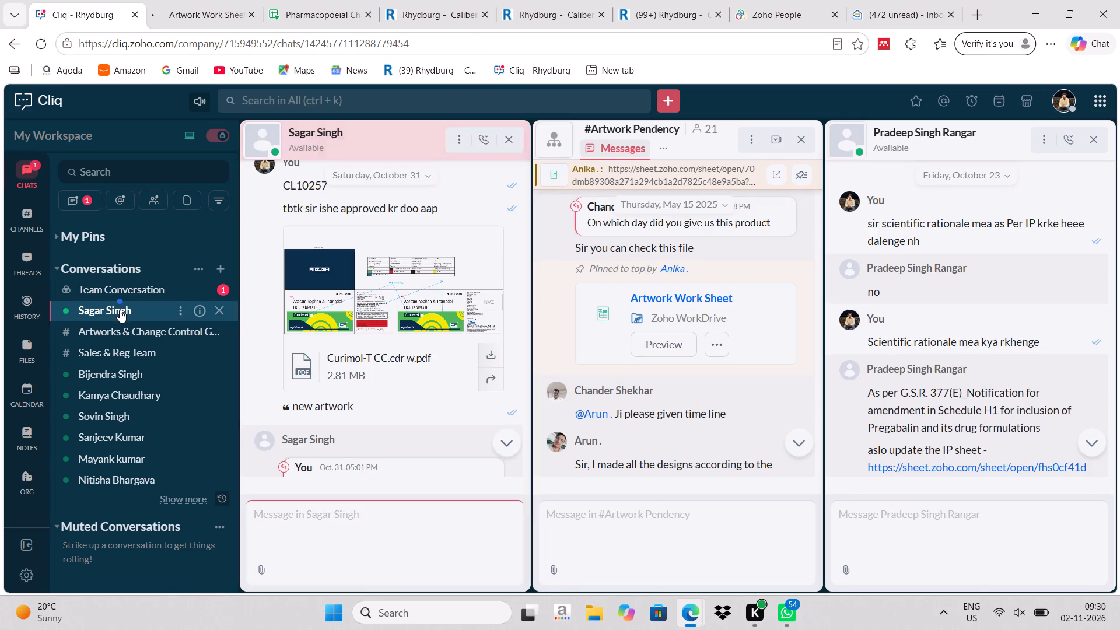
pyautogui.click(124, 297)
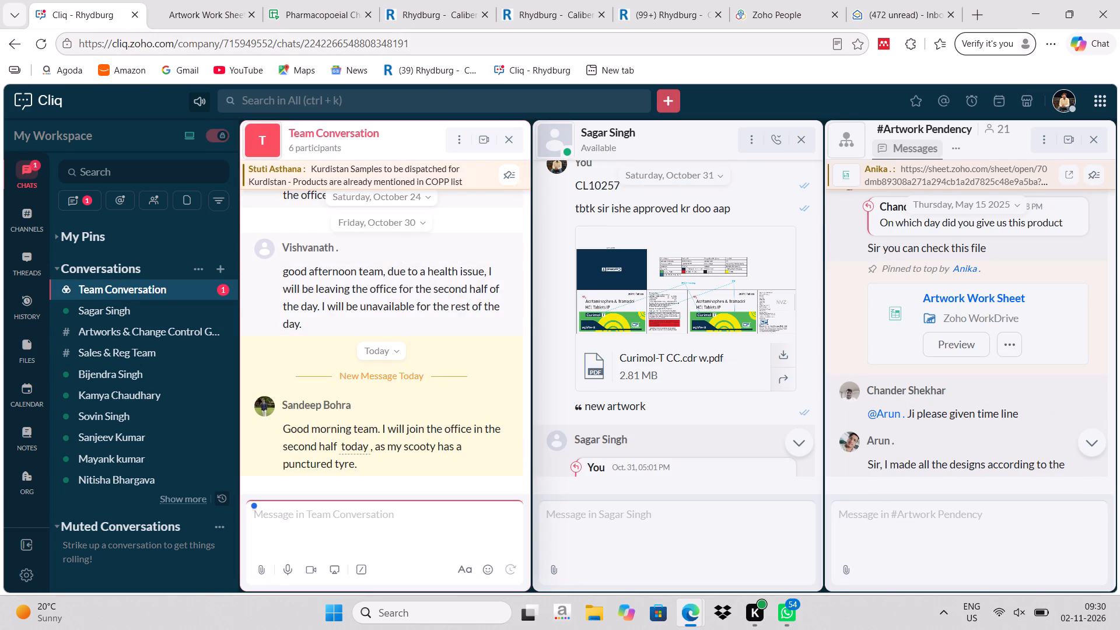
pyautogui.click(642, 3)
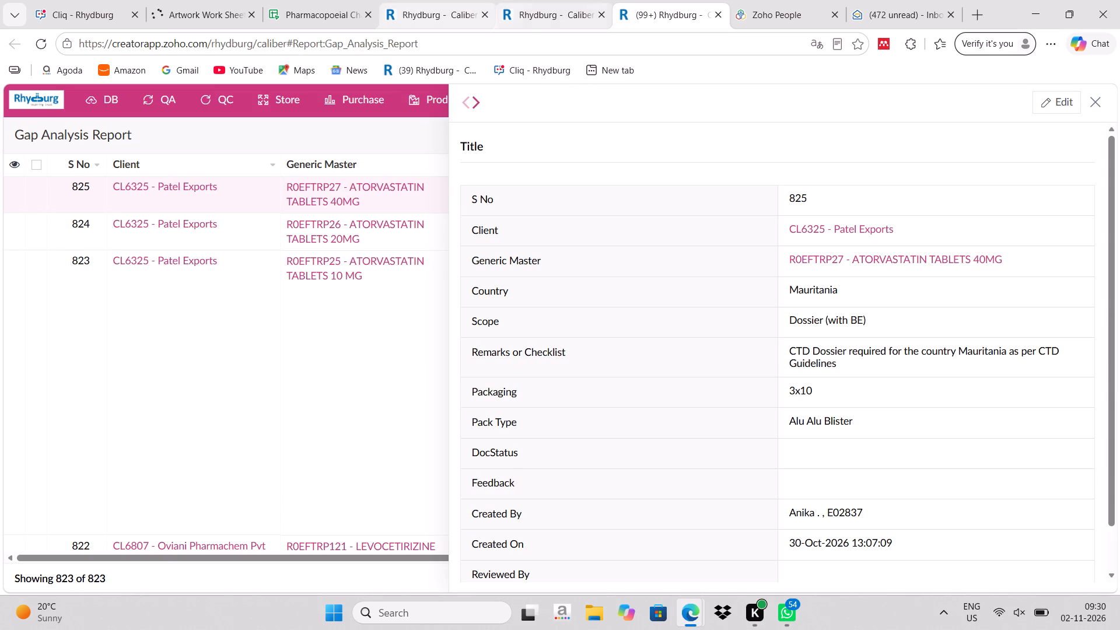
pyautogui.click(427, 4)
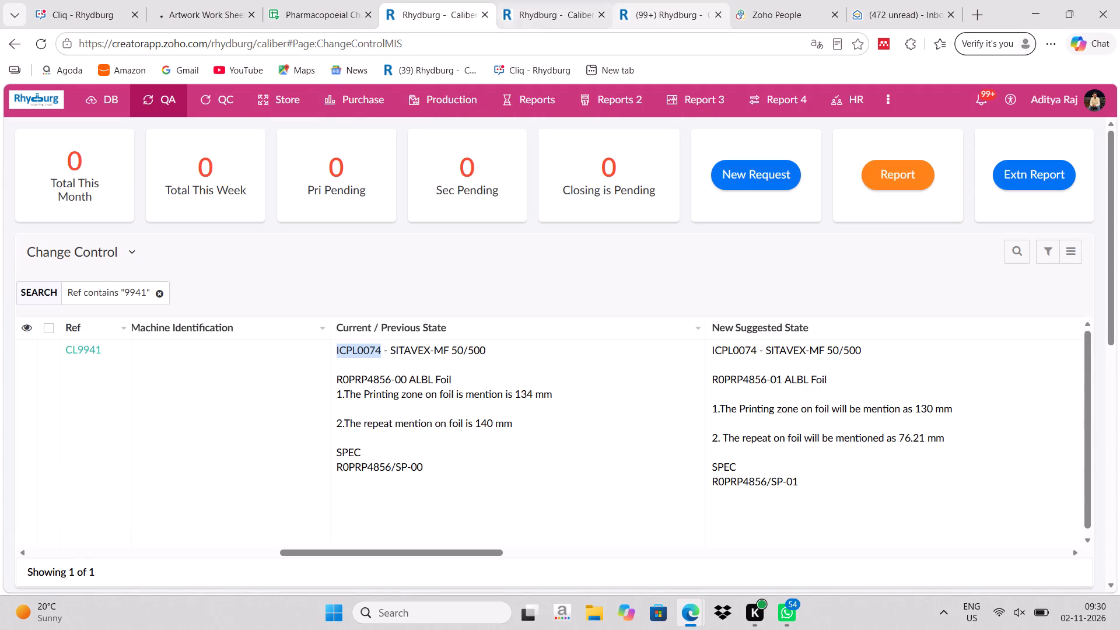
# Switch to the Artwork Work Sheet and look through the product entries on the old sheet.
pyautogui.click(418, 15)
pyautogui.click(220, 10)
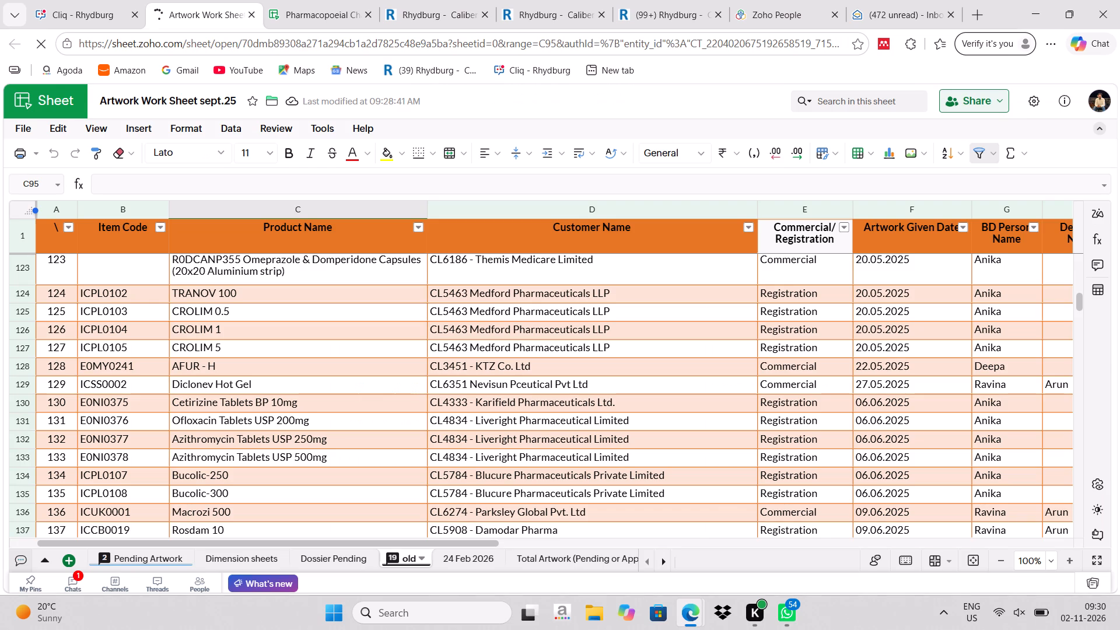
pyautogui.doubleClick(1077, 344)
pyautogui.moveTo(1077, 344); pyautogui.dragTo(1077, 360)
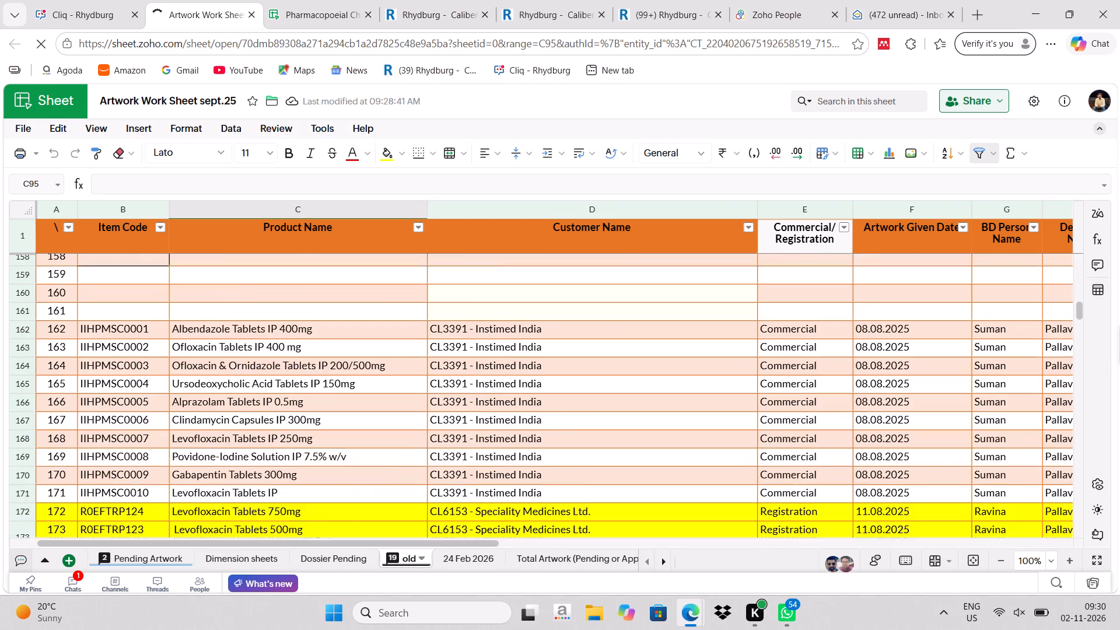
pyautogui.moveTo(1077, 360); pyautogui.dragTo(1077, 416)
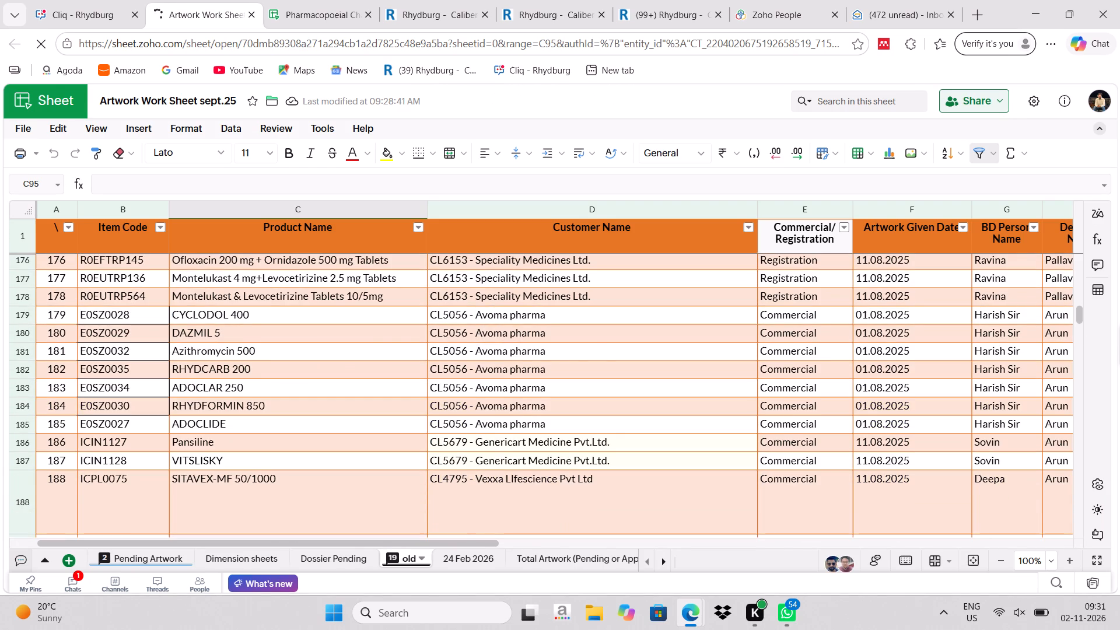
pyautogui.moveTo(1077, 316); pyautogui.dragTo(1077, 426)
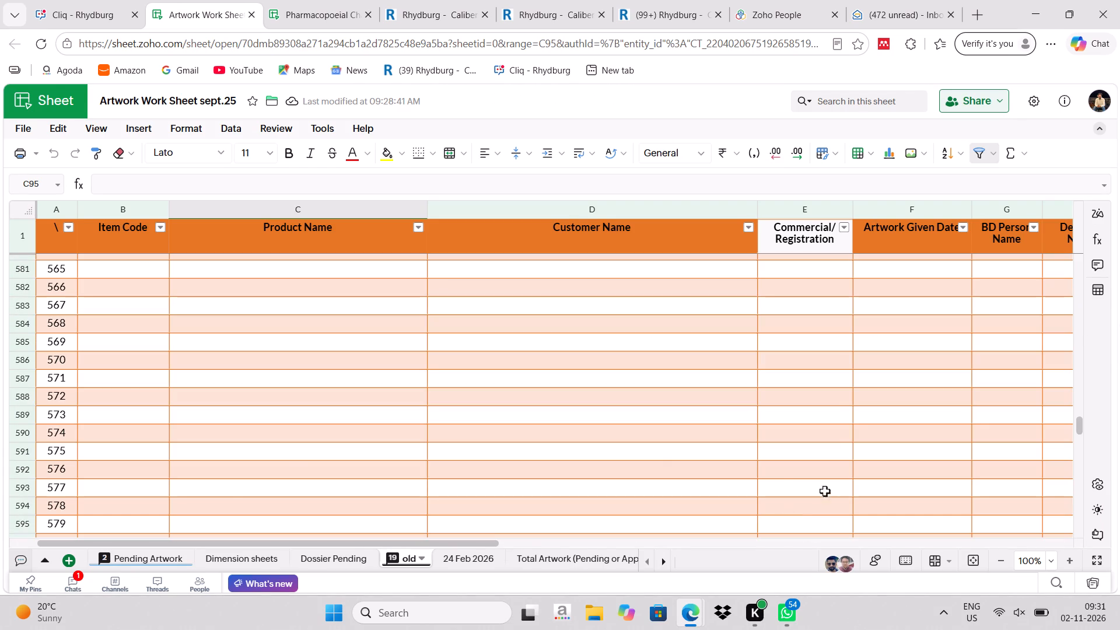
# On the Pending Artwork sheet, open the Product Code cell of the first empty row, Sr No 54, for editing.
pyautogui.click(123, 556)
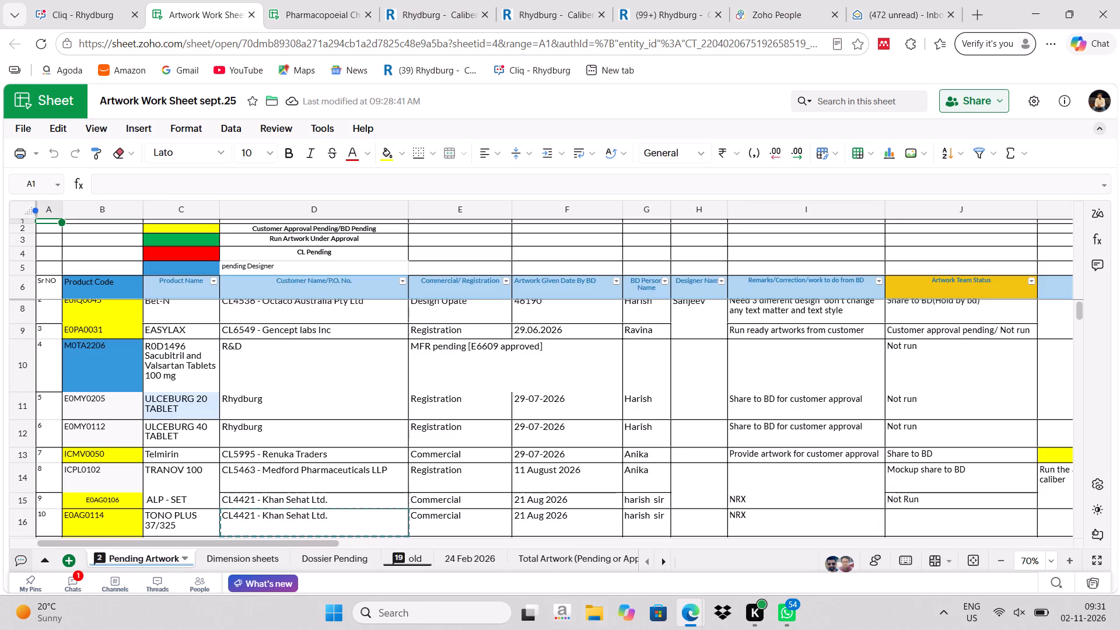
pyautogui.scroll(-17, 398, 445)
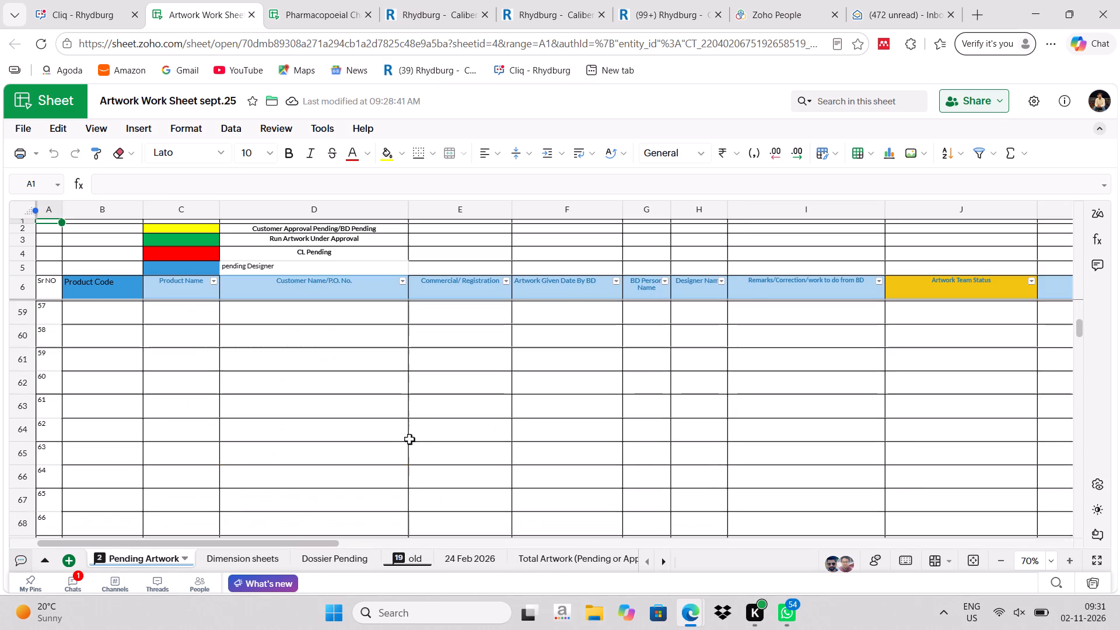
pyautogui.scroll(3, 409, 439)
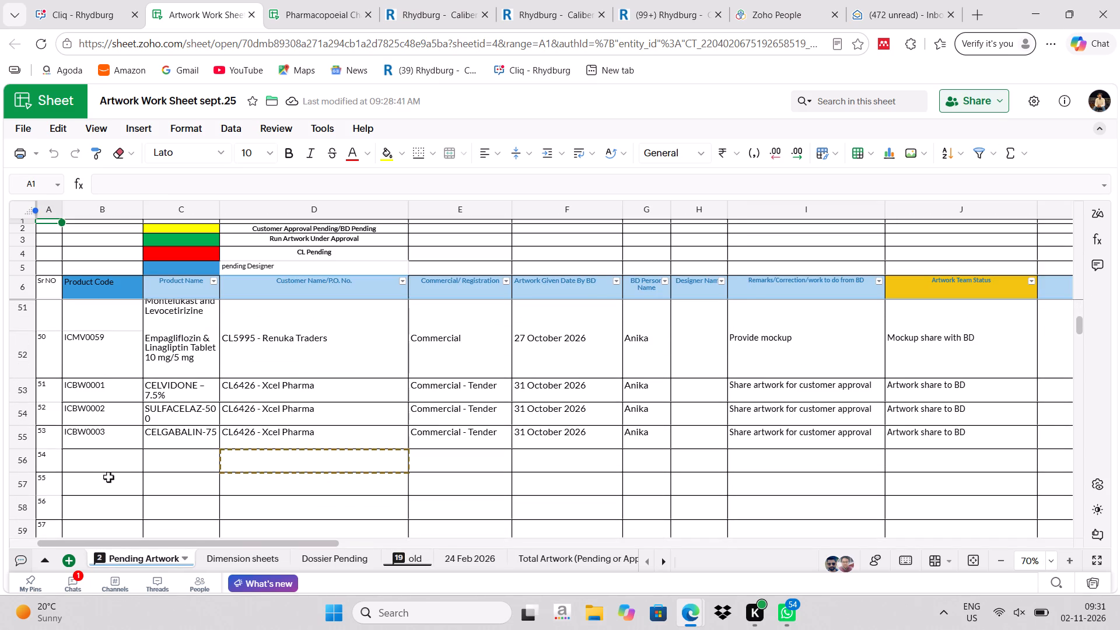
pyautogui.click(97, 469)
pyautogui.doubleClick(97, 469)
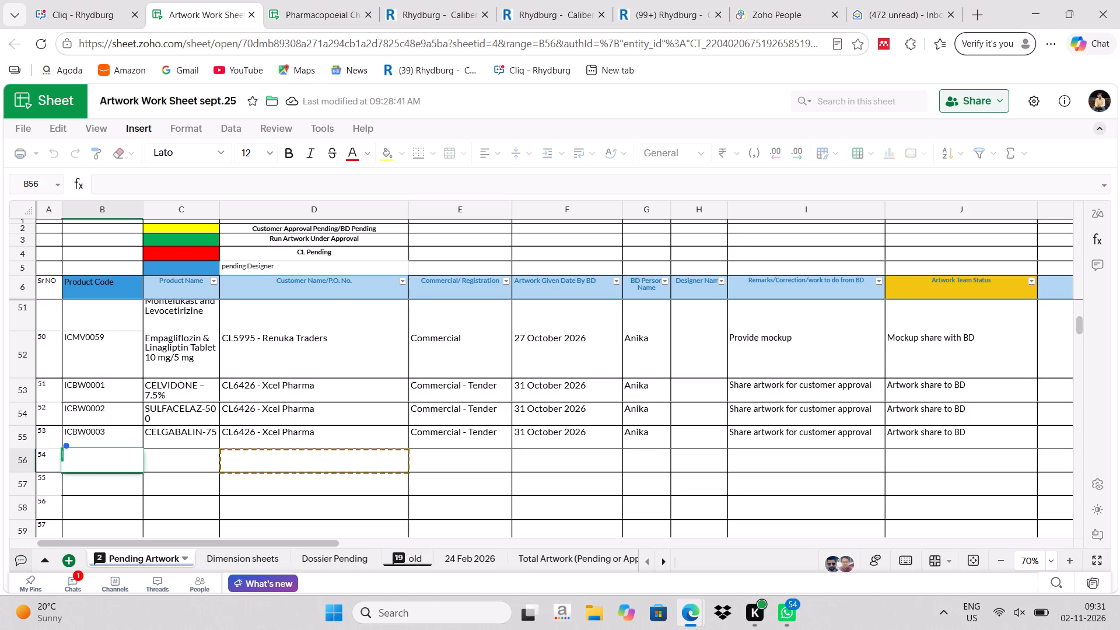
# Restore the browser window from its maximized state to a smaller size.
pyautogui.click(1063, 11)
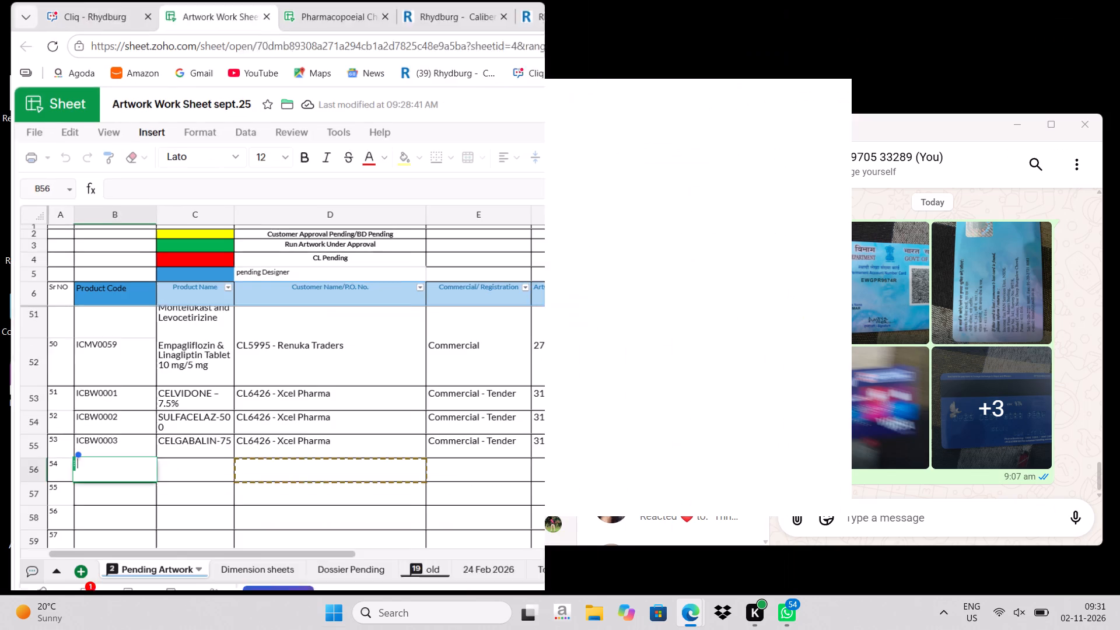
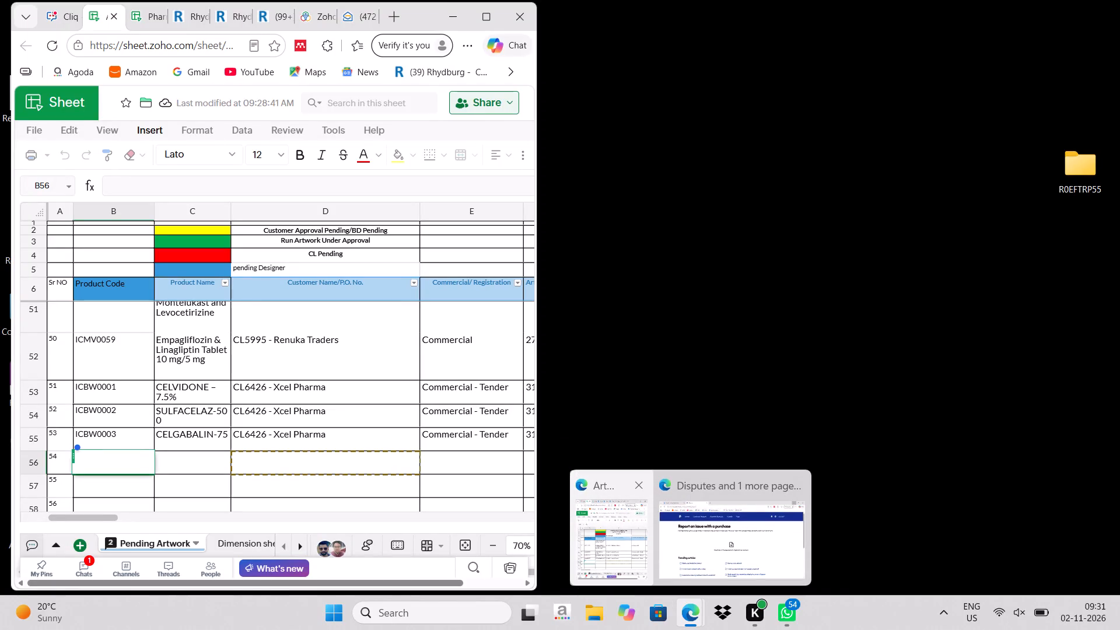
# Bring the second browser window beside the Pending Artwork sheet and open the Rhydburg - Caliber site in a new tab there.
pyautogui.click(716, 526)
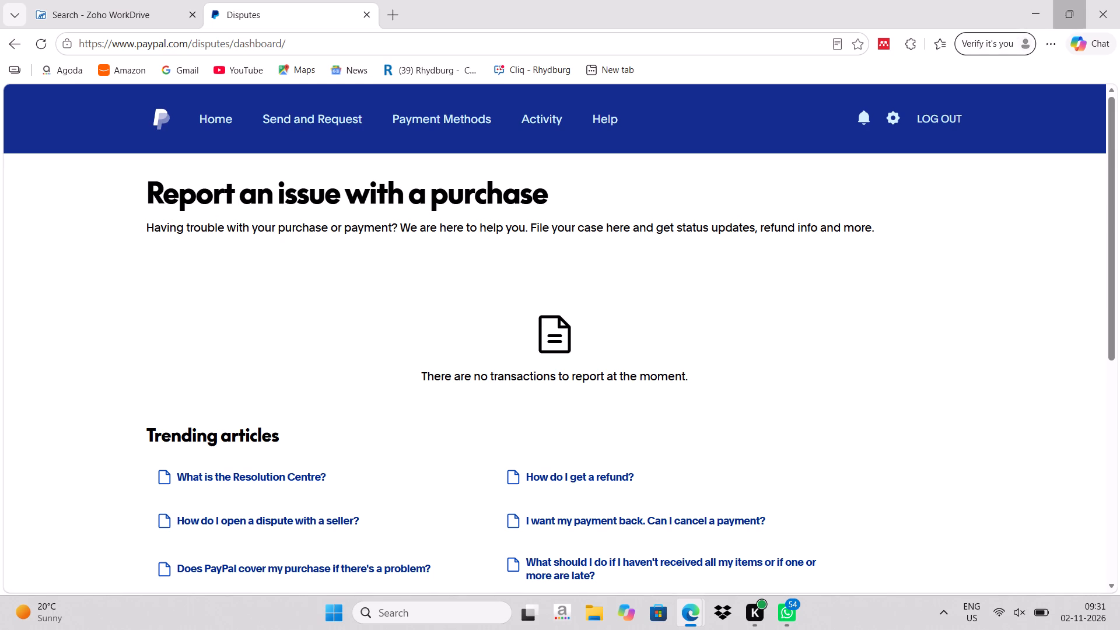
pyautogui.click(1073, 9)
pyautogui.click(928, 13)
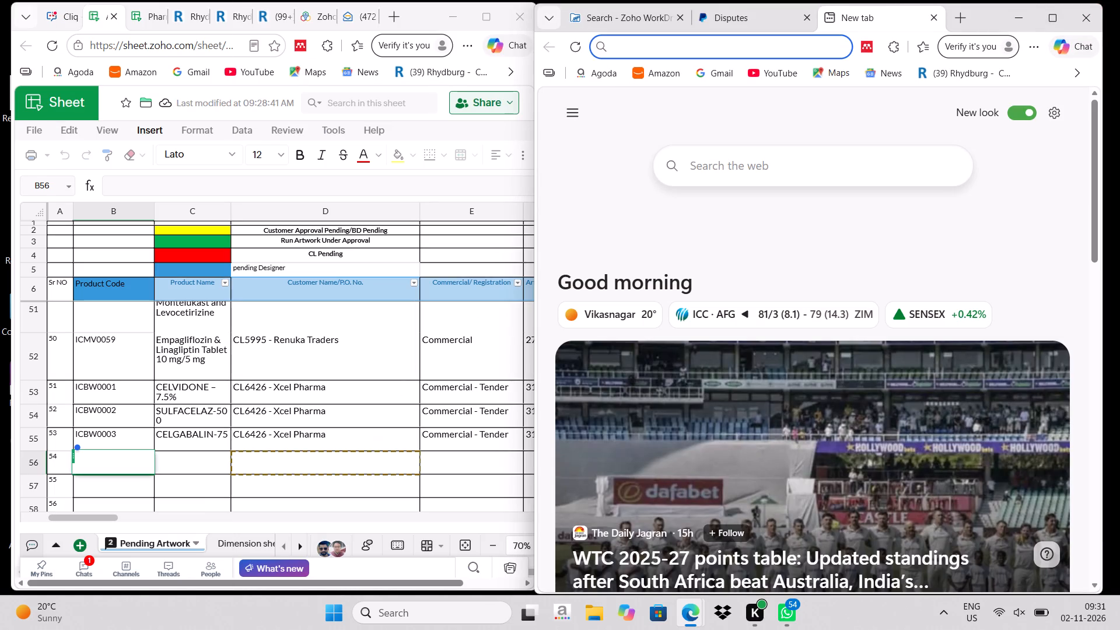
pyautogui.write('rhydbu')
pyautogui.click(648, 71)
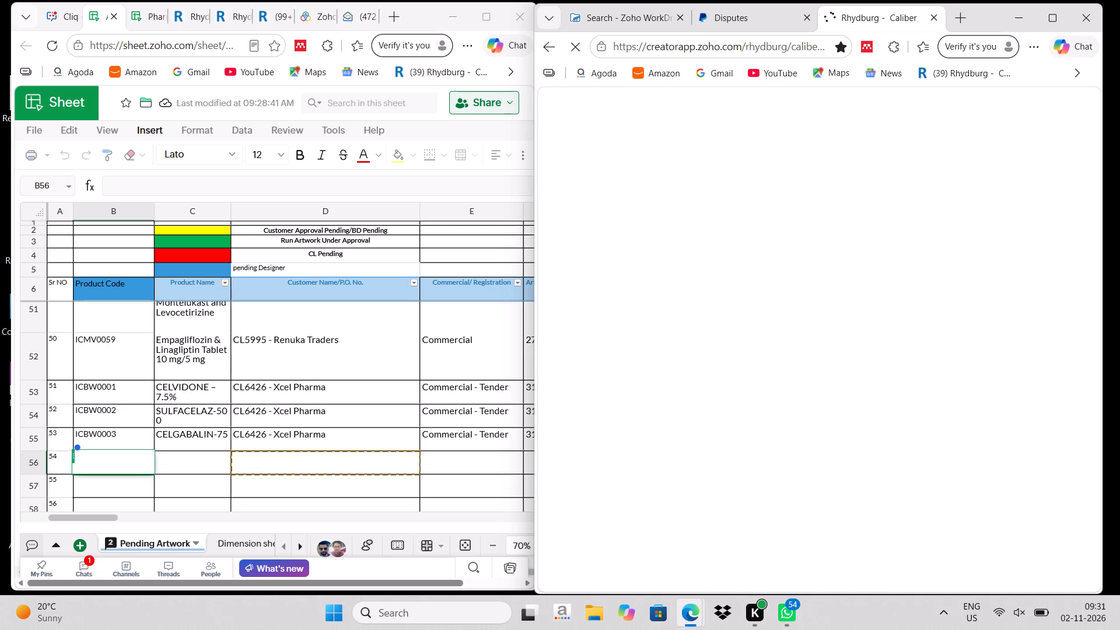
# Clear the "CARTON DAZFENAC 50" item search from the Specification Report.
pyautogui.click(986, 9)
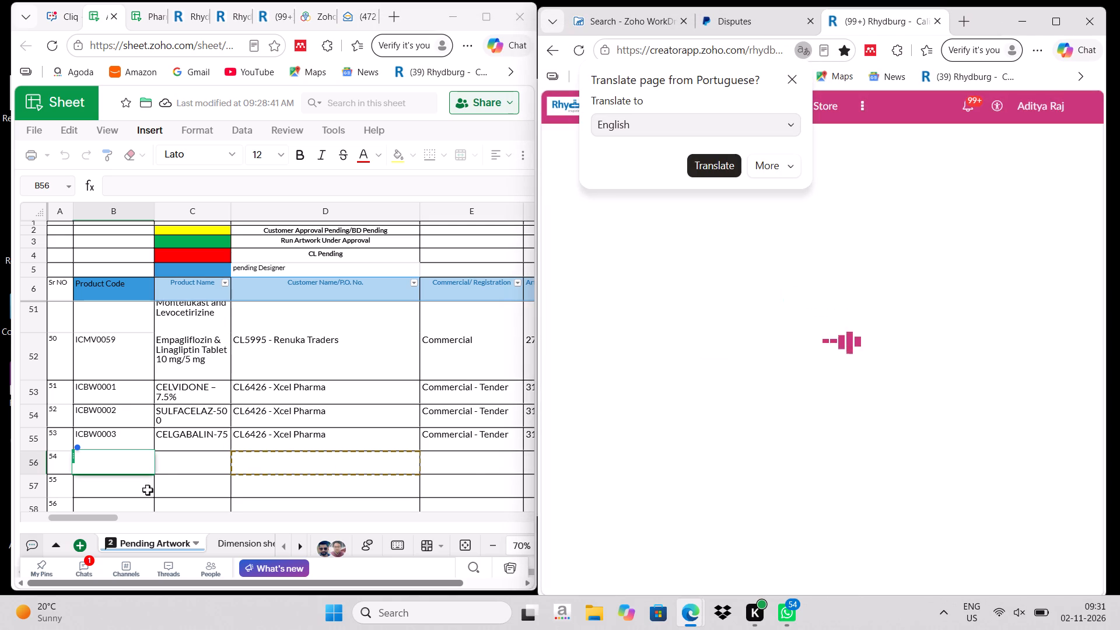
pyautogui.click(789, 74)
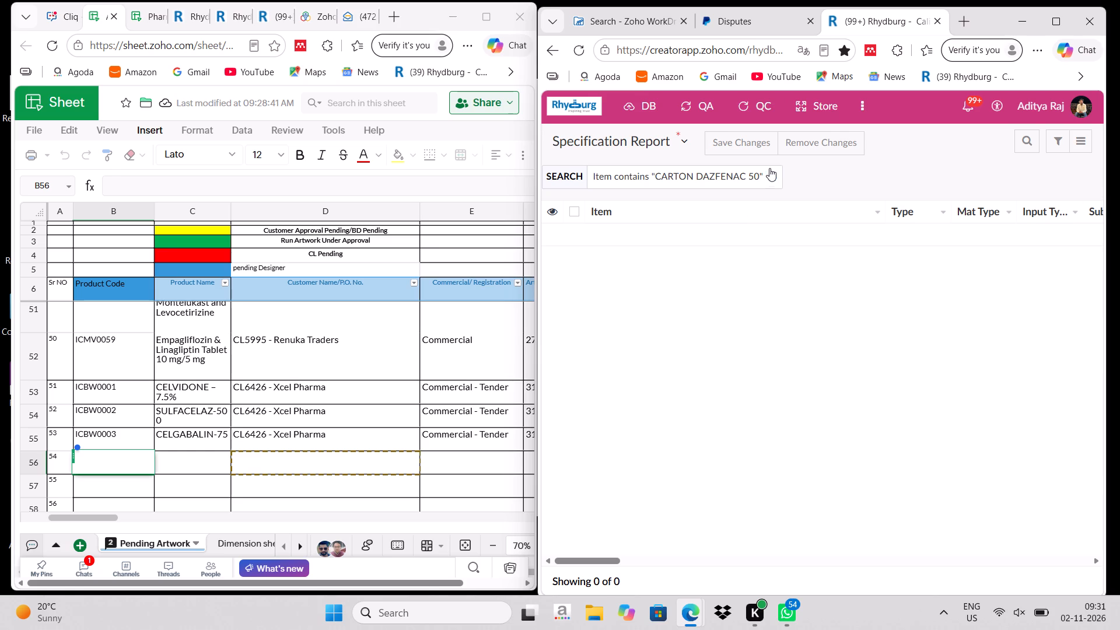
pyautogui.click(770, 178)
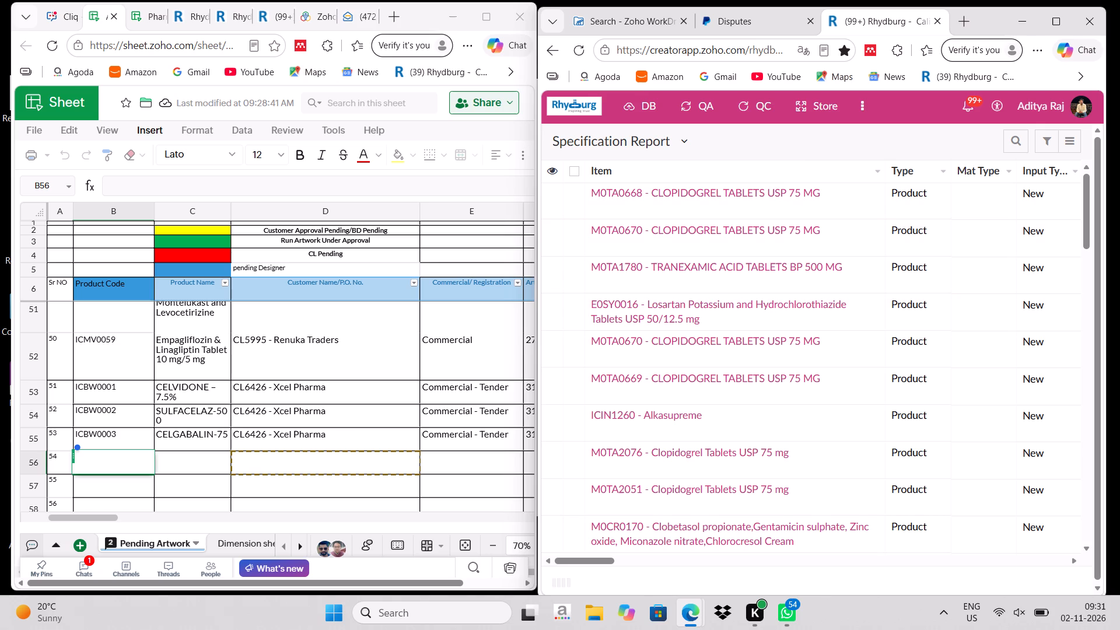
pyautogui.click(1059, 17)
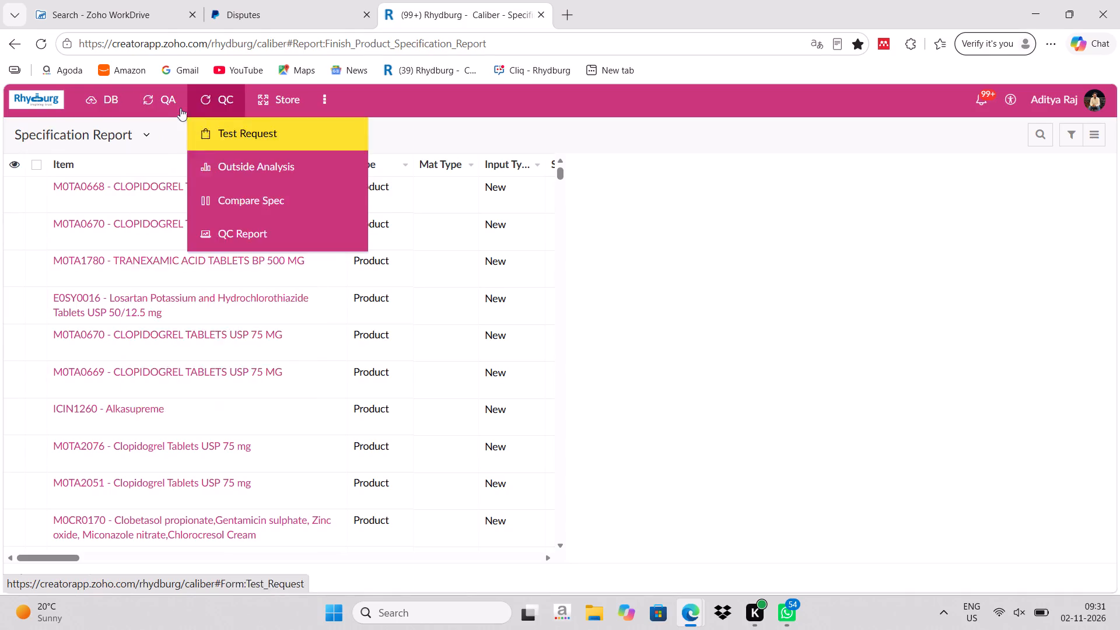
pyautogui.click(177, 132)
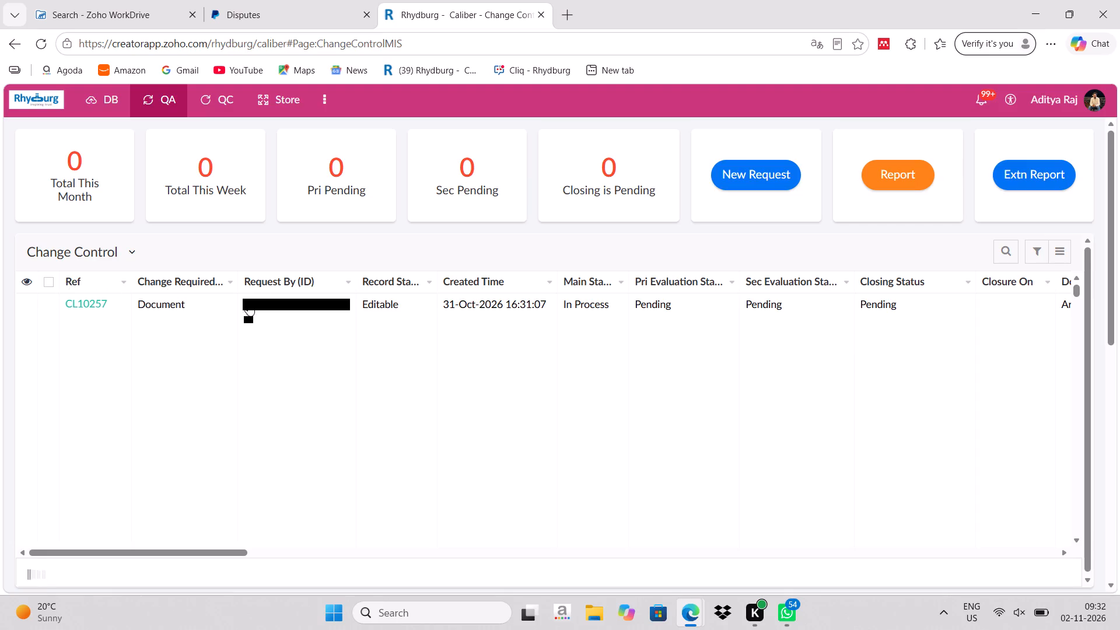
pyautogui.moveTo(245, 306); pyautogui.dragTo(254, 324)
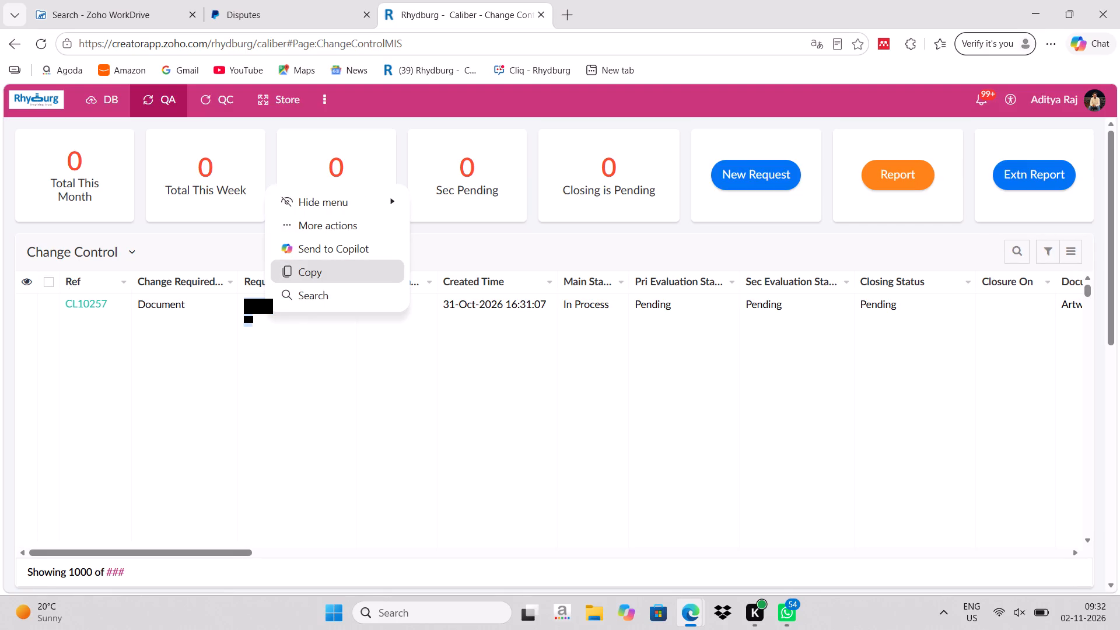
pyautogui.click(300, 271)
pyautogui.click(264, 282)
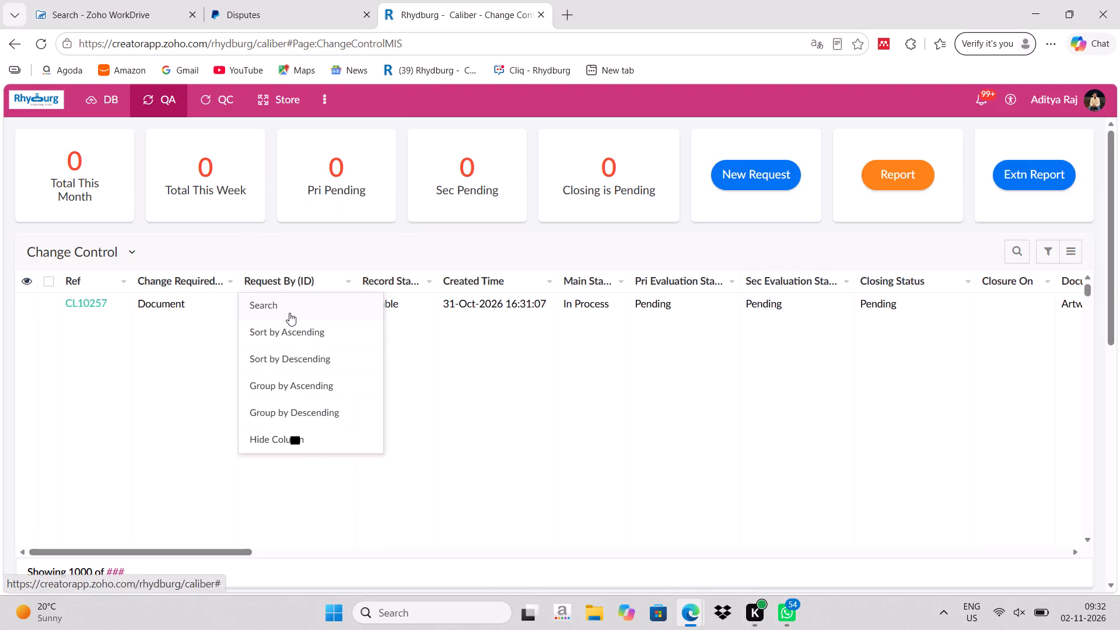
pyautogui.click(289, 306)
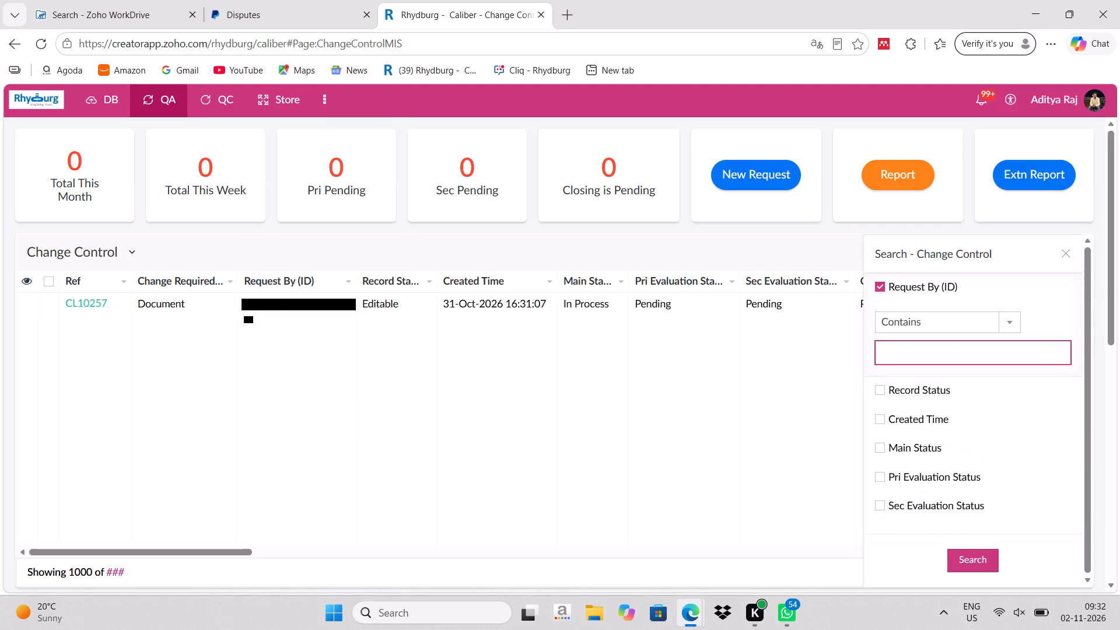
pyautogui.hotkey('ctrl', 'v')
pyautogui.press('Return')
pyautogui.press('Return')
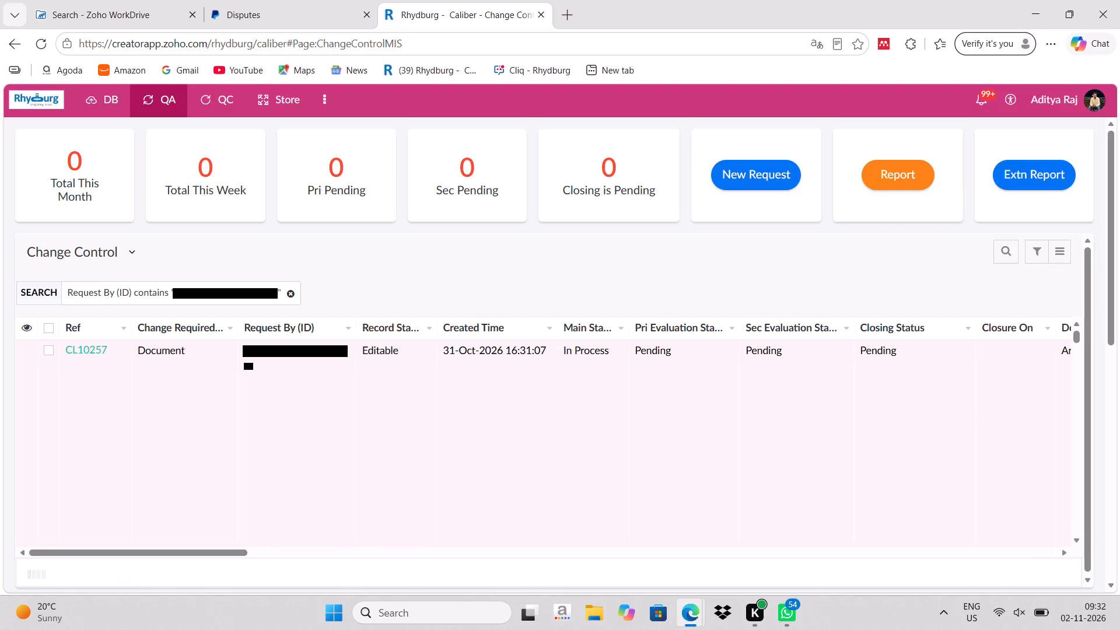
pyautogui.hscroll(-8, 644, 404)
pyautogui.hscroll(-2, 757, 394)
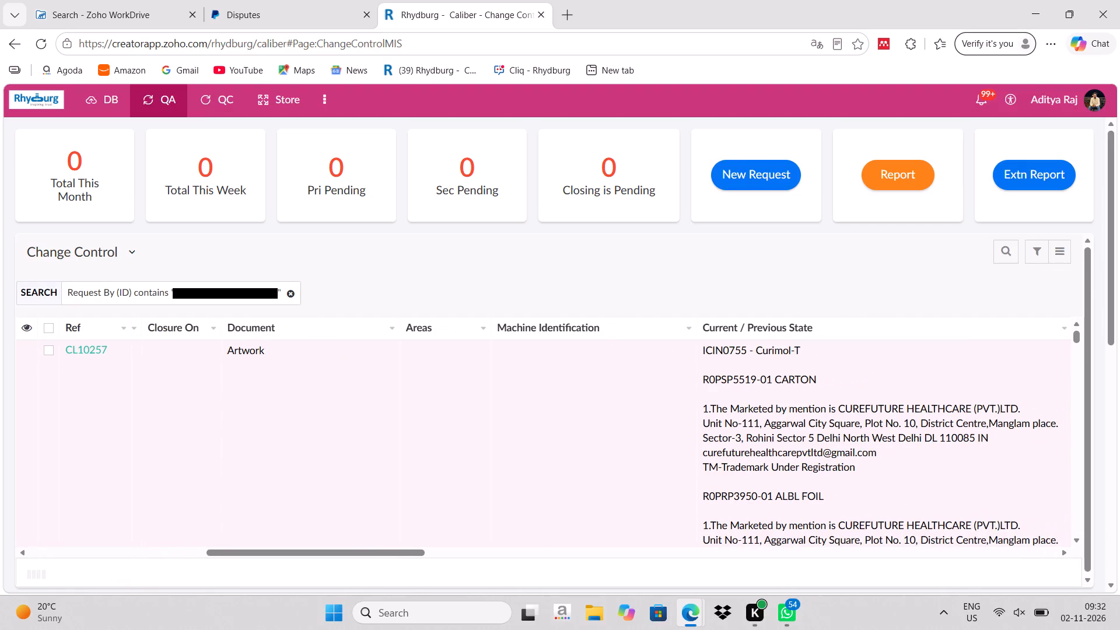
pyautogui.hscroll(13, 219, 450)
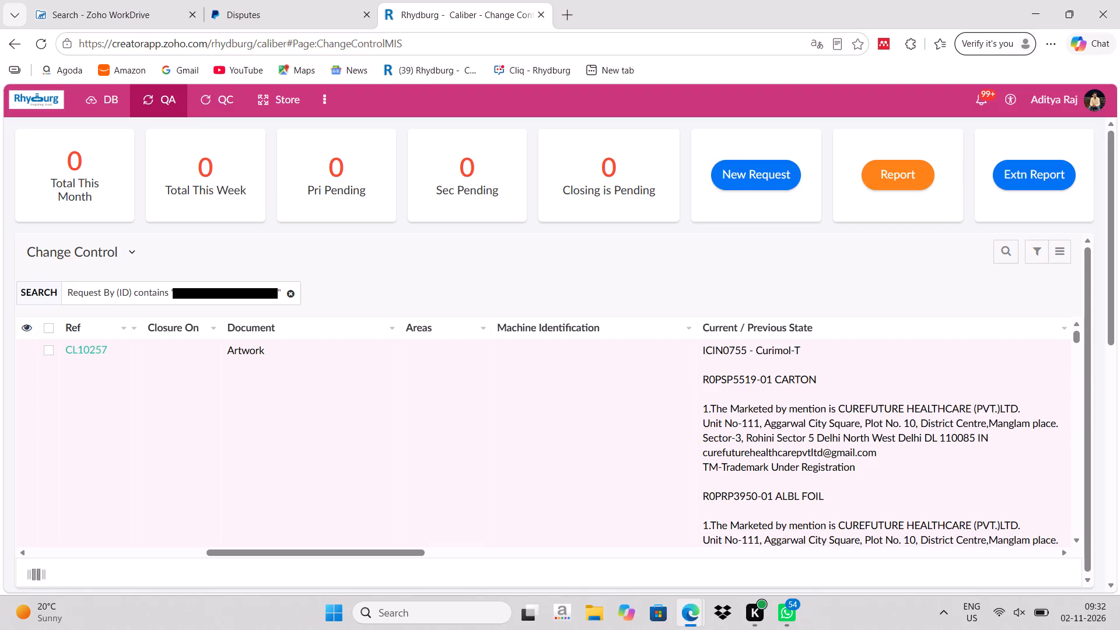
pyautogui.moveTo(275, 551); pyautogui.dragTo(77, 592)
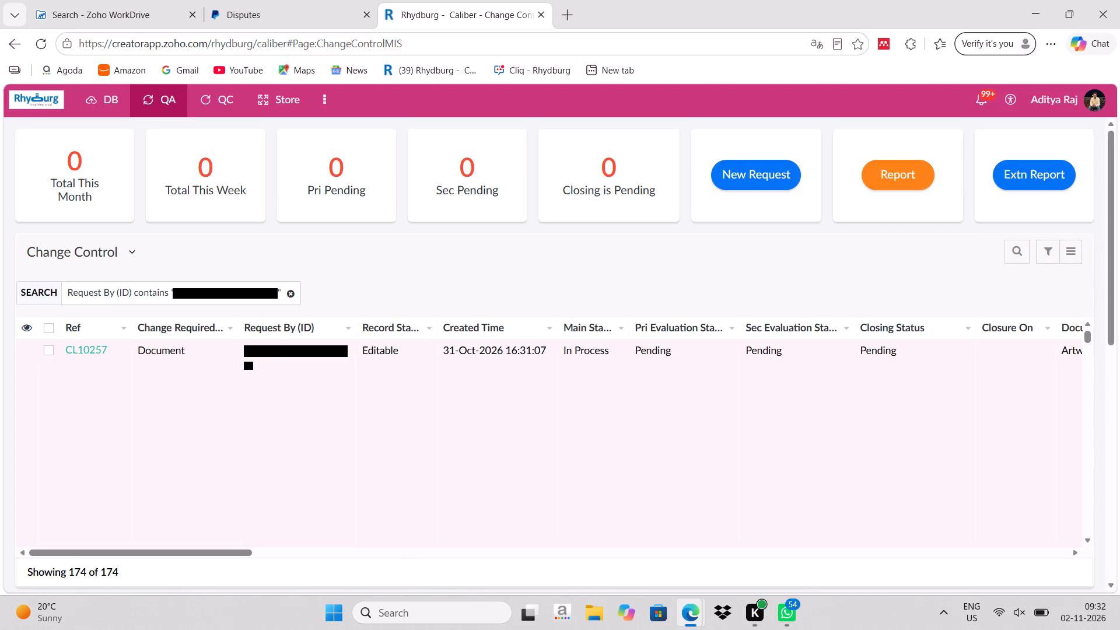
# Narrow the requester's change controls to those whose Pri Evaluation Status contains "Pending".
pyautogui.moveTo(244, 349); pyautogui.dragTo(250, 366)
pyautogui.click(672, 328)
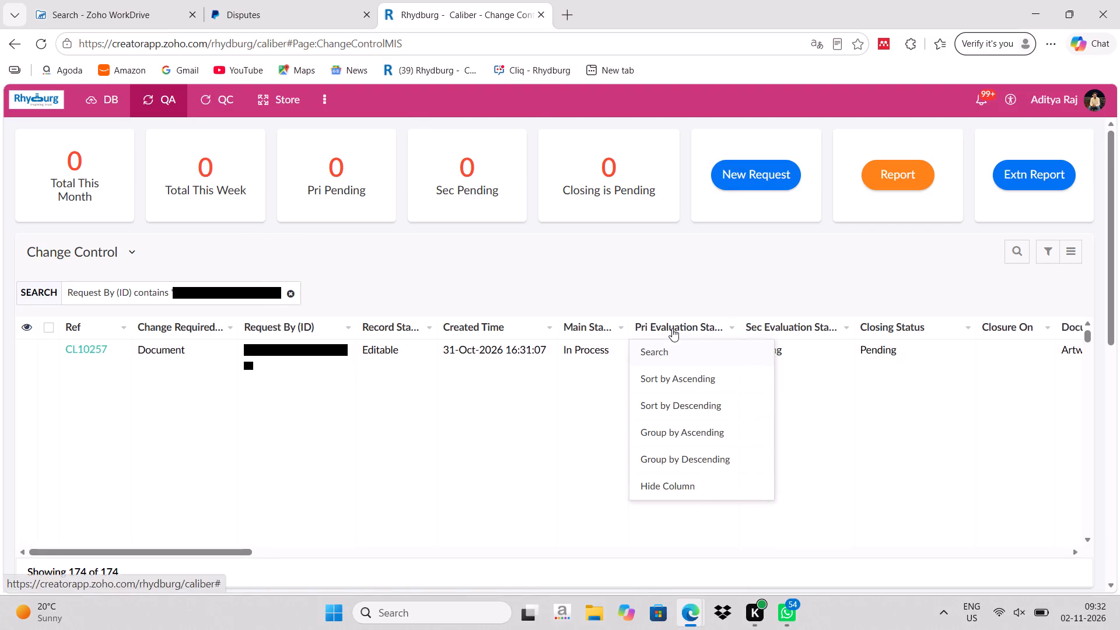
pyautogui.click(671, 353)
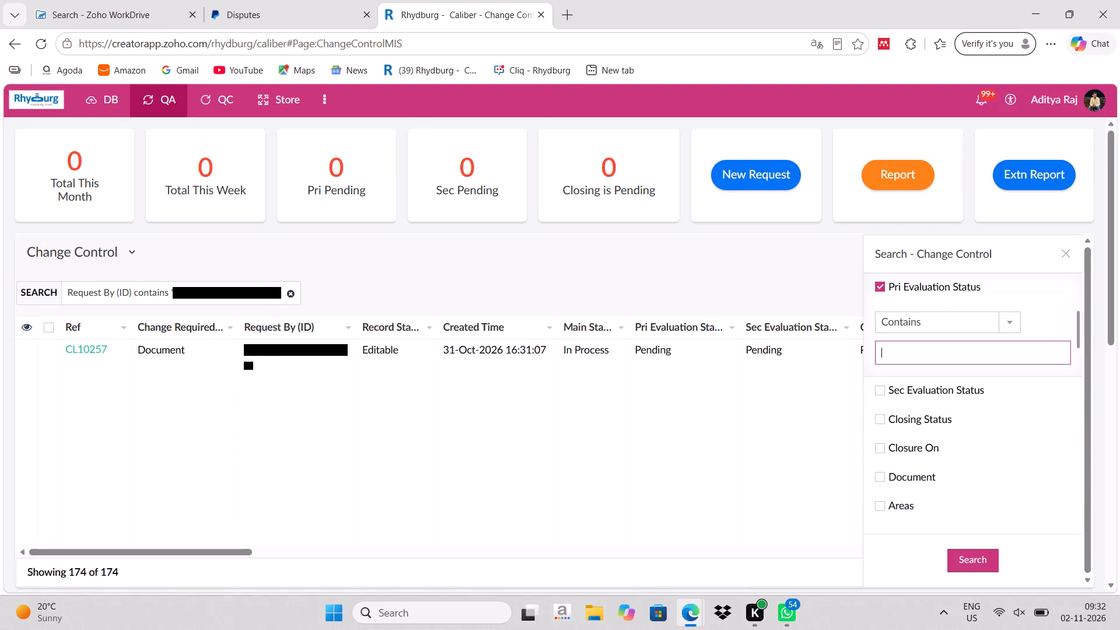
pyautogui.write('Pending')
pyautogui.press('Return')
pyautogui.press('Return')
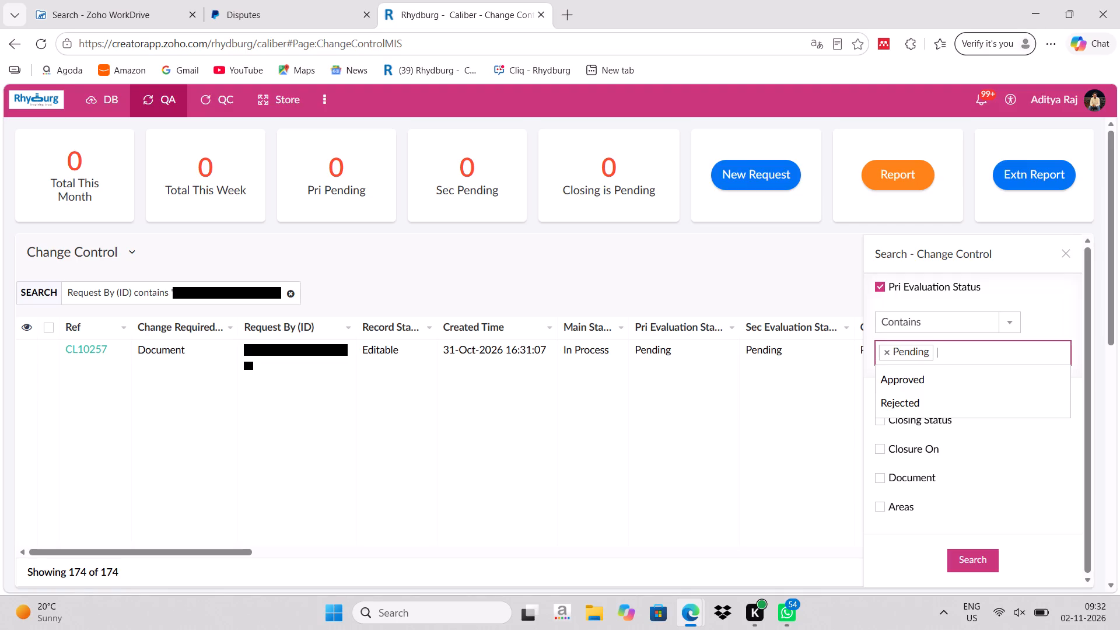
pyautogui.click(969, 555)
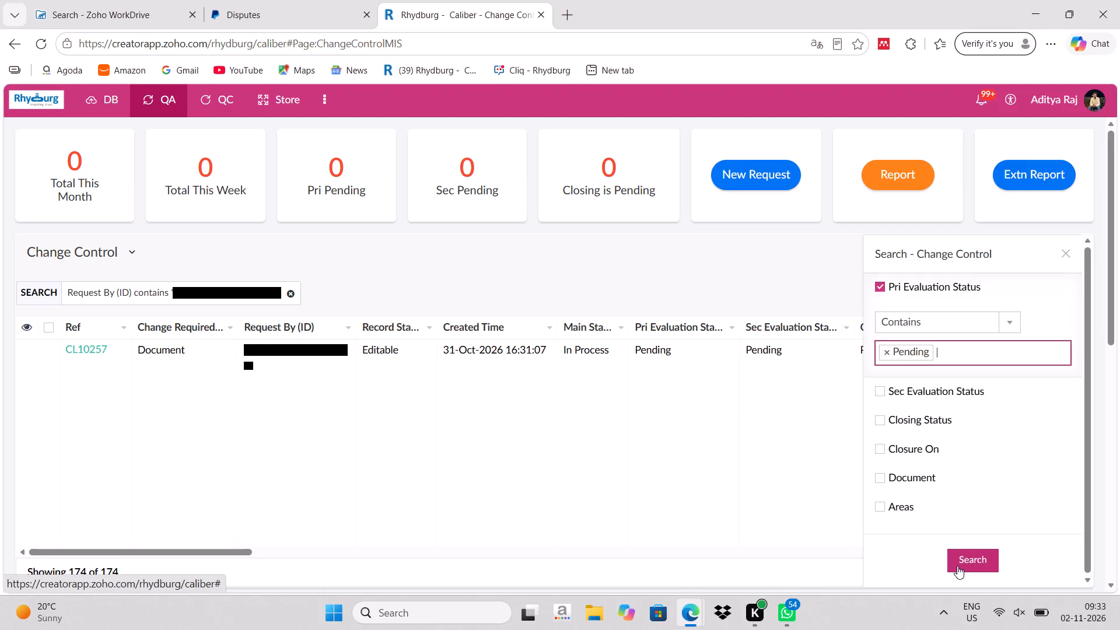
pyautogui.click(957, 566)
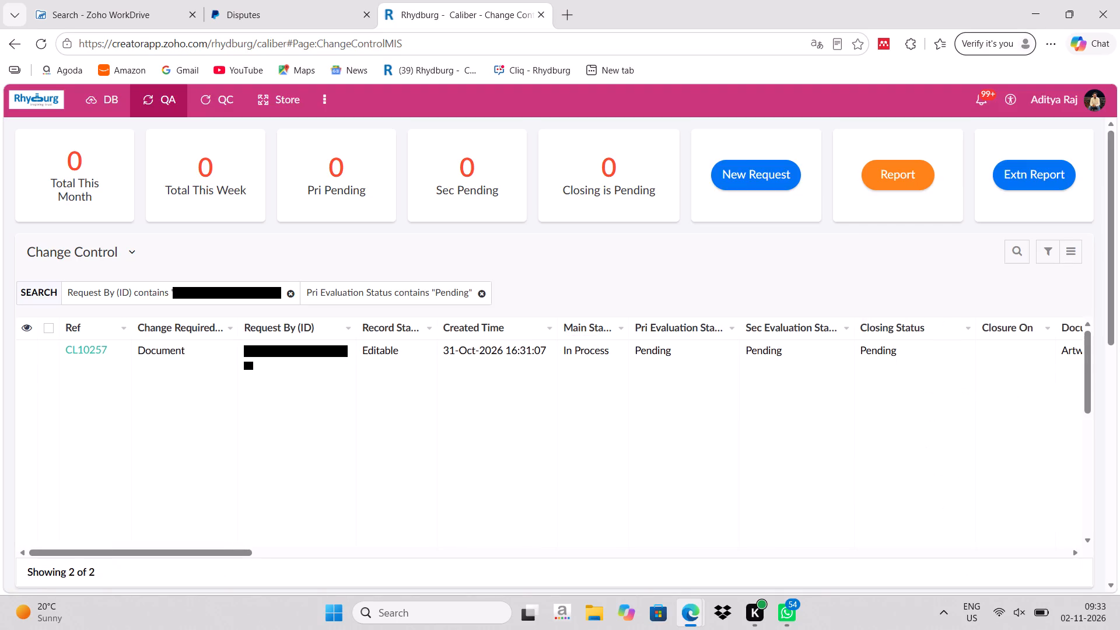
# Review the current and suggested states of the pending change controls and copy the carton code R0PSP2633 from CL10244.
pyautogui.hscroll(-12, 631, 540)
pyautogui.scroll(-1, 631, 540)
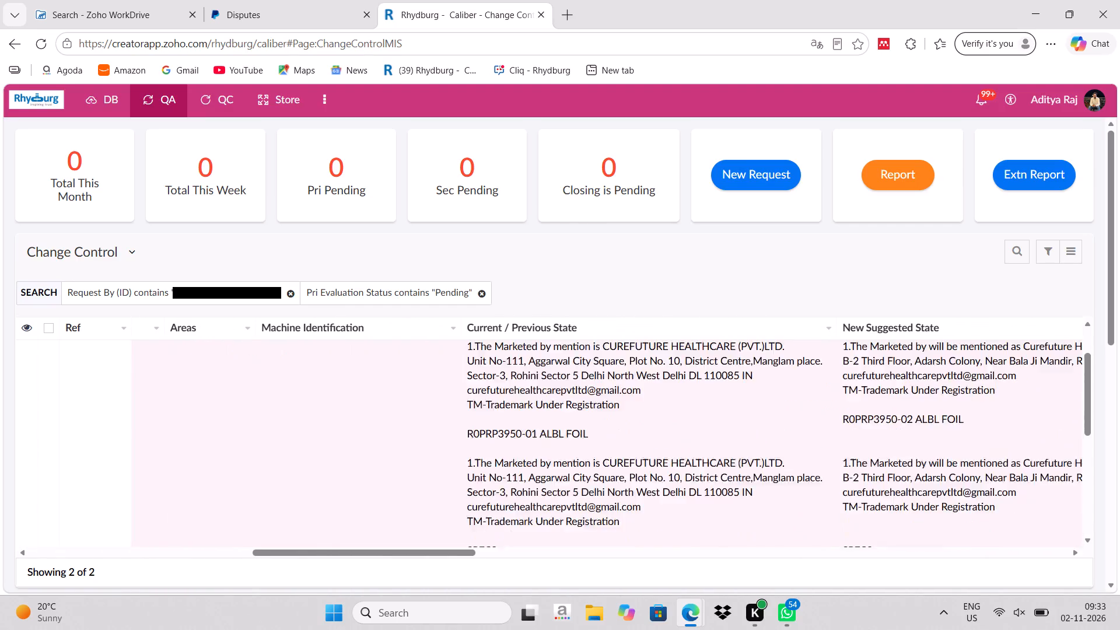
pyautogui.scroll(-3, 631, 540)
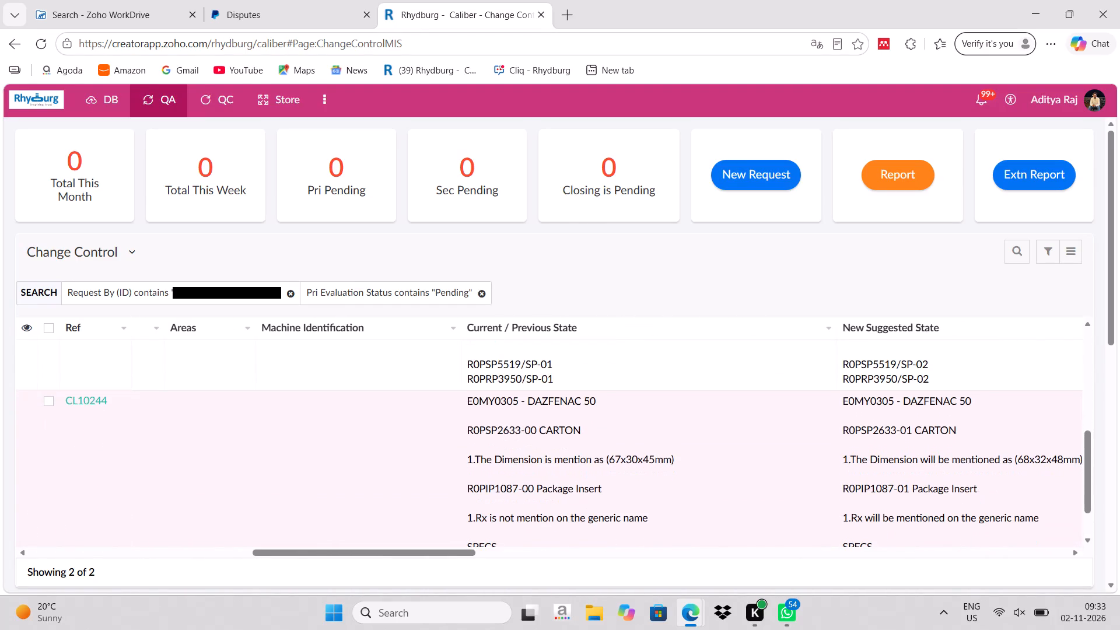
pyautogui.scroll(-1, 631, 540)
pyautogui.hscroll(-1, 631, 540)
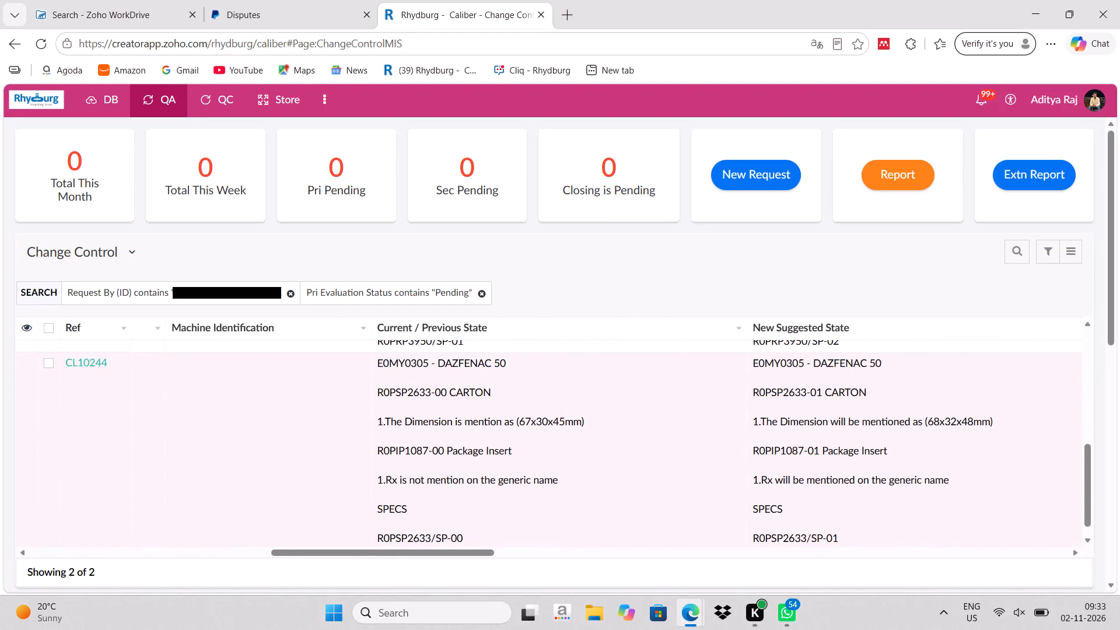
pyautogui.moveTo(377, 389); pyautogui.dragTo(425, 396)
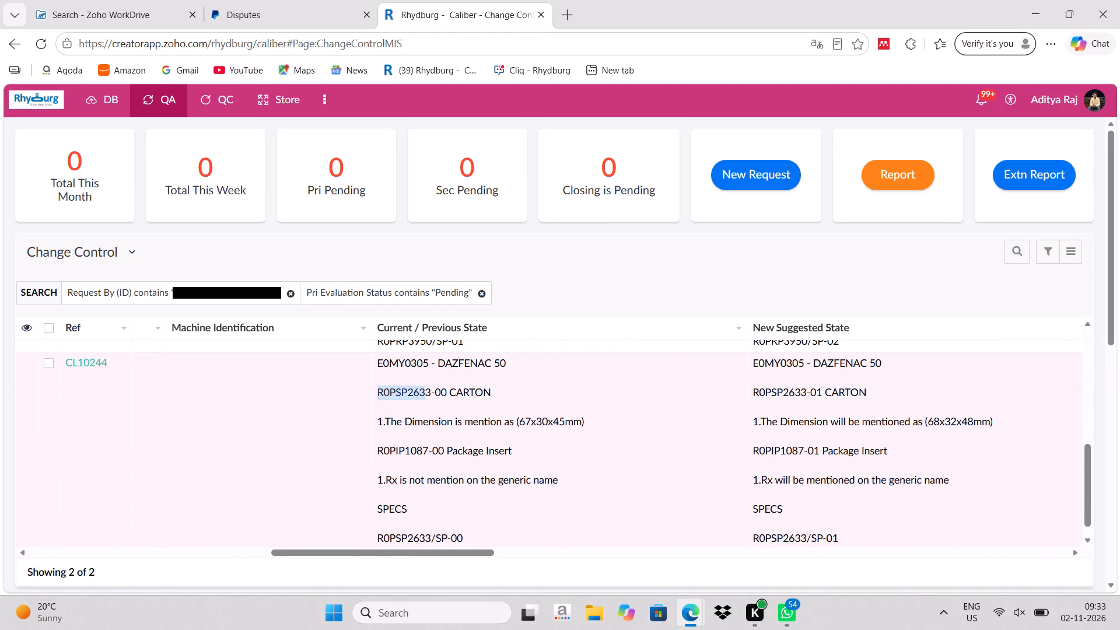
pyautogui.moveTo(425, 396); pyautogui.dragTo(430, 395)
pyautogui.click(462, 341)
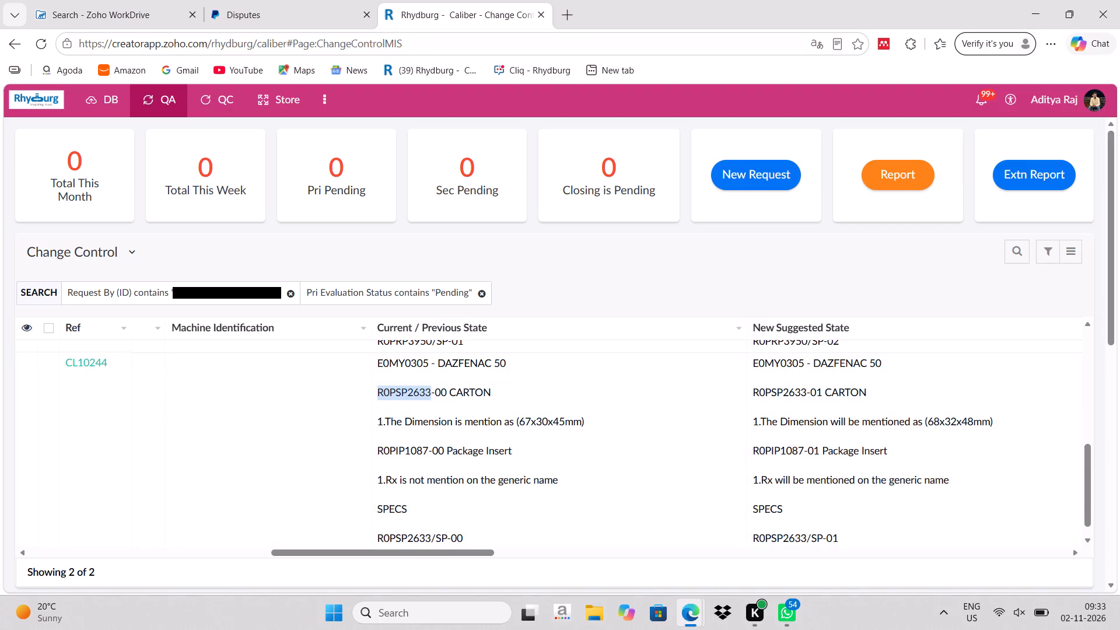
# Open Item Master MIS in a separate tab and search the Item Master Report for code R0PSP2633.
pyautogui.click(569, 11)
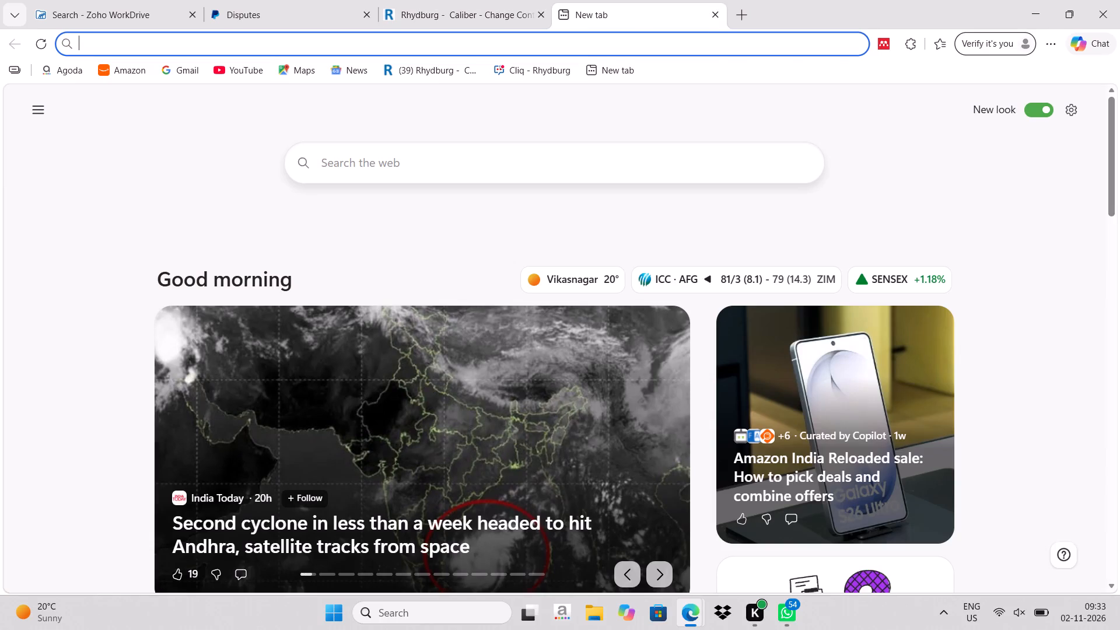
pyautogui.click(716, 13)
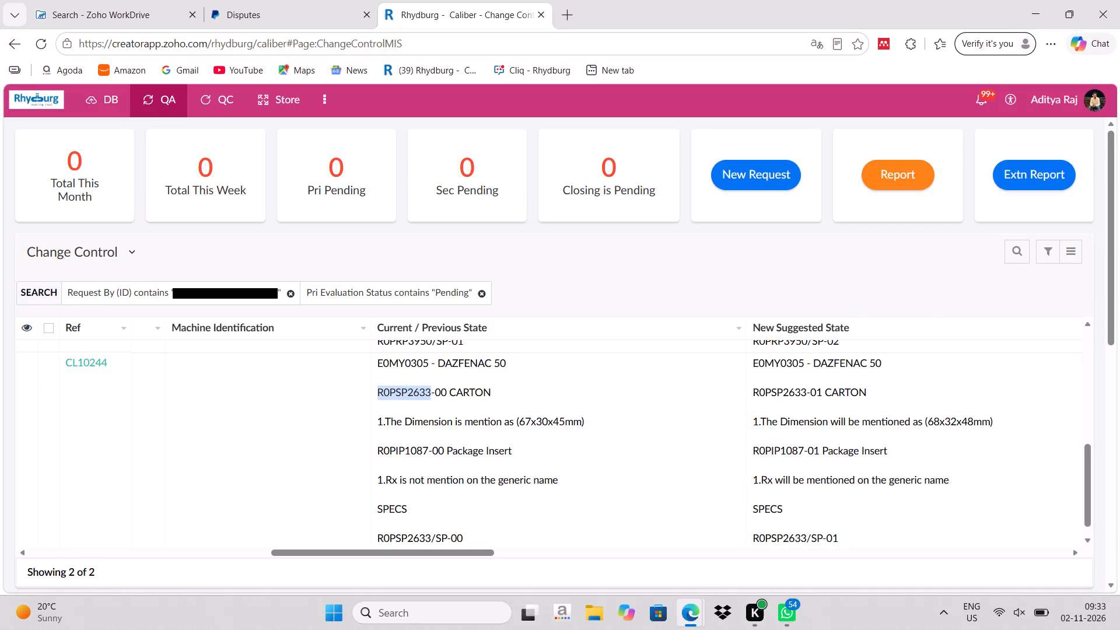
pyautogui.click(428, 14)
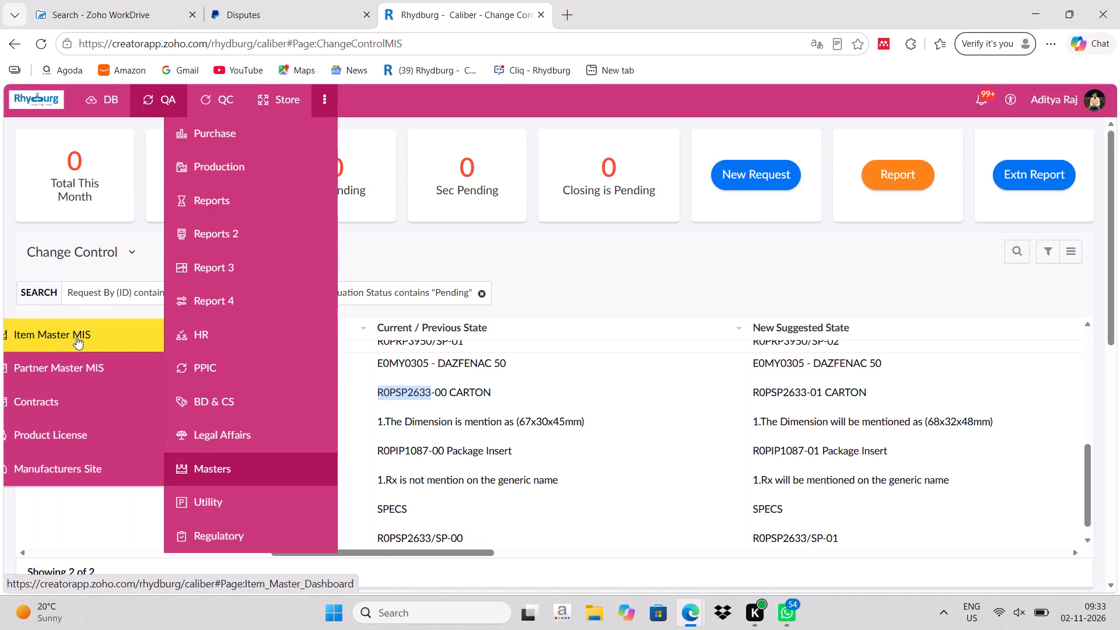
pyautogui.keyDown('ctrl'); pyautogui.click(76, 337); pyautogui.keyUp('ctrl')
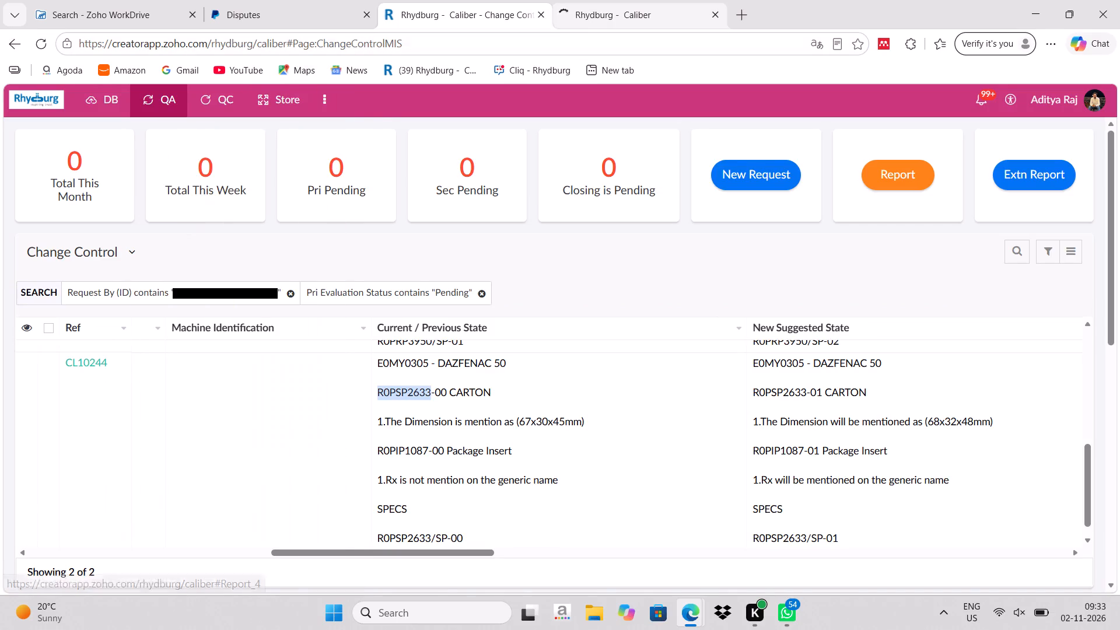
pyautogui.click(632, 2)
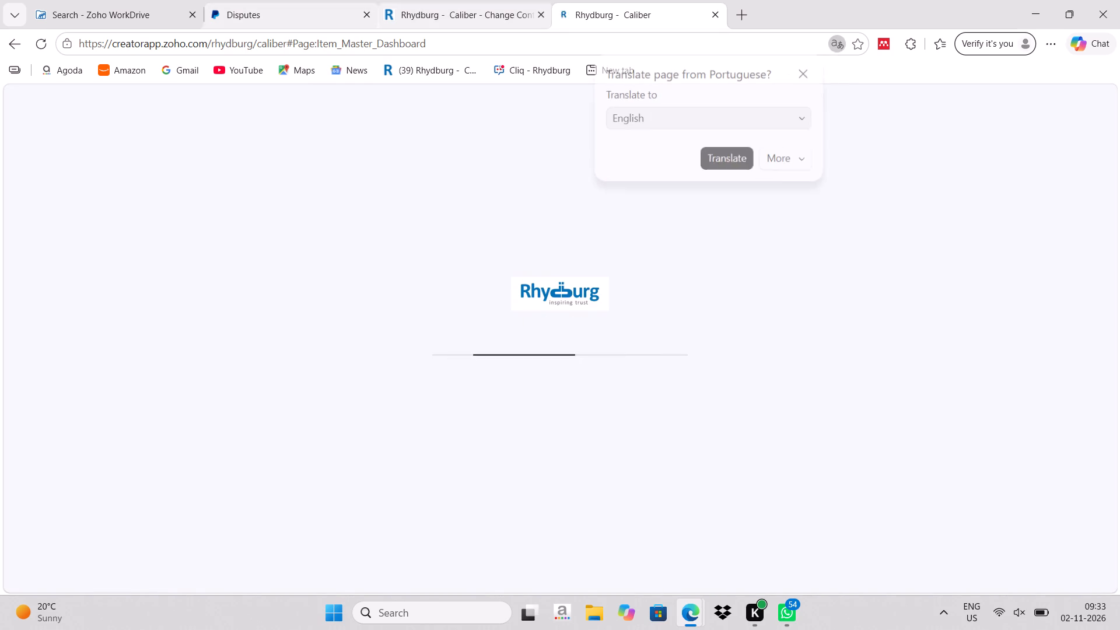
pyautogui.click(804, 72)
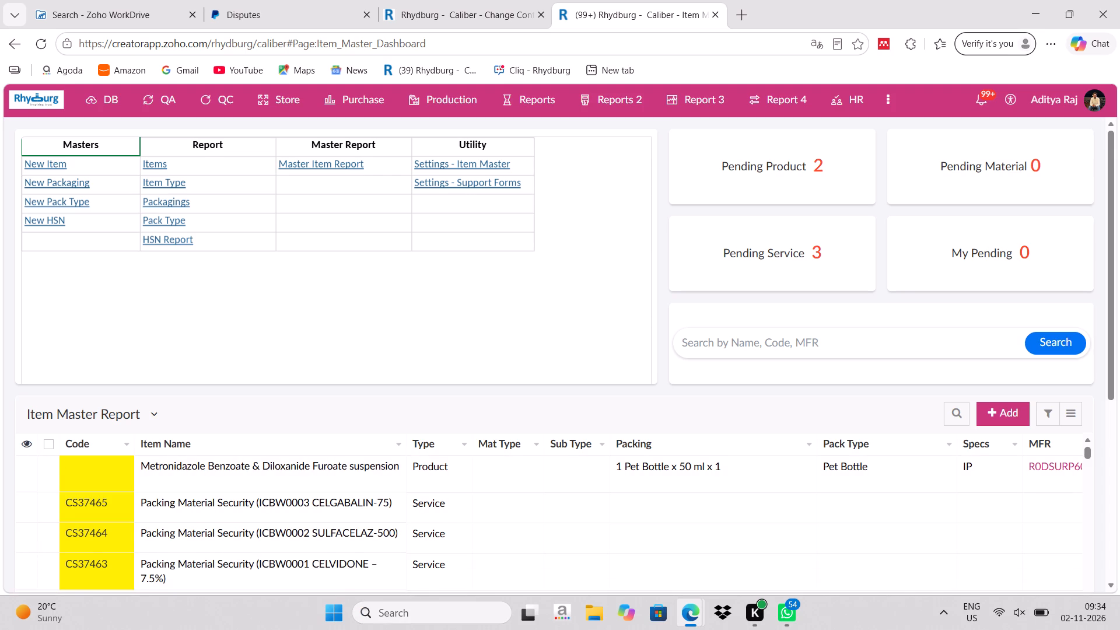
pyautogui.click(83, 442)
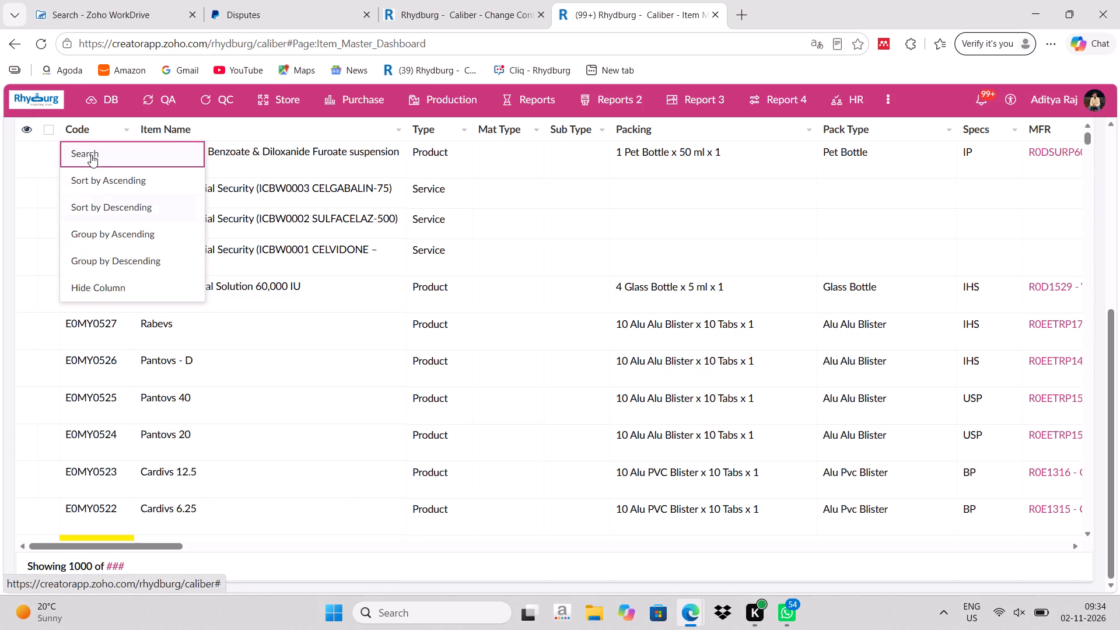
pyautogui.click(91, 155)
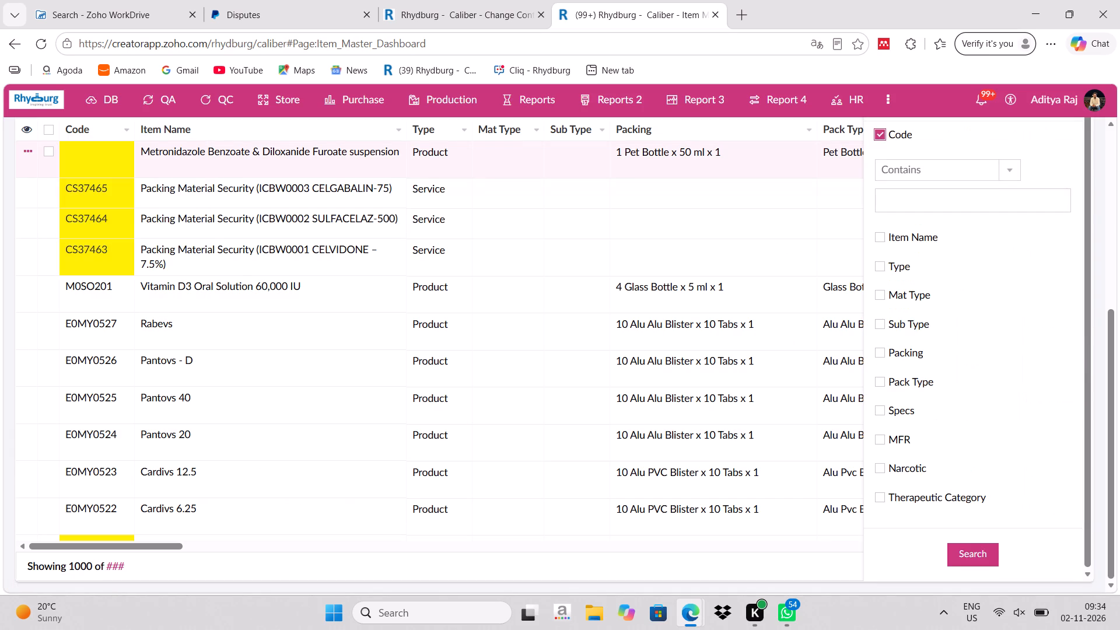
pyautogui.hotkey('ctrl', 'v')
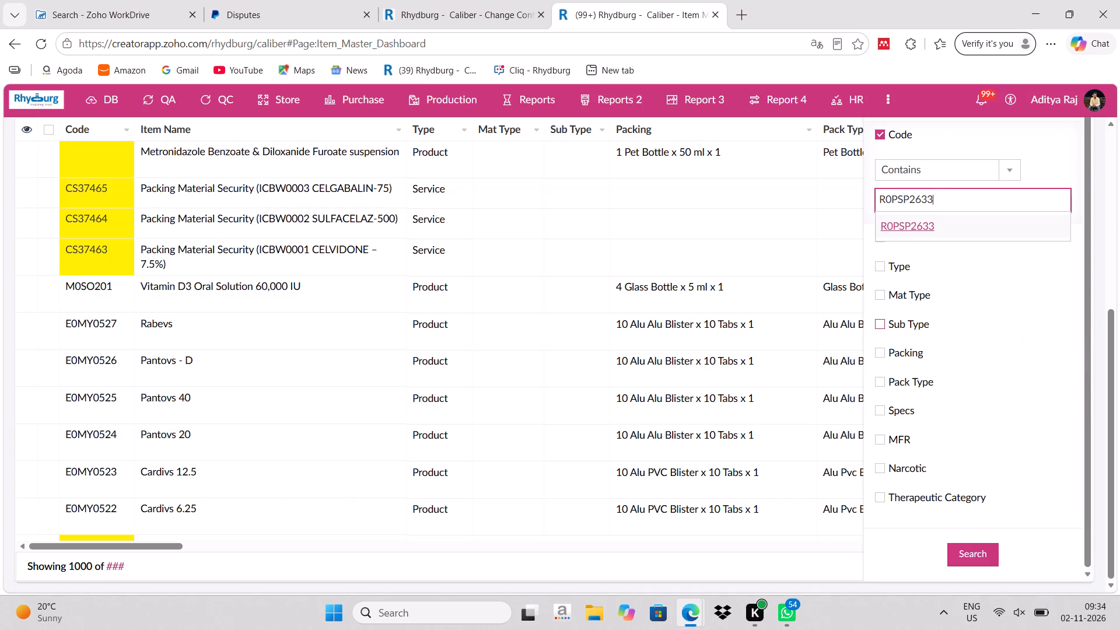
pyautogui.press('Return')
pyautogui.press('Return')
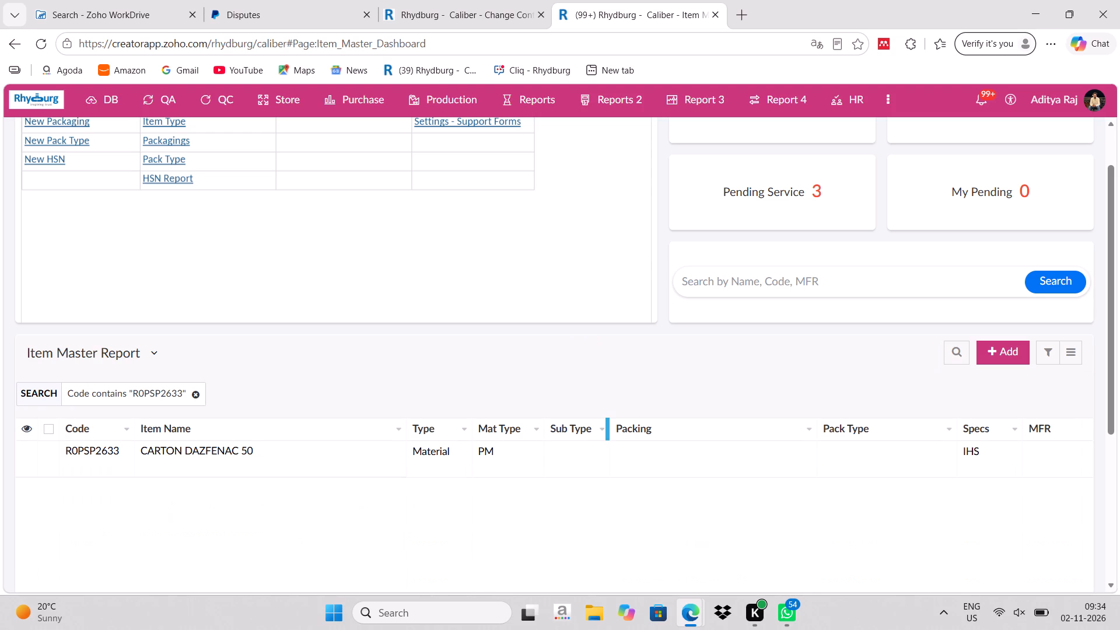
# Examine the item master entry for carton code R0PSP2633, including its status, specification and customer columns and its record details.
pyautogui.hscroll(-12, 453, 484)
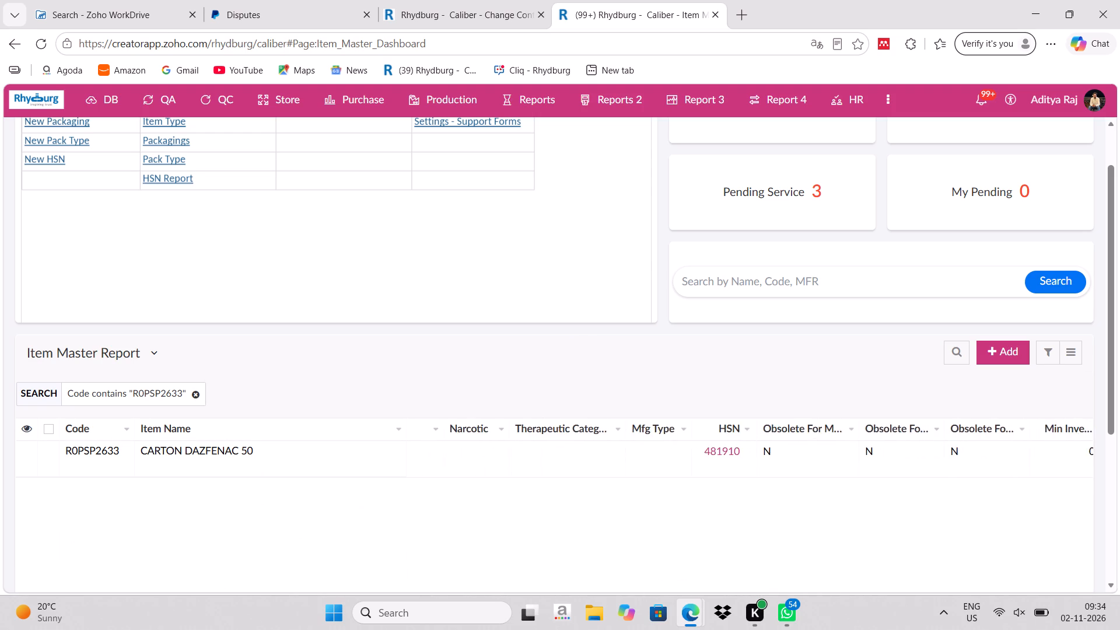
pyautogui.hscroll(-8, 453, 484)
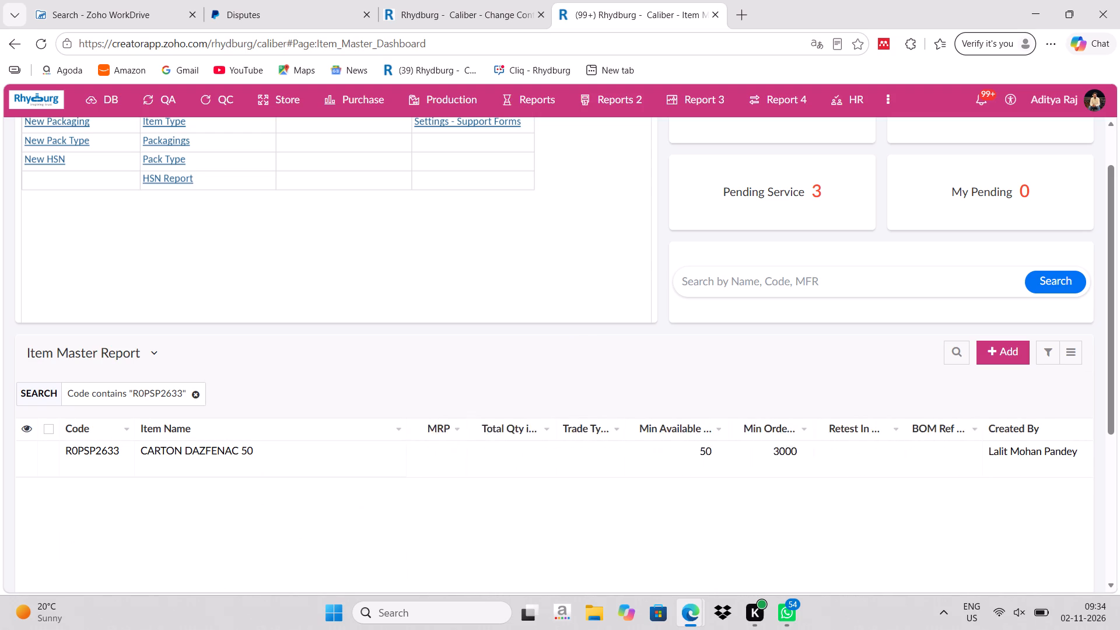
pyautogui.hscroll(-6, 453, 484)
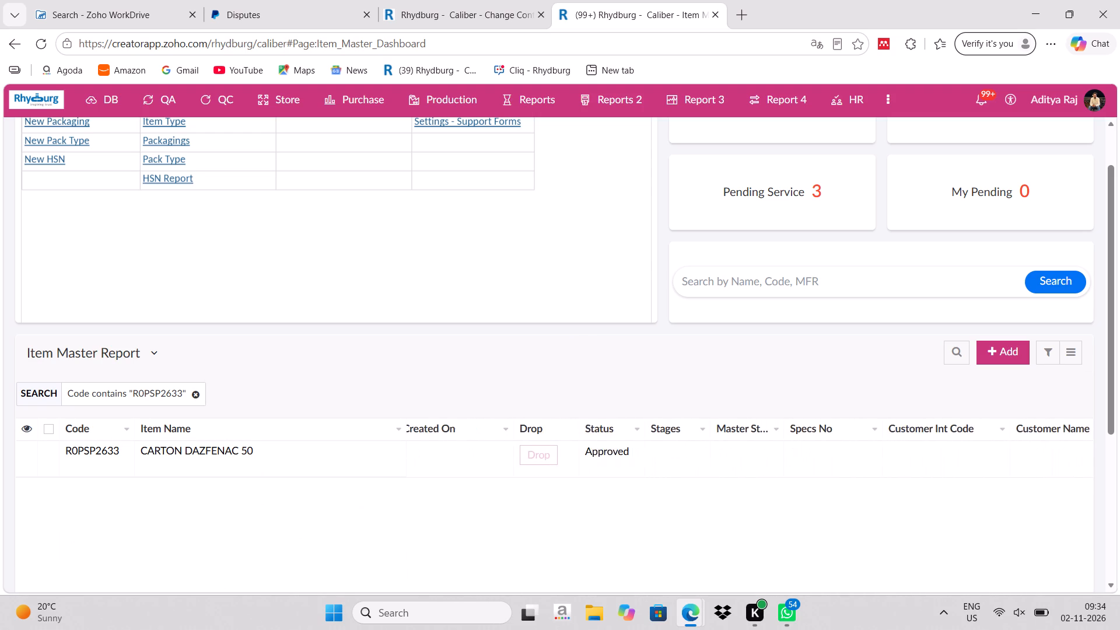
pyautogui.hscroll(-5, 453, 484)
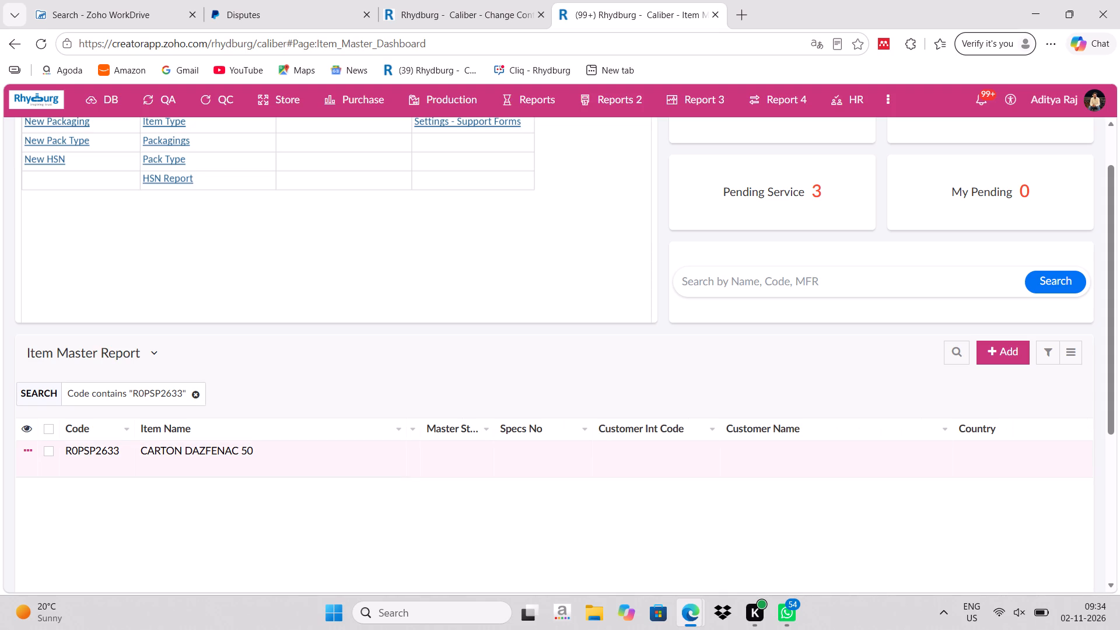
pyautogui.click(519, 444)
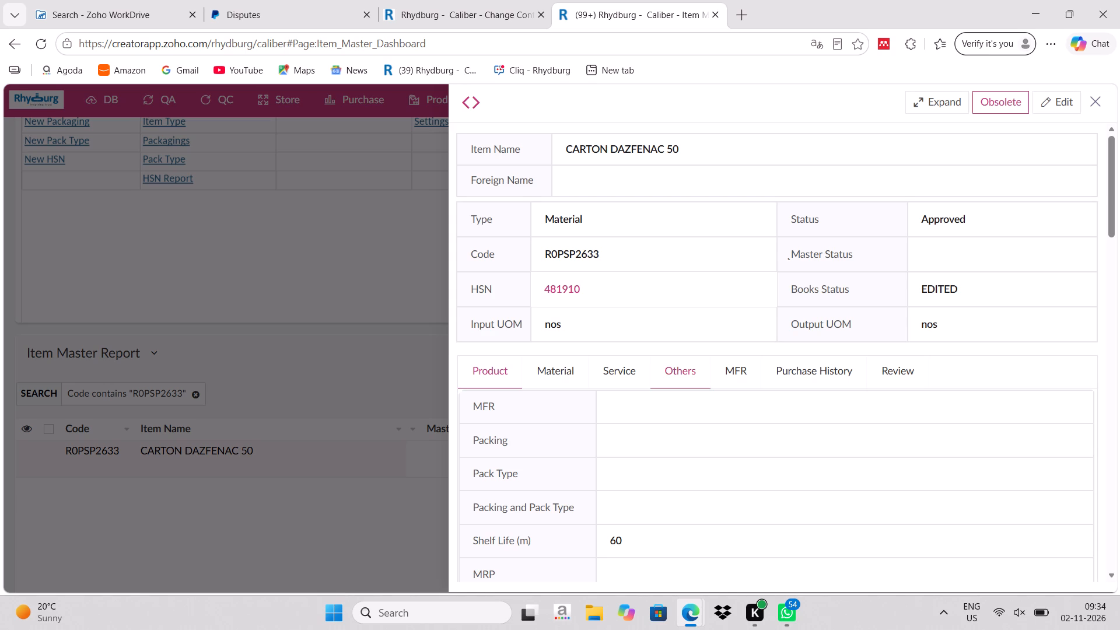
pyautogui.click(1097, 99)
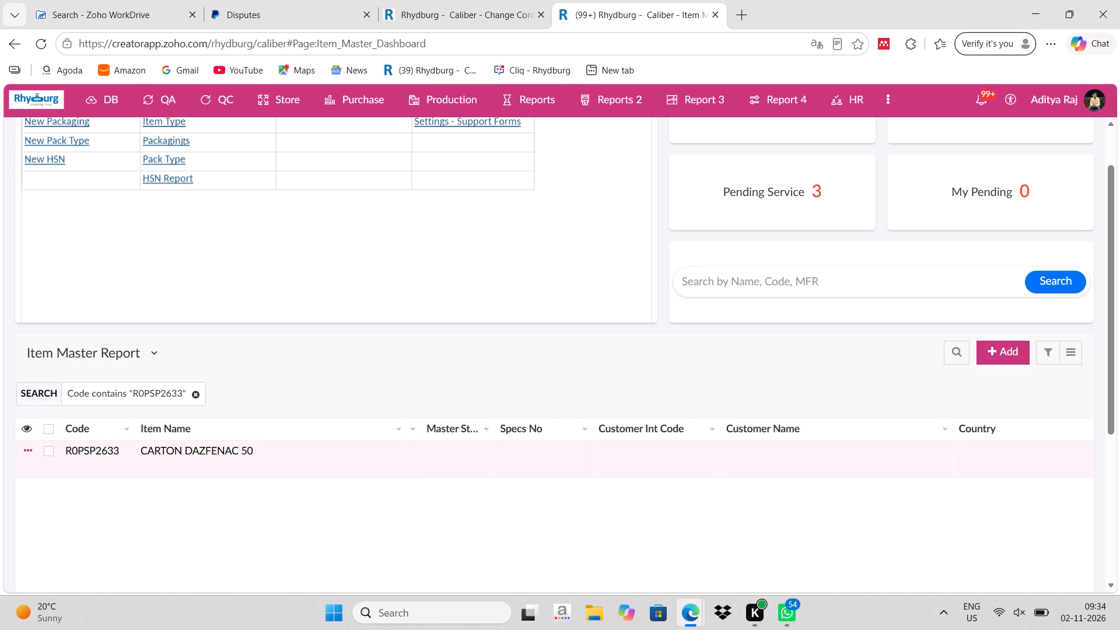
pyautogui.moveTo(282, 452); pyautogui.dragTo(282, 460)
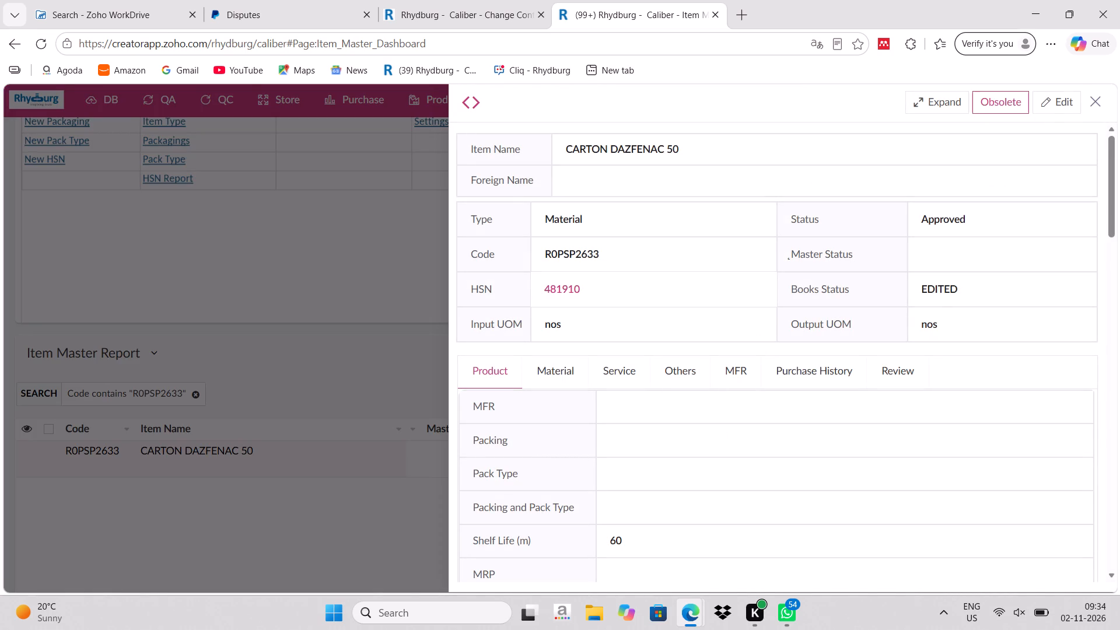
pyautogui.click(1093, 99)
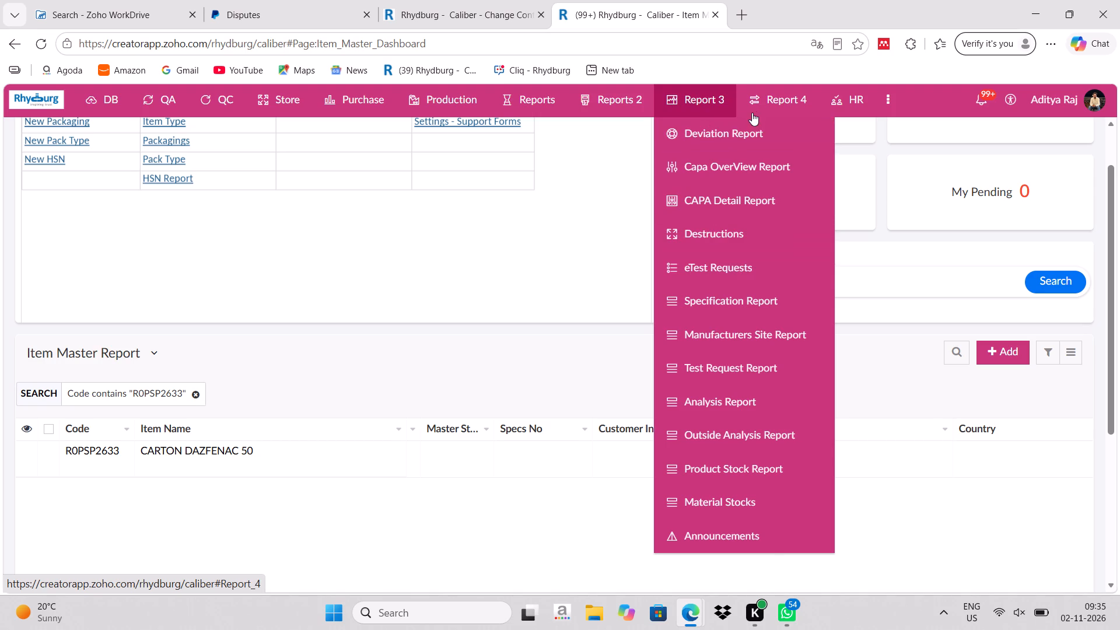
# Open the Specification Report in a separate tab and look through its columns for the specification number.
pyautogui.keyDown('ctrl'); pyautogui.click(722, 292); pyautogui.keyUp('ctrl')
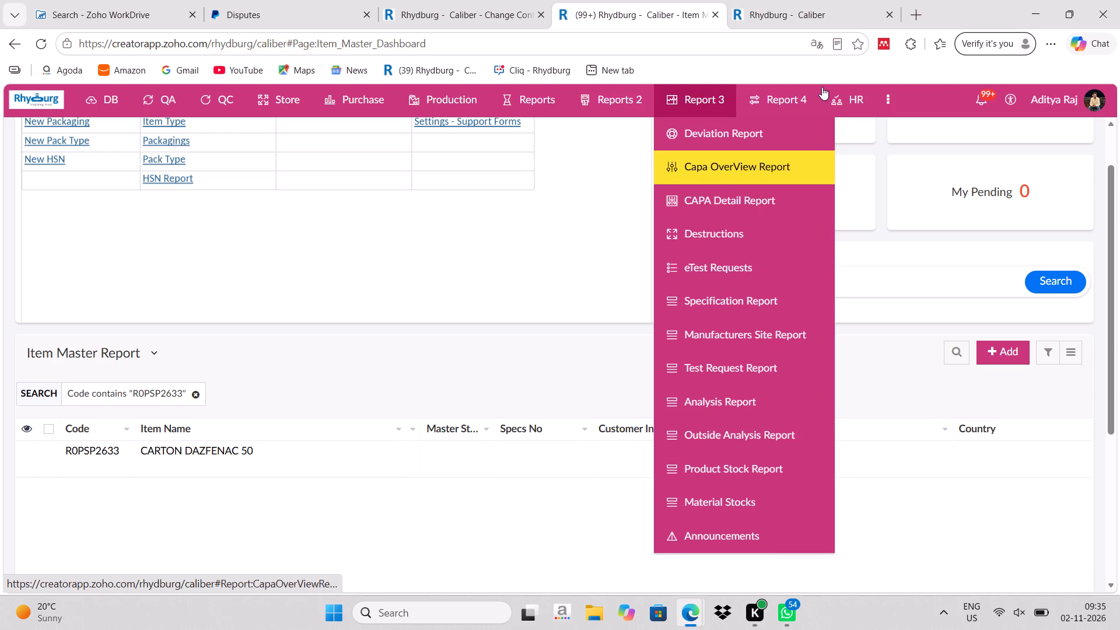
pyautogui.click(807, 3)
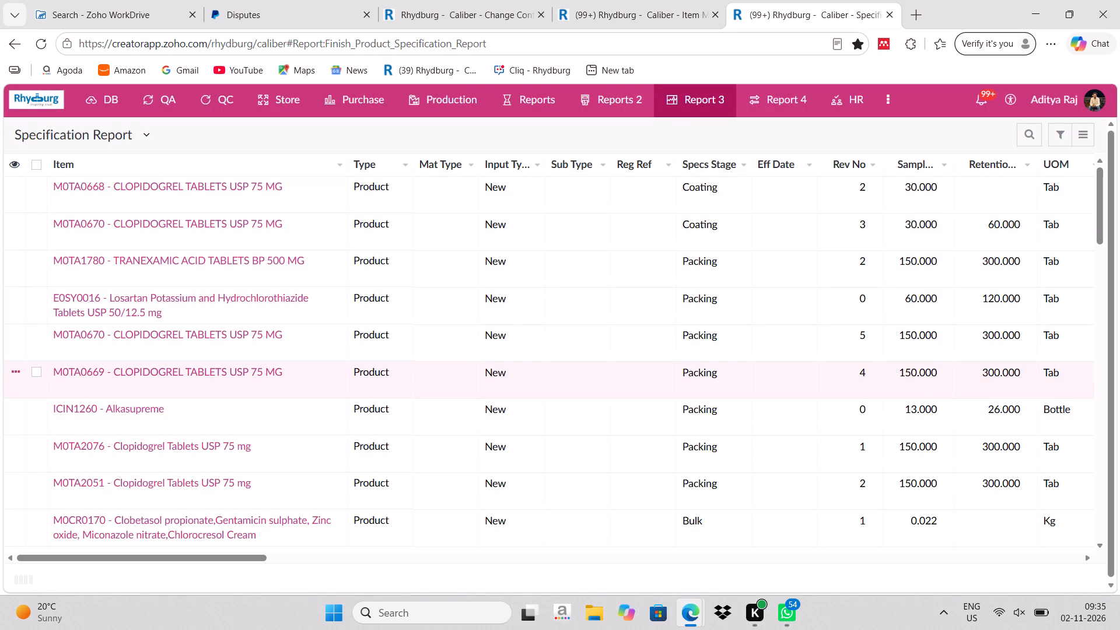
pyautogui.hscroll(-5, 628, 375)
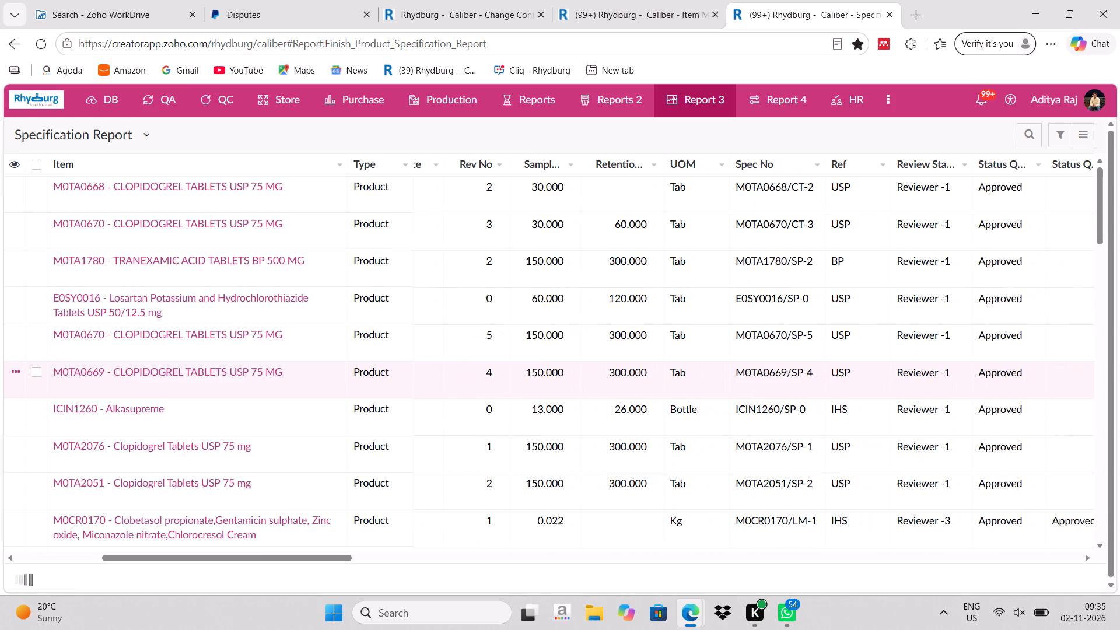
pyautogui.hscroll(-1, 628, 375)
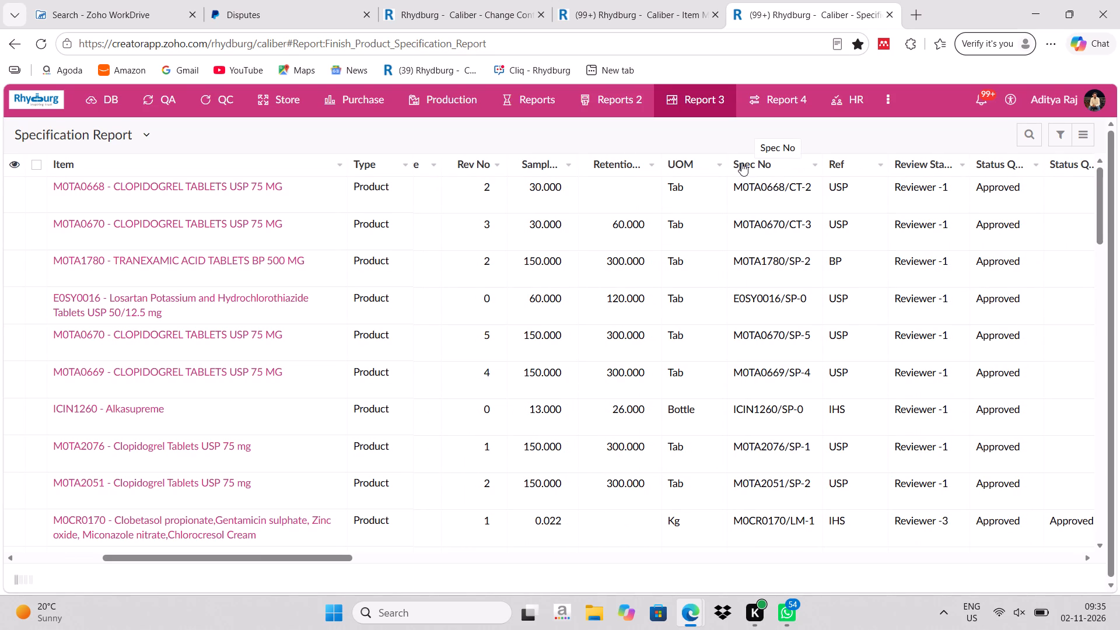
pyautogui.hscroll(-5, 841, 414)
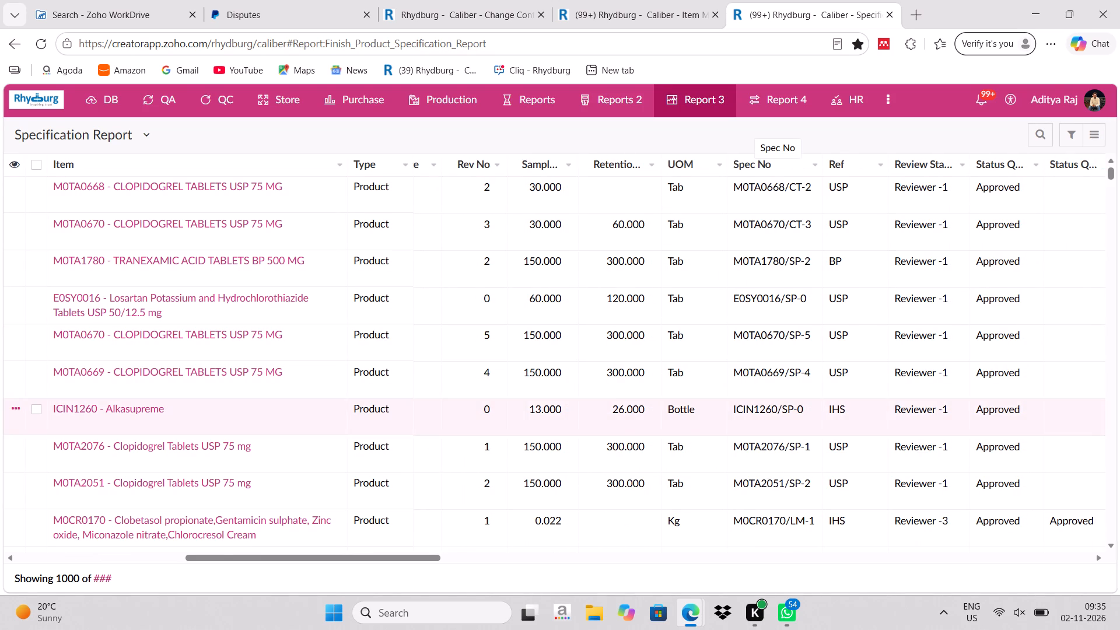
pyautogui.hscroll(-3, 1077, 393)
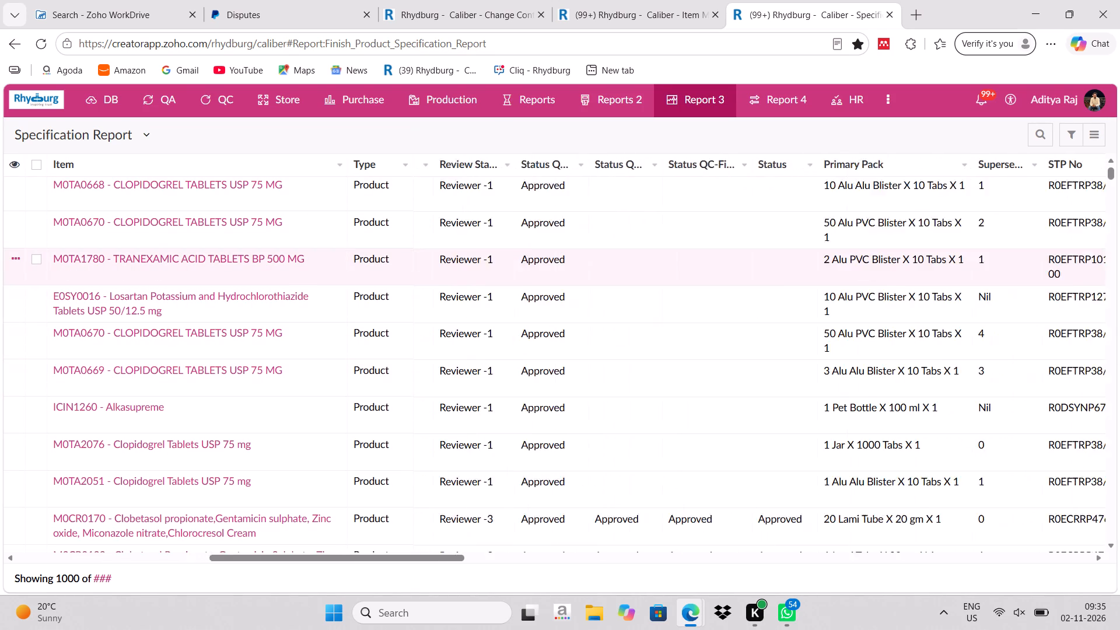
pyautogui.hscroll(-3, 964, 222)
pyautogui.hscroll(-2, 839, 190)
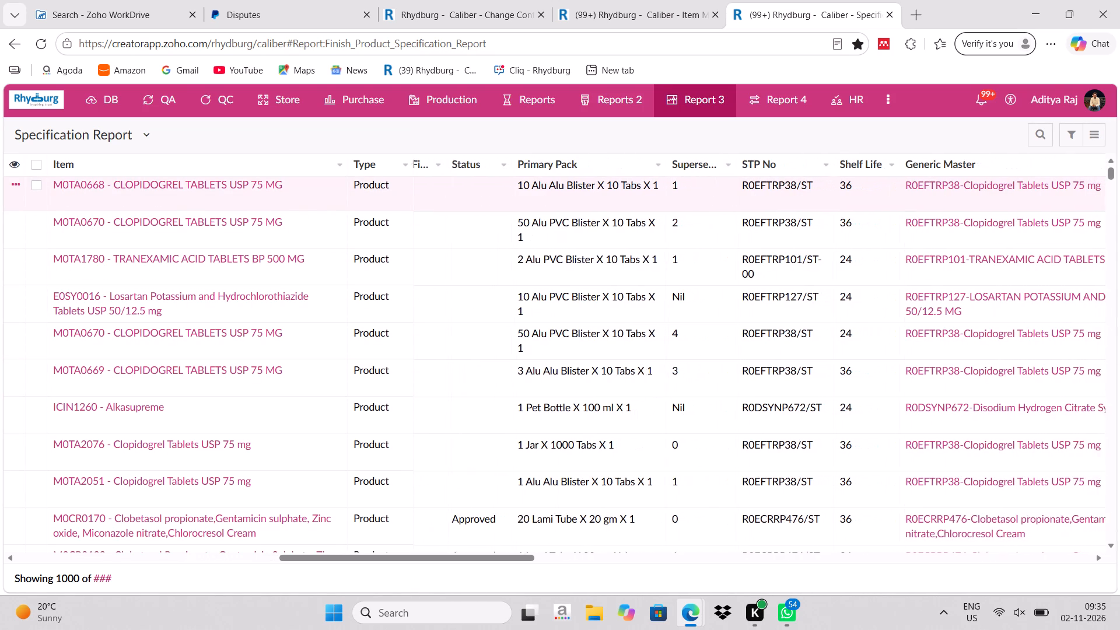
pyautogui.hscroll(-2, 818, 182)
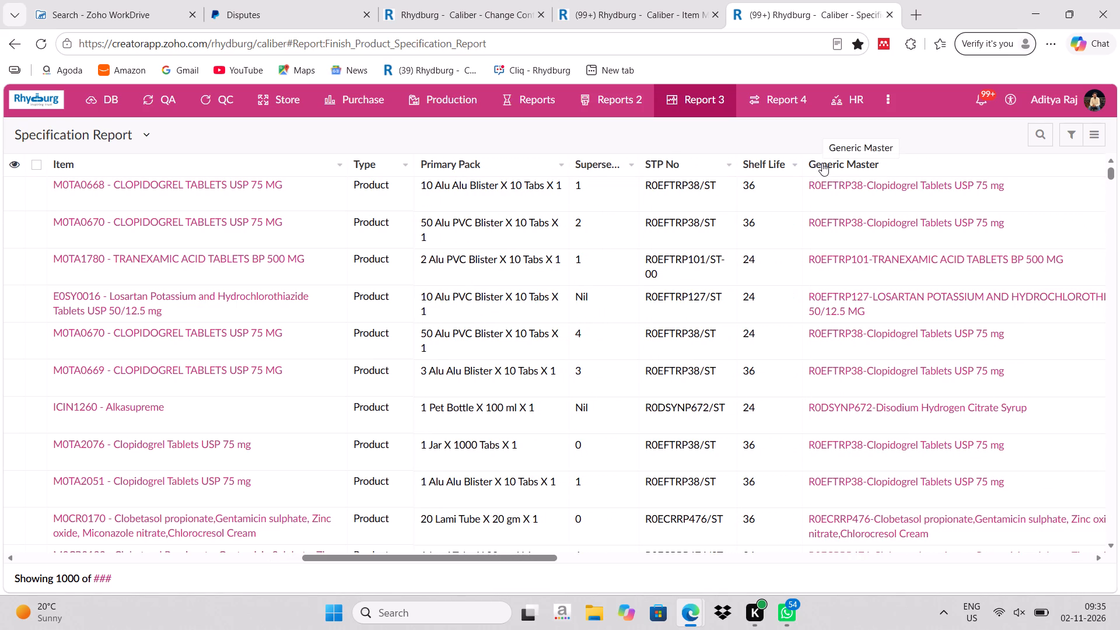
pyautogui.hscroll(1, 880, 210)
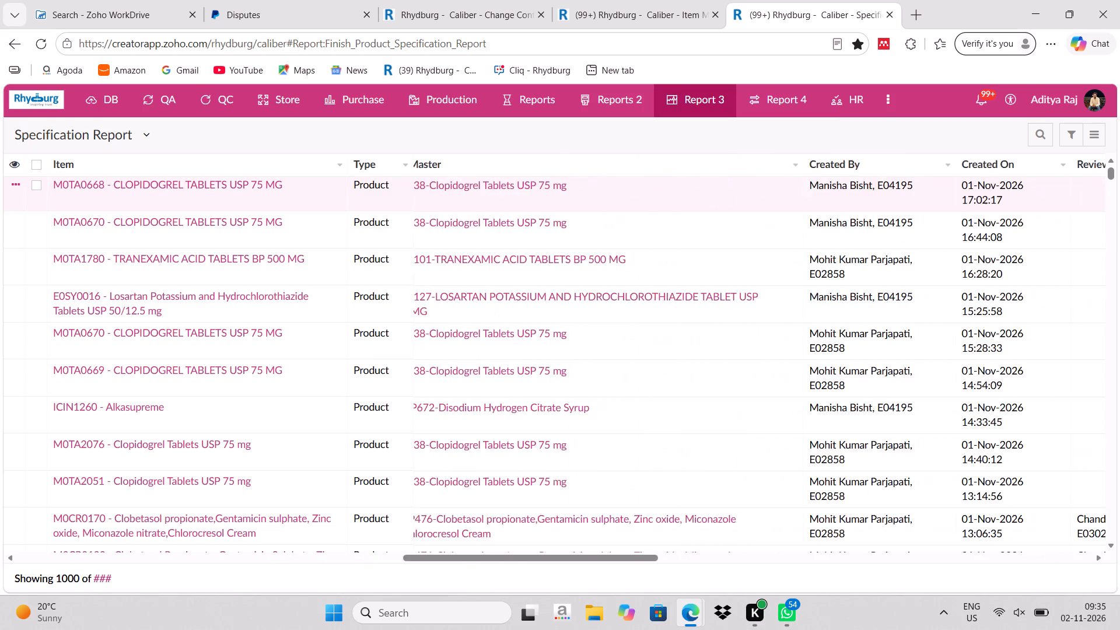
pyautogui.hscroll(5, 880, 210)
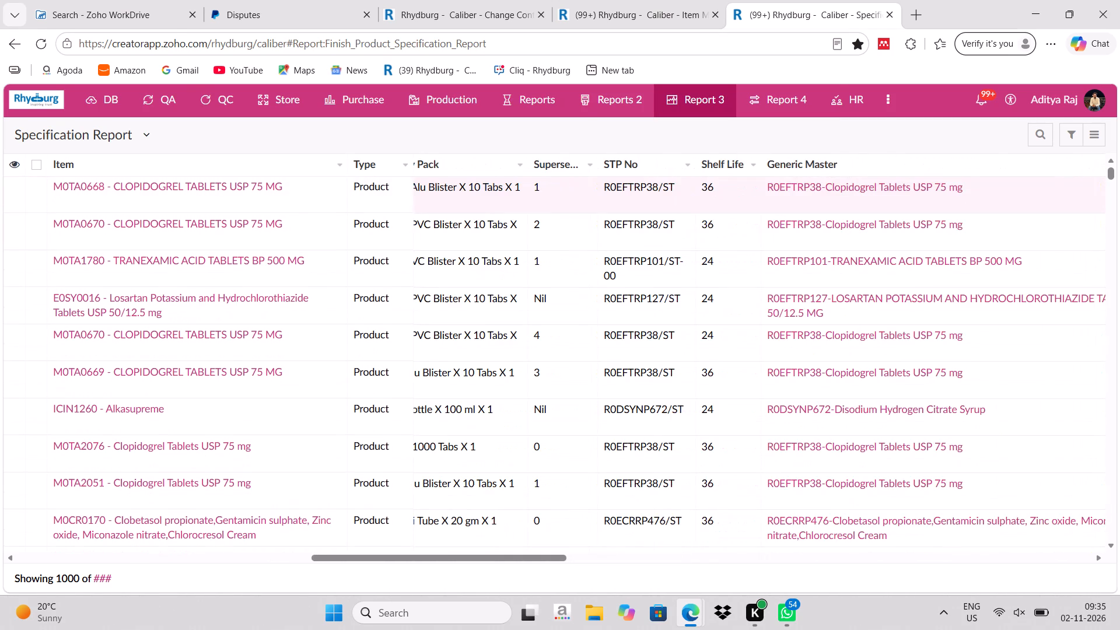
pyautogui.hscroll(9, 731, 178)
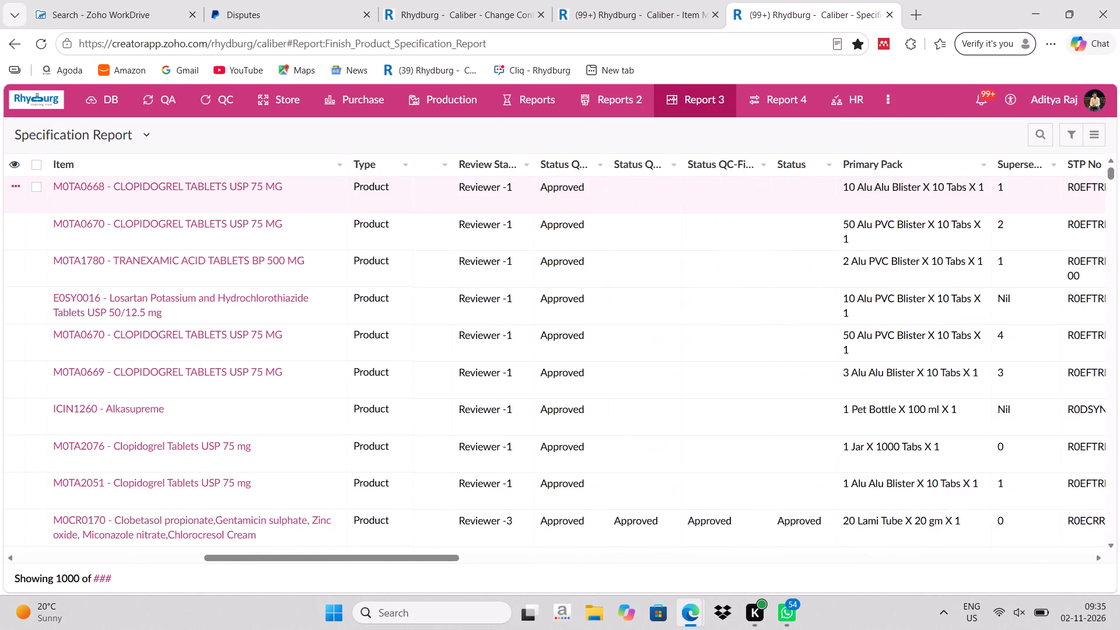
pyautogui.hscroll(4, 749, 181)
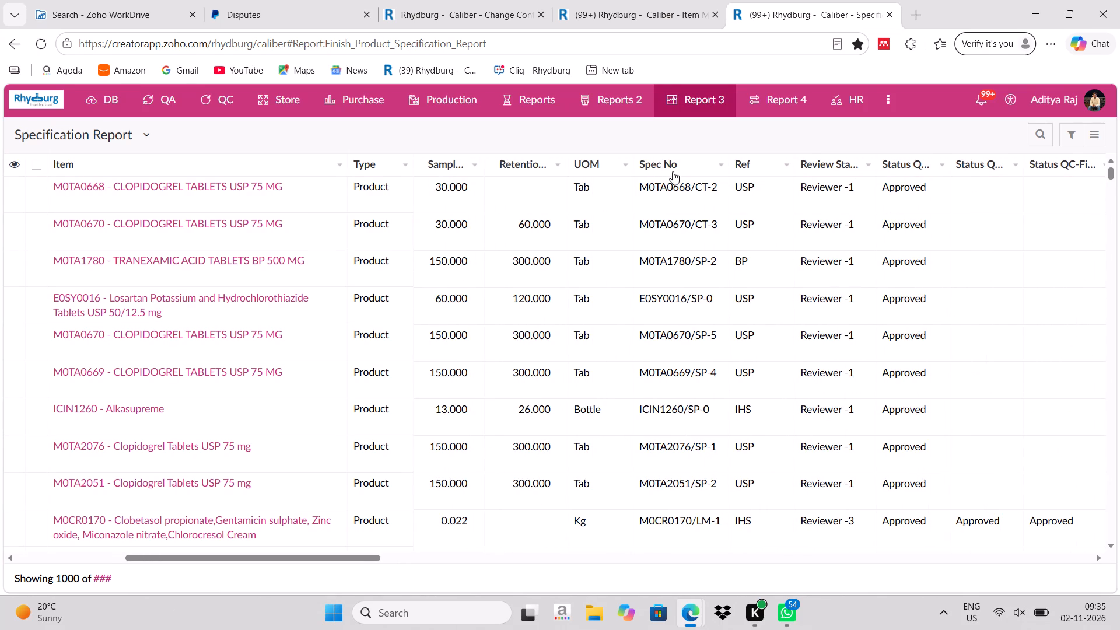
# Search the Specification Report for a Spec No containing R0PSP2633, and clear the search after checking.
pyautogui.click(637, 164)
pyautogui.click(660, 186)
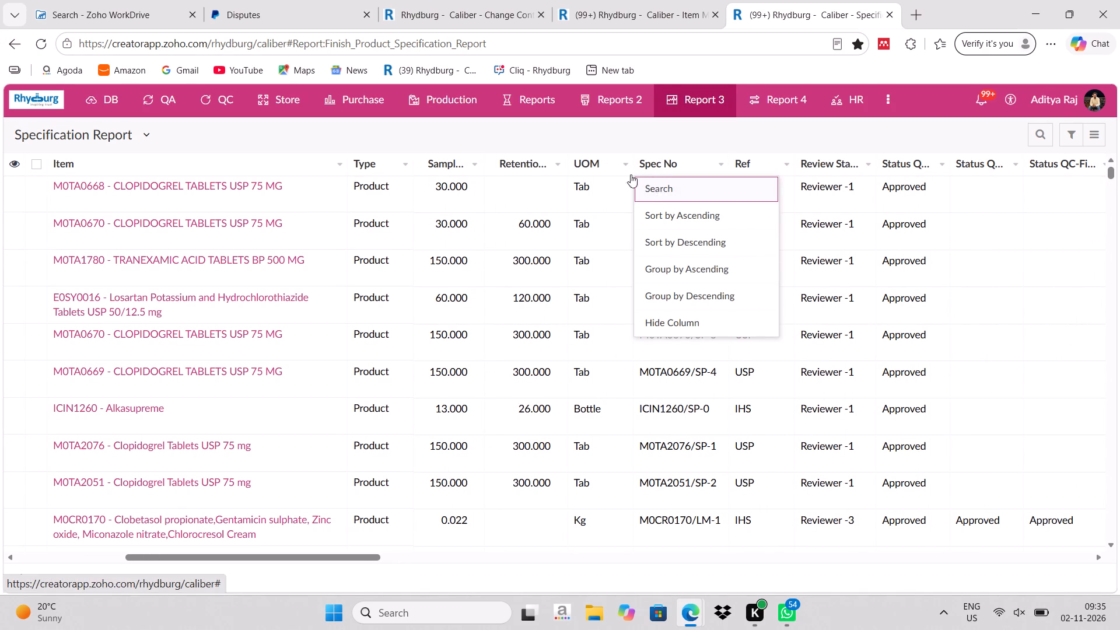
pyautogui.click(621, 6)
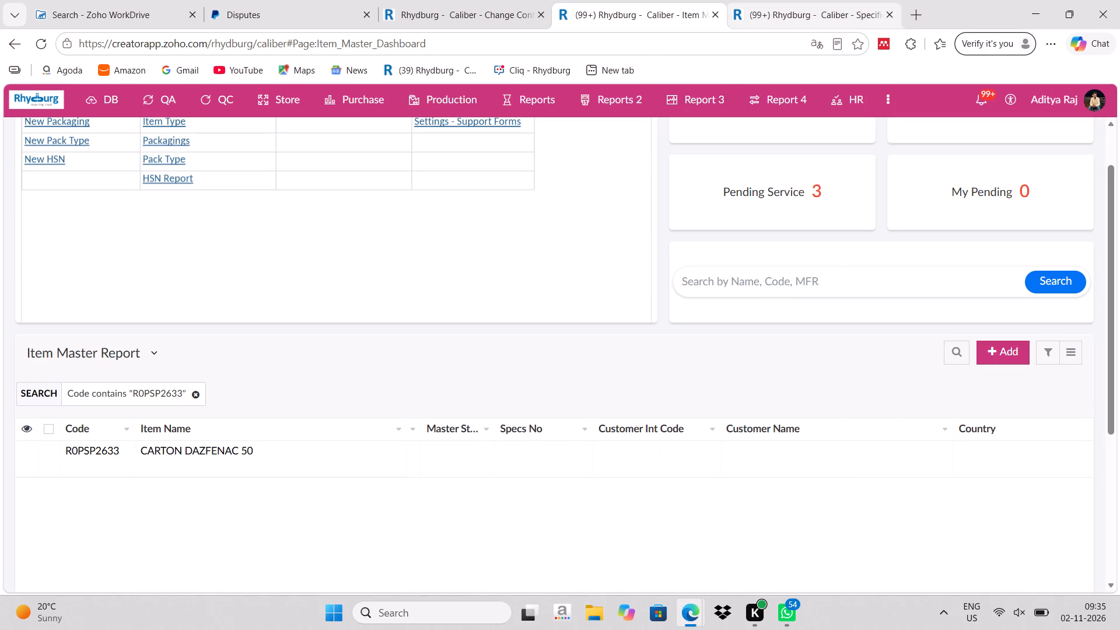
pyautogui.click(770, 1)
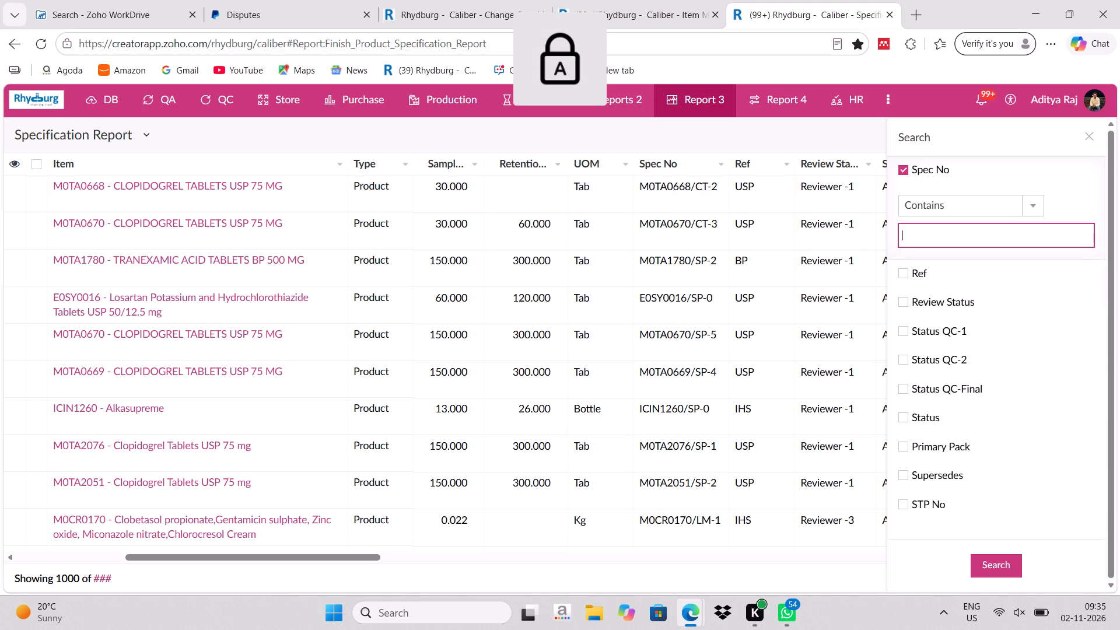
pyautogui.write('R0')
pyautogui.write('PSP2633')
pyautogui.press('Return')
pyautogui.press('Return')
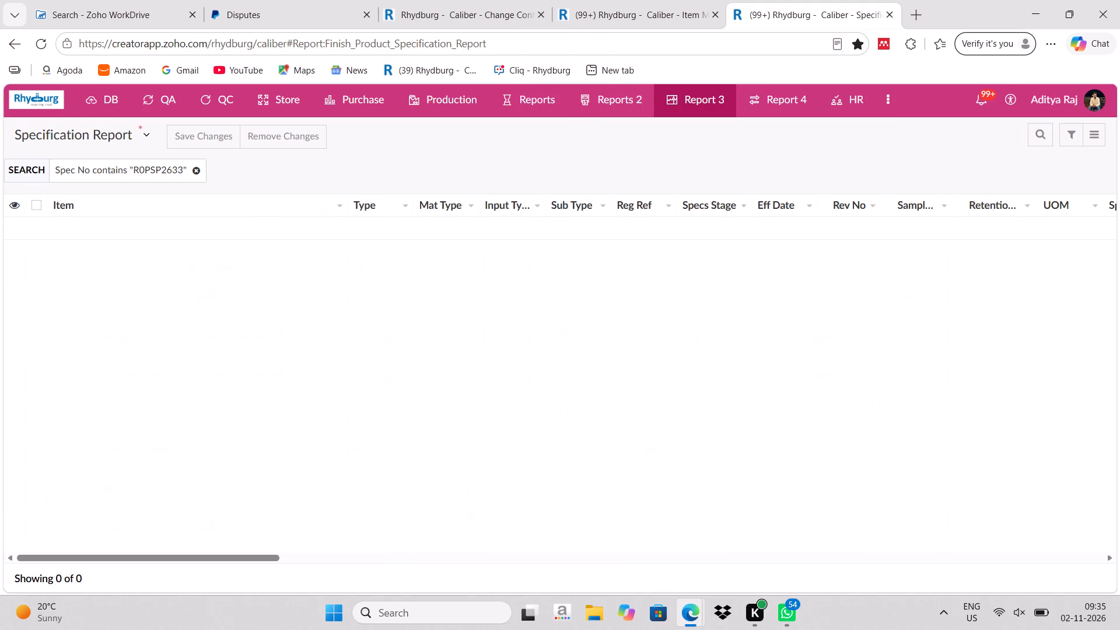
pyautogui.click(195, 167)
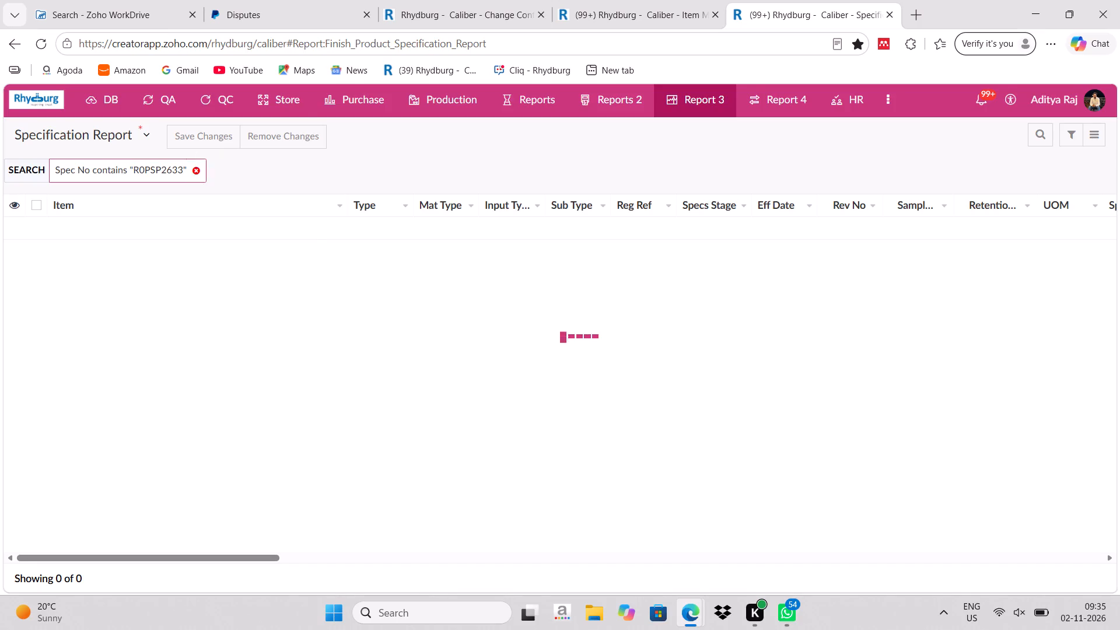
# Return to the Change Control report and remove its Pri Evaluation Status filter, keeping the Request By (ID) search.
pyautogui.click(92, 0)
pyautogui.click(488, 9)
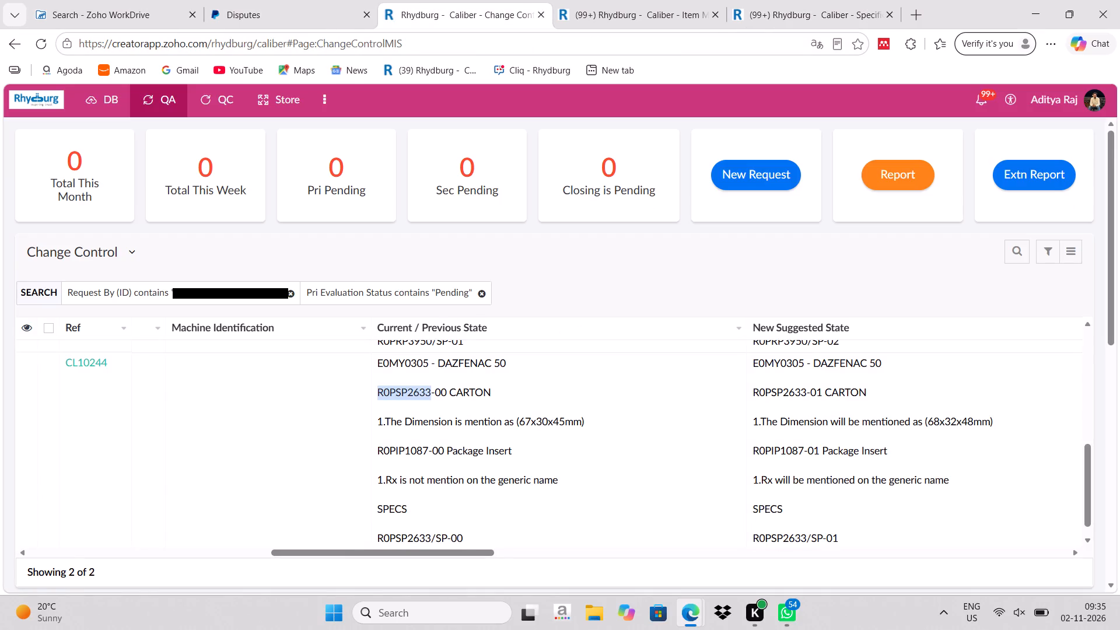
pyautogui.click(482, 292)
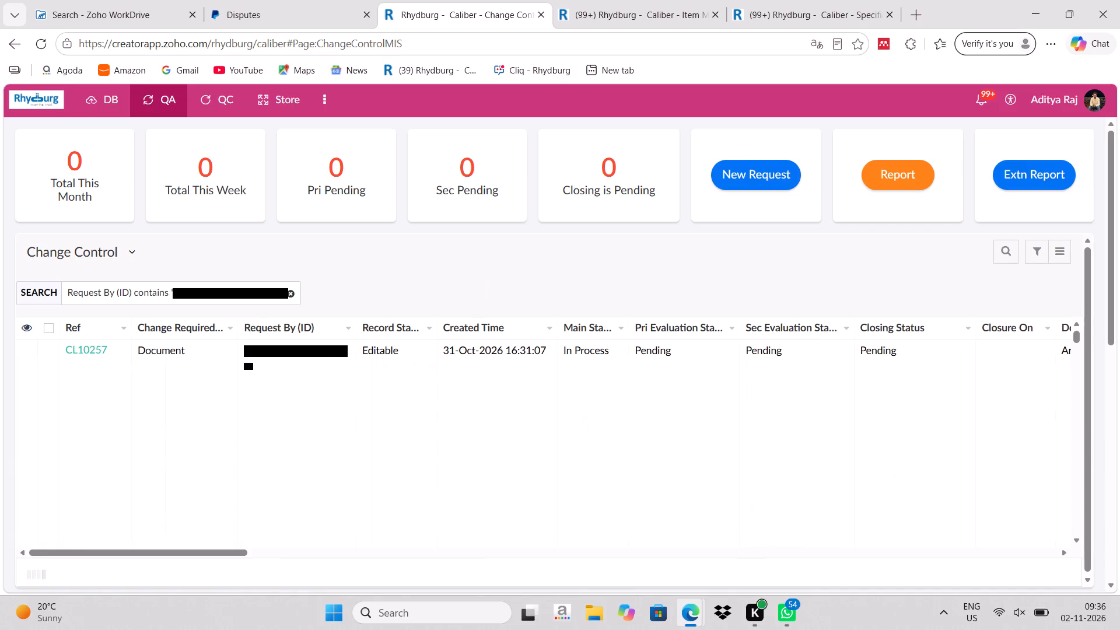
# Review the current and suggested states of CL10257 and select its product code ICIN0755.
pyautogui.hscroll(-6, 469, 352)
pyautogui.hscroll(-9, 356, 481)
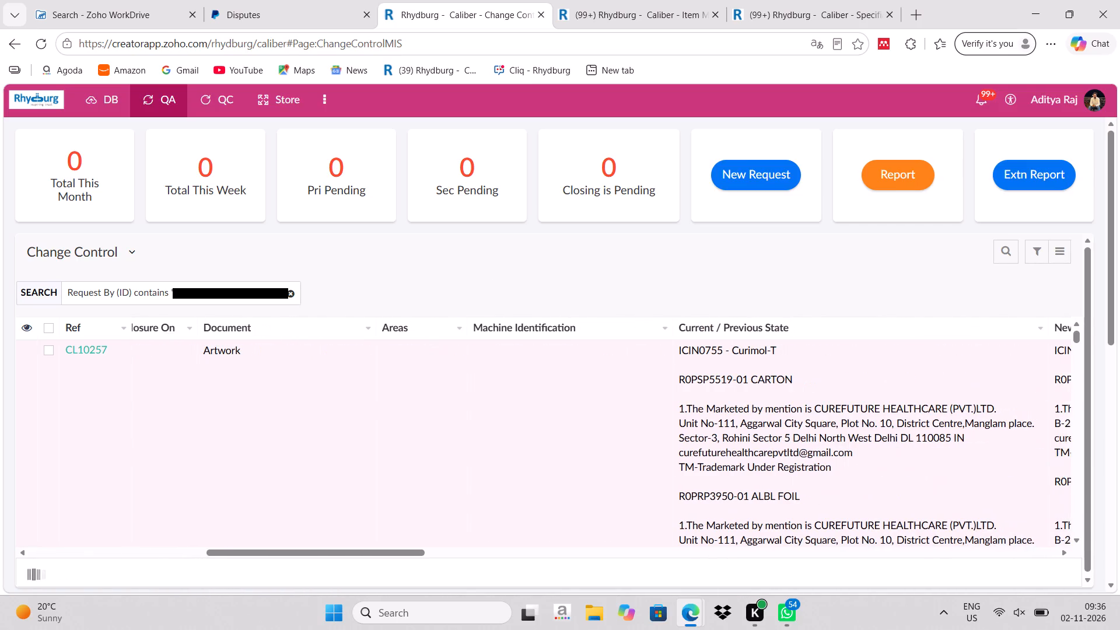
pyautogui.hscroll(-4, 356, 481)
pyautogui.scroll(3, 356, 481)
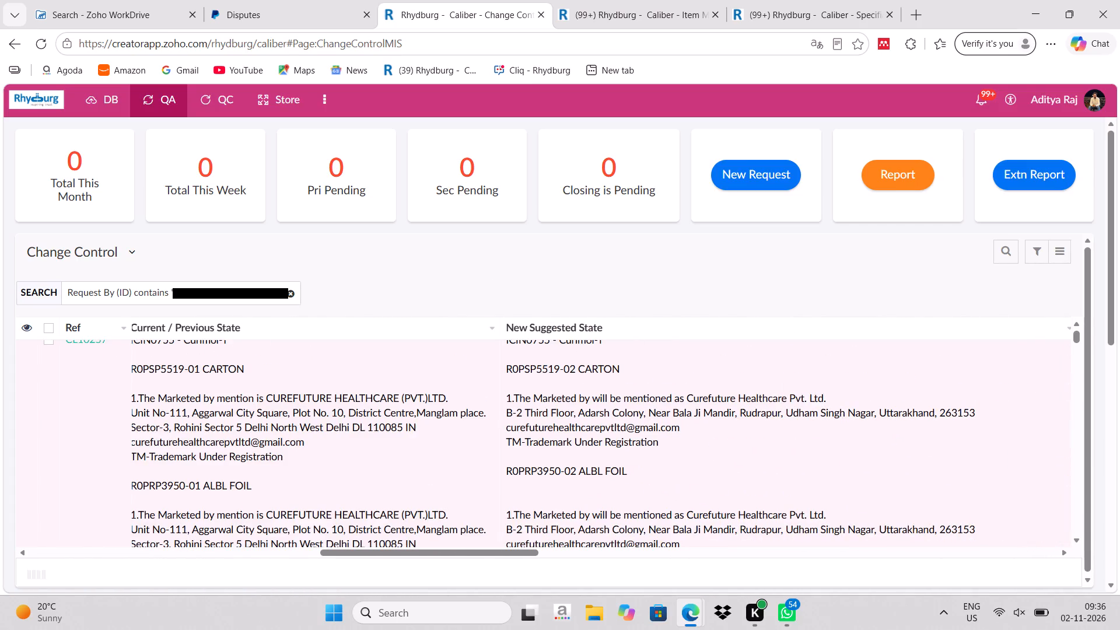
pyautogui.moveTo(1075, 334); pyautogui.dragTo(1079, 323)
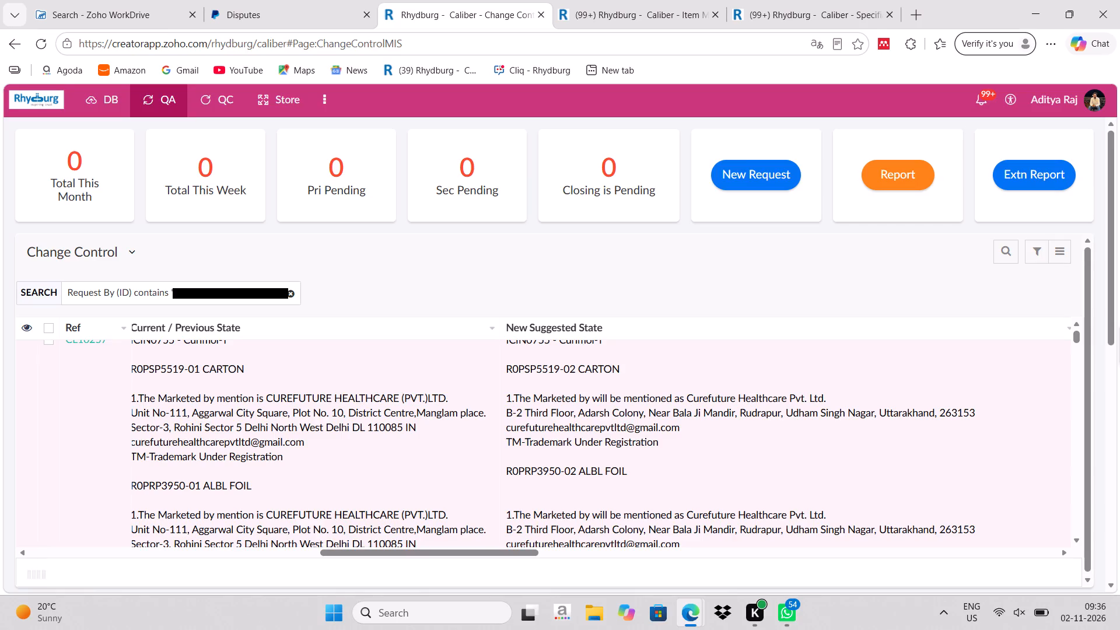
pyautogui.moveTo(1079, 323); pyautogui.dragTo(1079, 322)
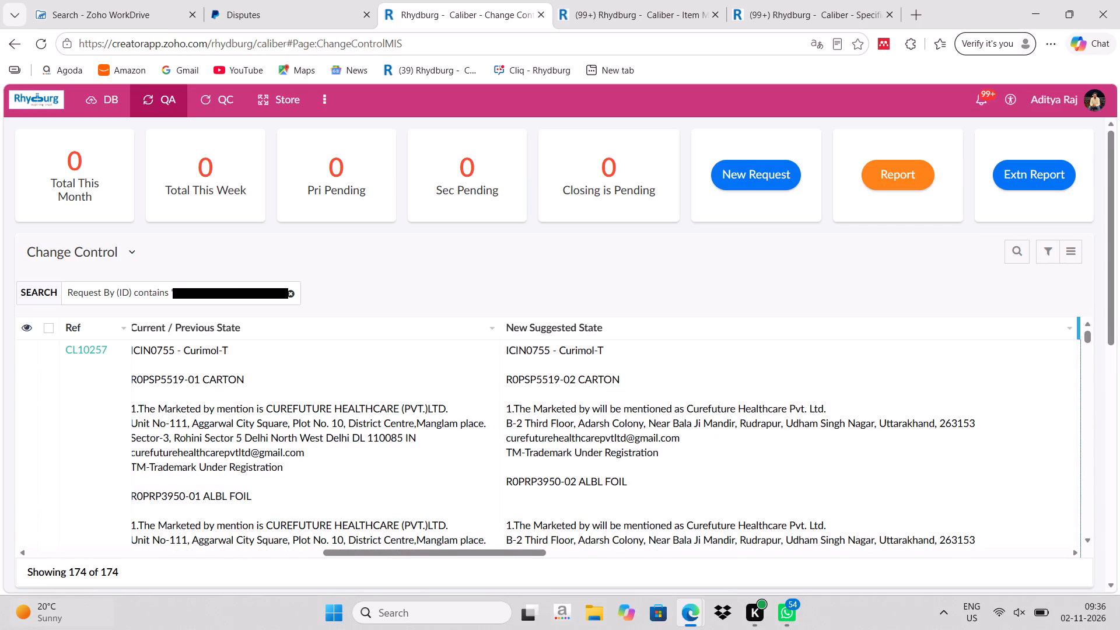
pyautogui.hscroll(3, 153, 592)
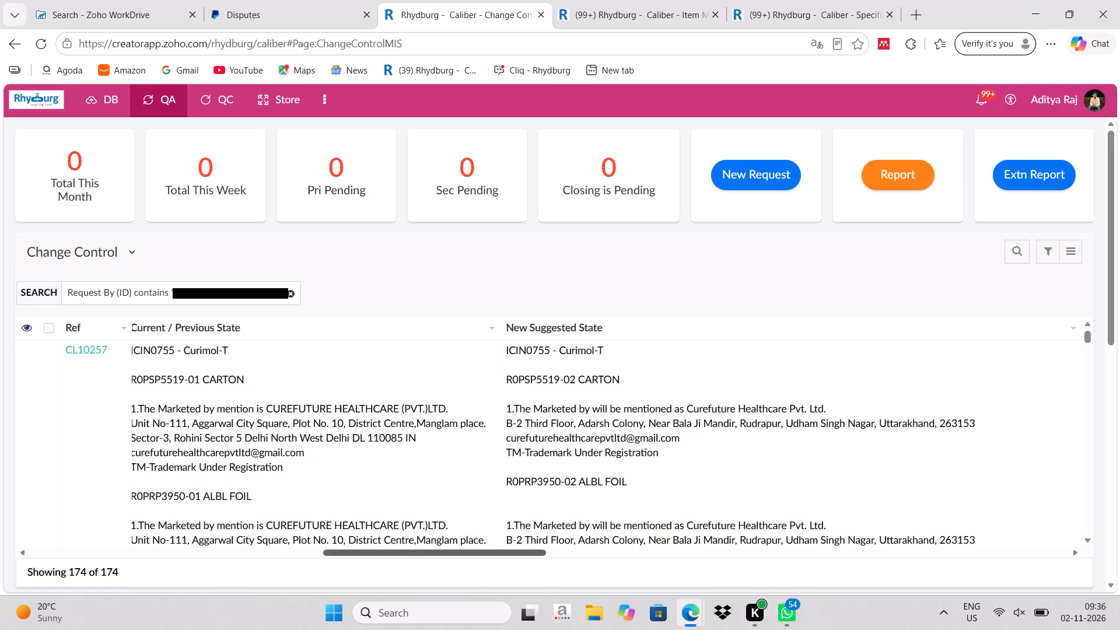
pyautogui.moveTo(339, 550); pyautogui.dragTo(293, 544)
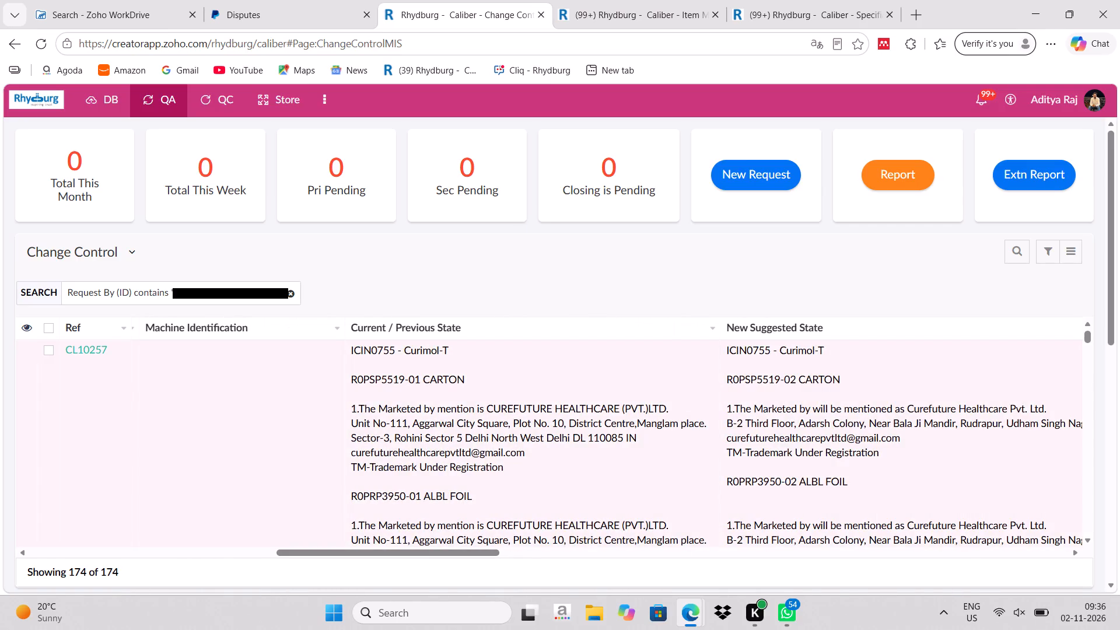
pyautogui.moveTo(346, 347); pyautogui.dragTo(394, 352)
pyautogui.click(431, 299)
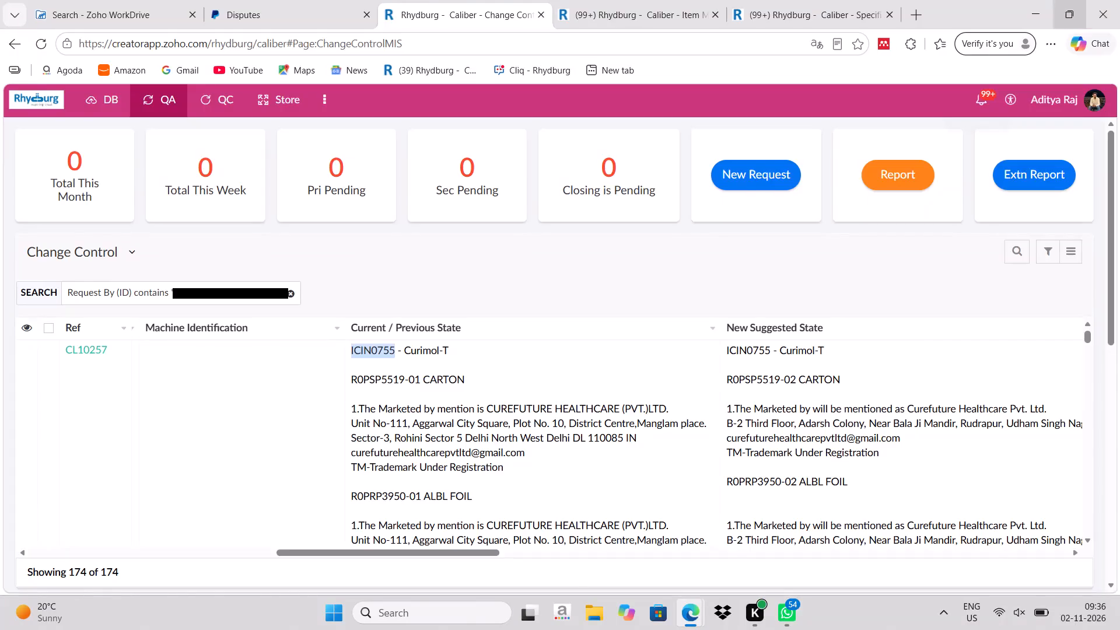
# Restore the Change Control window to its smaller size beside the Pending Artwork sheet.
pyautogui.click(1077, 7)
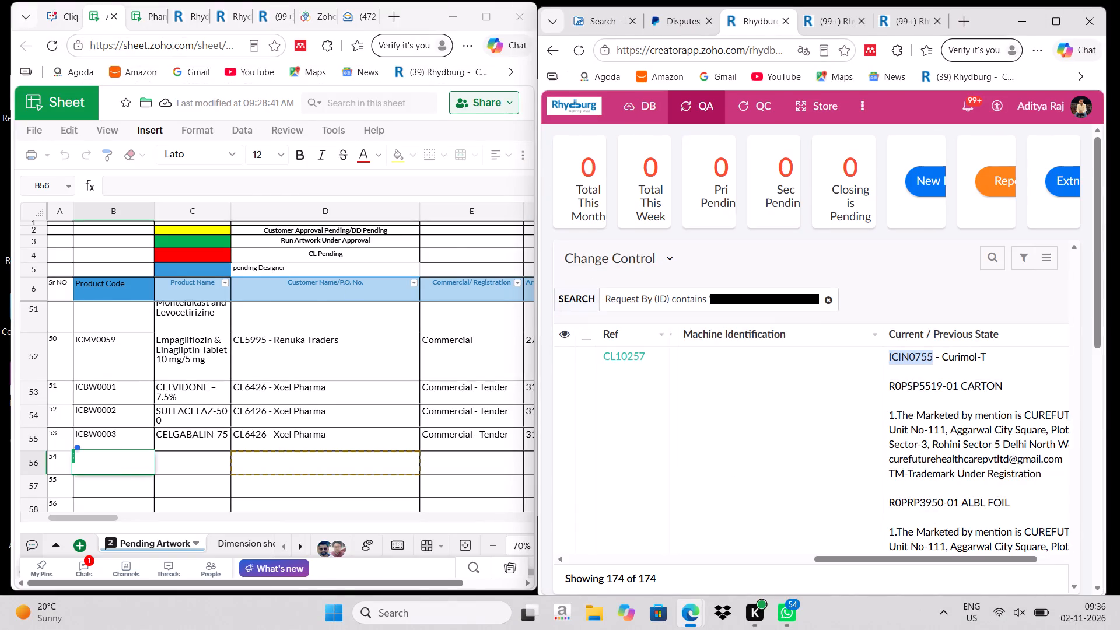
# Fill row 57 of the Pending Artwork sheet with product code ICIN0755 and product name Curimol-T from CL10257.
pyautogui.doubleClick(92, 462)
pyautogui.doubleClick(88, 486)
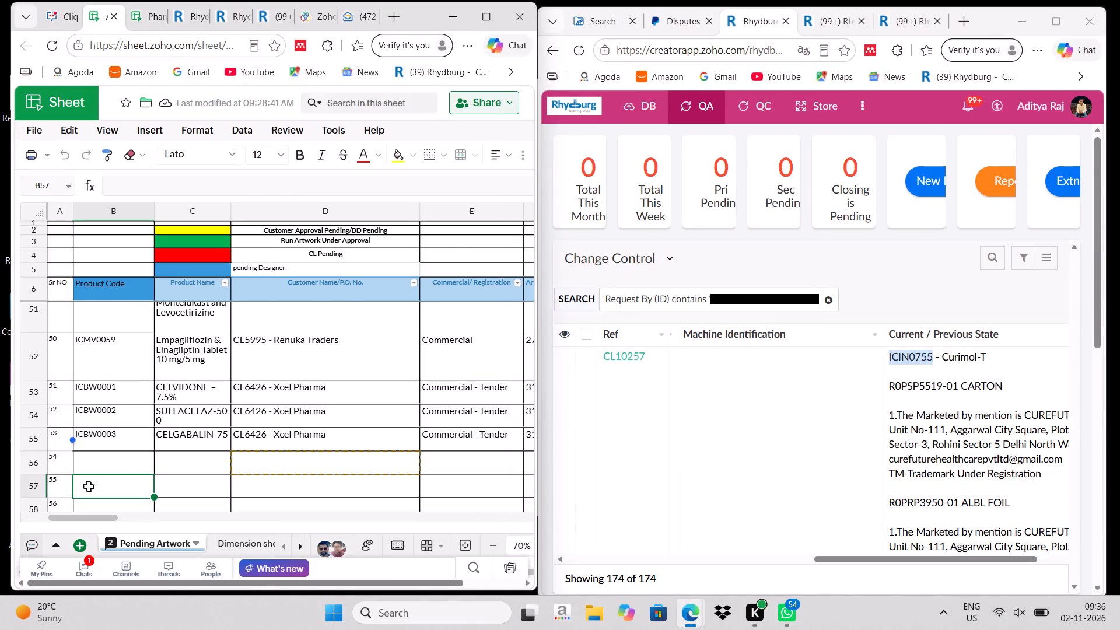
pyautogui.hotkey('ctrl', 'v')
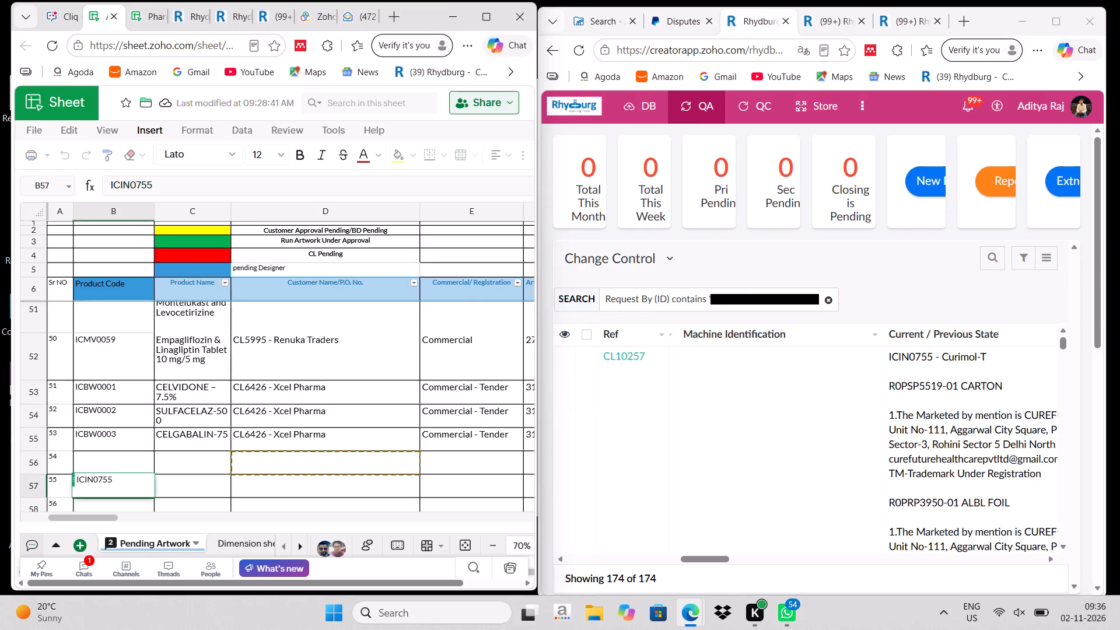
pyautogui.moveTo(942, 356); pyautogui.dragTo(958, 349)
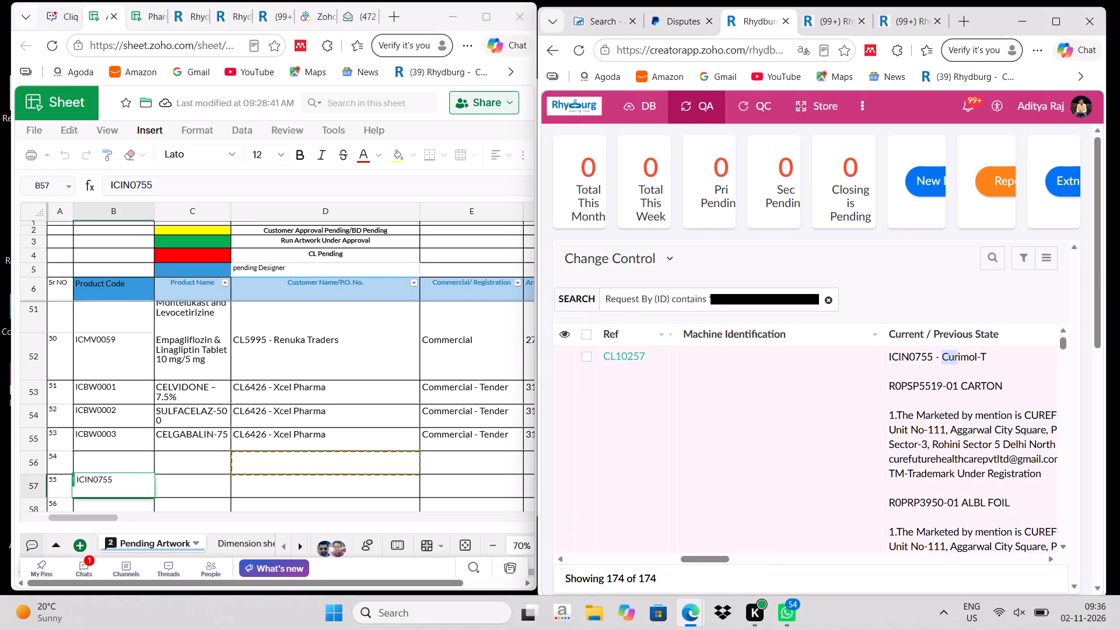
pyautogui.moveTo(958, 349); pyautogui.dragTo(983, 366)
pyautogui.click(1017, 312)
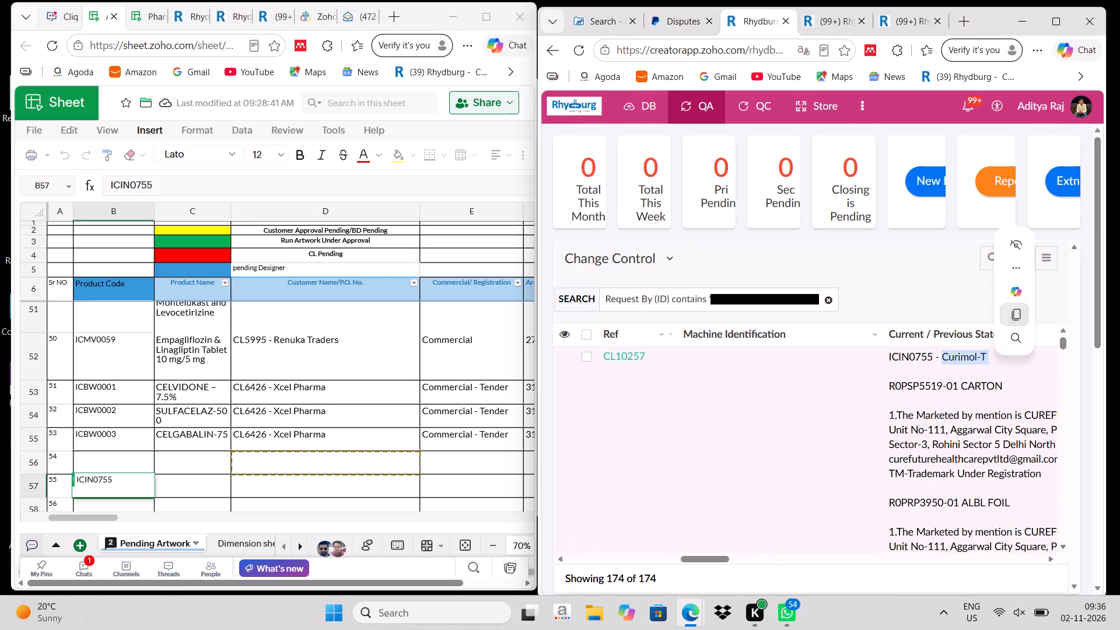
pyautogui.doubleClick(204, 494)
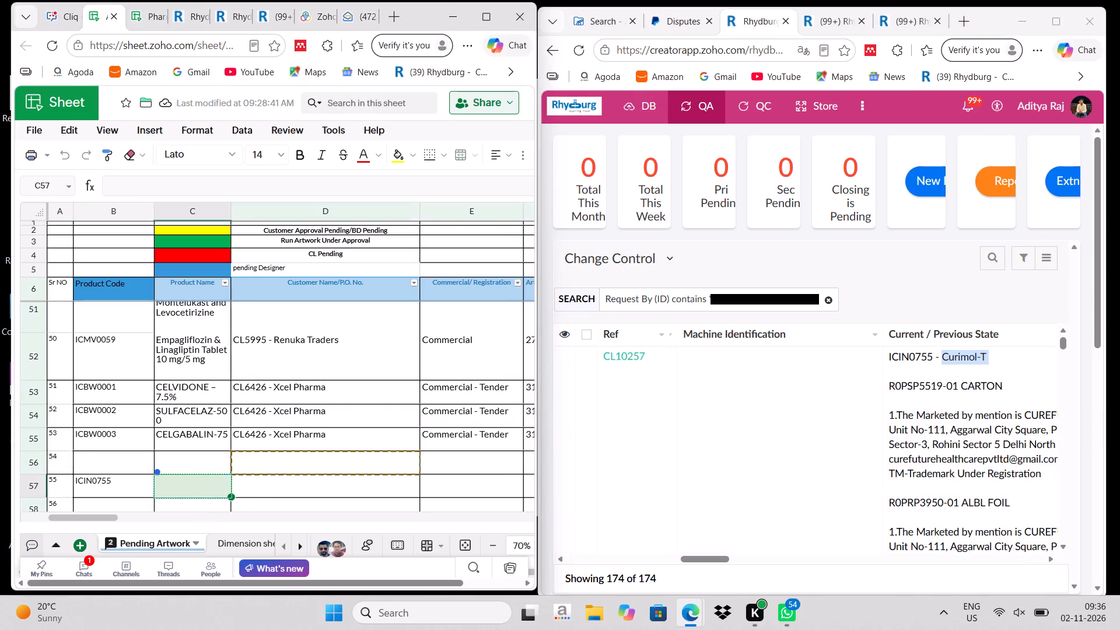
pyautogui.hotkey('ctrl', 'v')
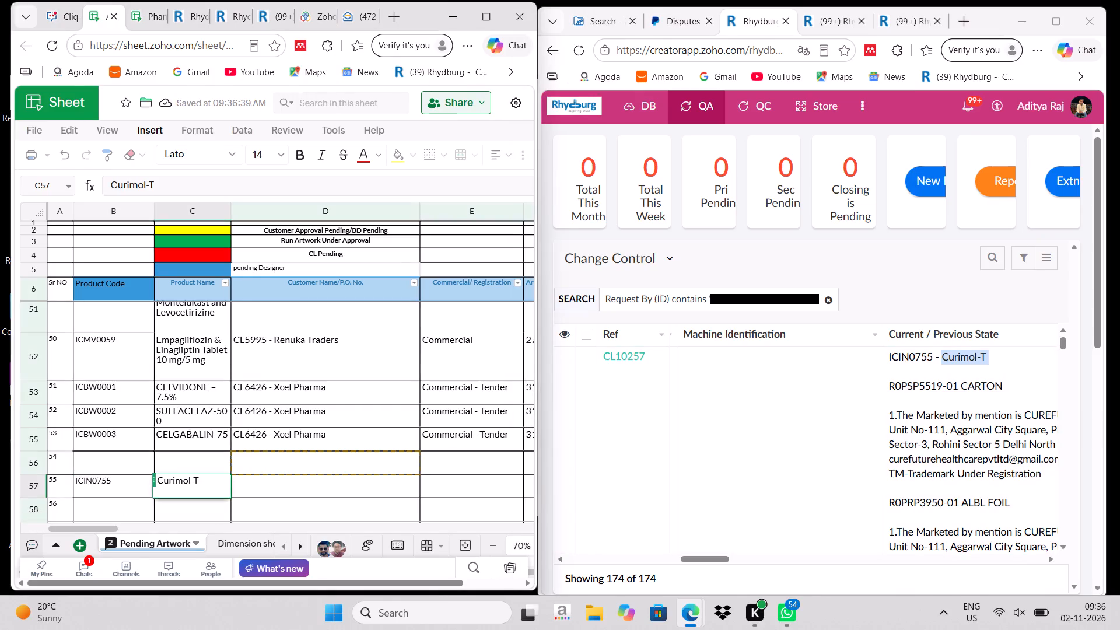
# Enter the change control reference CL10257 in the CL NO column of row 57.
pyautogui.click(246, 486)
pyautogui.hscroll(-2, 246, 486)
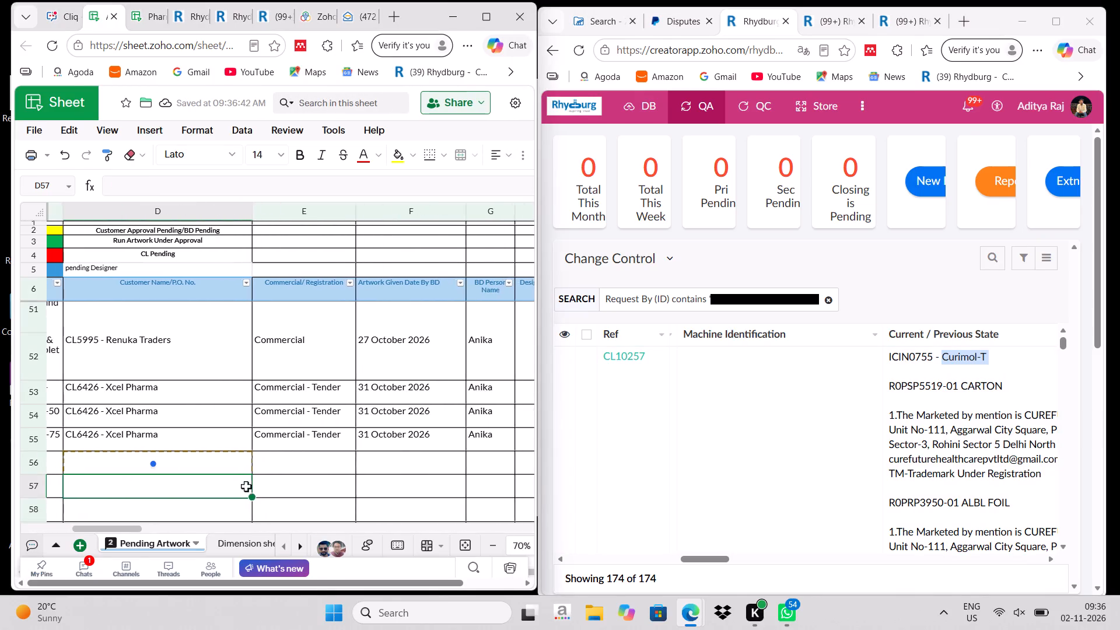
pyautogui.hscroll(-2, 246, 486)
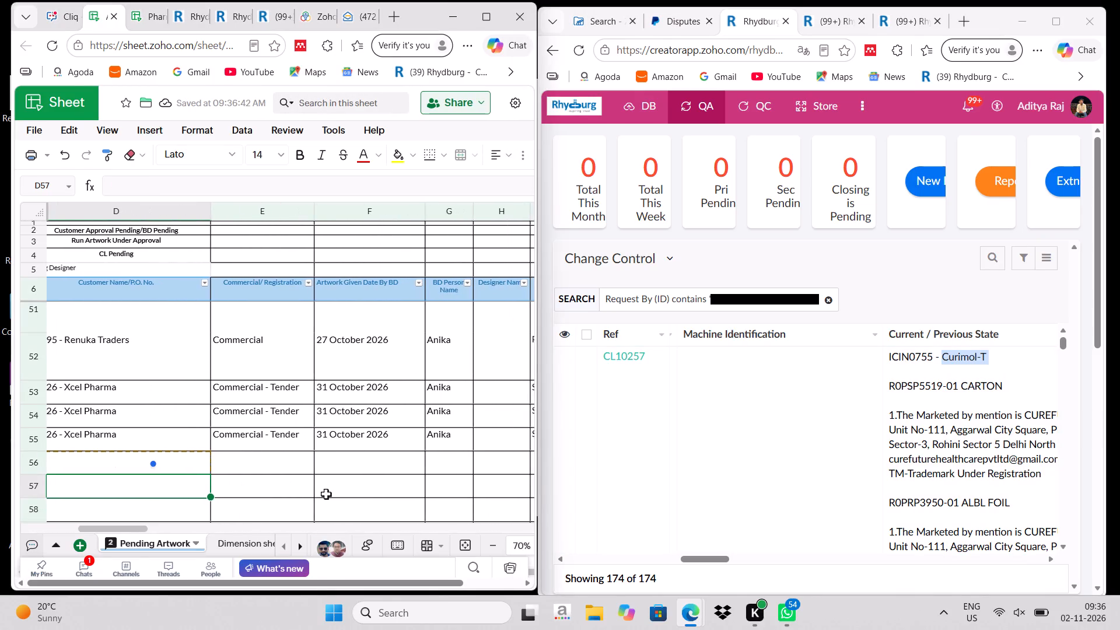
pyautogui.click(323, 487)
pyautogui.hscroll(-2, 323, 487)
pyautogui.click(323, 487)
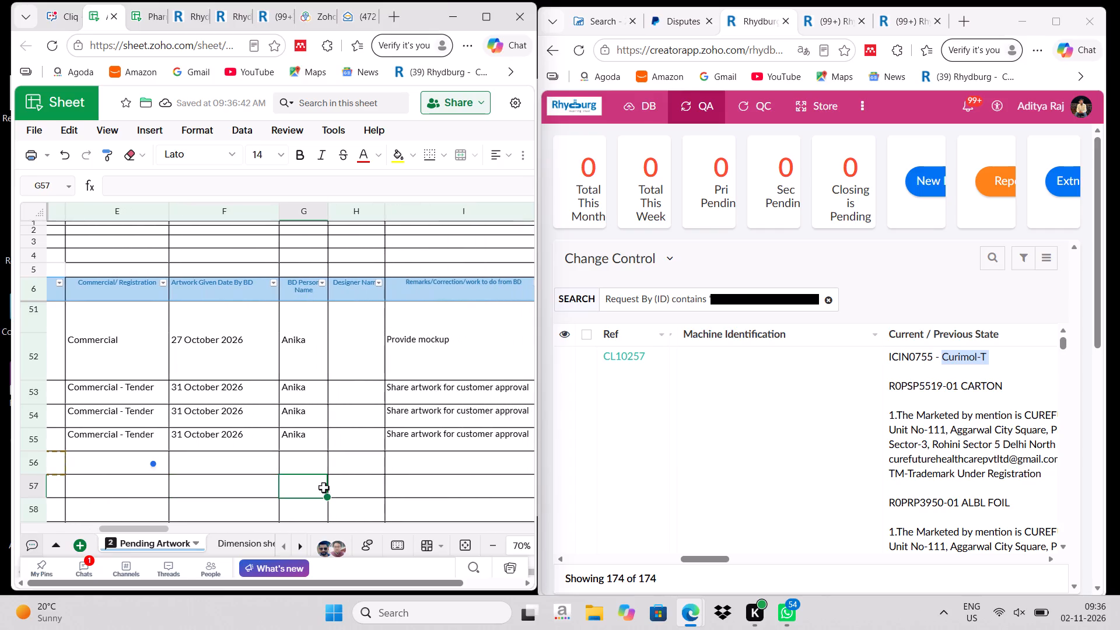
pyautogui.click(409, 487)
pyautogui.hscroll(-1, 409, 487)
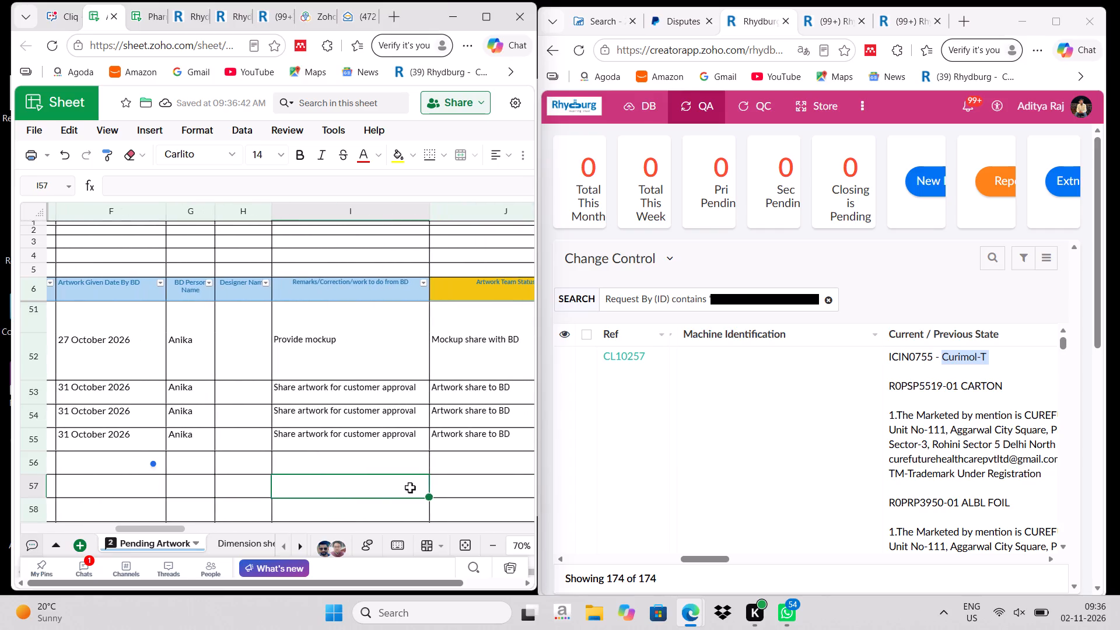
pyautogui.hscroll(-2, 409, 487)
pyautogui.click(373, 494)
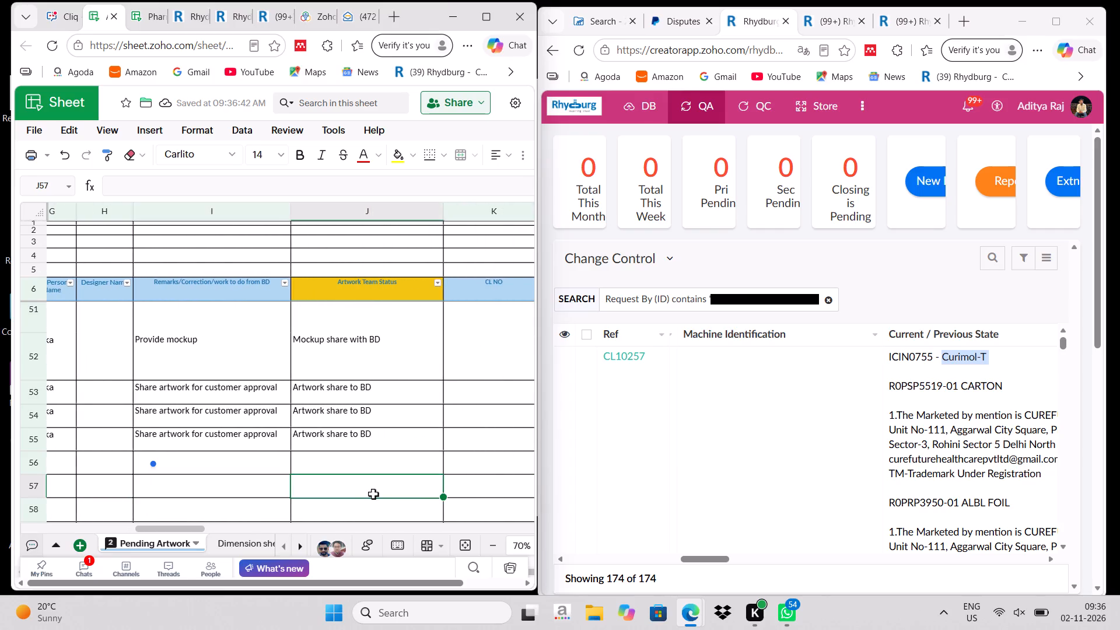
pyautogui.hscroll(-2, 373, 494)
pyautogui.doubleClick(335, 492)
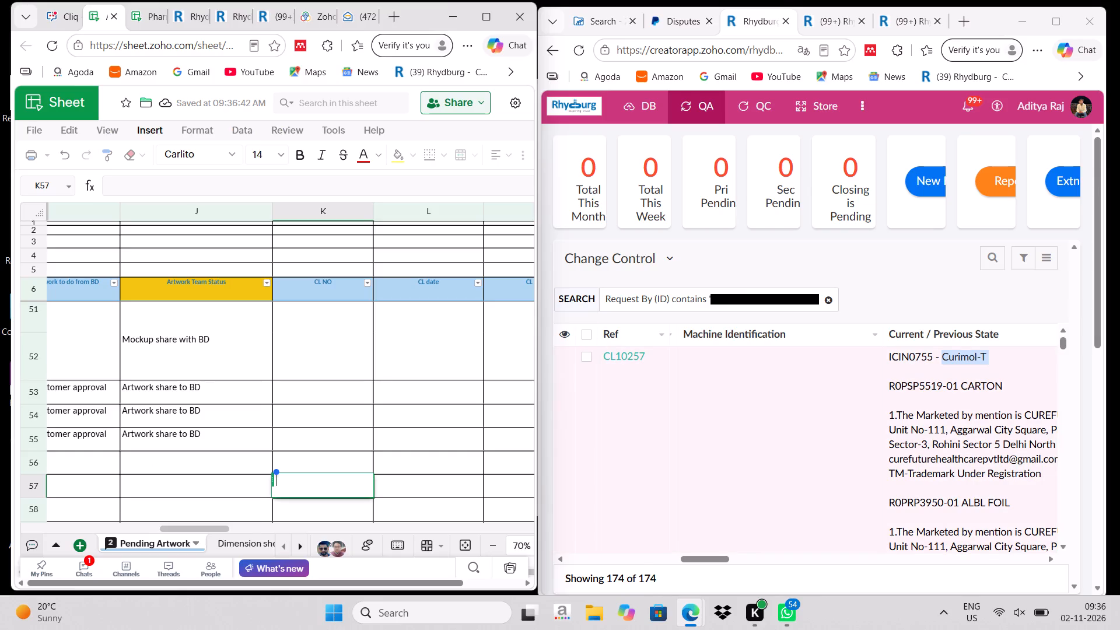
pyautogui.moveTo(603, 355); pyautogui.dragTo(642, 364)
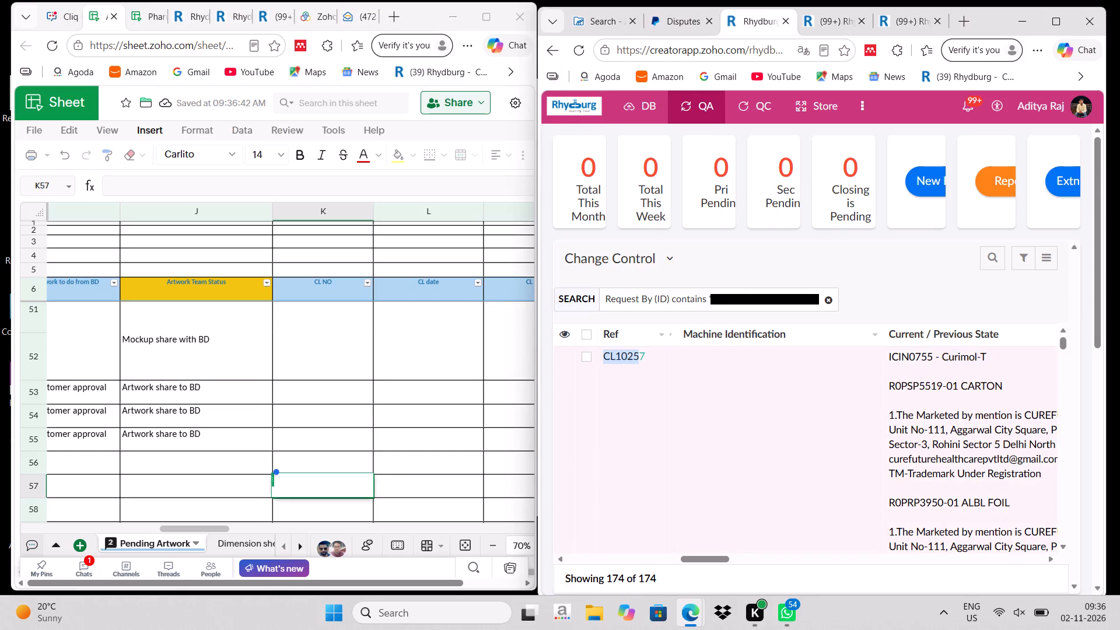
pyautogui.moveTo(642, 364); pyautogui.dragTo(651, 363)
pyautogui.moveTo(685, 310); pyautogui.dragTo(682, 315)
pyautogui.doubleClick(302, 488)
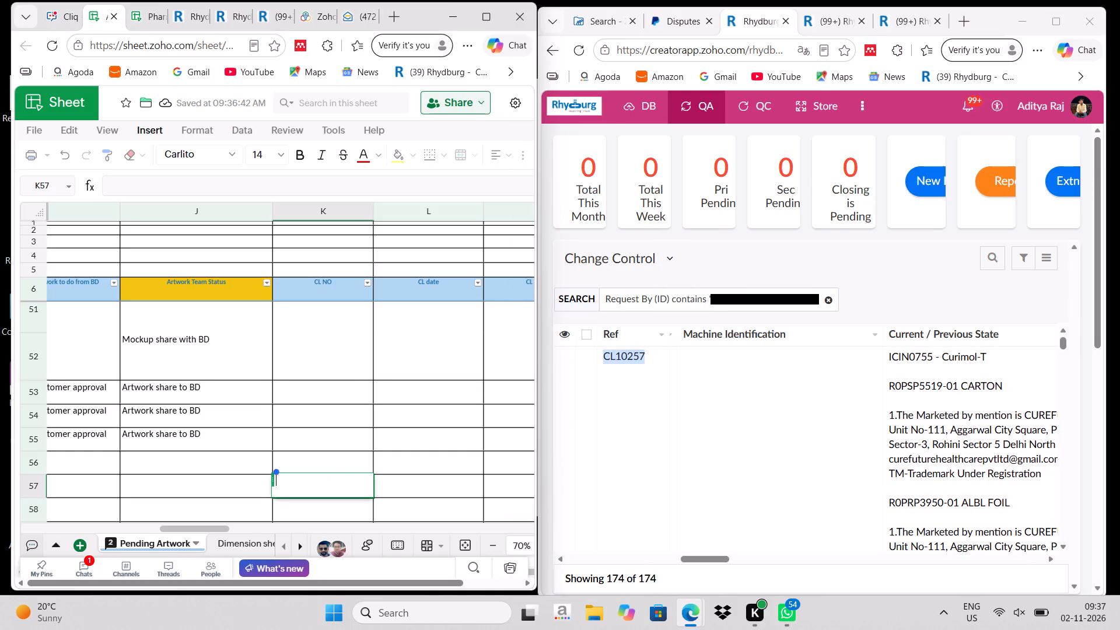
pyautogui.hotkey('ctrl', 'v')
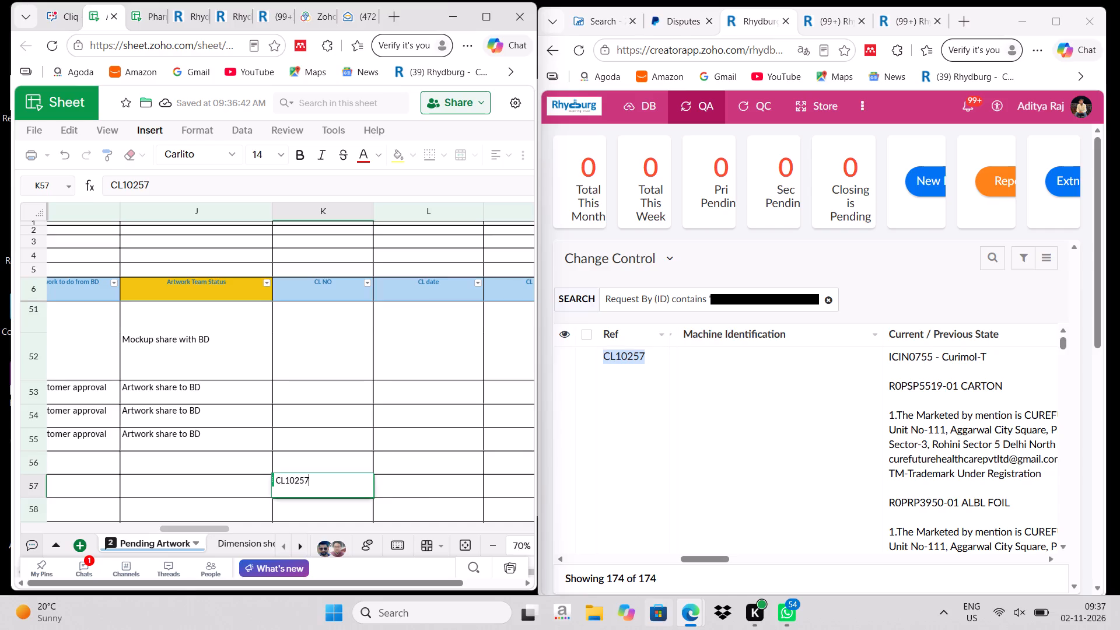
# Look up CL10257's creation date in the Change Control report and enter 31/10/2026 as the CL date in row 57.
pyautogui.moveTo(722, 555); pyautogui.dragTo(651, 550)
pyautogui.moveTo(638, 558); pyautogui.dragTo(566, 559)
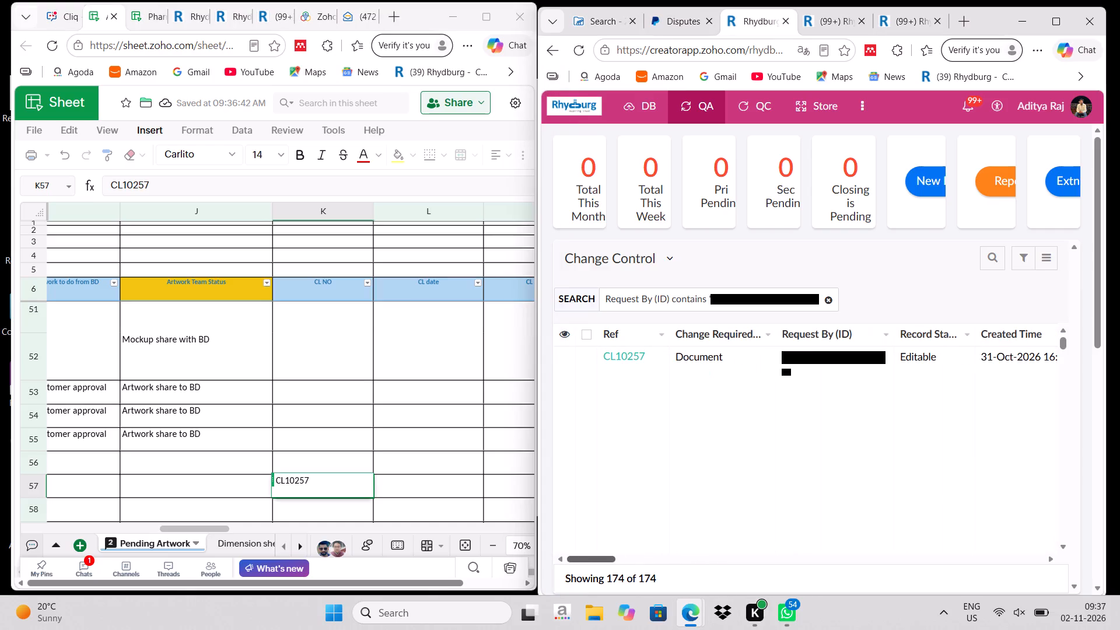
pyautogui.moveTo(566, 559); pyautogui.dragTo(573, 552)
pyautogui.tripleClick(399, 492)
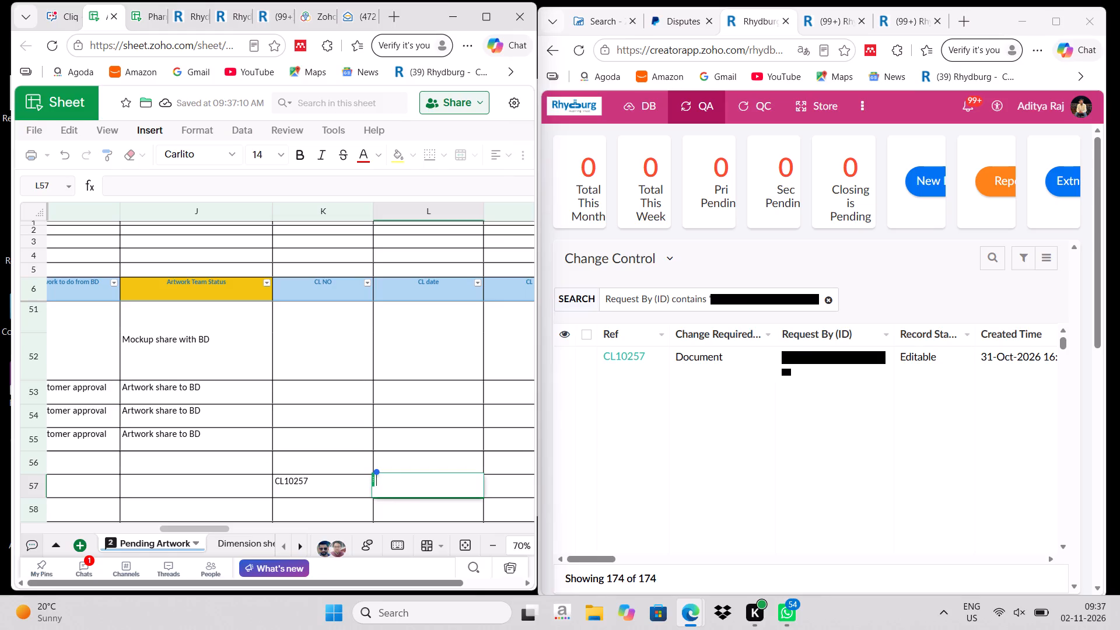
pyautogui.write('31')
pyautogui.press('/')
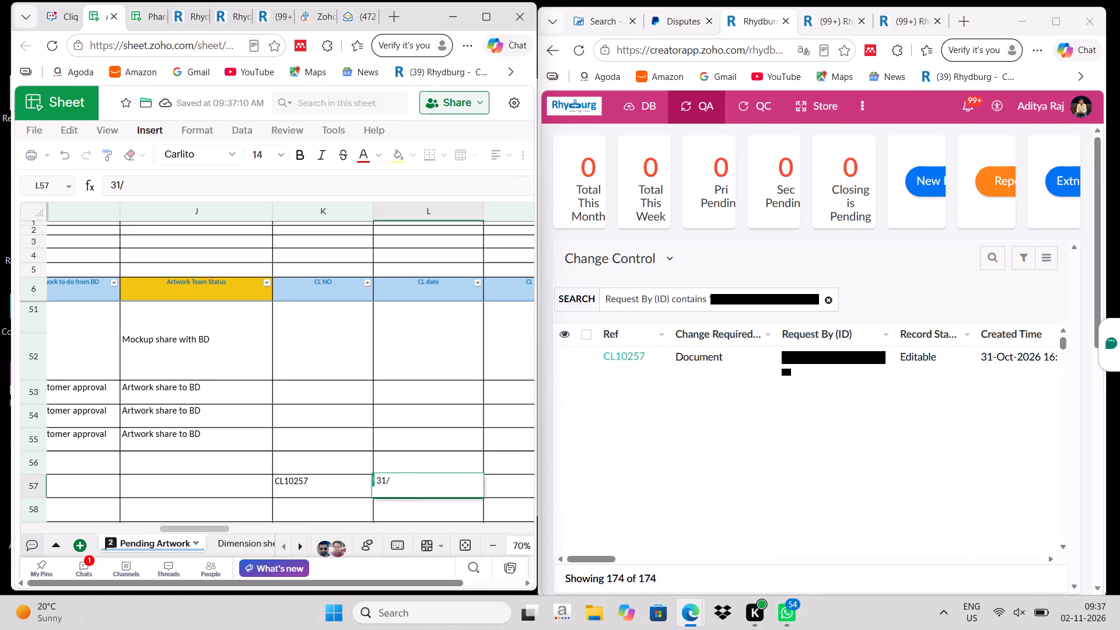
pyautogui.write('10/')
pyautogui.write('2026')
pyautogui.press('Return')
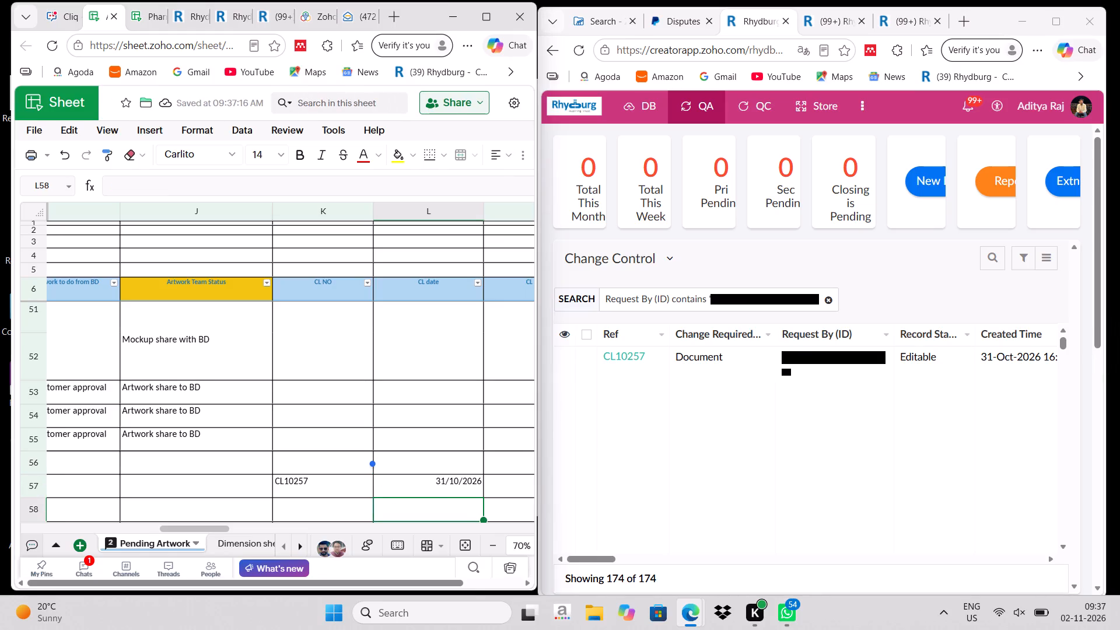
# Examine the evaluation statuses and the current and suggested states of the change controls below CL10257, CL10244 and CL10234.
pyautogui.scroll(1, 773, 475)
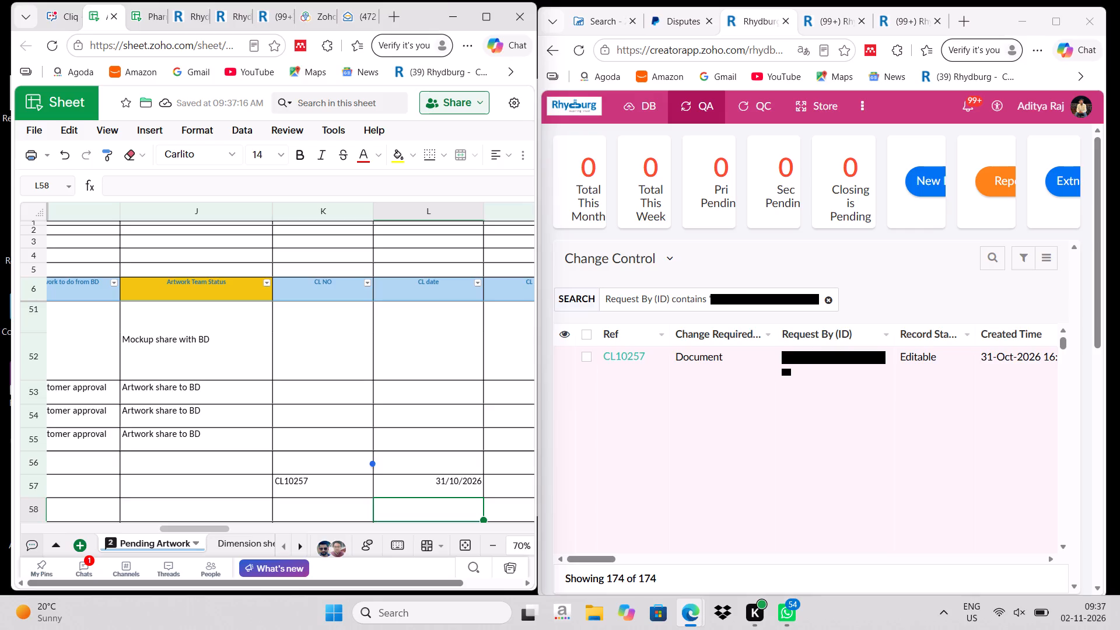
pyautogui.scroll(-3, 773, 475)
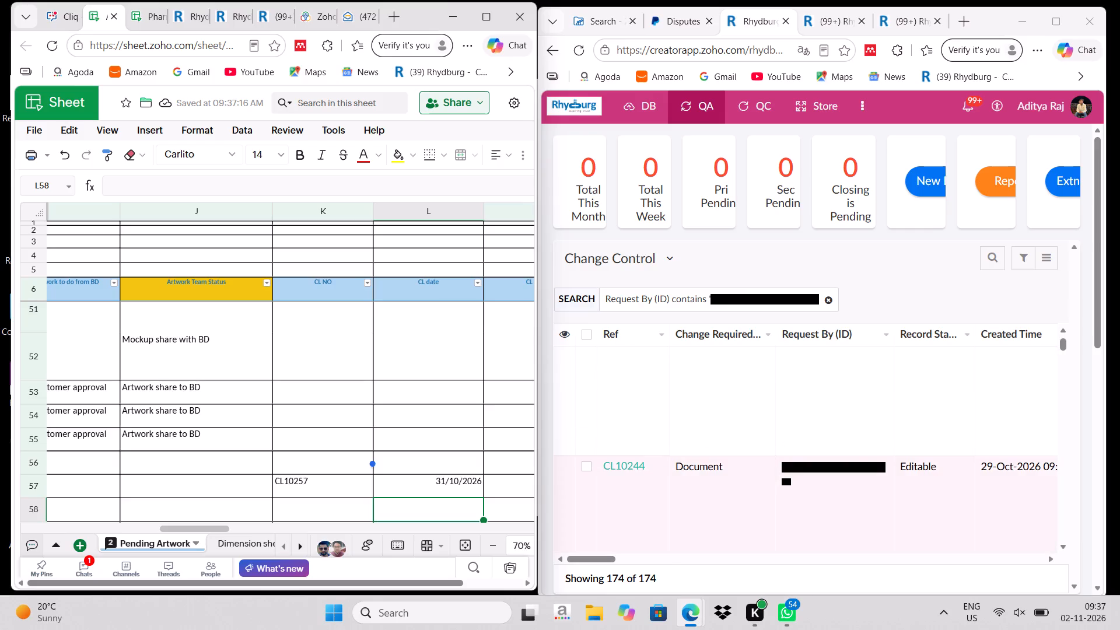
pyautogui.moveTo(585, 558); pyautogui.dragTo(625, 547)
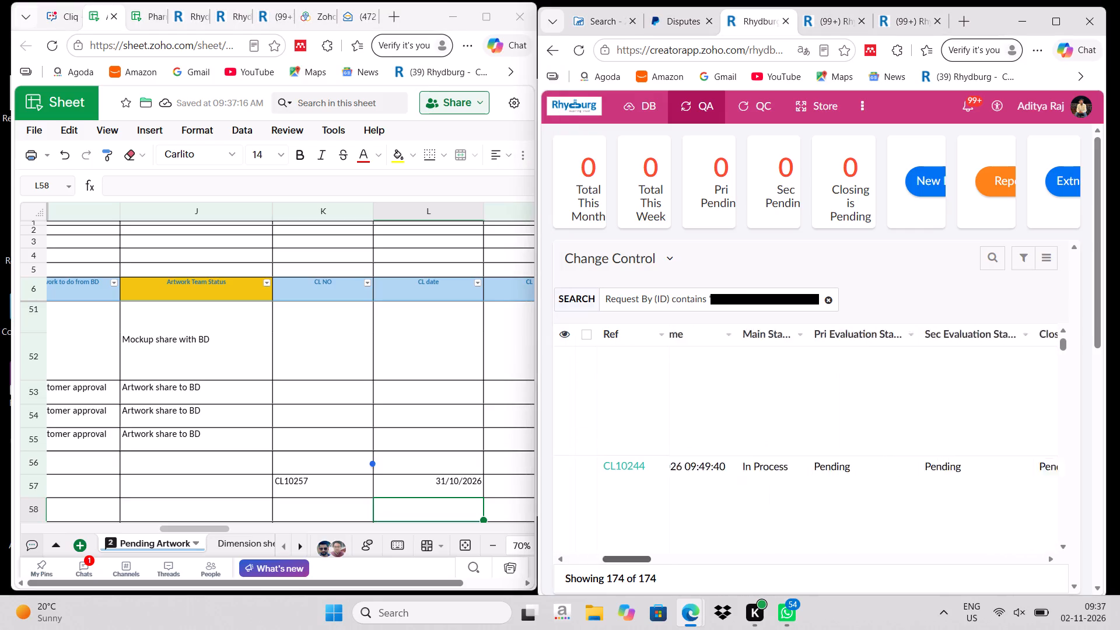
pyautogui.moveTo(625, 547); pyautogui.dragTo(708, 542)
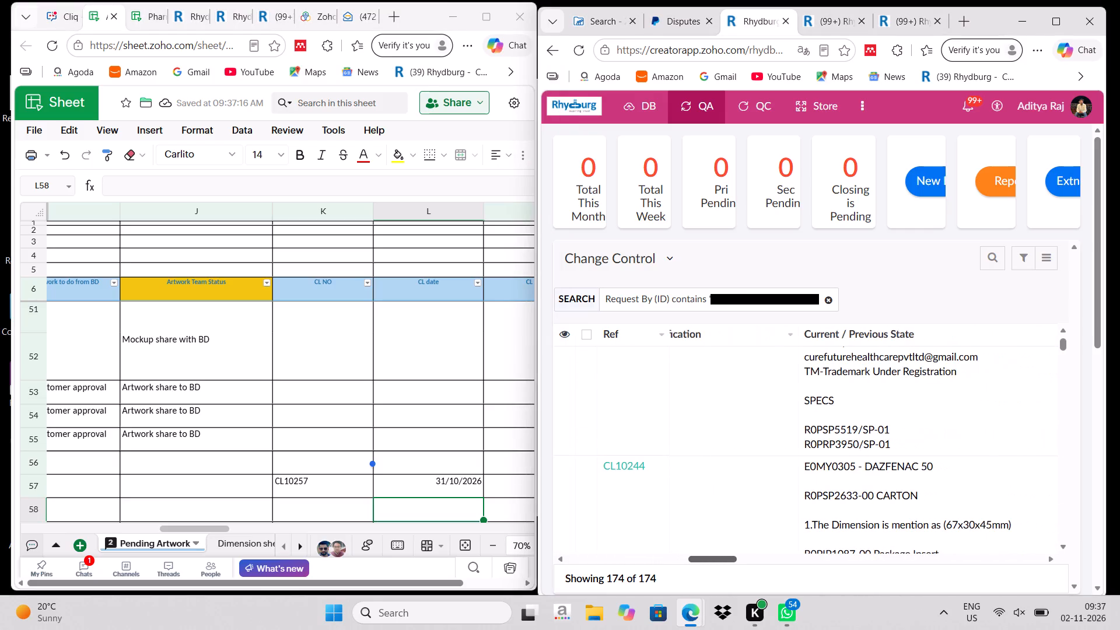
pyautogui.moveTo(708, 542); pyautogui.dragTo(709, 542)
pyautogui.scroll(-2, 749, 469)
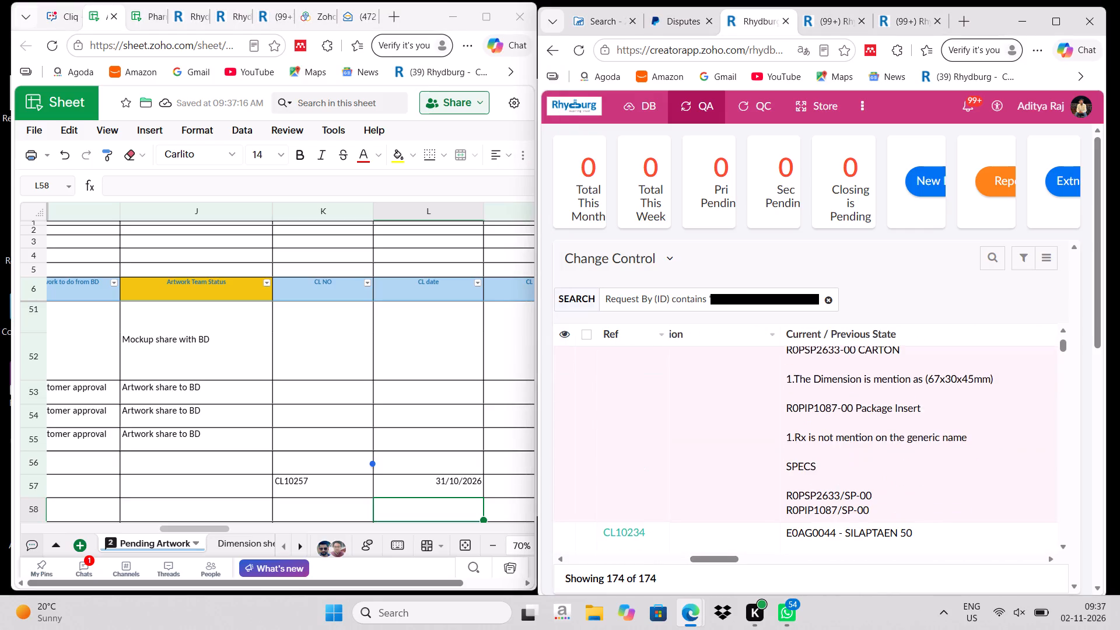
pyautogui.scroll(-2, 748, 468)
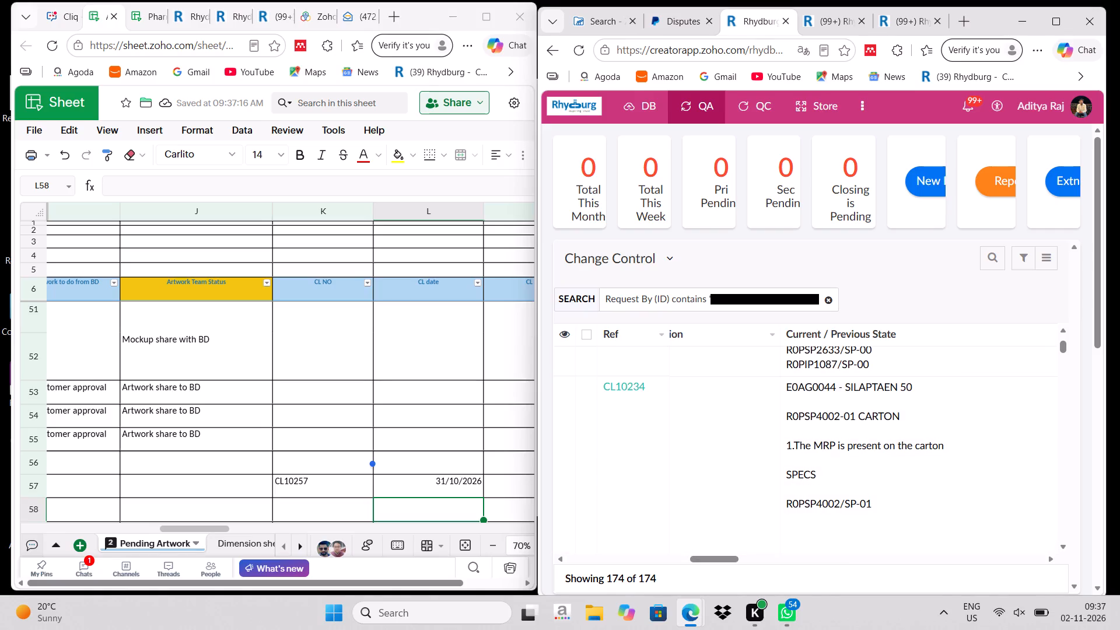
pyautogui.moveTo(725, 556); pyautogui.dragTo(765, 551)
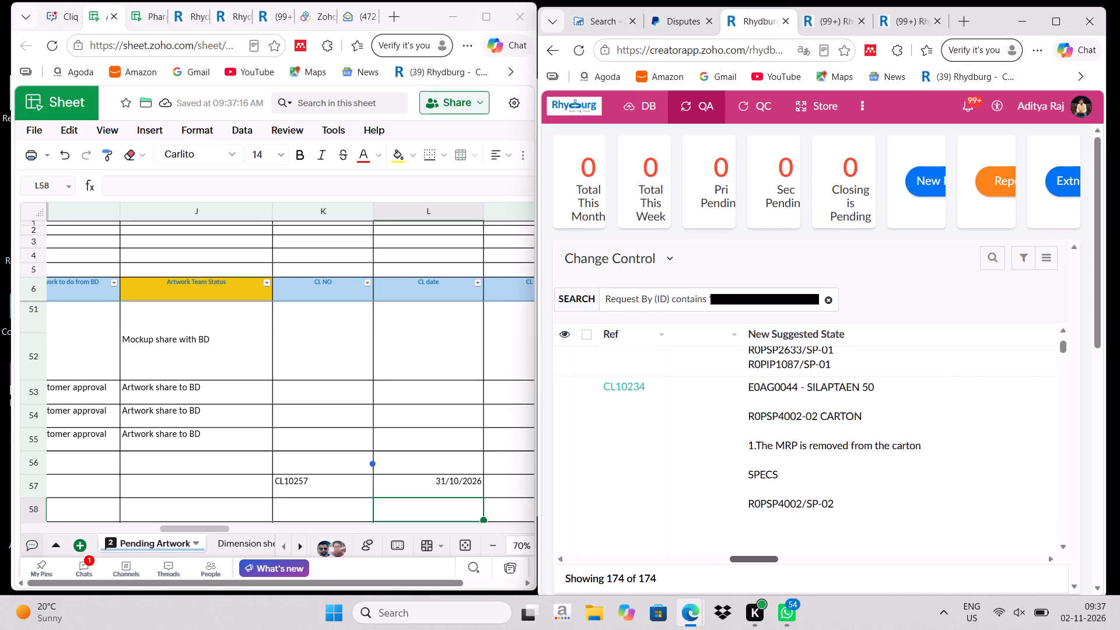
pyautogui.moveTo(765, 551); pyautogui.dragTo(633, 614)
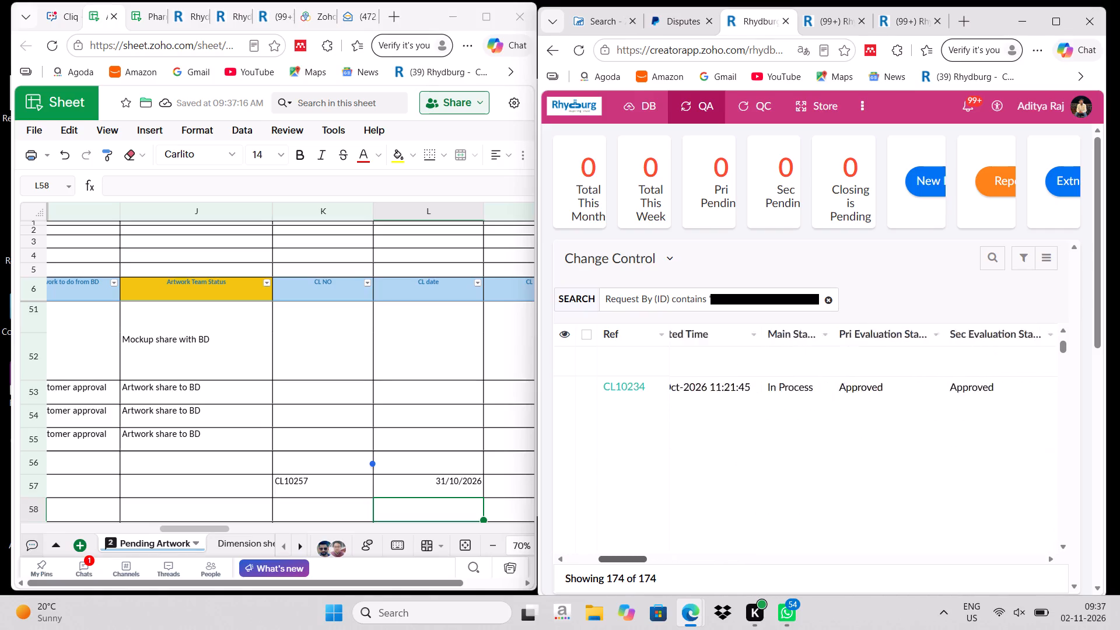
pyautogui.moveTo(633, 614); pyautogui.dragTo(775, 569)
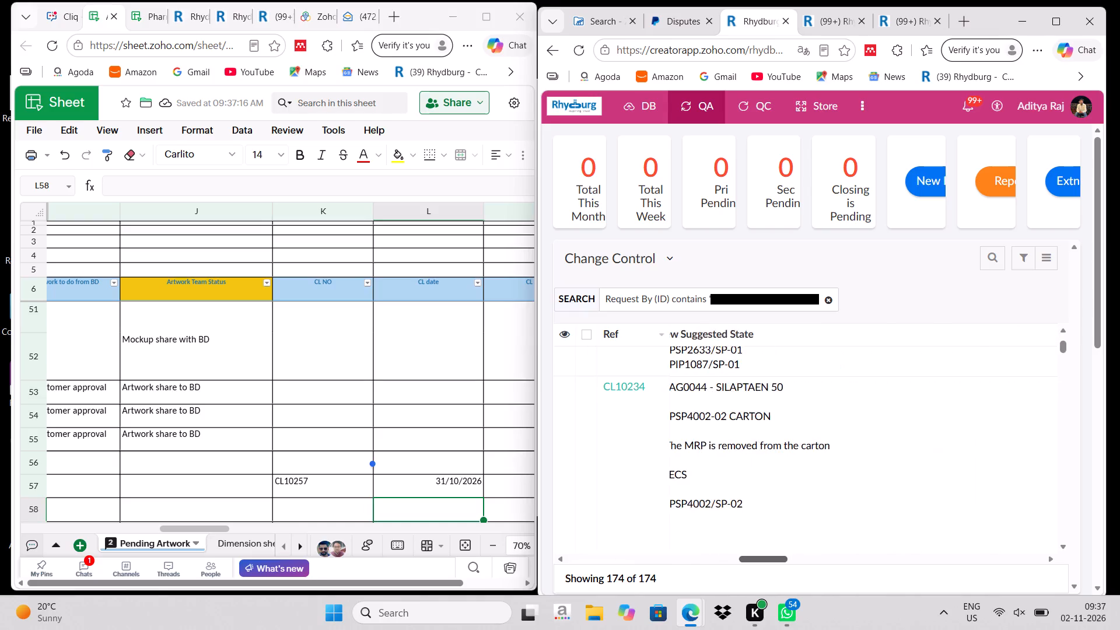
pyautogui.moveTo(775, 569); pyautogui.dragTo(729, 596)
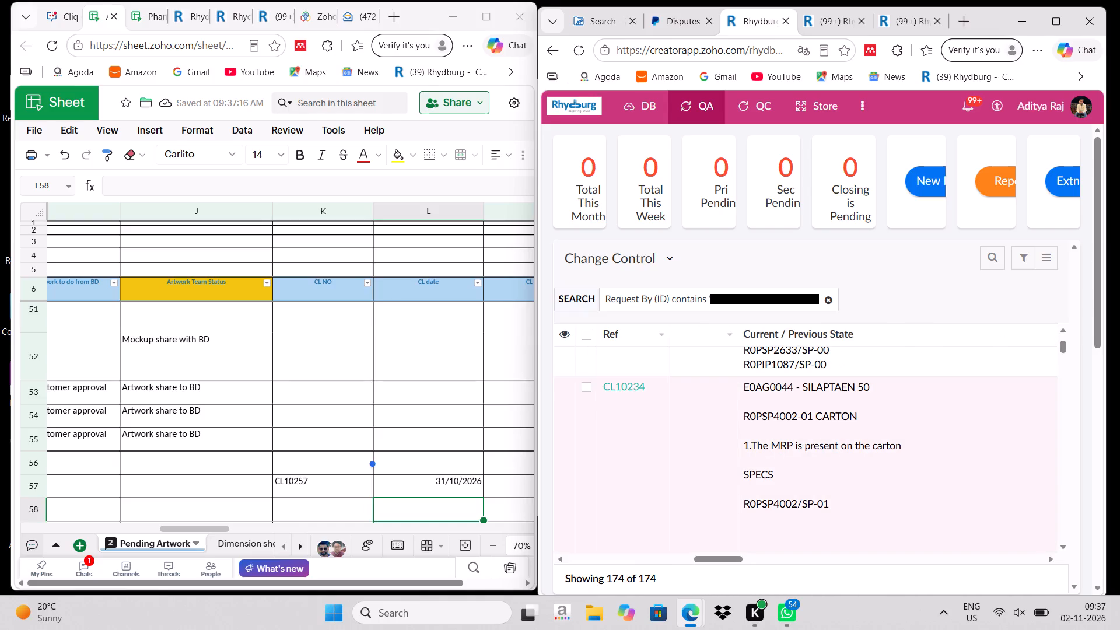
# Fill row 58 of the Pending Artwork sheet with product code E0AG0044 and product name SILAPTAEN 50 from change control CL10234.
pyautogui.moveTo(741, 385); pyautogui.dragTo(793, 388)
pyautogui.click(825, 332)
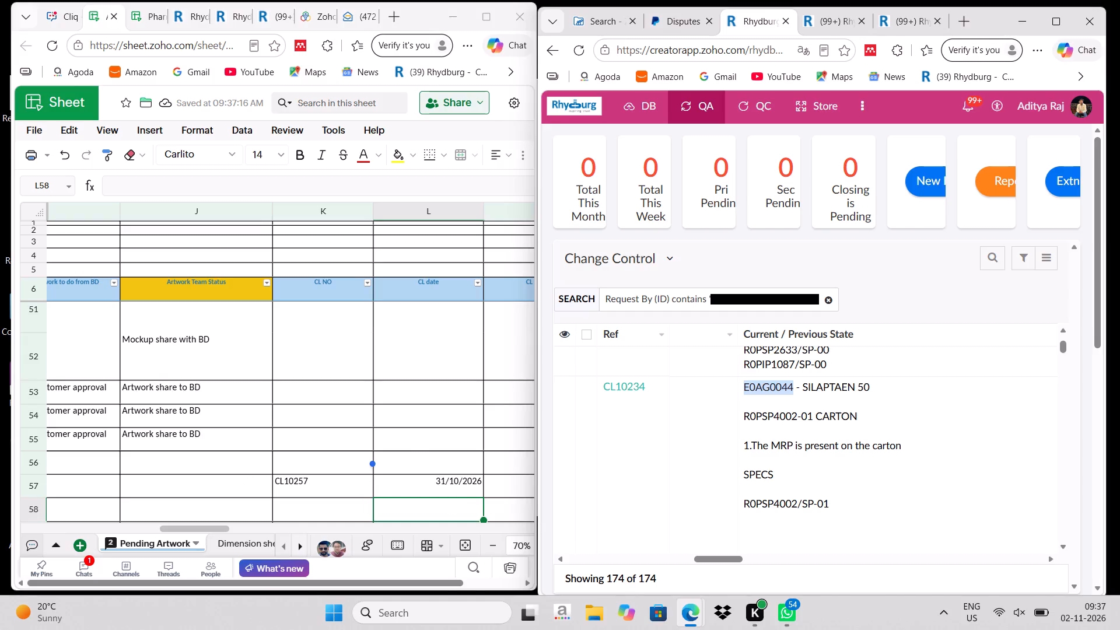
pyautogui.click(238, 505)
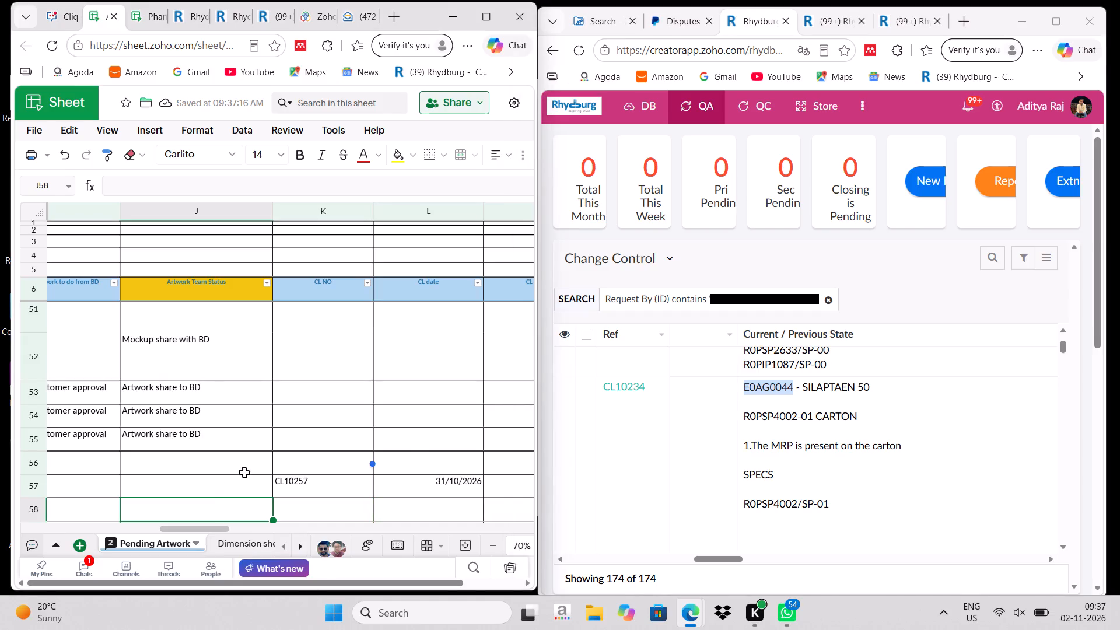
pyautogui.hscroll(11, 241, 474)
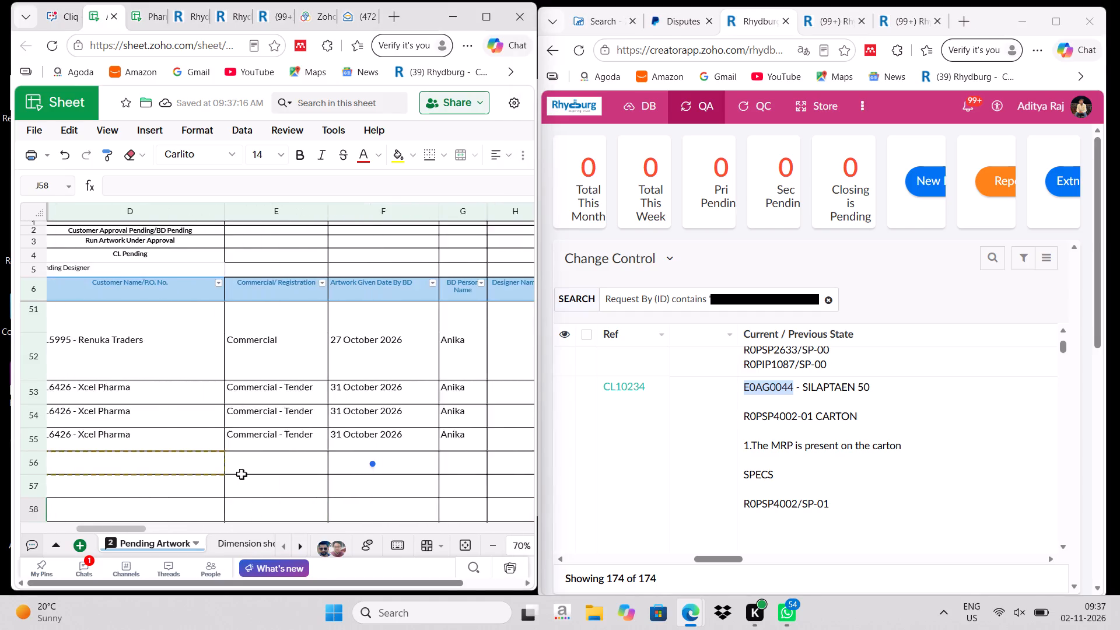
pyautogui.hscroll(3, 241, 474)
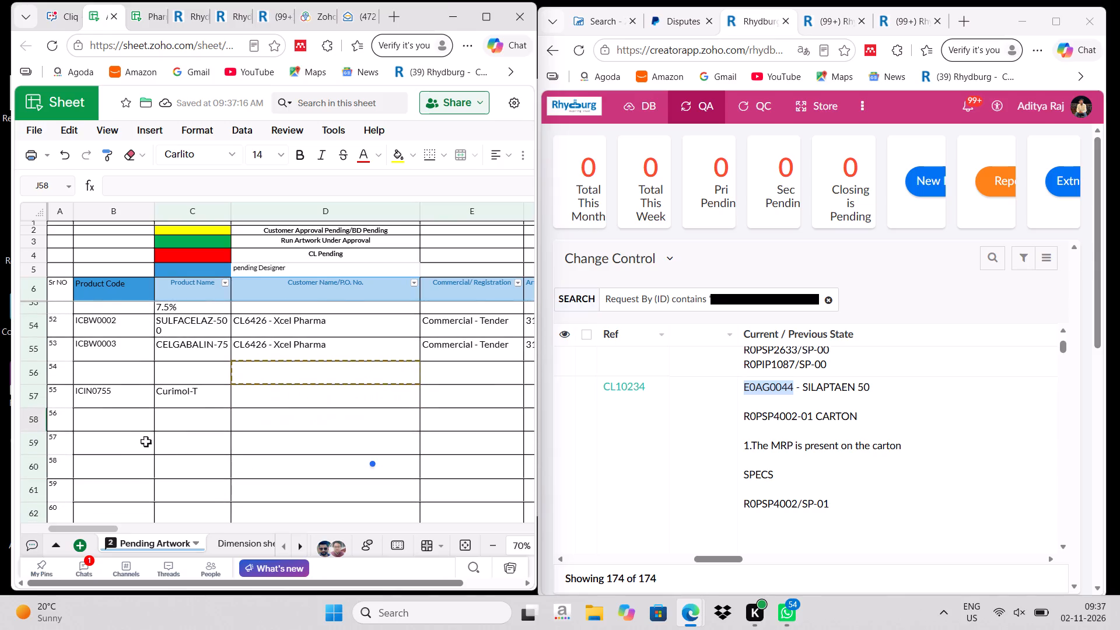
pyautogui.doubleClick(106, 421)
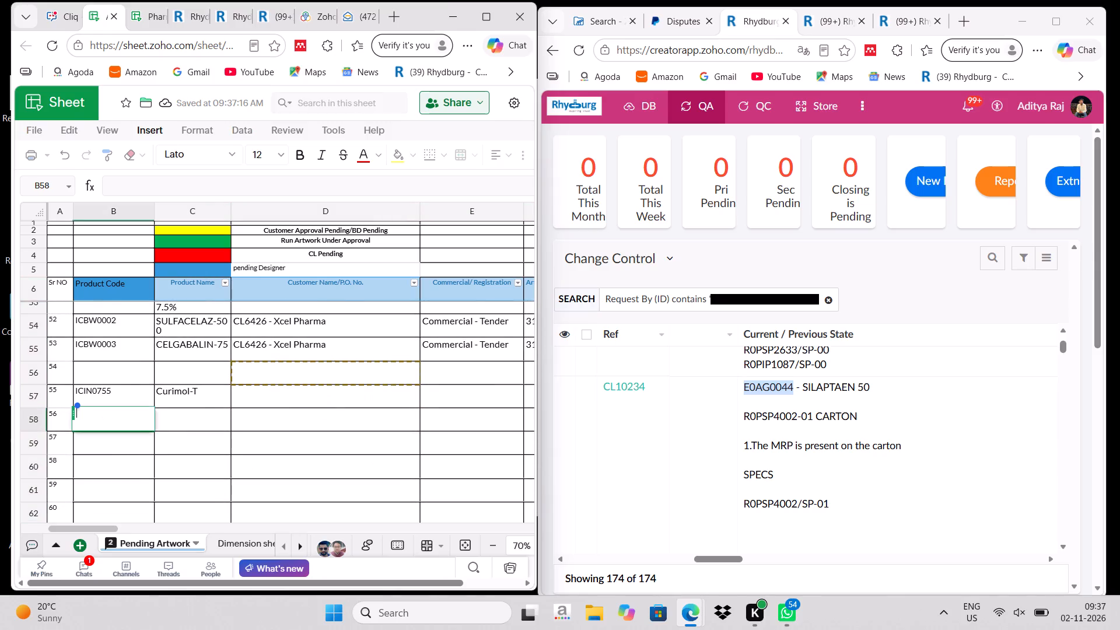
pyautogui.hotkey('ctrl', 'v')
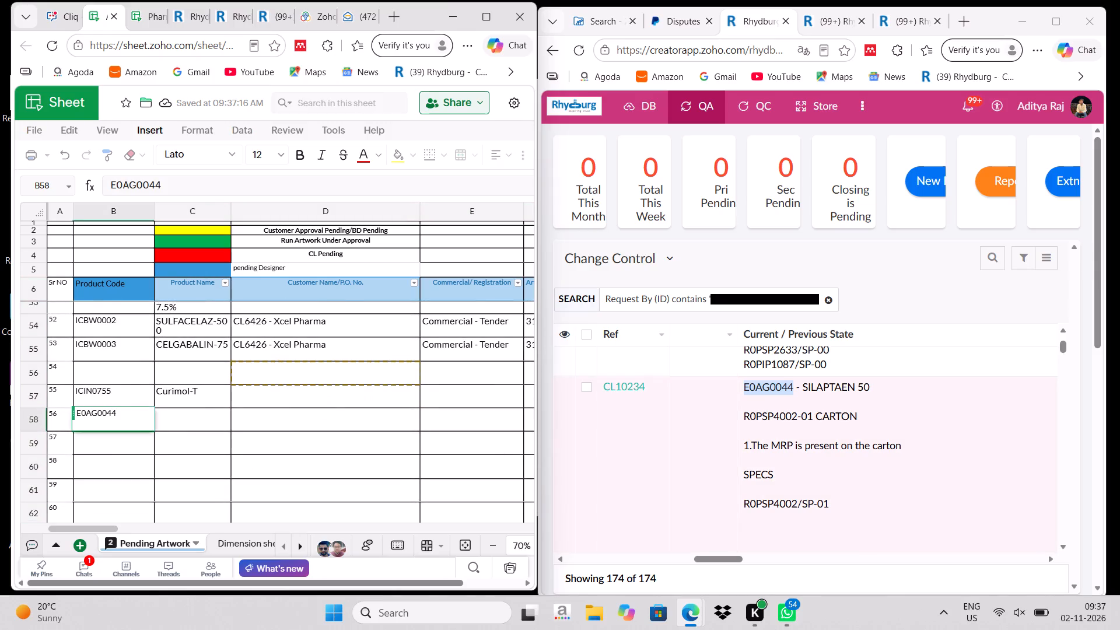
pyautogui.moveTo(803, 383); pyautogui.dragTo(860, 382)
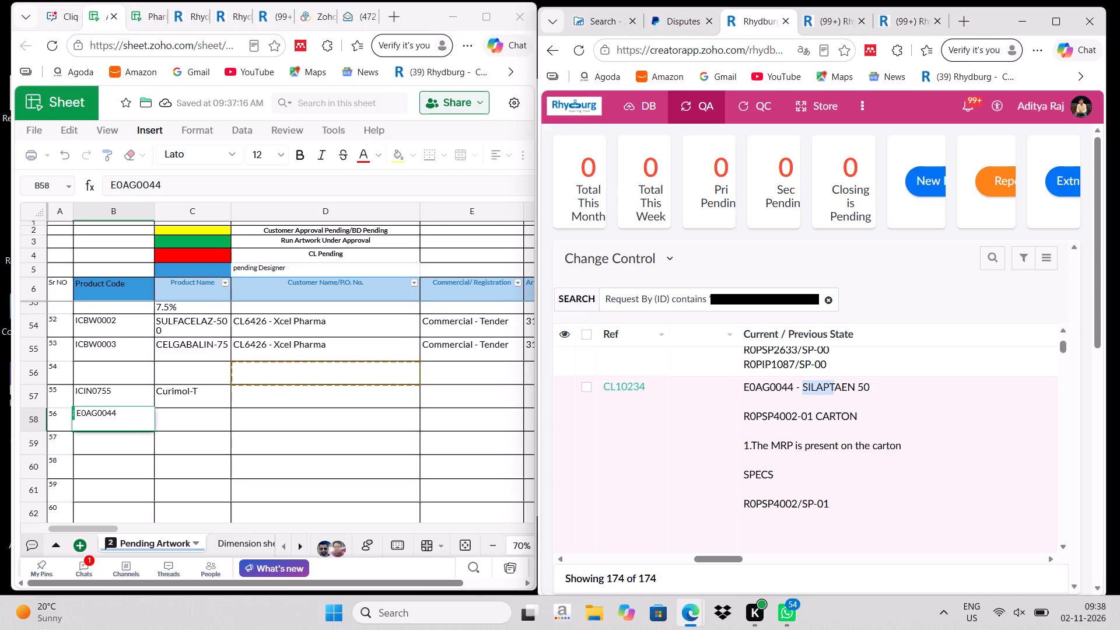
pyautogui.moveTo(860, 382); pyautogui.dragTo(873, 386)
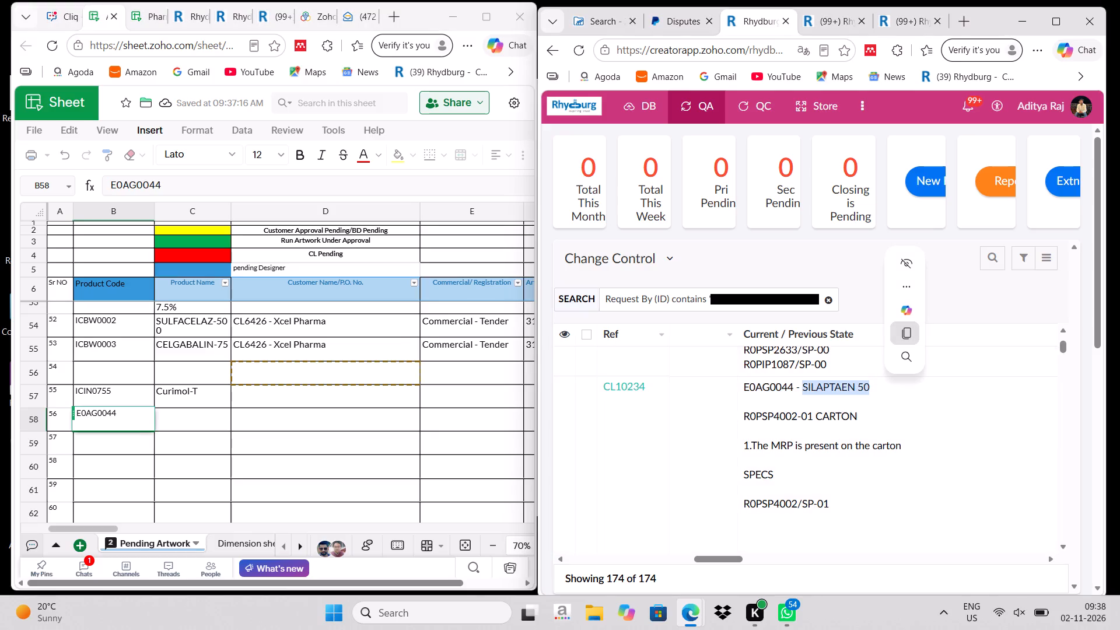
pyautogui.click(905, 335)
pyautogui.doubleClick(168, 429)
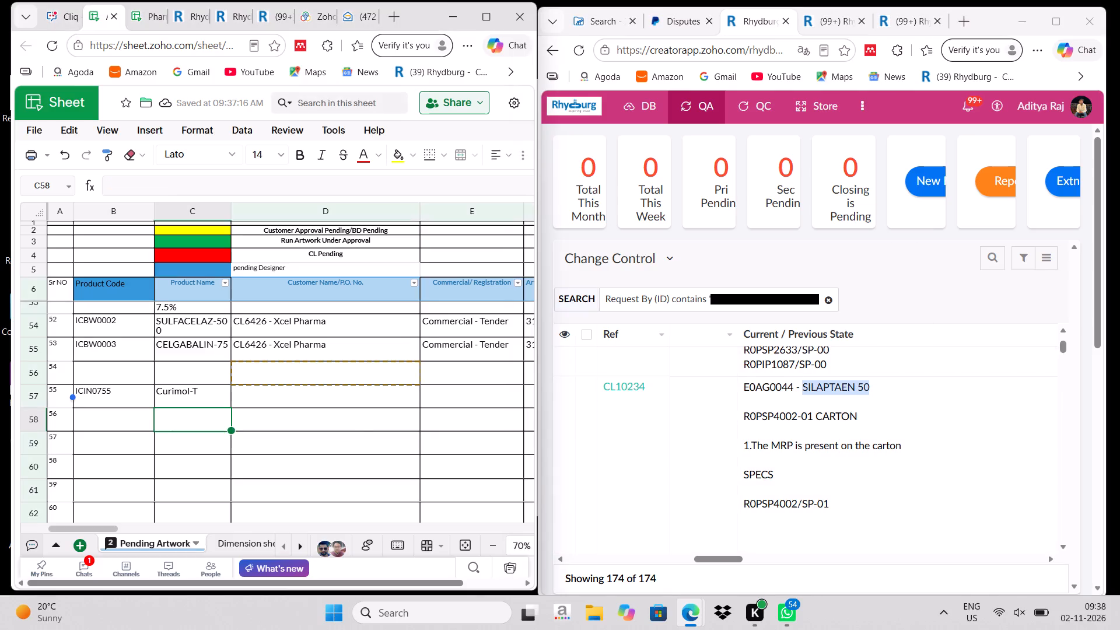
pyautogui.hotkey('ctrl', 'v')
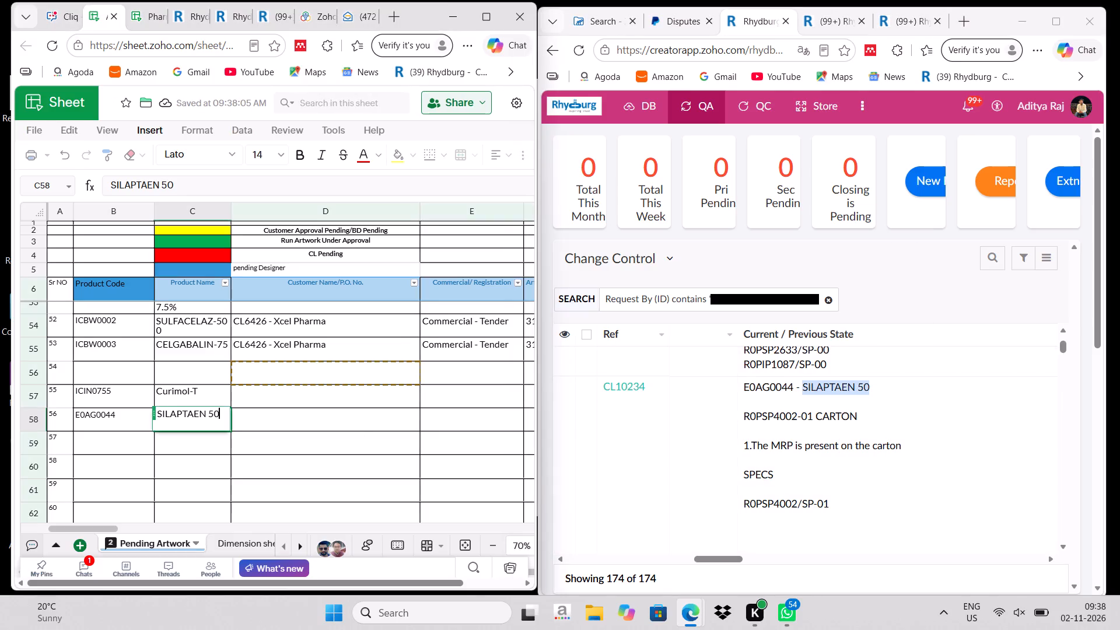
pyautogui.click(268, 415)
# Enter the change control reference CL10234 in the CL NO column of row 58.
pyautogui.hscroll(-2, 268, 415)
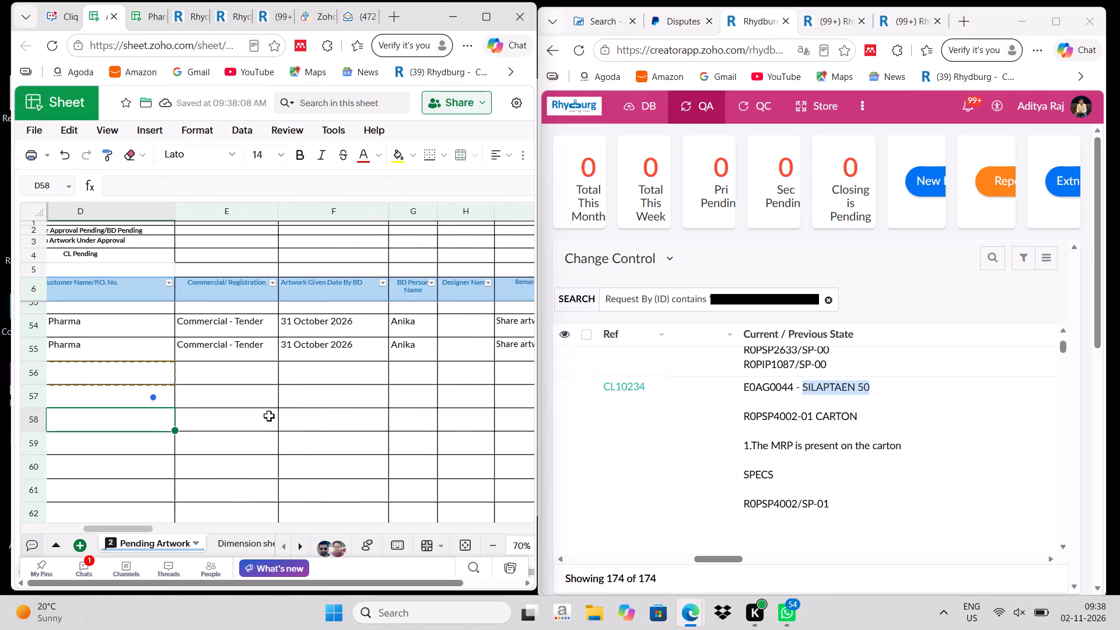
pyautogui.hscroll(-6, 268, 415)
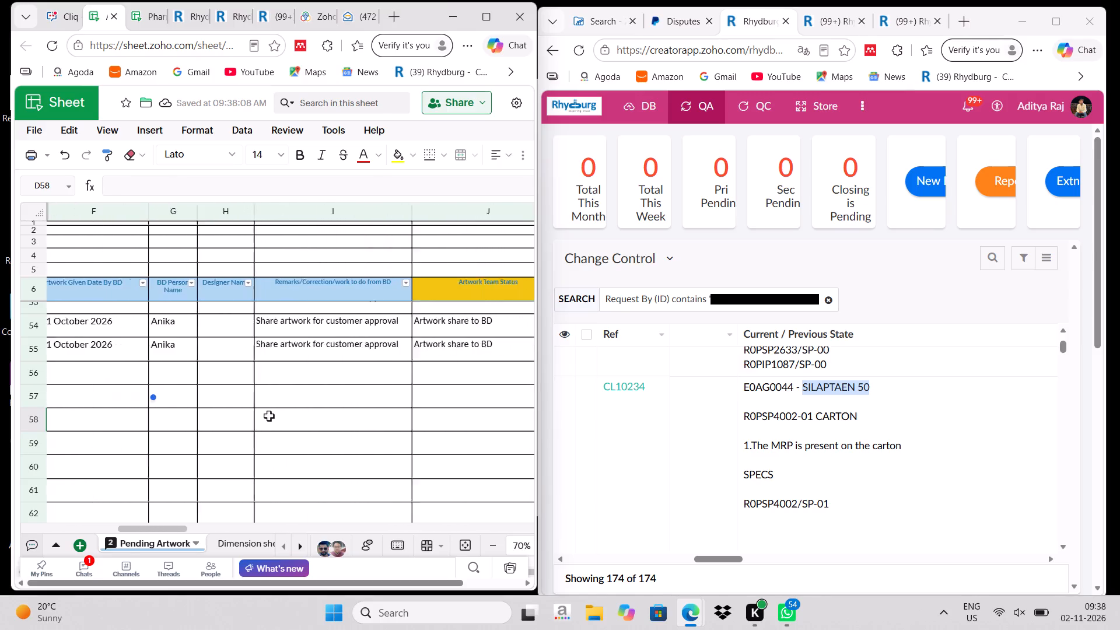
pyautogui.hscroll(-4, 268, 415)
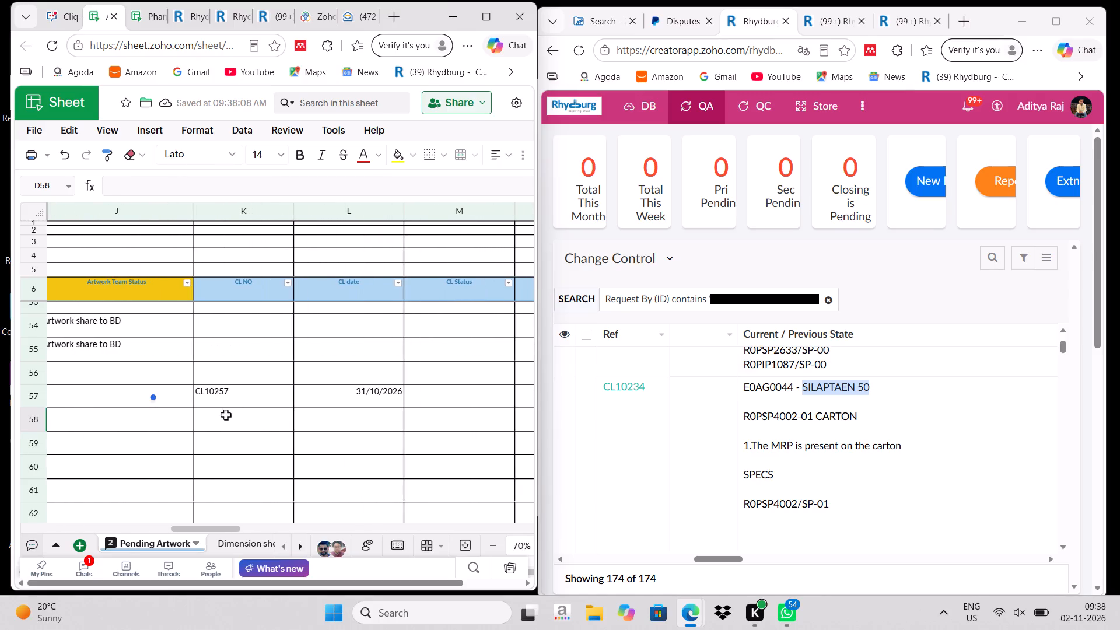
pyautogui.hscroll(-1, 222, 420)
pyautogui.doubleClick(222, 420)
pyautogui.doubleClick(216, 423)
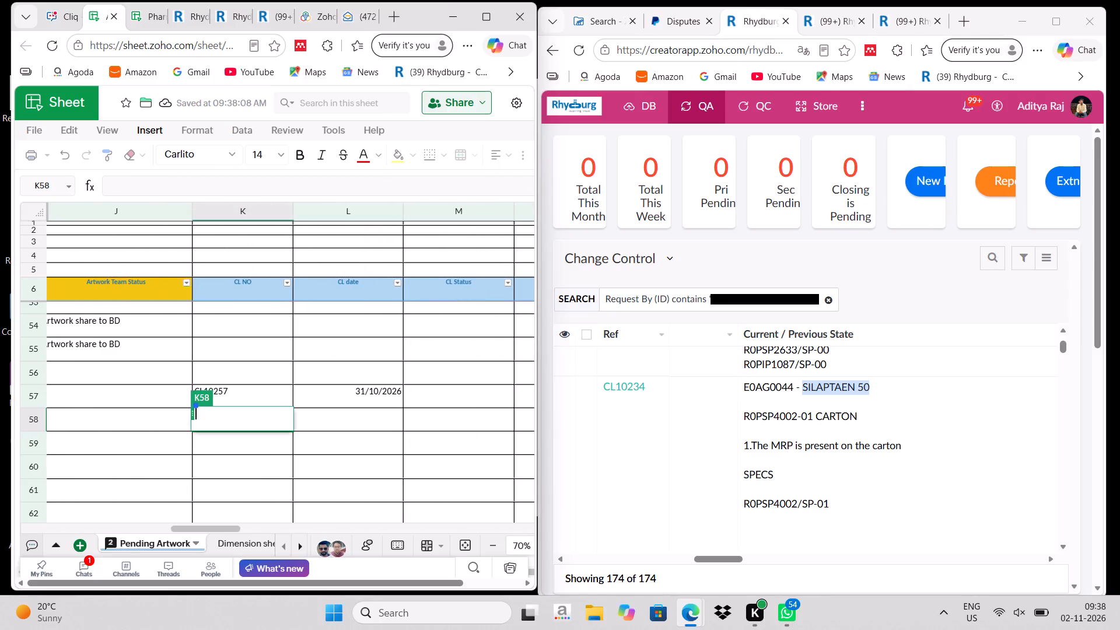
pyautogui.press('c')
pyautogui.write('L10234')
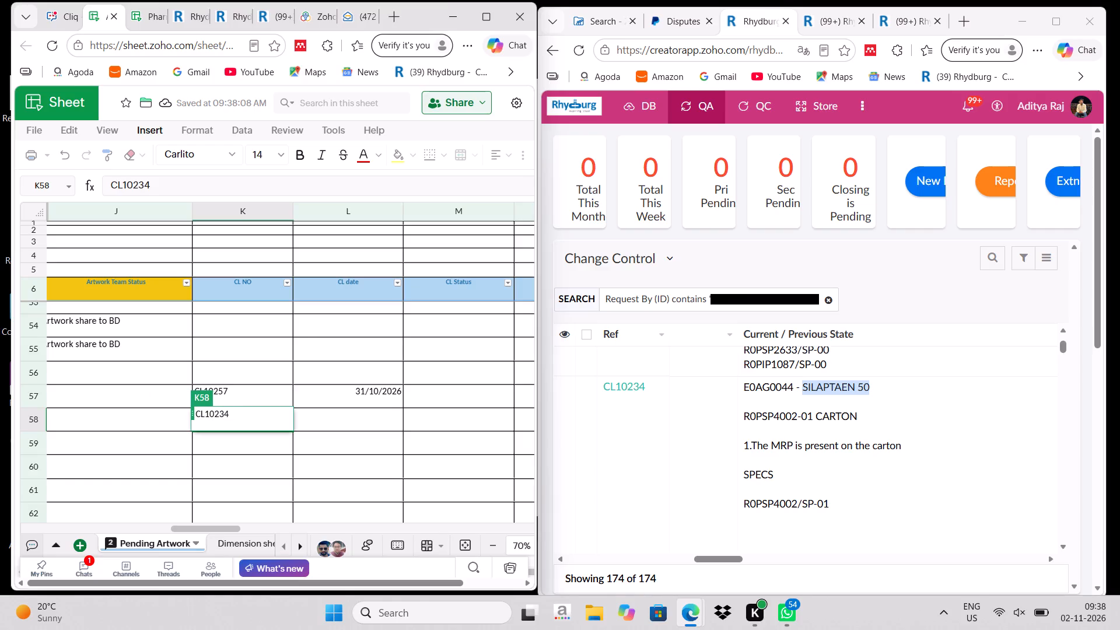
# Look up CL10234's creation date in the Change Control report and enter 27/10/2026 as the CL date in row 58.
pyautogui.click(359, 418)
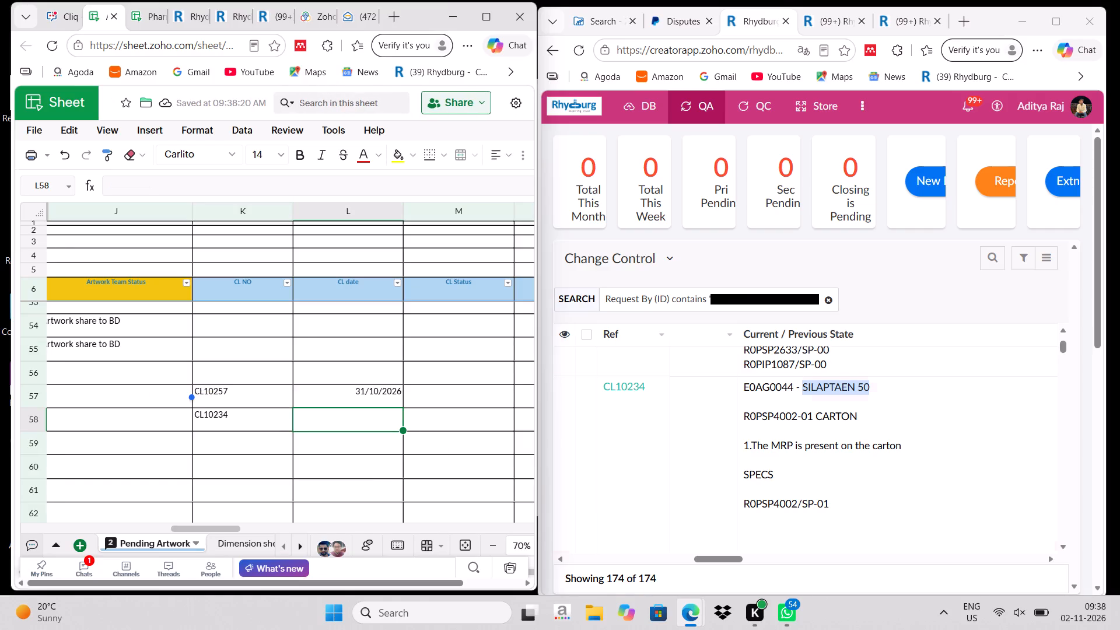
pyautogui.moveTo(709, 557); pyautogui.dragTo(653, 556)
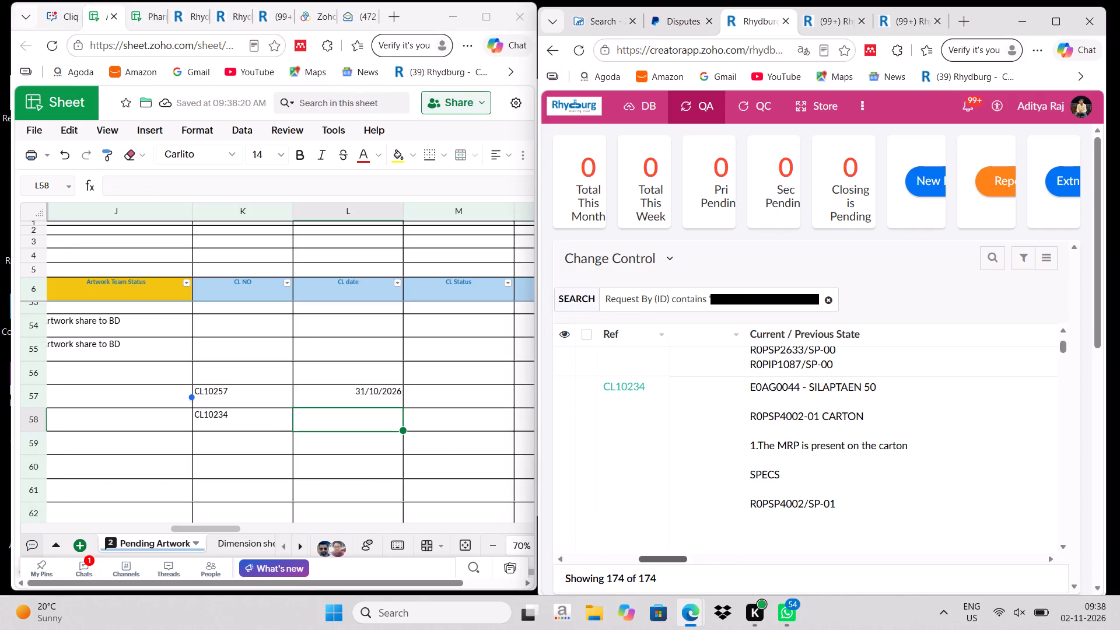
pyautogui.moveTo(653, 555); pyautogui.dragTo(602, 547)
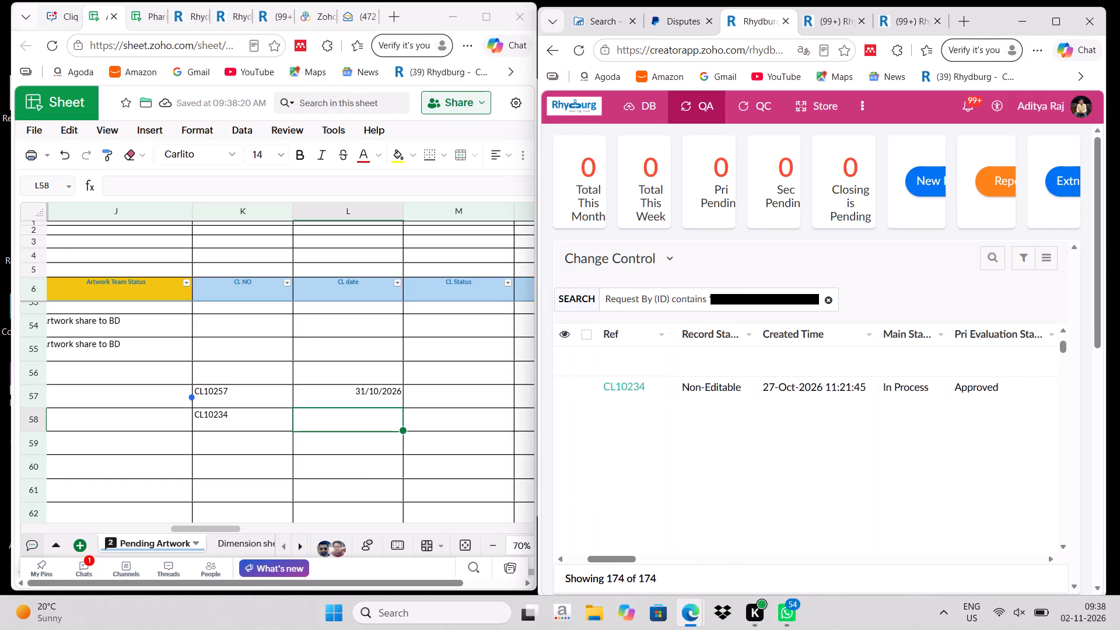
pyautogui.doubleClick(326, 419)
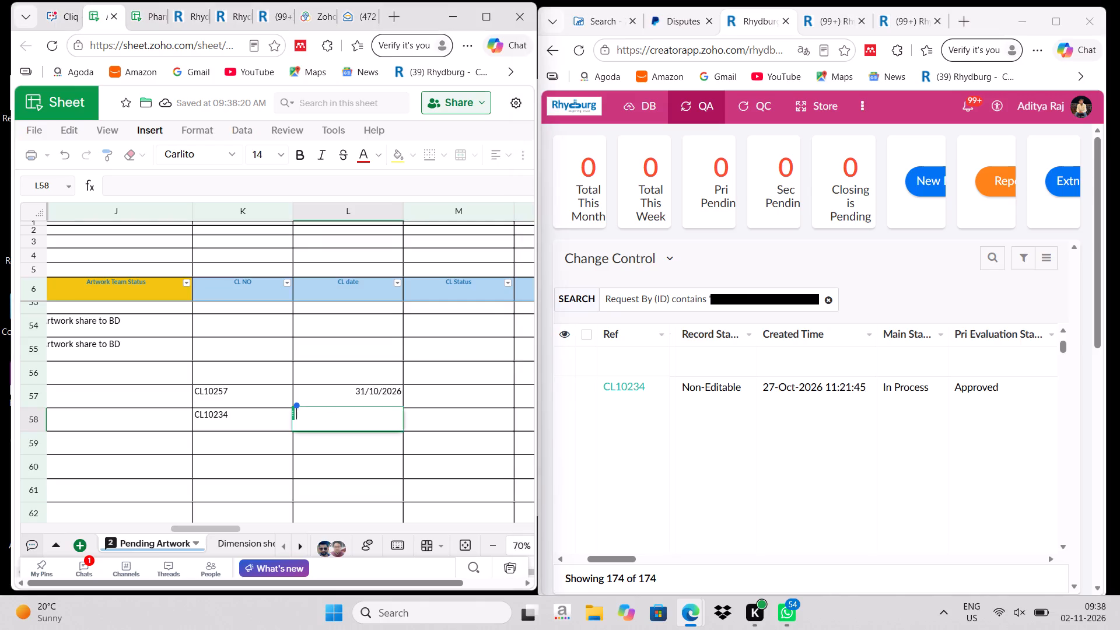
pyautogui.write('27/')
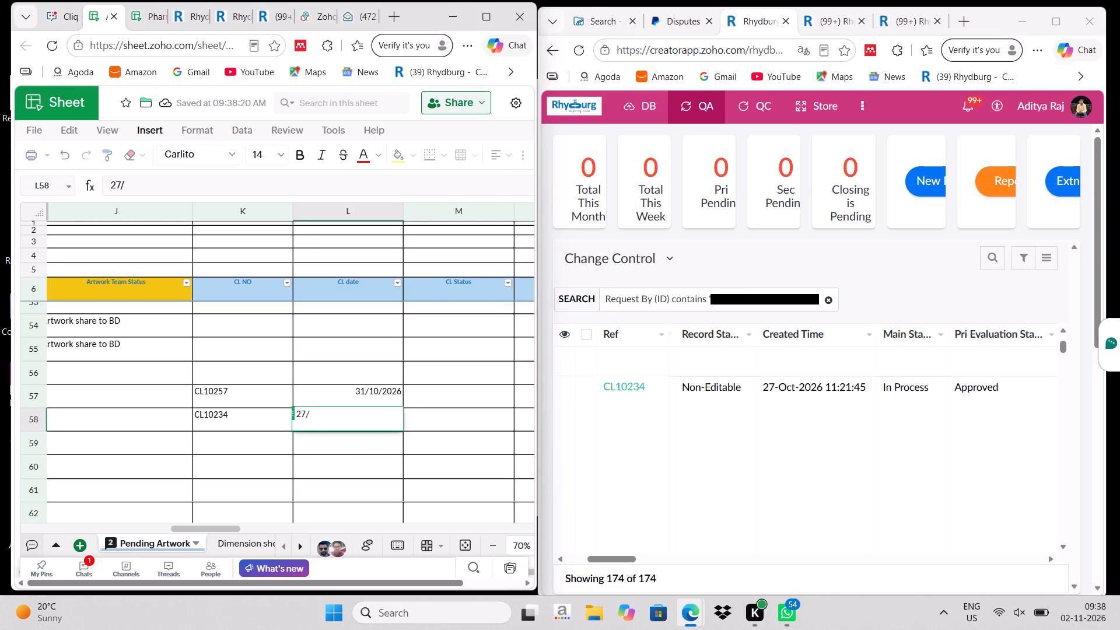
pyautogui.write('10/2026')
pyautogui.press('Return')
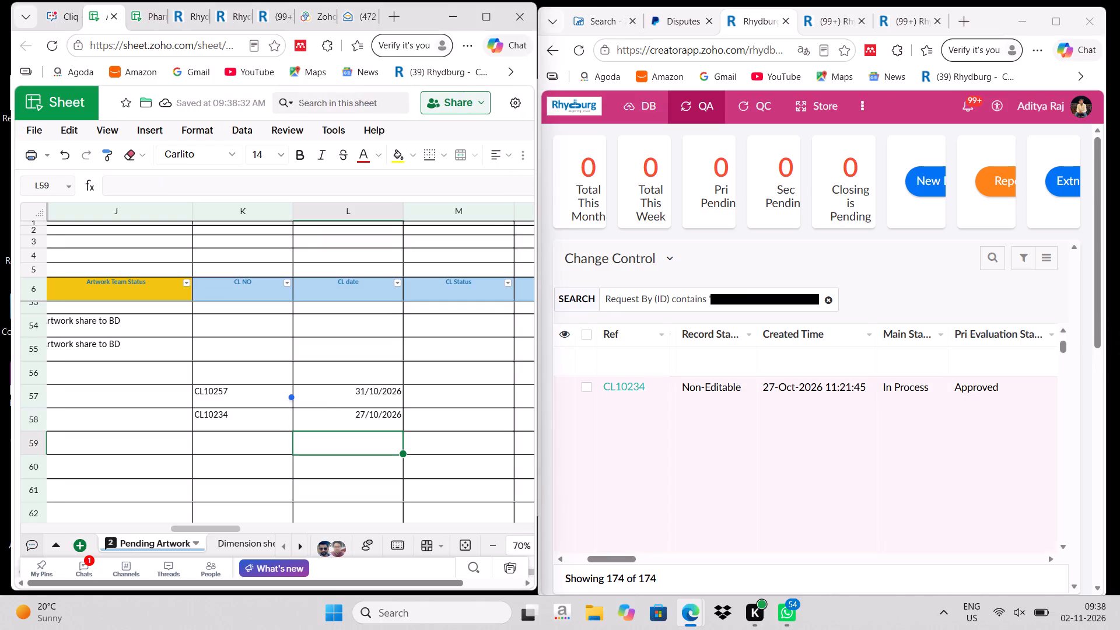
# Find the next change control below CL10234 and copy its reference CL10230 into the CL NO column of row 59.
pyautogui.click(1065, 357)
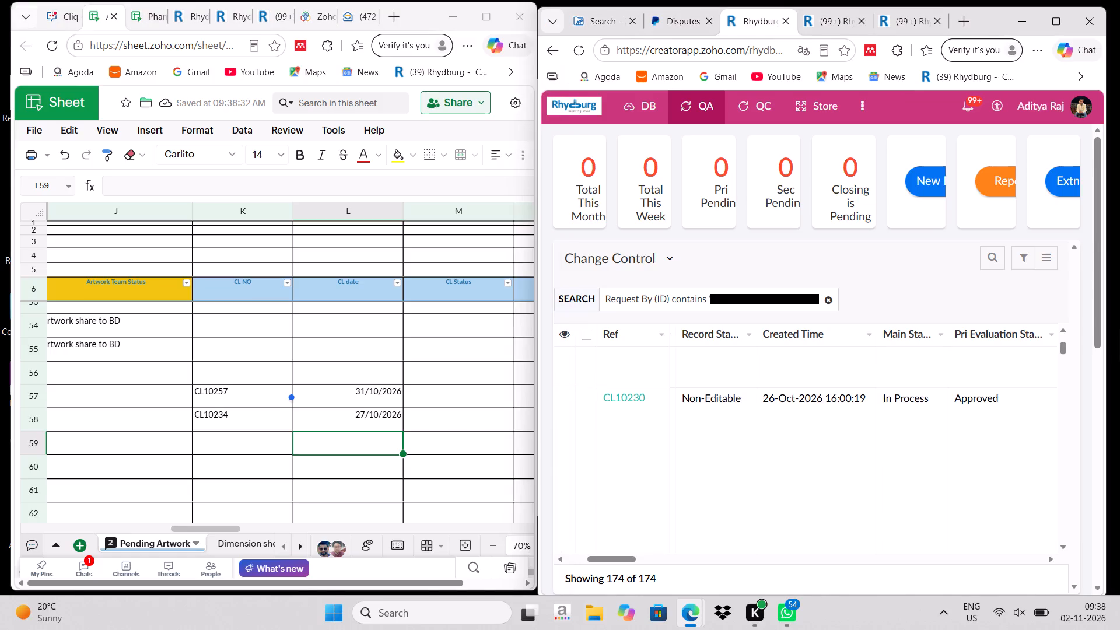
pyautogui.click(1065, 349)
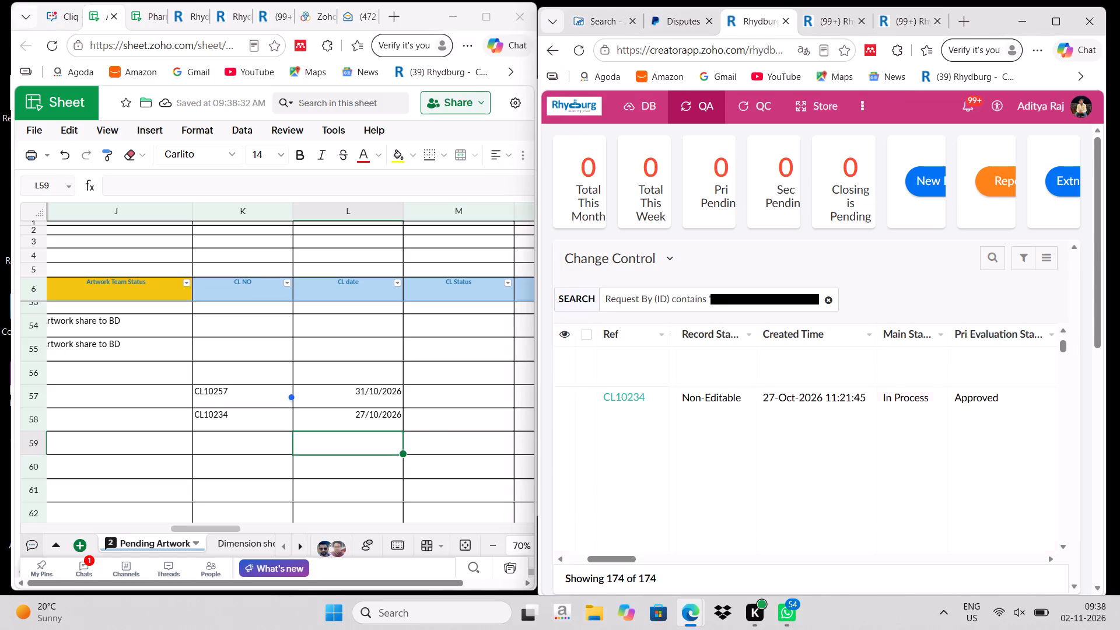
pyautogui.scroll(-2, 1053, 396)
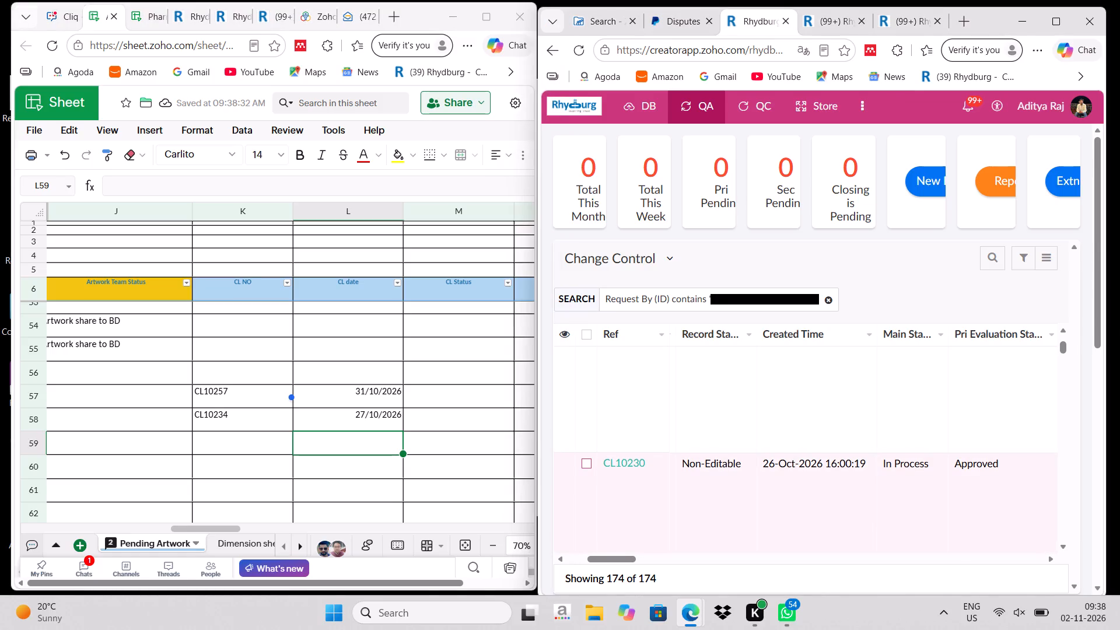
pyautogui.moveTo(602, 464); pyautogui.dragTo(659, 471)
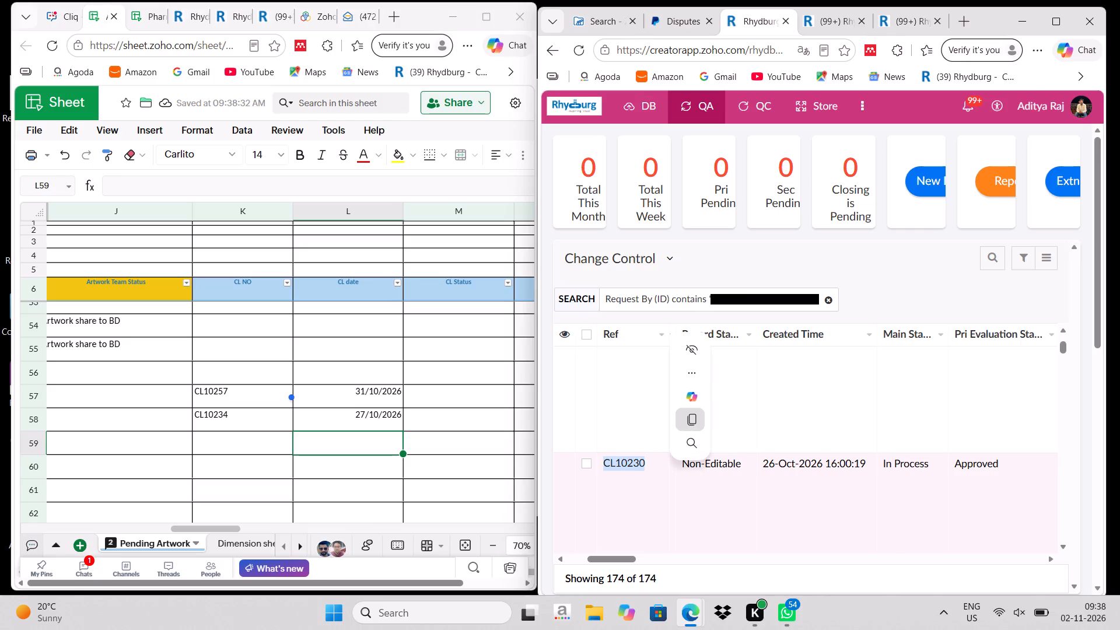
pyautogui.click(690, 417)
pyautogui.doubleClick(250, 437)
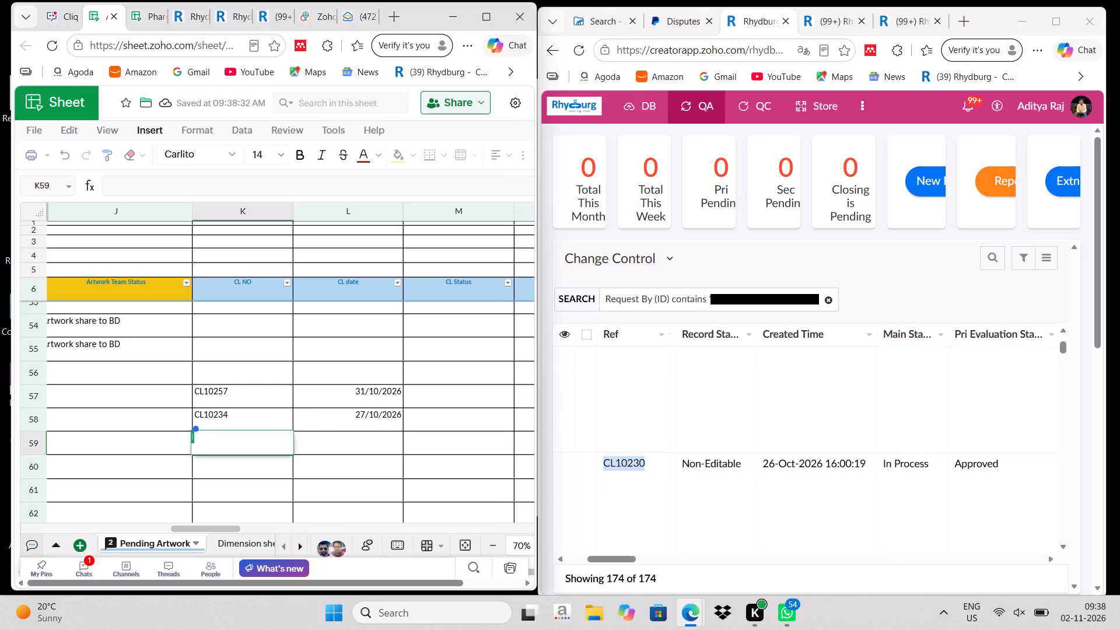
pyautogui.hotkey('ctrl', 'v')
# Enter CL10230's creation date, 26/10/2026, as the CL date in row 59.
pyautogui.click(339, 437)
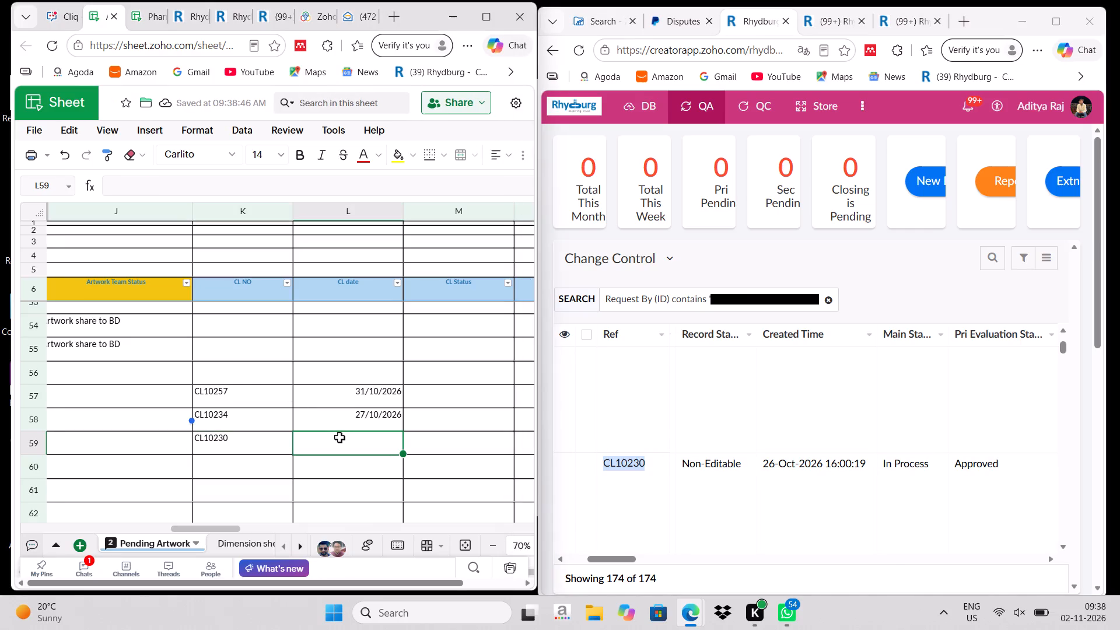
pyautogui.moveTo(600, 558); pyautogui.dragTo(634, 554)
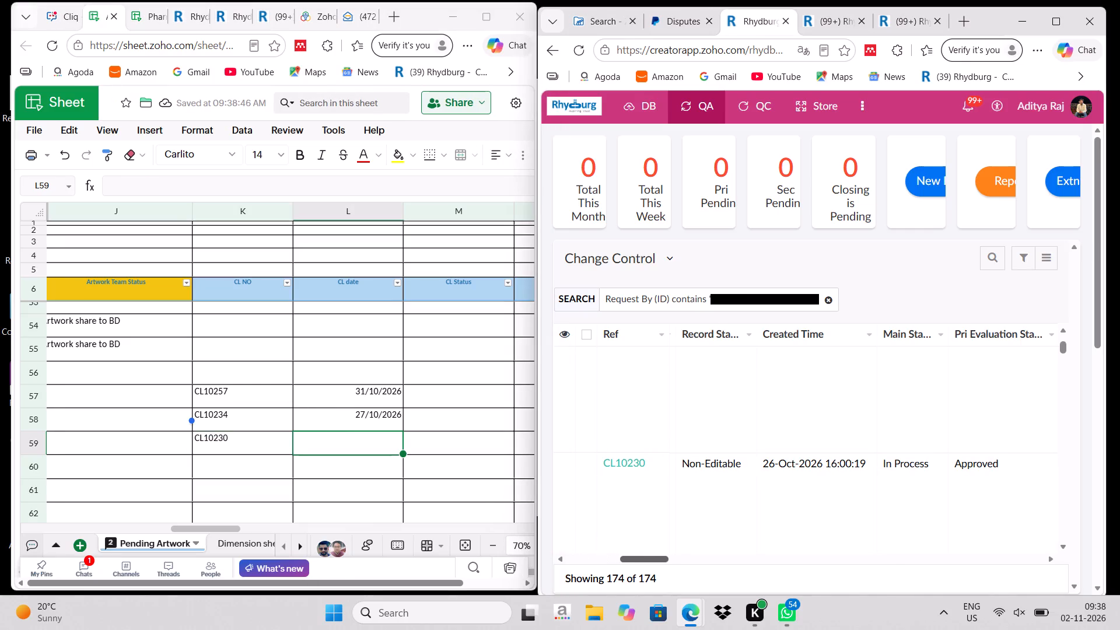
pyautogui.moveTo(634, 554); pyautogui.dragTo(636, 554)
pyautogui.moveTo(651, 556); pyautogui.dragTo(645, 558)
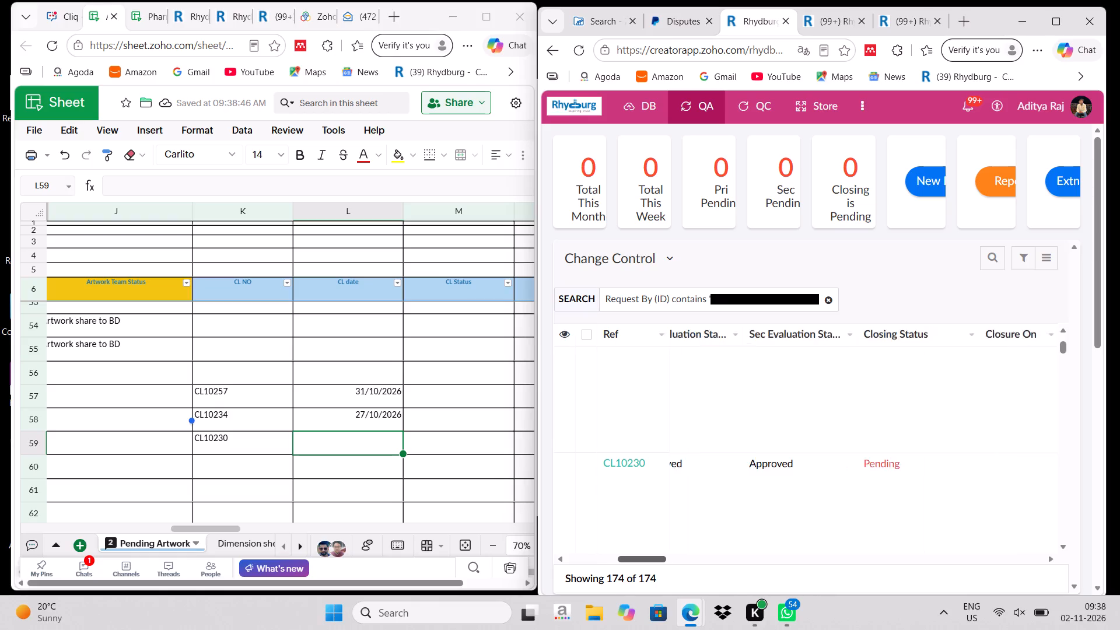
pyautogui.moveTo(645, 558); pyautogui.dragTo(619, 572)
pyautogui.click(374, 451)
pyautogui.click(374, 451)
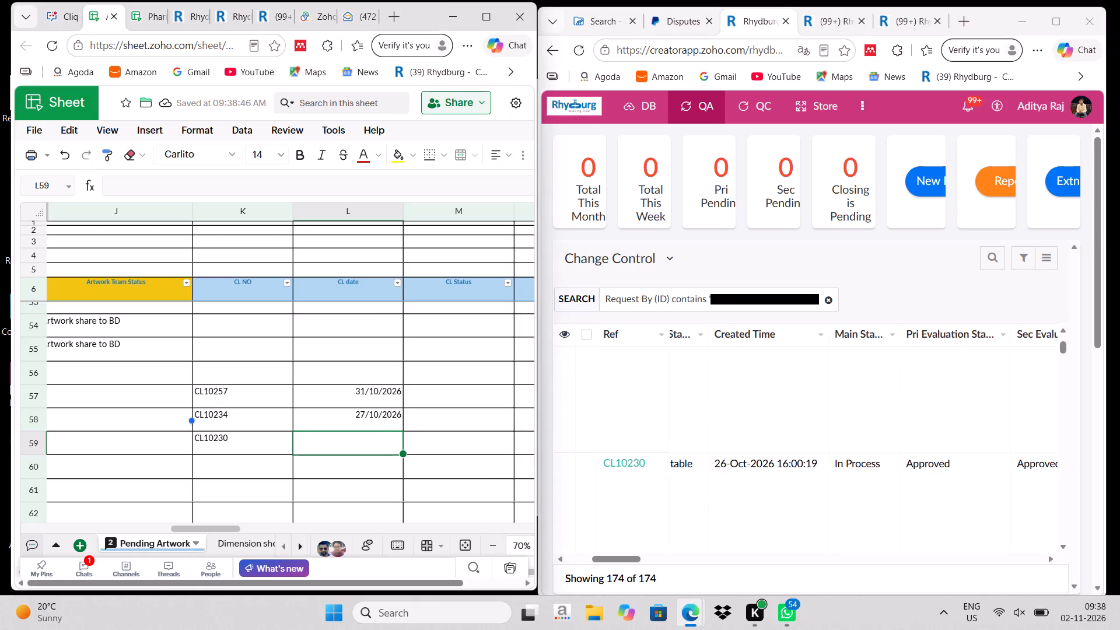
pyautogui.write('26-')
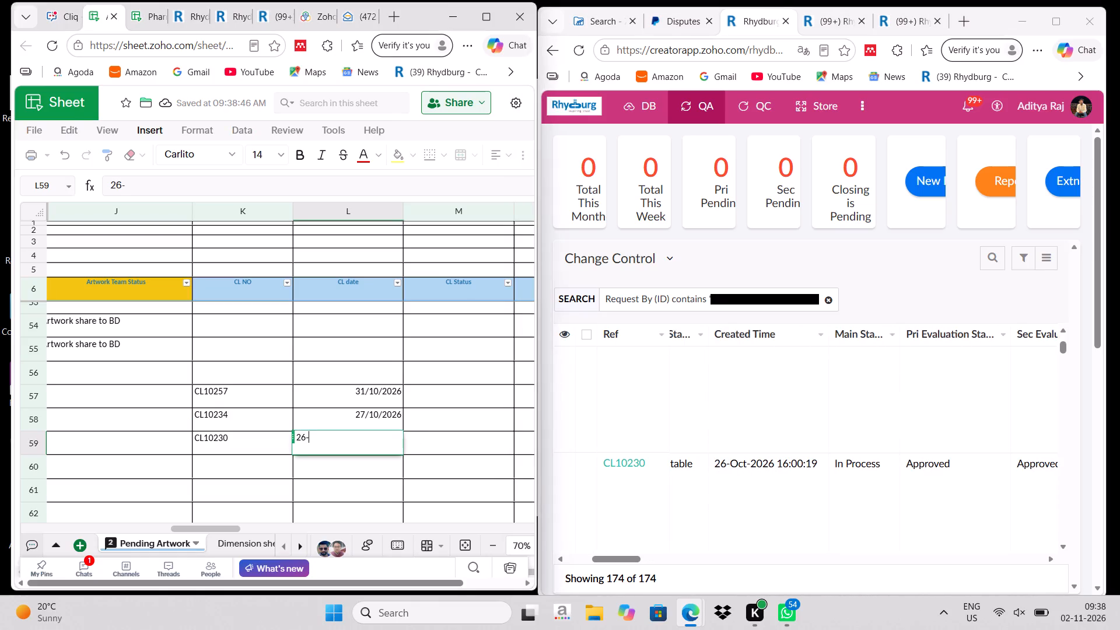
pyautogui.press('BackSpace')
pyautogui.write('/10')
pyautogui.write('/2026')
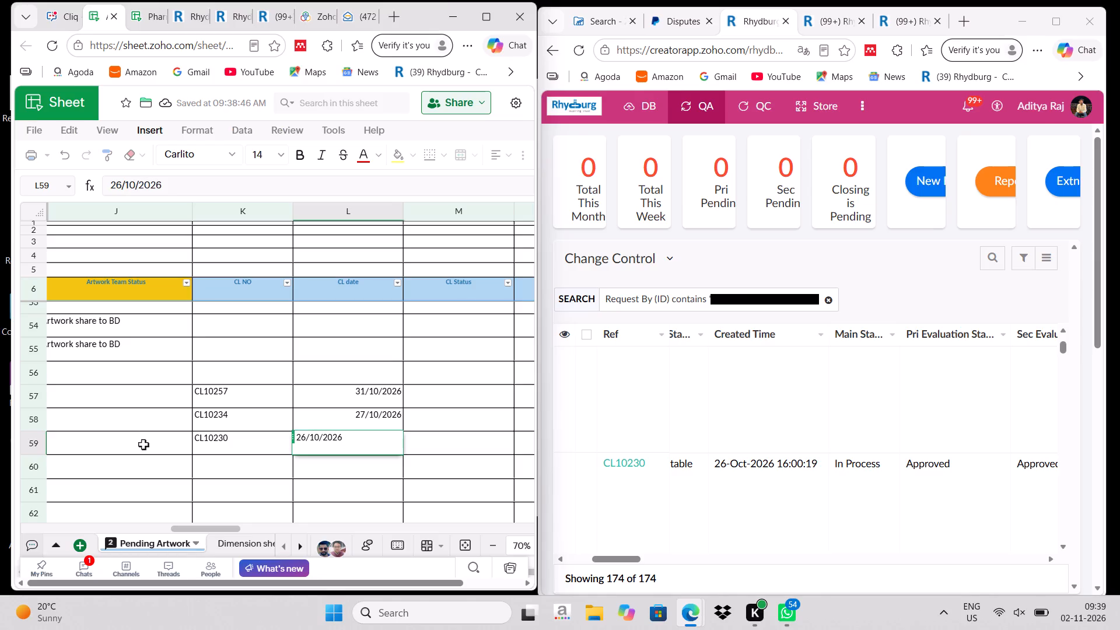
pyautogui.click(137, 433)
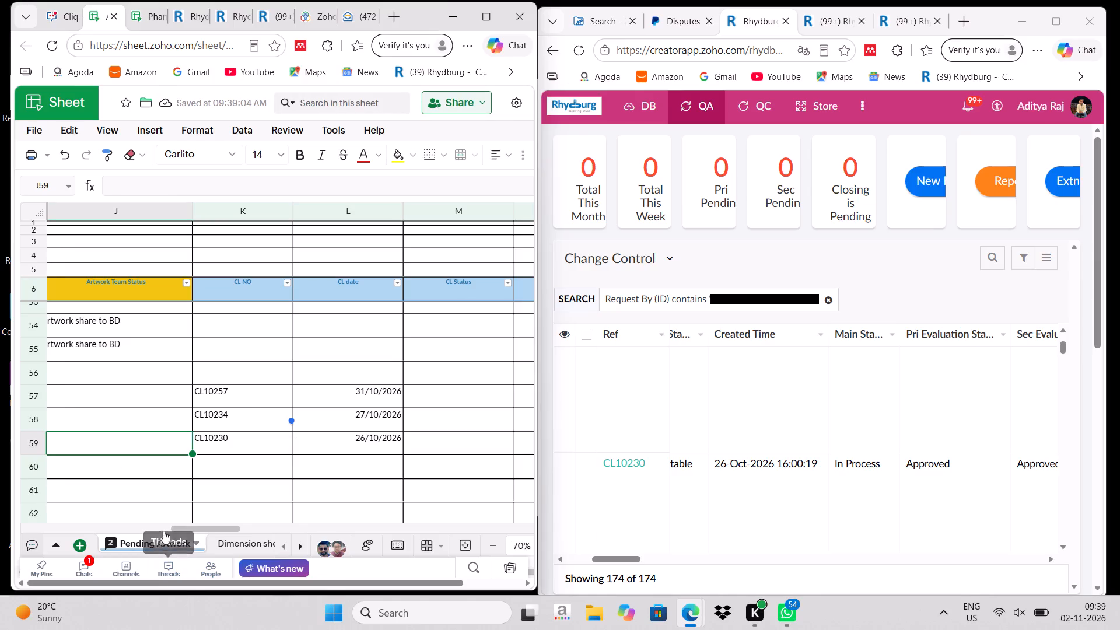
# Open row 59's Product Code cell for editing and look up CL10230's product code under Current / Previous State in the Change Control report.
pyautogui.hscroll(10, 176, 533)
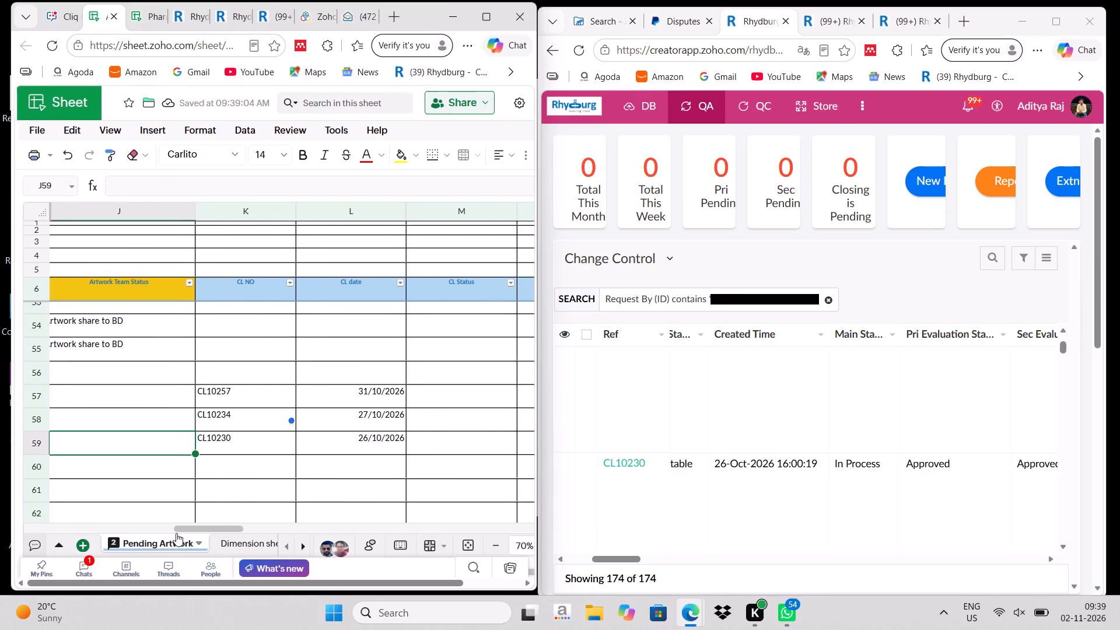
pyautogui.hscroll(8, 158, 417)
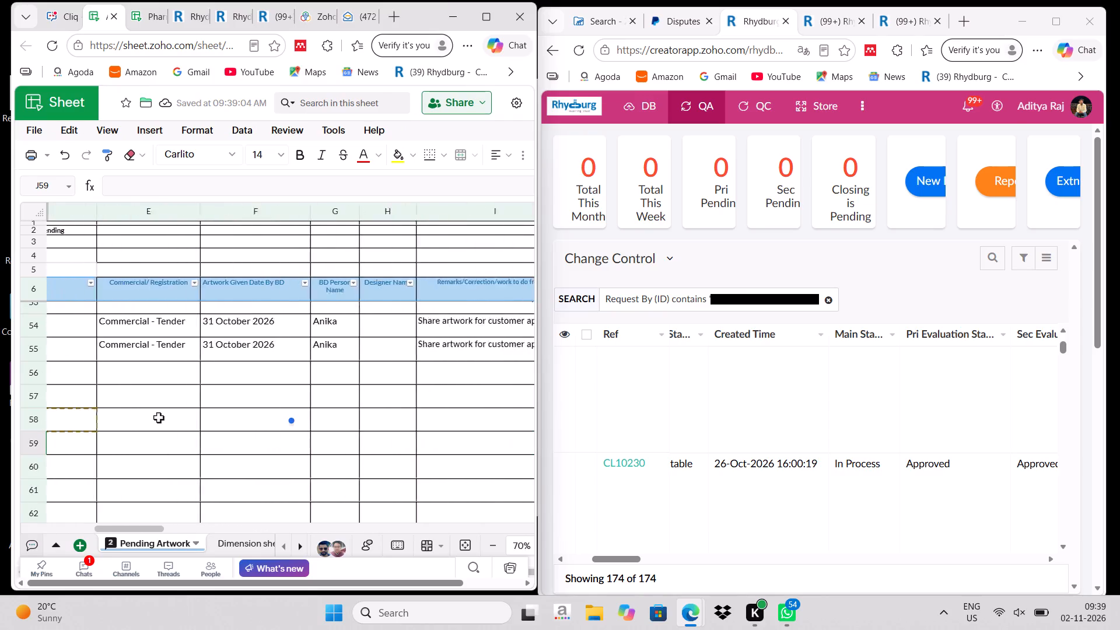
pyautogui.hscroll(3, 158, 417)
pyautogui.doubleClick(113, 454)
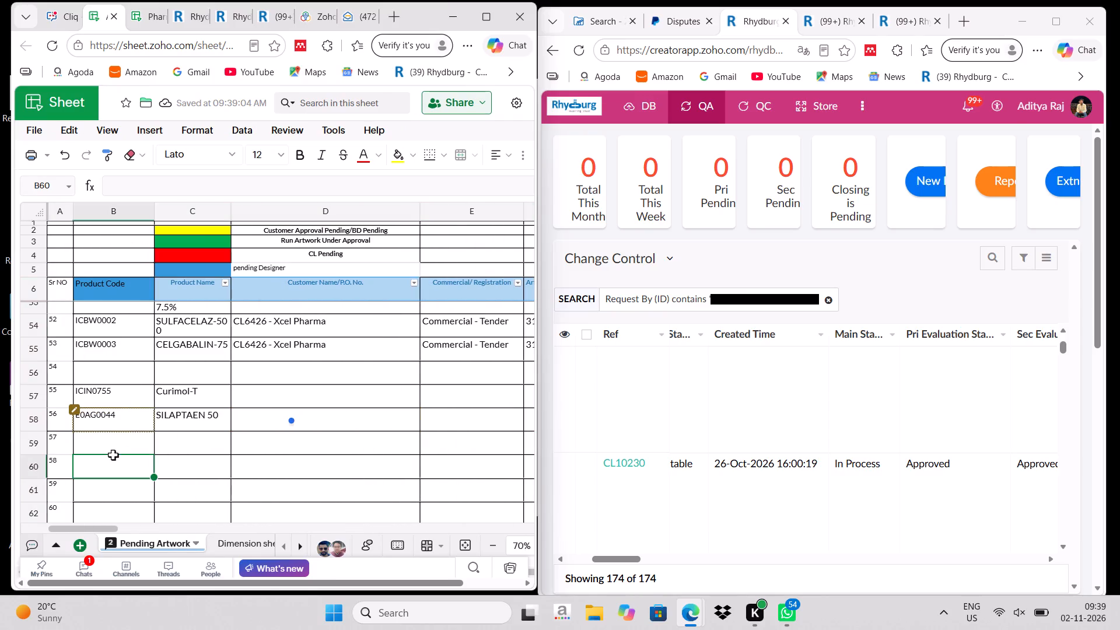
pyautogui.click(108, 433)
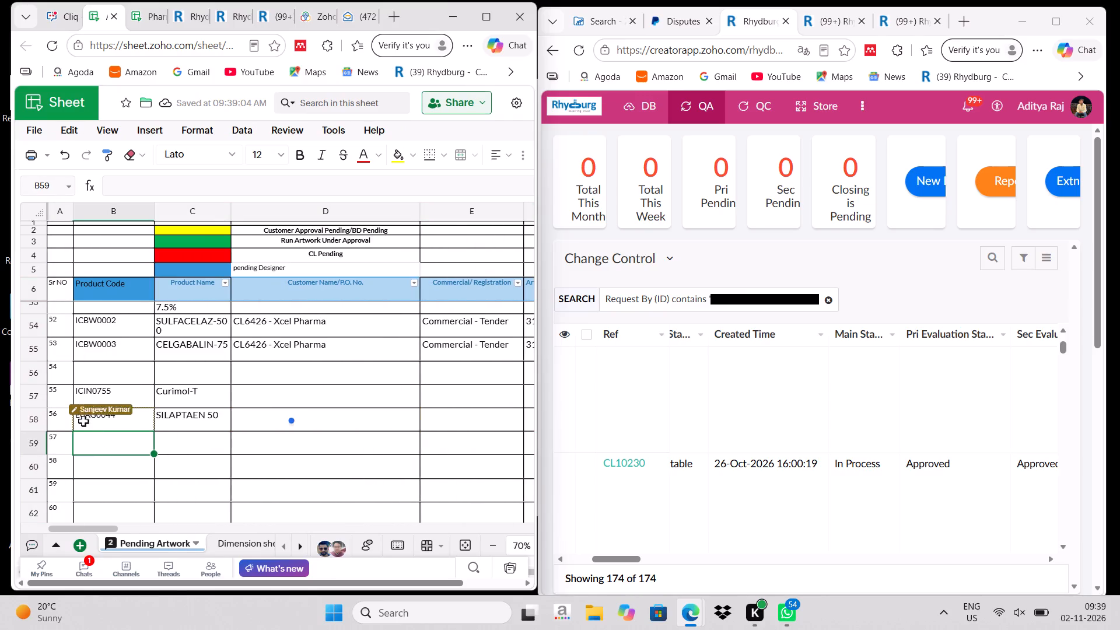
pyautogui.doubleClick(97, 446)
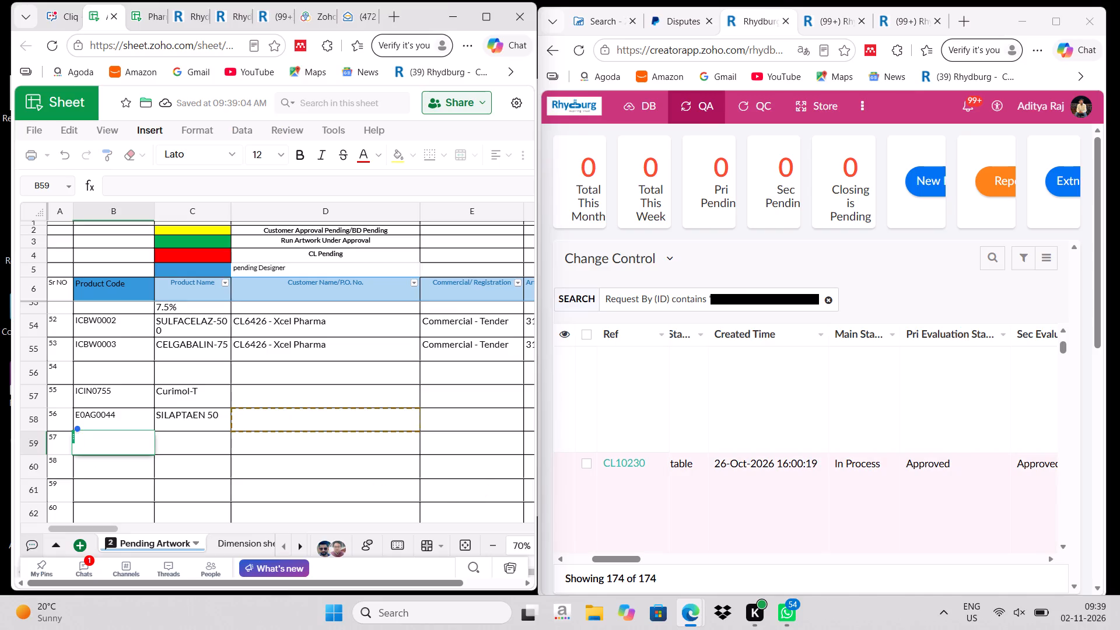
pyautogui.hscroll(-9, 849, 494)
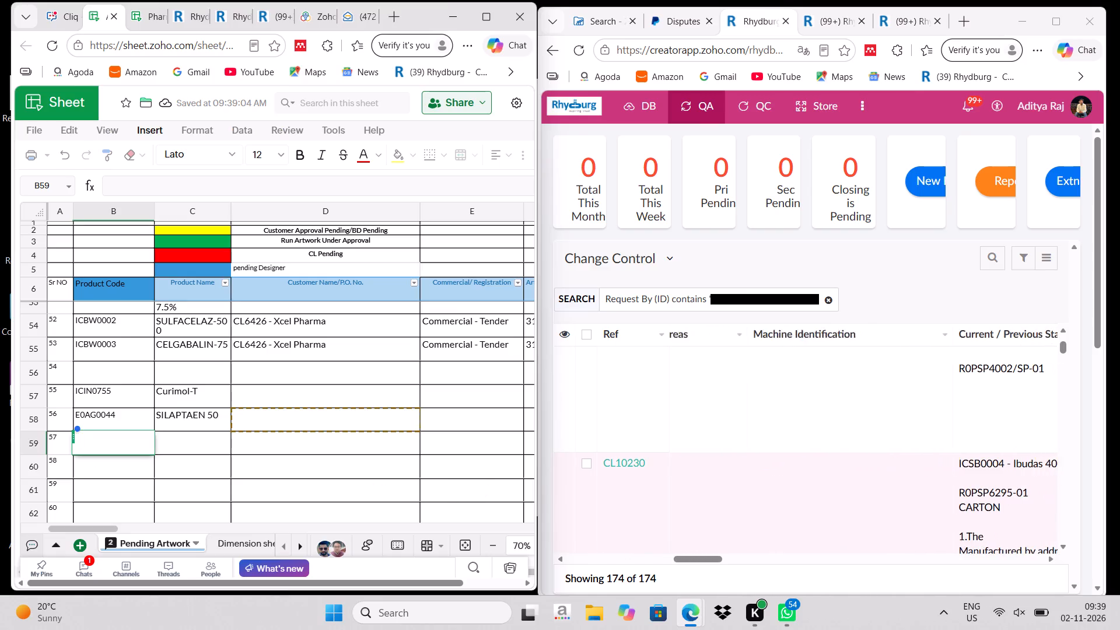
pyautogui.hscroll(-2, 849, 494)
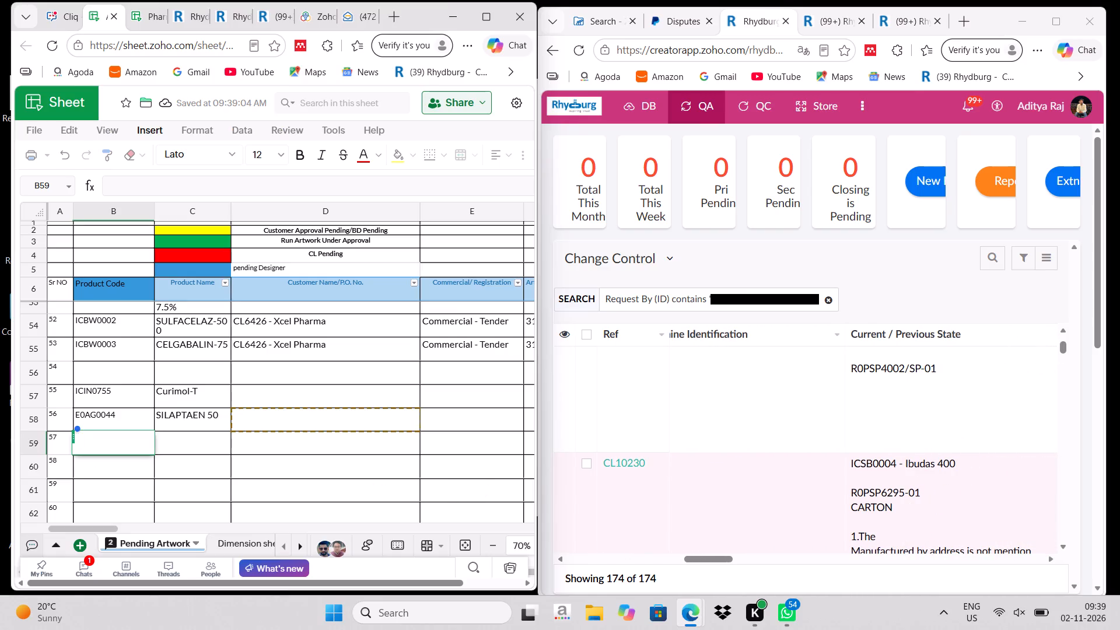
# Copy CL10230's product code ICSB0004 from the Change Control report into the Product Code cell of row 59.
pyautogui.moveTo(848, 460); pyautogui.dragTo(895, 465)
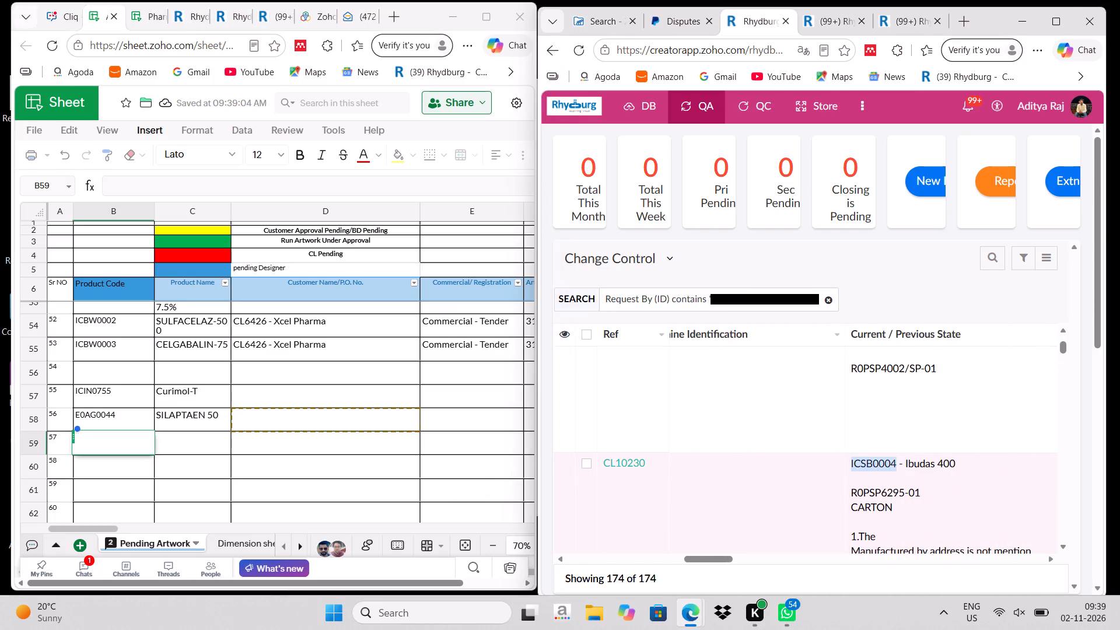
pyautogui.click(927, 415)
pyautogui.click(101, 439)
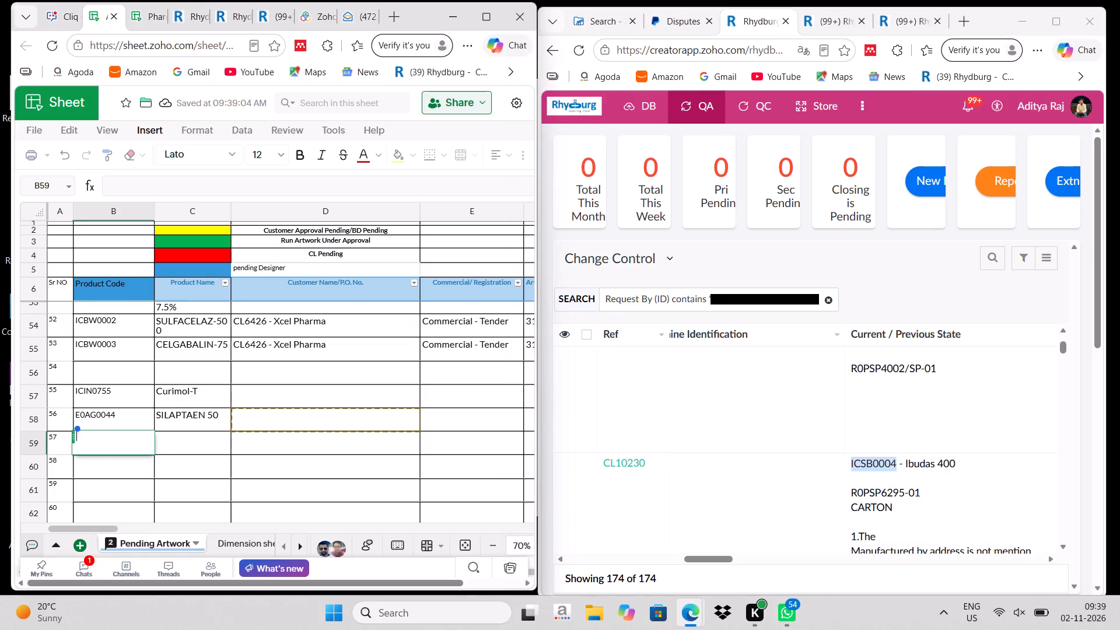
pyautogui.hotkey('ctrl', 'v')
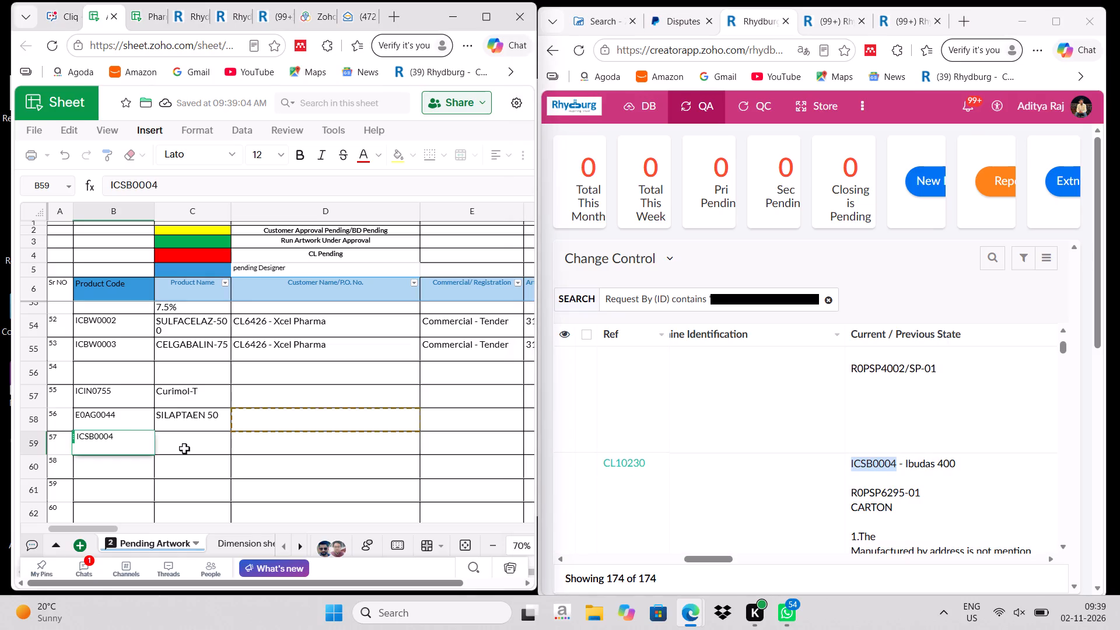
# Open row 59's Product Name cell for editing.
pyautogui.click(188, 447)
pyautogui.doubleClick(187, 447)
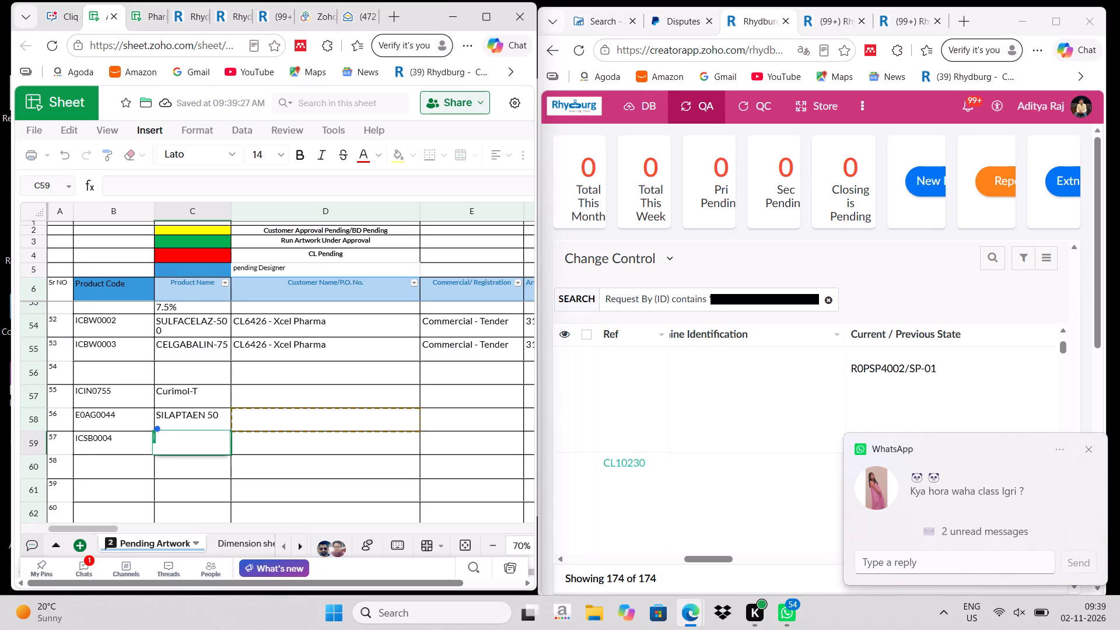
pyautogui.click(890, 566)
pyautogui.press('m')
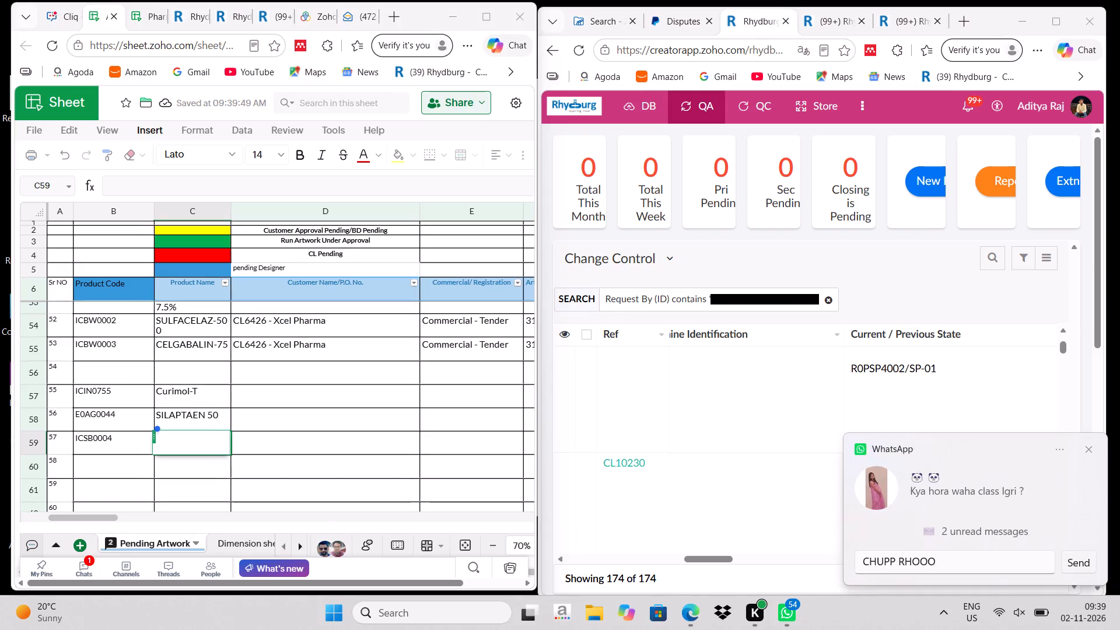
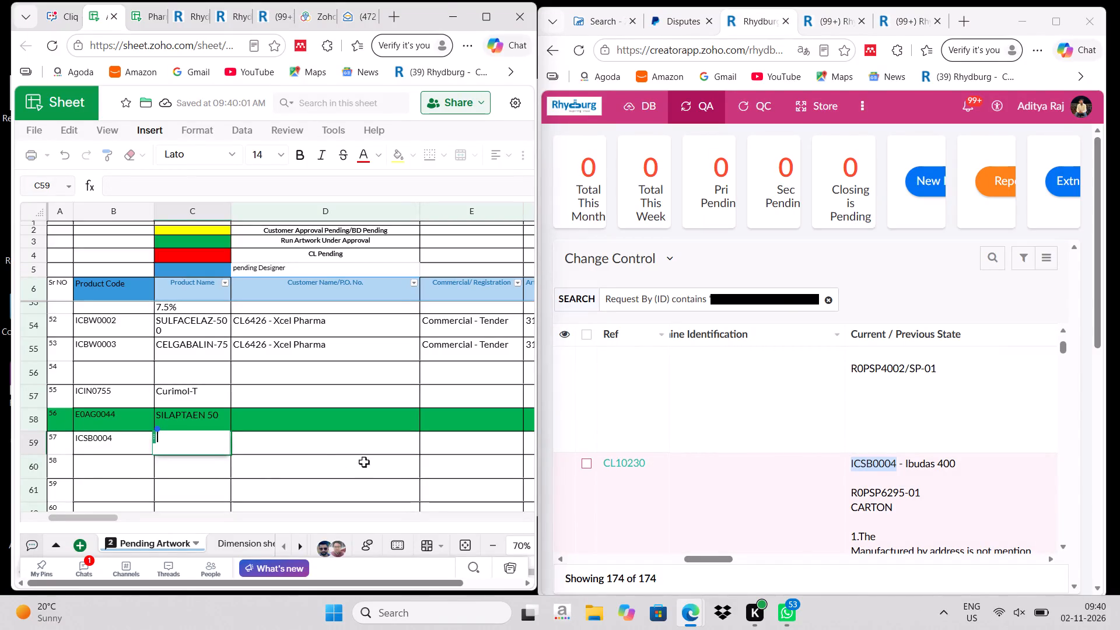
# Examine the change controls below CL10230 in the Change Control report, checking each reference and its Current / Previous State entry.
pyautogui.scroll(-4, 970, 428)
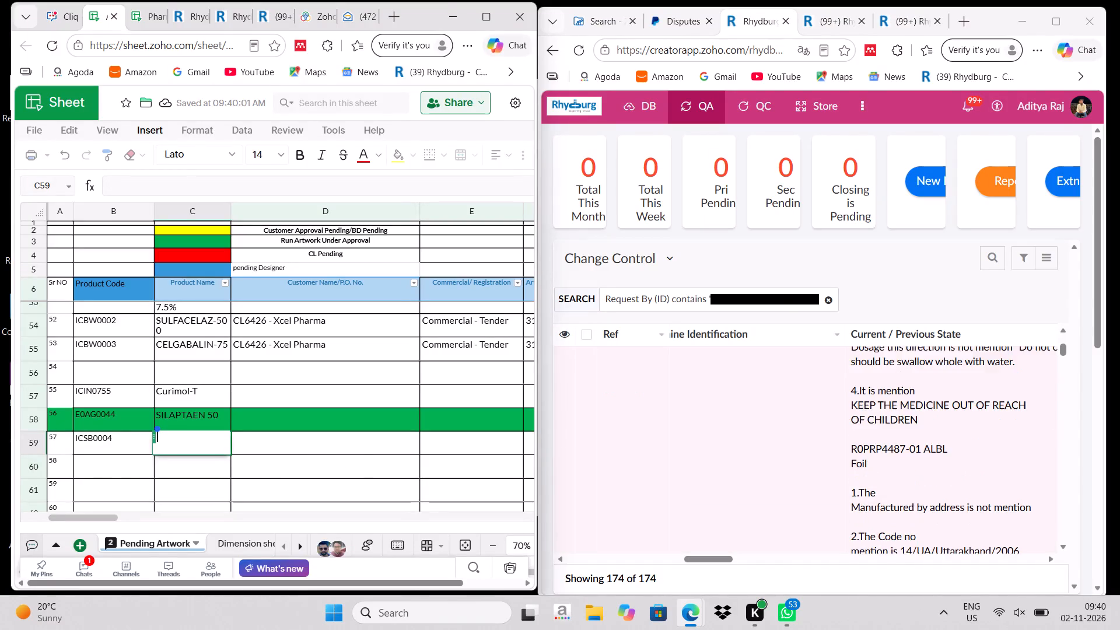
pyautogui.scroll(-7, 969, 432)
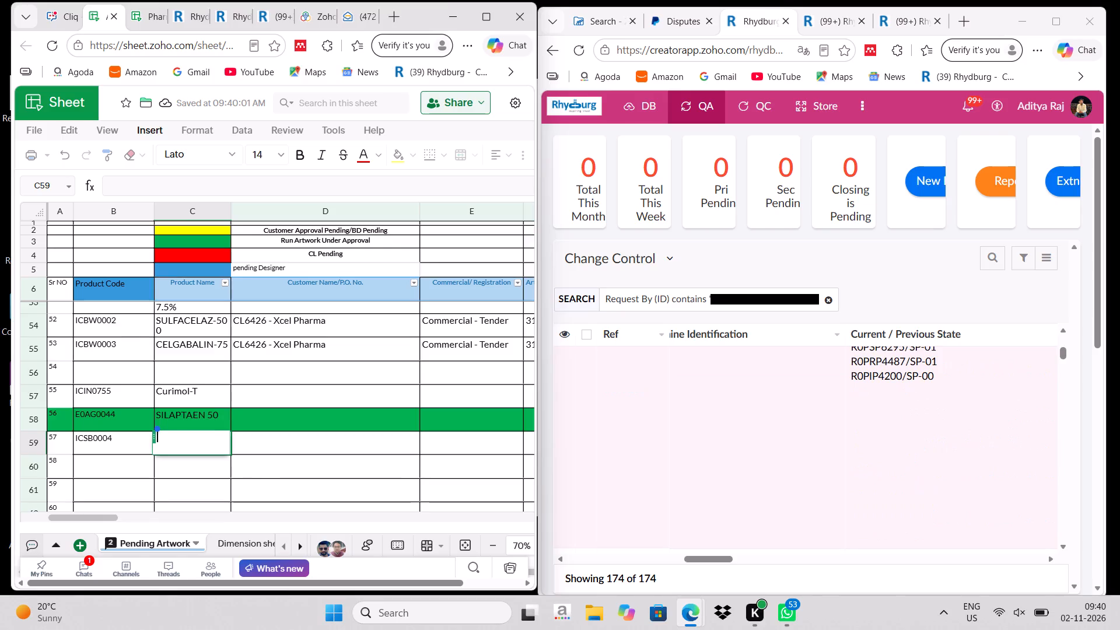
pyautogui.scroll(-2, 961, 437)
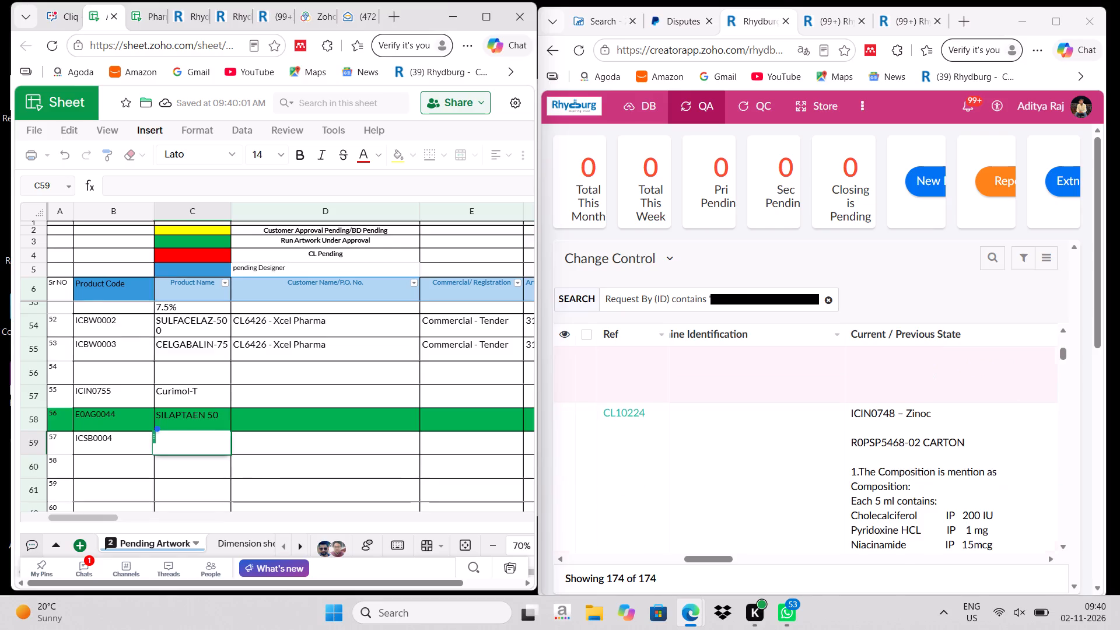
pyautogui.scroll(-10, 876, 456)
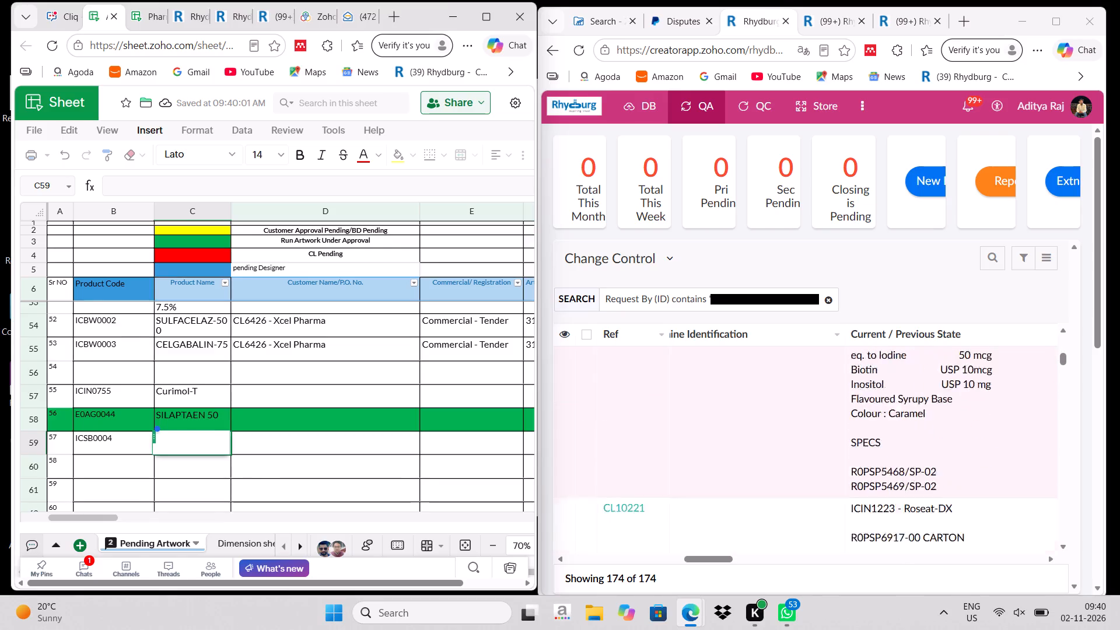
pyautogui.scroll(-6, 879, 456)
pyautogui.scroll(11, 879, 456)
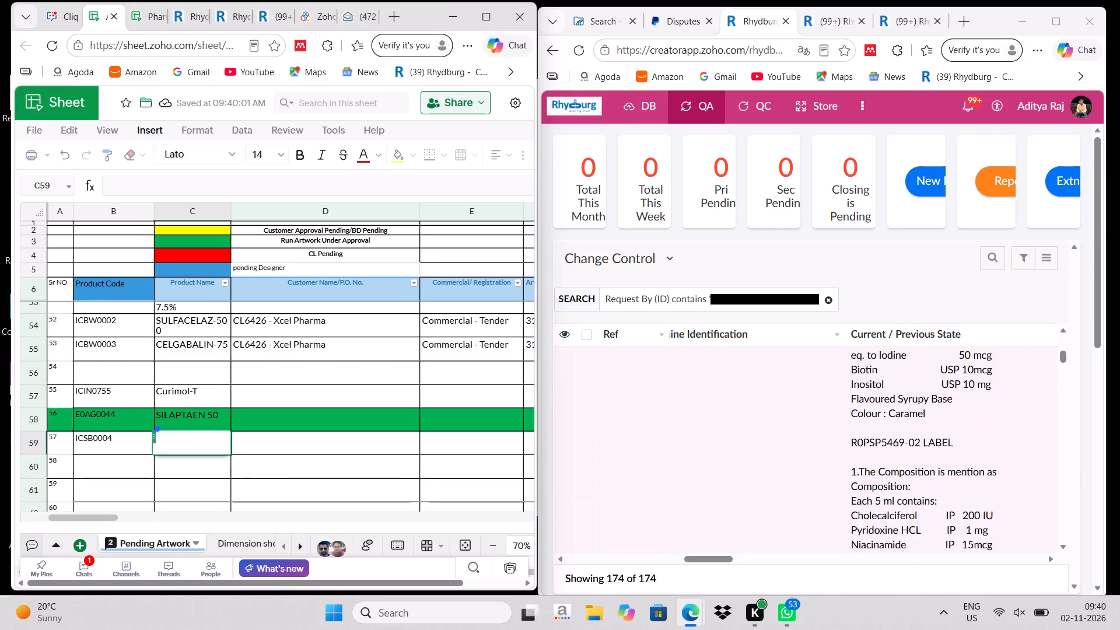
pyautogui.scroll(6, 879, 456)
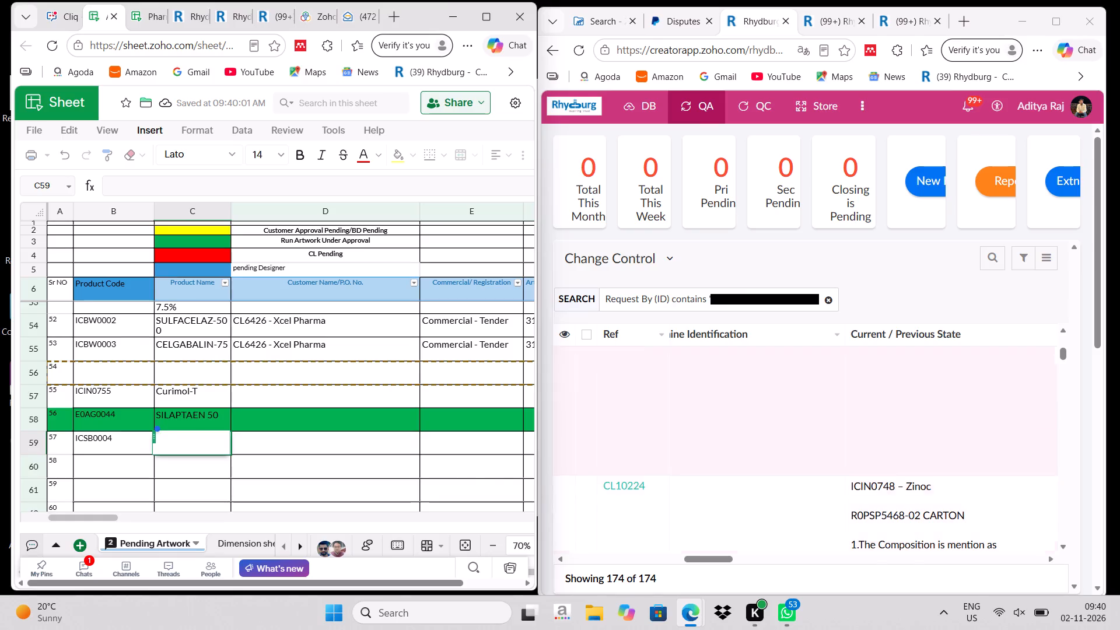
# Select change control CL10224's reference, followed by its product code ICIN0748 under Current / Previous State.
pyautogui.moveTo(600, 484); pyautogui.dragTo(645, 482)
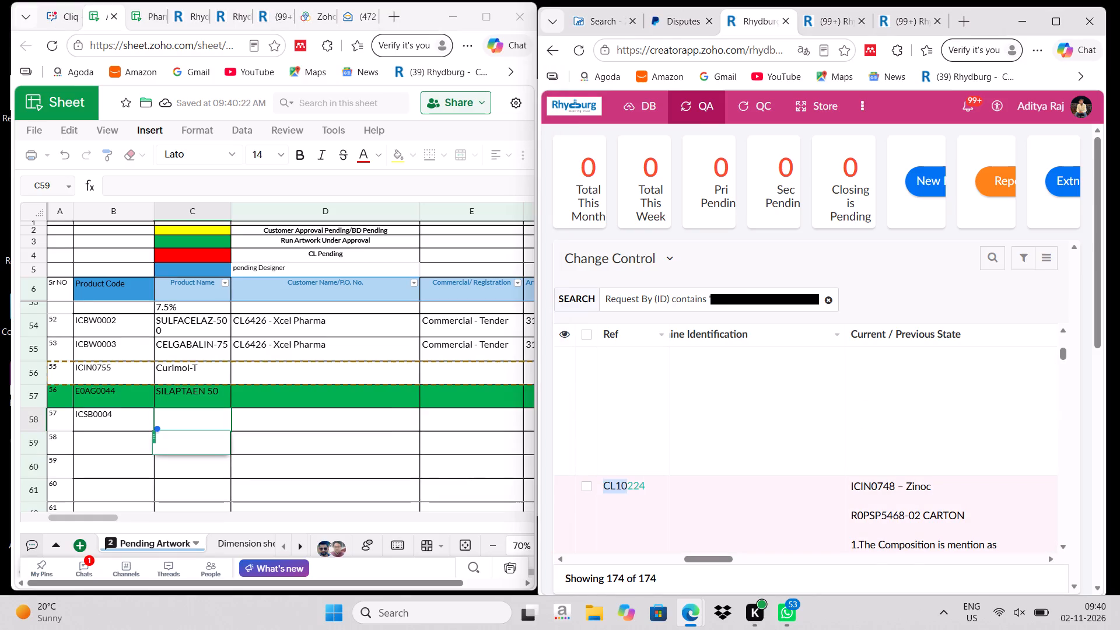
pyautogui.moveTo(645, 482); pyautogui.dragTo(650, 487)
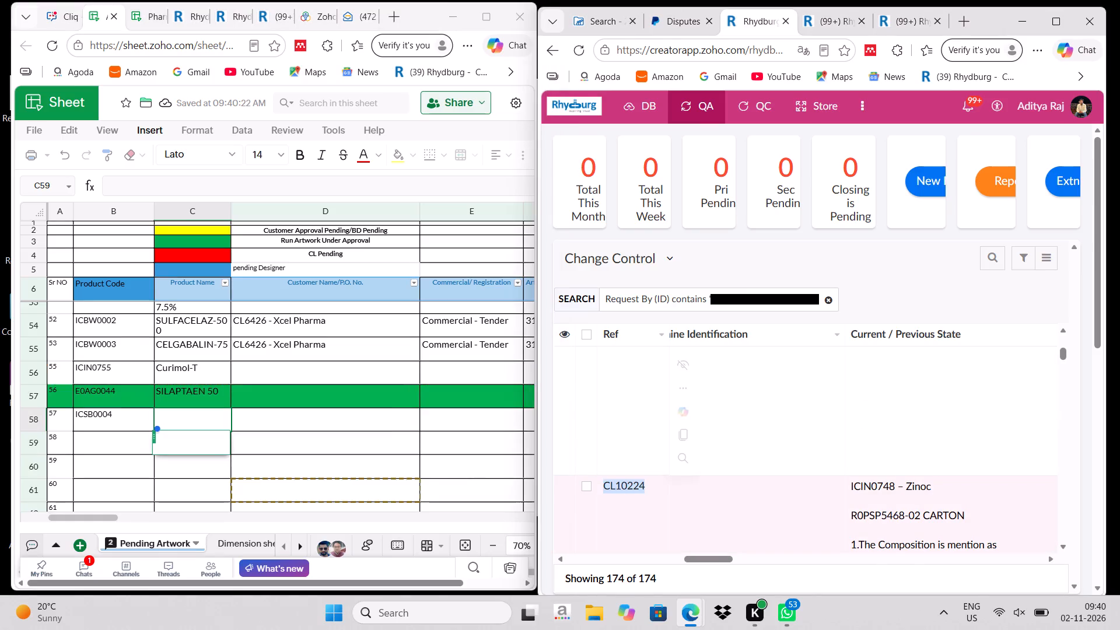
pyautogui.moveTo(850, 487); pyautogui.dragTo(891, 483)
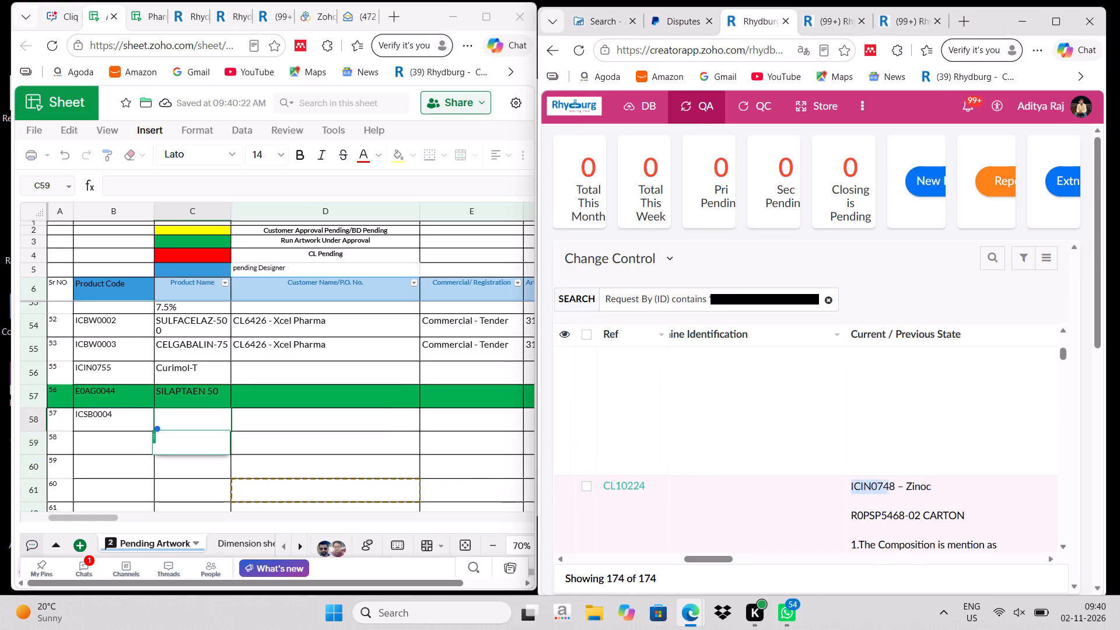
pyautogui.moveTo(891, 483); pyautogui.dragTo(893, 485)
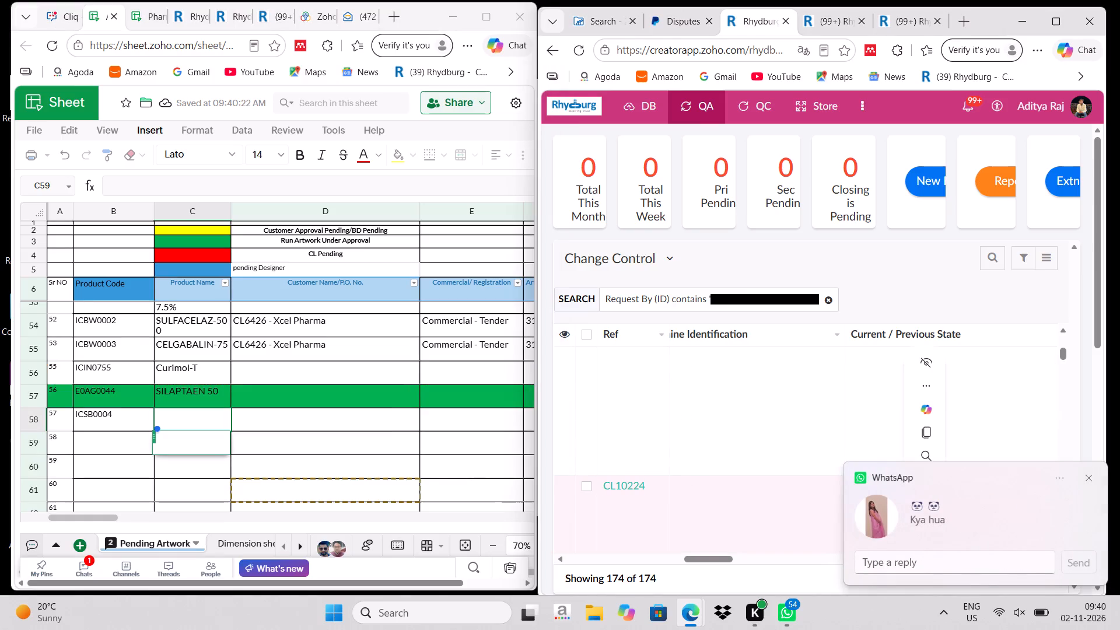
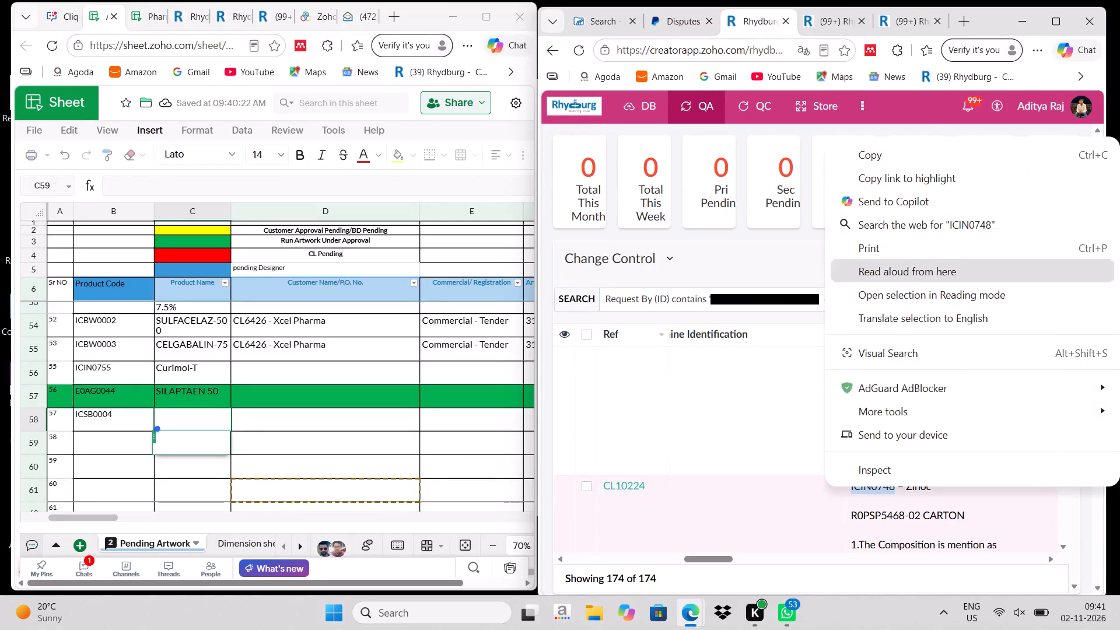
# Copy product code ICIN0748 from CL10224's Current / Previous State entry and open the Product Code cells in rows 59 and 58.
pyautogui.click(861, 156)
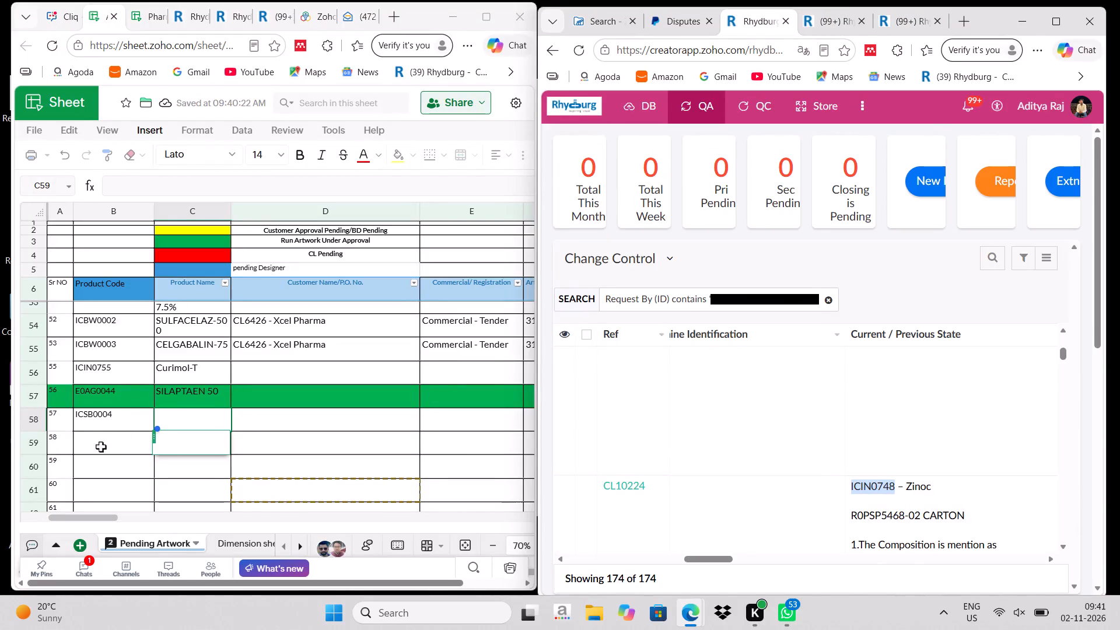
pyautogui.doubleClick(98, 450)
pyautogui.doubleClick(120, 421)
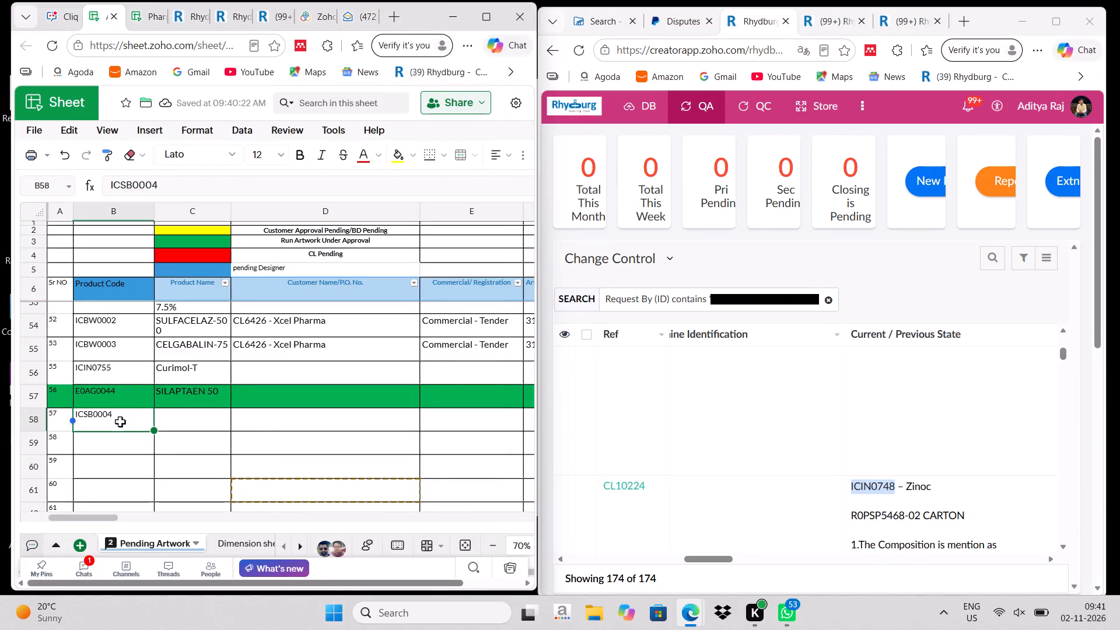
# Replace row 58's Product Code with ICIN0748, the code copied from change control CL10224.
pyautogui.tripleClick(121, 415)
pyautogui.click(120, 414)
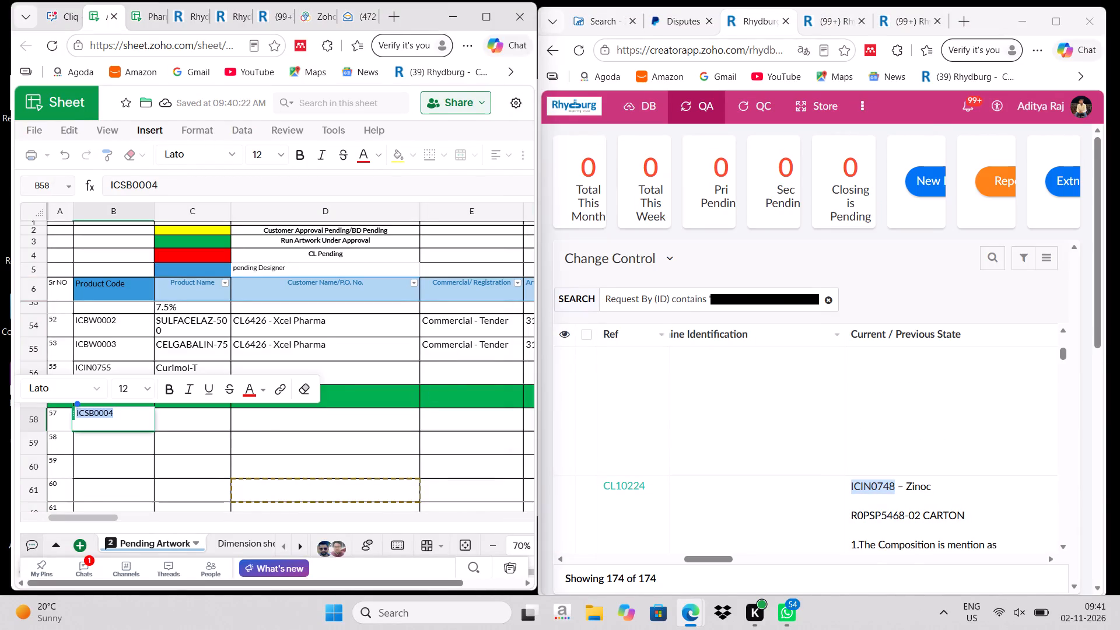
pyautogui.hotkey('ctrl', 'v')
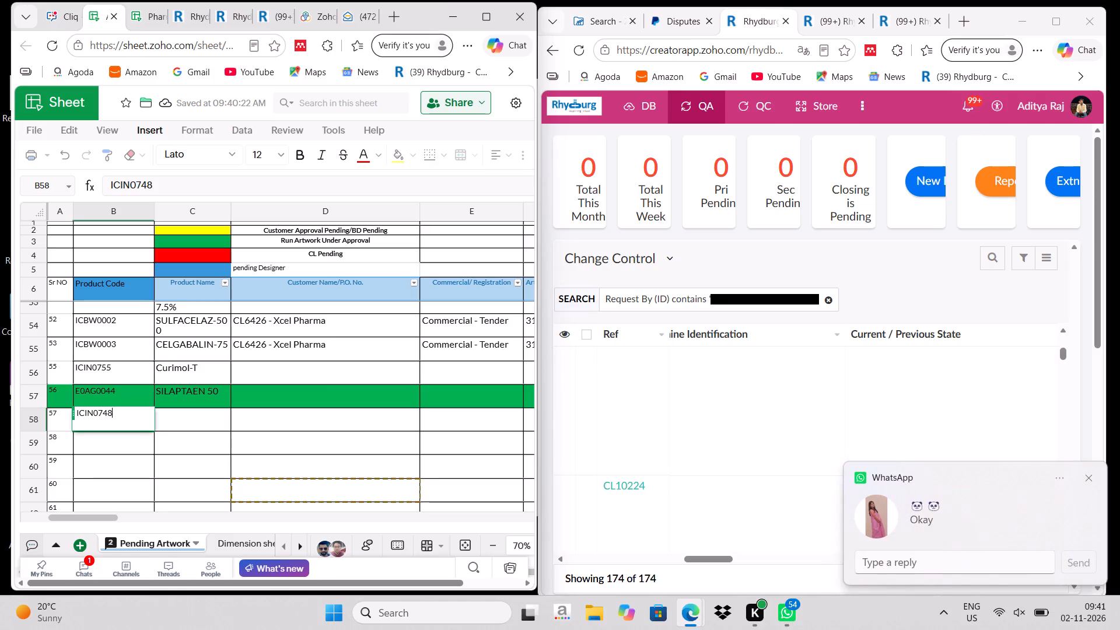
pyautogui.click(1088, 478)
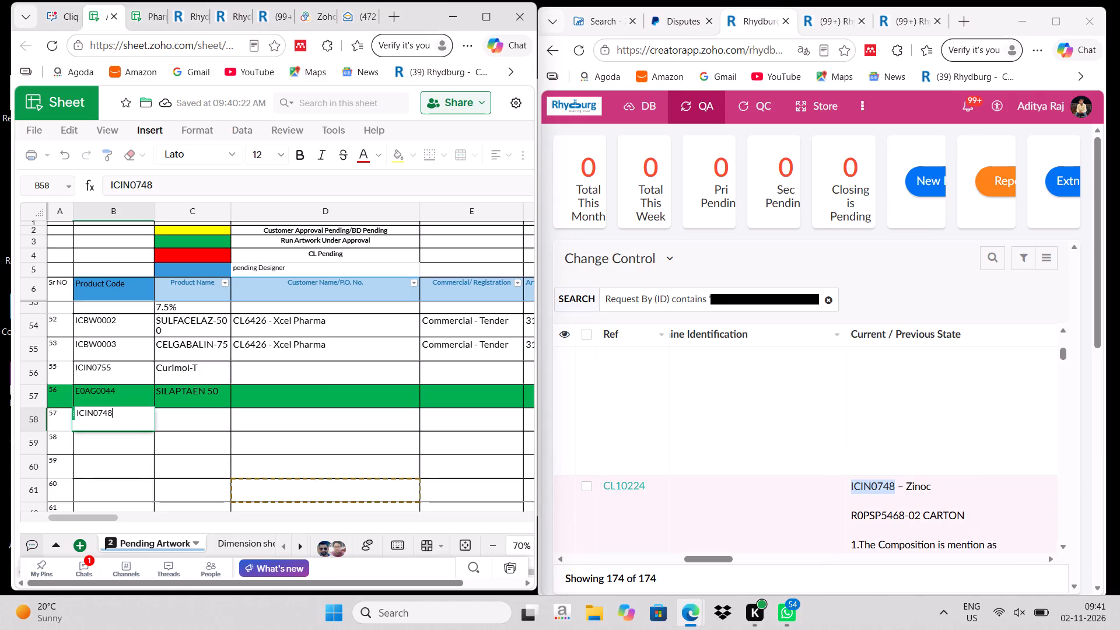
# Copy the product name Zinoc from CL10224's Current / Previous State into row 58's Product Name cell.
pyautogui.moveTo(903, 484); pyautogui.dragTo(909, 481)
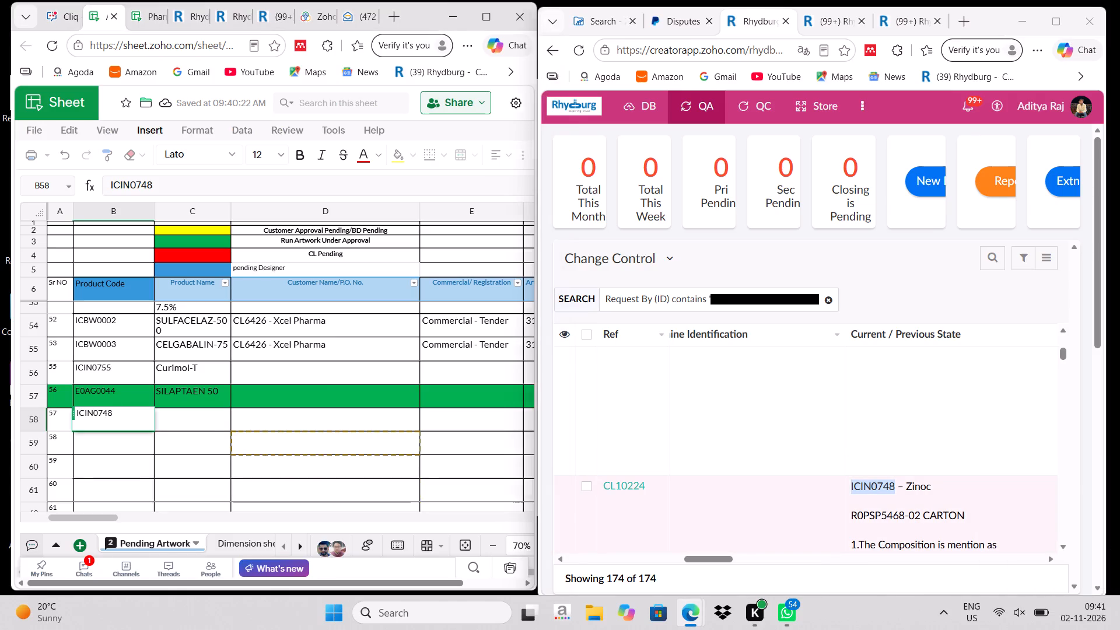
pyautogui.moveTo(909, 481); pyautogui.dragTo(935, 494)
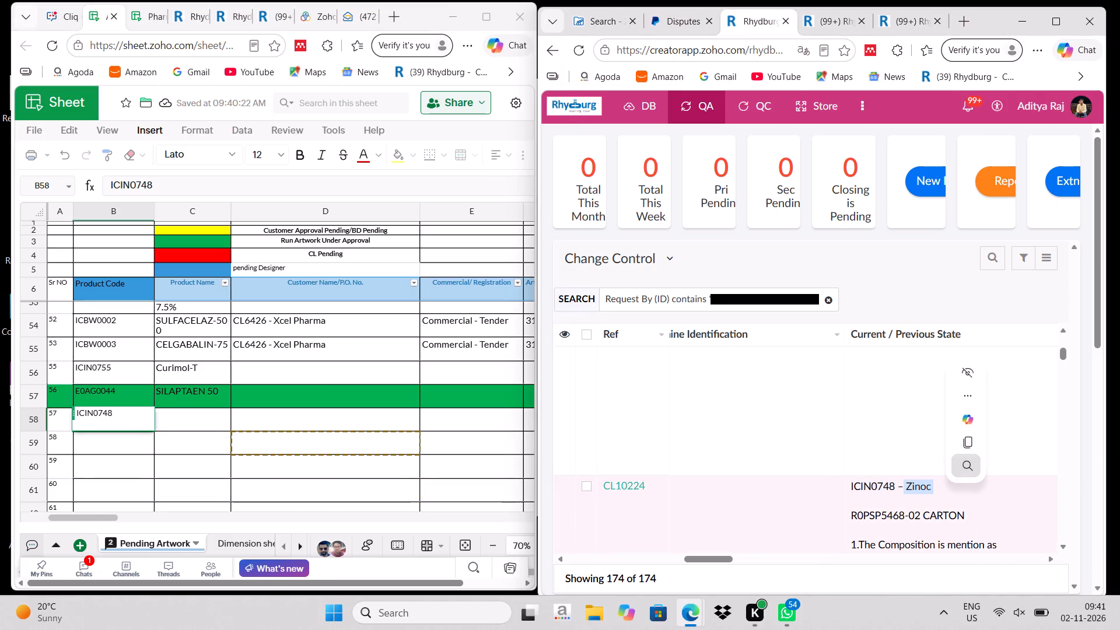
pyautogui.click(966, 446)
pyautogui.doubleClick(180, 414)
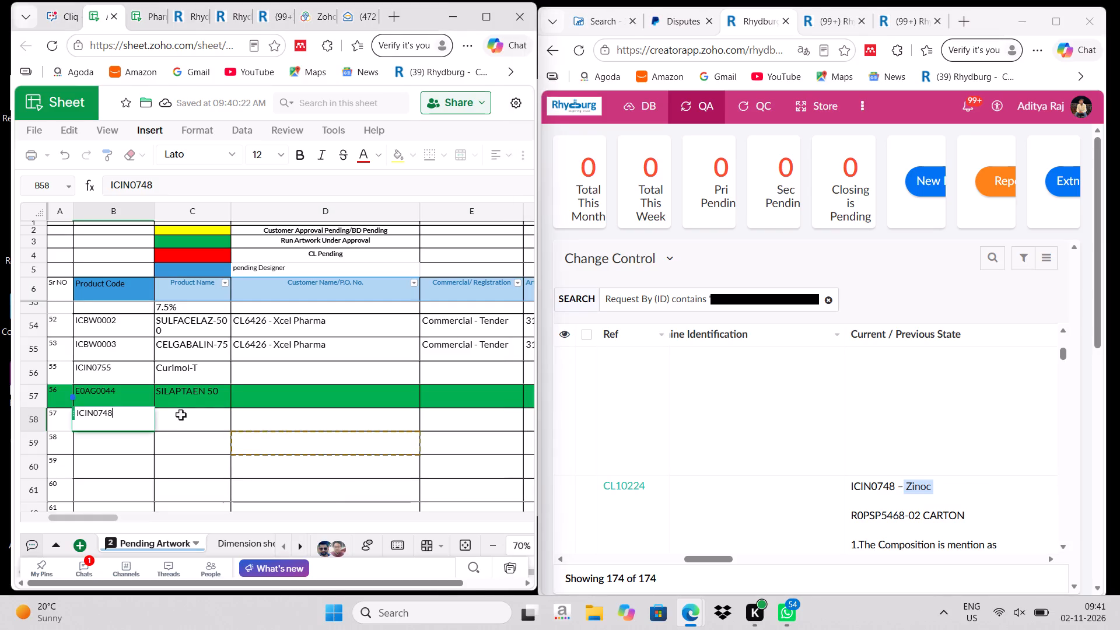
pyautogui.hotkey('ctrl', 'v')
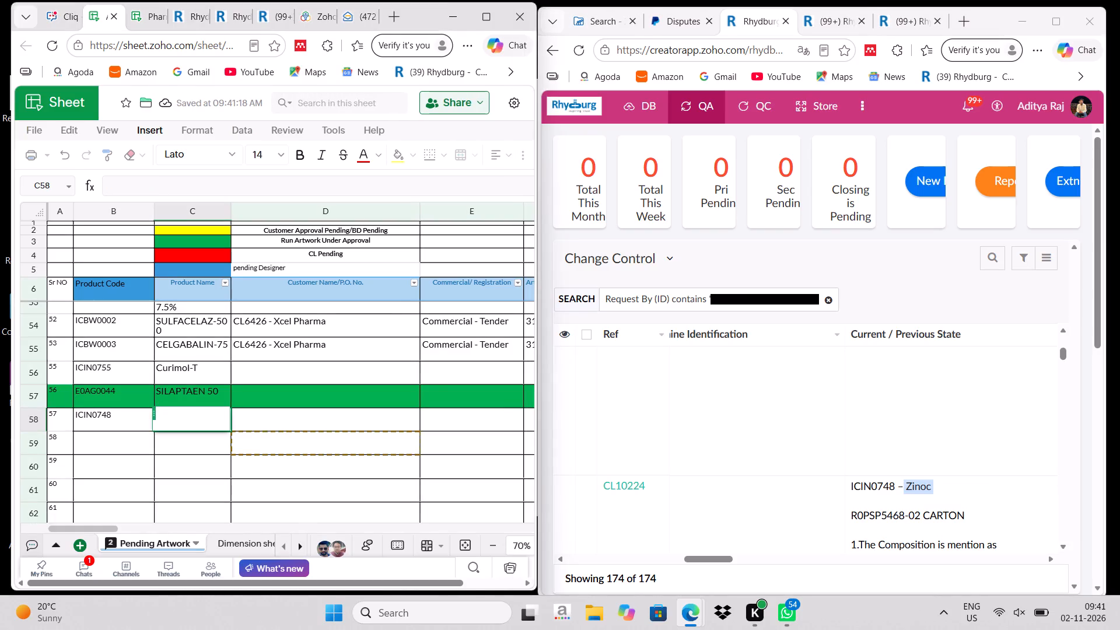
pyautogui.click(267, 423)
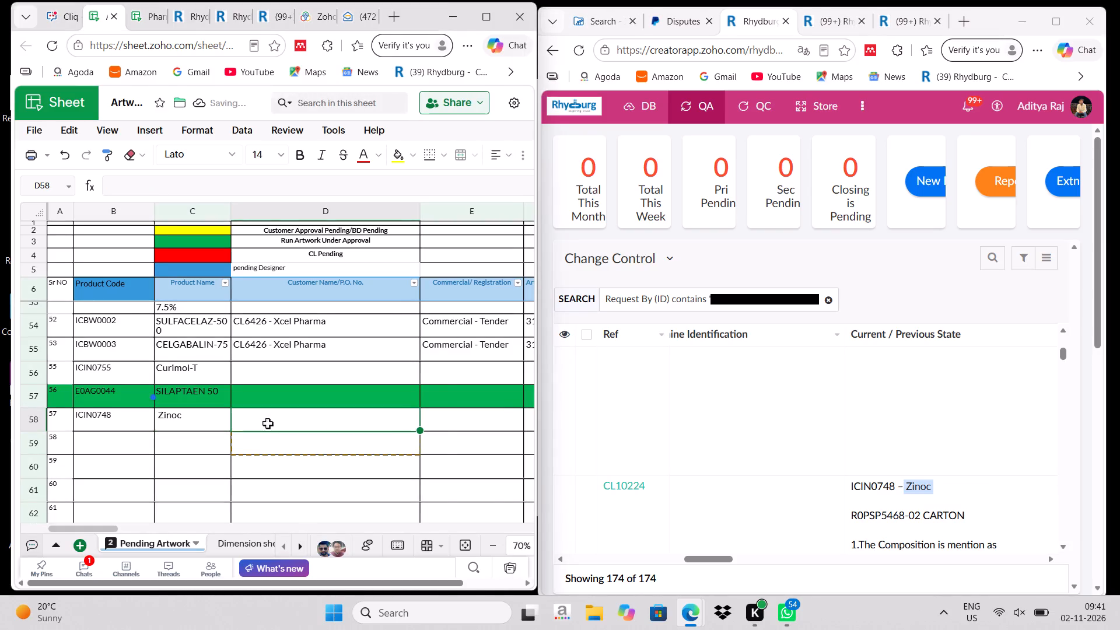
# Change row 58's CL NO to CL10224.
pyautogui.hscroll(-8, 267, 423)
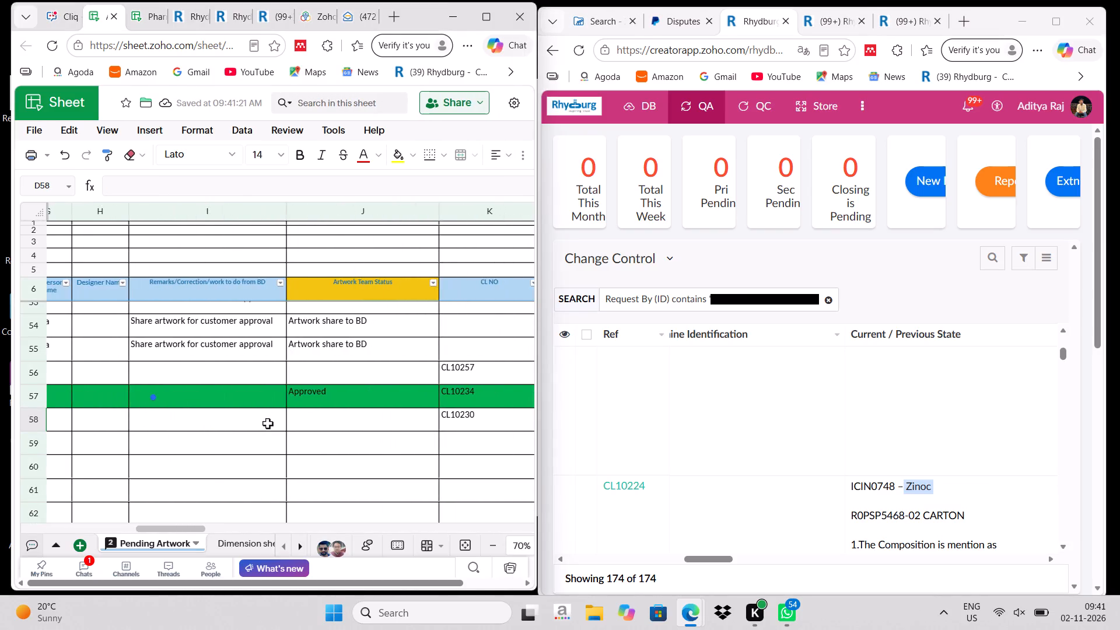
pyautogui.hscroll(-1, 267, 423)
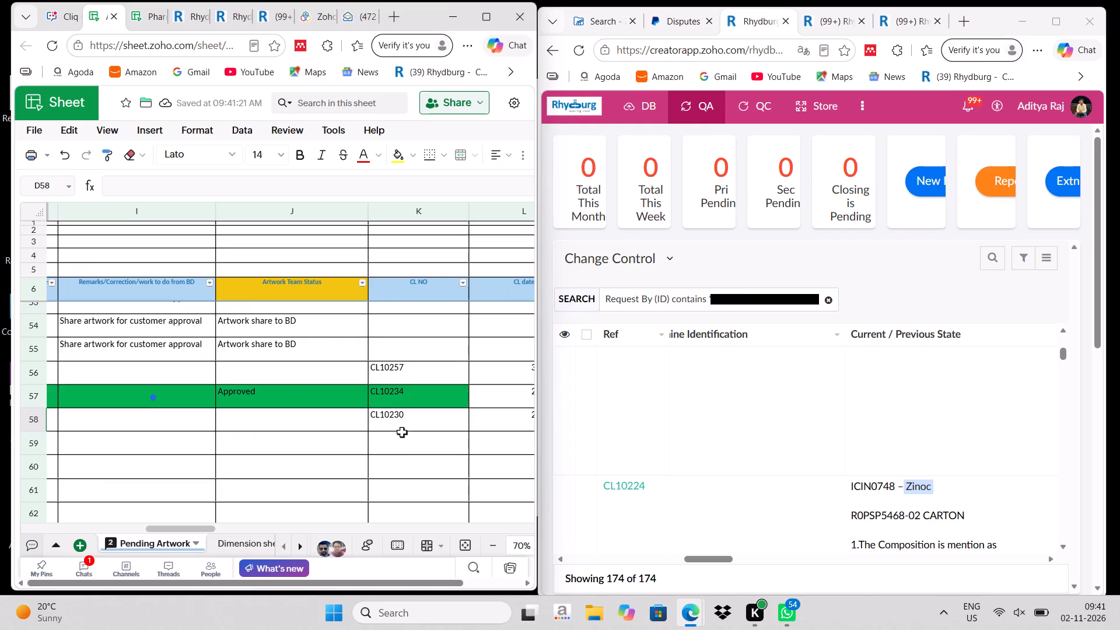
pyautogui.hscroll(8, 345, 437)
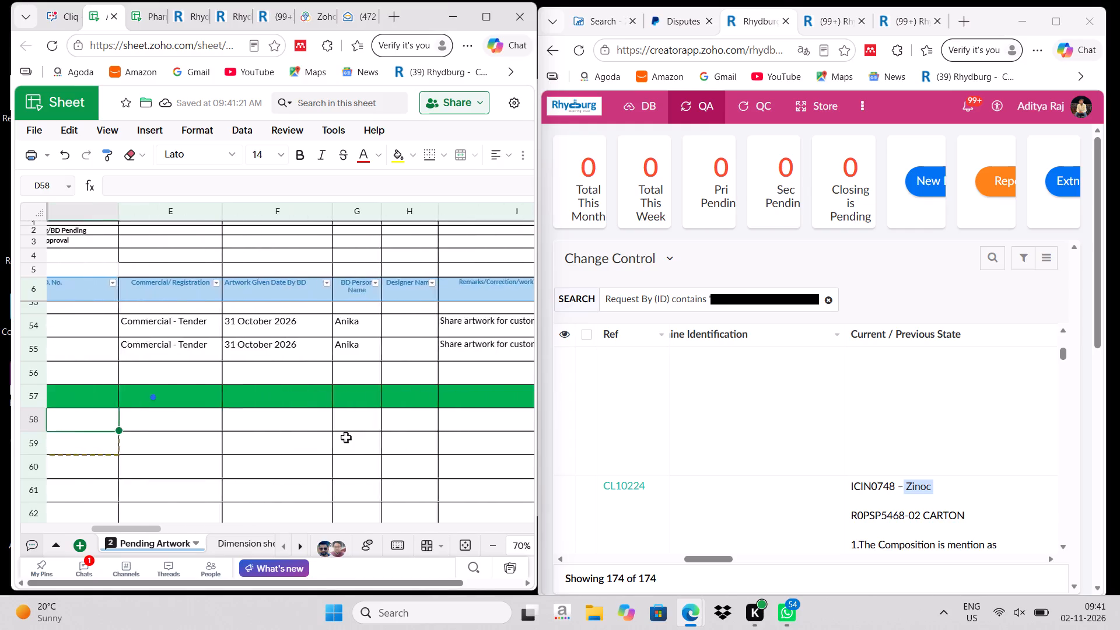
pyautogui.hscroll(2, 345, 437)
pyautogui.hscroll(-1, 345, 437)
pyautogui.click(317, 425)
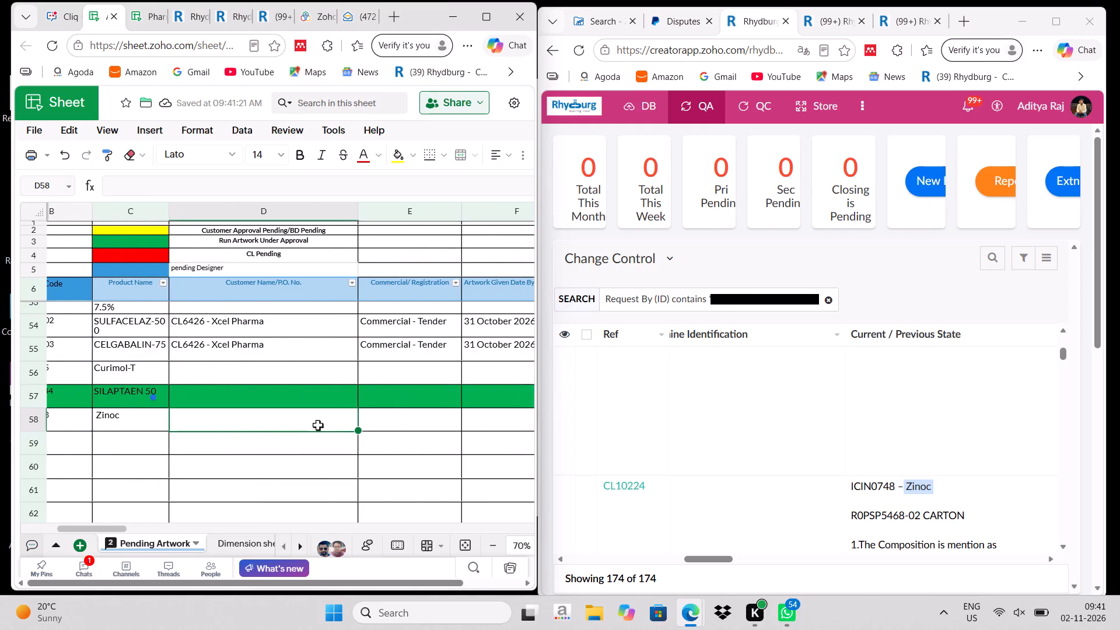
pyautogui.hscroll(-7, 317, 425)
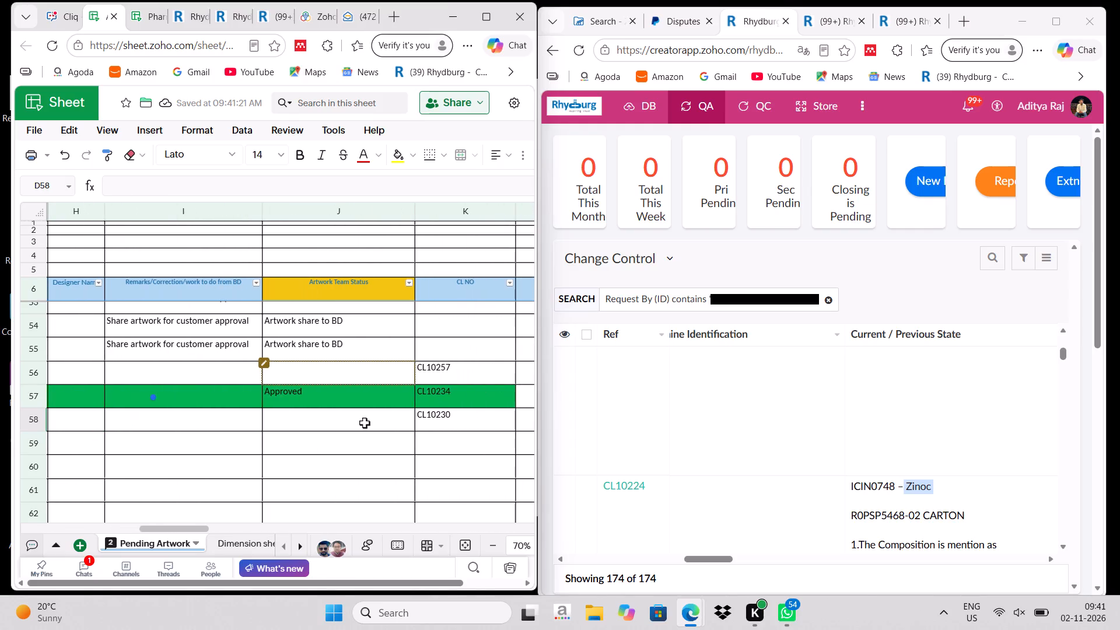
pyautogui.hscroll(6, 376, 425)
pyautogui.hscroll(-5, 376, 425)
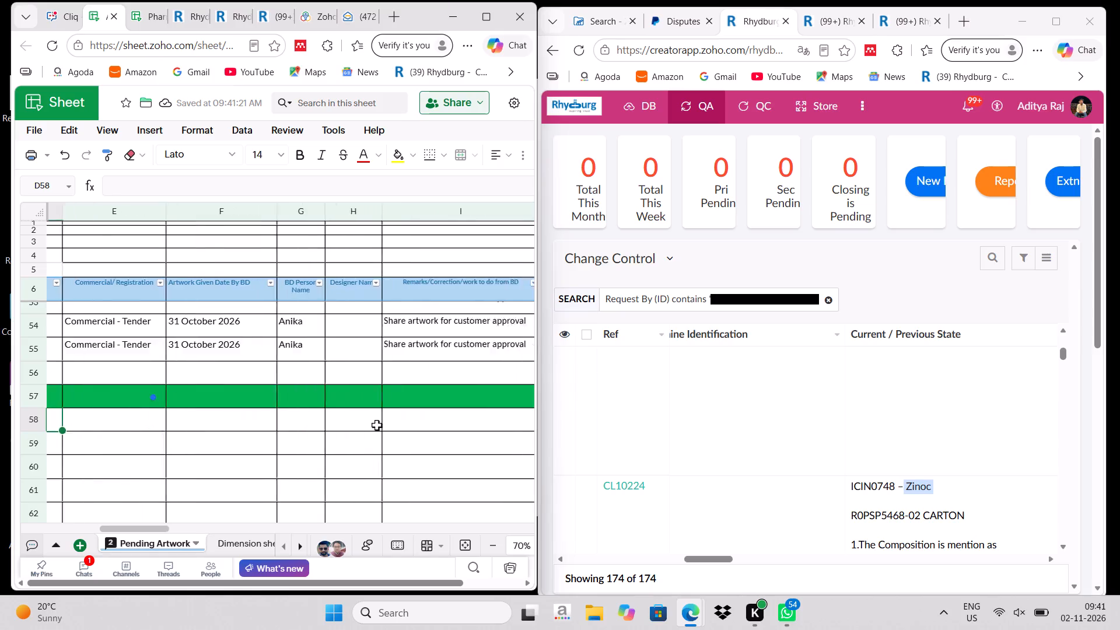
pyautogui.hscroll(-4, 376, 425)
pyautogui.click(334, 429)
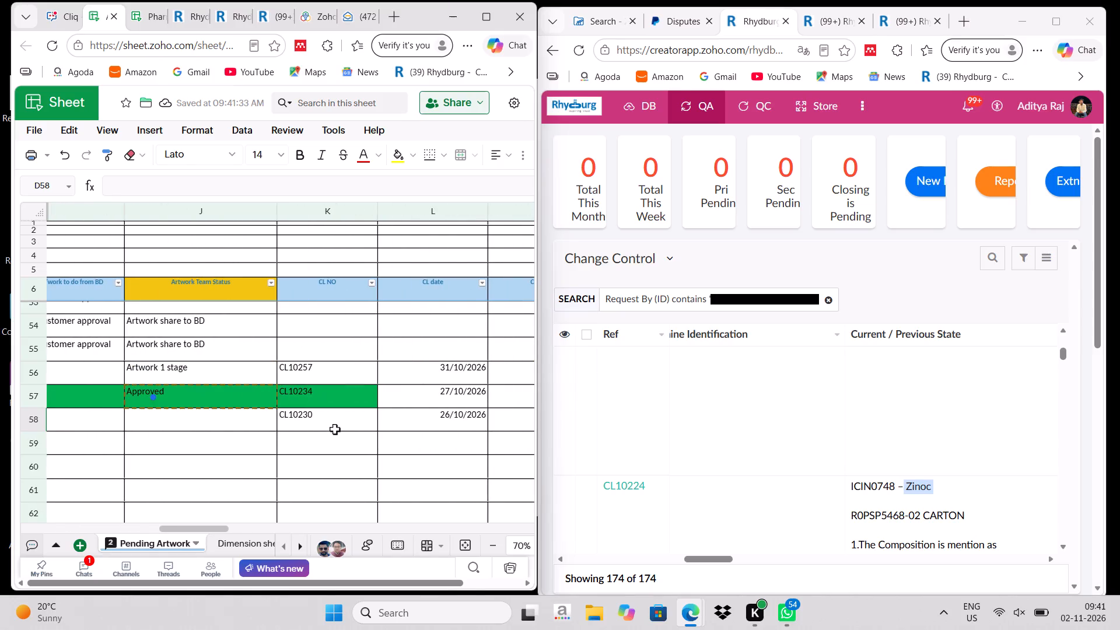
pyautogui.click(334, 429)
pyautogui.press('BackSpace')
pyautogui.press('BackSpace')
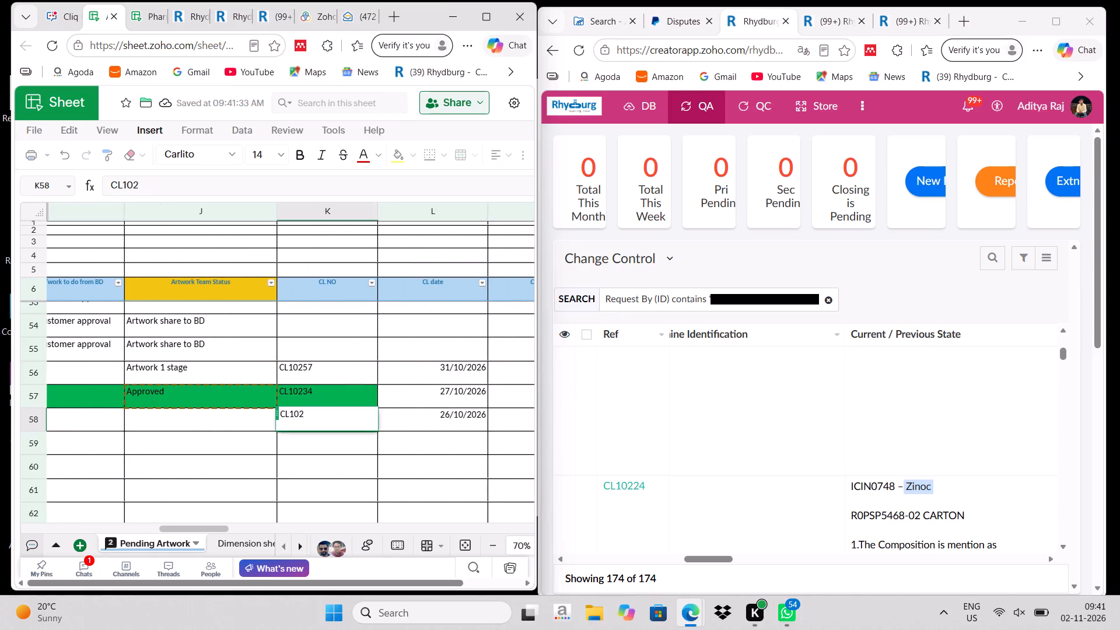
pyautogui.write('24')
# Review CL10224's record details, creation time, evaluation and closing statuses, and Current / Previous State in the Change Control report.
pyautogui.click(766, 548)
pyautogui.hscroll(3, 766, 548)
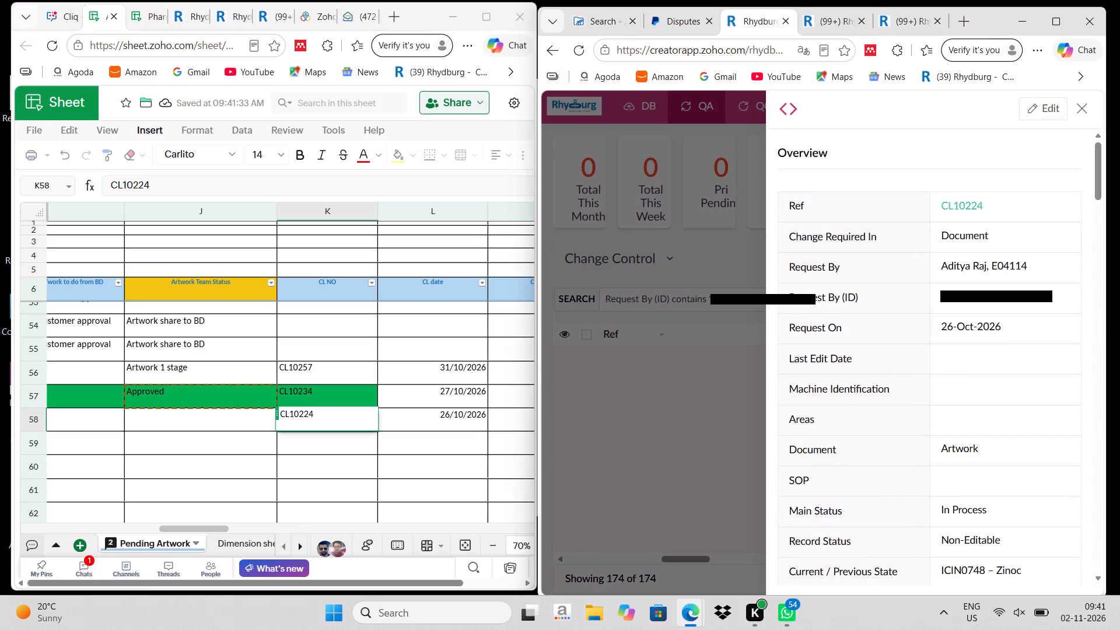
pyautogui.click(1081, 110)
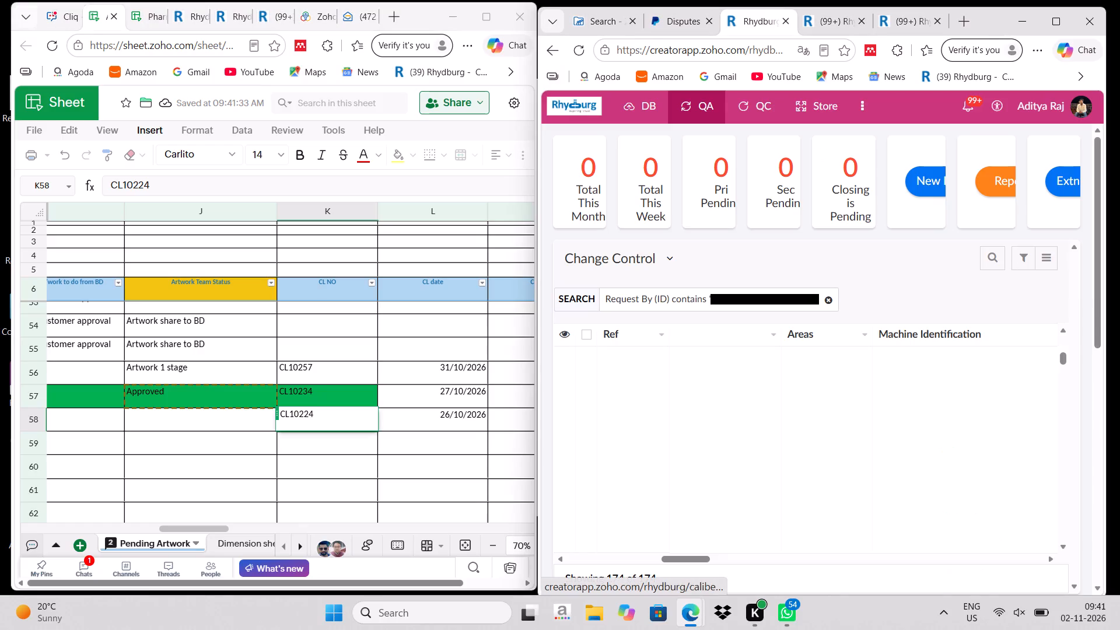
pyautogui.hscroll(7, 795, 457)
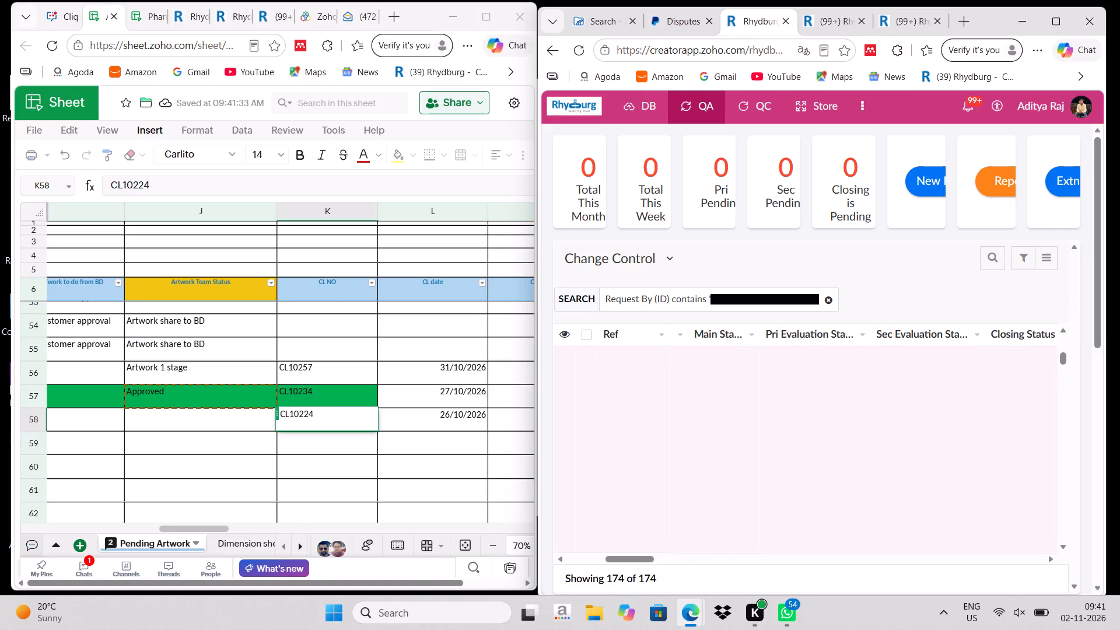
pyautogui.scroll(2, 795, 457)
pyautogui.hscroll(4, 788, 499)
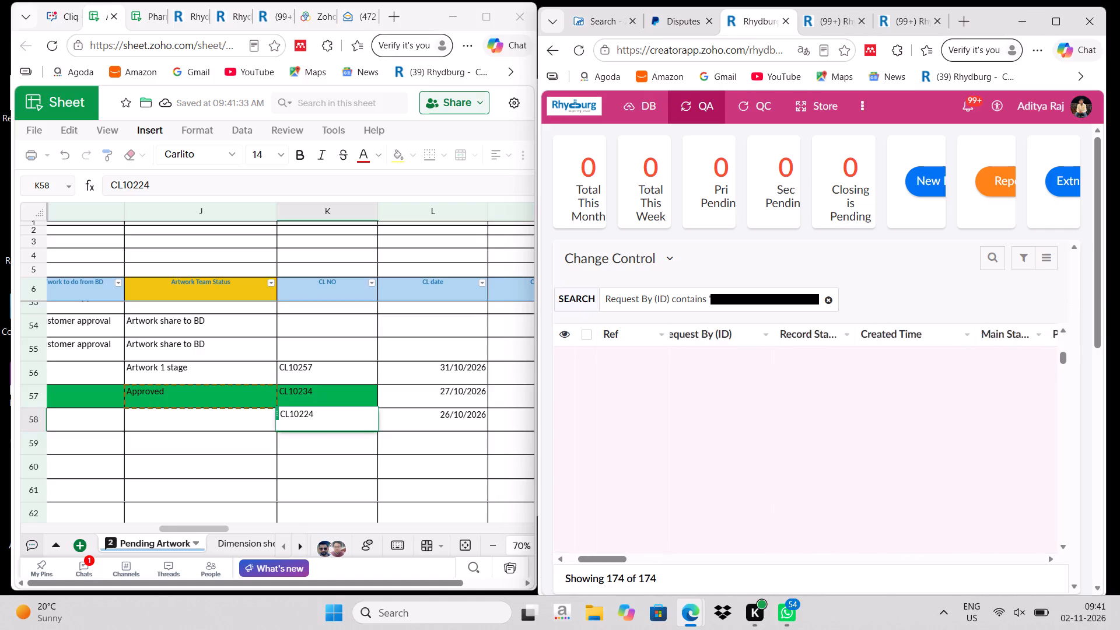
pyautogui.hscroll(4, 788, 499)
pyautogui.scroll(3, 788, 499)
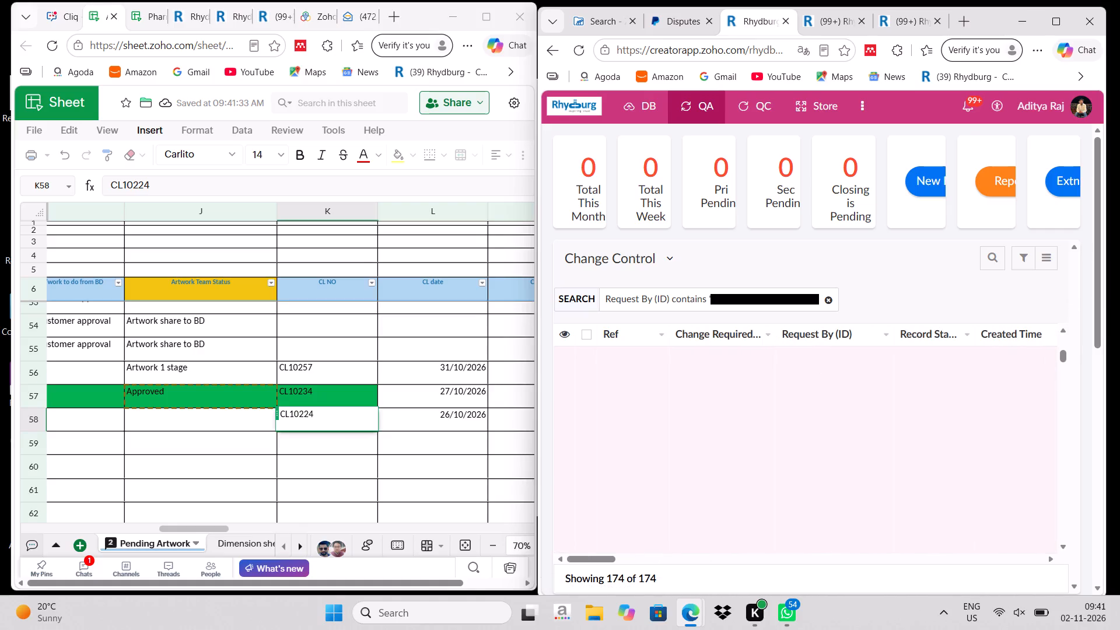
pyautogui.click(1062, 353)
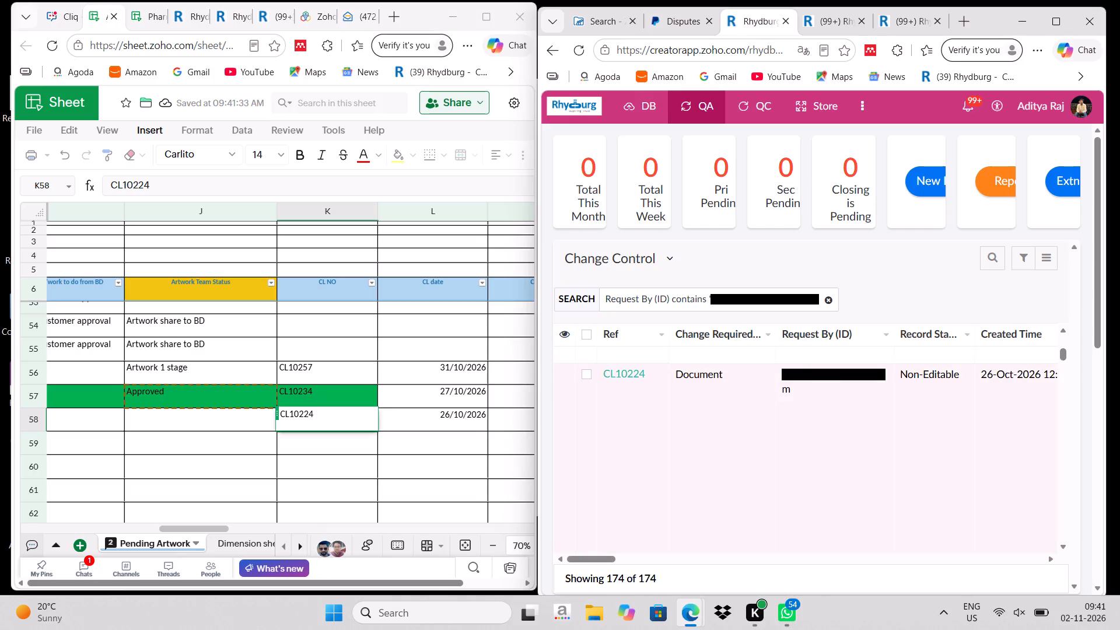
pyautogui.hscroll(-9, 985, 440)
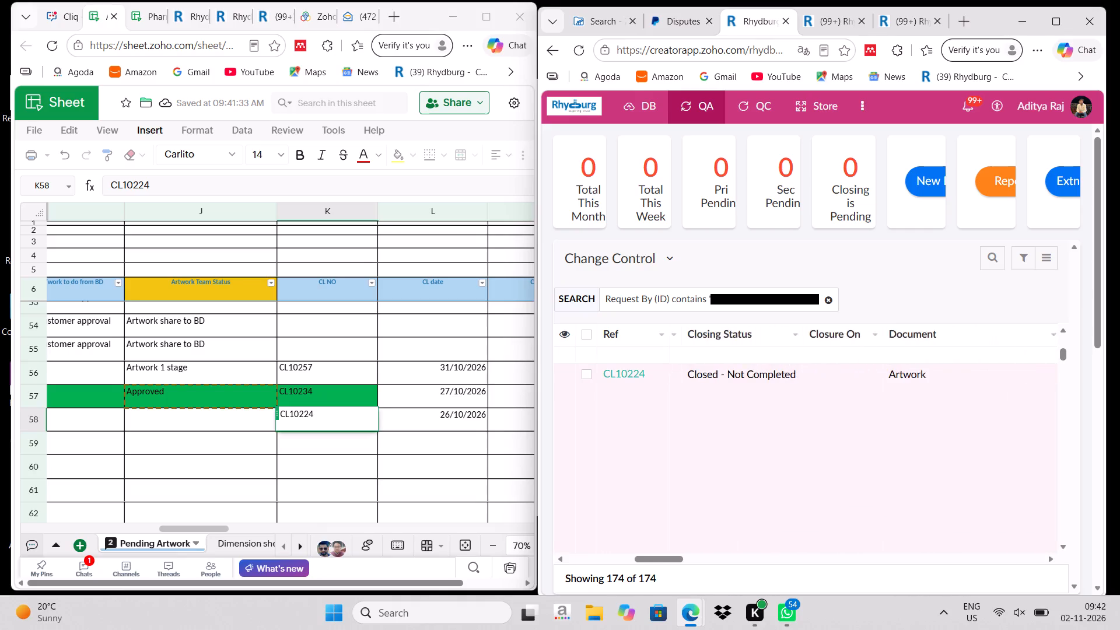
pyautogui.hscroll(7, 985, 440)
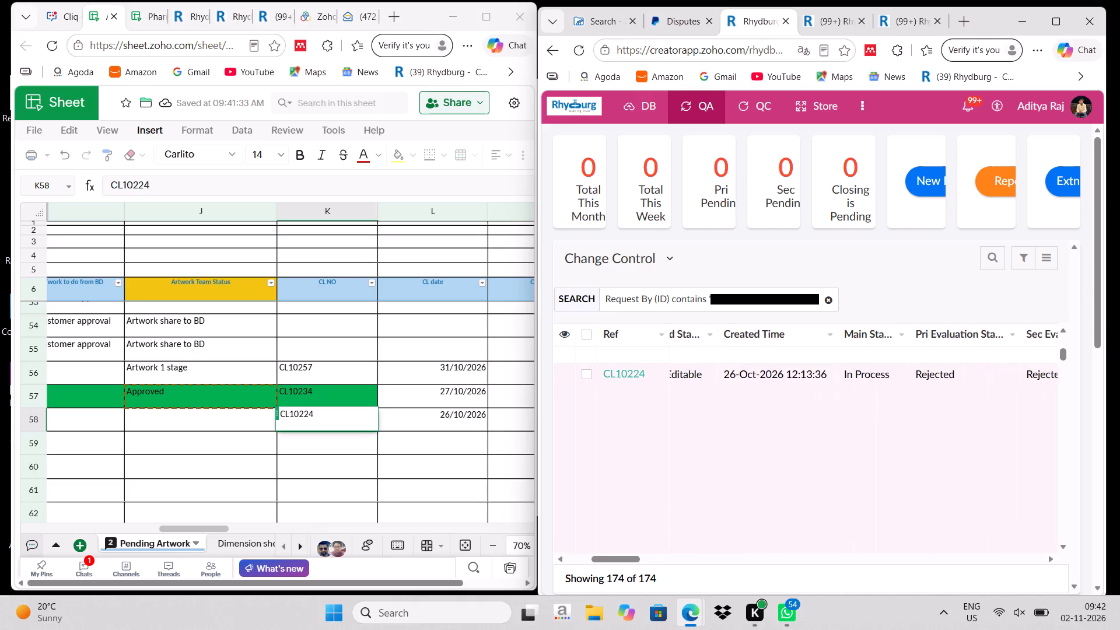
pyautogui.hscroll(2, 985, 440)
pyautogui.hscroll(-10, 985, 440)
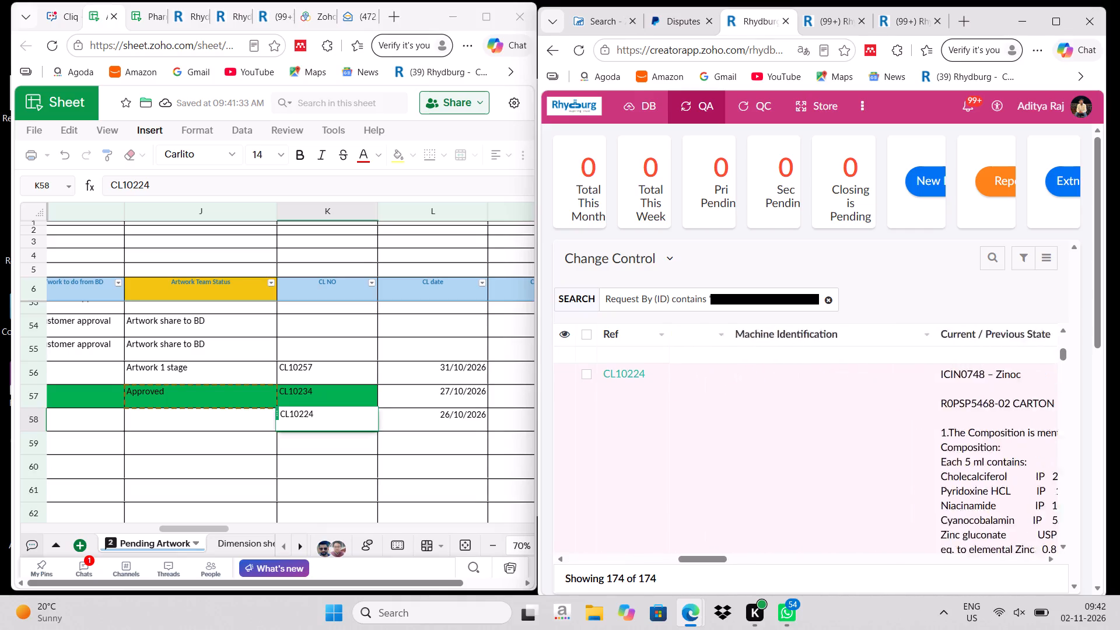
pyautogui.hscroll(-2, 985, 440)
pyautogui.hscroll(10, 985, 440)
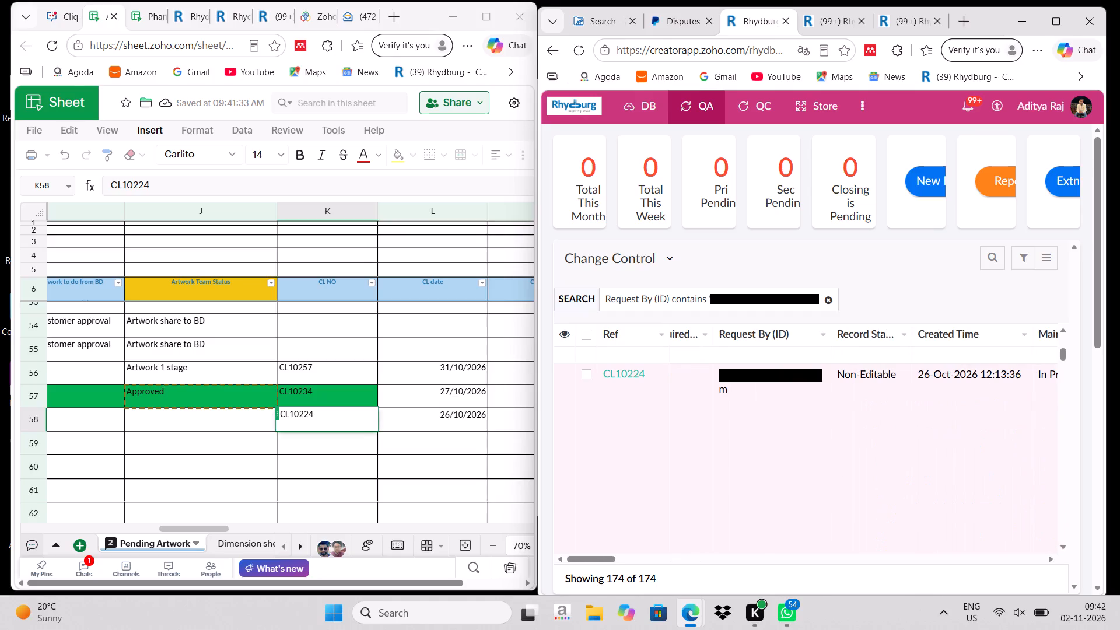
pyautogui.hscroll(-14, 985, 440)
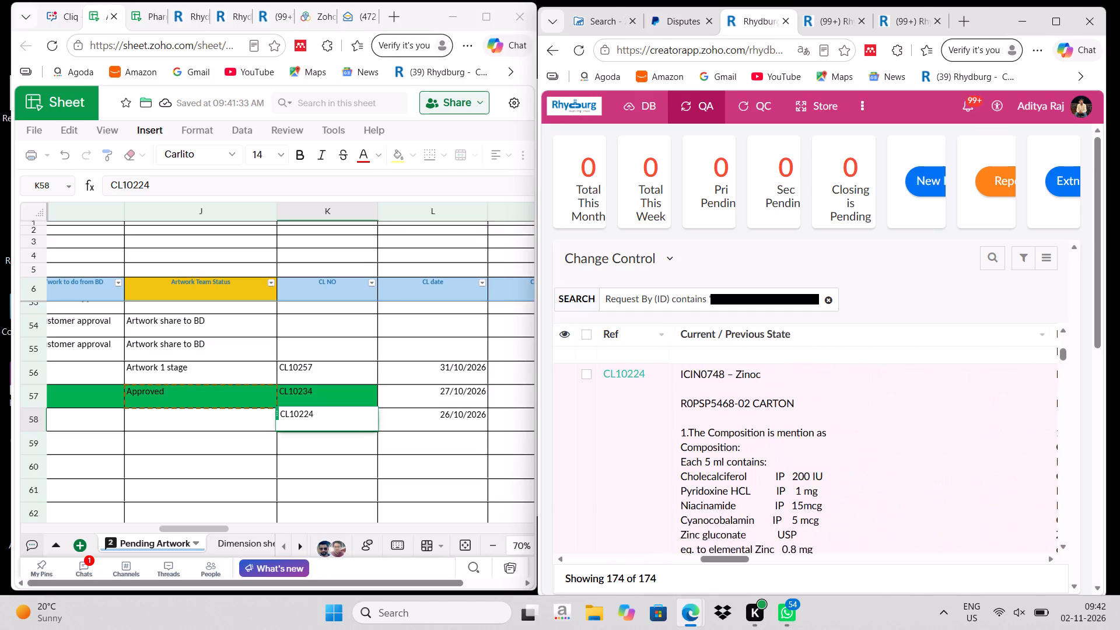
pyautogui.hscroll(-1, 985, 440)
# Find the next change control below CL10224 and set row 58's CL NO to its reference, CL10221.
pyautogui.scroll(-8, 985, 440)
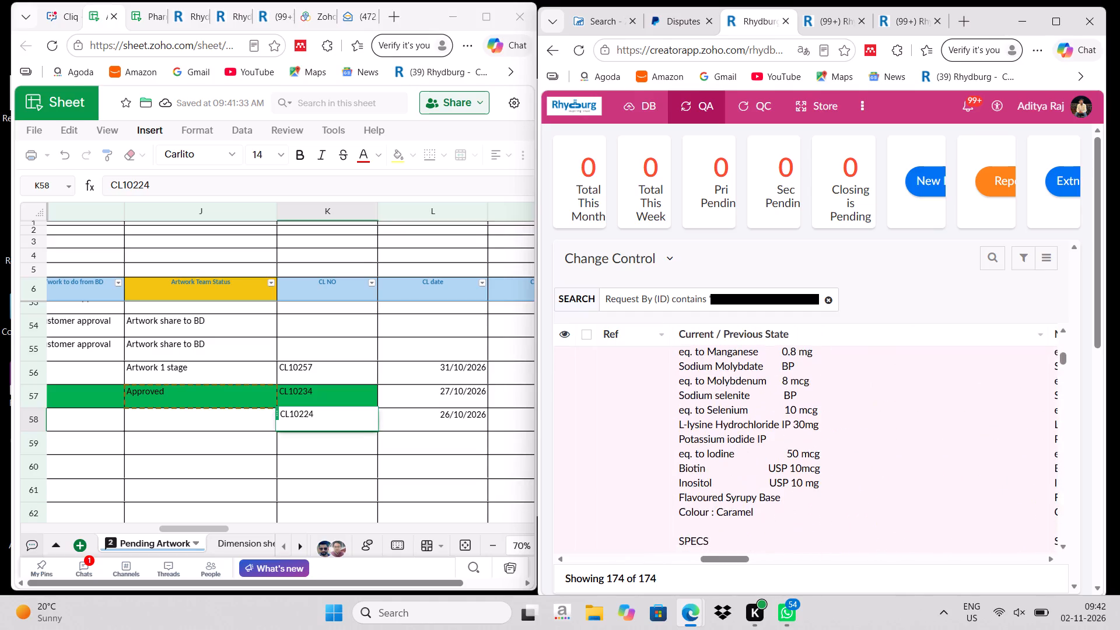
pyautogui.scroll(-4, 985, 440)
pyautogui.hscroll(4, 985, 440)
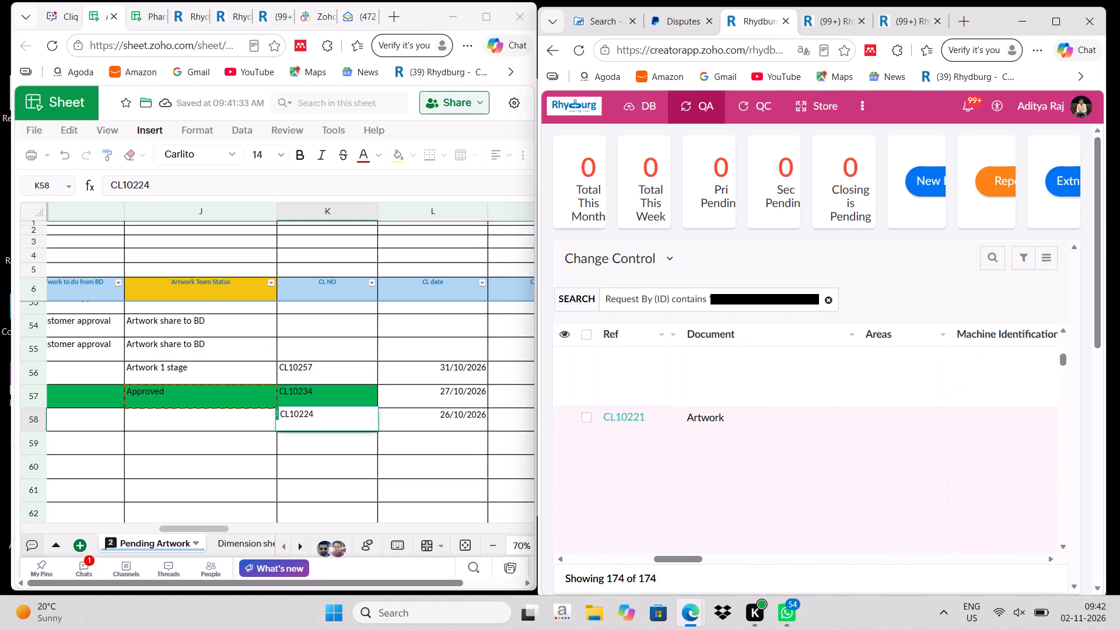
pyautogui.hscroll(9, 985, 440)
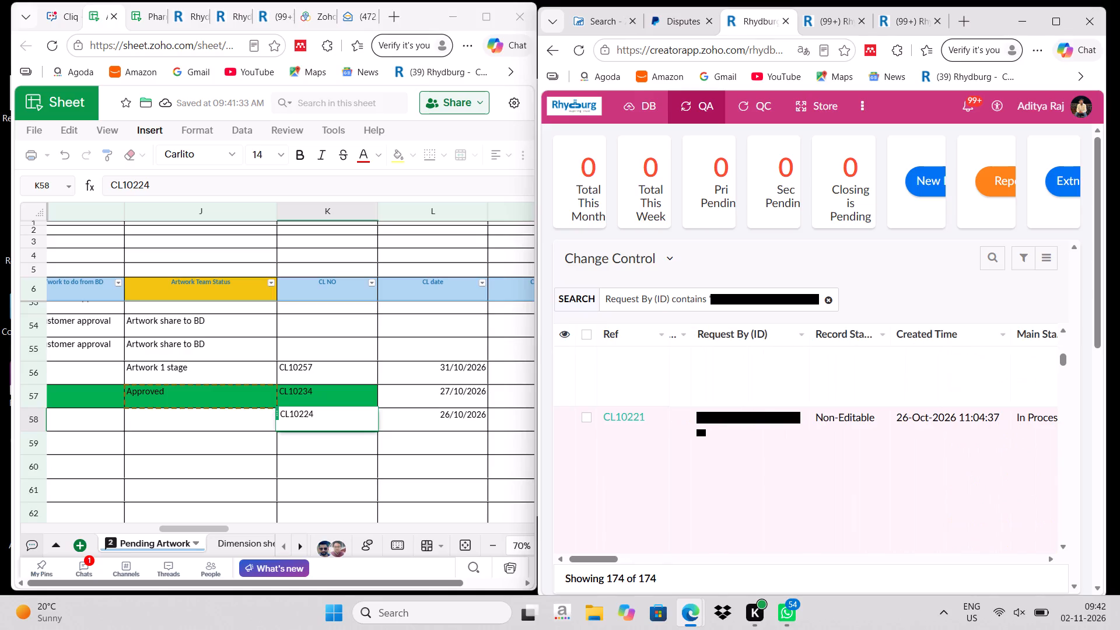
pyautogui.hscroll(1, 985, 440)
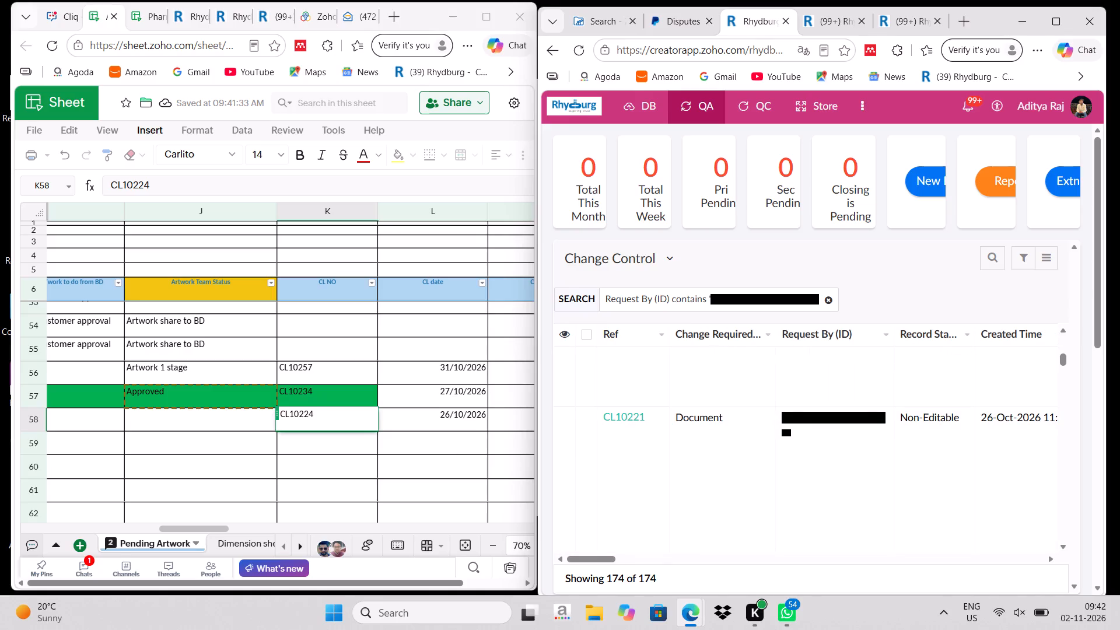
pyautogui.click(327, 417)
pyautogui.press('BackSpace')
pyautogui.press('1')
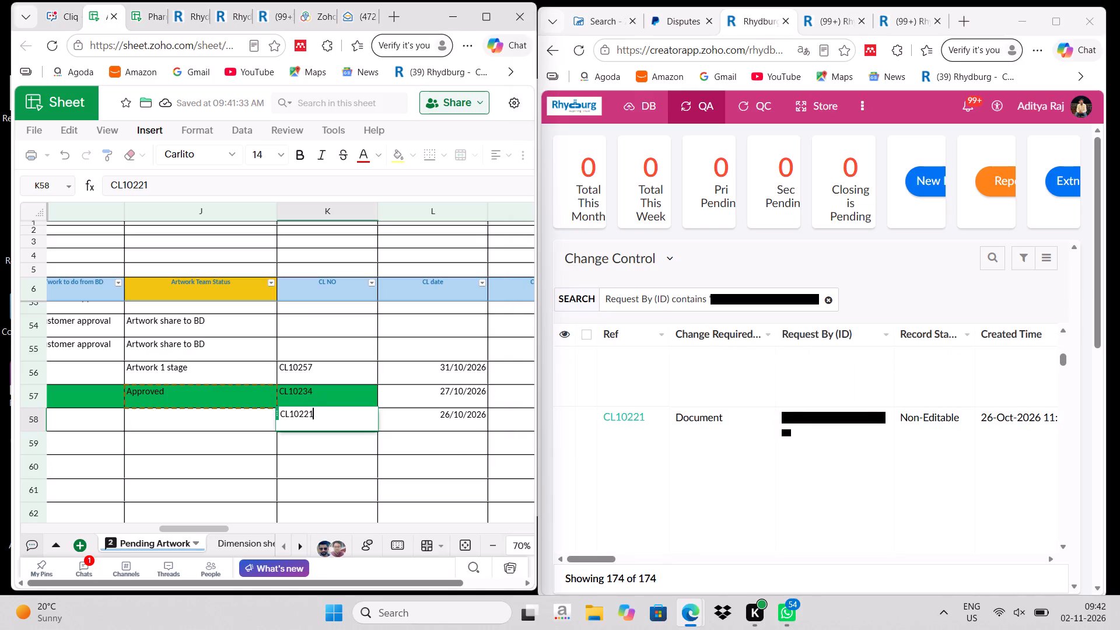
pyautogui.hscroll(-4, 798, 487)
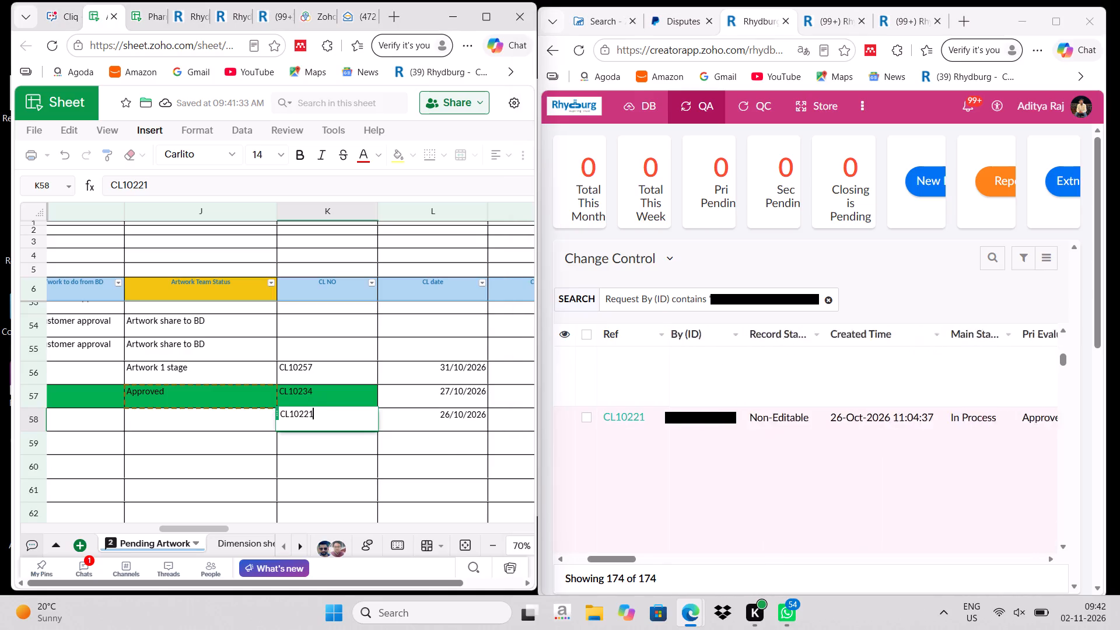
pyautogui.hscroll(-9, 798, 487)
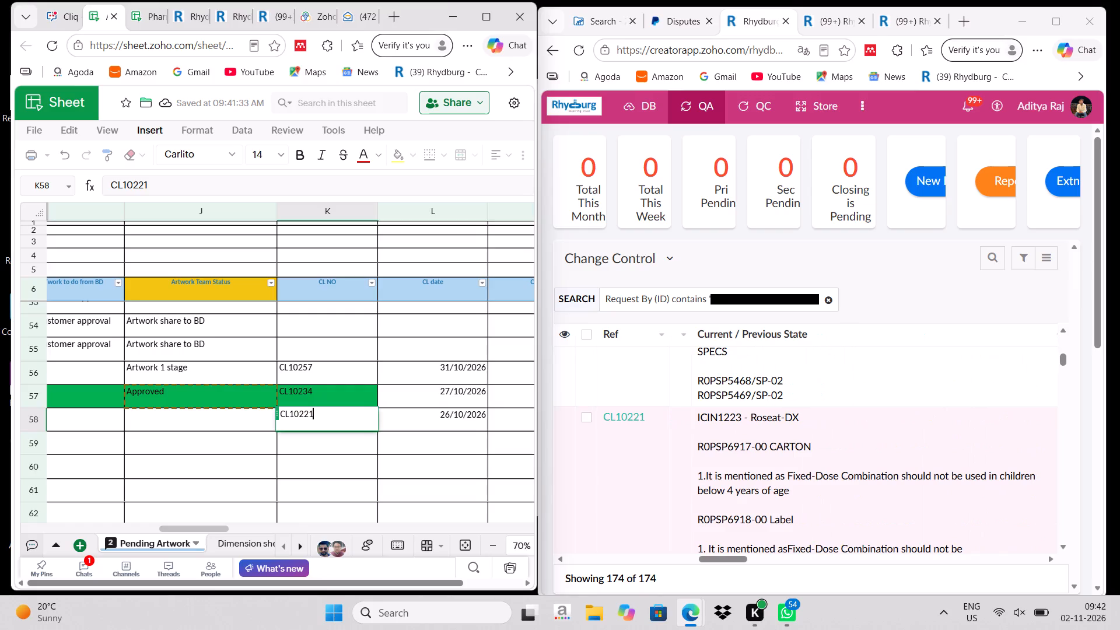
pyautogui.moveTo(694, 412); pyautogui.dragTo(740, 412)
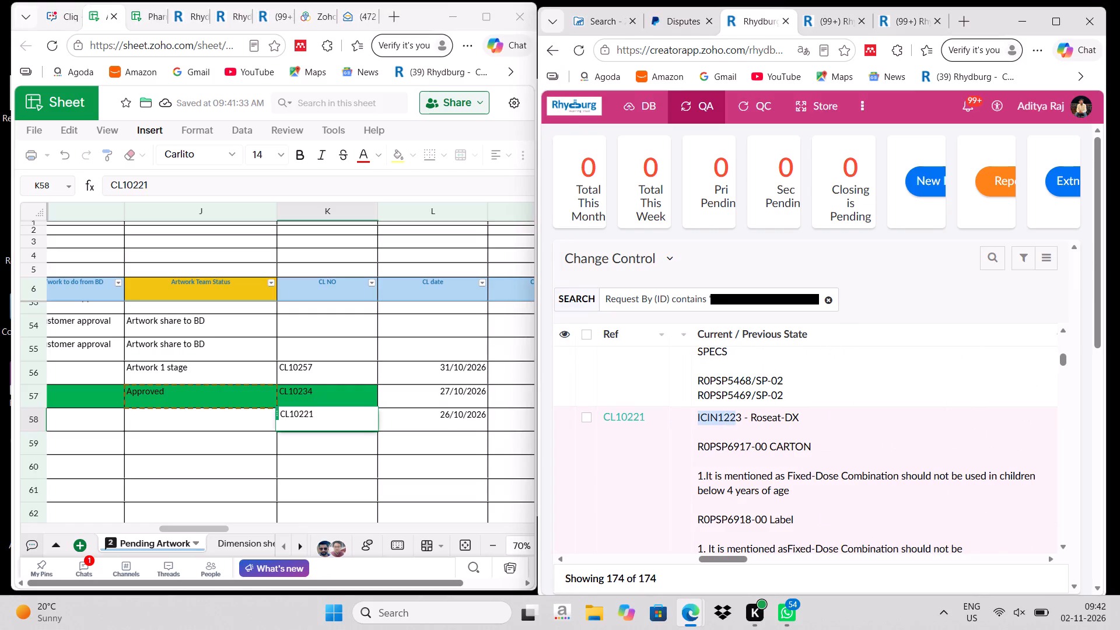
pyautogui.moveTo(740, 412); pyautogui.dragTo(740, 420)
pyautogui.click(772, 367)
pyautogui.hscroll(9, 295, 450)
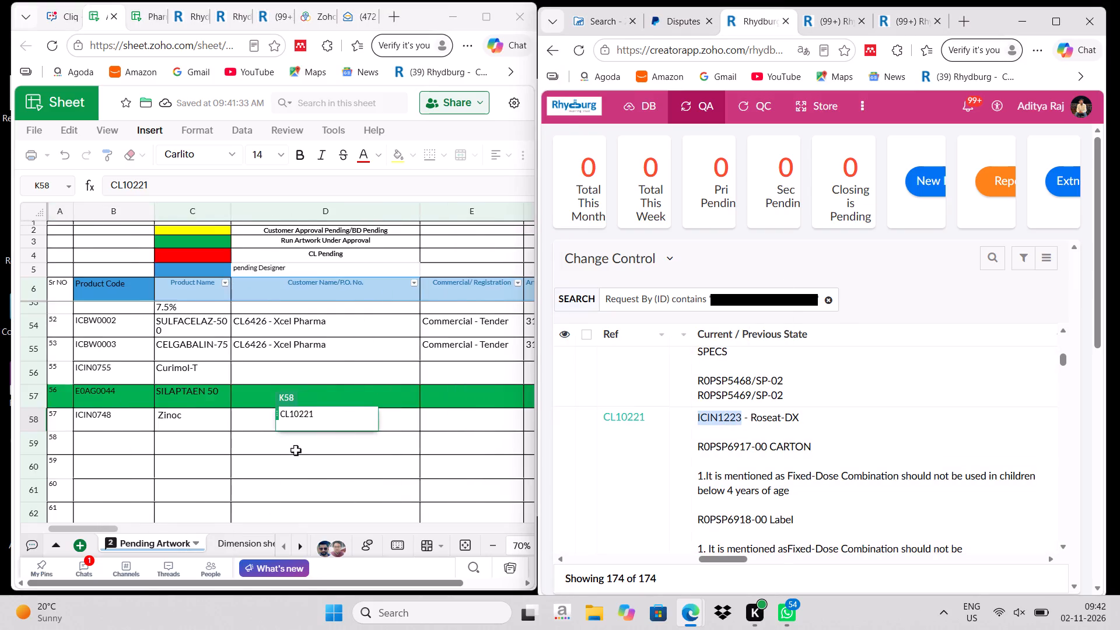
pyautogui.hscroll(-8, 295, 450)
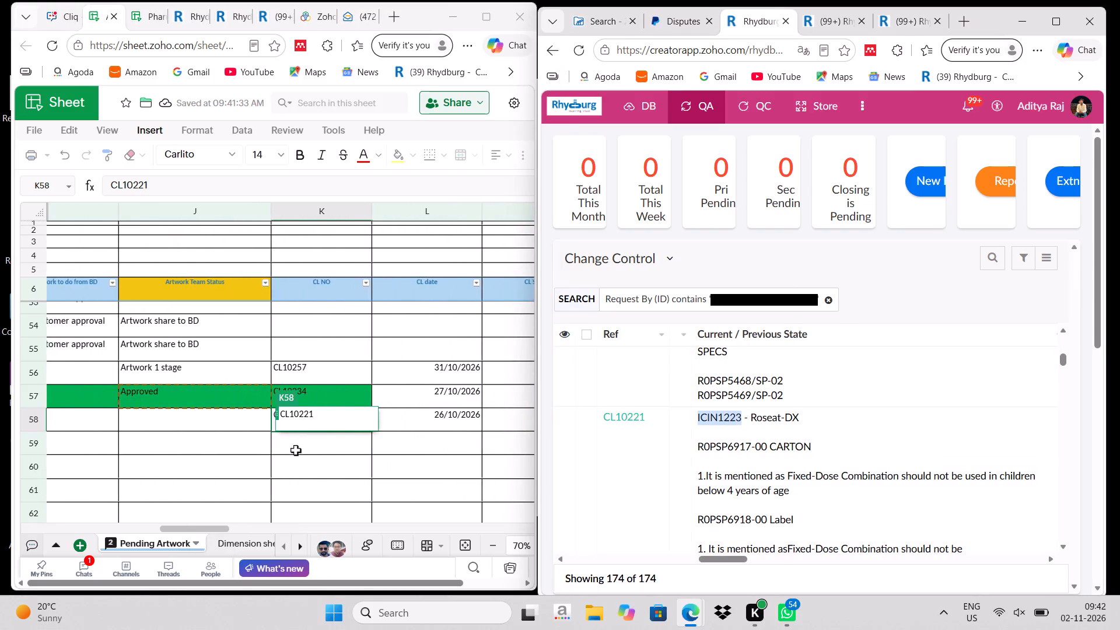
pyautogui.hscroll(-1, 295, 450)
pyautogui.click(232, 423)
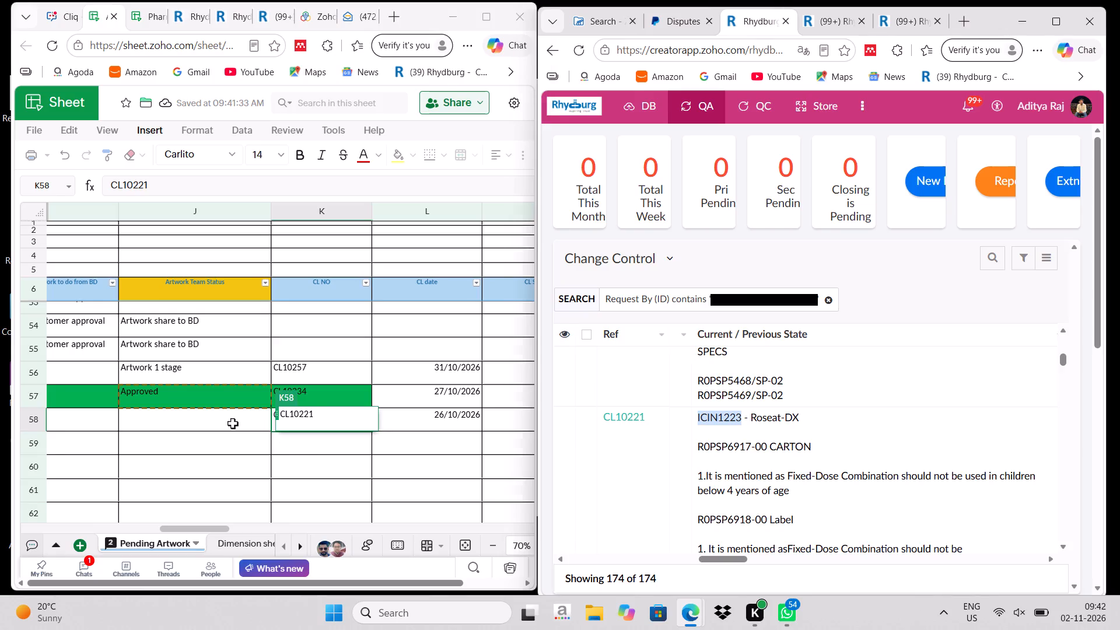
pyautogui.hscroll(7, 258, 481)
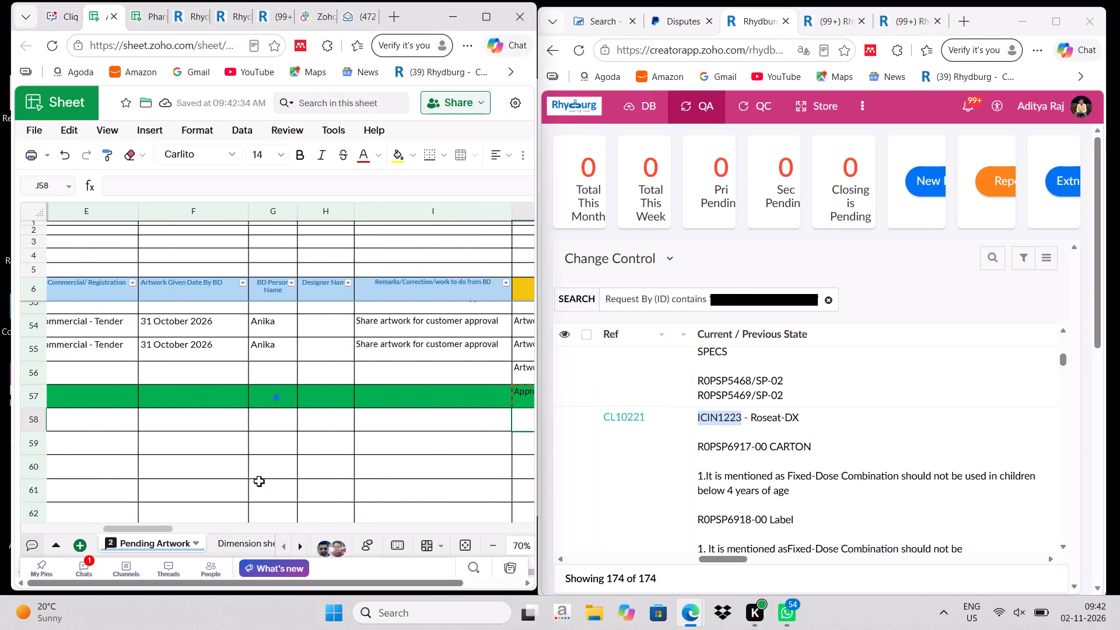
pyautogui.hscroll(5, 258, 481)
pyautogui.doubleClick(197, 422)
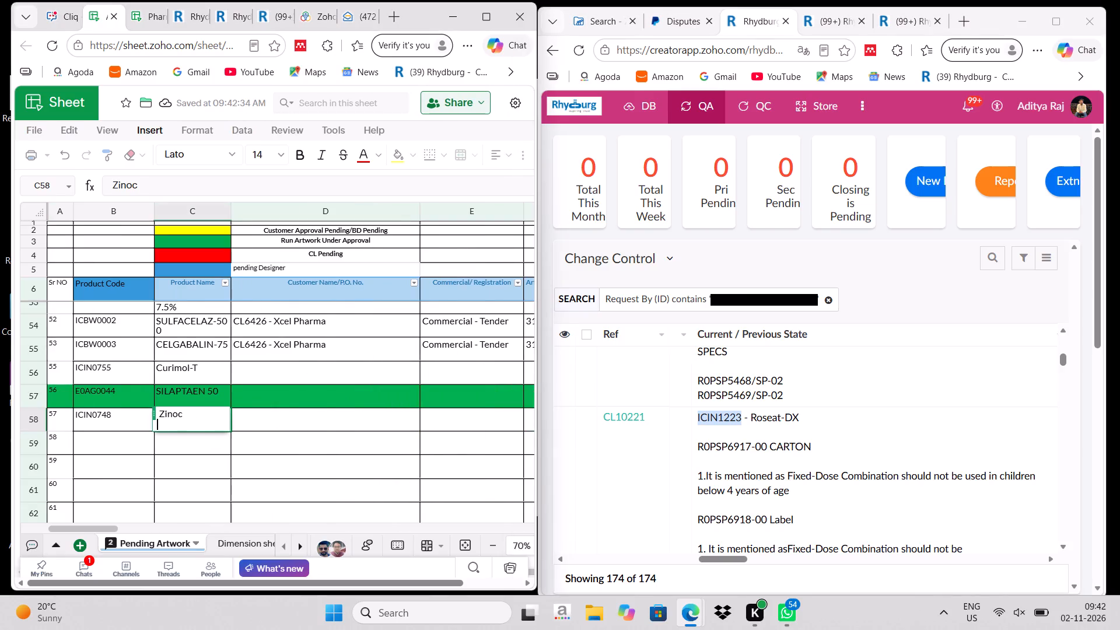
pyautogui.tripleClick(124, 416)
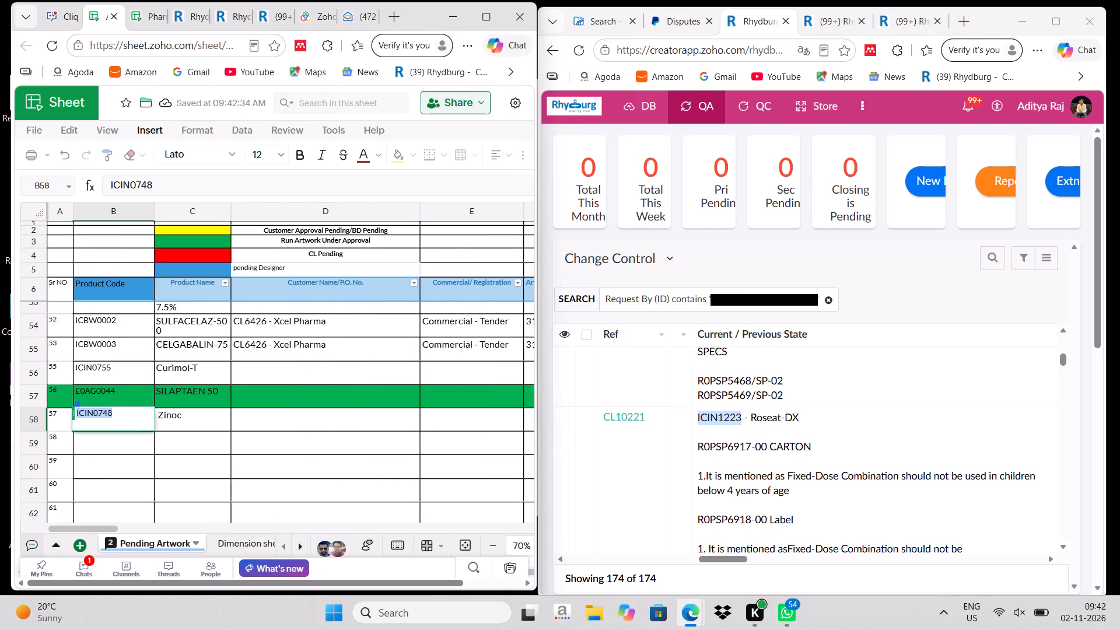
pyautogui.hotkey('ctrl', 'v')
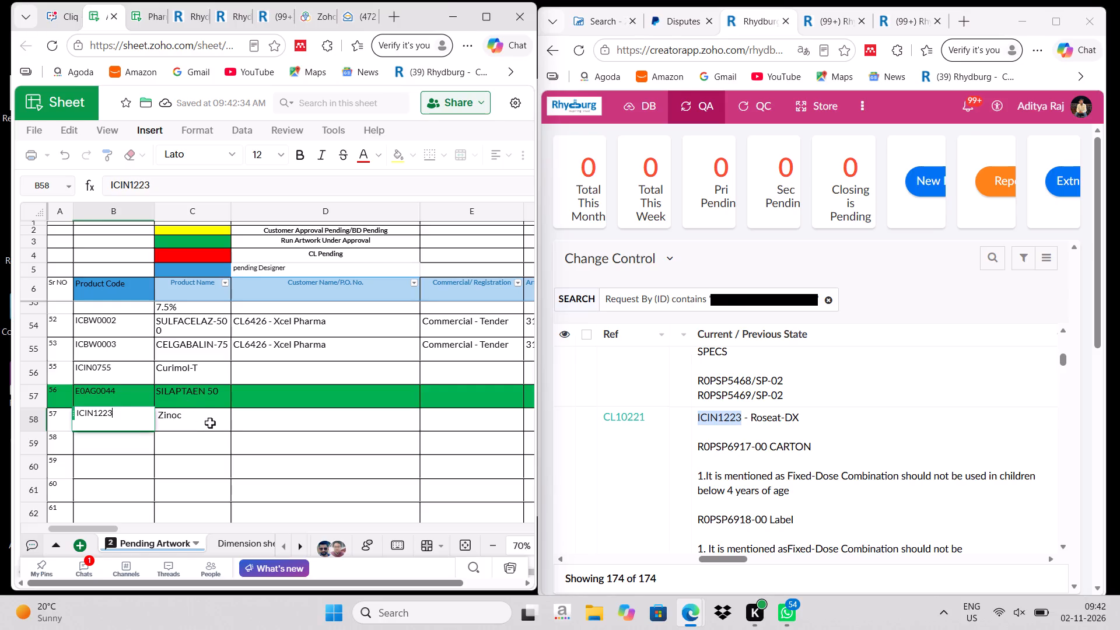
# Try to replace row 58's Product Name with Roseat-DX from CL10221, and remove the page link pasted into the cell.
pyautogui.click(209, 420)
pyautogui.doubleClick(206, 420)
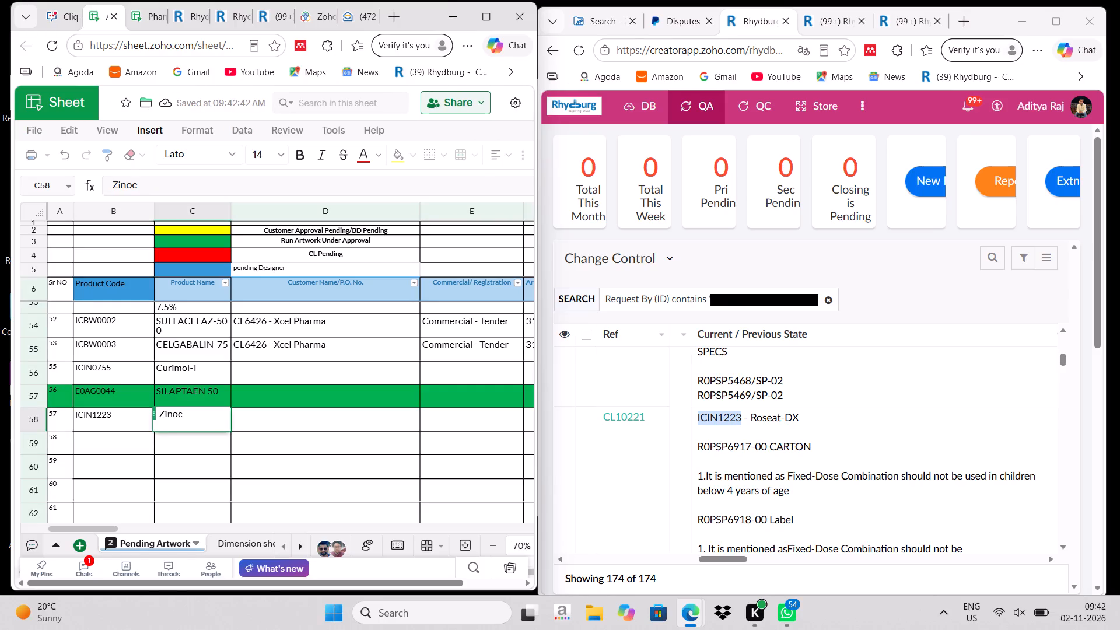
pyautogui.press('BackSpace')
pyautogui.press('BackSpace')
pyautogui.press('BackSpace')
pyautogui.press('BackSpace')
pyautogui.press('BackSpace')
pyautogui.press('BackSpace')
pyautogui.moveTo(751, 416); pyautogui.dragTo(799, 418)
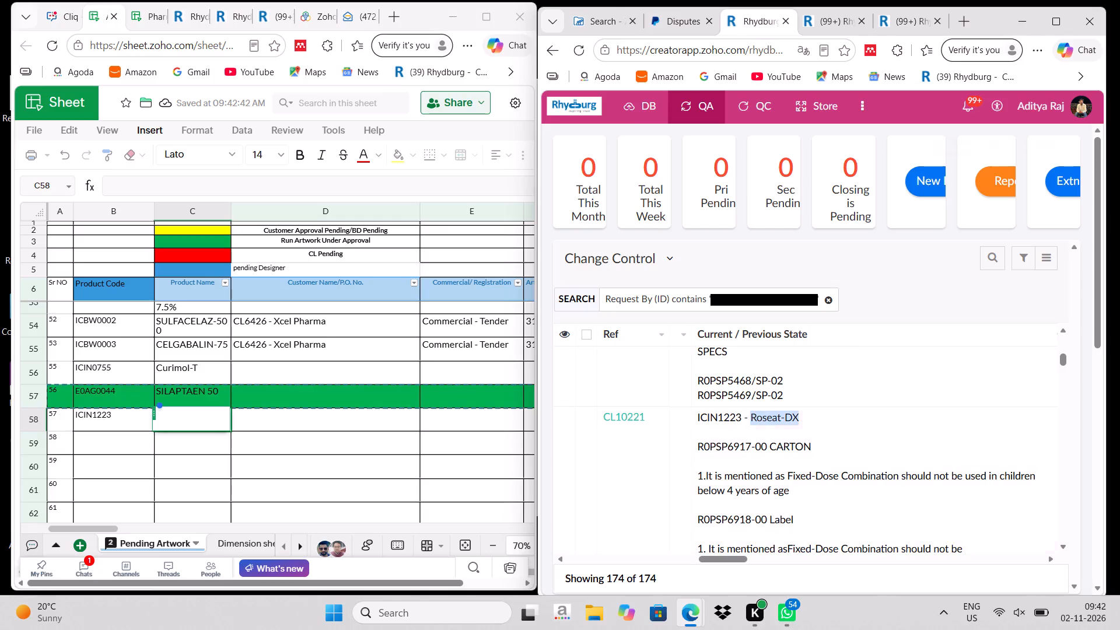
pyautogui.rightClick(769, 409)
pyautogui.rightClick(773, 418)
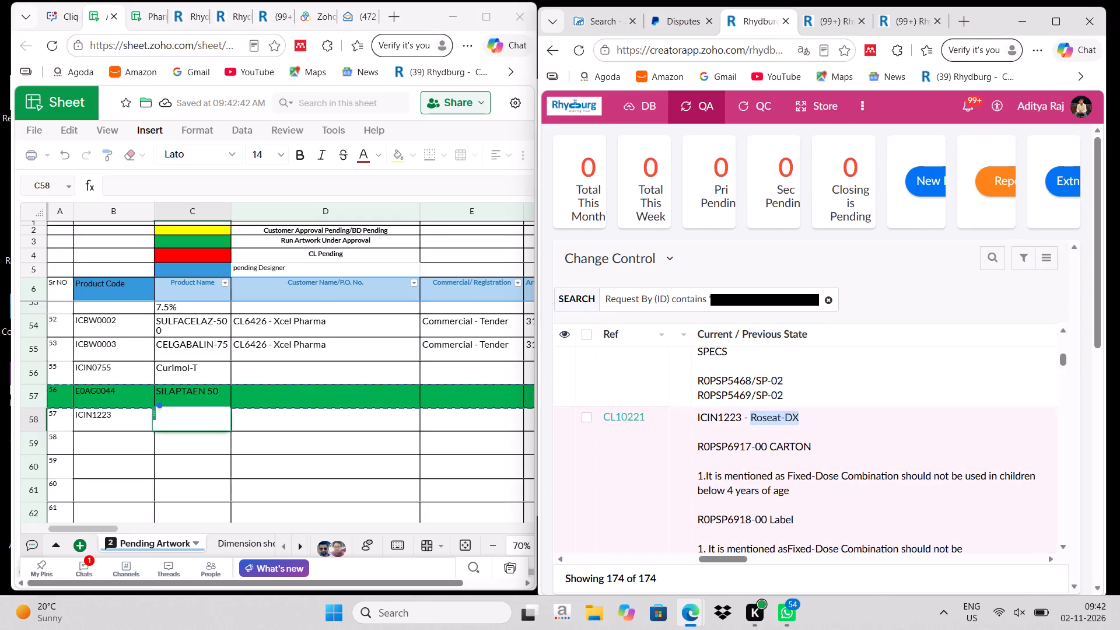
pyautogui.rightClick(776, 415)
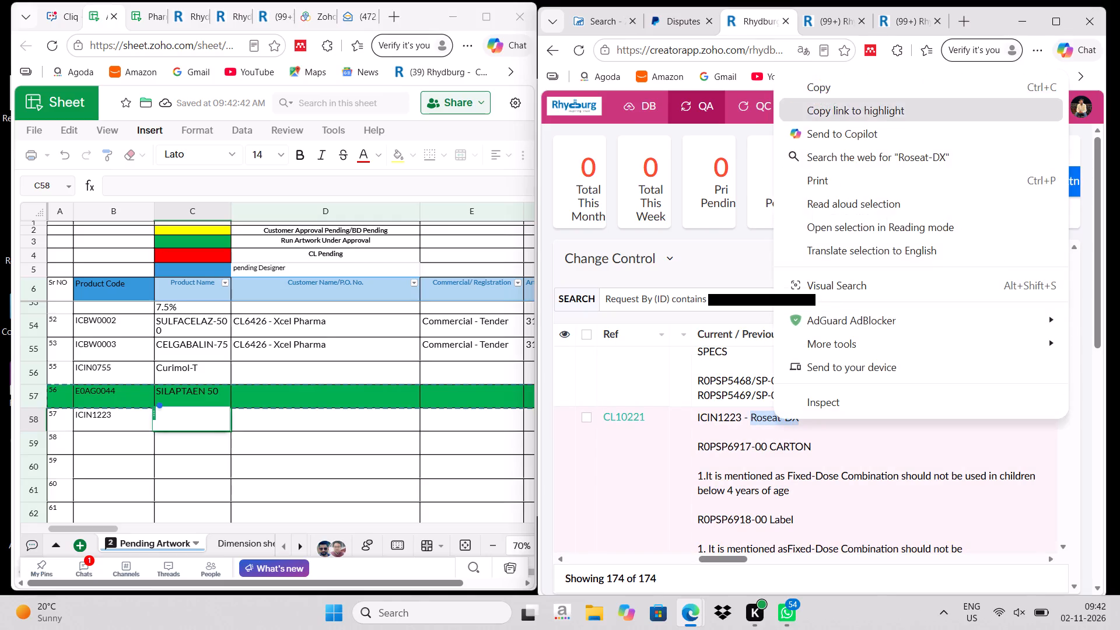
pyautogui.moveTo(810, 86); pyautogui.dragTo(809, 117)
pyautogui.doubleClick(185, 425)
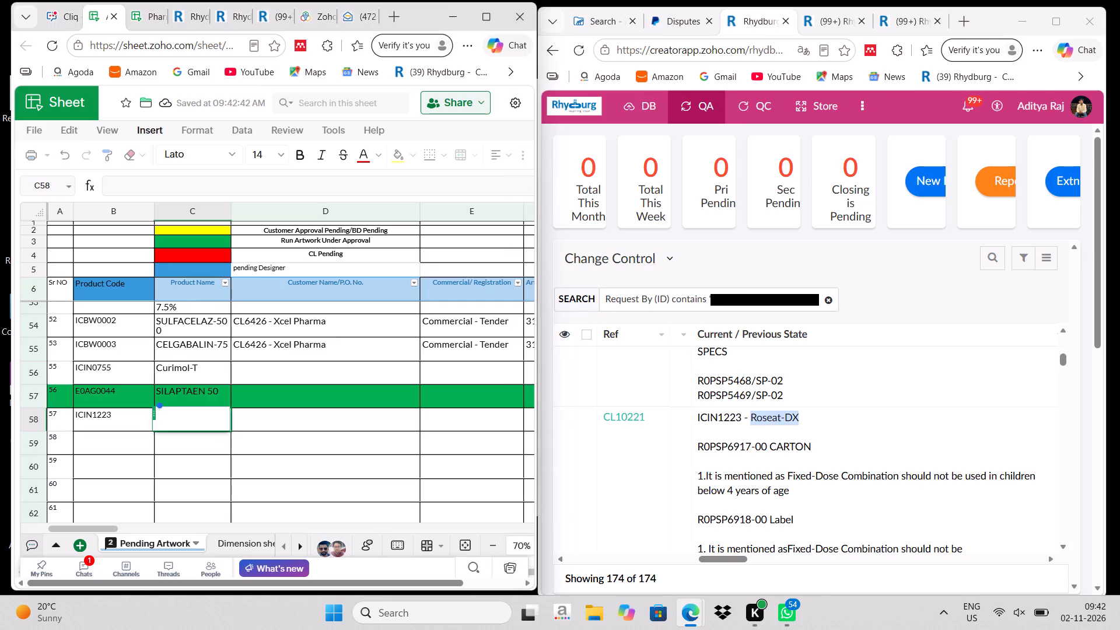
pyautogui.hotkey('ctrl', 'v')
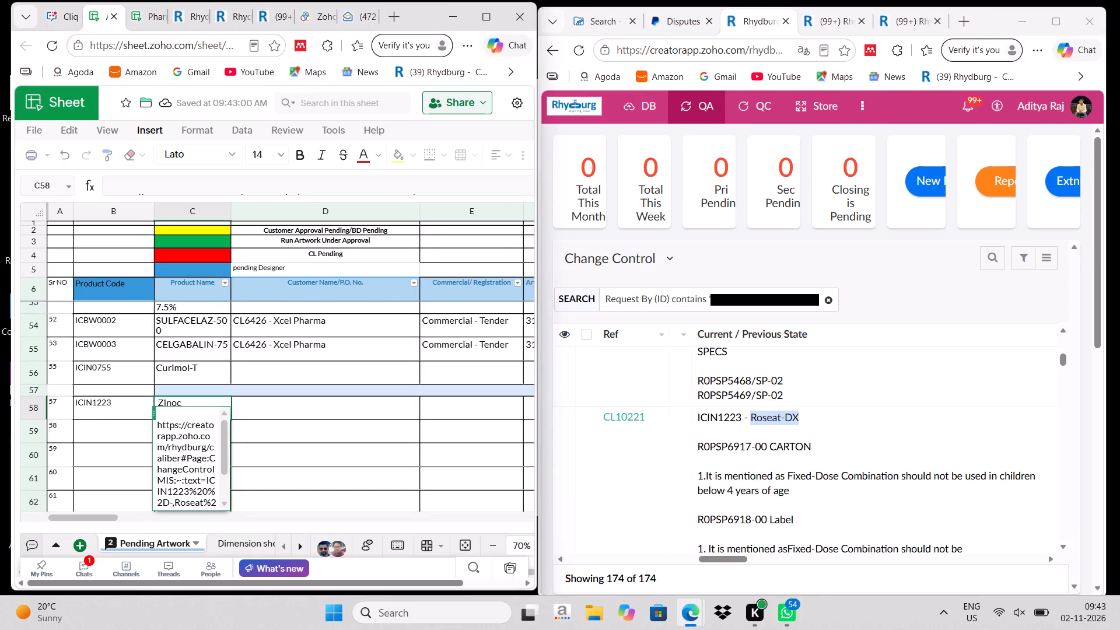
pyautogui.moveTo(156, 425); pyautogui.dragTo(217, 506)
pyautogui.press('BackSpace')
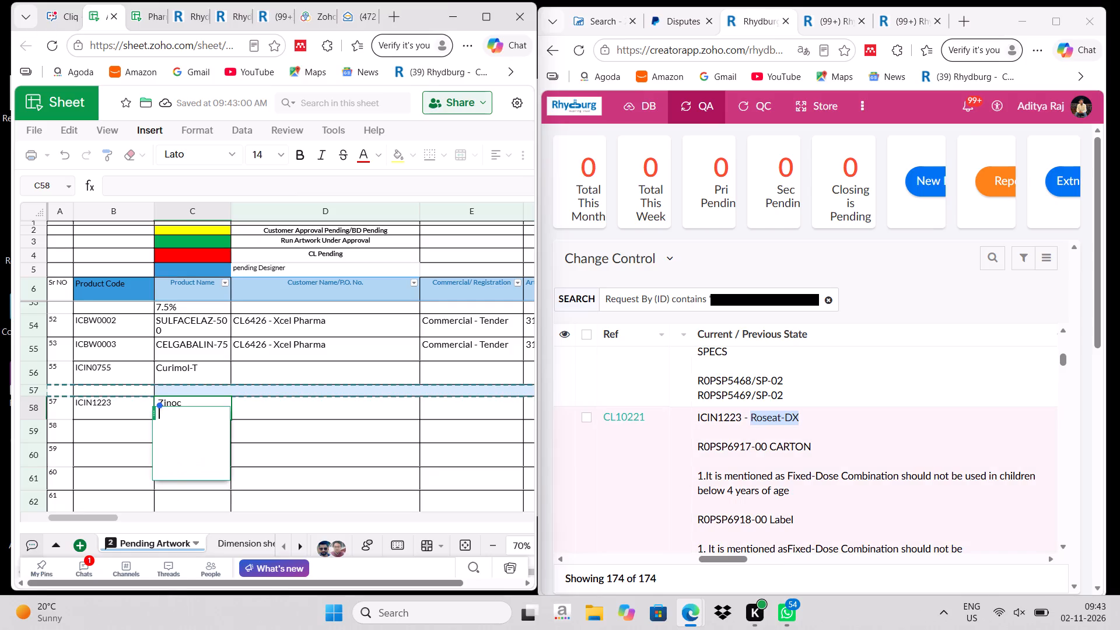
# Copy Roseat-DX from CL10221 into the Product Name cell of the ICIN1223 row, now row 57, replacing Zinoc.
pyautogui.rightClick(761, 411)
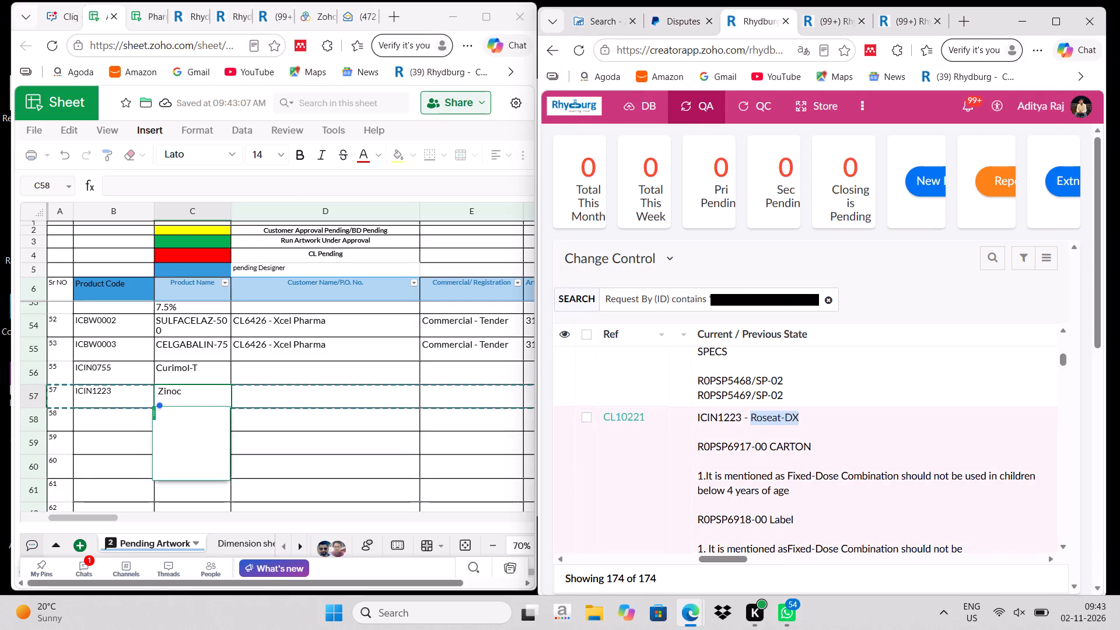
pyautogui.click(803, 79)
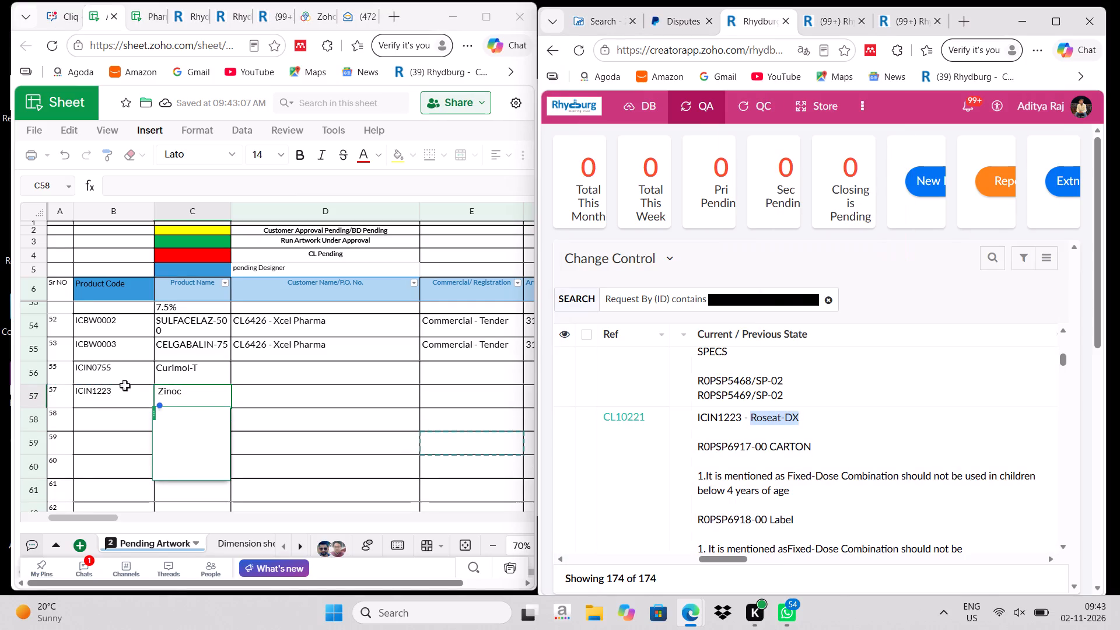
pyautogui.click(197, 403)
pyautogui.doubleClick(195, 395)
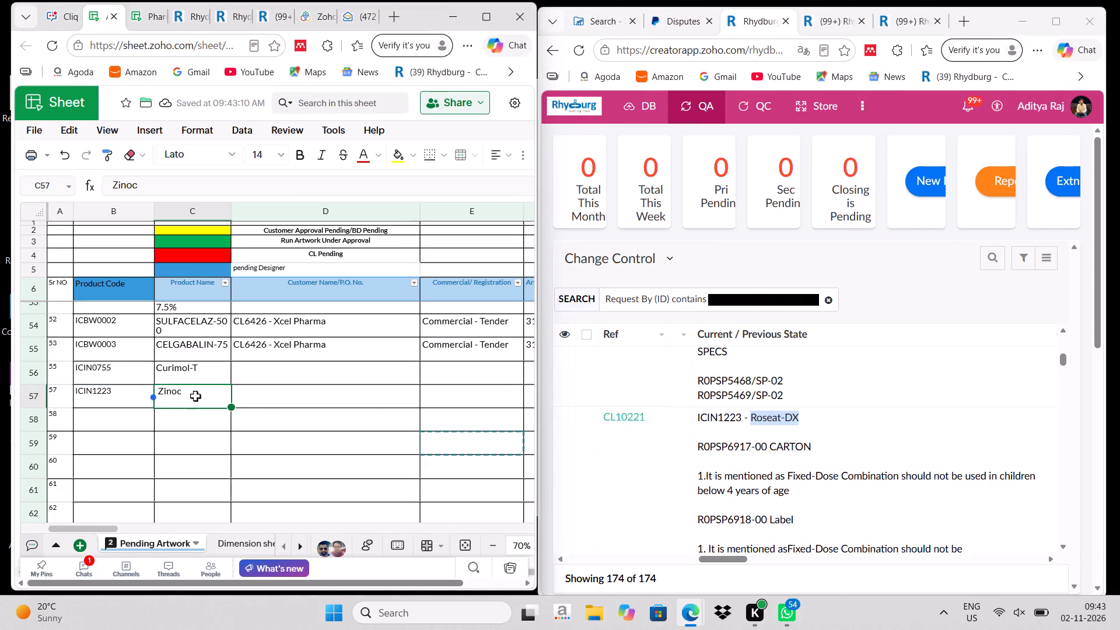
pyautogui.doubleClick(195, 395)
pyautogui.moveTo(190, 395); pyautogui.dragTo(150, 392)
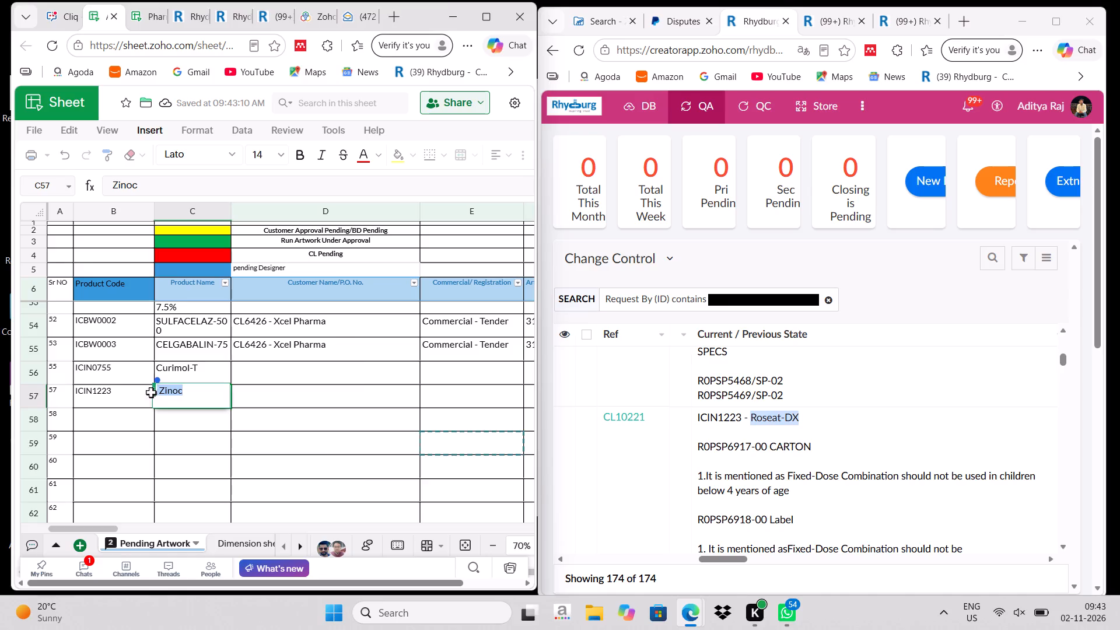
pyautogui.hotkey('ctrl', 'v')
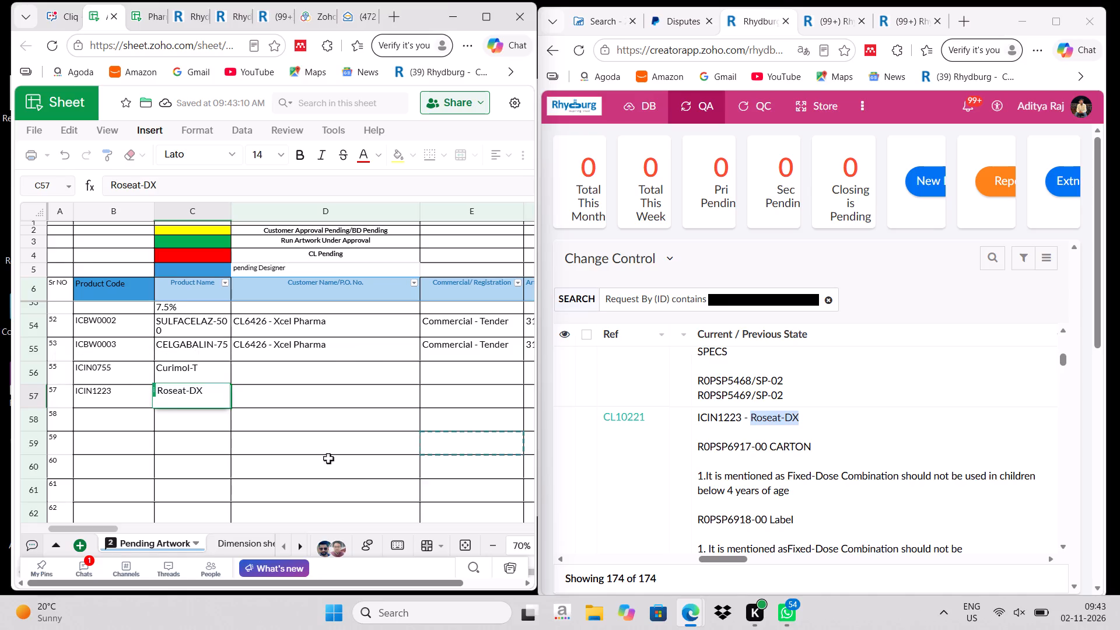
# Examine the Current / Previous State of the change controls below CL10221, CL10216 and CL10215, for the next product's details.
pyautogui.doubleClick(112, 426)
pyautogui.scroll(-1, 794, 461)
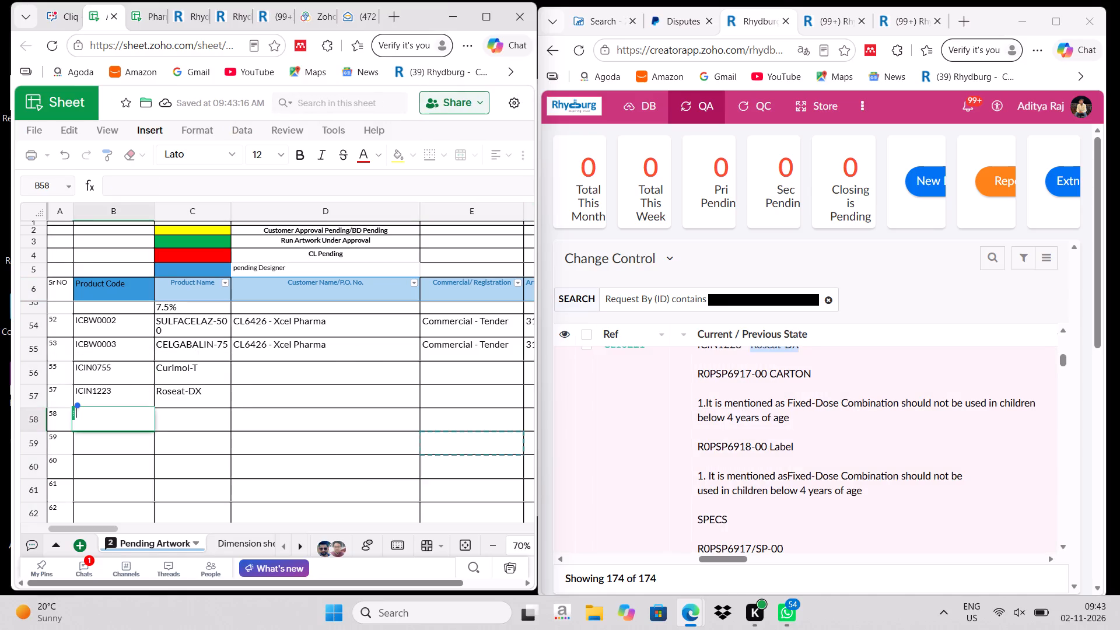
pyautogui.scroll(-2, 789, 454)
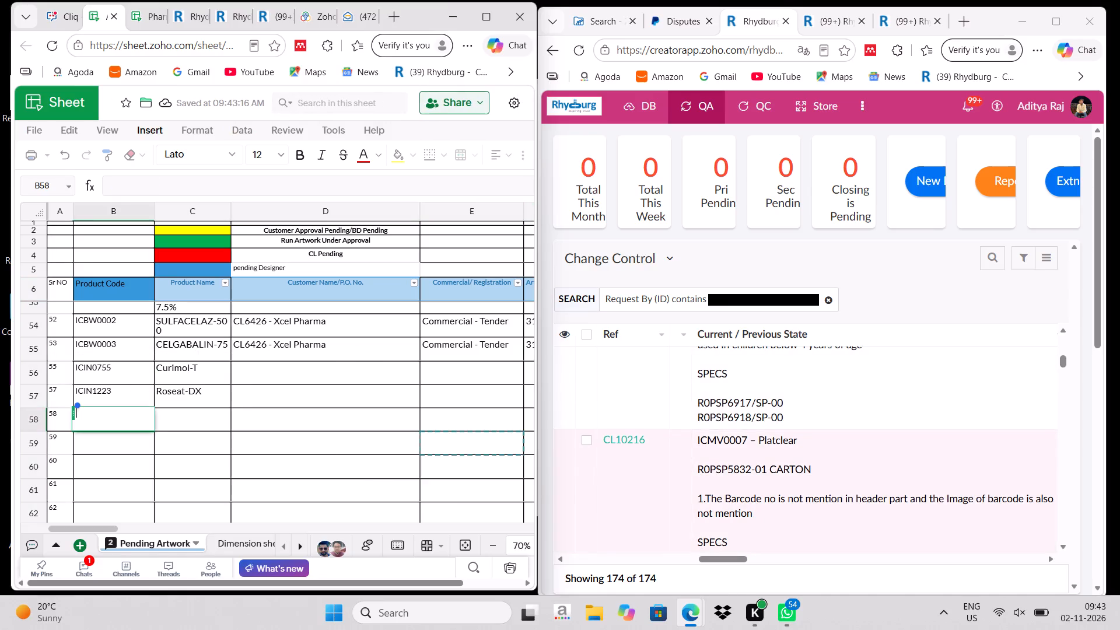
pyautogui.scroll(-2, 782, 467)
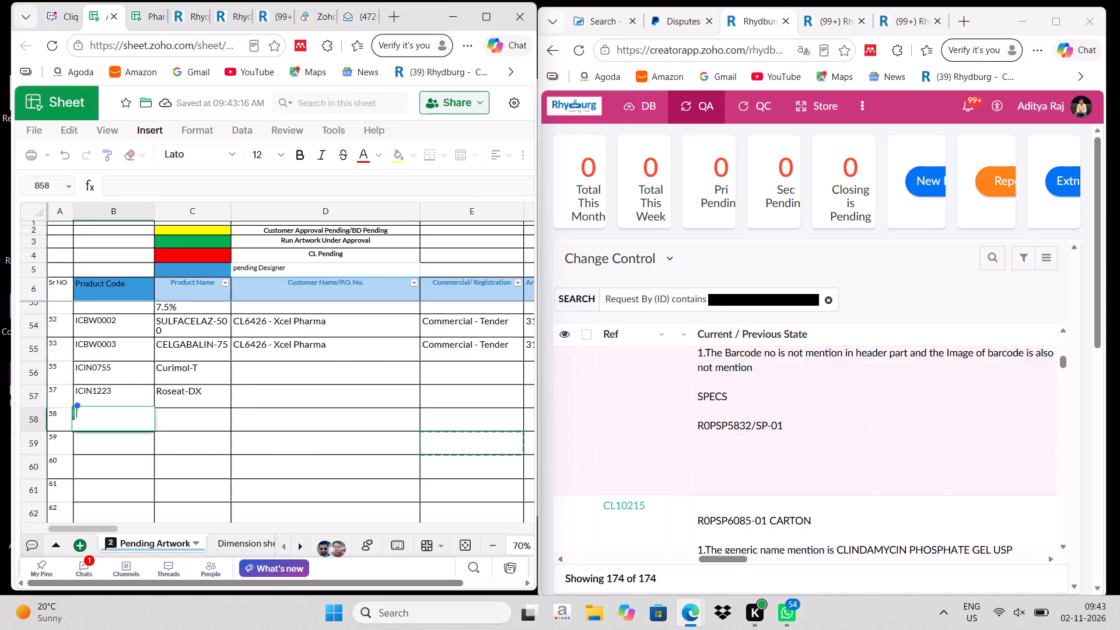
pyautogui.scroll(-1, 785, 465)
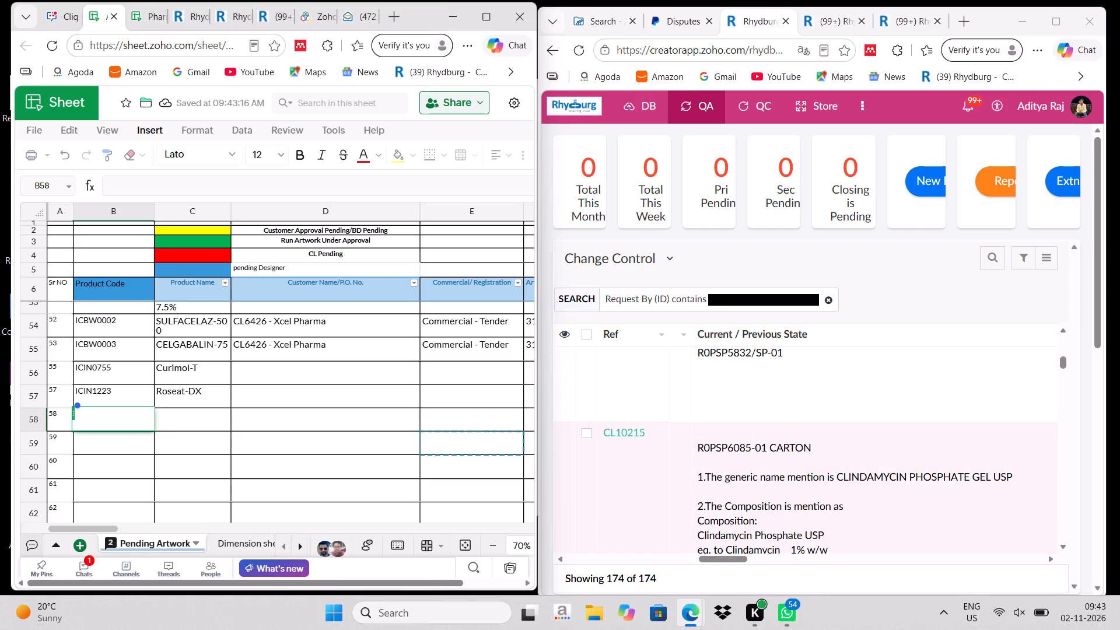
pyautogui.scroll(1, 720, 464)
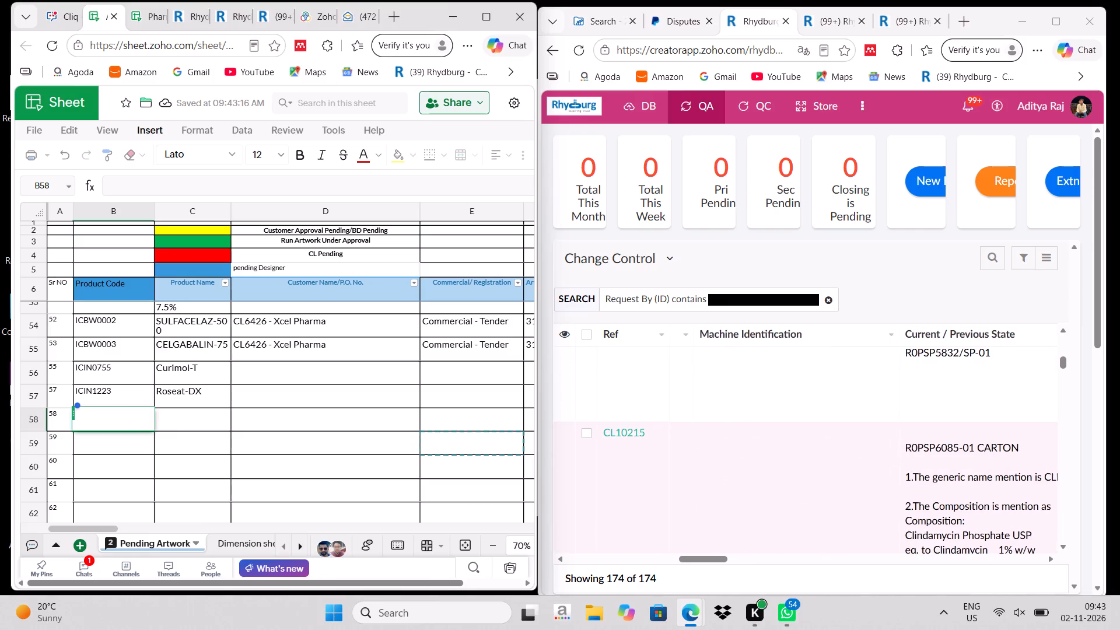
pyautogui.scroll(1, 720, 464)
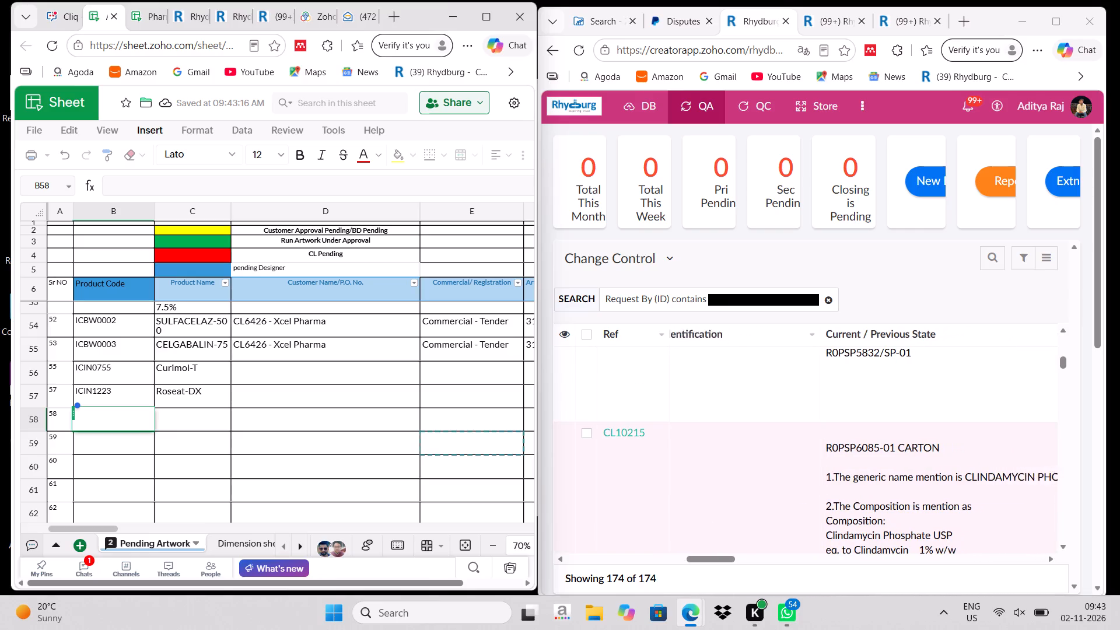
pyautogui.scroll(1, 720, 464)
pyautogui.scroll(2, 766, 472)
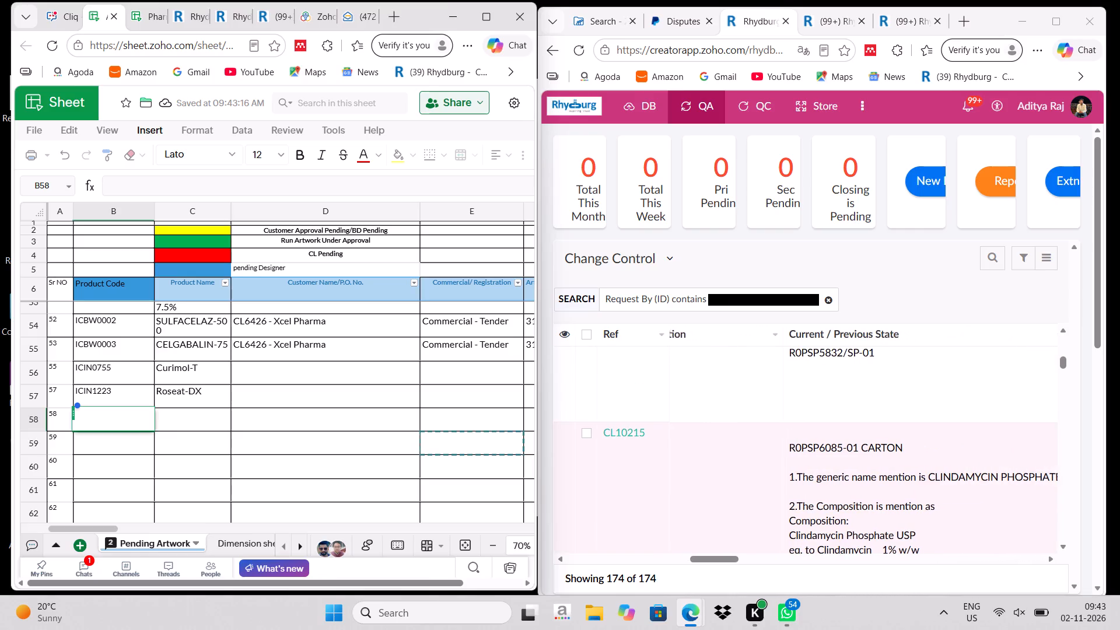
pyautogui.scroll(1, 789, 465)
pyautogui.hscroll(-2, 789, 465)
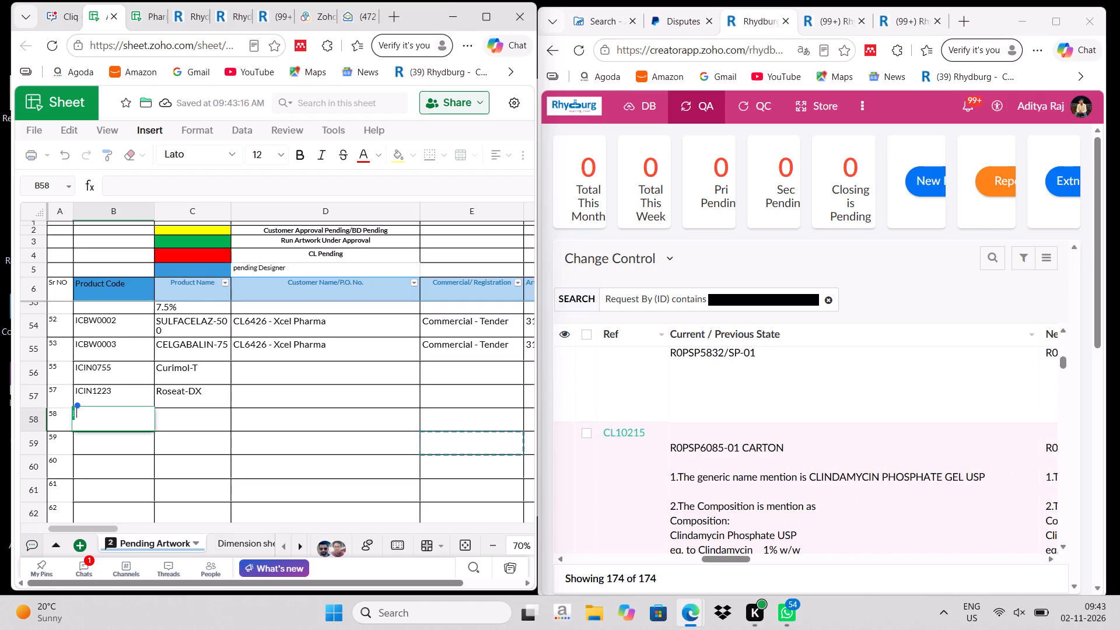
pyautogui.hscroll(-2, 782, 485)
# Copy the generic name CLINDAMYCIN PHOSPHATE GEL USP from CL10215's Current / Previous State into row 58's Product Name cell.
pyautogui.moveTo(744, 475); pyautogui.dragTo(845, 481)
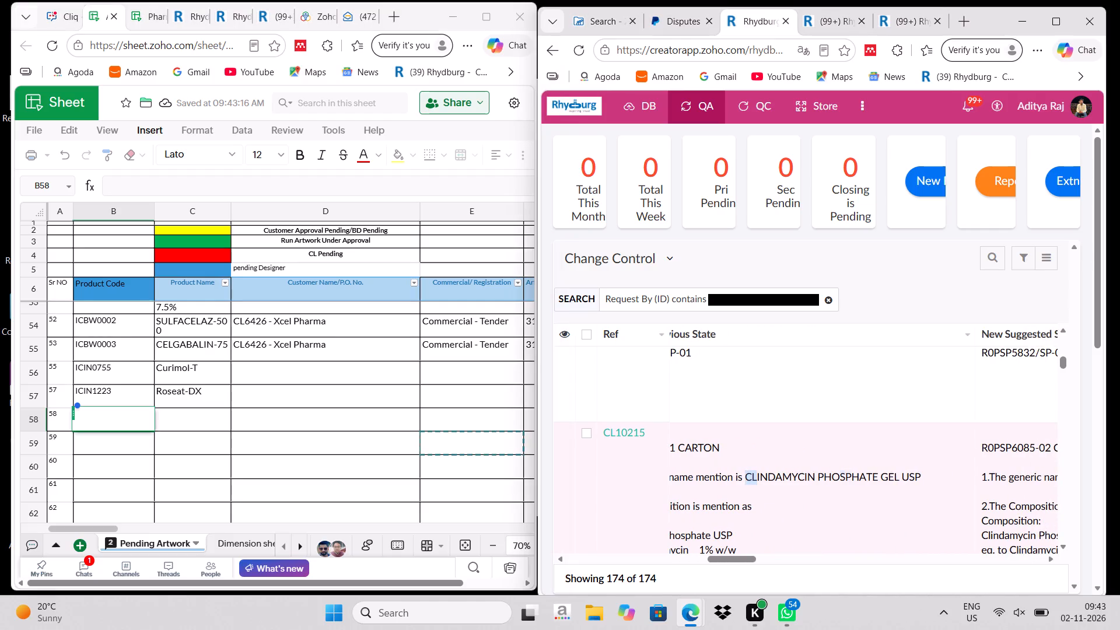
pyautogui.moveTo(845, 481); pyautogui.dragTo(920, 475)
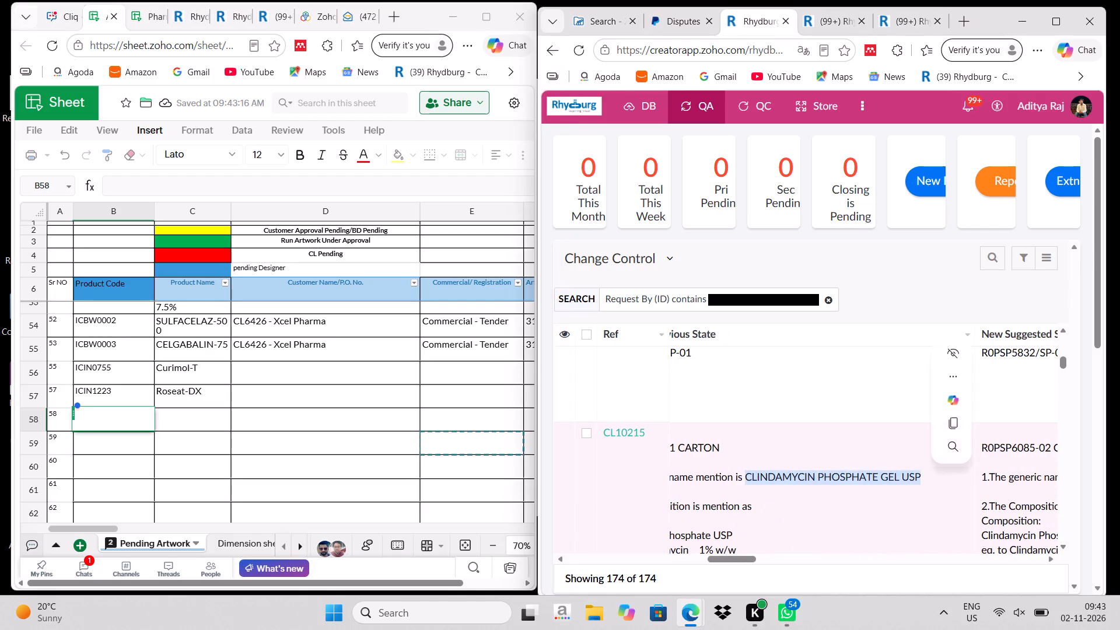
pyautogui.click(951, 421)
pyautogui.doubleClick(166, 422)
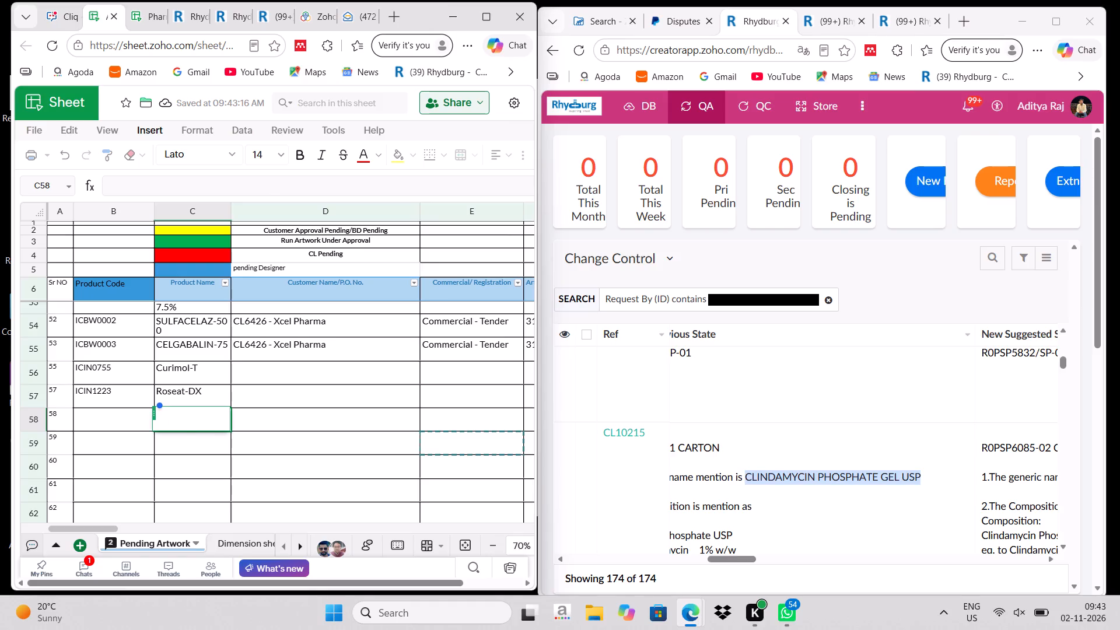
pyautogui.hotkey('ctrl', 'v')
pyautogui.press('Return')
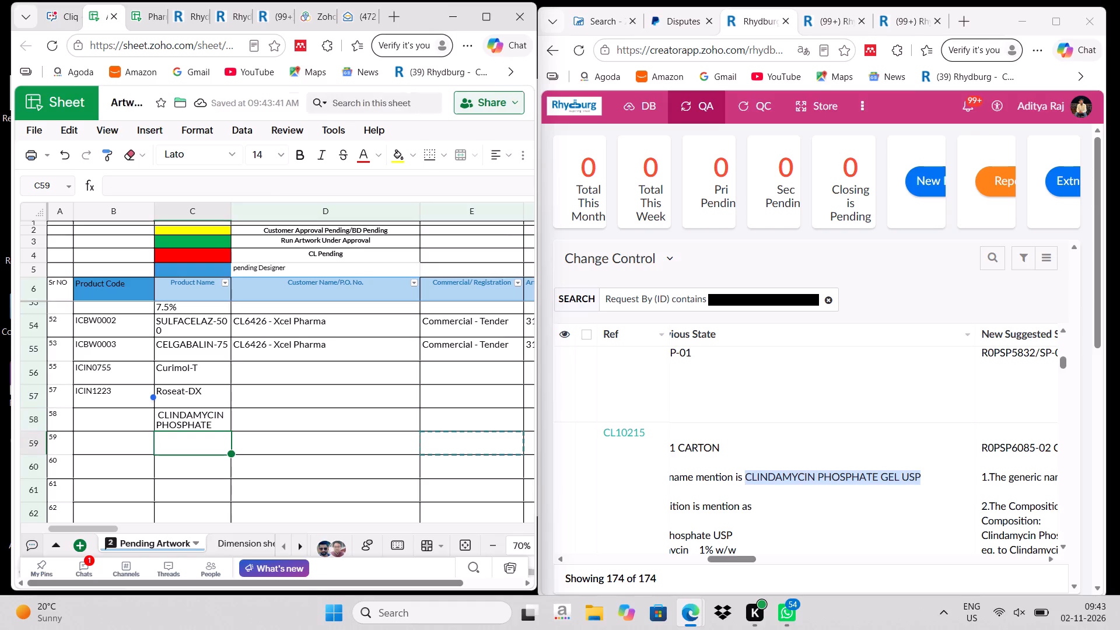
pyautogui.click(188, 424)
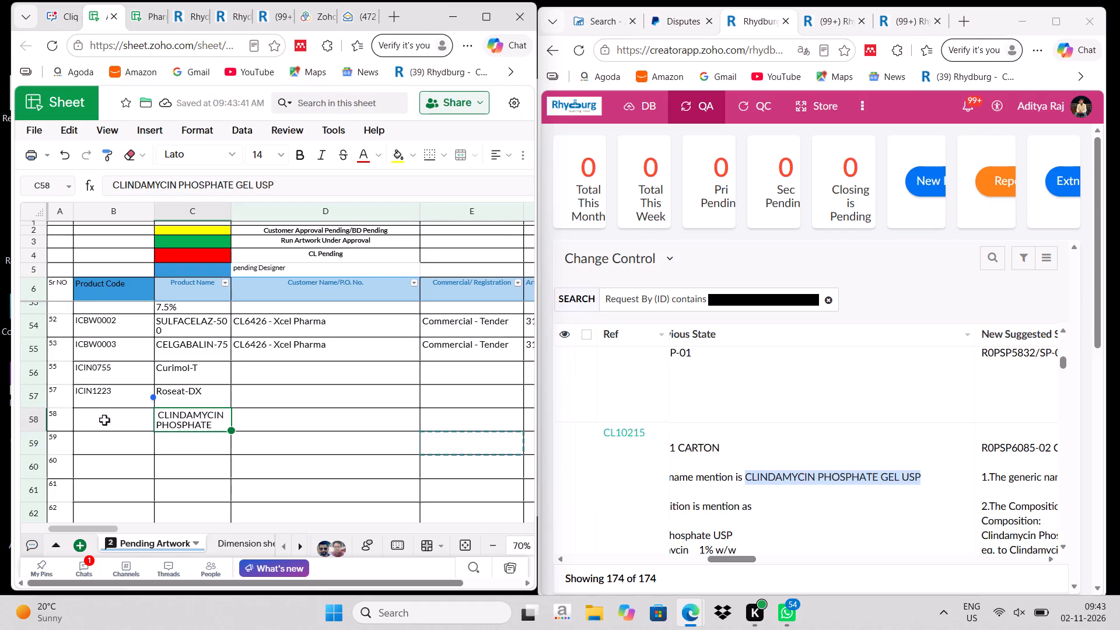
# Copy the code R0PSP6085, without its -01 suffix, from CL10215's Current / Previous State into row 58's Product Code cell.
pyautogui.click(104, 419)
pyautogui.click(271, 423)
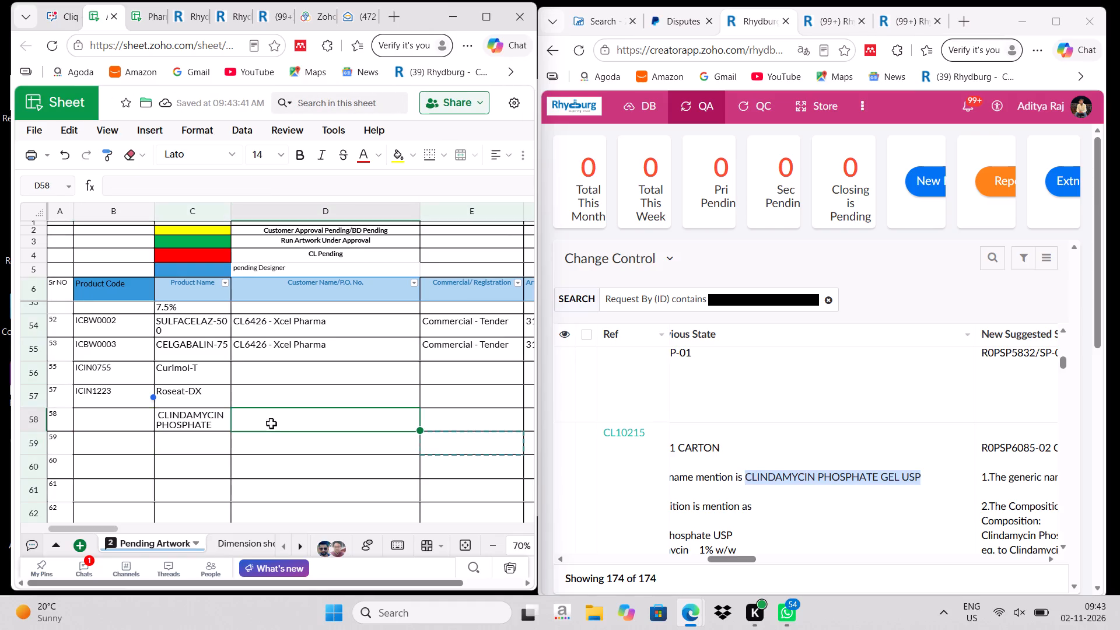
pyautogui.hscroll(1, 684, 460)
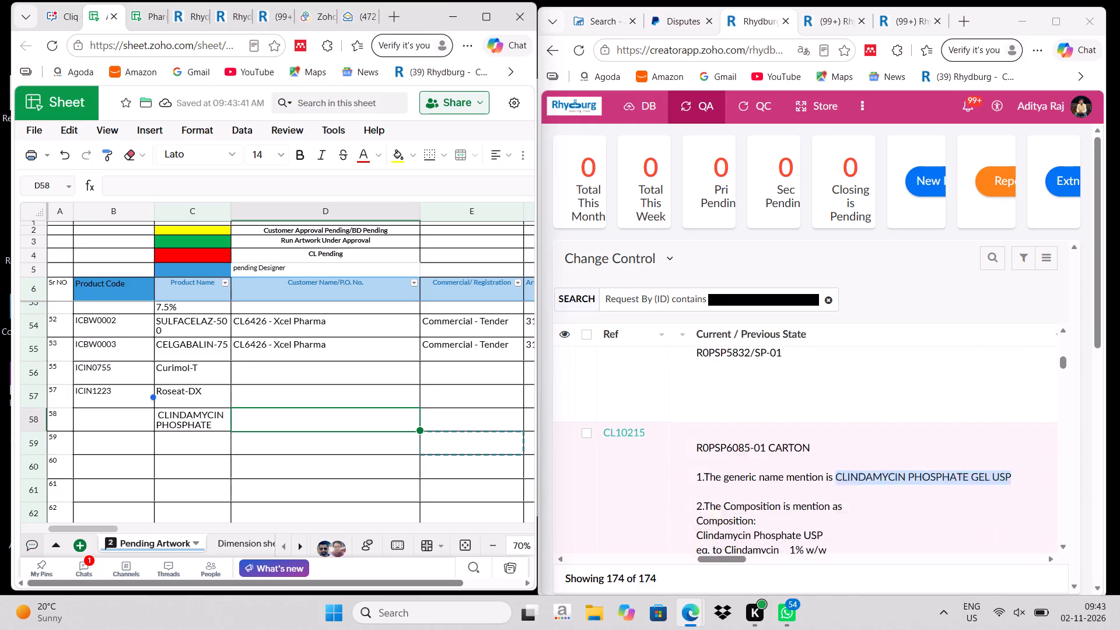
pyautogui.hscroll(2, 684, 460)
pyautogui.moveTo(768, 444); pyautogui.dragTo(822, 450)
pyautogui.click(849, 394)
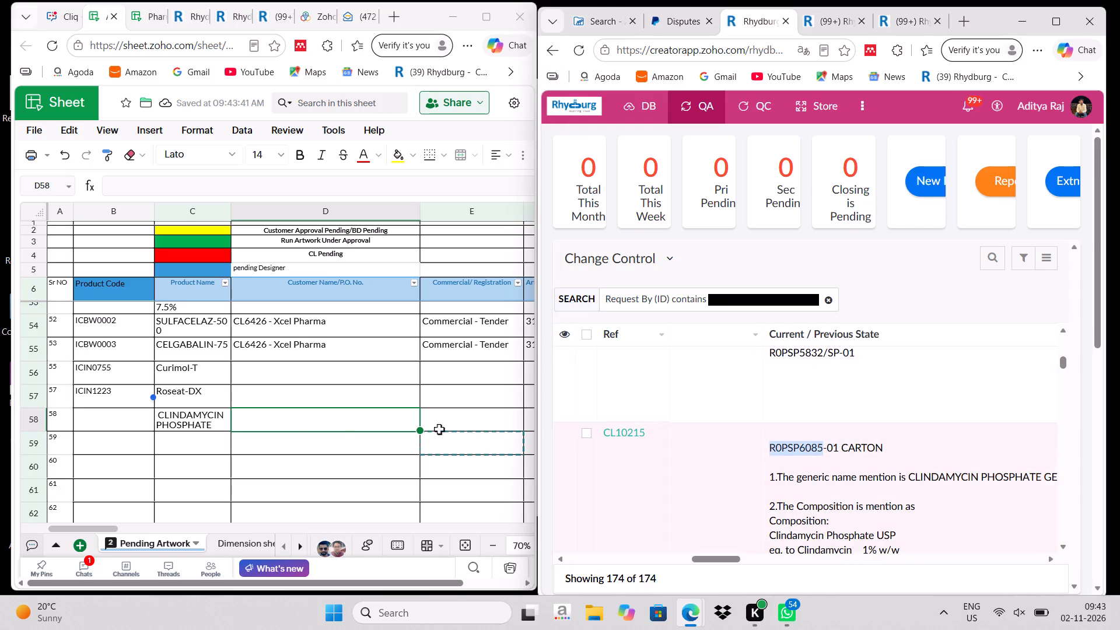
pyautogui.doubleClick(123, 419)
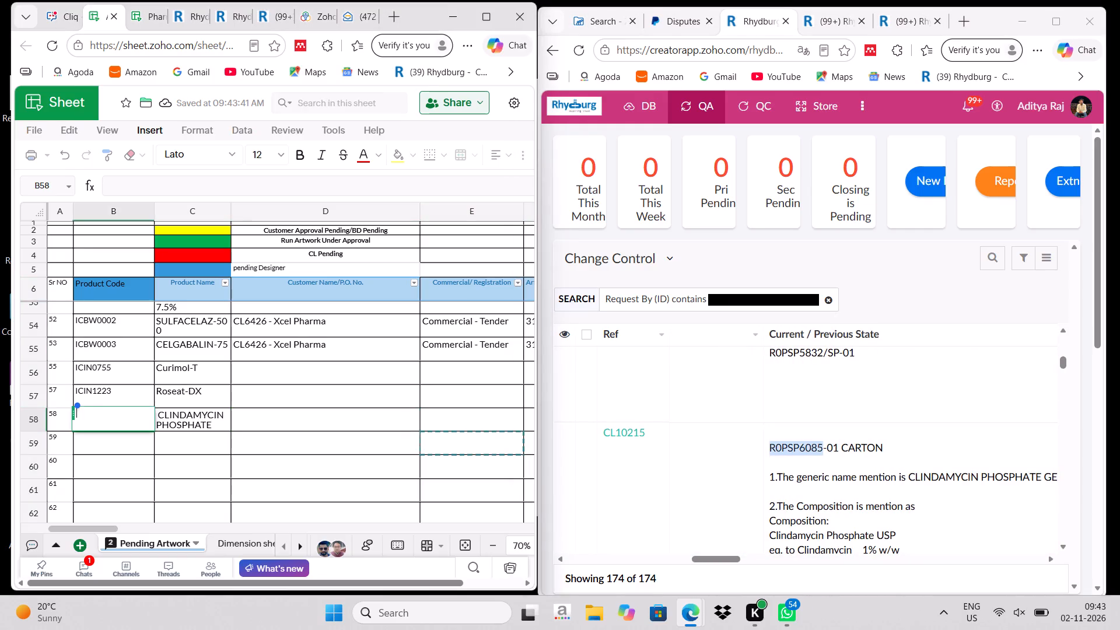
pyautogui.hotkey('ctrl', 'v')
pyautogui.click(304, 415)
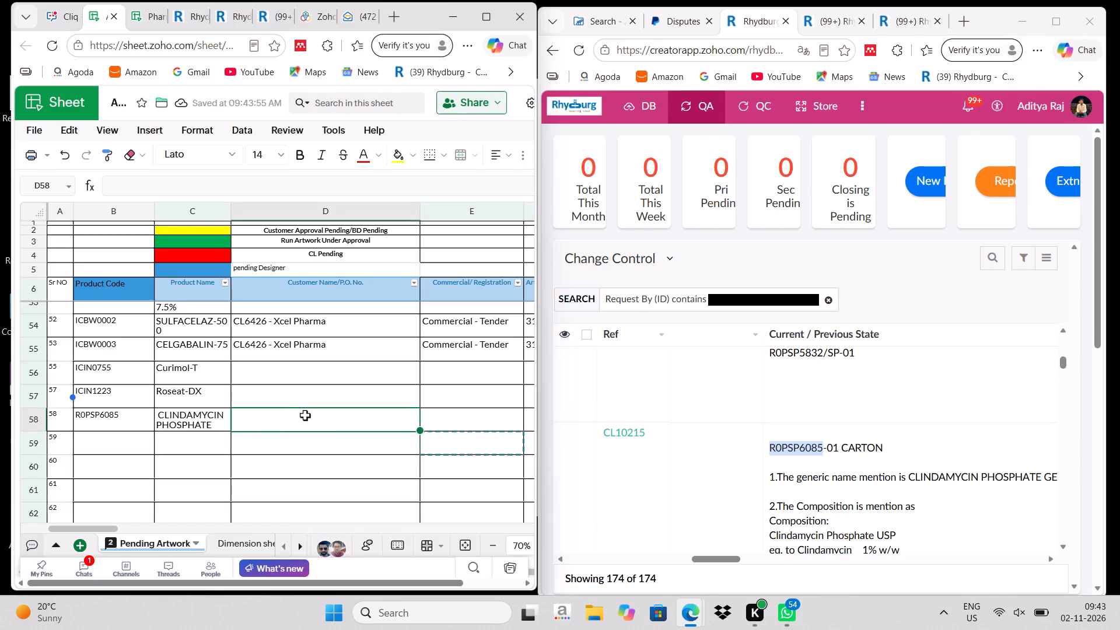
# Enter CL10215 in the CL NO cell of row 58, the Clindamycin Phosphate row.
pyautogui.hscroll(-4, 311, 417)
pyautogui.hscroll(2, 311, 417)
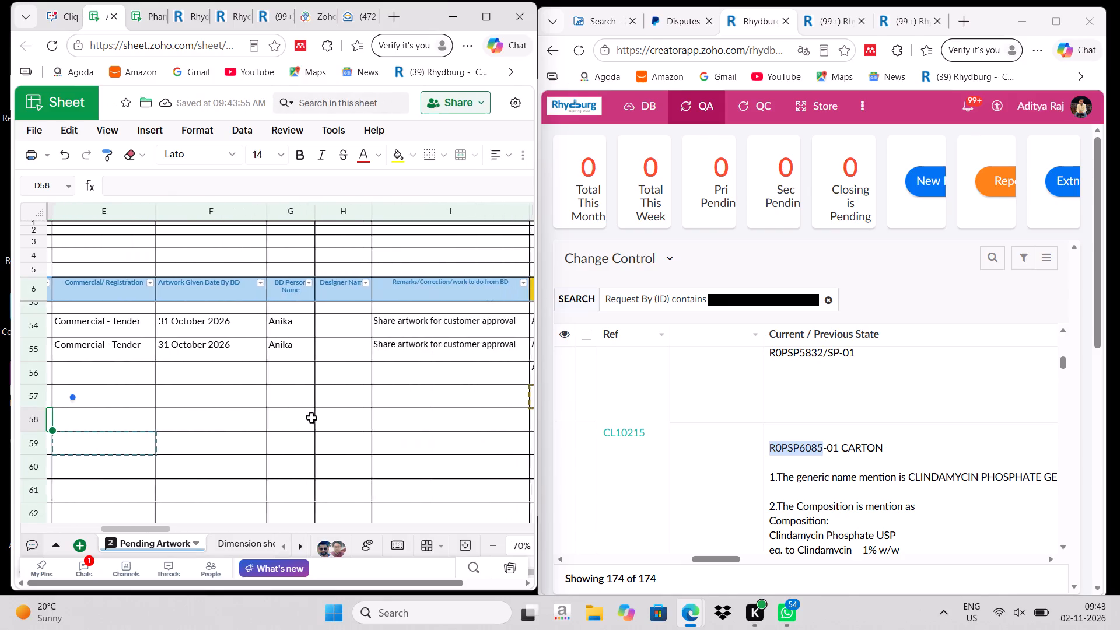
pyautogui.hscroll(4, 311, 417)
pyautogui.click(358, 430)
pyautogui.hscroll(-1, 358, 430)
pyautogui.click(358, 418)
pyautogui.hscroll(-2, 358, 418)
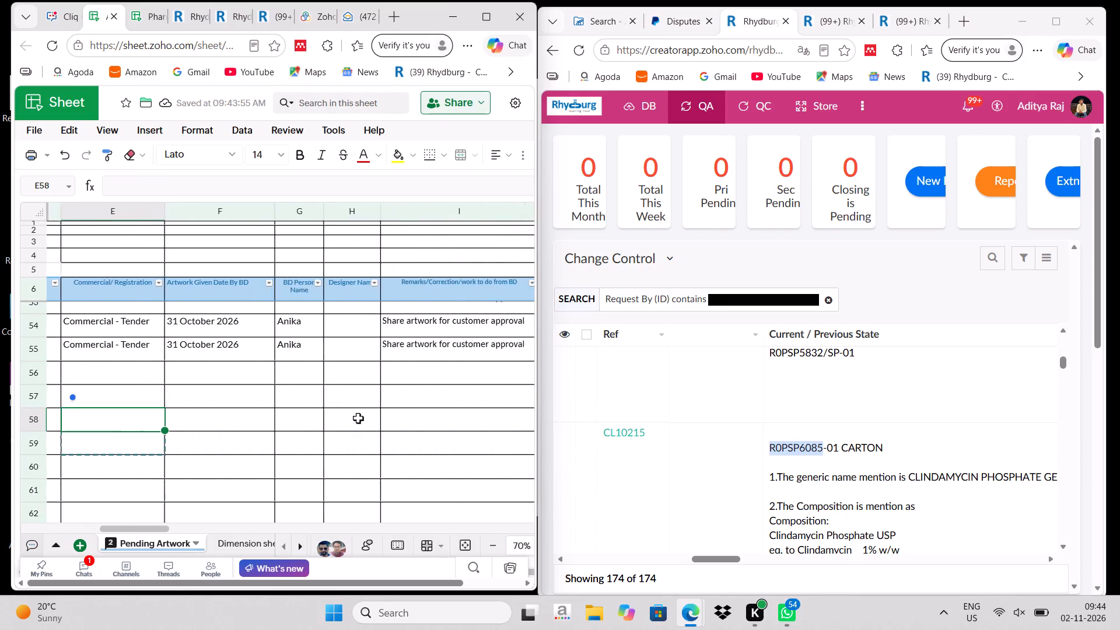
pyautogui.hscroll(-6, 358, 418)
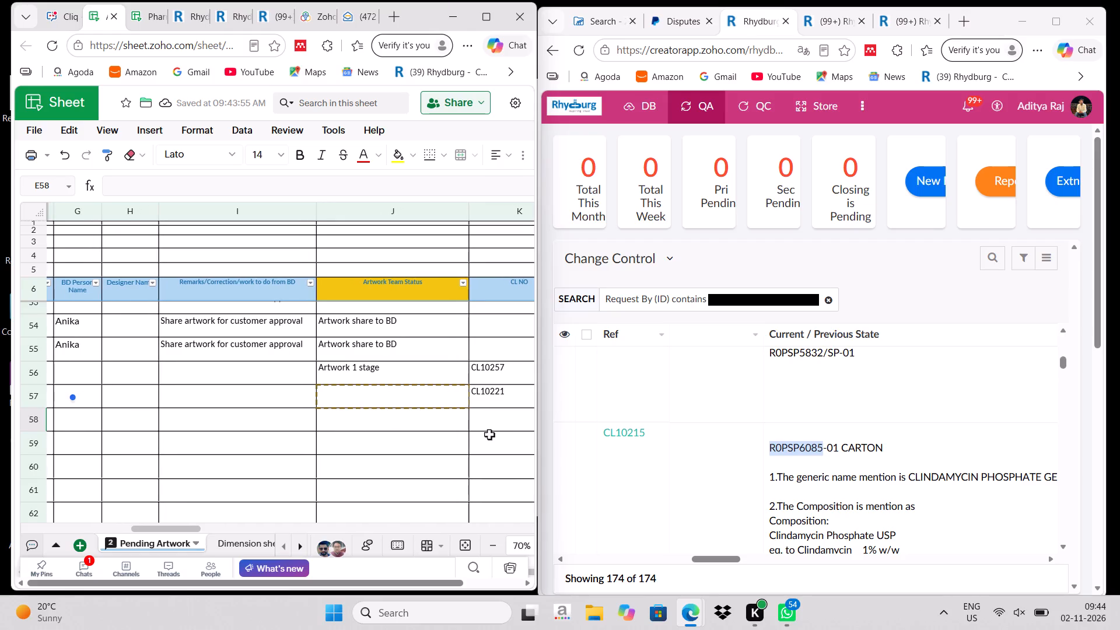
pyautogui.tripleClick(501, 425)
pyautogui.click(501, 425)
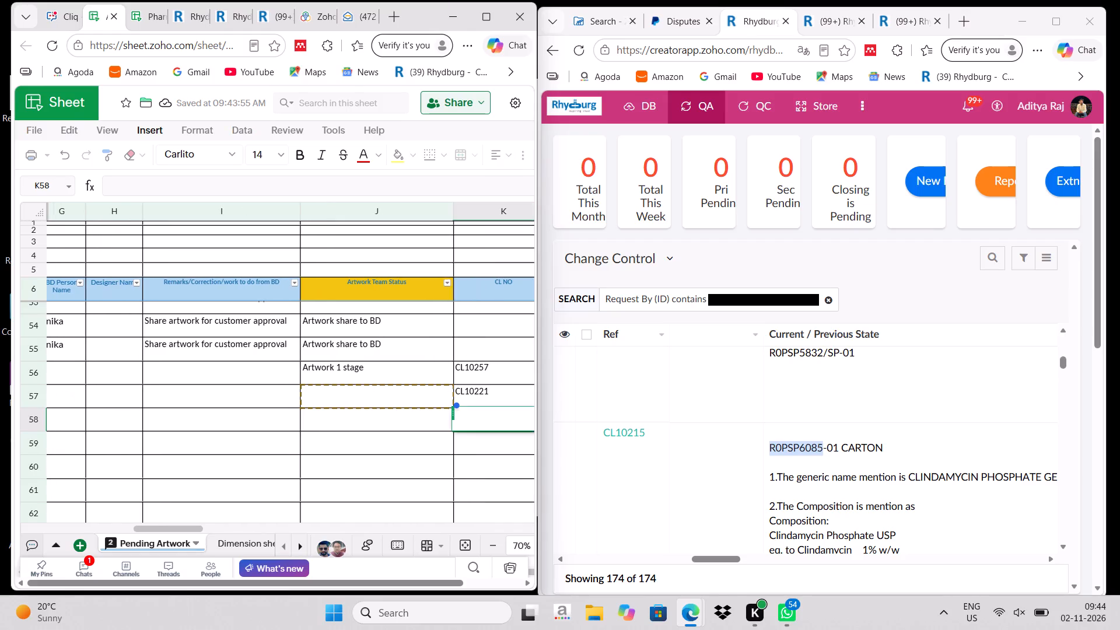
pyautogui.write('CL')
pyautogui.write('10215')
pyautogui.click(487, 418)
# Enter CL10215's created date as 24/10-2026 in row 58's CL date cell.
pyautogui.click(406, 412)
pyautogui.hscroll(-1, 406, 412)
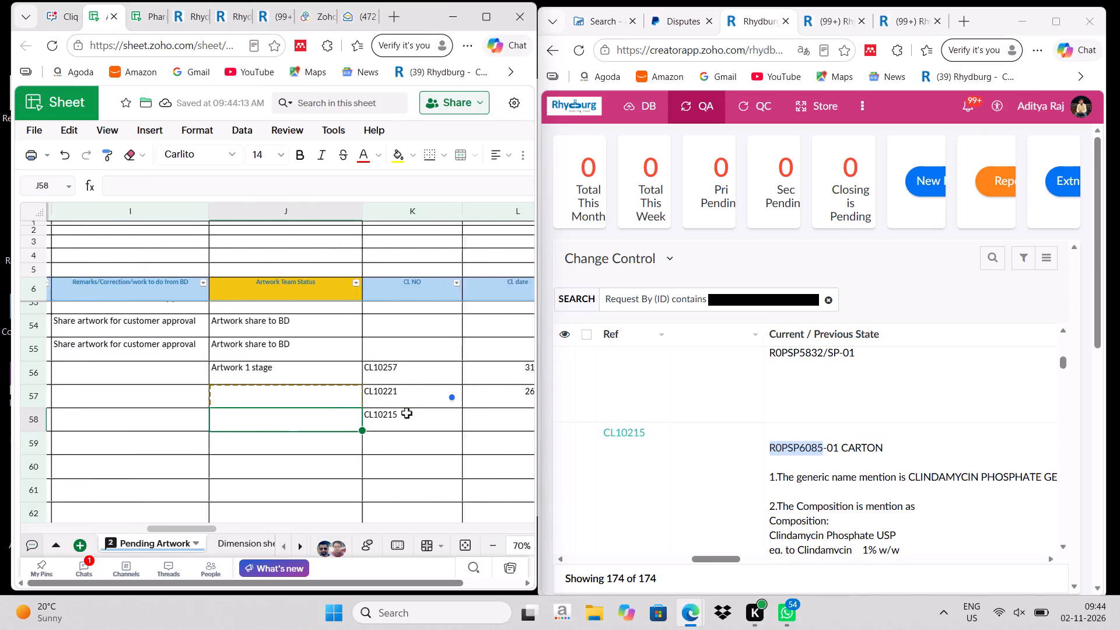
pyautogui.hscroll(-2, 406, 412)
pyautogui.tripleClick(403, 421)
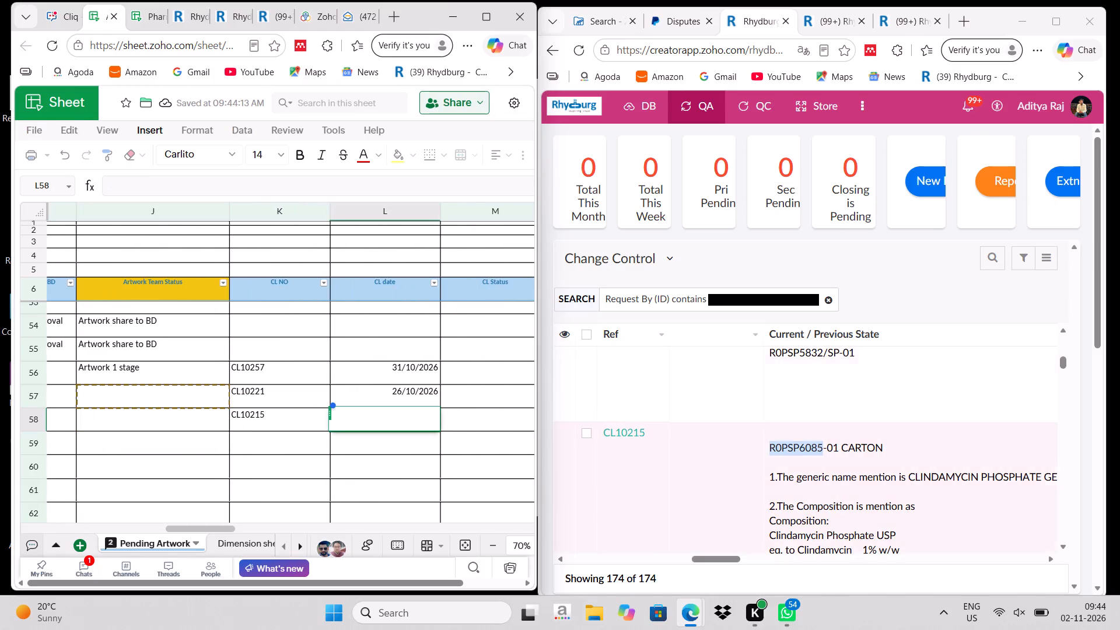
pyautogui.hscroll(11, 755, 429)
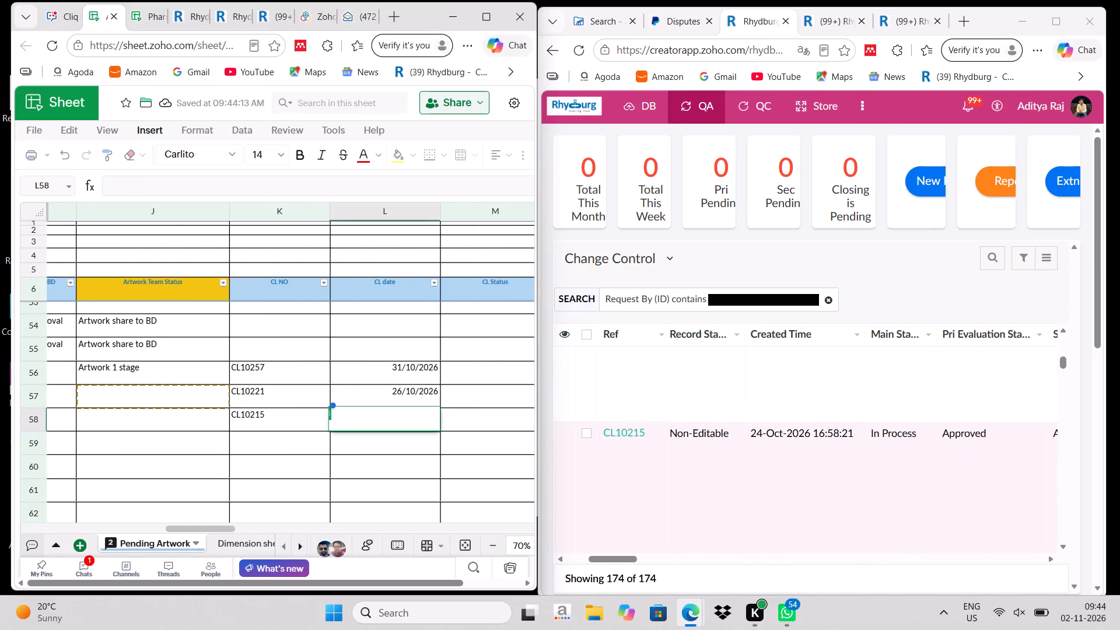
pyautogui.hscroll(1, 755, 429)
pyautogui.click(420, 419)
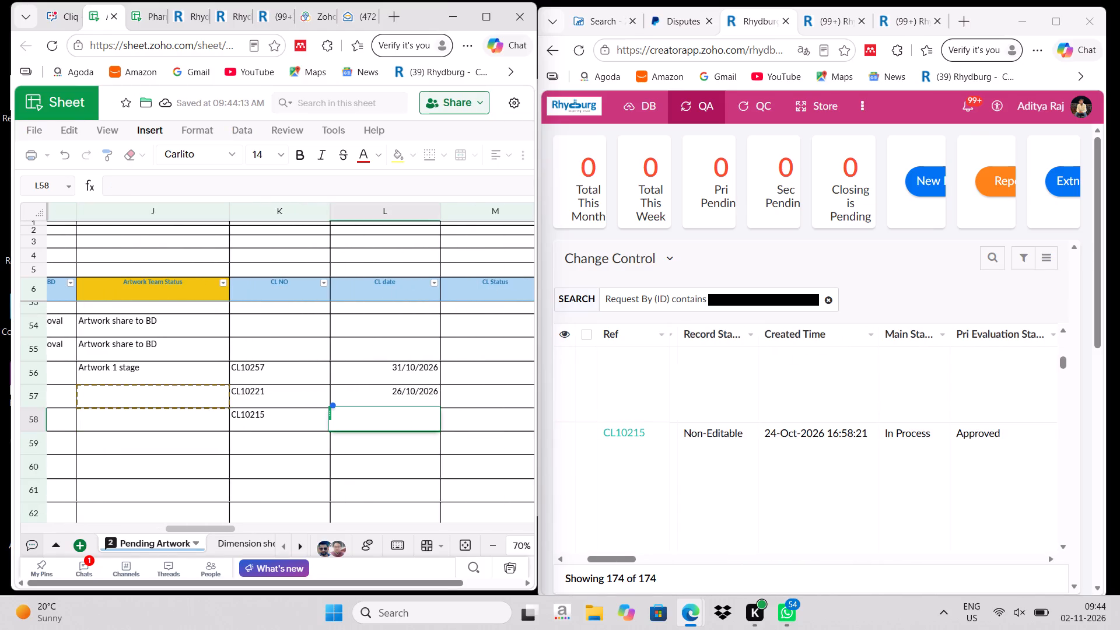
pyautogui.write('24/10-2026')
pyautogui.press('Return')
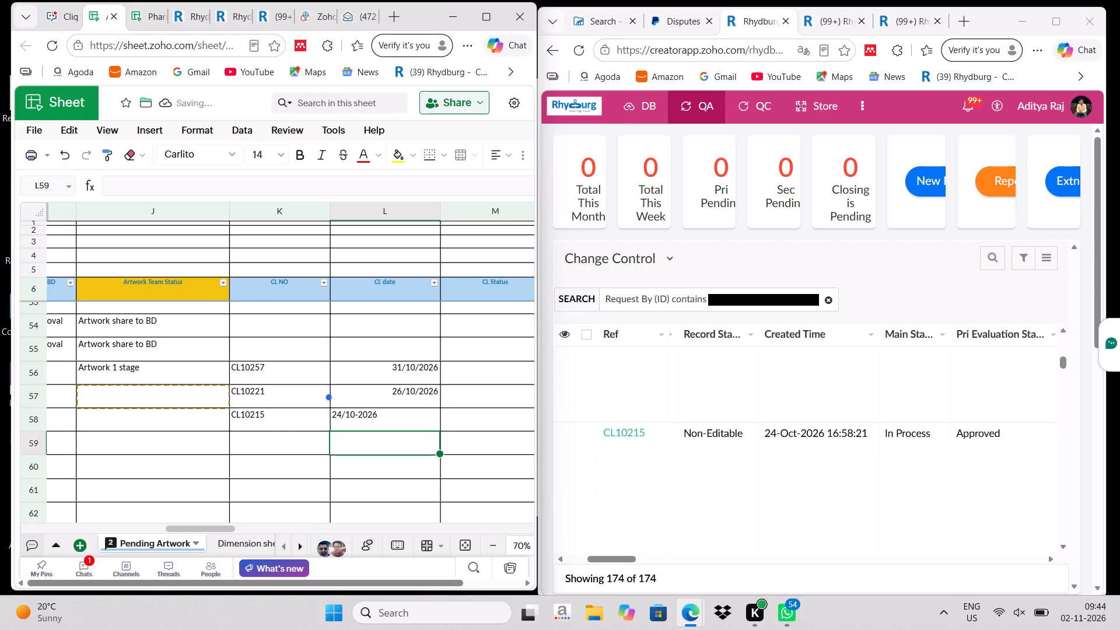
# Examine the Current / Previous State of the change controls below CL10215, CL10213 and CL10210, for the next product's details.
pyautogui.scroll(-3, 768, 425)
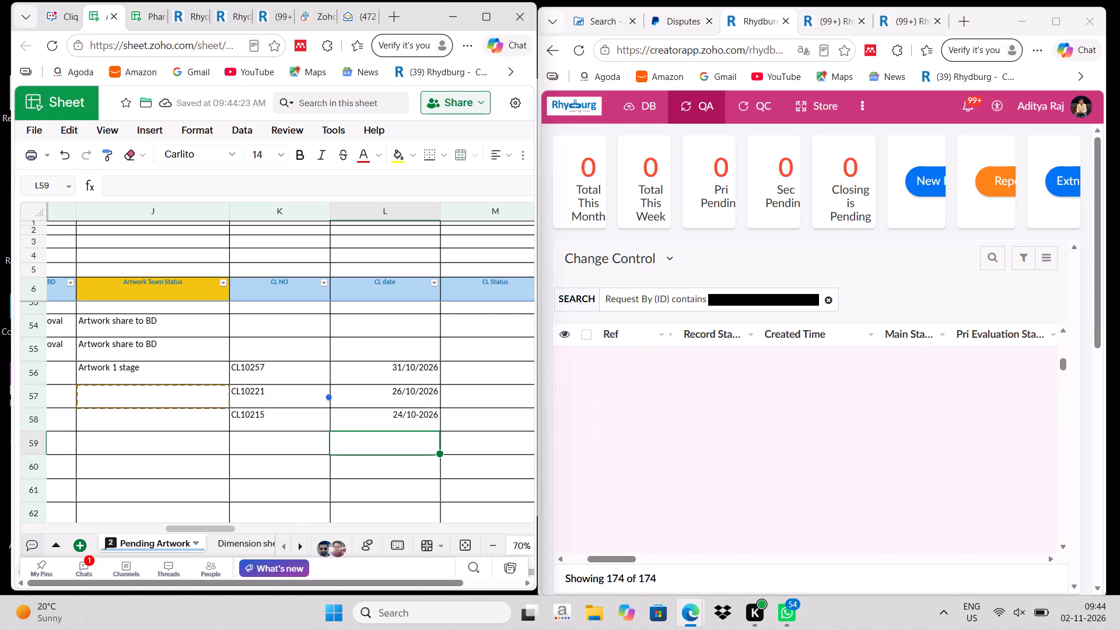
pyautogui.scroll(-4, 766, 423)
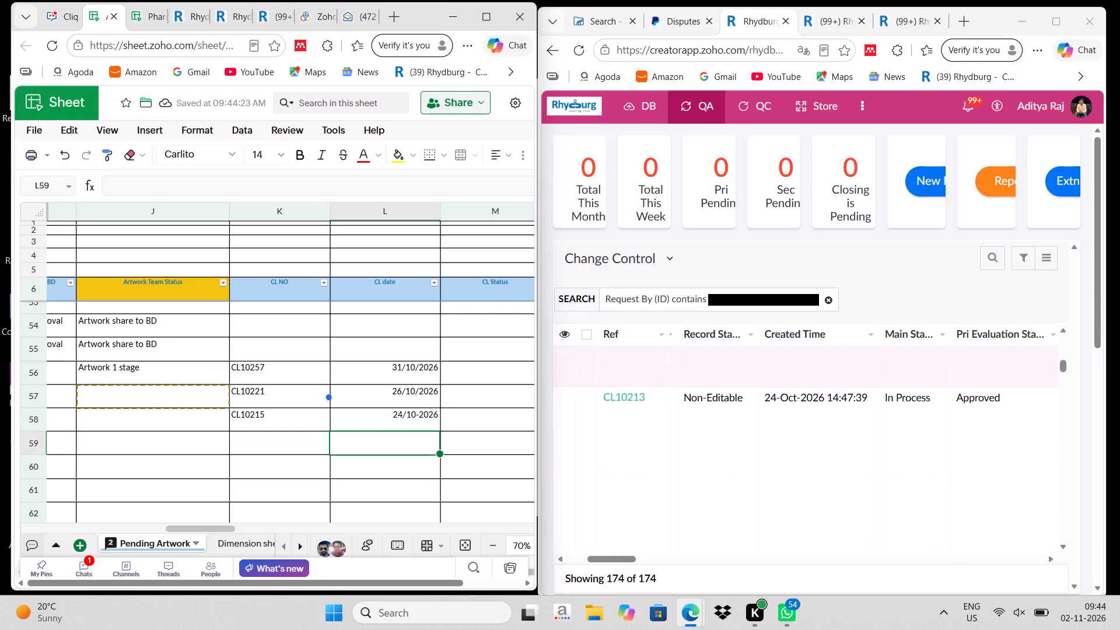
pyautogui.hscroll(-11, 766, 422)
pyautogui.scroll(-2, 766, 422)
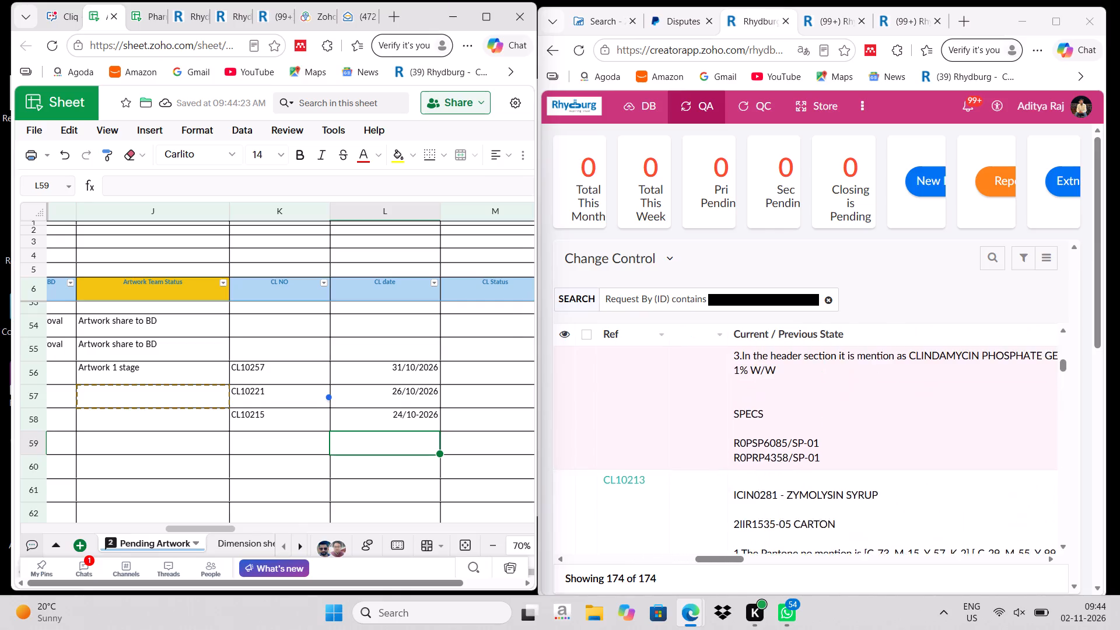
pyautogui.scroll(-7, 766, 422)
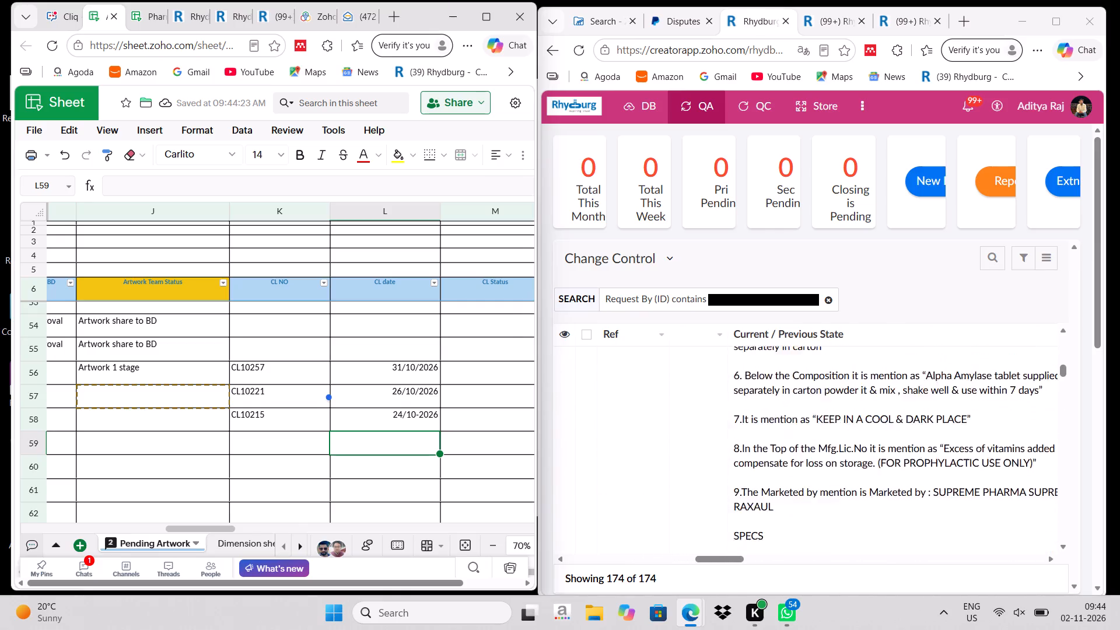
pyautogui.scroll(-7, 766, 422)
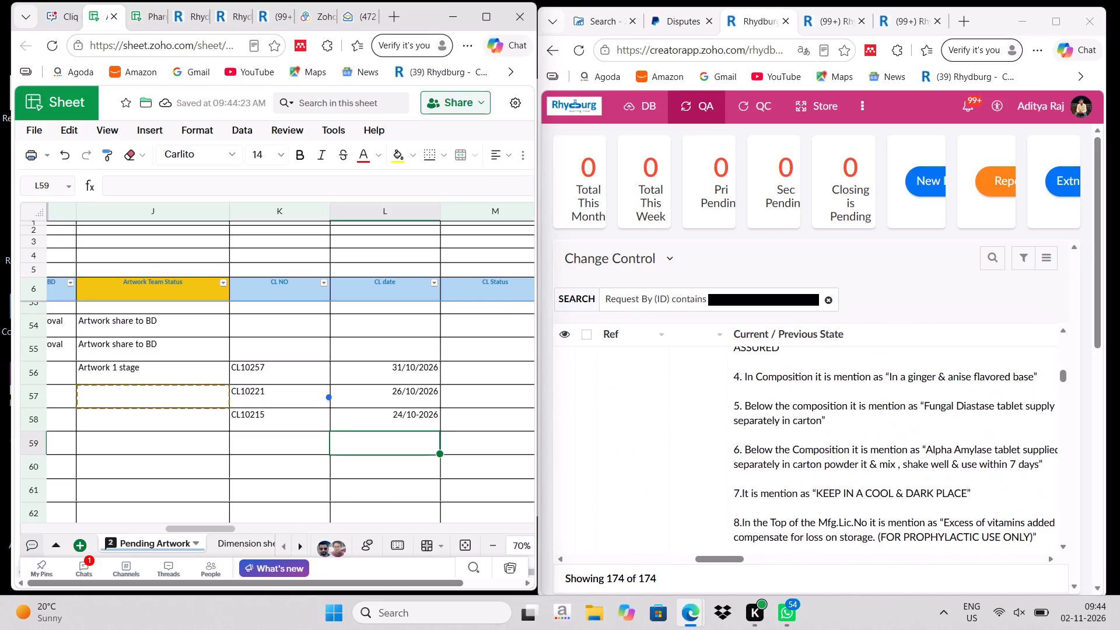
pyautogui.scroll(-5, 766, 422)
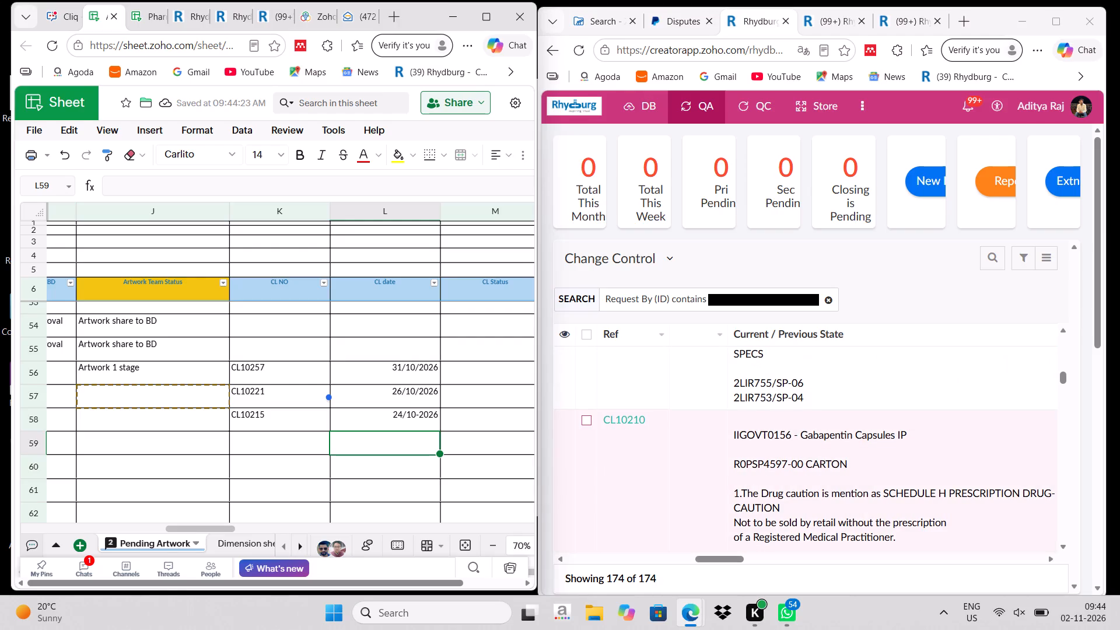
# Copy the reference CL10210 from the Change Control list into row 59's CL NO cell.
pyautogui.moveTo(603, 418); pyautogui.dragTo(660, 423)
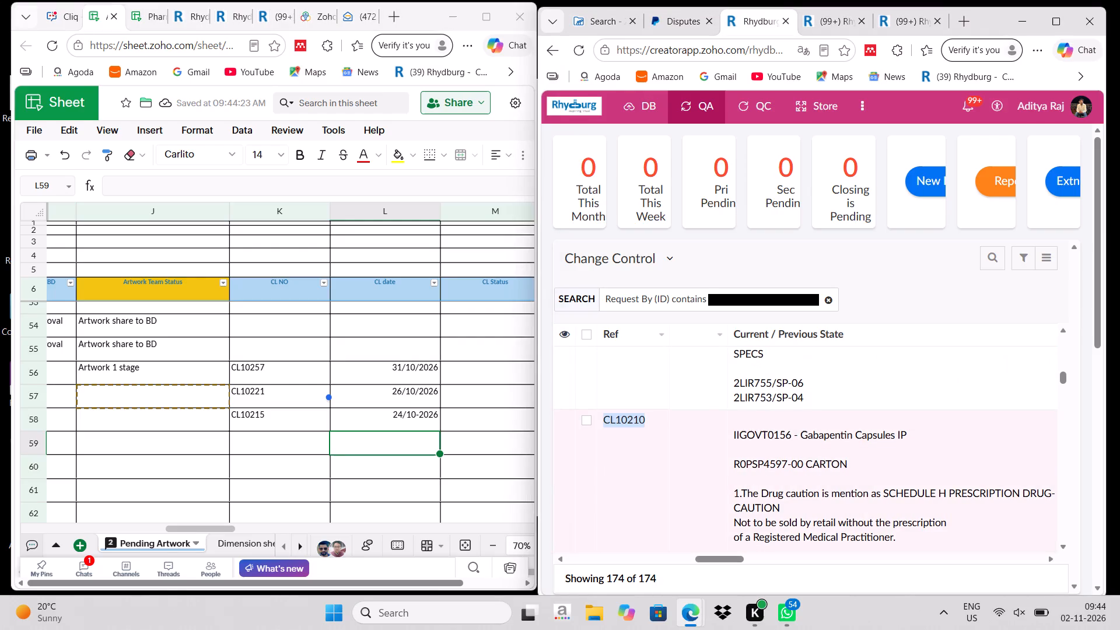
pyautogui.click(695, 367)
pyautogui.doubleClick(242, 447)
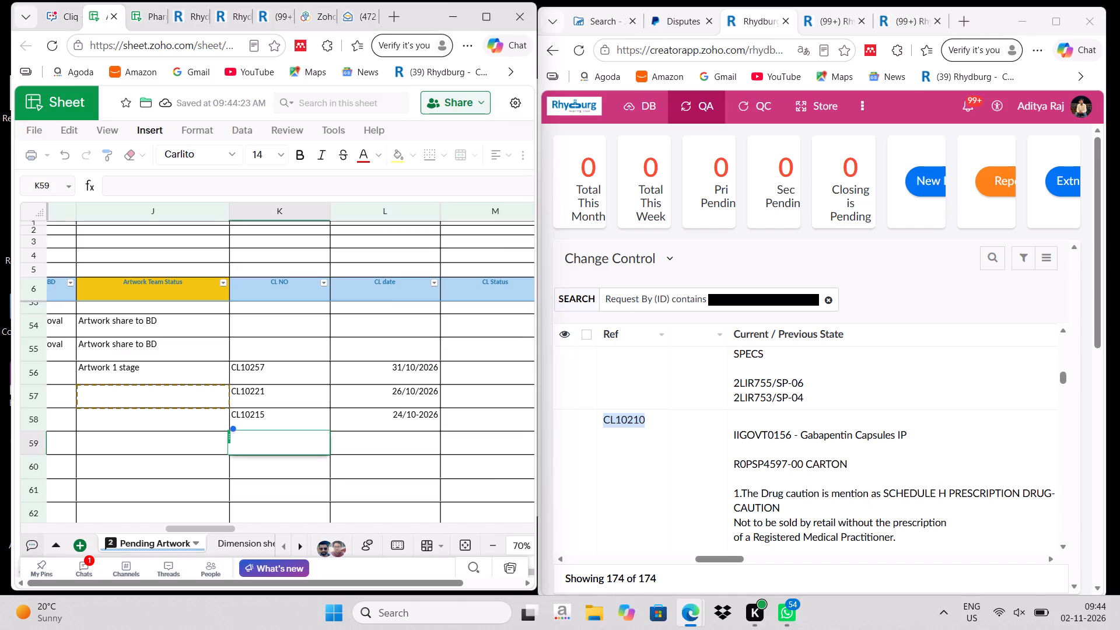
pyautogui.hotkey('ctrl', 'v')
pyautogui.doubleClick(398, 450)
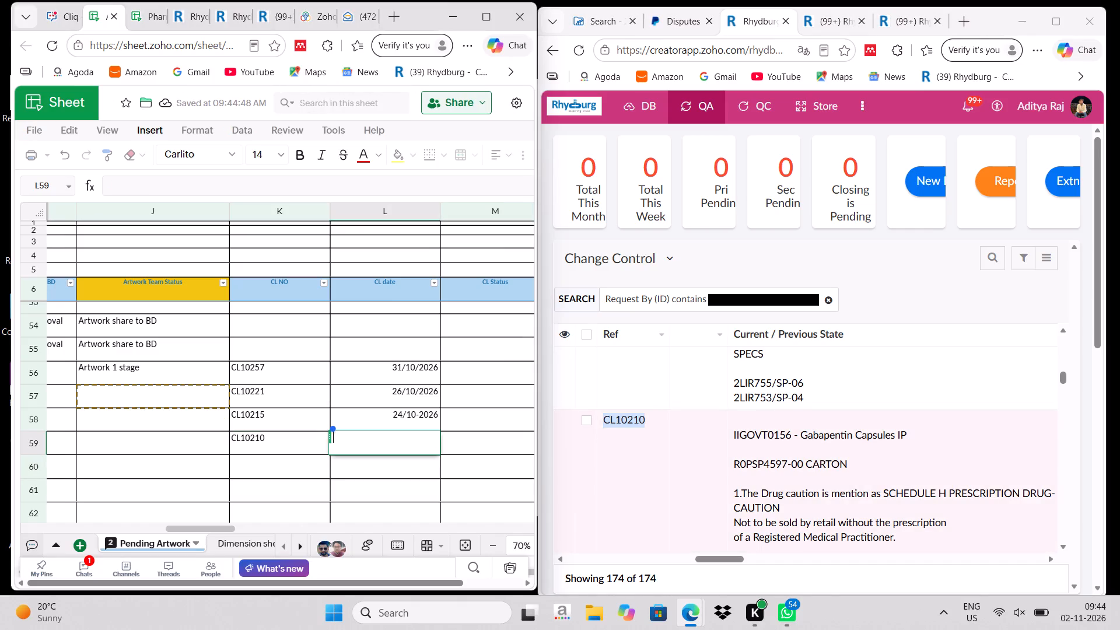
pyautogui.moveTo(715, 558); pyautogui.dragTo(640, 564)
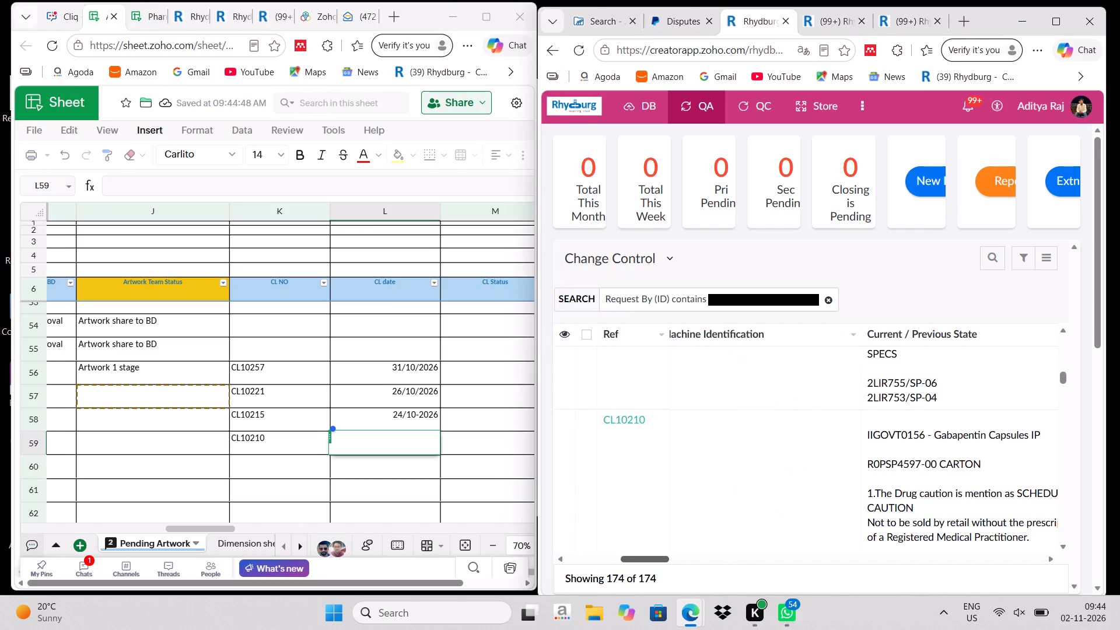
pyautogui.moveTo(643, 562); pyautogui.dragTo(607, 563)
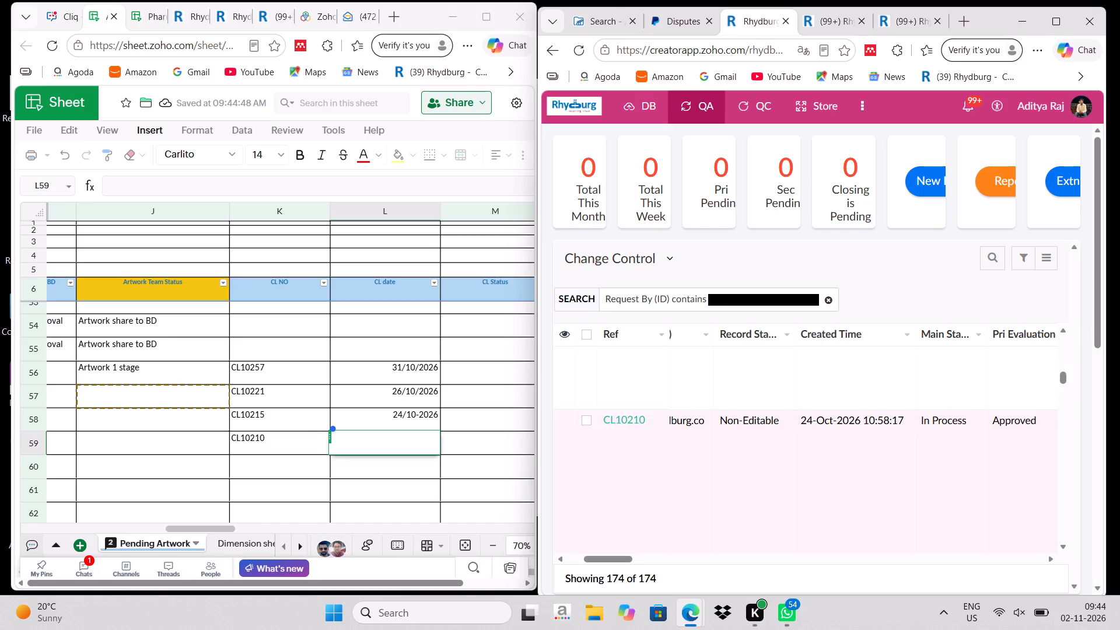
pyautogui.write('24/10/')
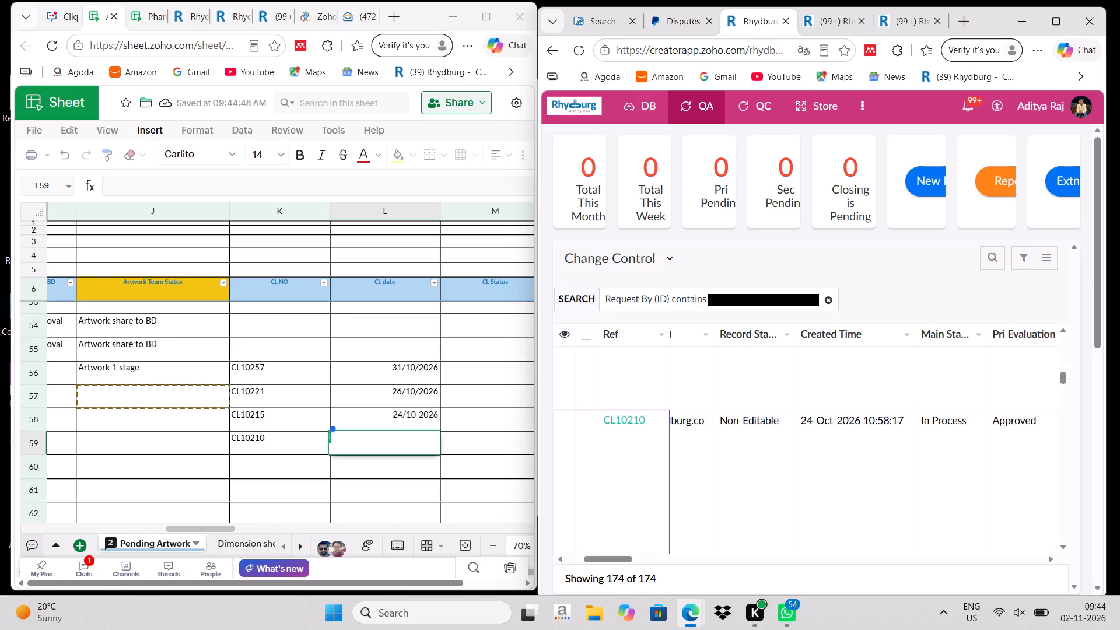
pyautogui.doubleClick(404, 447)
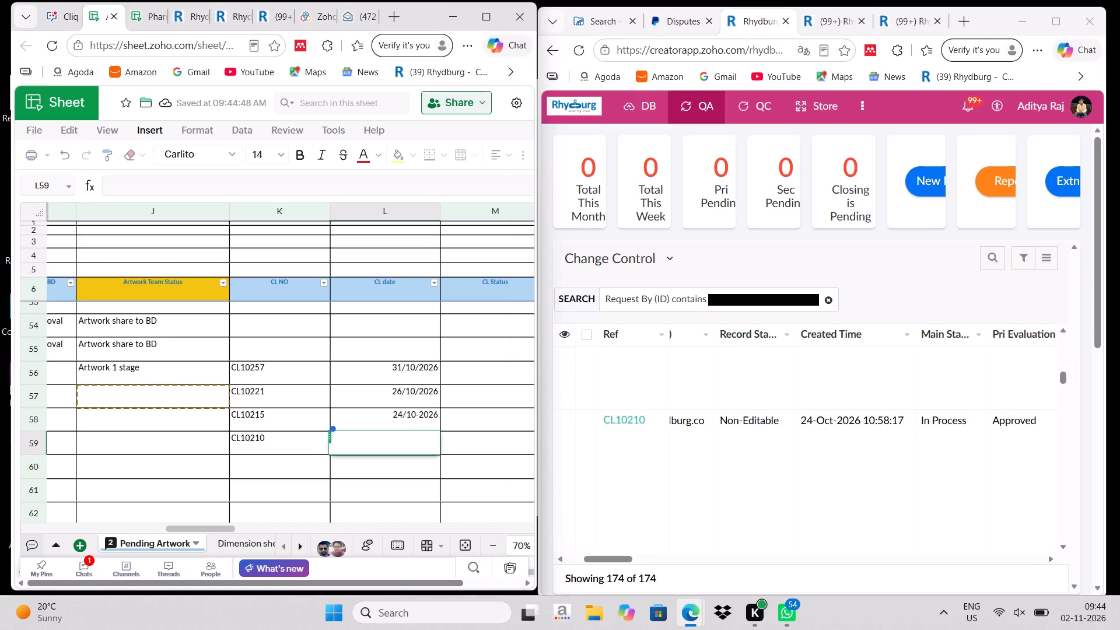
pyautogui.press('2')
pyautogui.press('Return')
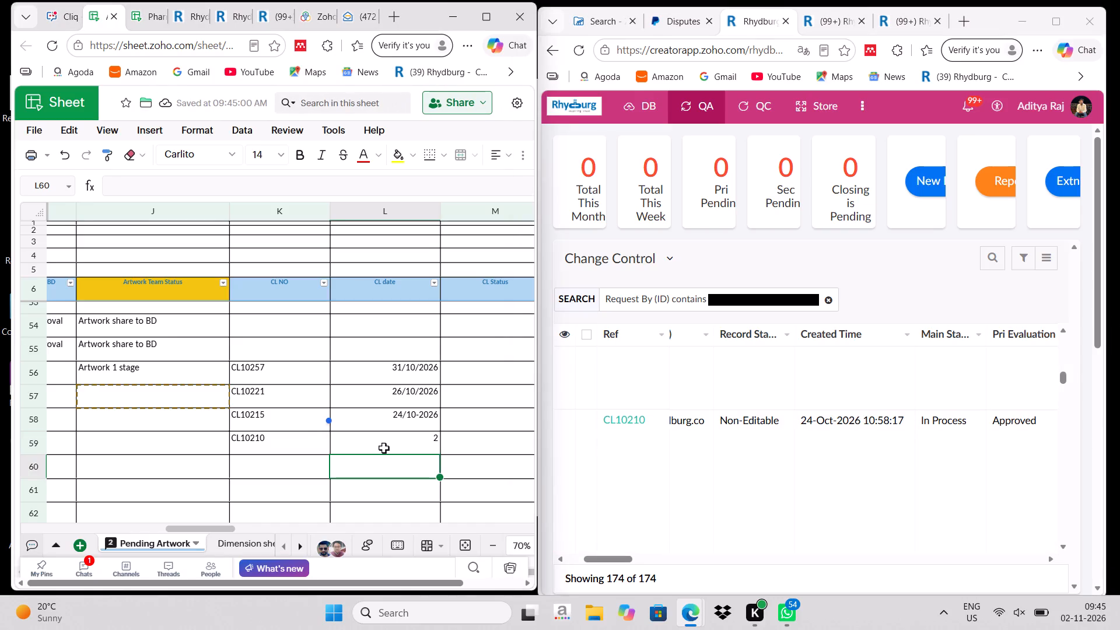
pyautogui.doubleClick(398, 439)
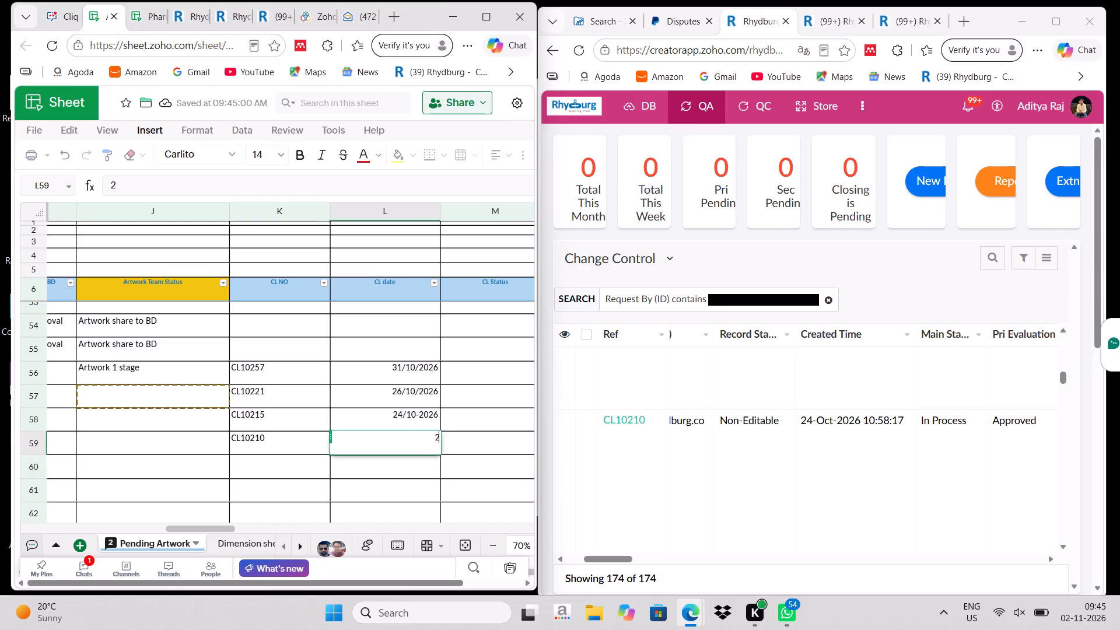
pyautogui.press('4')
pyautogui.write('/10/2026')
pyautogui.press('Return')
# Copy the product code IIGOVT0156 from CL10210's Current / Previous State into row 59's Product Code cell.
pyautogui.click(157, 442)
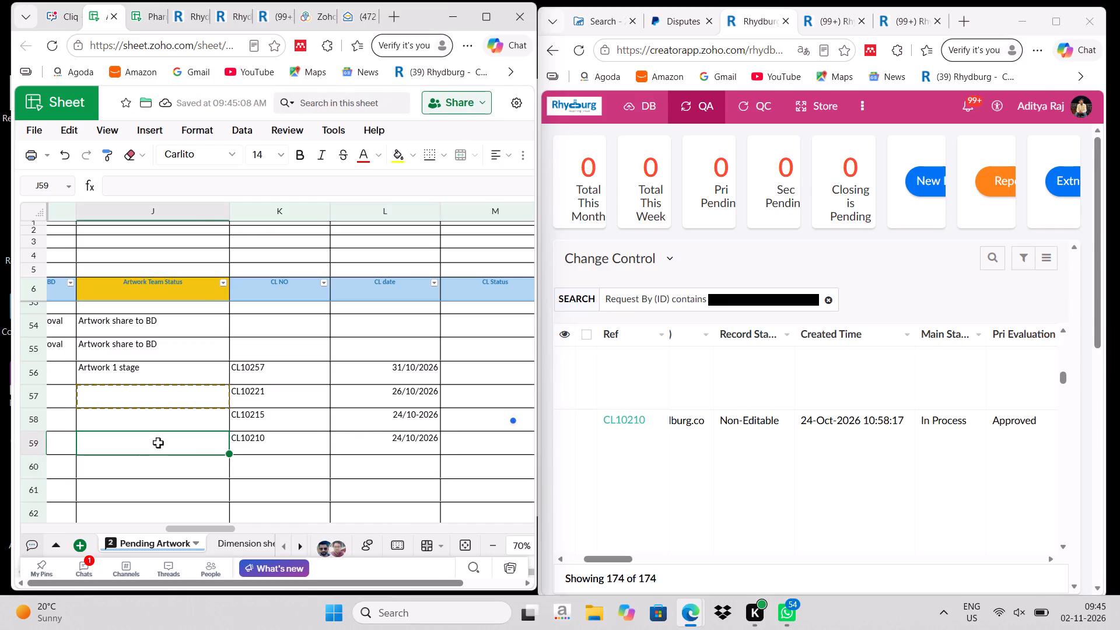
pyautogui.press('Left')
pyautogui.press('Left')
pyautogui.press('Left')
pyautogui.press('Left')
pyautogui.press('Left')
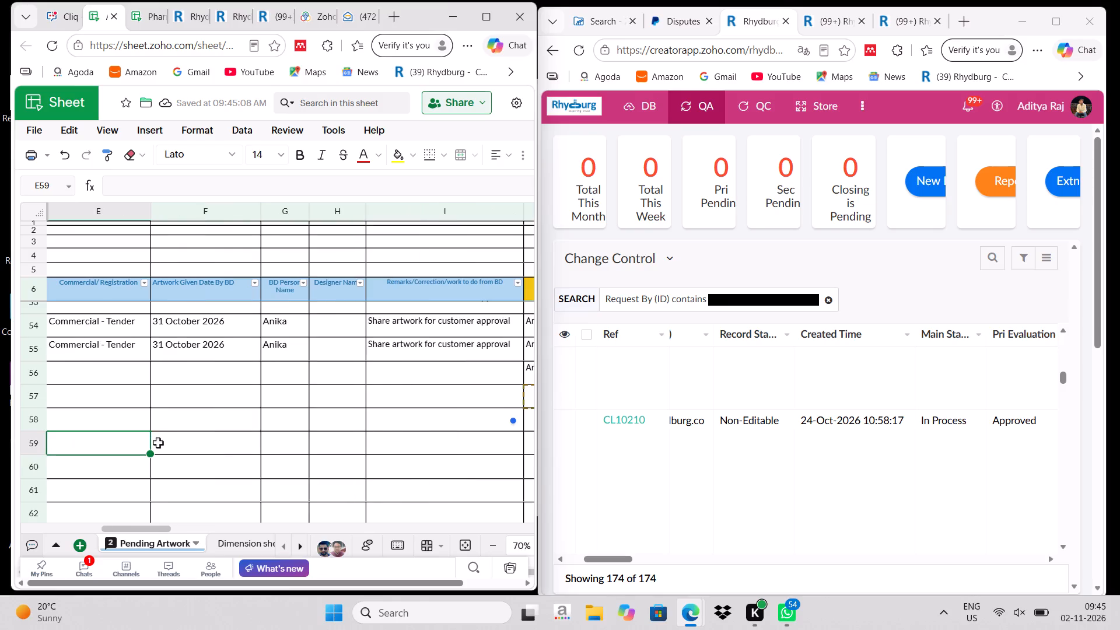
pyautogui.press('Left')
pyautogui.press('Left')
pyautogui.press('Left')
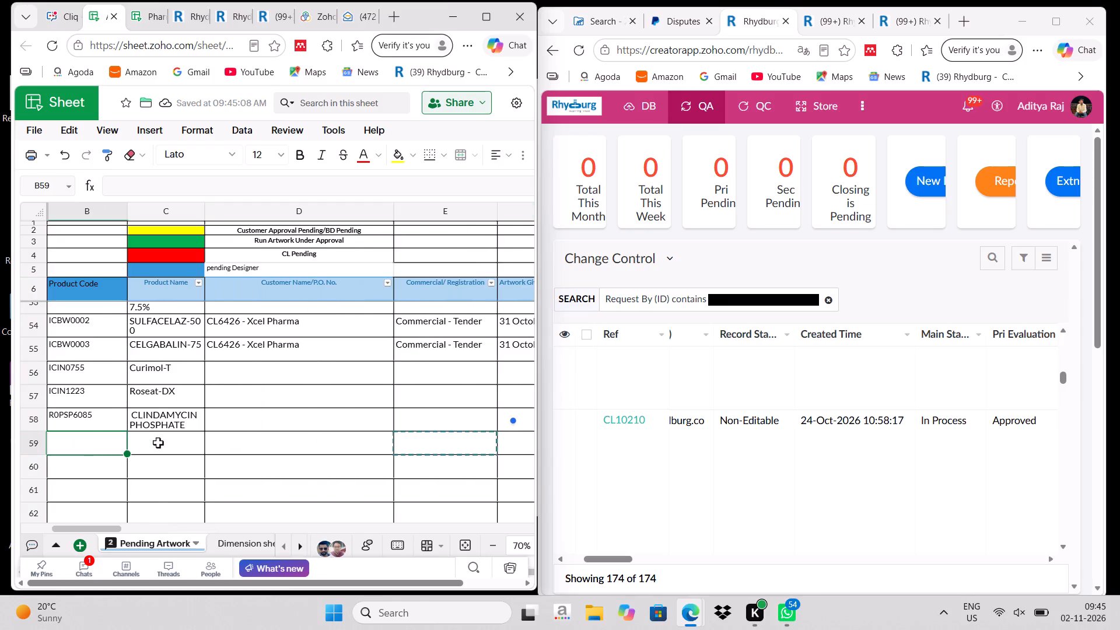
pyautogui.press('Right')
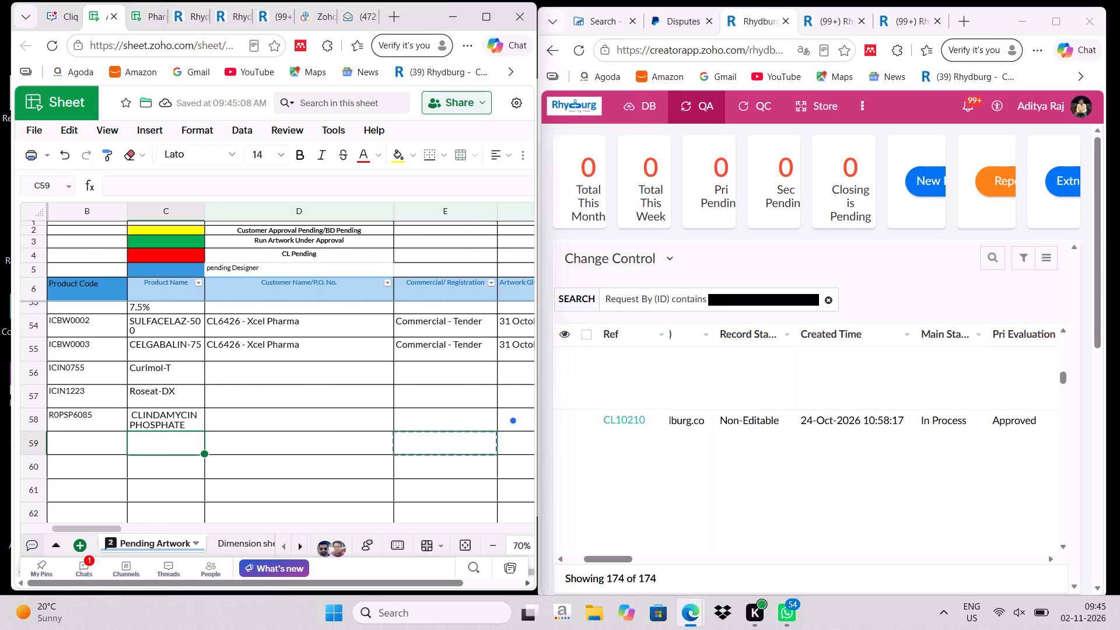
pyautogui.hscroll(-7, 767, 488)
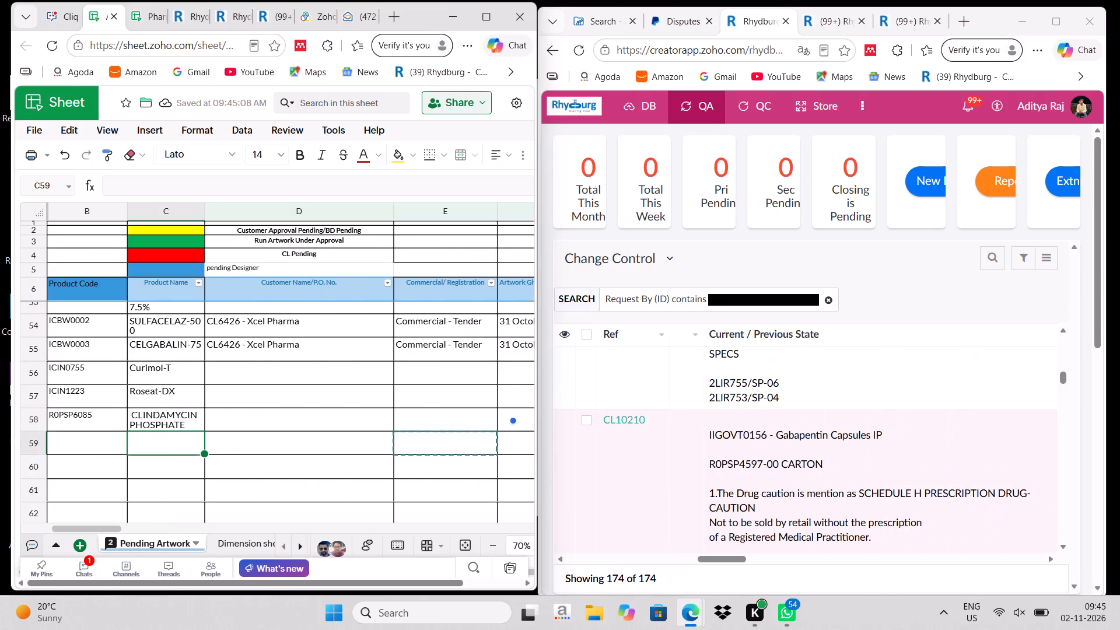
pyautogui.hscroll(-4, 767, 488)
pyautogui.moveTo(713, 433); pyautogui.dragTo(737, 425)
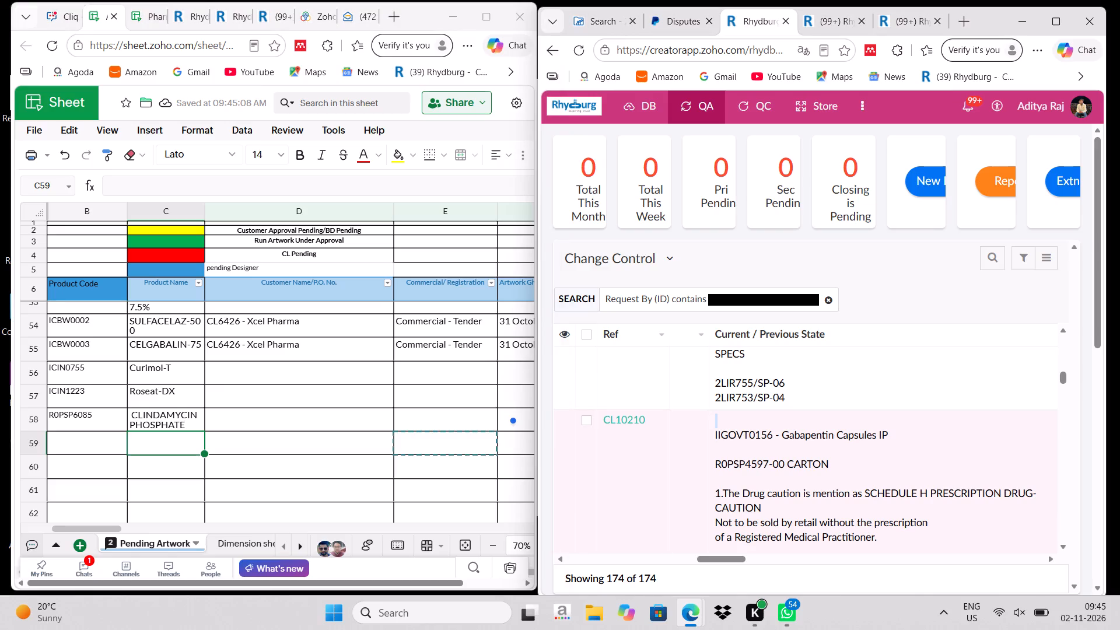
pyautogui.moveTo(737, 425); pyautogui.dragTo(771, 435)
pyautogui.click(804, 382)
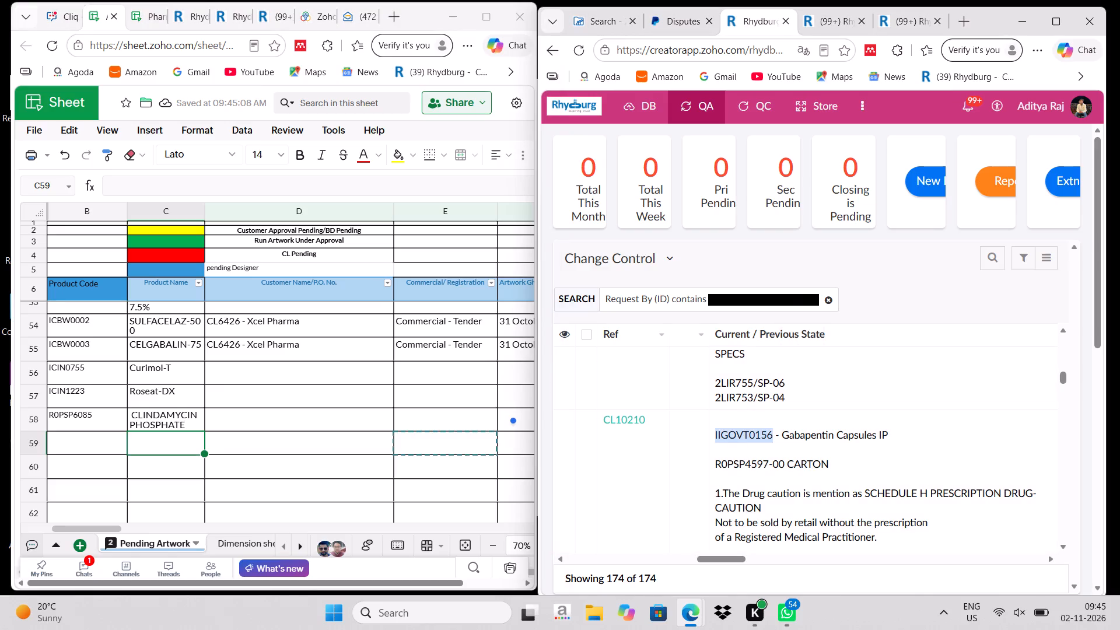
pyautogui.doubleClick(91, 447)
pyautogui.hotkey('ctrl', 'v')
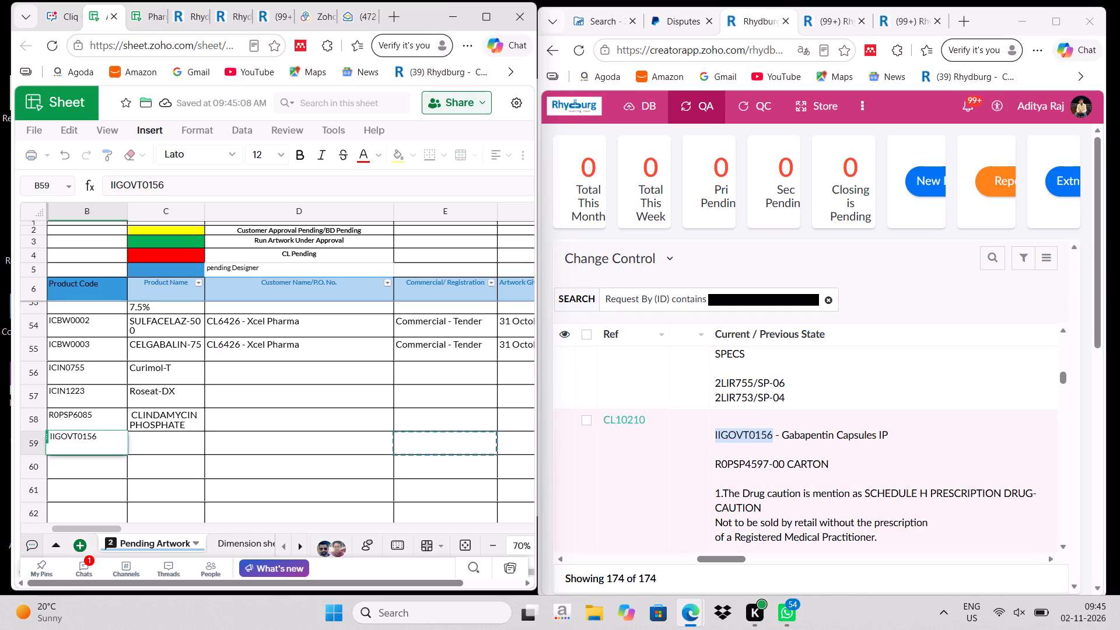
# Copy the product name Gabapentin Capsules IP from CL10210 into row 59's Product Name cell.
pyautogui.moveTo(781, 435); pyautogui.dragTo(885, 441)
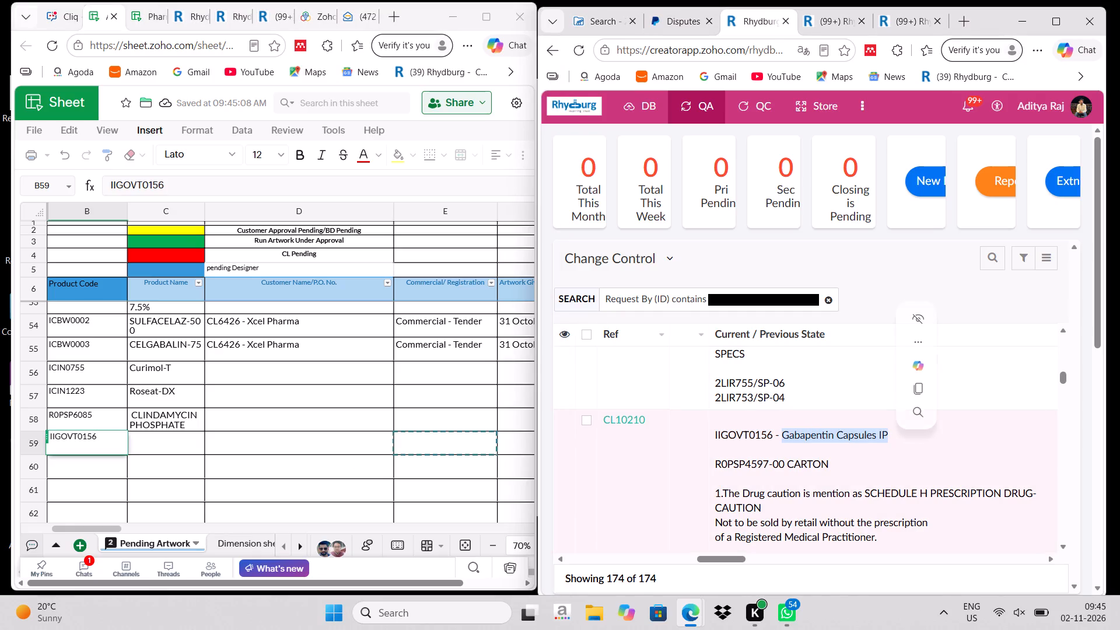
pyautogui.click(911, 384)
pyautogui.doubleClick(169, 443)
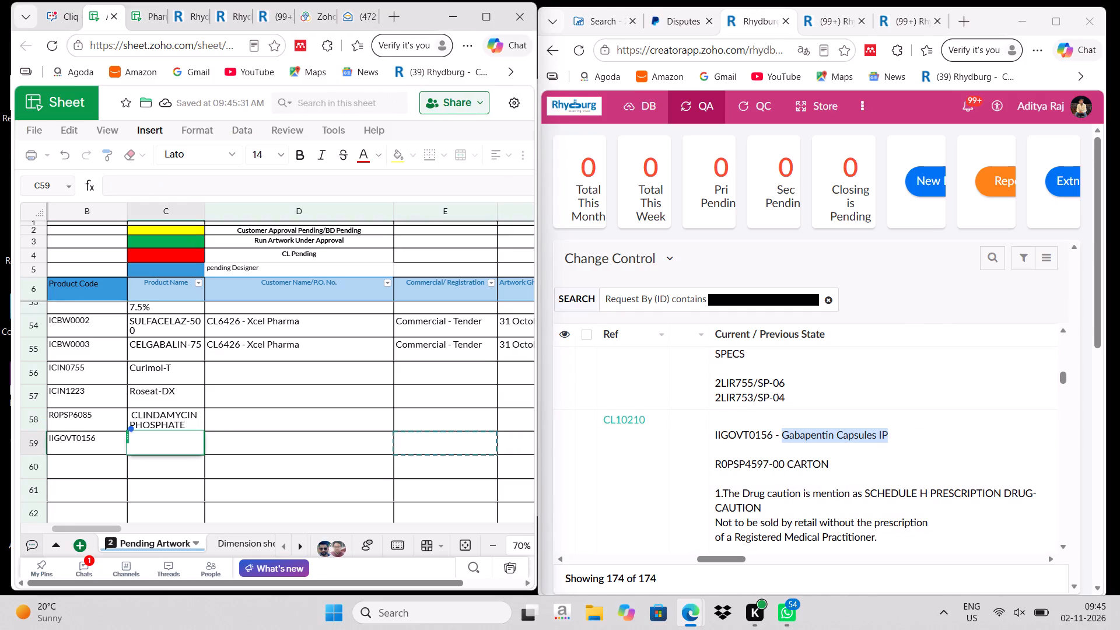
pyautogui.hotkey('ctrl', 'v')
# Copy the product code IIGNCTD0035 from change control CL10209 into row 60's Product Code cell.
pyautogui.doubleClick(68, 471)
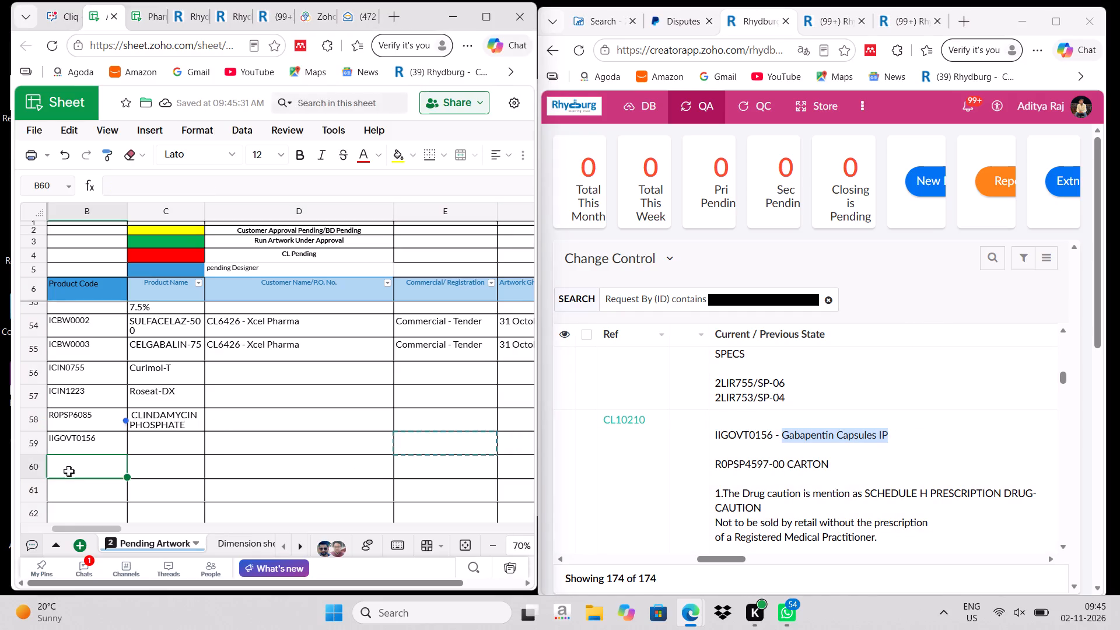
pyautogui.scroll(-2, 773, 425)
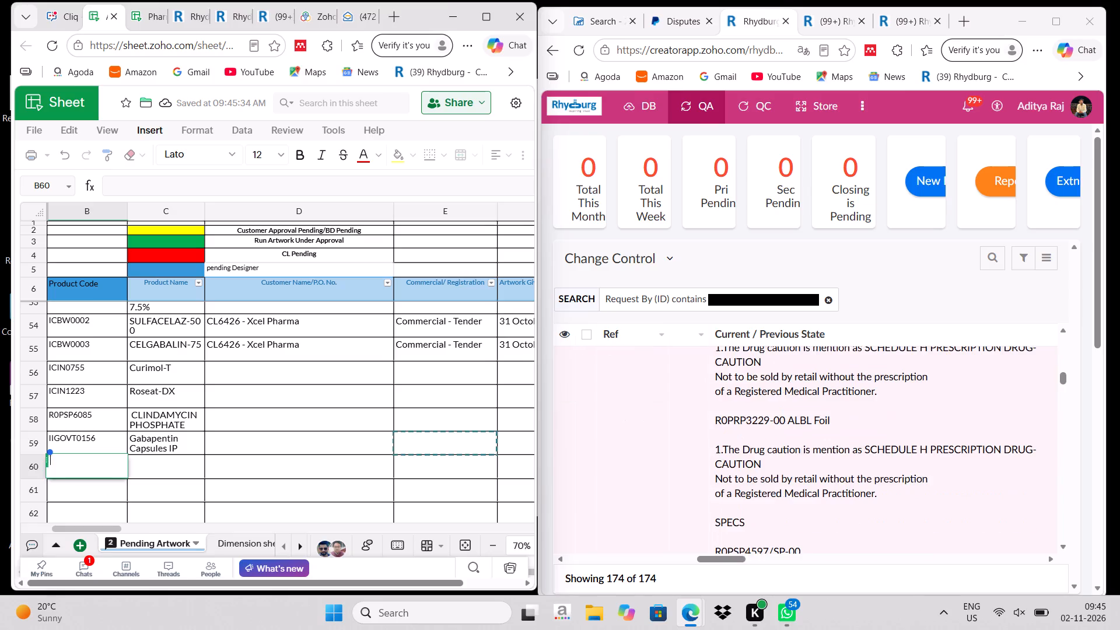
pyautogui.scroll(-1, 773, 425)
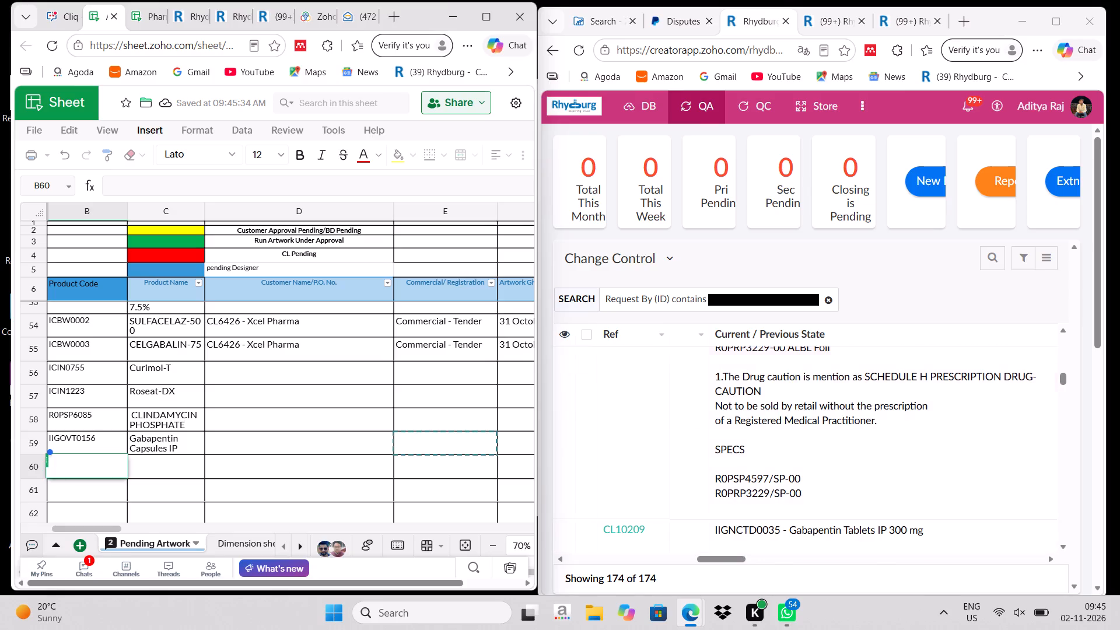
pyautogui.moveTo(713, 533); pyautogui.dragTo(775, 530)
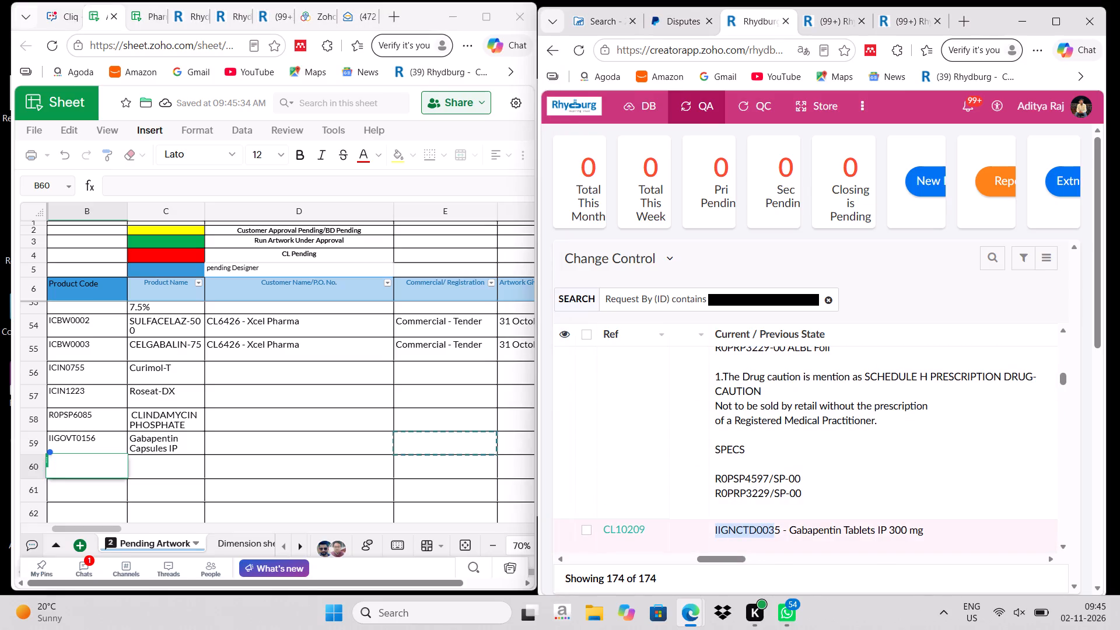
pyautogui.moveTo(775, 530); pyautogui.dragTo(778, 533)
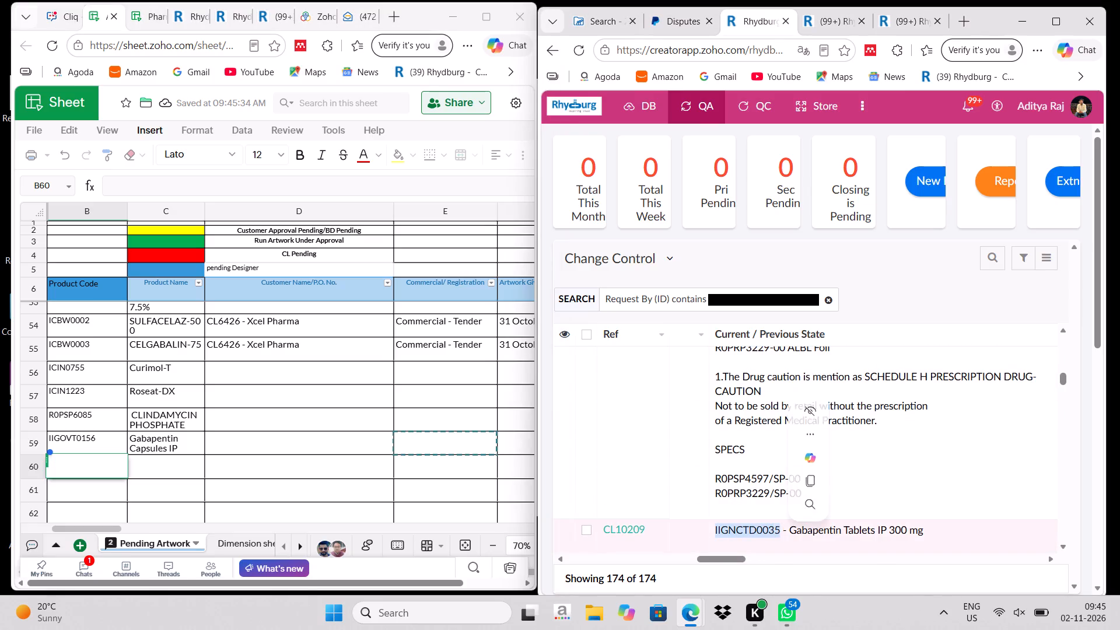
pyautogui.click(810, 477)
pyautogui.doubleClick(172, 474)
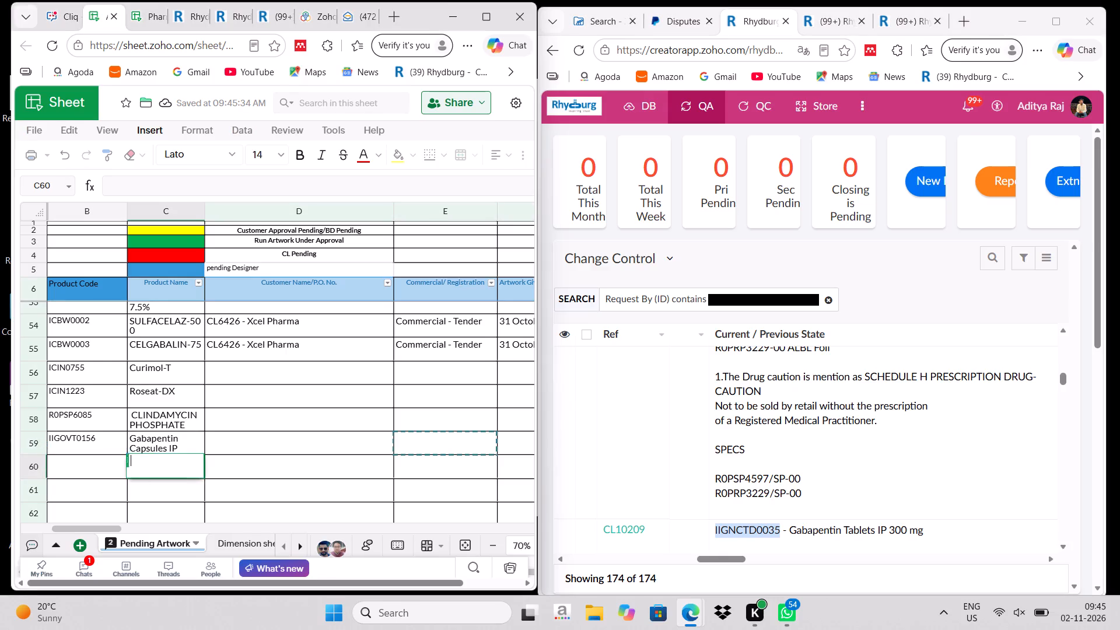
pyautogui.click(89, 476)
pyautogui.doubleClick(83, 468)
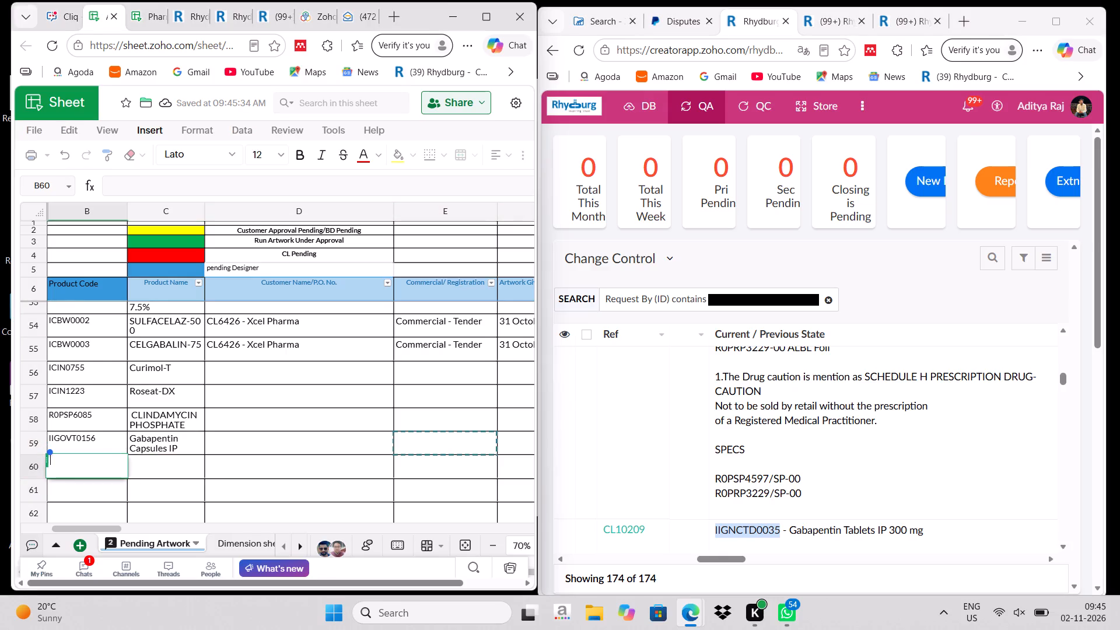
pyautogui.hotkey('ctrl', 'v')
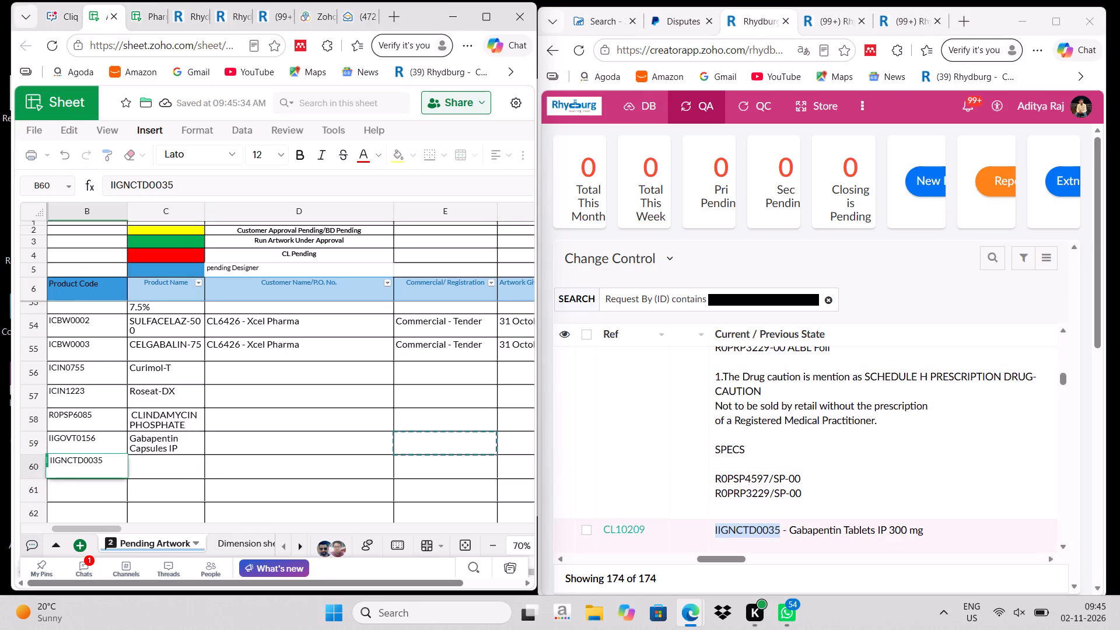
# Copy the product name text Gabapentin Tablets IP 300 m from CL10209 into row 60's Product Name cell.
pyautogui.moveTo(788, 528); pyautogui.dragTo(920, 534)
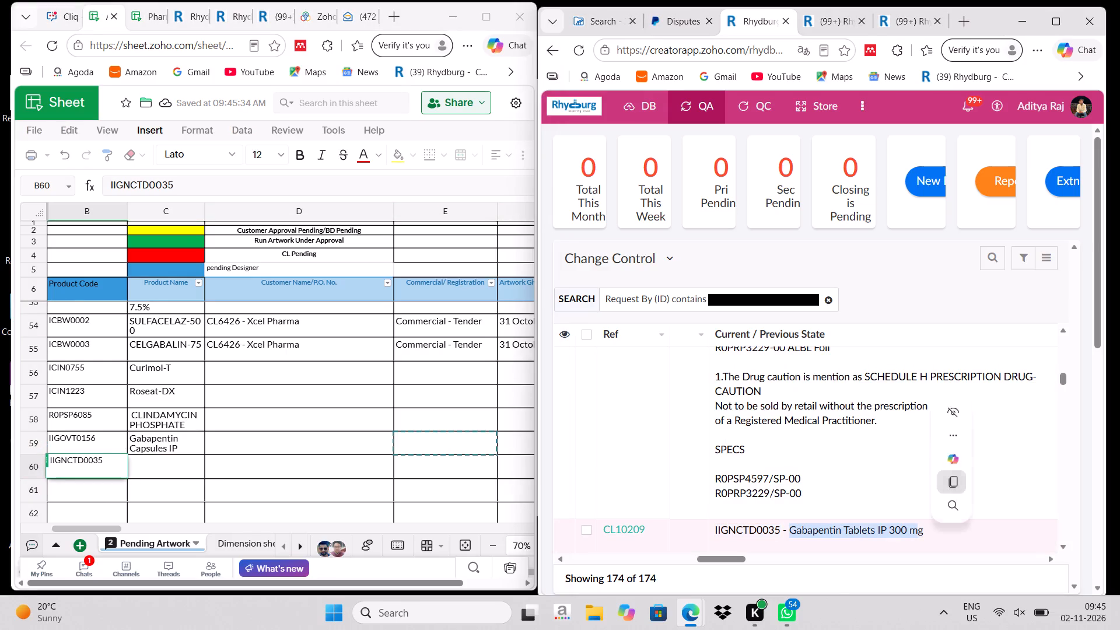
pyautogui.click(955, 478)
pyautogui.doubleClick(143, 463)
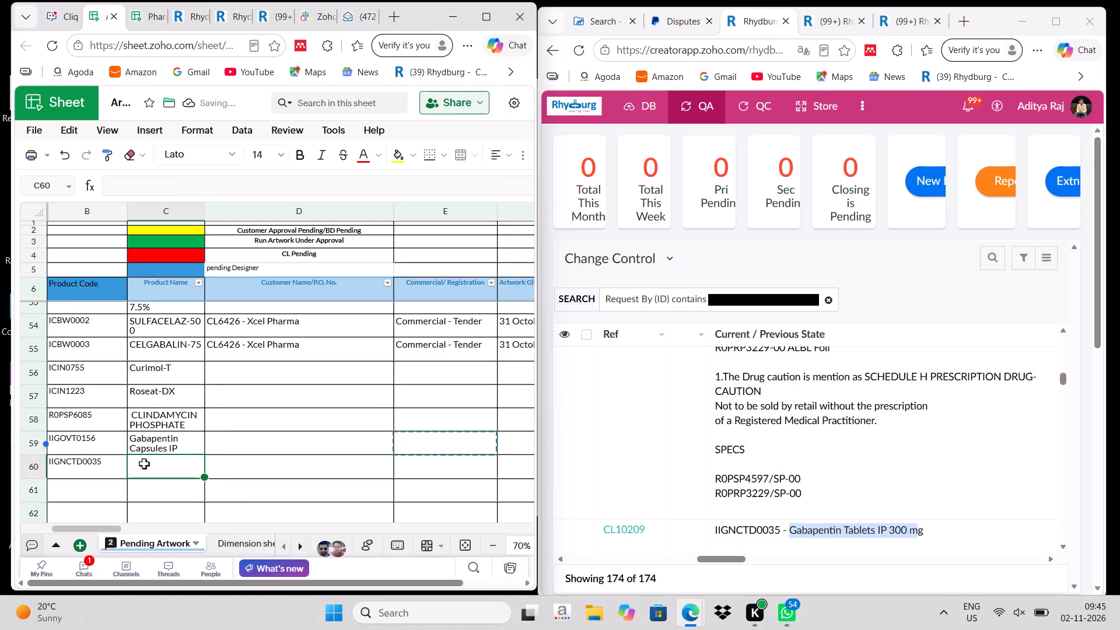
pyautogui.hotkey('ctrl', 'v')
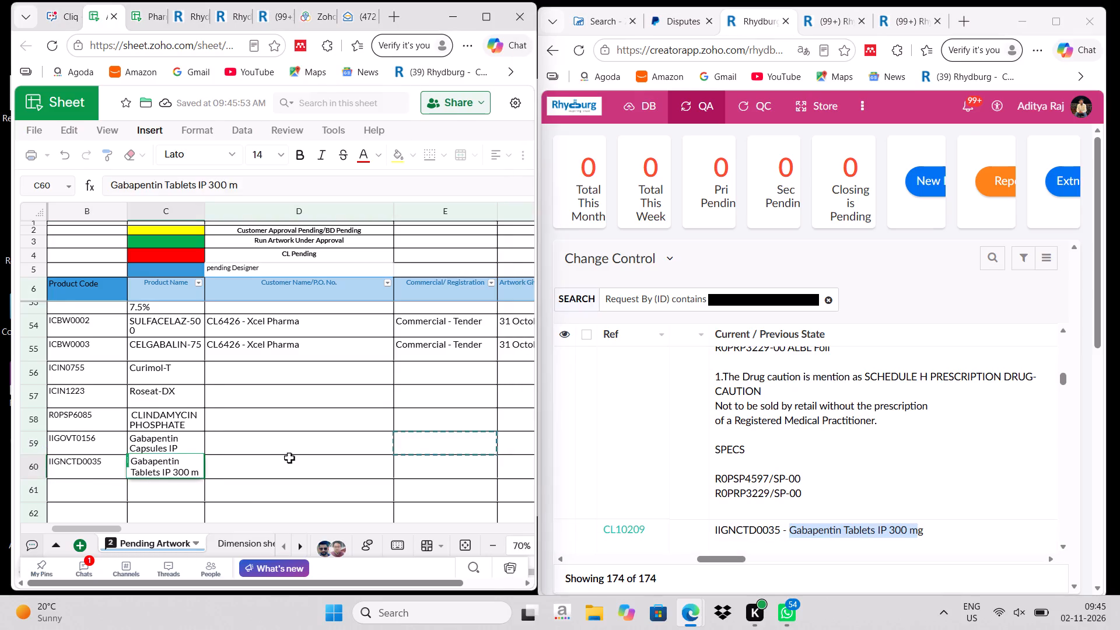
# Enter CL10209's creation date as 24/10/2026 in row 60's CL date cell.
pyautogui.click(289, 460)
pyautogui.press('Right')
pyautogui.press('Right')
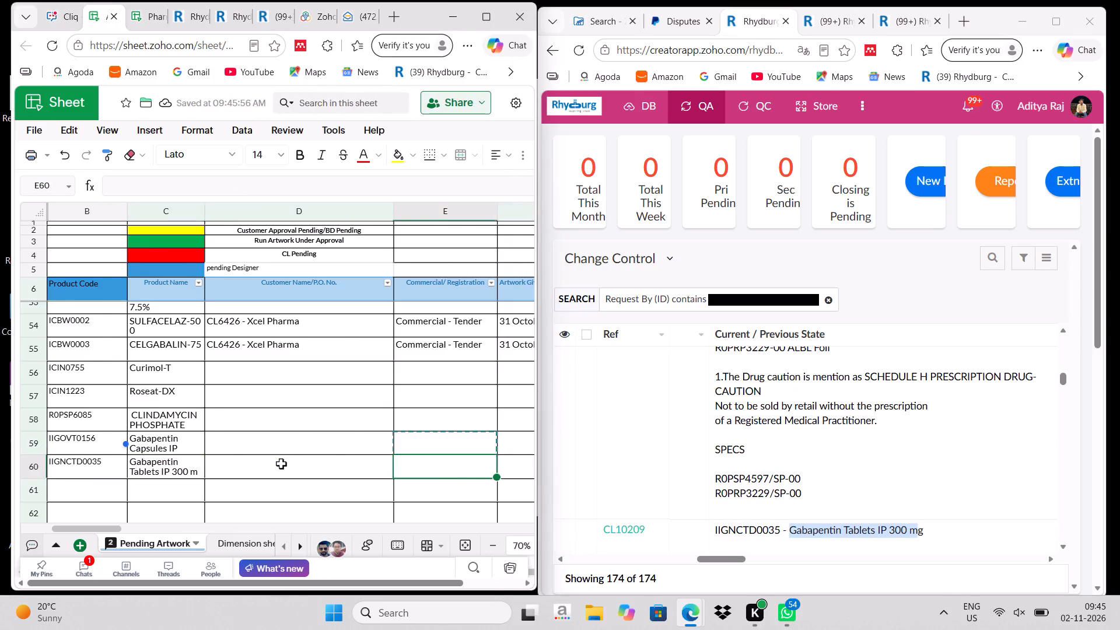
pyautogui.press('Right')
pyautogui.press('Right')
pyautogui.press('Right')
pyautogui.press('Right')
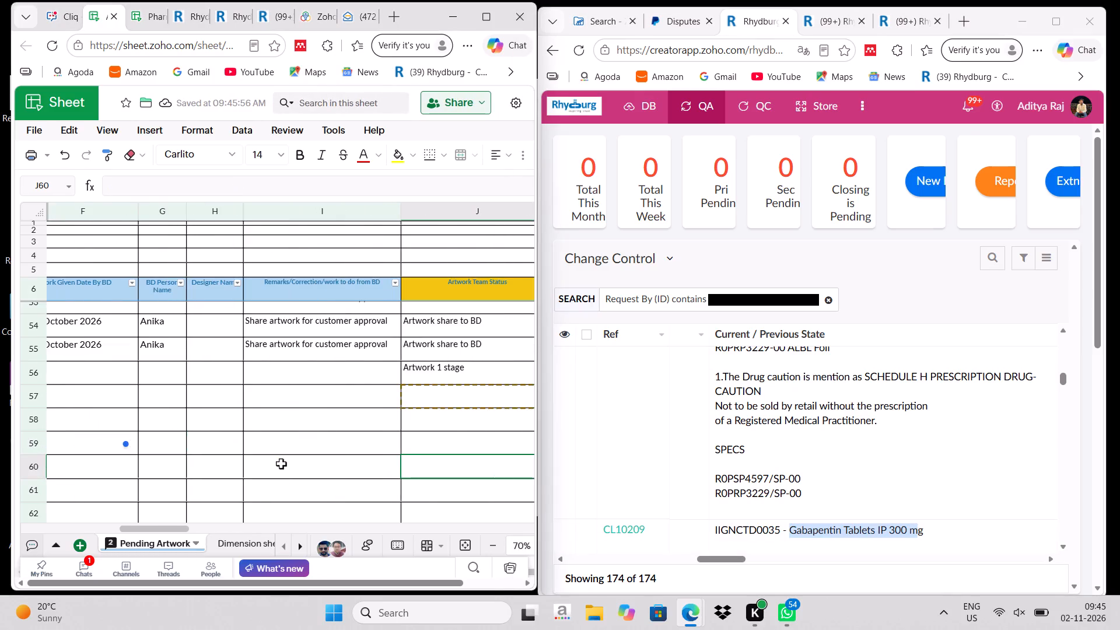
pyautogui.press('Right')
pyautogui.press('Right')
pyautogui.press('Right')
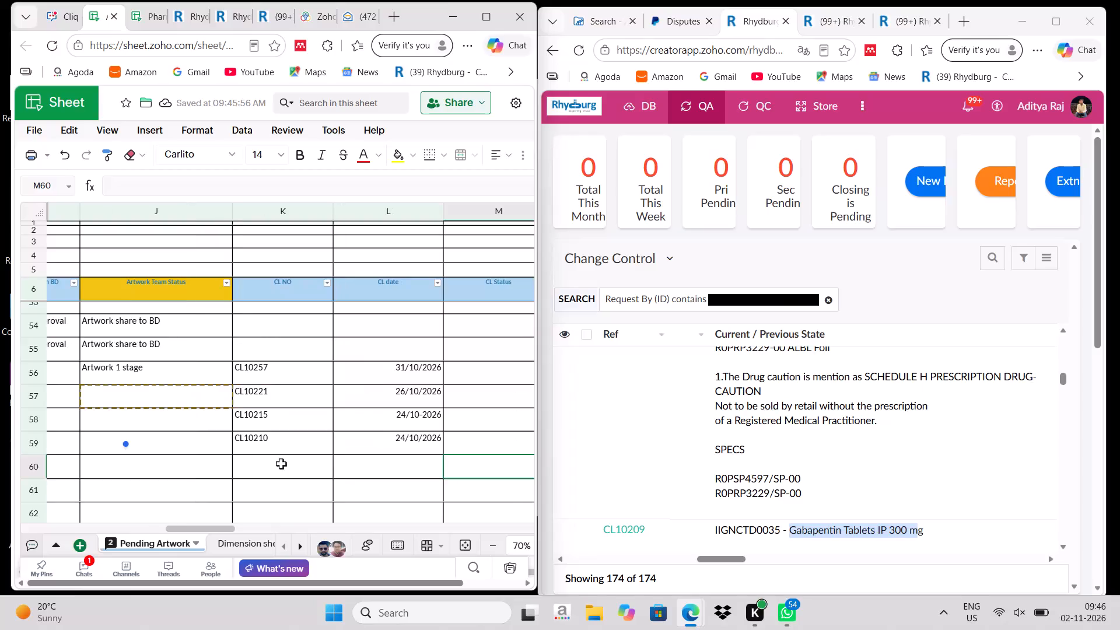
pyautogui.press('Left')
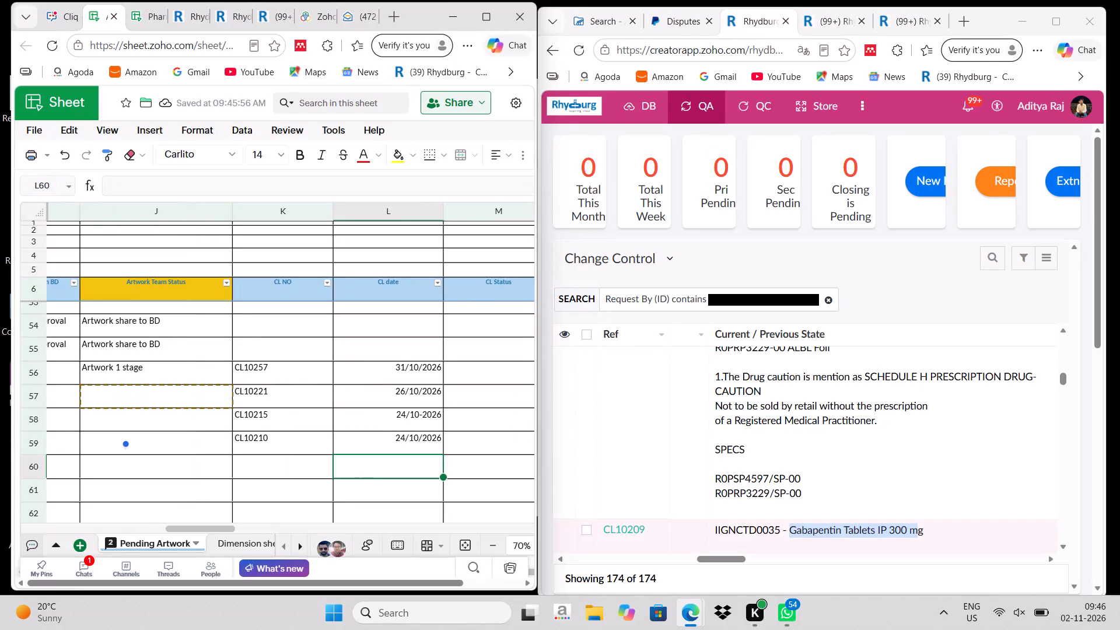
pyautogui.moveTo(719, 557); pyautogui.dragTo(685, 563)
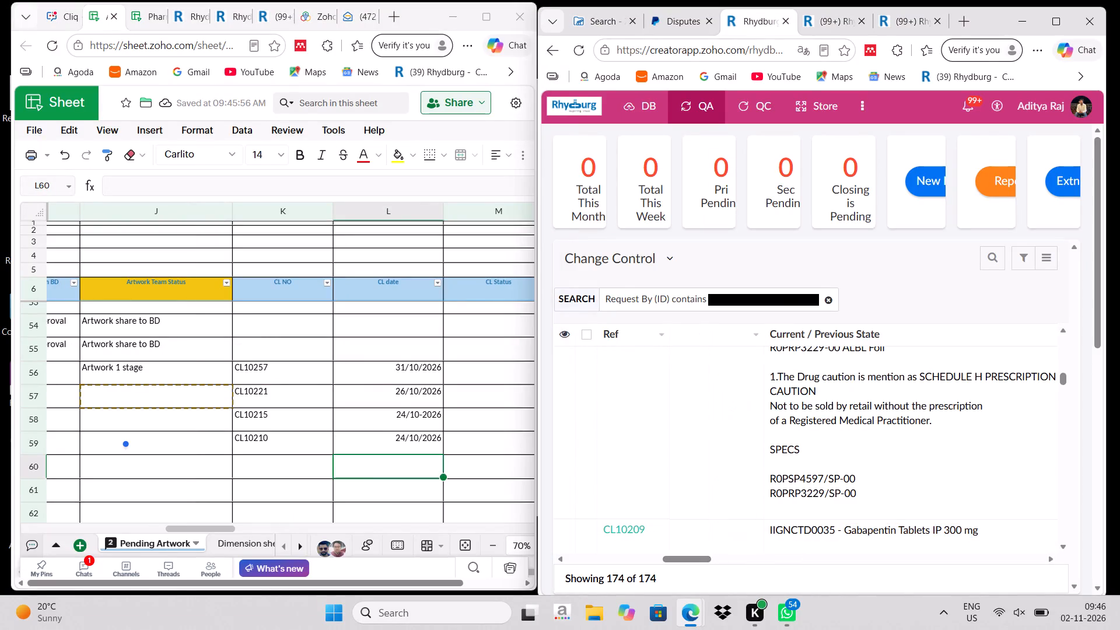
pyautogui.moveTo(686, 555); pyautogui.dragTo(622, 562)
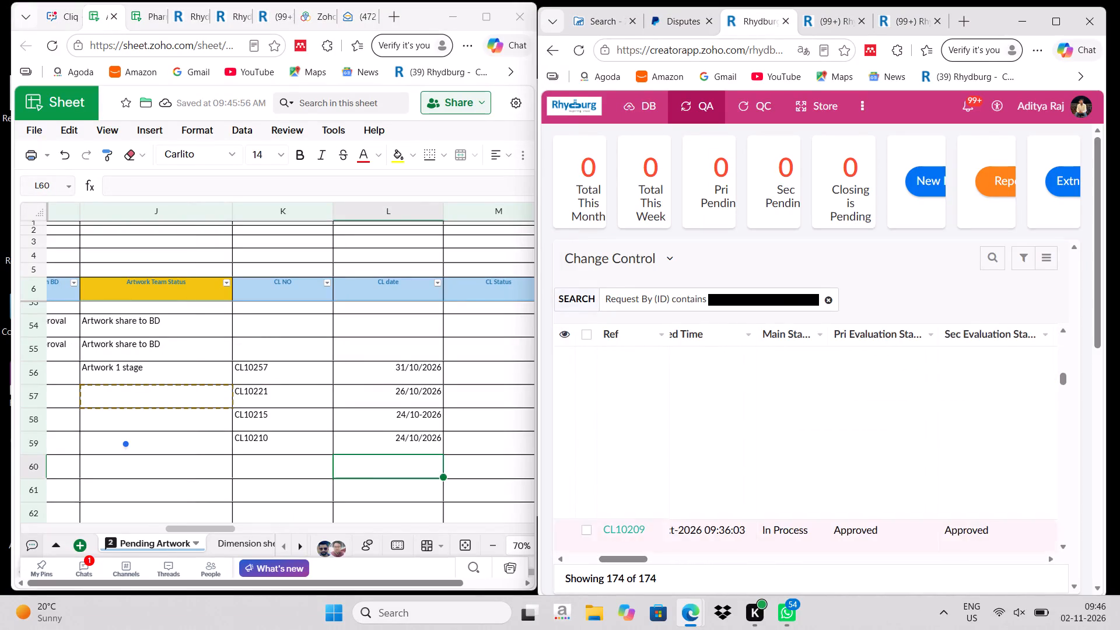
pyautogui.scroll(-1, 757, 457)
pyautogui.moveTo(626, 557); pyautogui.dragTo(611, 552)
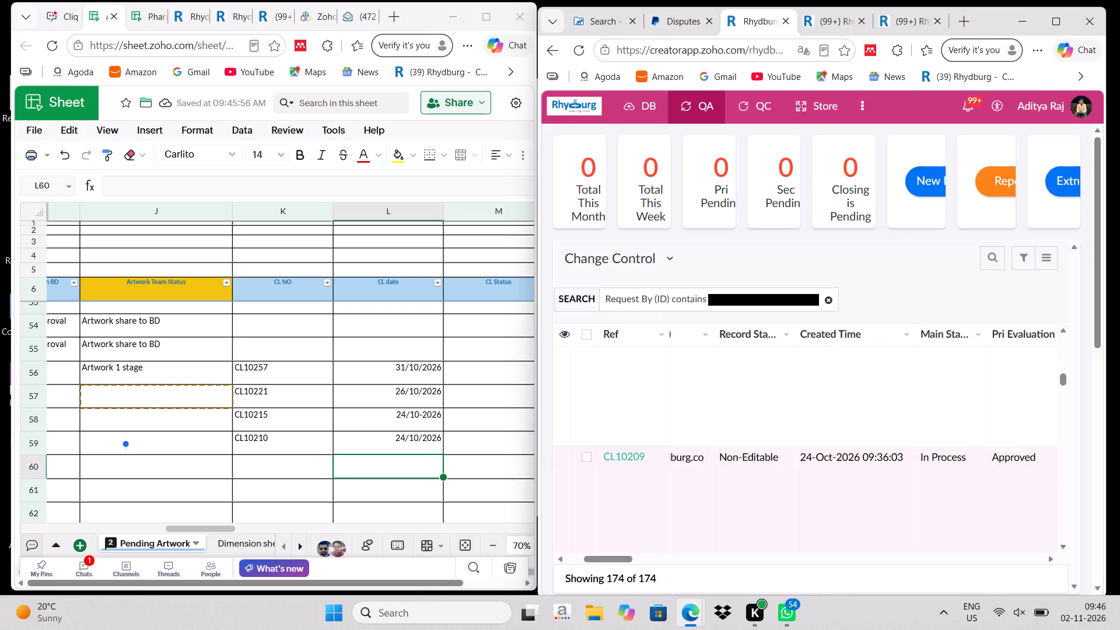
pyautogui.doubleClick(412, 466)
pyautogui.write('24/')
pyautogui.write('10/2026')
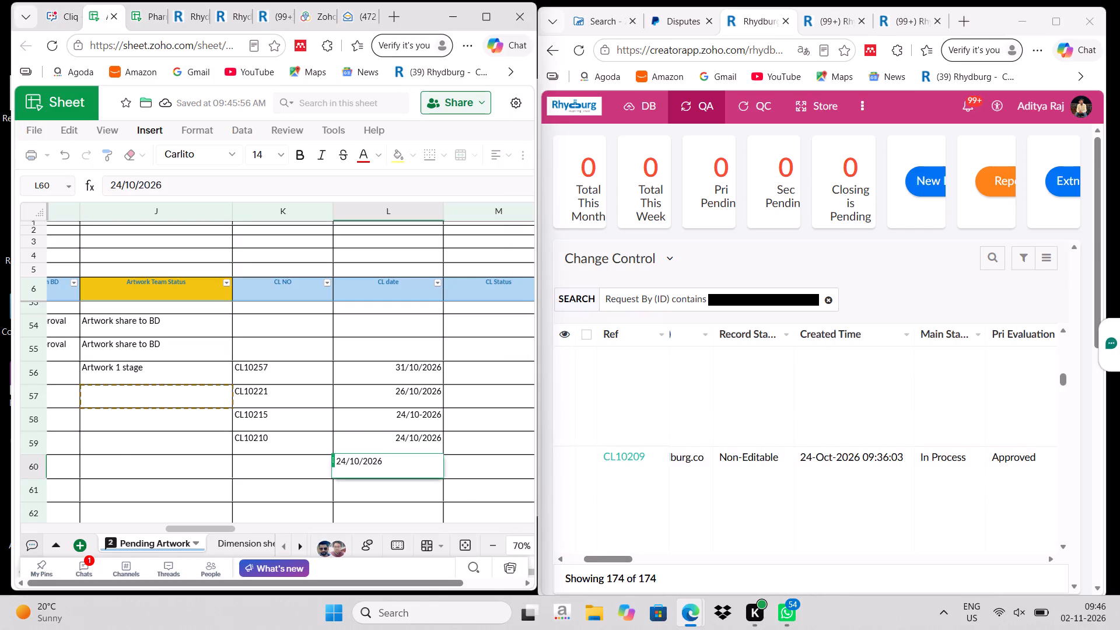
# Enter CL10209 in row 60's CL NO cell.
pyautogui.click(290, 471)
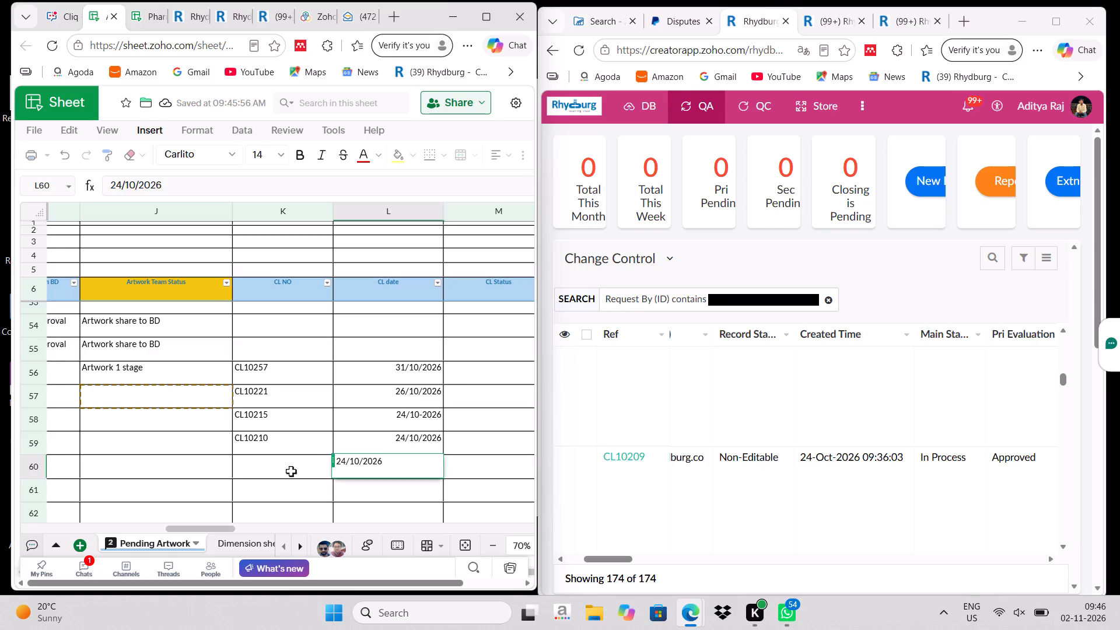
pyautogui.click(285, 474)
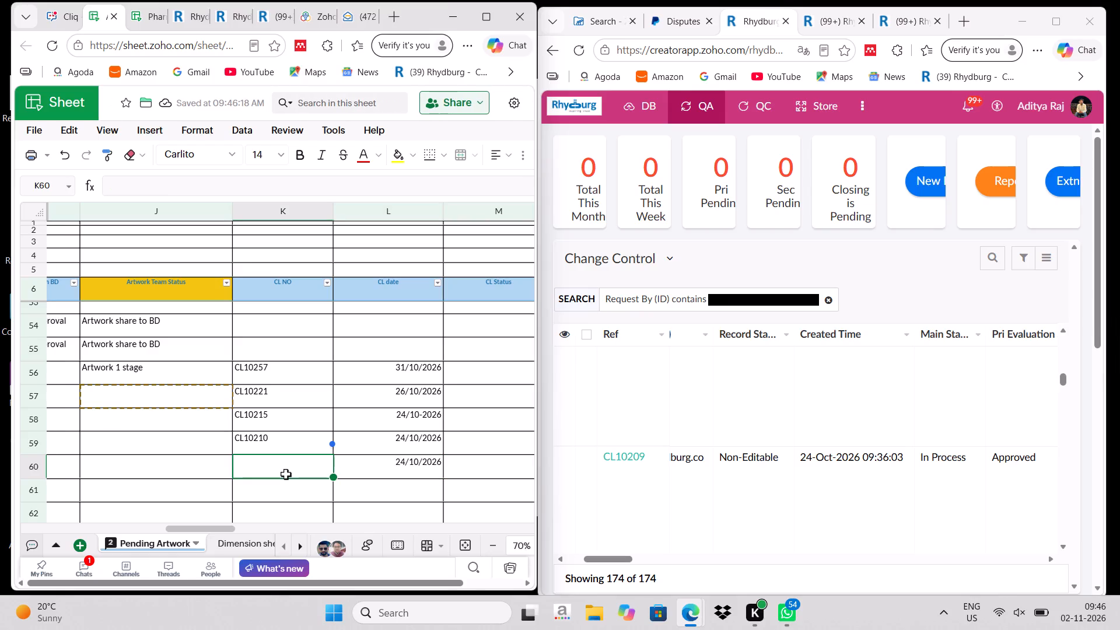
pyautogui.write('CL')
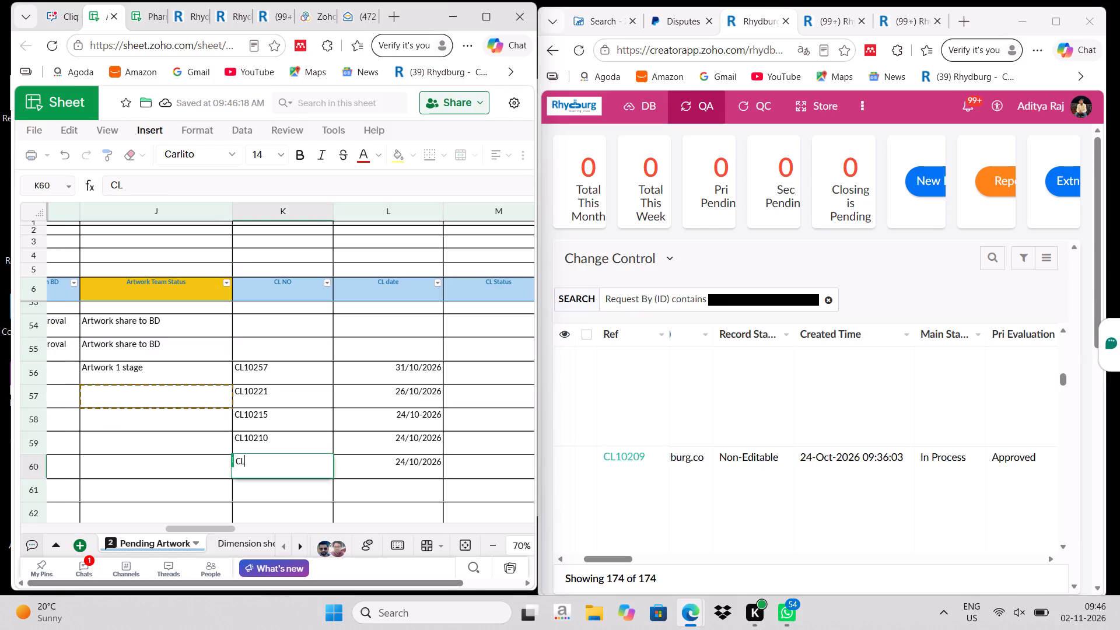
pyautogui.write('10209')
pyautogui.press('Return')
# Examine the change controls following CL10209, from CL10208 to CL10206, checking their status, current state and suggested state.
pyautogui.scroll(-3, 840, 471)
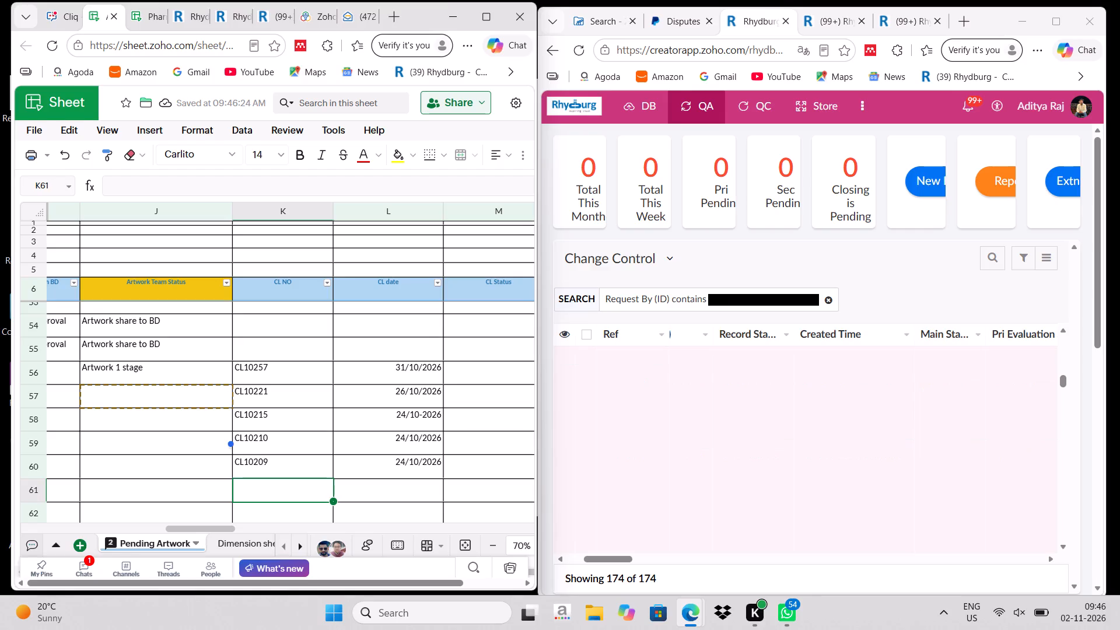
pyautogui.scroll(-6, 838, 473)
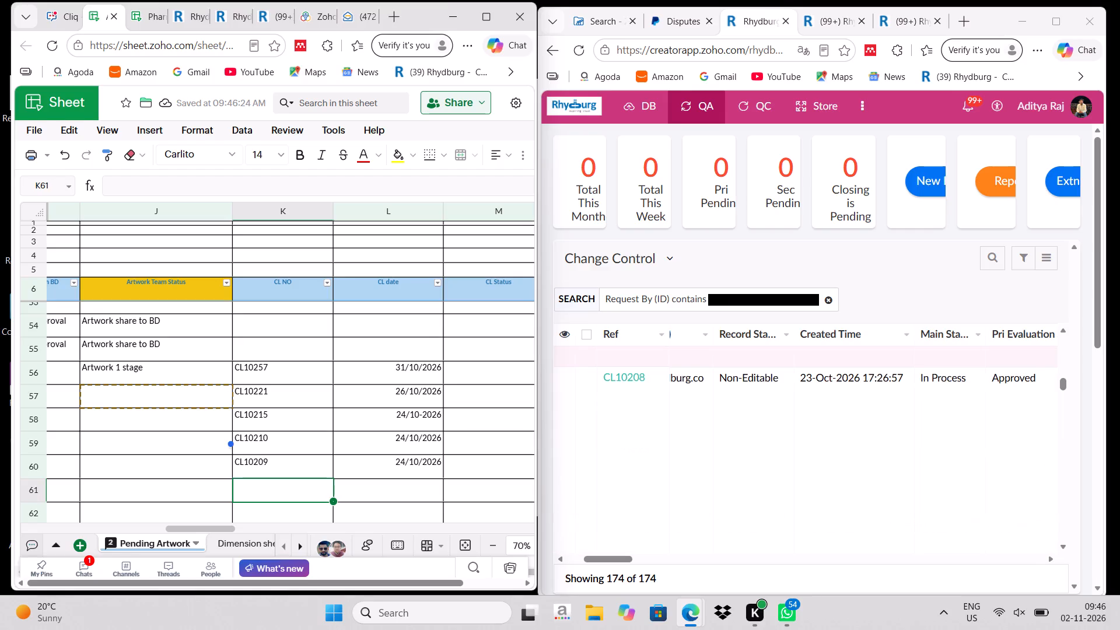
pyautogui.hscroll(-3, 838, 473)
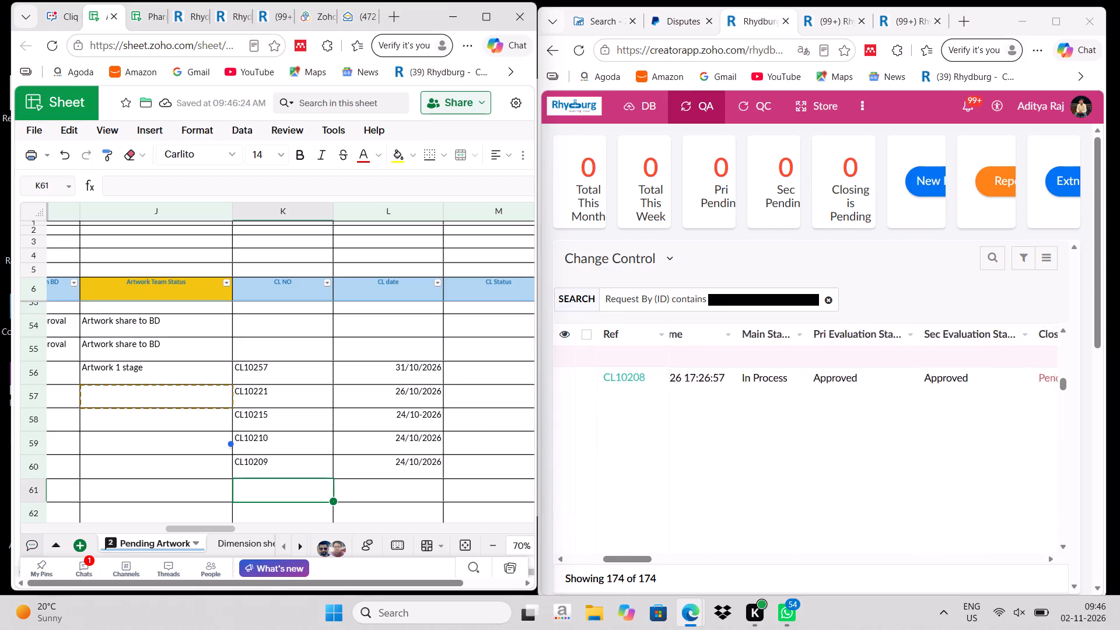
pyautogui.hscroll(-7, 838, 473)
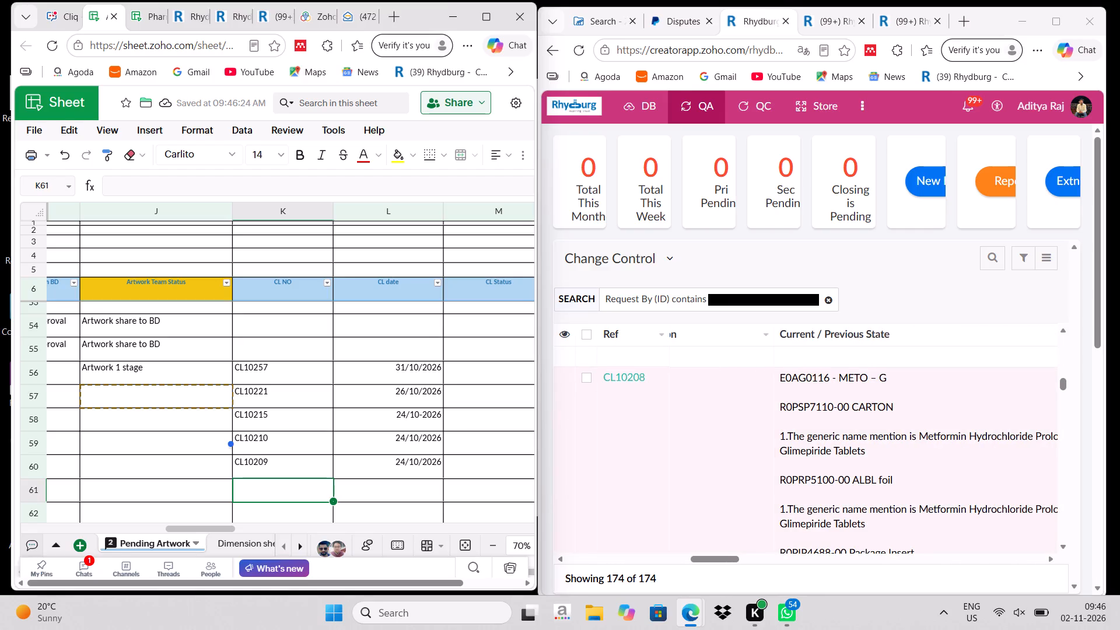
pyautogui.hscroll(-4, 868, 471)
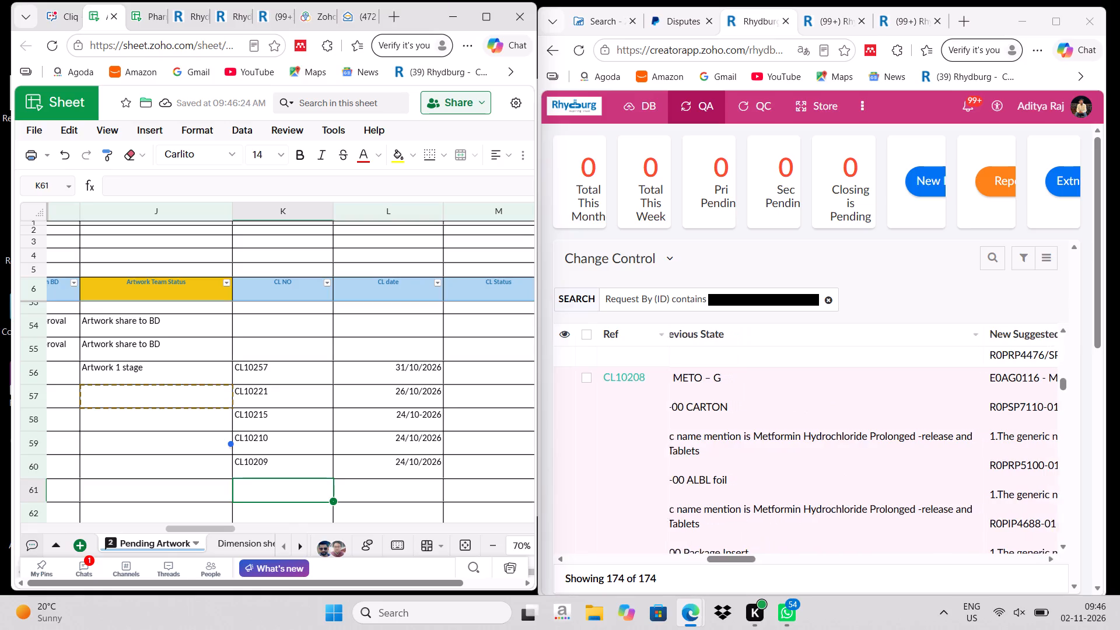
pyautogui.hscroll(-7, 868, 471)
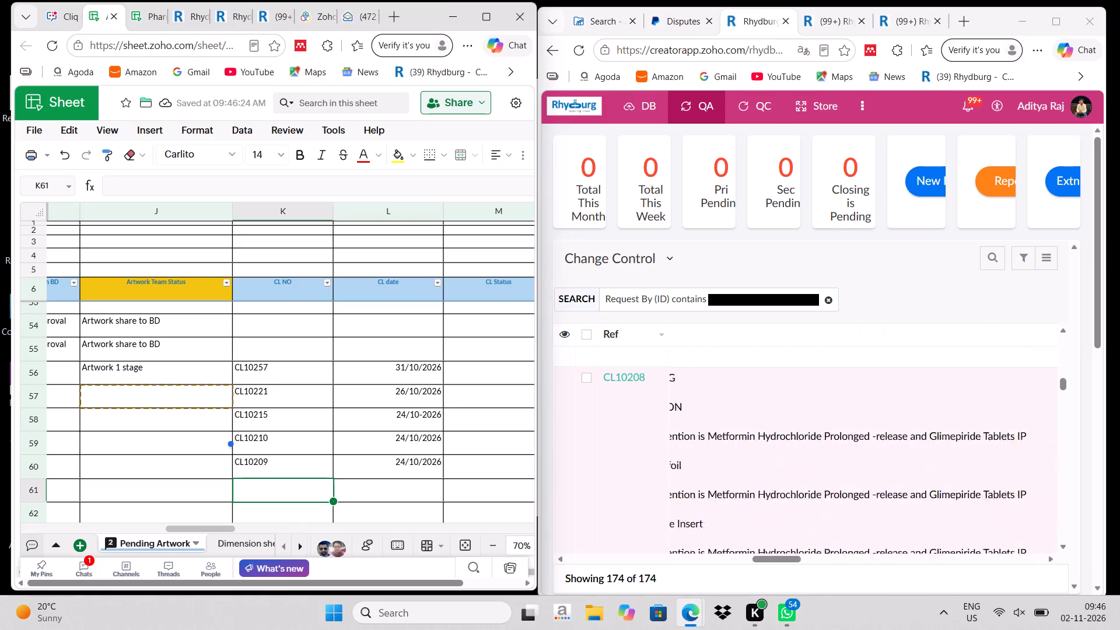
pyautogui.hscroll(-1, 856, 468)
pyautogui.scroll(-3, 856, 468)
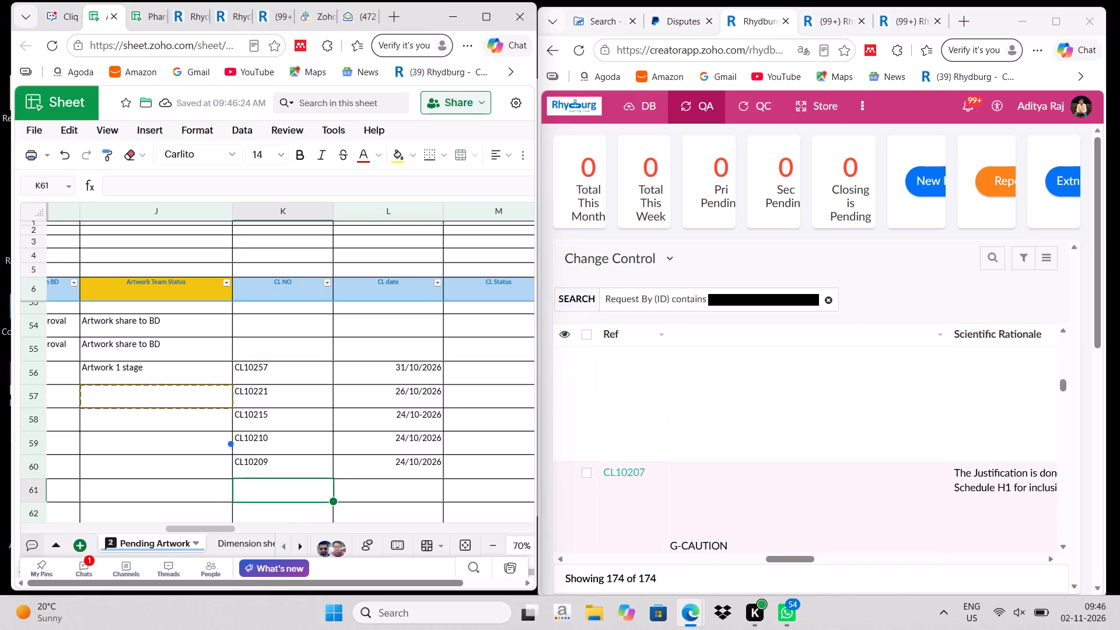
pyautogui.scroll(-2, 852, 467)
pyautogui.hscroll(4, 850, 466)
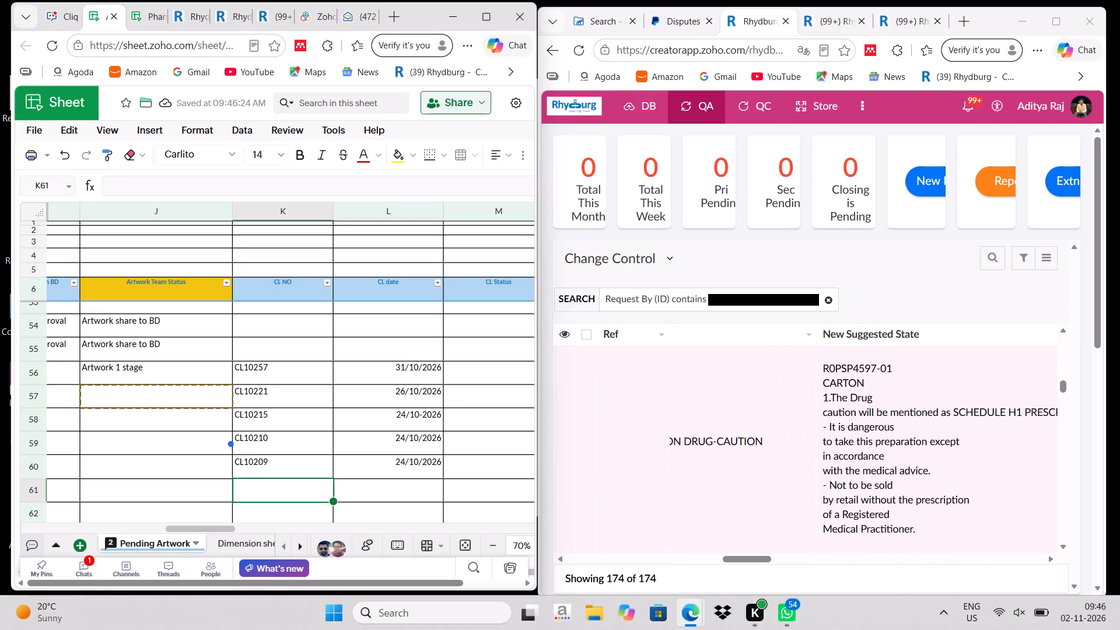
pyautogui.hscroll(1, 850, 466)
pyautogui.scroll(2, 850, 466)
pyautogui.scroll(-6, 849, 467)
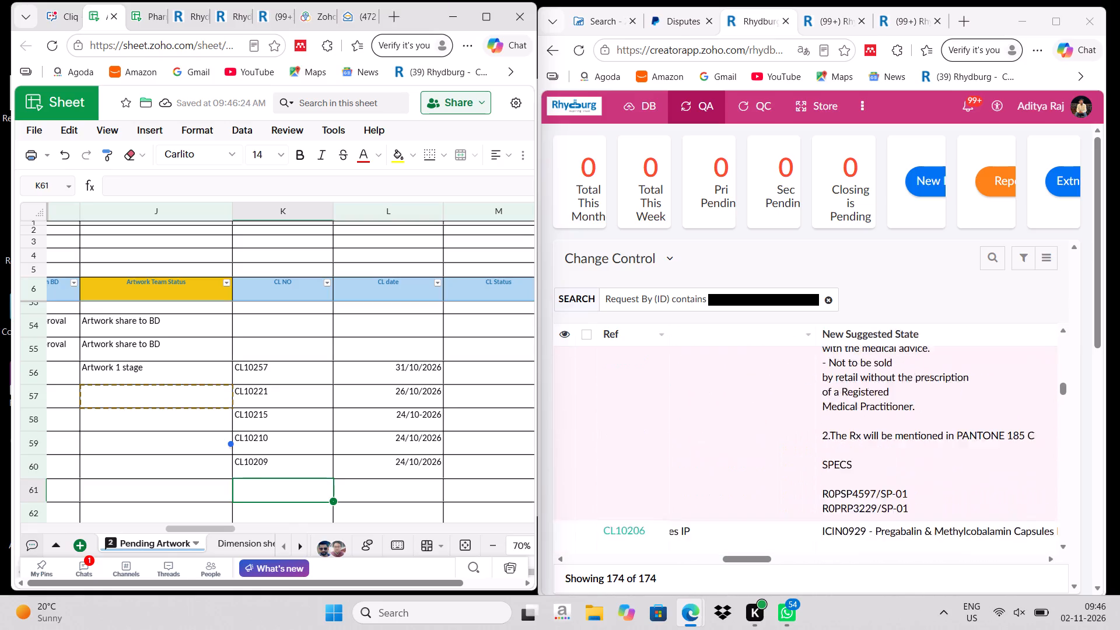
pyautogui.scroll(-1, 847, 468)
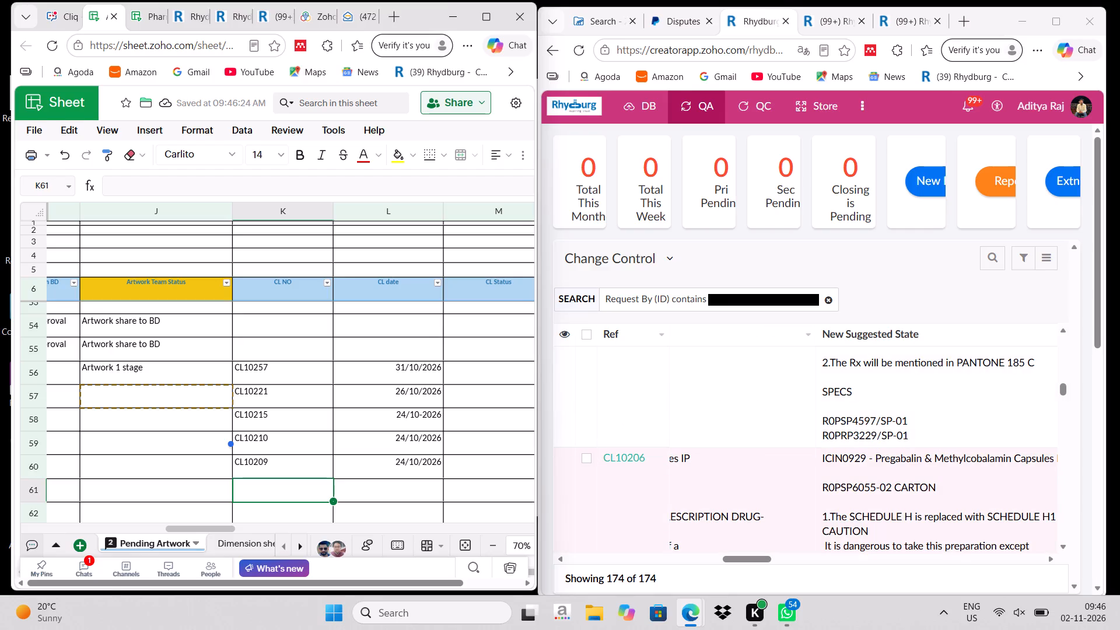
# Copy the reference number CL10206 from the Change Control list into row 61's CL NO cell.
pyautogui.hscroll(7, 845, 471)
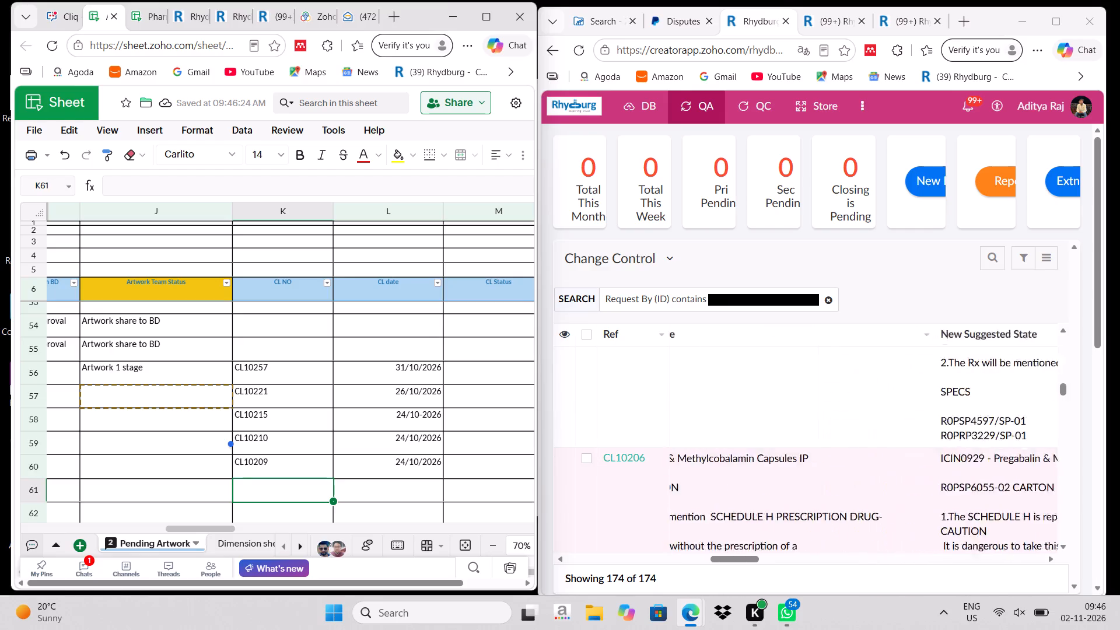
pyautogui.hscroll(9, 845, 471)
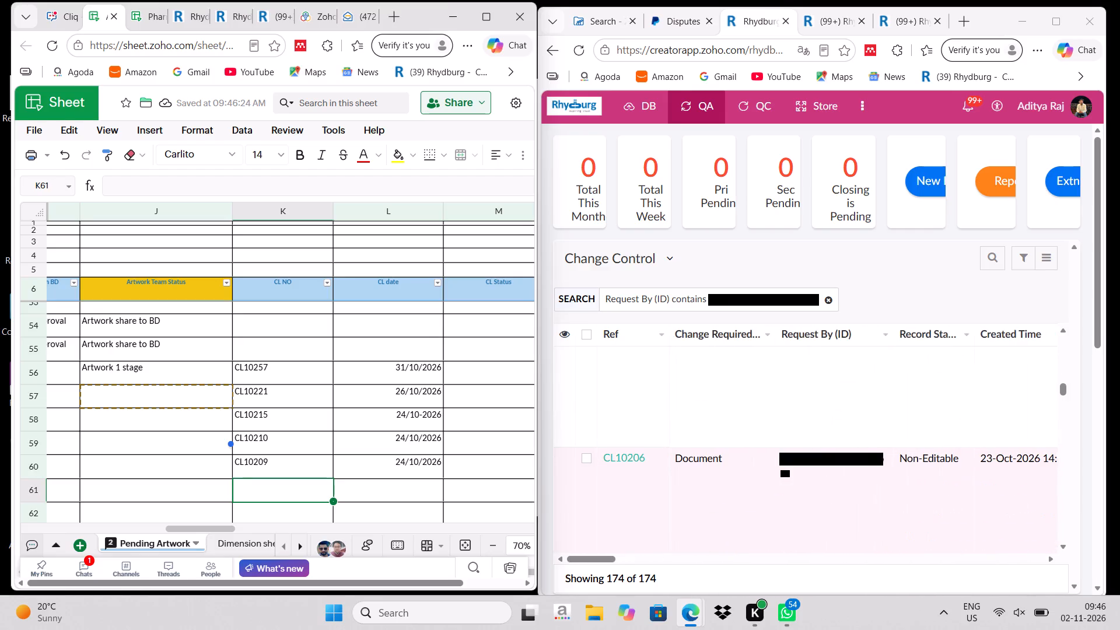
pyautogui.hscroll(3, 845, 471)
pyautogui.moveTo(602, 456); pyautogui.dragTo(642, 458)
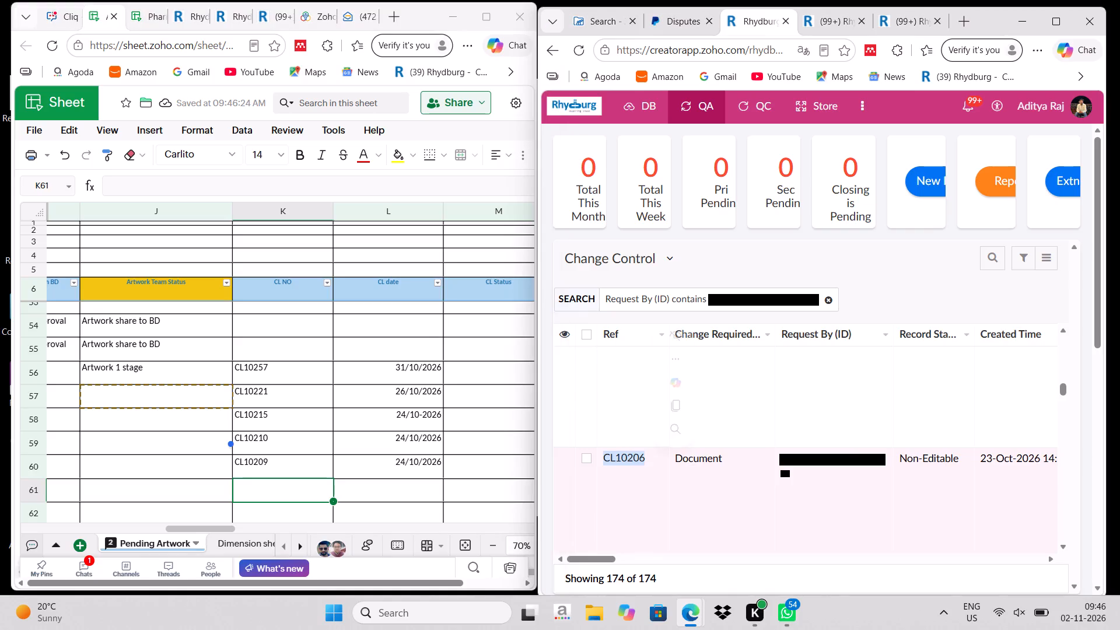
pyautogui.click(675, 404)
pyautogui.doubleClick(272, 498)
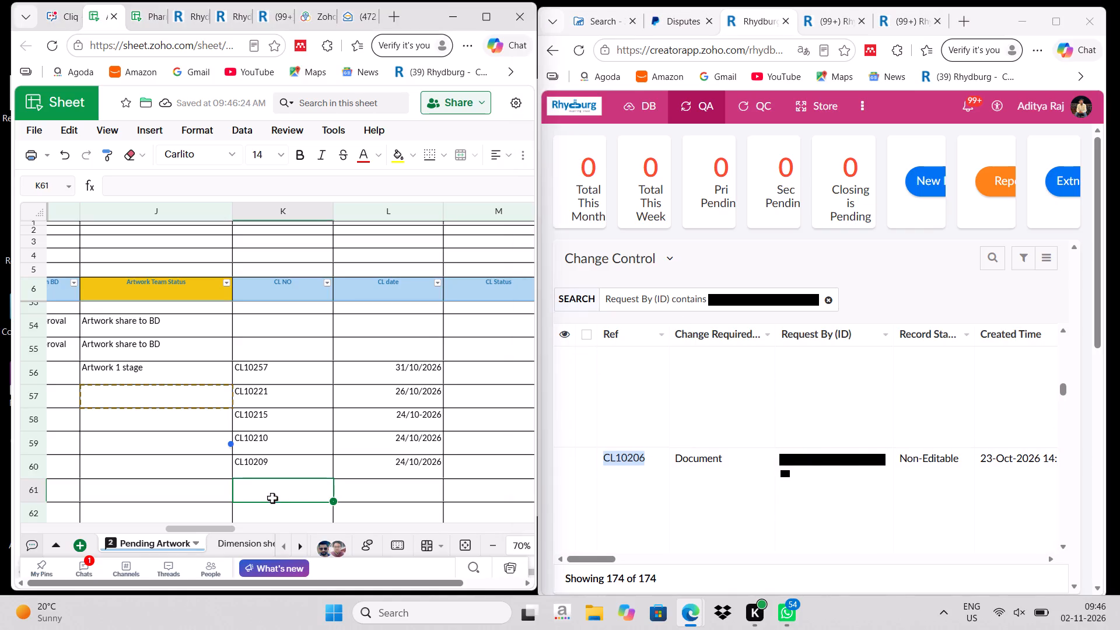
pyautogui.hotkey('ctrl', 'v')
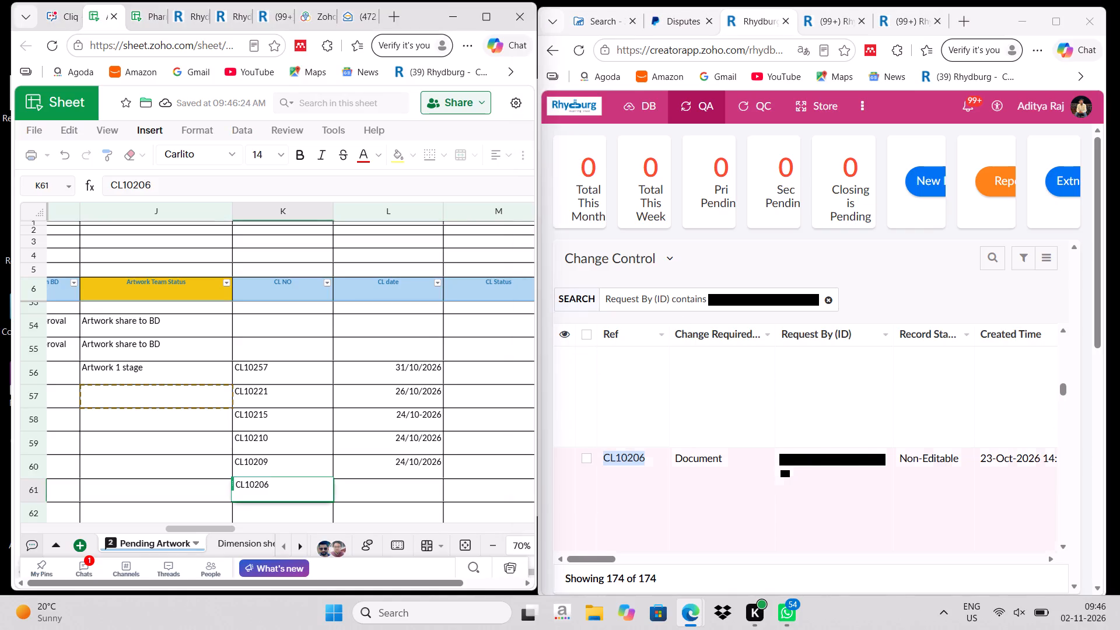
# Enter CL10206's creation date as 23/10/2026 in row 61's CL date cell.
pyautogui.doubleClick(368, 494)
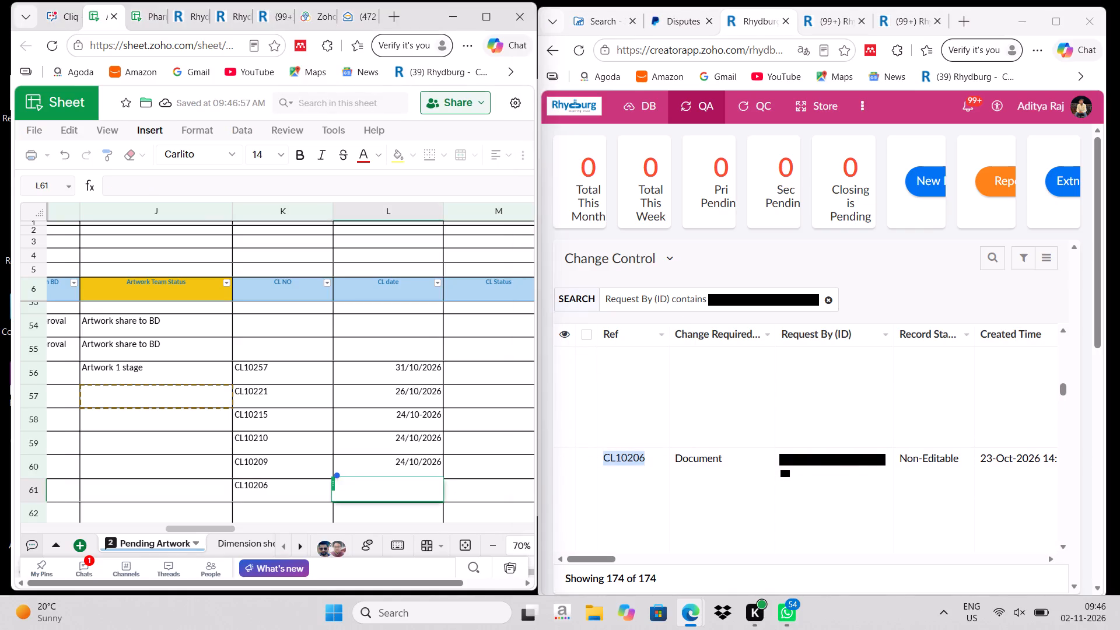
pyautogui.write('23/10-')
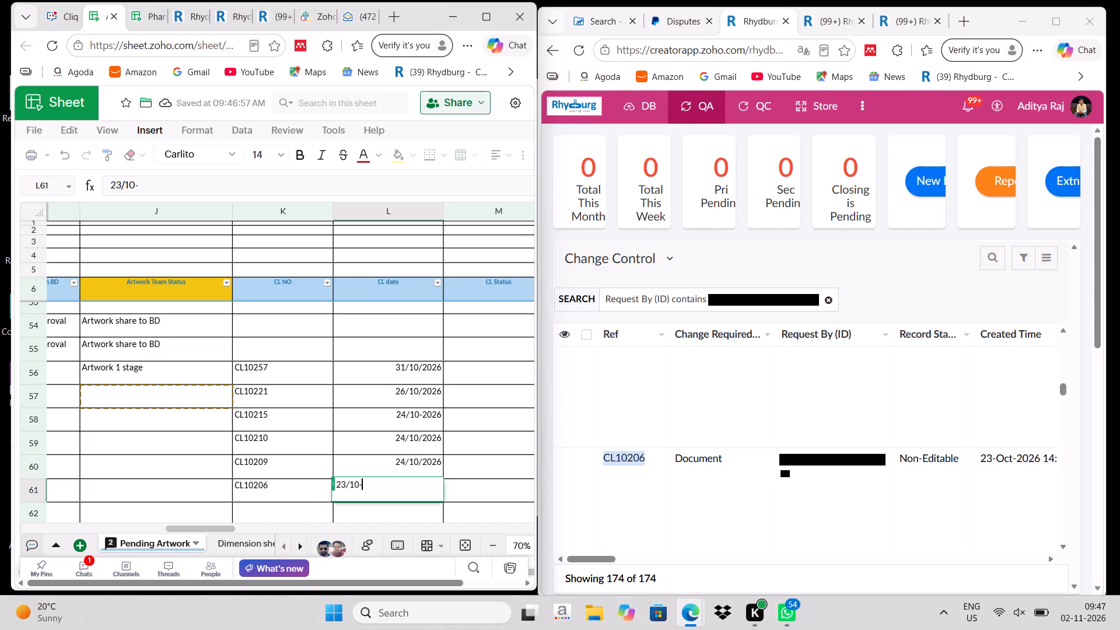
pyautogui.press('BackSpace')
pyautogui.write('/200')
pyautogui.press('BackSpace')
pyautogui.write('26')
pyautogui.click(213, 490)
# Examine CL10206's status and current state, and the current state of the following change control, CL10205.
pyautogui.hscroll(5, 213, 490)
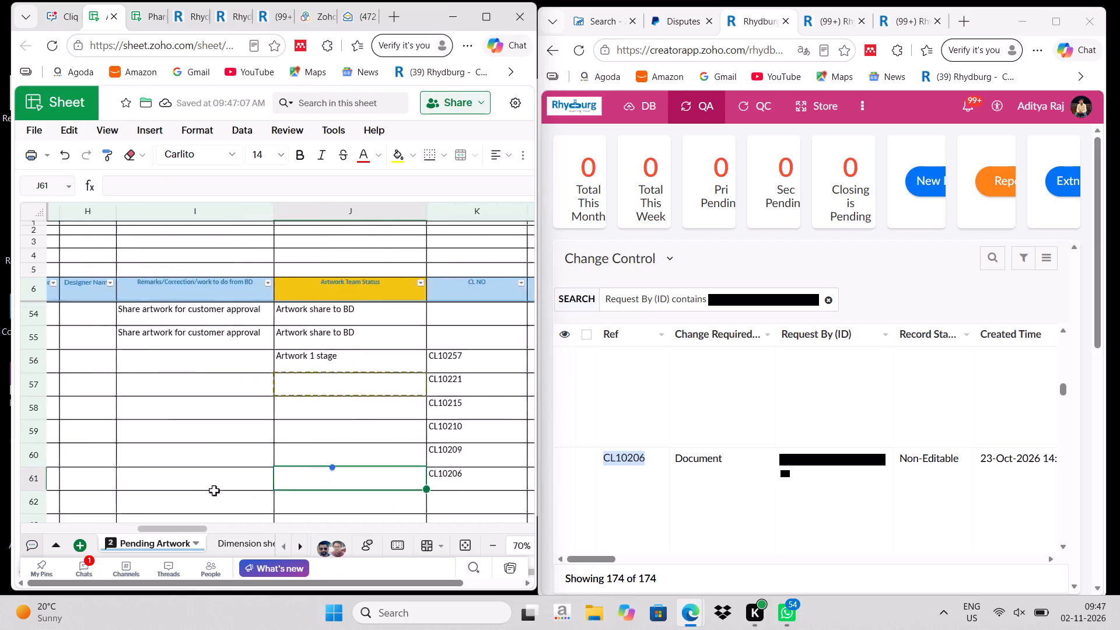
pyautogui.hscroll(8, 213, 490)
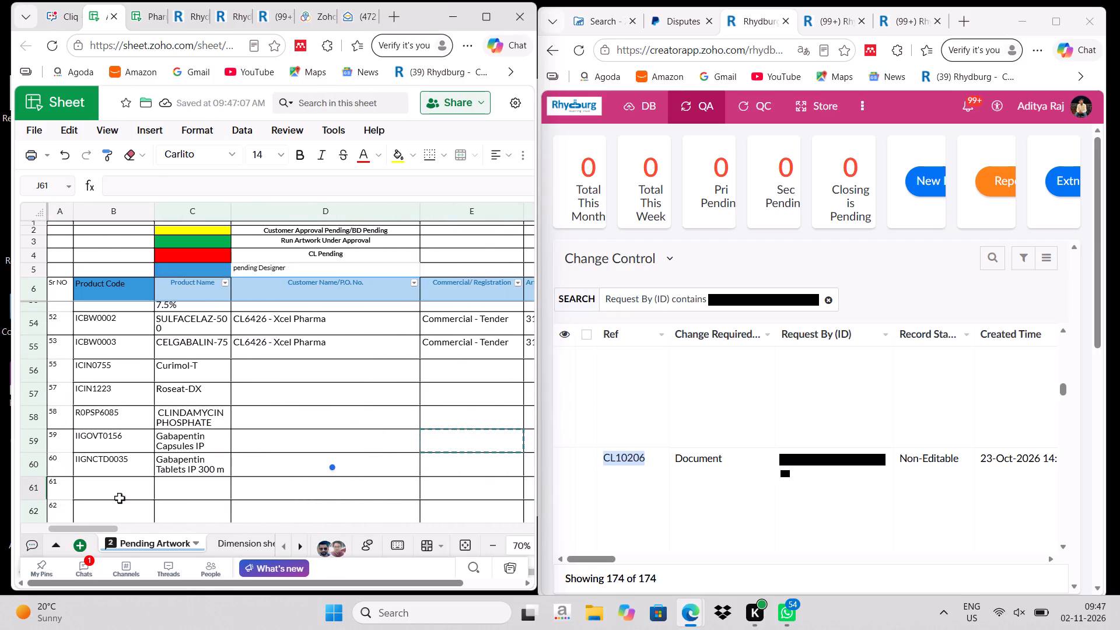
pyautogui.doubleClick(99, 494)
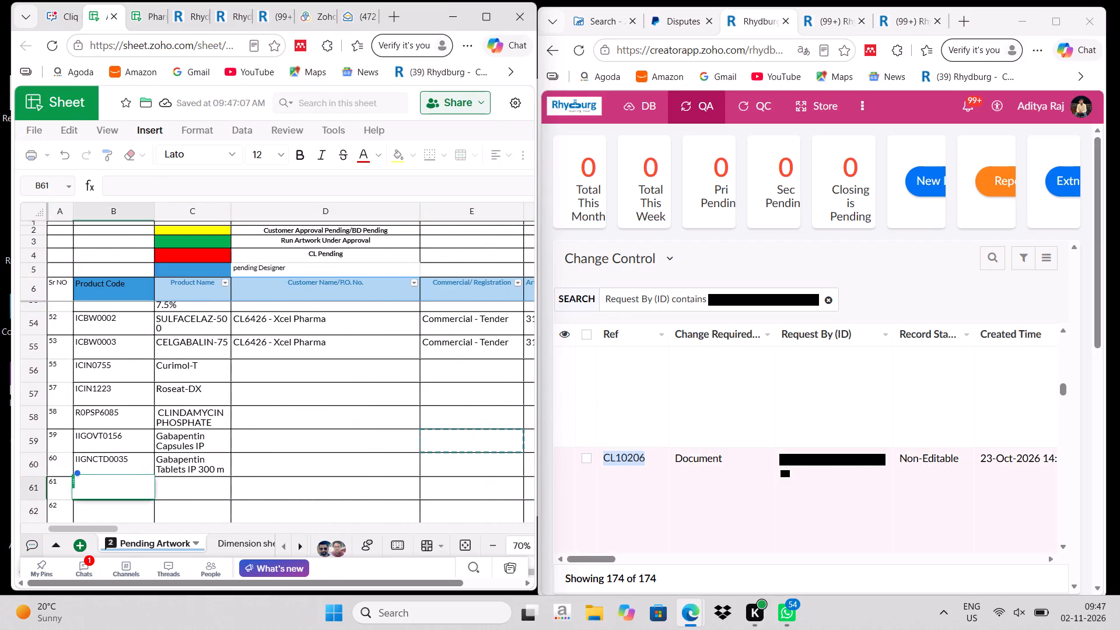
pyautogui.hscroll(-8, 771, 538)
pyautogui.hscroll(5, 771, 538)
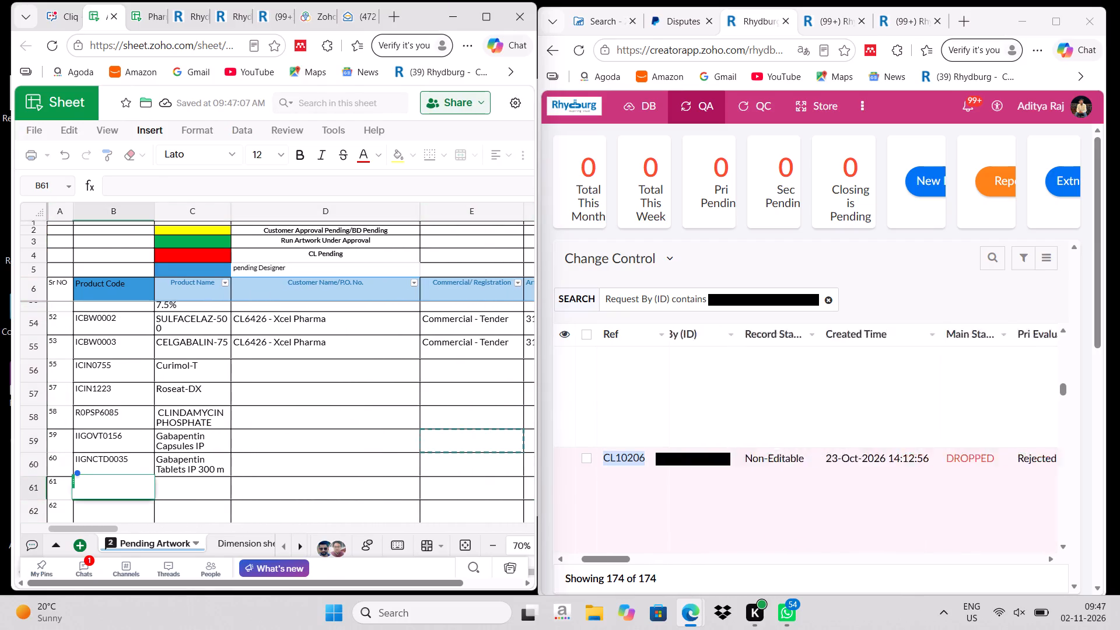
pyautogui.hscroll(-7, 771, 538)
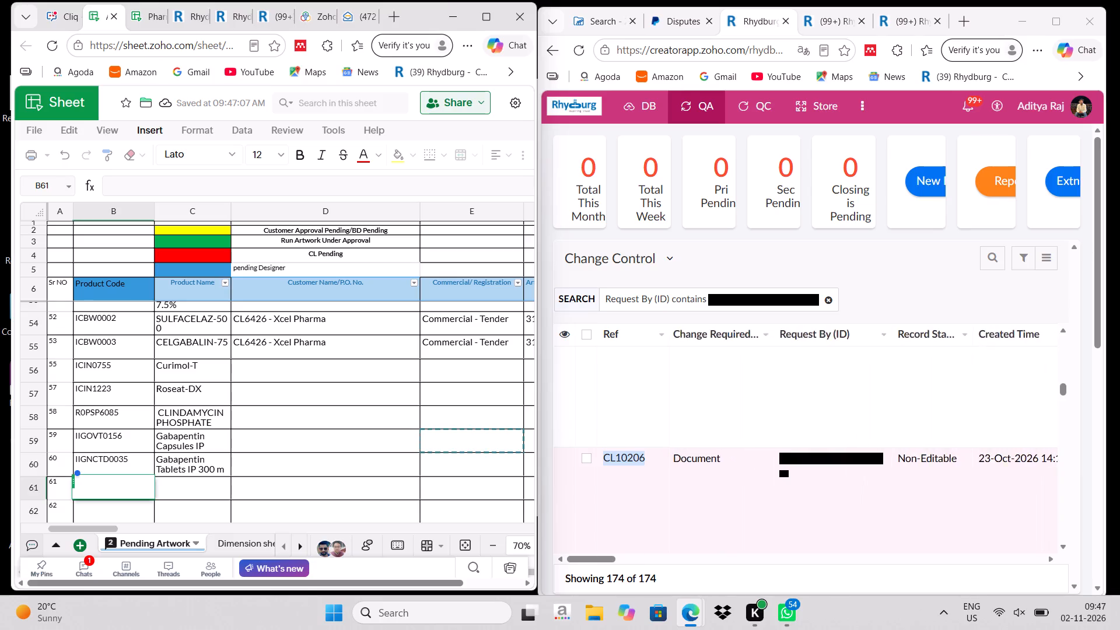
pyautogui.hscroll(-6, 771, 538)
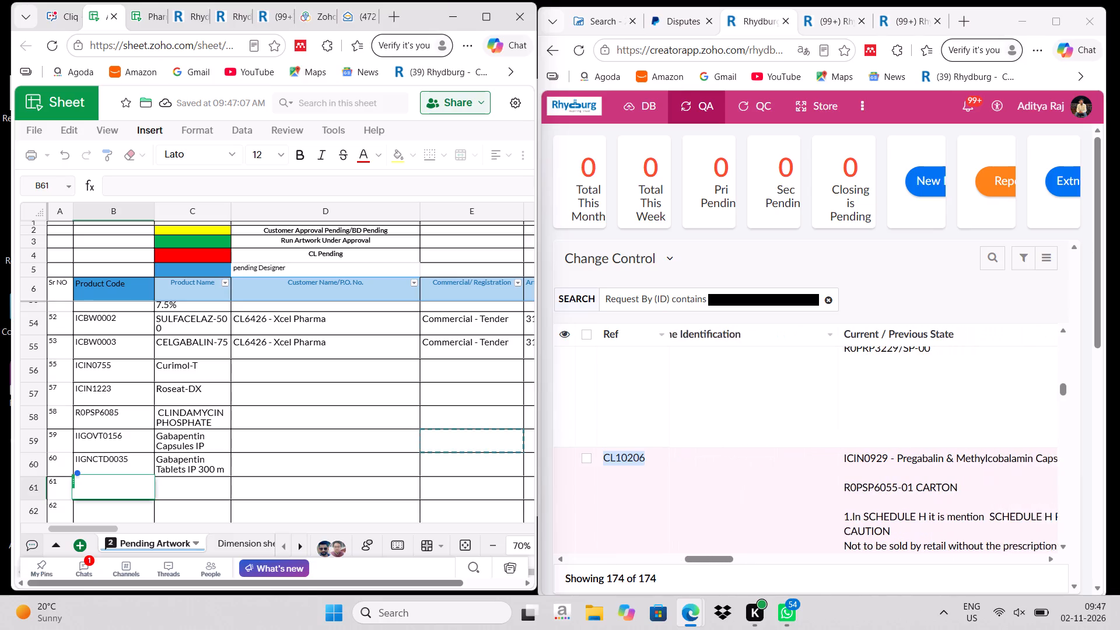
pyautogui.hscroll(-1, 771, 538)
pyautogui.scroll(-2, 888, 492)
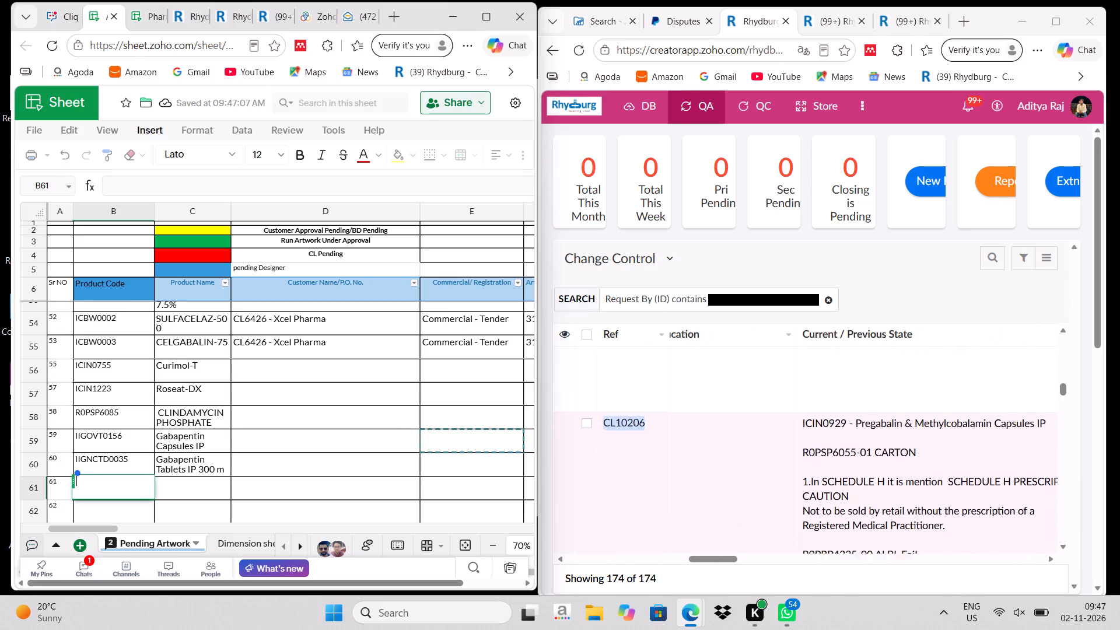
pyautogui.scroll(-4, 888, 492)
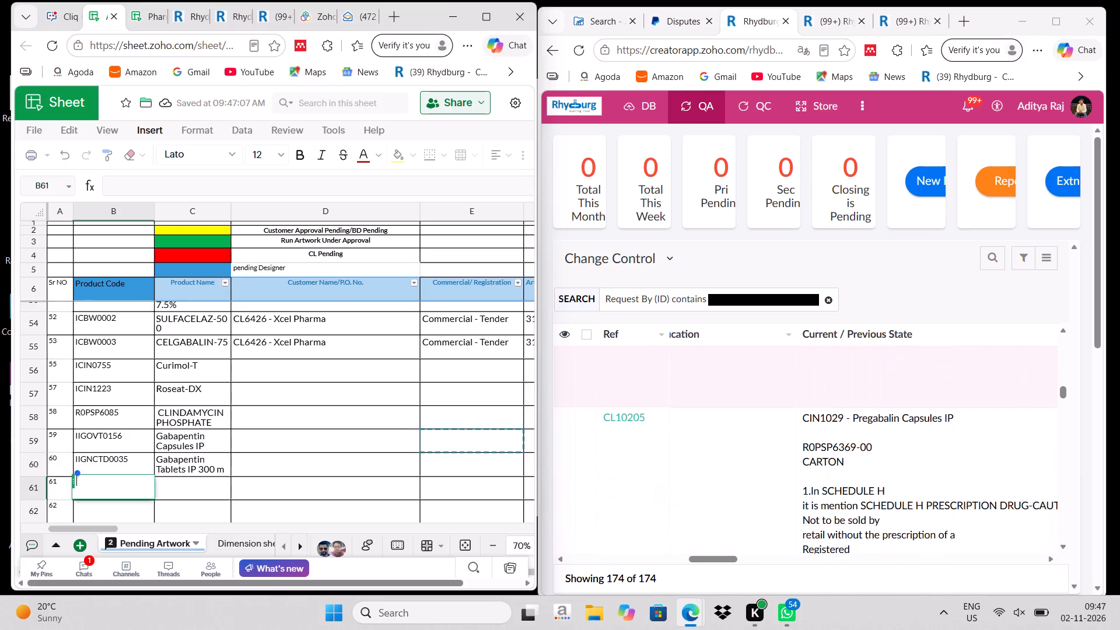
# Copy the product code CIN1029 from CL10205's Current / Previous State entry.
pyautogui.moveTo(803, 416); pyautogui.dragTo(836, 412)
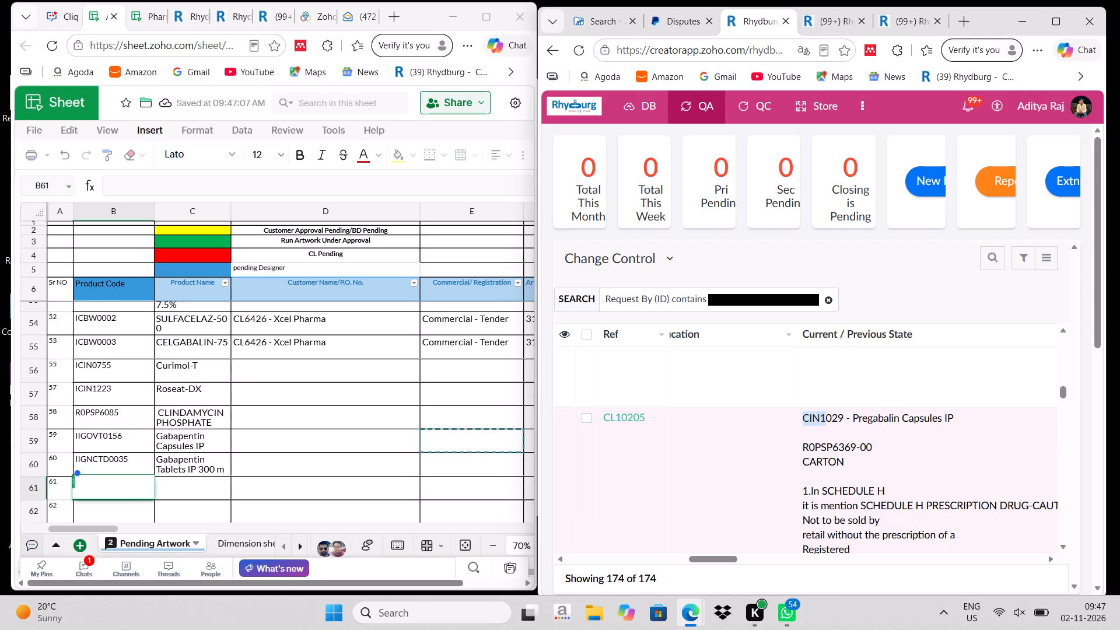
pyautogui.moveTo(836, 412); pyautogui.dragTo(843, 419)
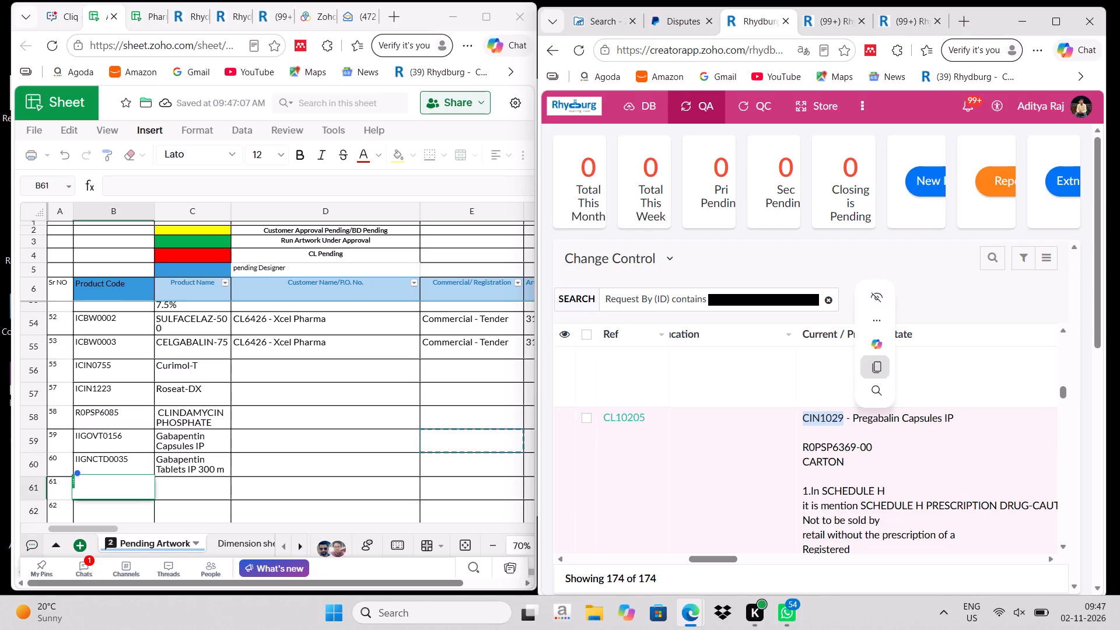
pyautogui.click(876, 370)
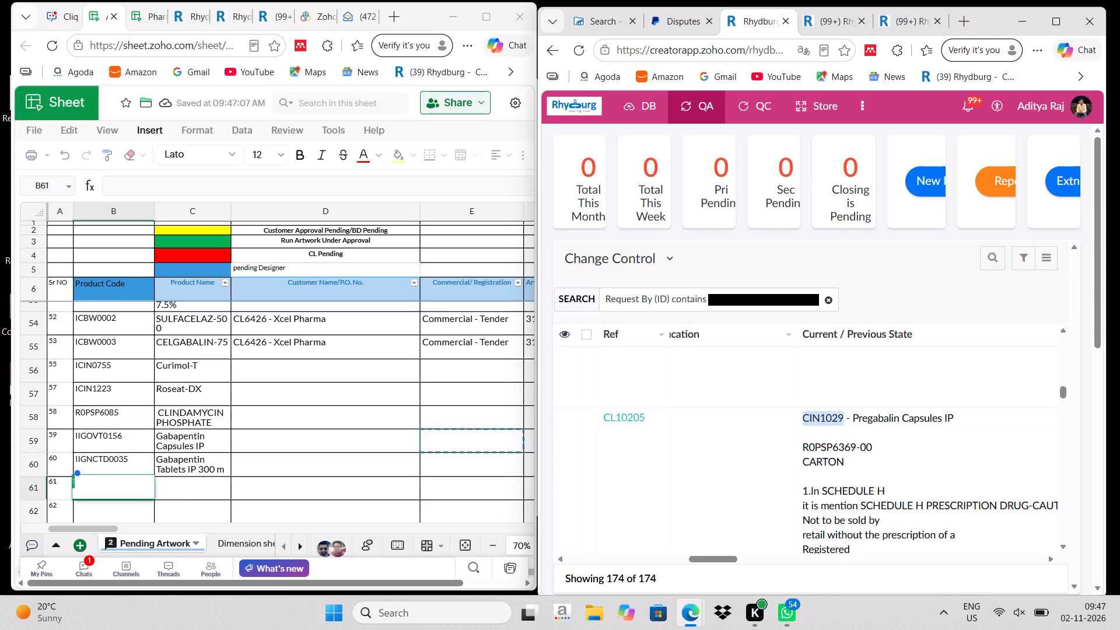
# Change row 61's CL NO cell to CL10205 in the Pending Artwork sheet.
pyautogui.click(133, 462)
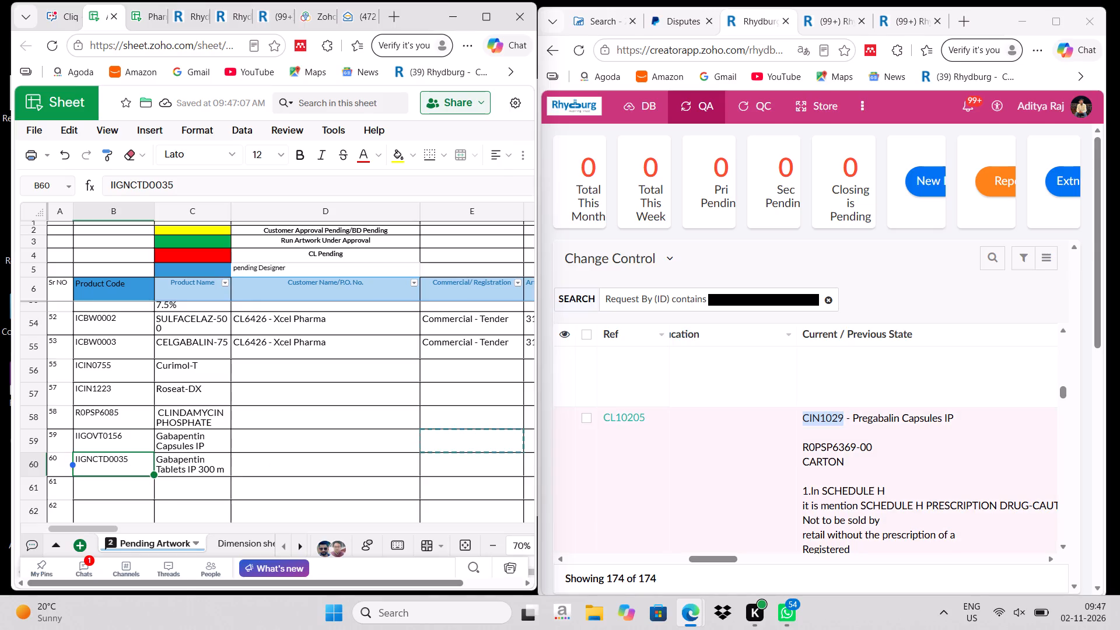
pyautogui.click(341, 480)
pyautogui.click(341, 467)
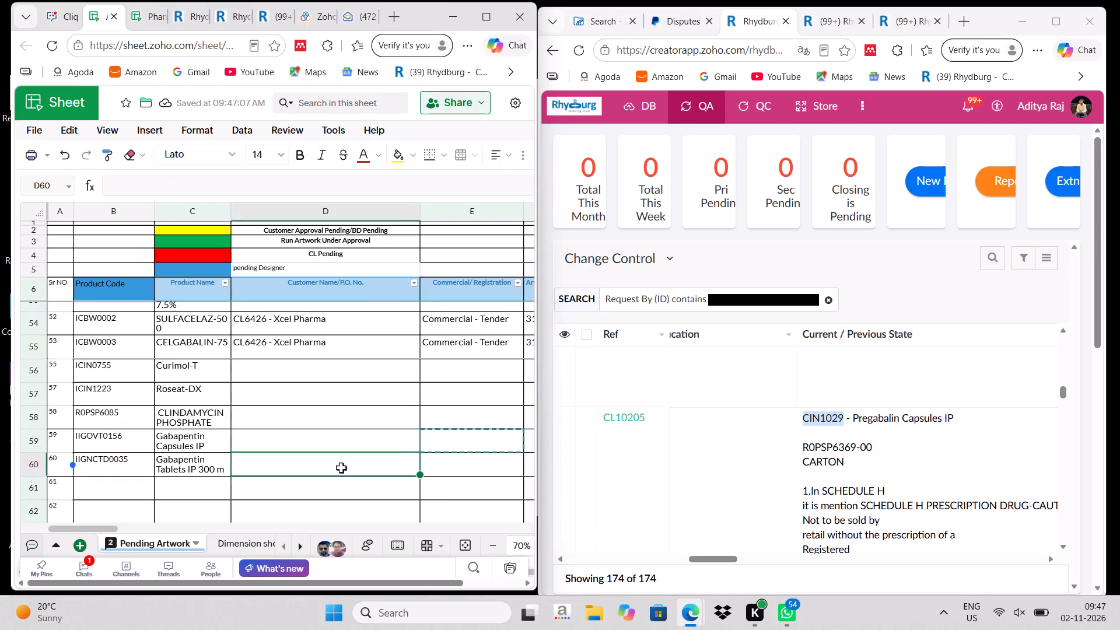
pyautogui.press('Right')
pyautogui.press('Right')
pyautogui.press('Right')
pyautogui.press('Right')
pyautogui.press('Right')
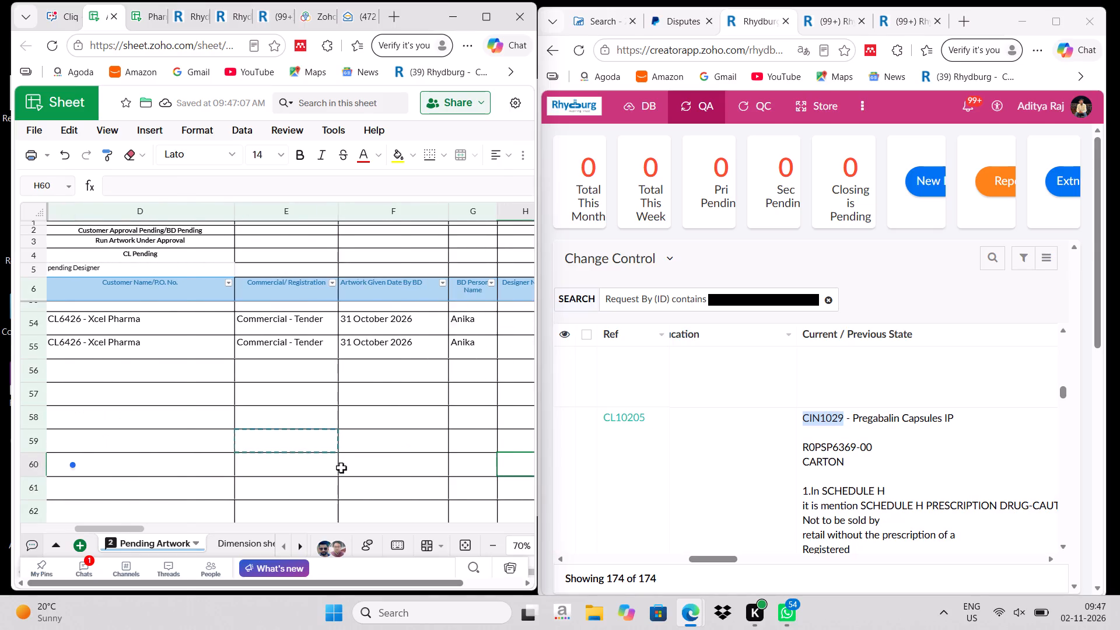
pyautogui.press('Right')
pyautogui.press('Right')
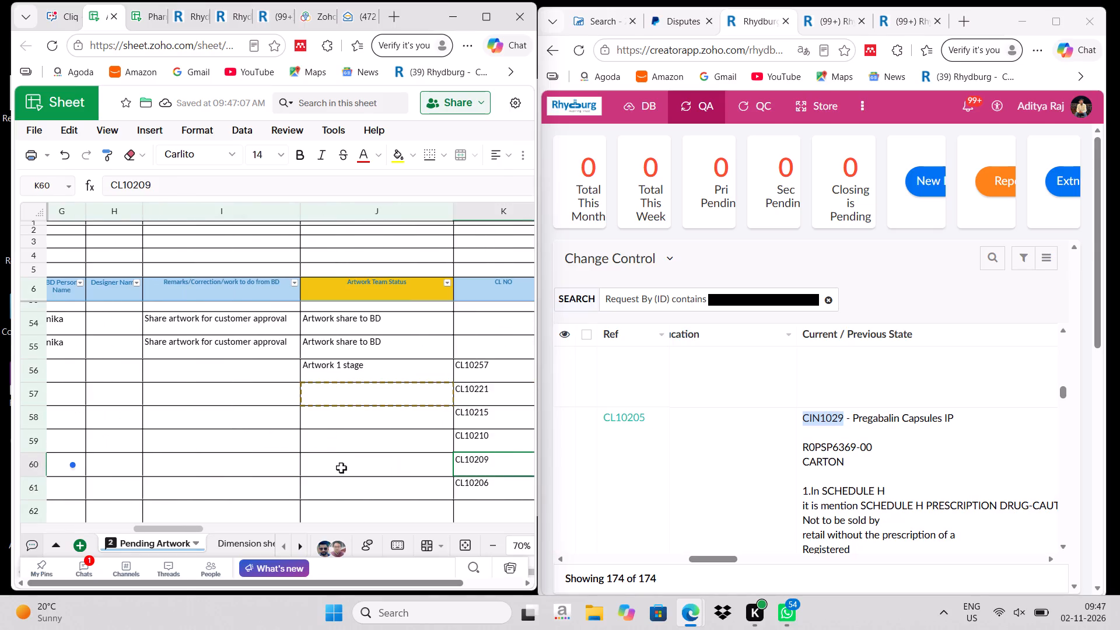
pyautogui.press('Down')
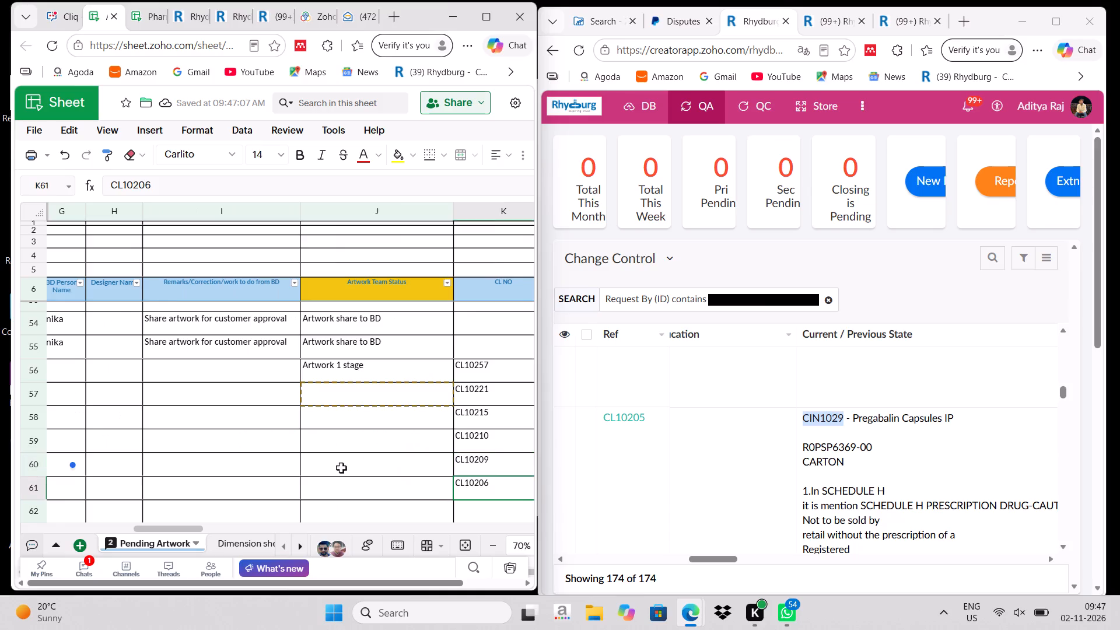
pyautogui.doubleClick(494, 487)
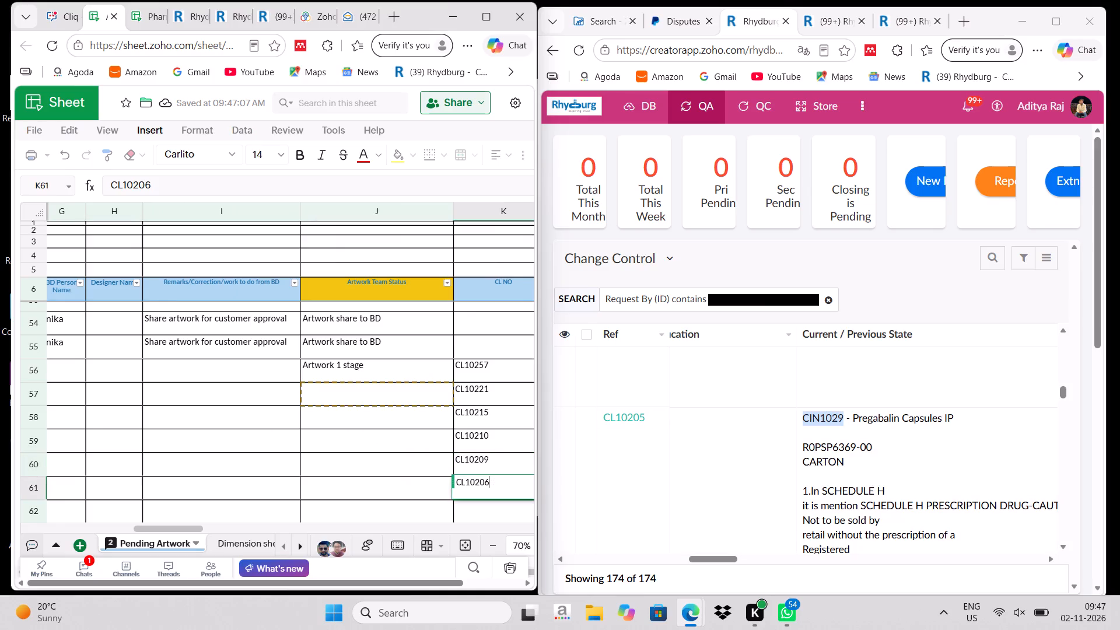
pyautogui.press('BackSpace')
pyautogui.press('5')
pyautogui.press('Right')
pyautogui.click(416, 498)
# Examine CL10205's evaluation and closing statuses, and compare its current state with its new suggested state.
pyautogui.hscroll(-3, 416, 498)
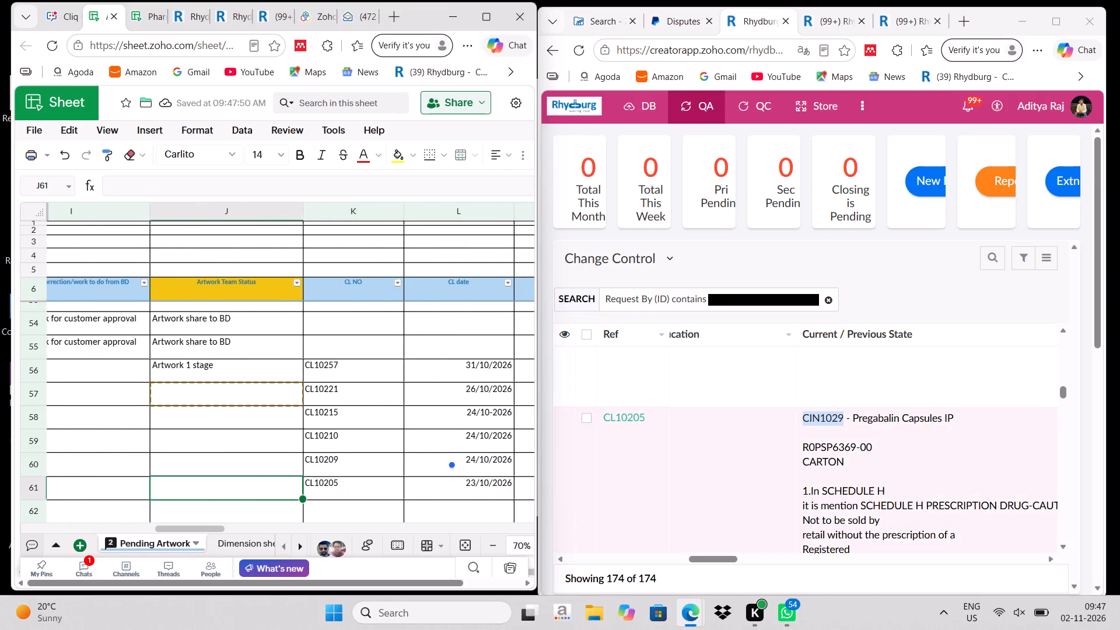
pyautogui.hscroll(10, 829, 479)
pyautogui.hscroll(-3, 829, 479)
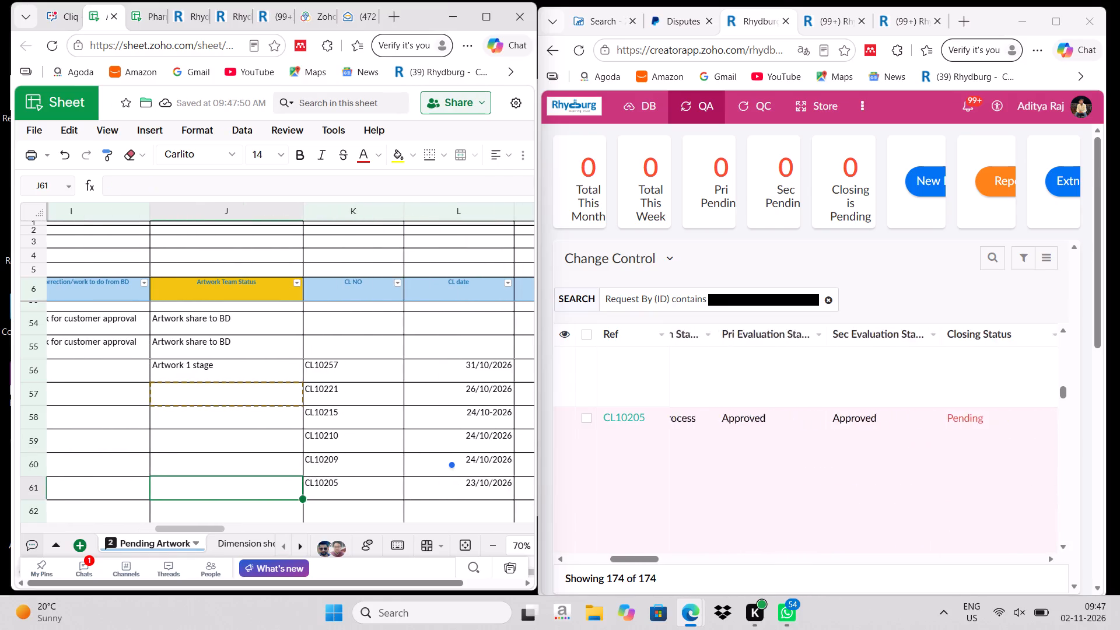
pyautogui.hscroll(-8, 829, 479)
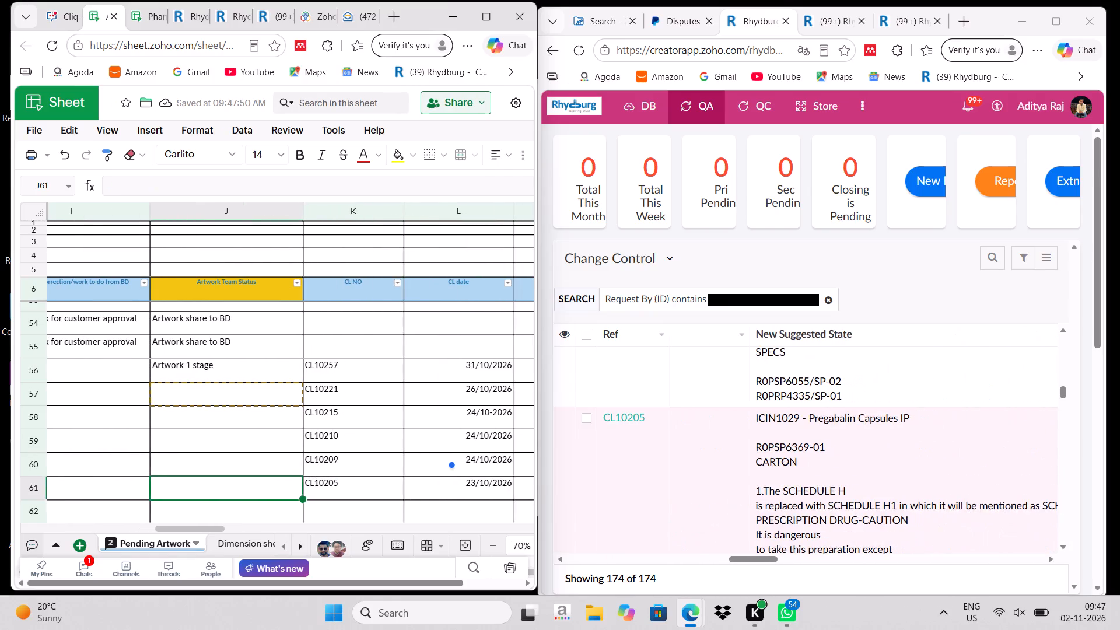
pyautogui.hscroll(-2, 829, 479)
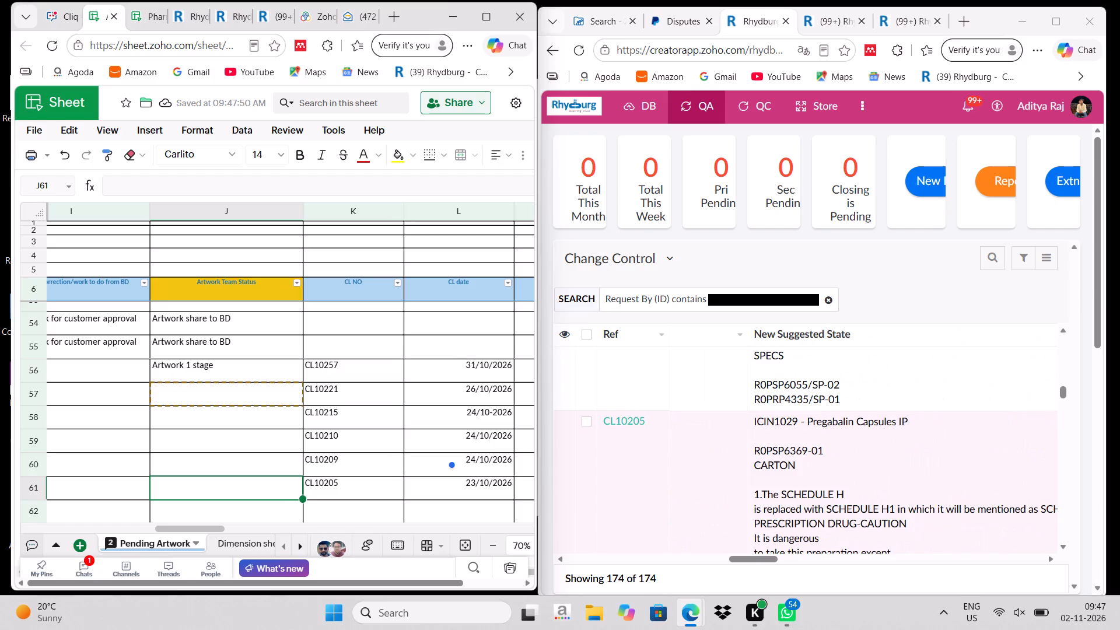
pyautogui.hscroll(5, 829, 479)
pyautogui.hscroll(-2, 829, 479)
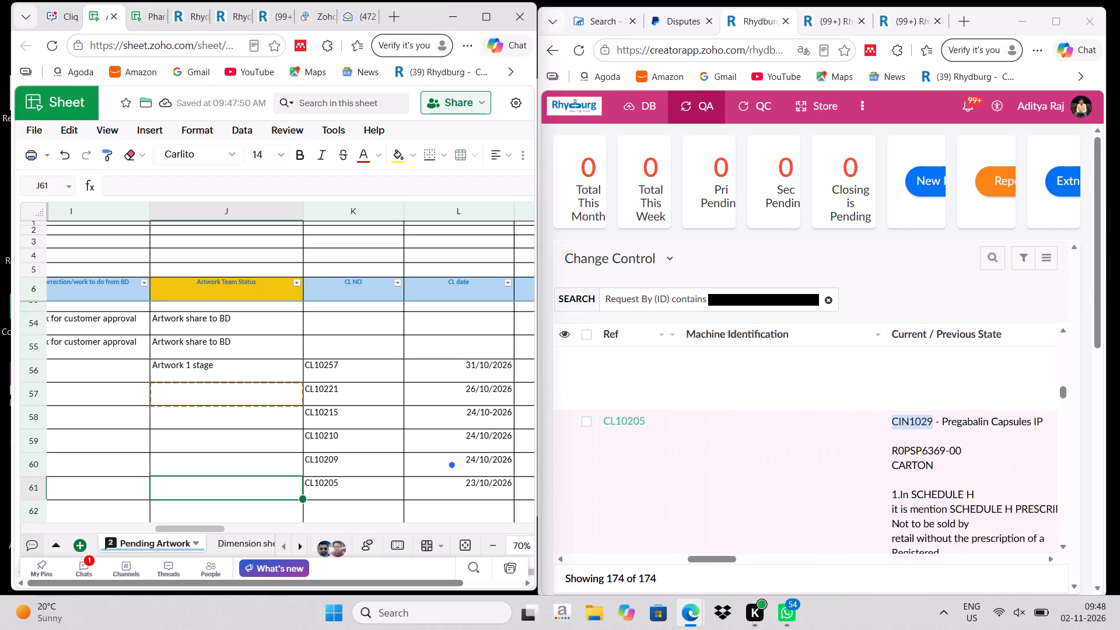
pyautogui.hscroll(-1, 829, 479)
pyautogui.hscroll(3, 829, 479)
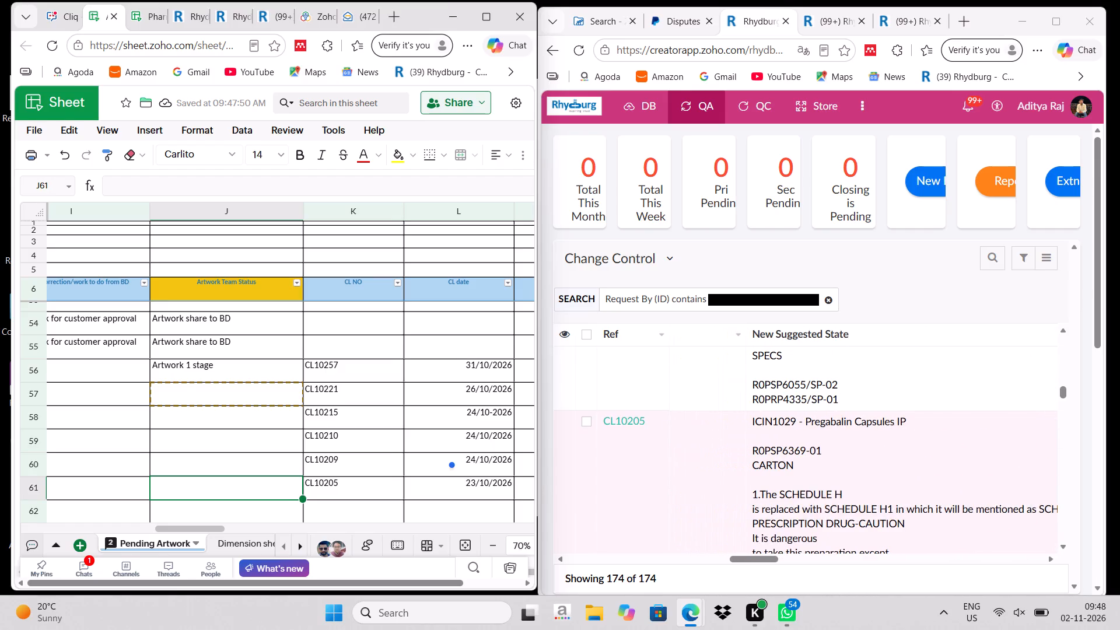
# Copy the product code ICIN1029 from CL10205's new suggested state into row 61's Product Code cell.
pyautogui.moveTo(751, 421); pyautogui.dragTo(794, 425)
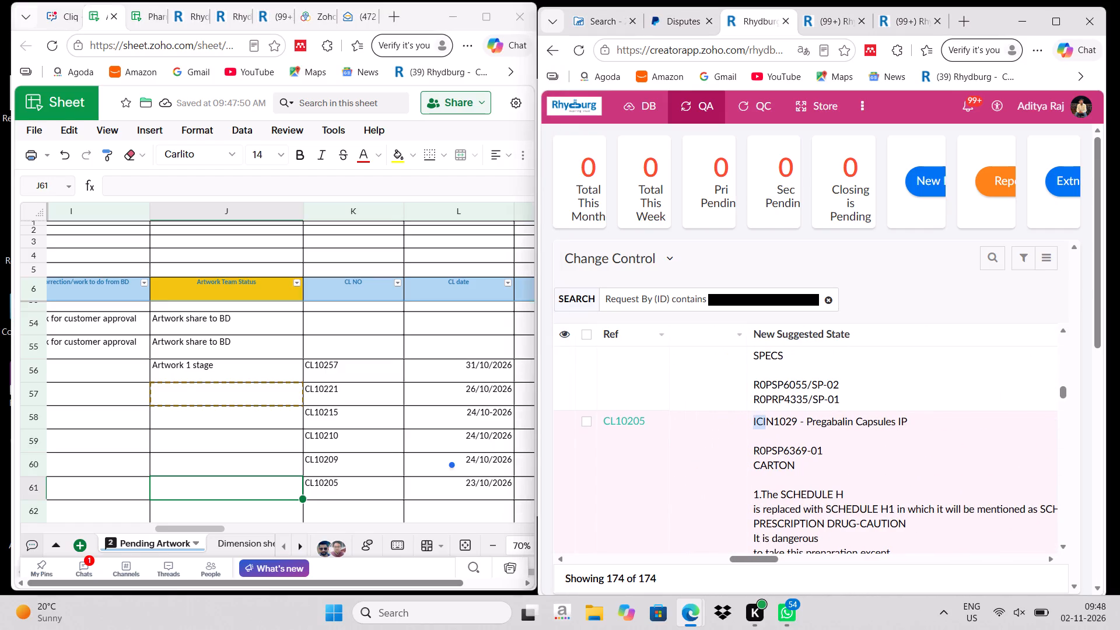
pyautogui.moveTo(794, 425); pyautogui.dragTo(795, 425)
pyautogui.click(822, 373)
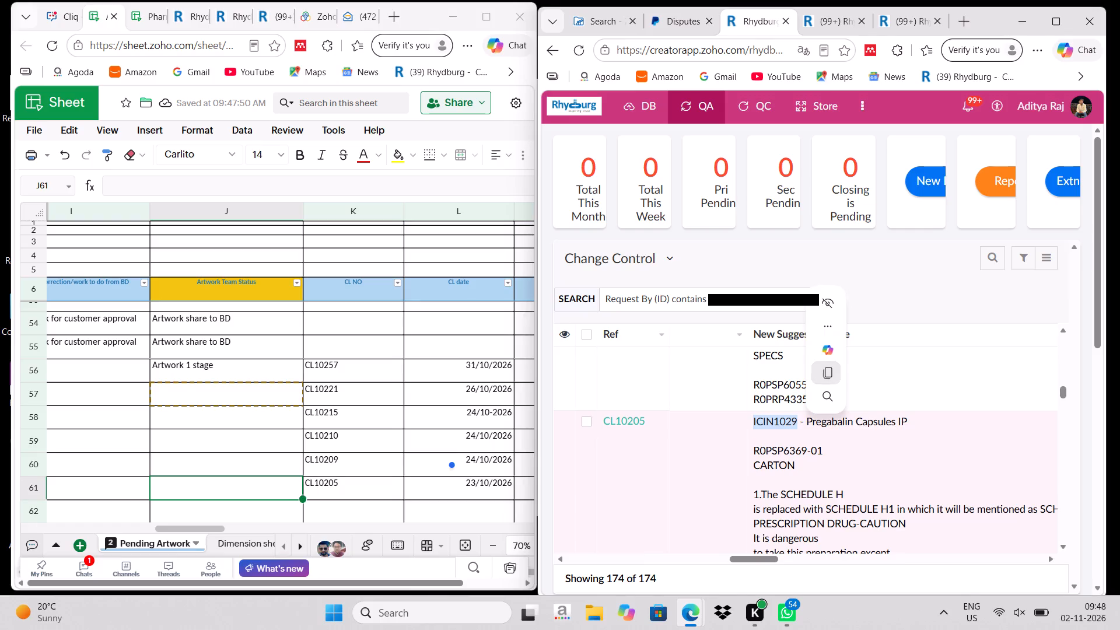
pyautogui.click(221, 495)
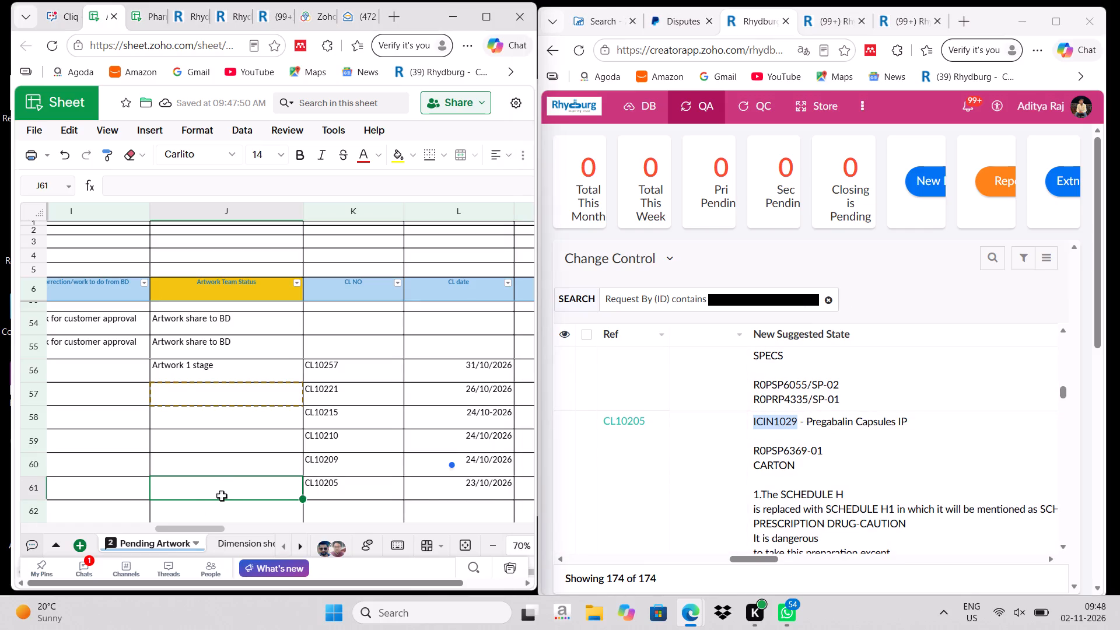
pyautogui.hscroll(14, 221, 495)
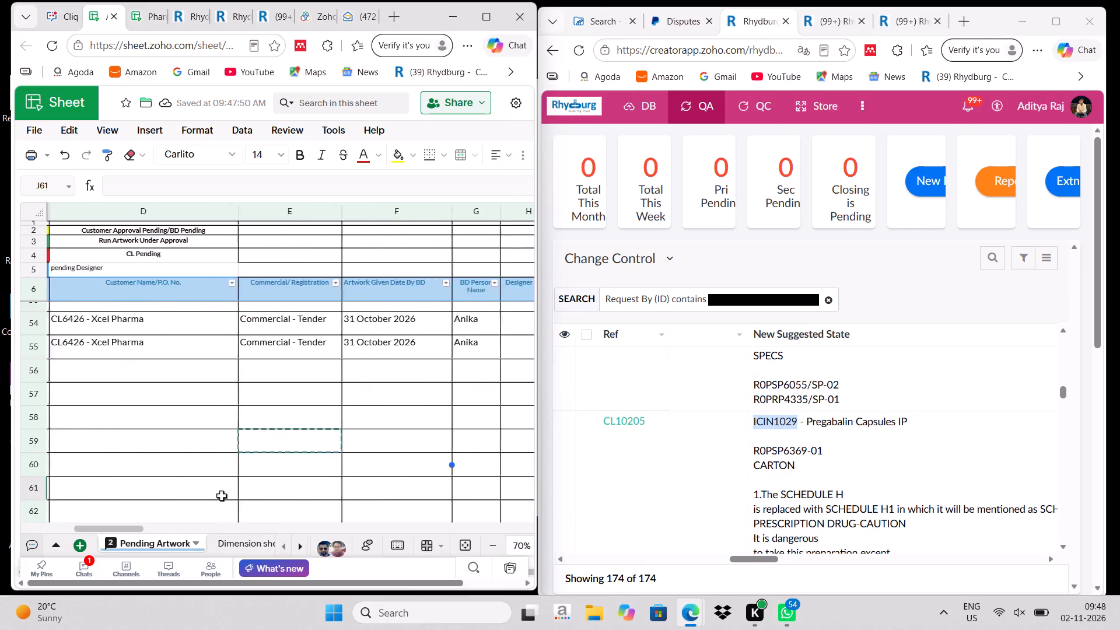
pyautogui.hscroll(4, 221, 495)
pyautogui.click(85, 502)
pyautogui.doubleClick(87, 492)
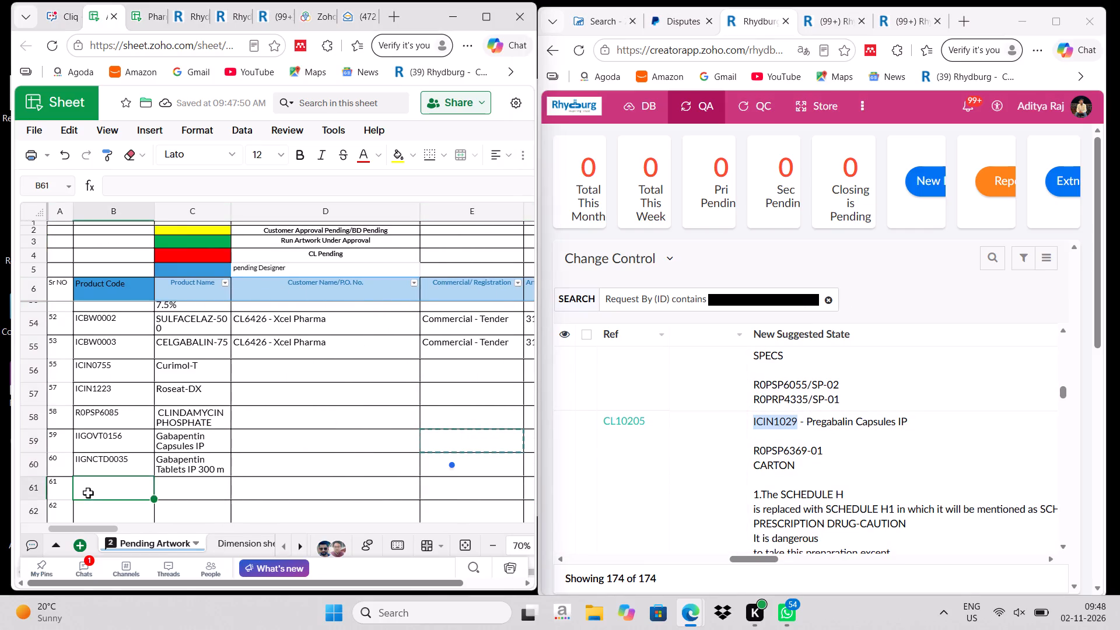
pyautogui.hotkey('ctrl', 'v')
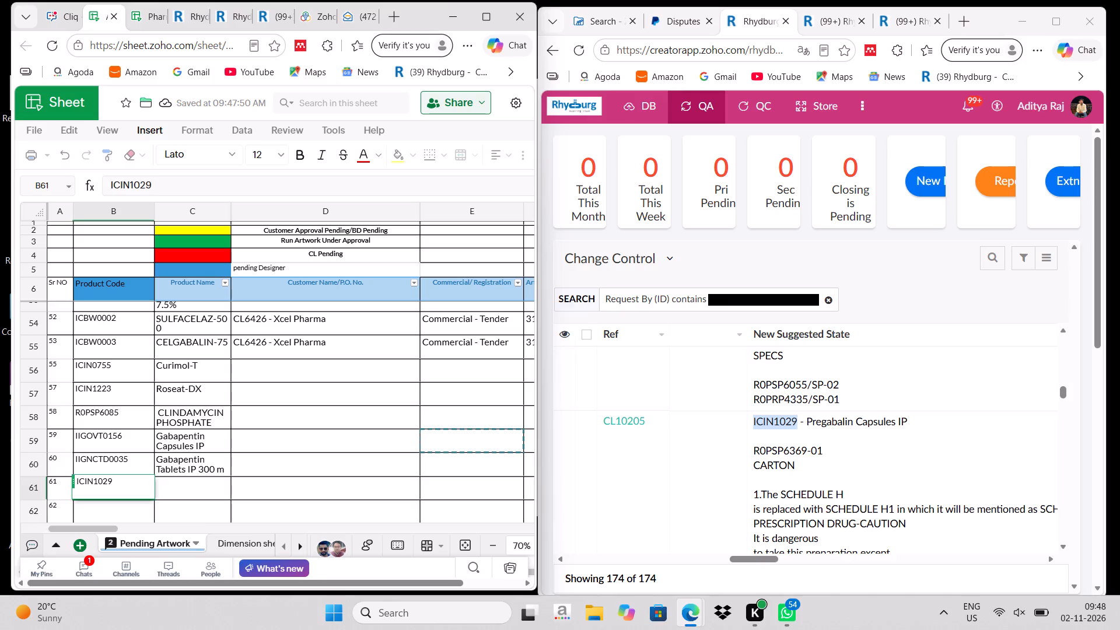
# Copy the product name Pregabalin Capsules IP from CL10205's new suggested state into row 61's Product Name cell.
pyautogui.moveTo(804, 418); pyautogui.dragTo(906, 420)
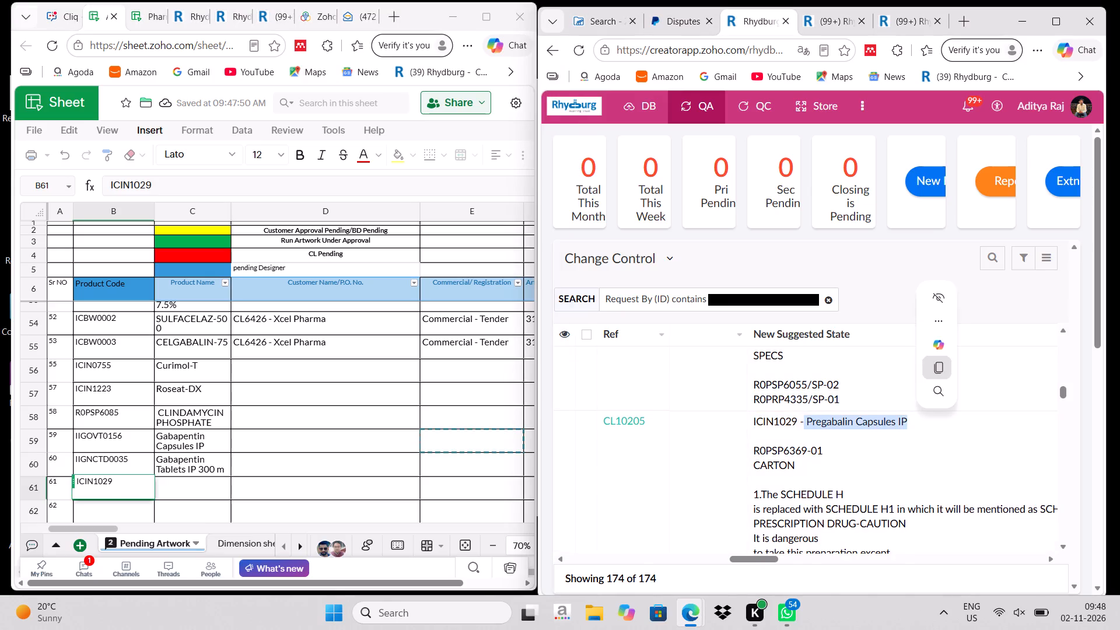
pyautogui.click(938, 361)
pyautogui.doubleClick(197, 498)
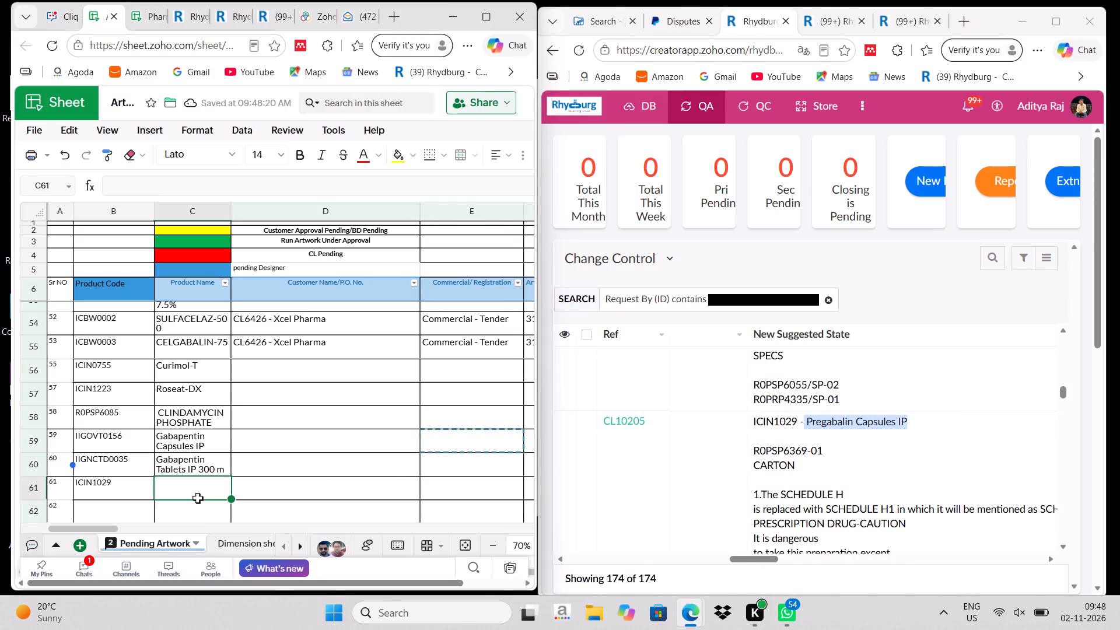
pyautogui.hotkey('ctrl', 'v')
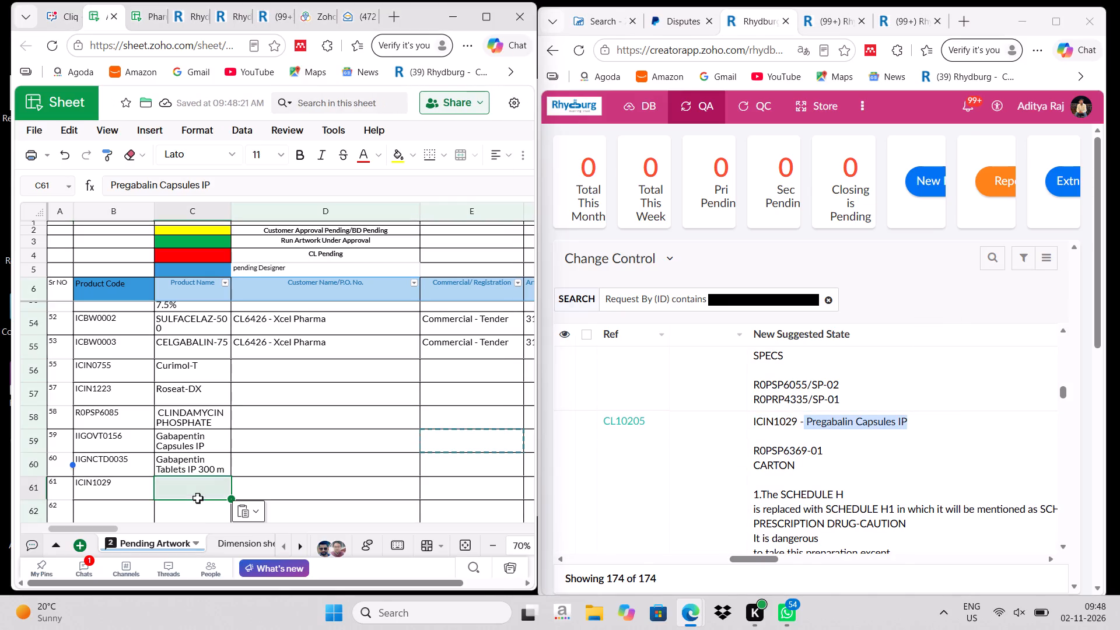
pyautogui.doubleClick(194, 496)
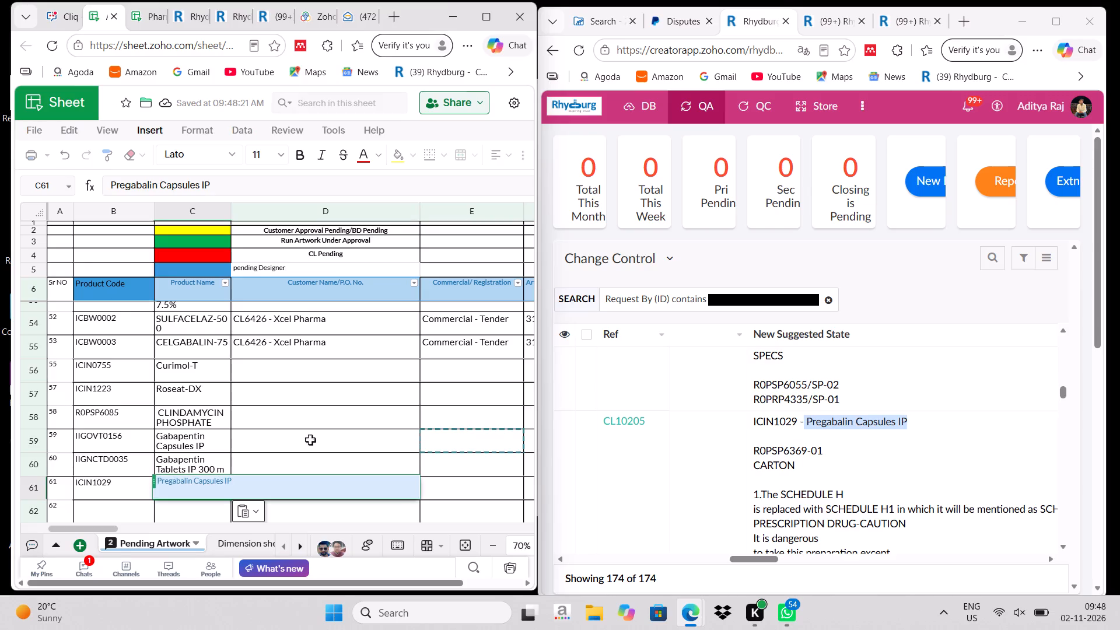
# Examine the rest of CL10205's new suggested state and the start of CL10204's in the change control list.
pyautogui.click(292, 460)
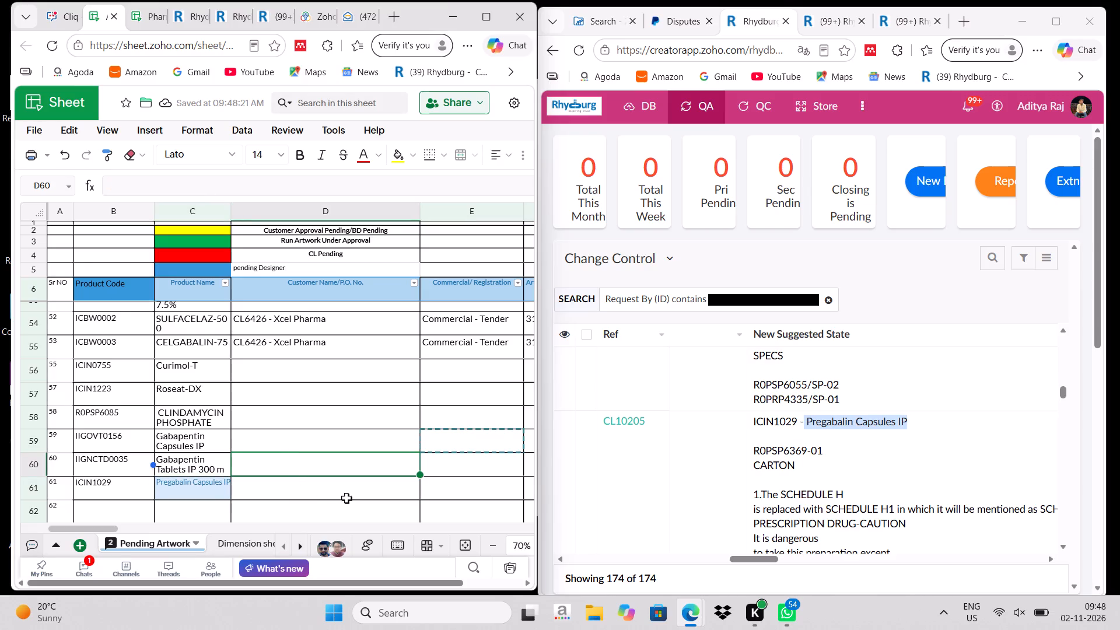
pyautogui.click(111, 510)
pyautogui.scroll(-1, 111, 510)
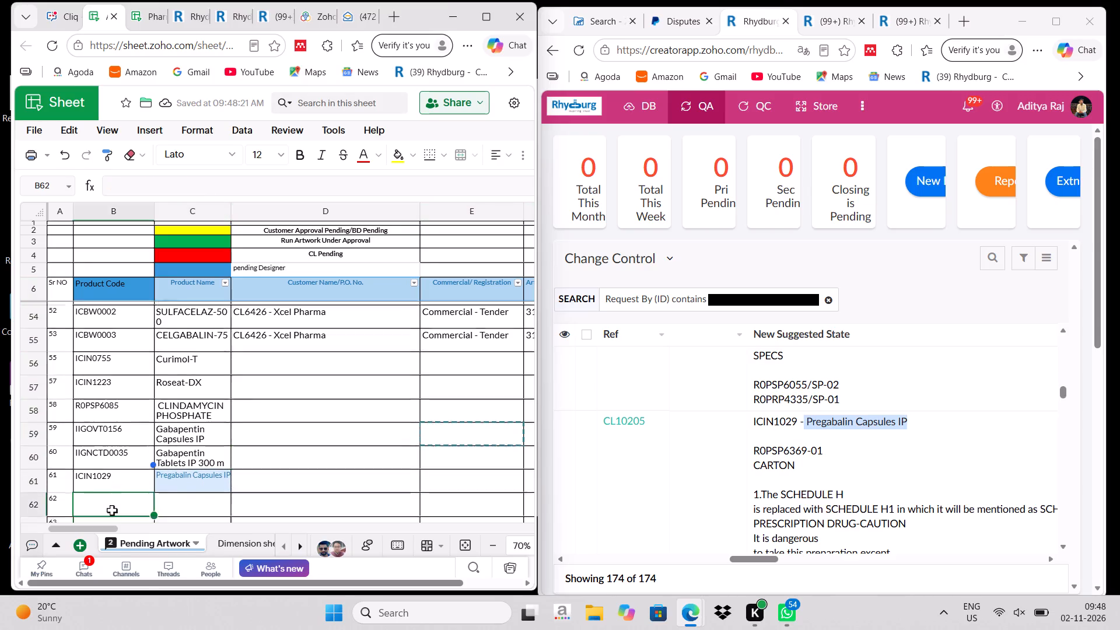
pyautogui.scroll(-1, 111, 510)
pyautogui.click(114, 429)
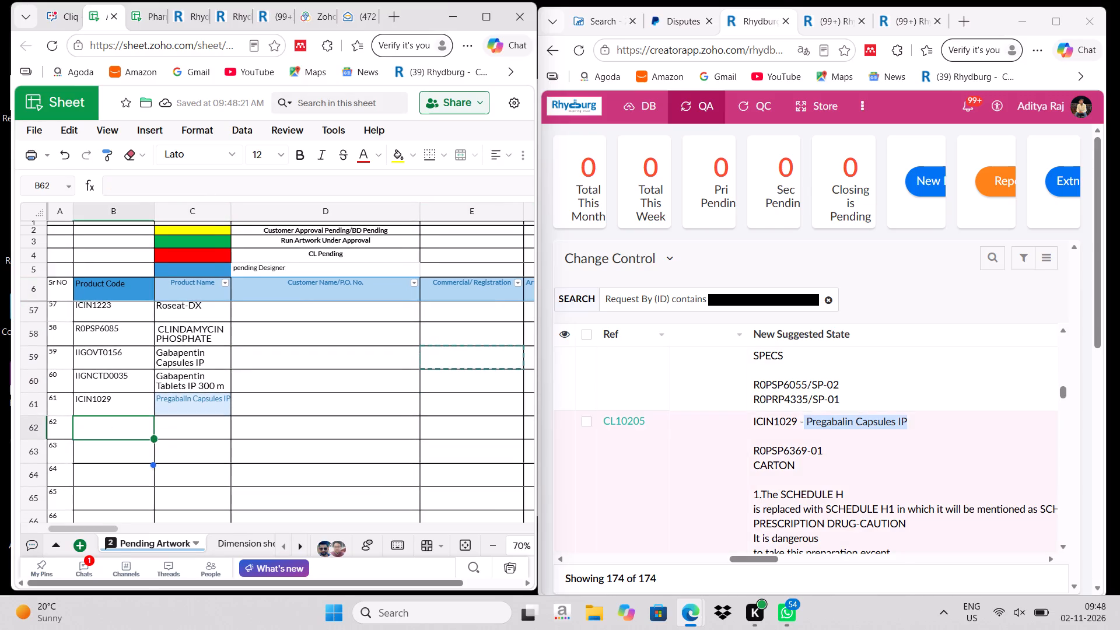
pyautogui.scroll(-6, 714, 473)
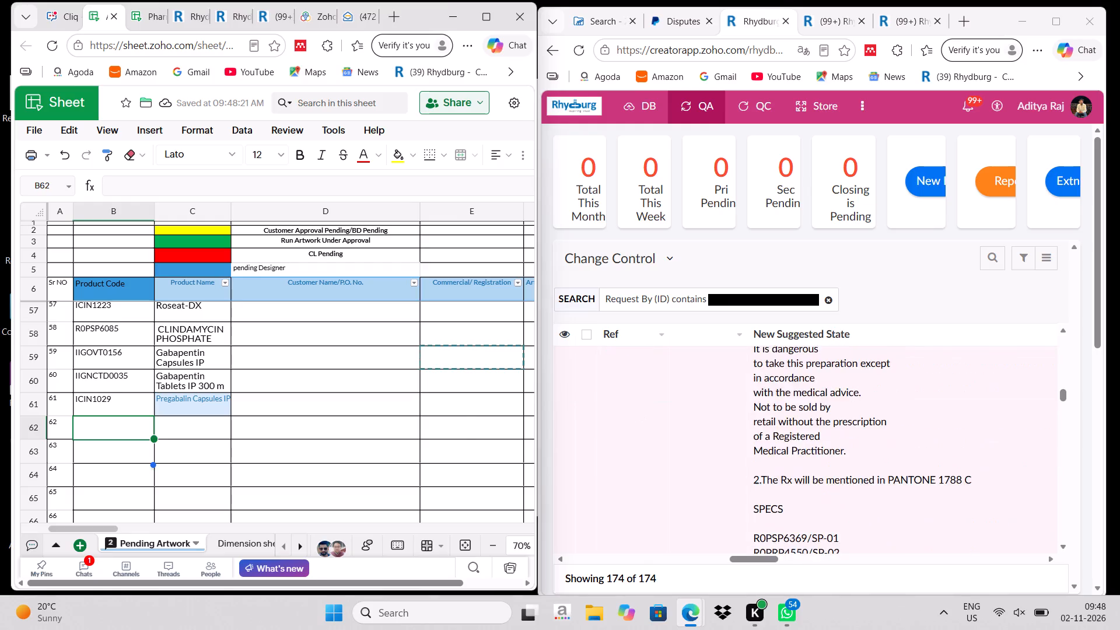
pyautogui.scroll(-2, 716, 471)
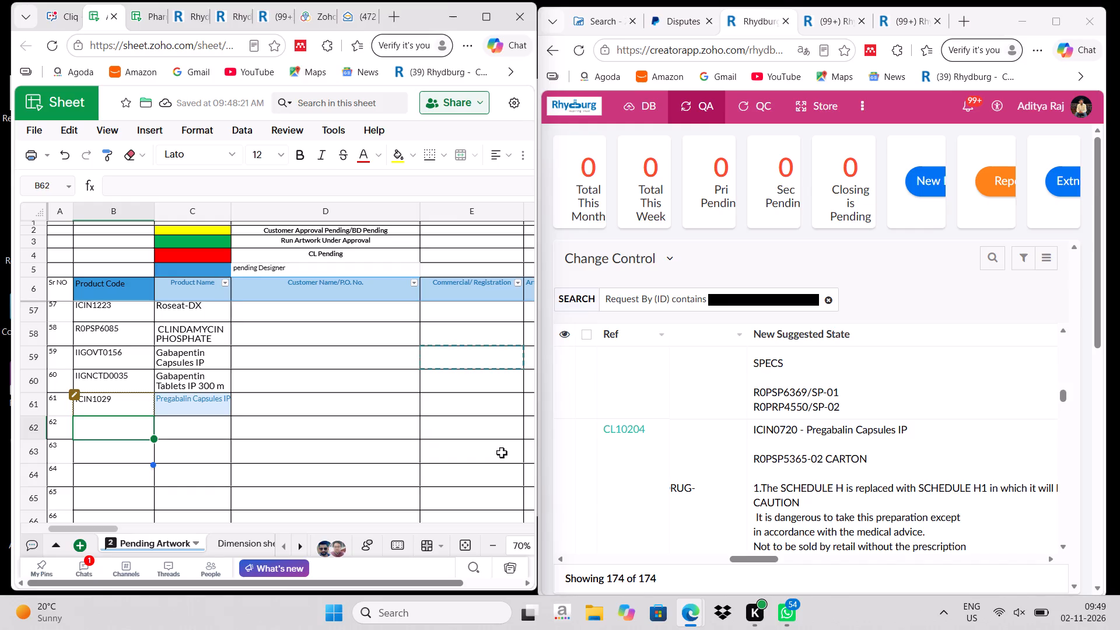
# Clear the product code from row 61's Product Code cell in the Pending Artwork sheet.
pyautogui.click(116, 398)
pyautogui.click(128, 405)
pyautogui.moveTo(128, 405); pyautogui.dragTo(100, 403)
pyautogui.doubleClick(120, 405)
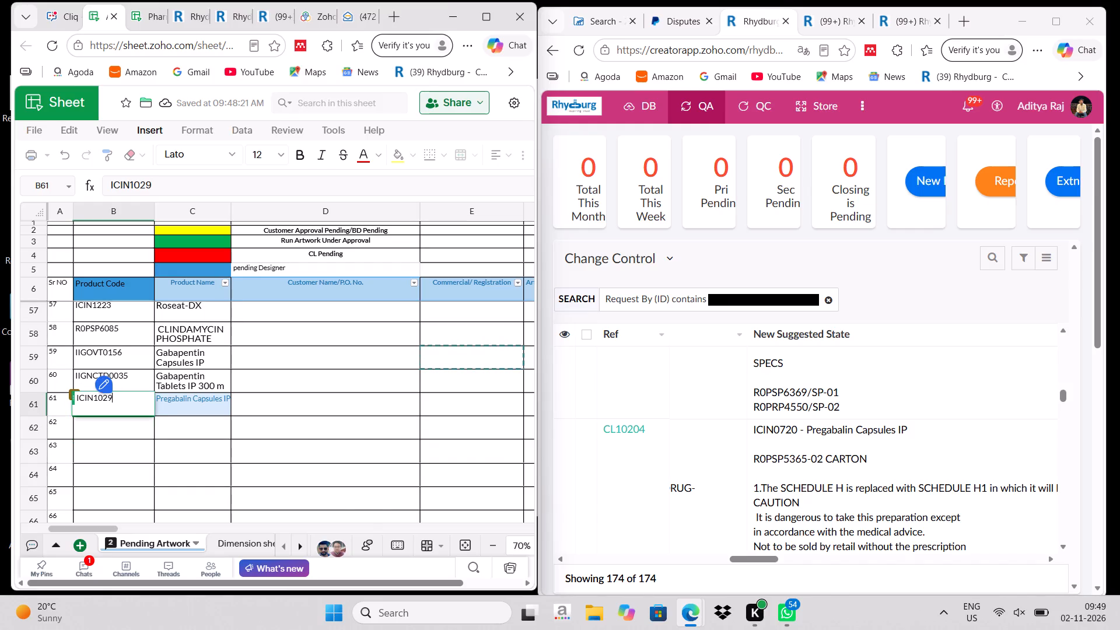
pyautogui.press('BackSpace')
pyautogui.press('BackSpace')
pyautogui.press('BackSpace')
pyautogui.press('BackSpace')
pyautogui.press('BackSpace')
pyautogui.press('BackSpace')
pyautogui.press('BackSpace')
pyautogui.press('BackSpace')
pyautogui.press('BackSpace')
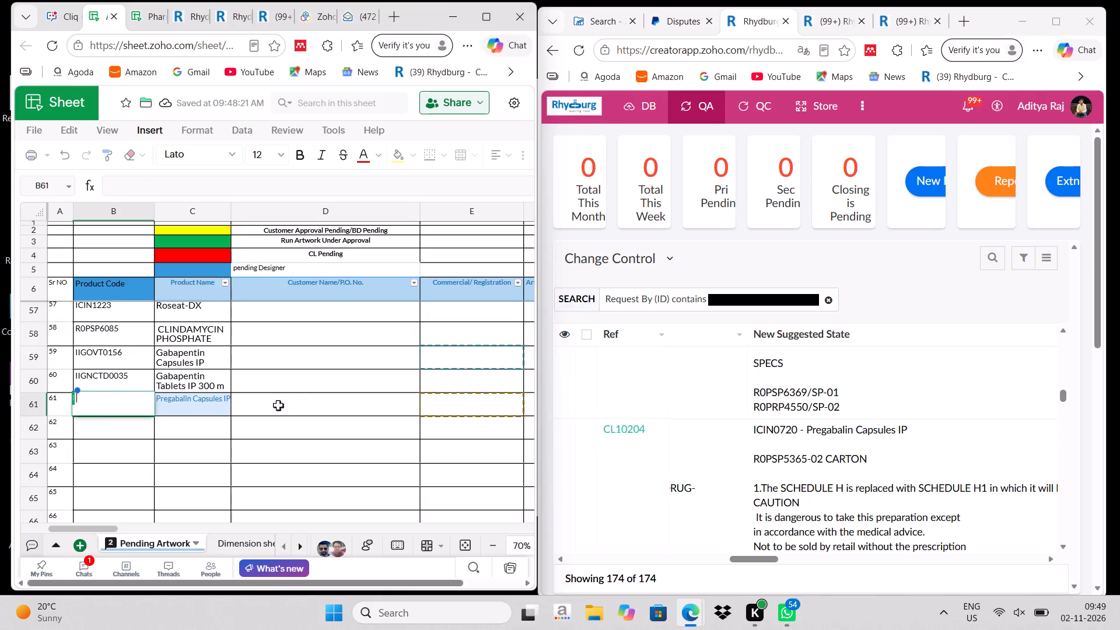
# Clear the product name from row 61's Product Name cell in the Pending Artwork sheet.
pyautogui.click(226, 395)
pyautogui.doubleClick(226, 401)
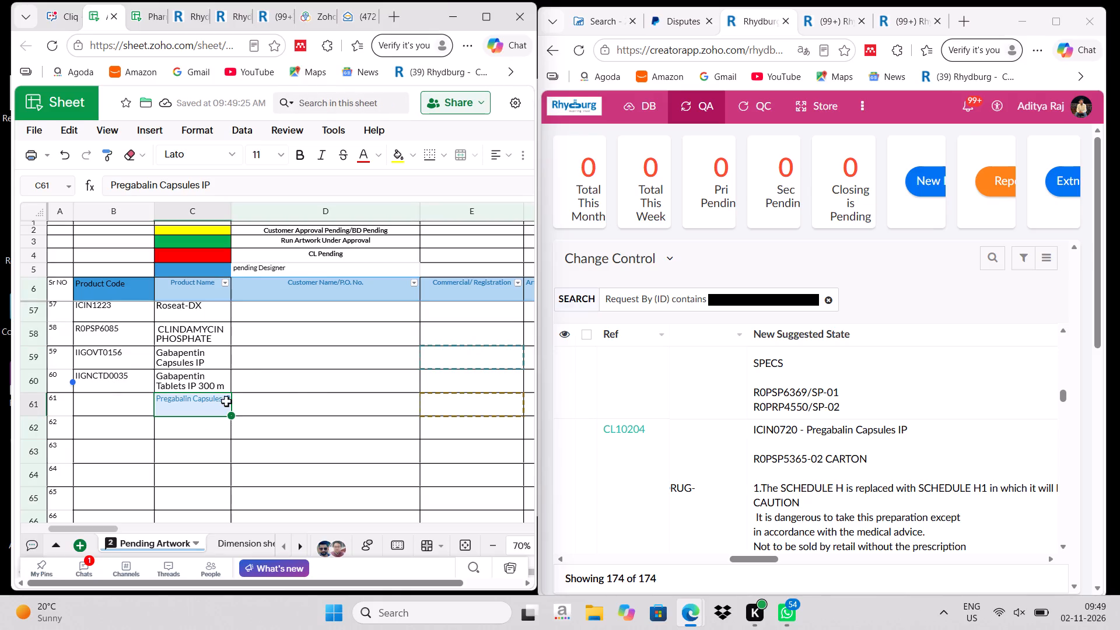
pyautogui.press('BackSpace')
pyautogui.press('BackSpace')
pyautogui.press('BackSpace')
pyautogui.press('BackSpace')
pyautogui.press('BackSpace')
pyautogui.press('BackSpace')
pyautogui.press('BackSpace')
pyautogui.press('BackSpace')
pyautogui.press('BackSpace')
pyautogui.press('BackSpace')
pyautogui.press('BackSpace')
pyautogui.press('BackSpace')
pyautogui.press('BackSpace')
pyautogui.press('BackSpace')
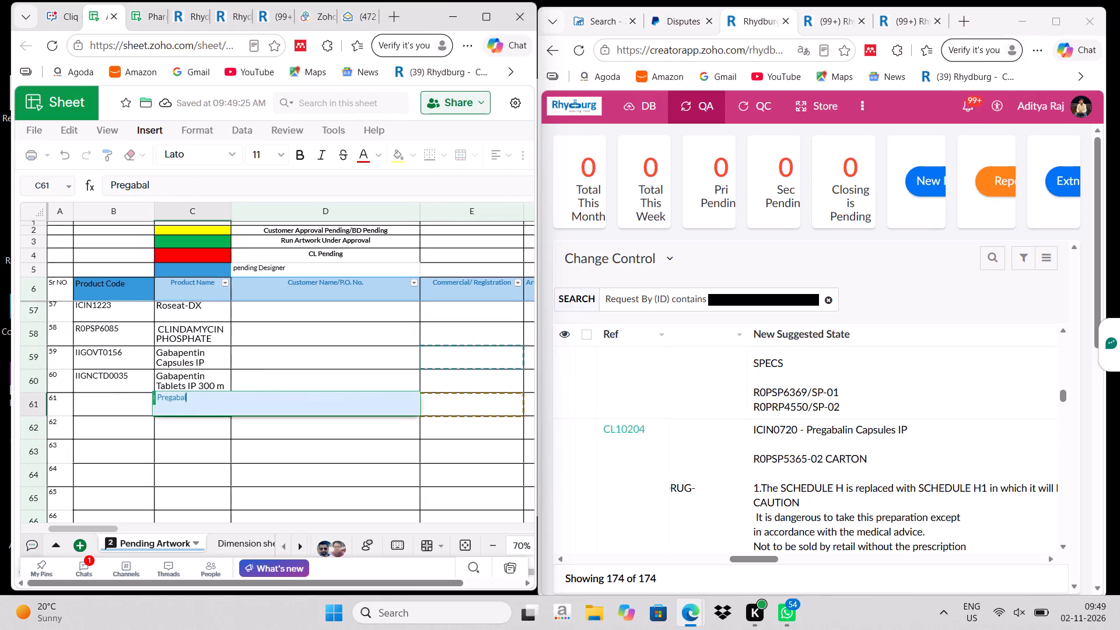
pyautogui.press('BackSpace')
pyautogui.press('BackSpace')
pyautogui.press('BackSpace')
pyautogui.press('BackSpace')
pyautogui.press('BackSpace')
pyautogui.press('BackSpace')
pyautogui.press('BackSpace')
pyautogui.press('BackSpace')
pyautogui.press('BackSpace')
pyautogui.press('BackSpace')
pyautogui.press('BackSpace')
pyautogui.press('BackSpace')
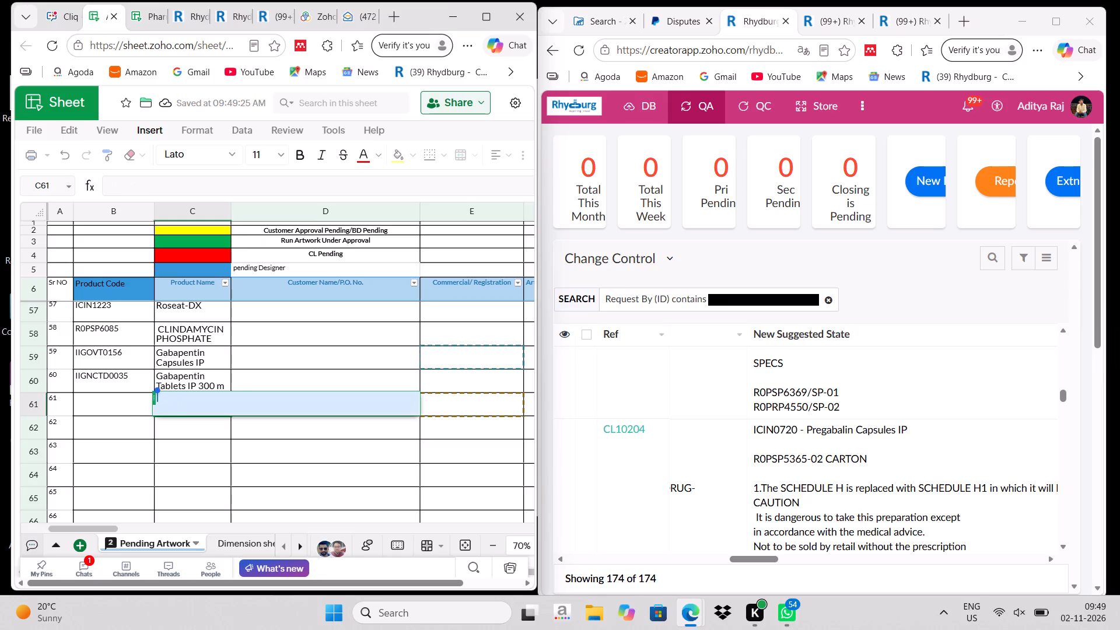
pyautogui.click(132, 423)
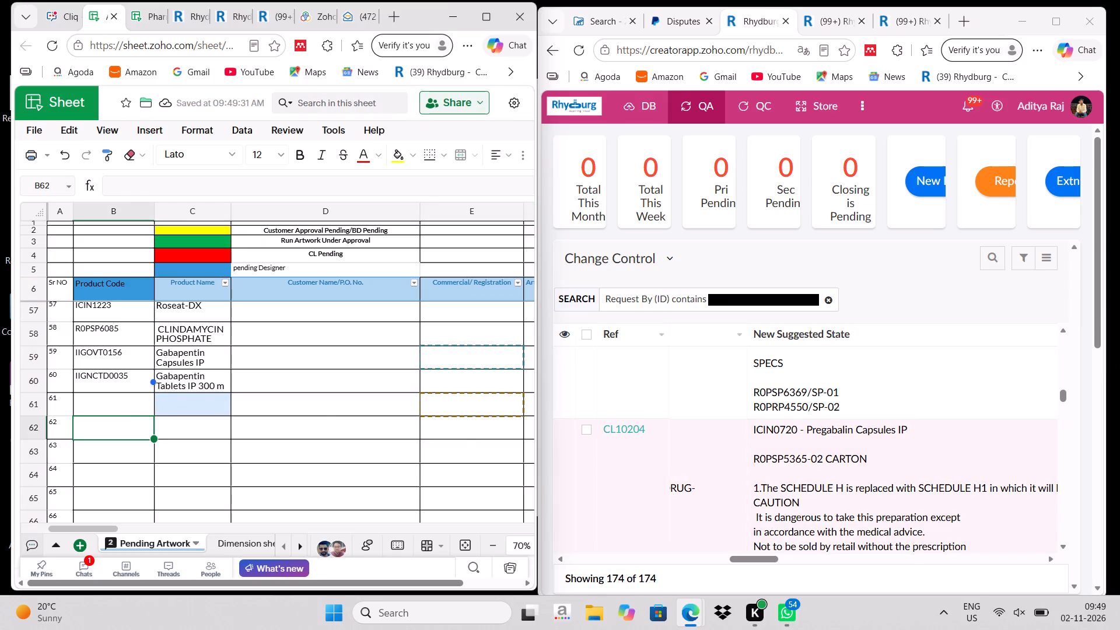
# Examine CL10203's new suggested state and look back over the earlier product rows in the Pending Artwork sheet.
pyautogui.click(1067, 418)
pyautogui.scroll(-4, 1058, 405)
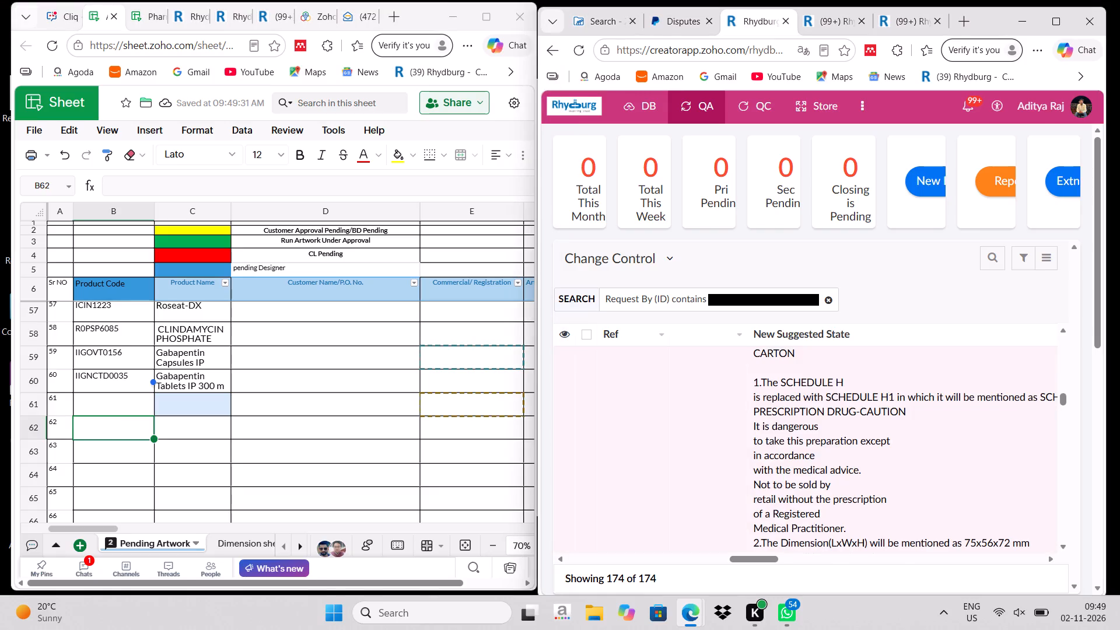
pyautogui.scroll(1, 1055, 407)
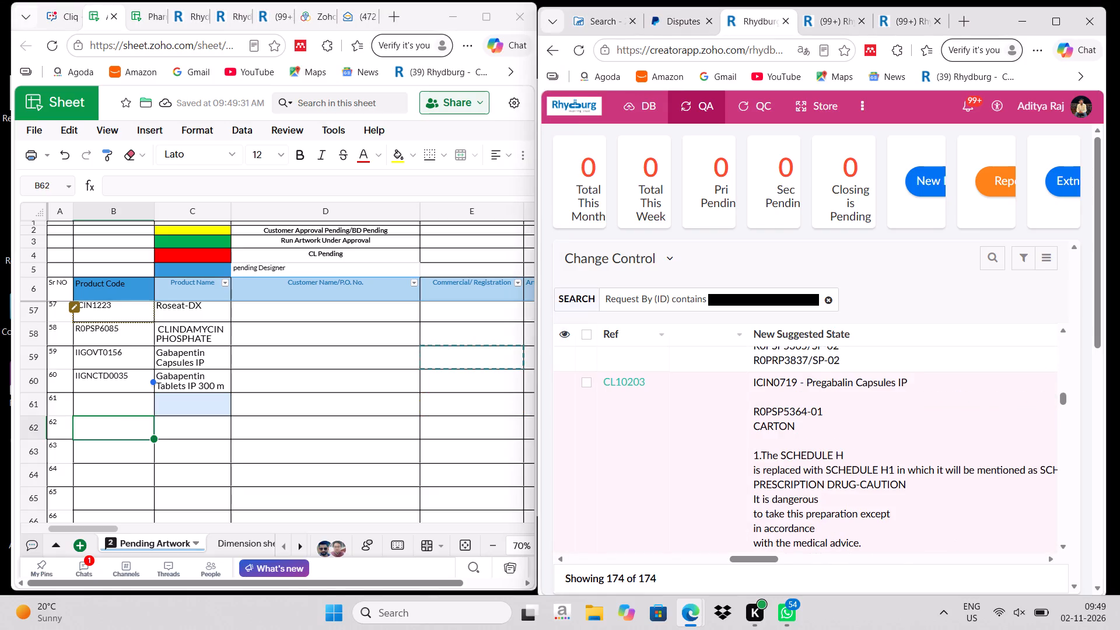
pyautogui.scroll(2, 162, 358)
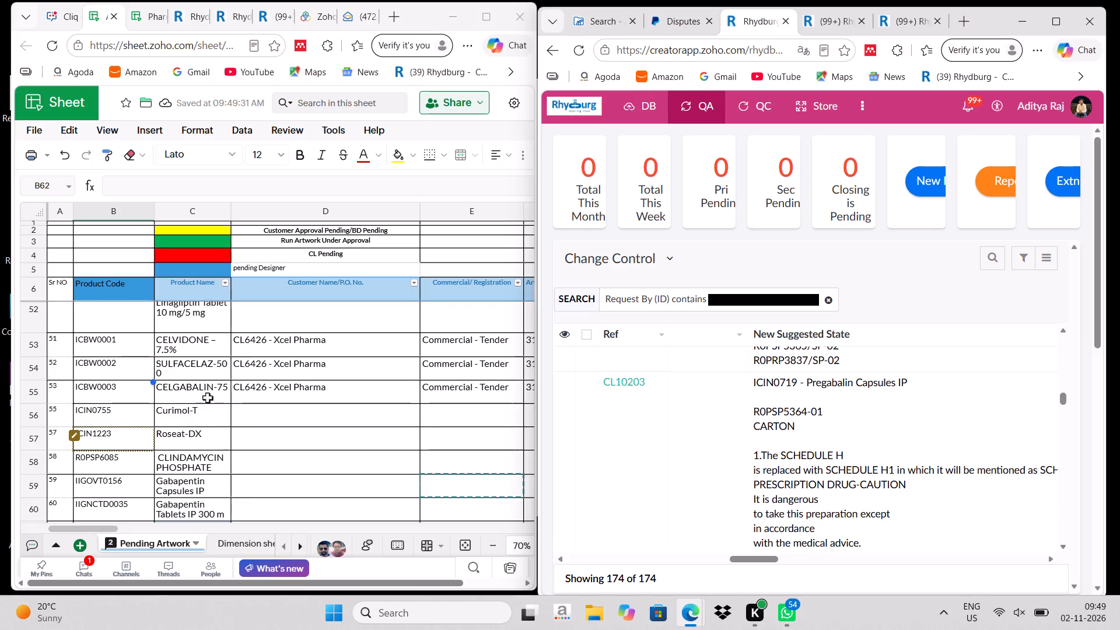
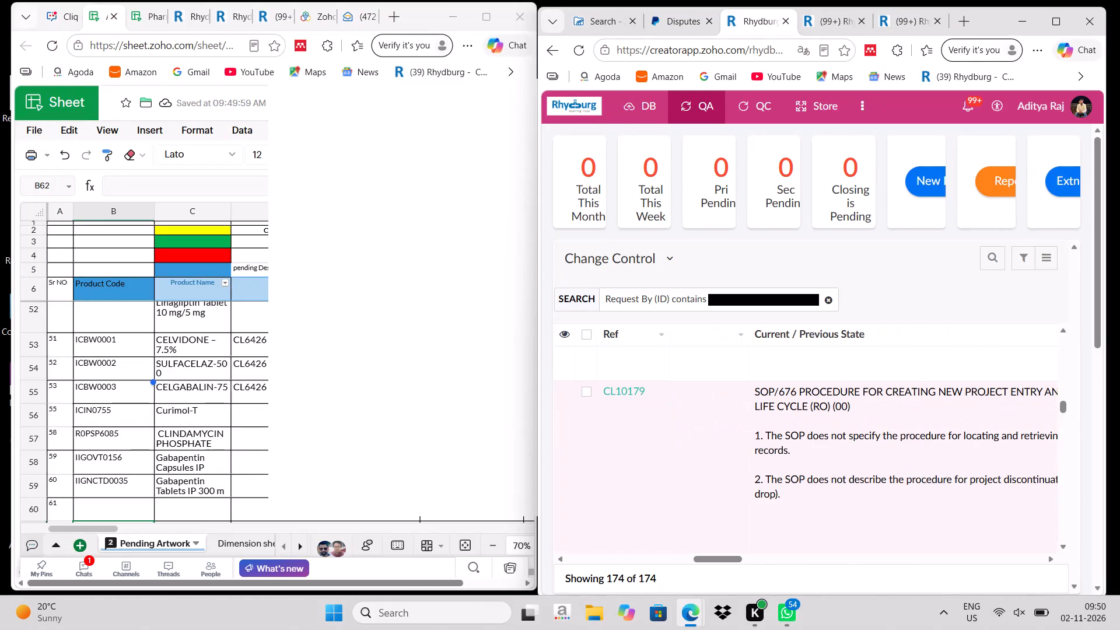
# Look over the change controls around CL10179 and check CL10198's created time, evaluation statuses and closing status in the maximized window.
pyautogui.scroll(-4, 857, 407)
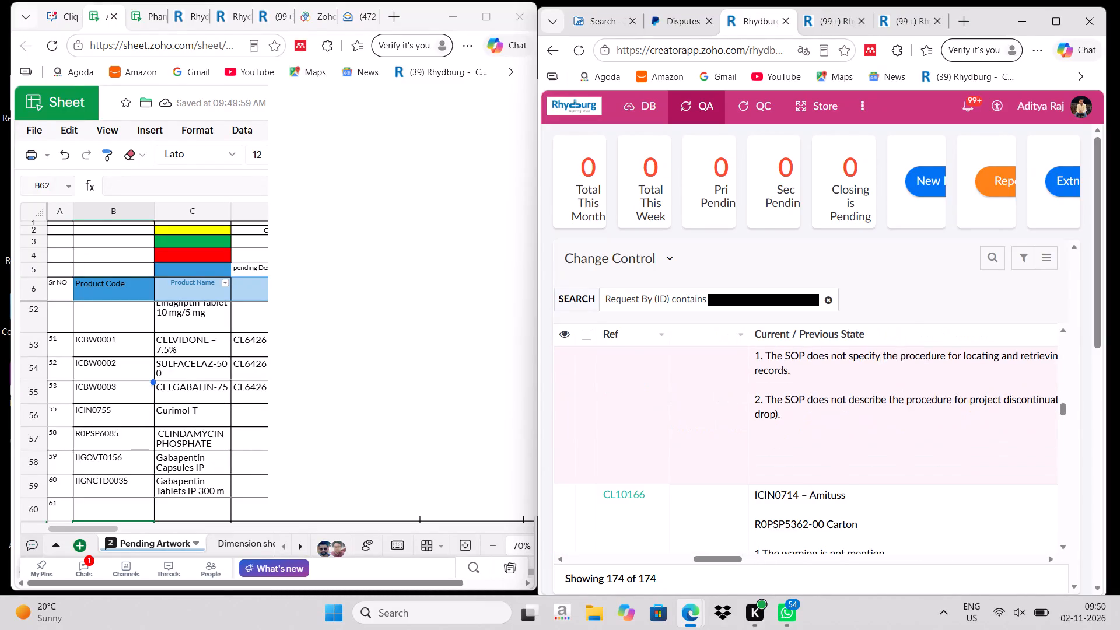
pyautogui.scroll(-1, 857, 408)
pyautogui.scroll(8, 857, 408)
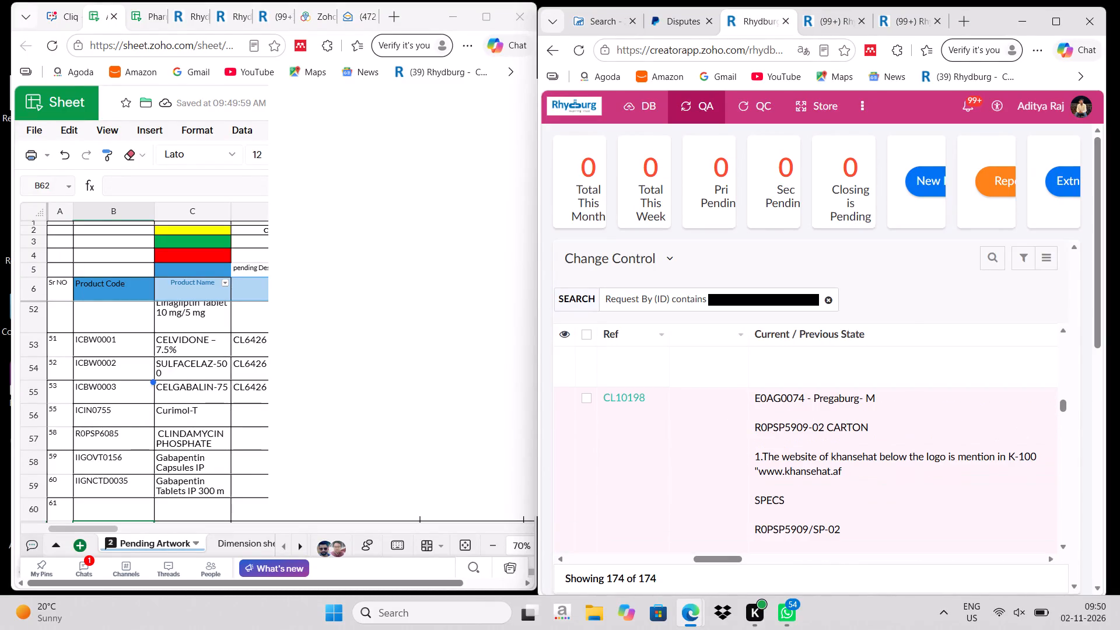
pyautogui.click(1052, 27)
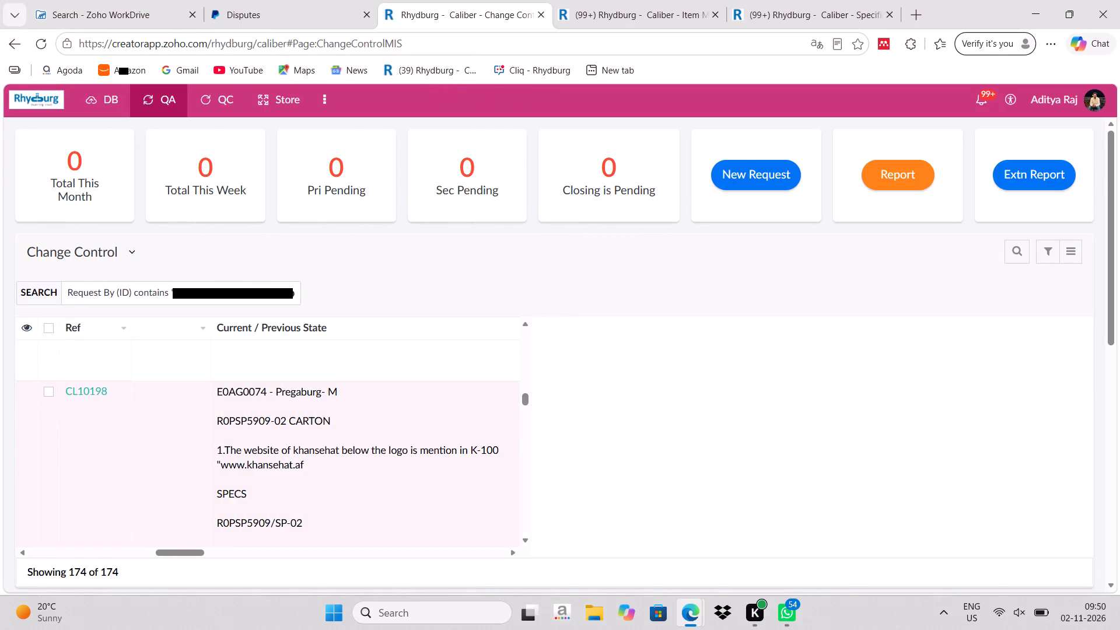
pyautogui.moveTo(160, 553); pyautogui.dragTo(70, 549)
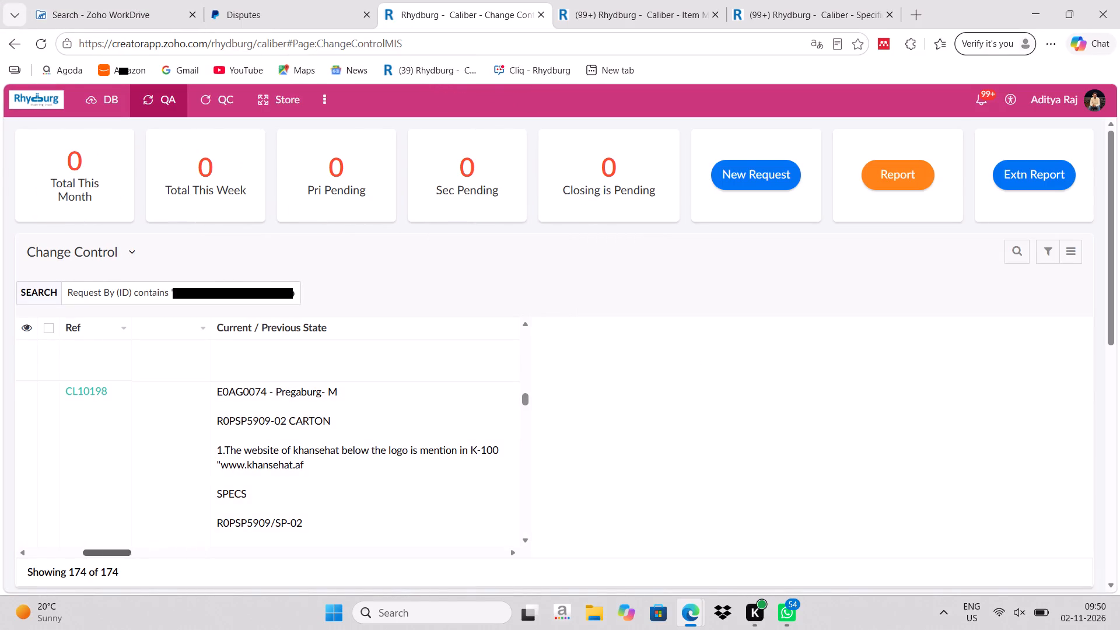
pyautogui.moveTo(70, 549); pyautogui.dragTo(0, 549)
pyautogui.click(414, 3)
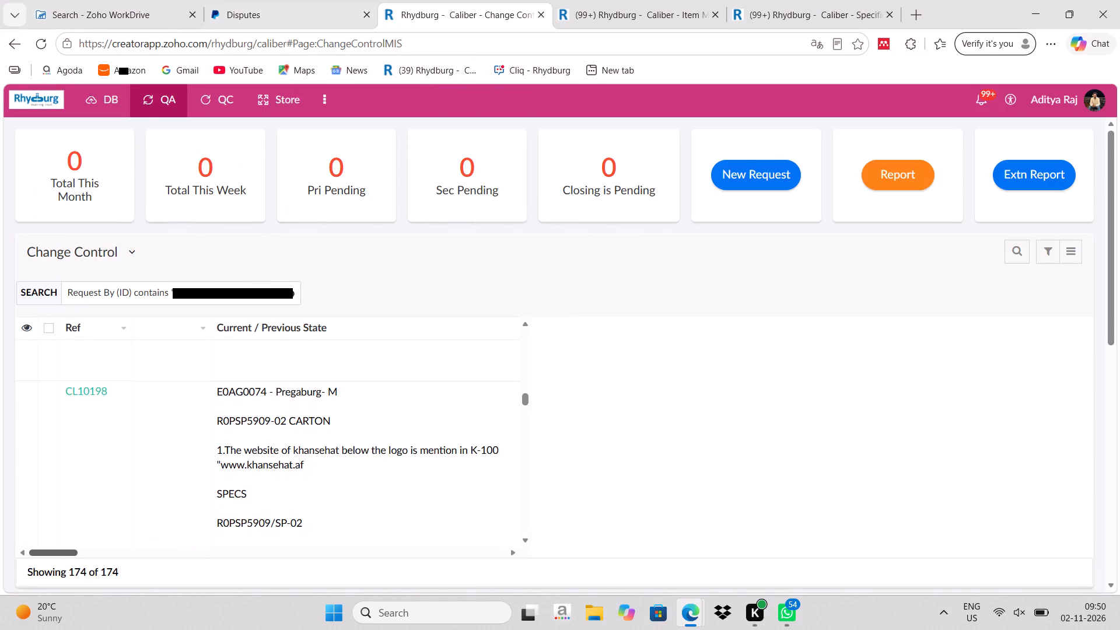
pyautogui.click(611, 1)
pyautogui.click(456, 18)
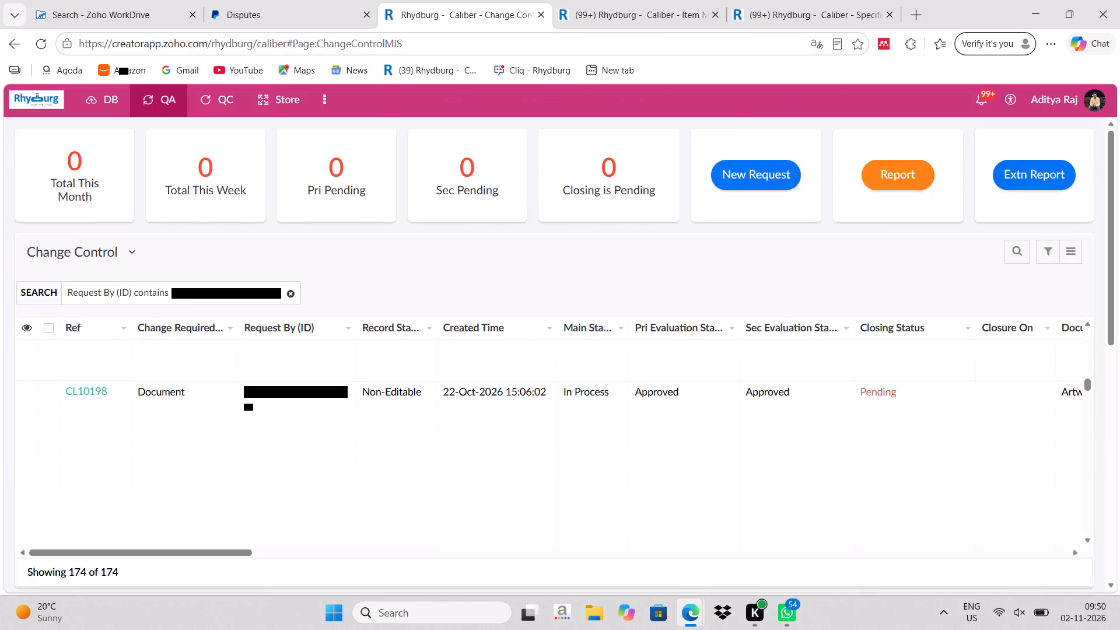
pyautogui.hscroll(-6, 584, 422)
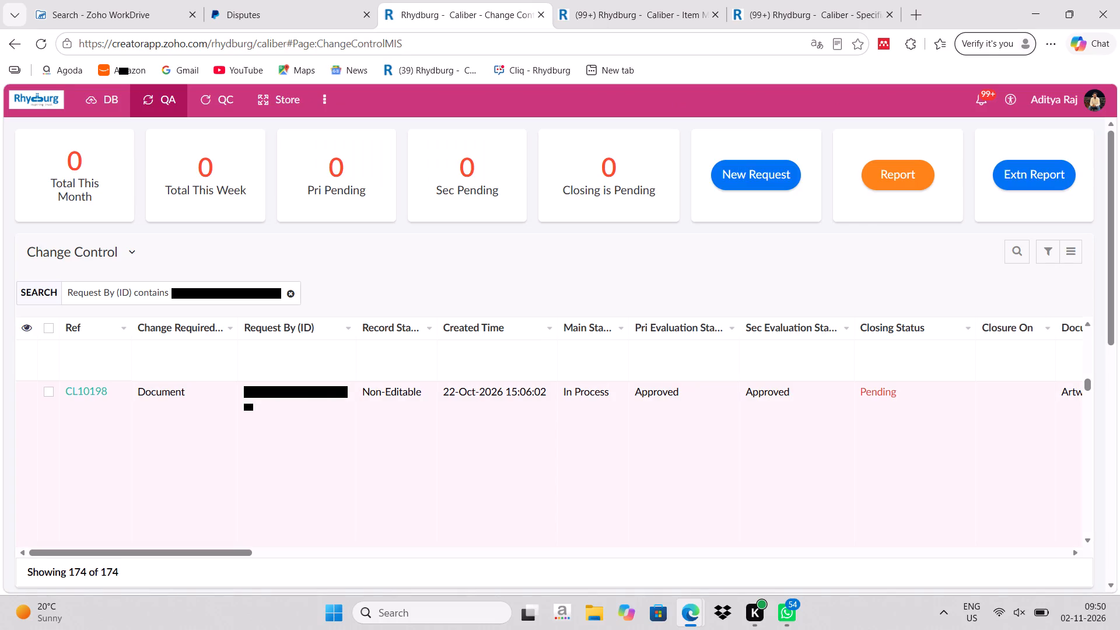
pyautogui.hscroll(-2, 586, 422)
# Examine the current and new suggested states of the change controls from CL10198 back towards the newest entries.
pyautogui.moveTo(228, 553); pyautogui.dragTo(491, 563)
pyautogui.scroll(20, 549, 464)
pyautogui.scroll(18, 549, 464)
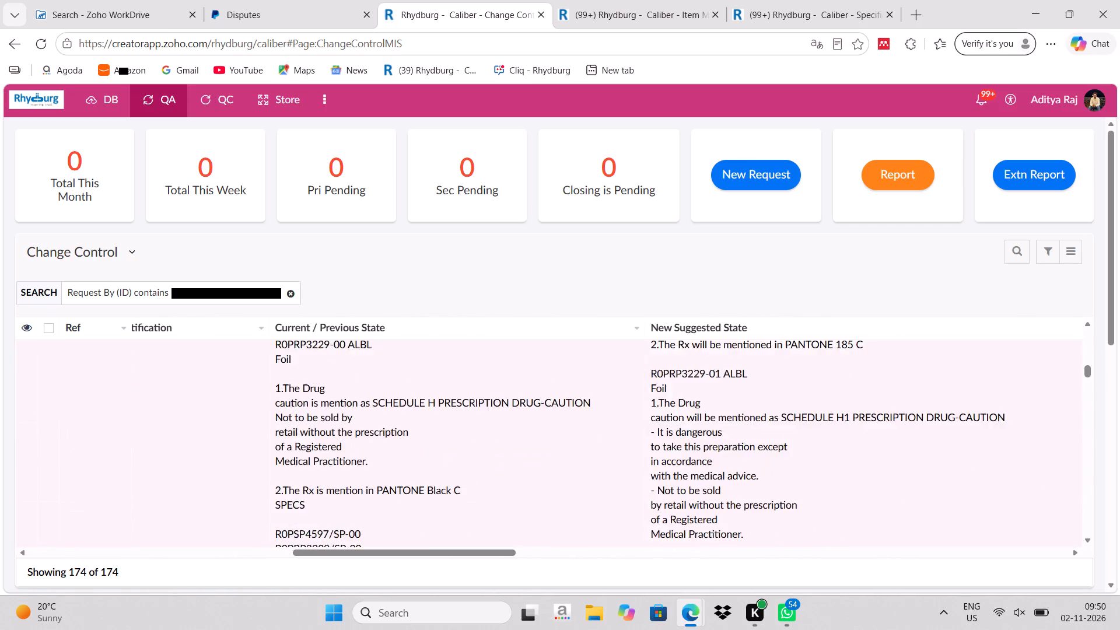
pyautogui.scroll(19, 549, 464)
pyautogui.scroll(15, 549, 464)
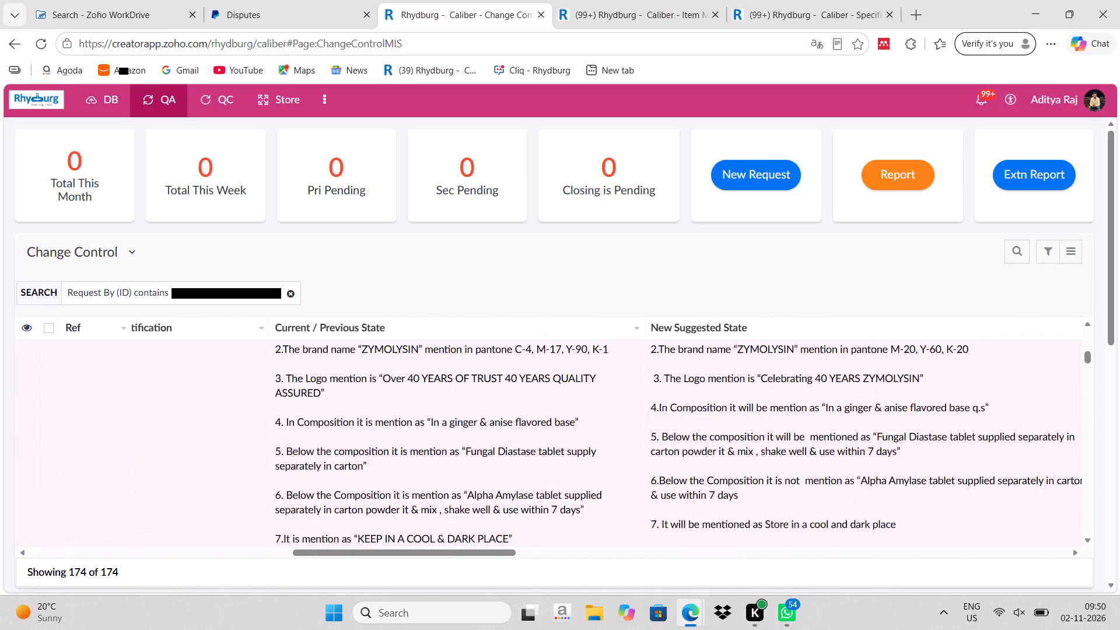
pyautogui.scroll(15, 549, 464)
pyautogui.scroll(8, 549, 464)
pyautogui.scroll(15, 549, 464)
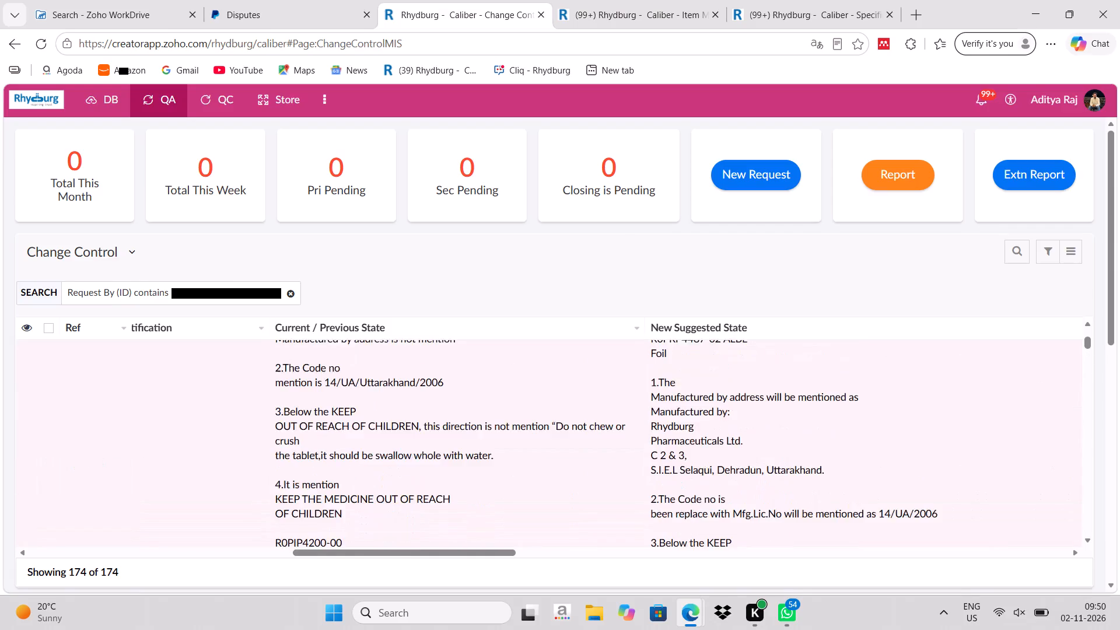
pyautogui.scroll(16, 549, 464)
pyautogui.scroll(17, 549, 464)
pyautogui.scroll(8, 549, 464)
# Examine the current and new suggested states of the change controls from CL10244 through CL10230 to CL10224.
pyautogui.scroll(-5, 549, 462)
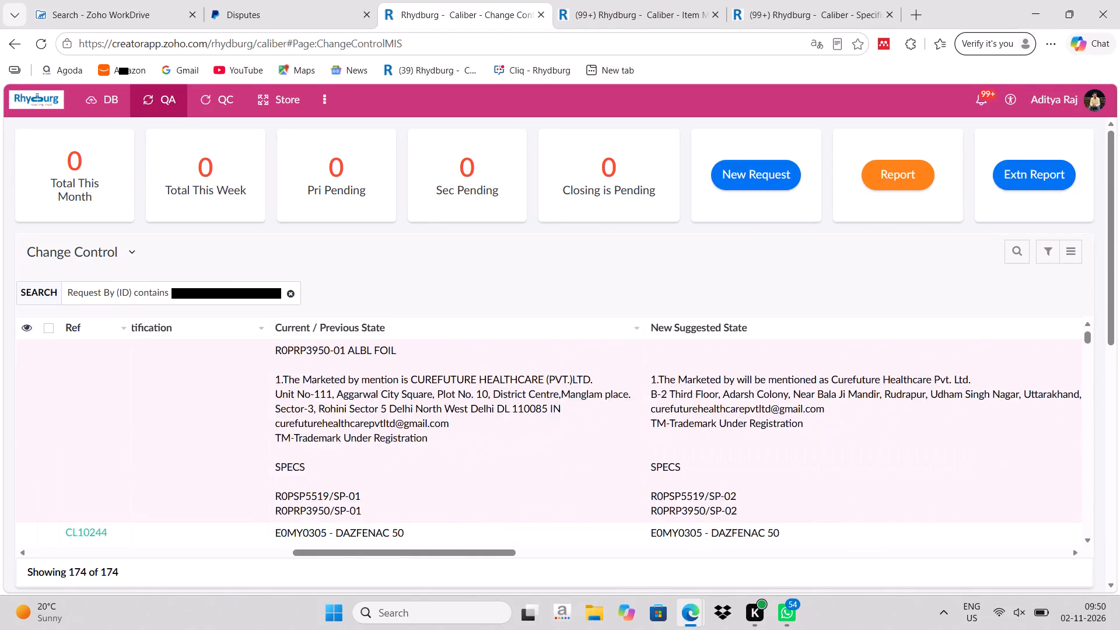
pyautogui.scroll(-5, 549, 467)
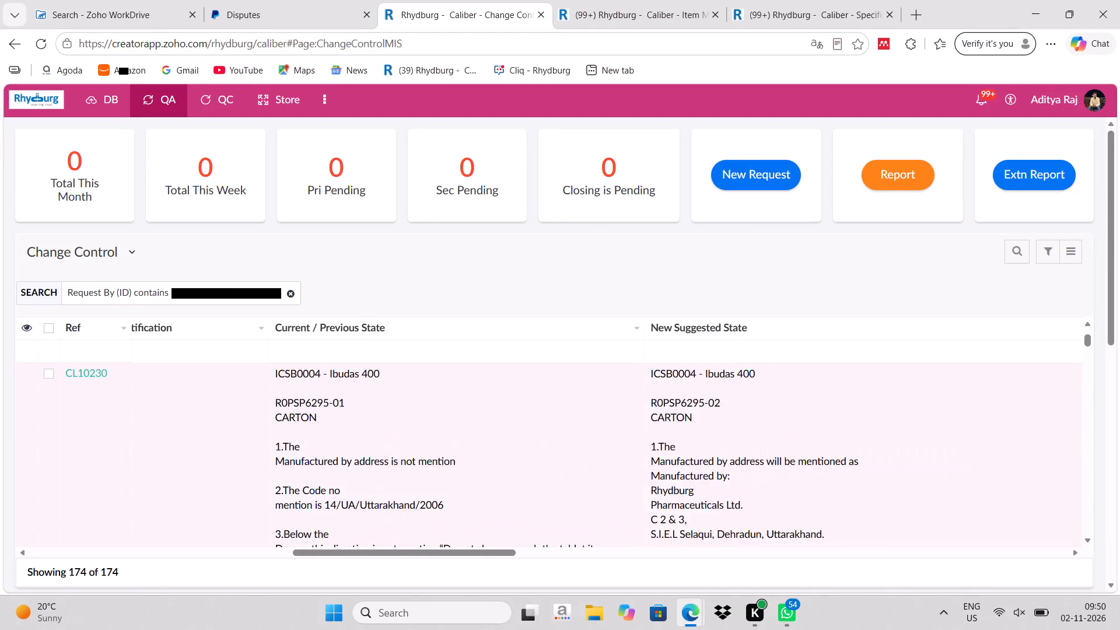
pyautogui.scroll(1, 548, 465)
pyautogui.scroll(-12, 547, 466)
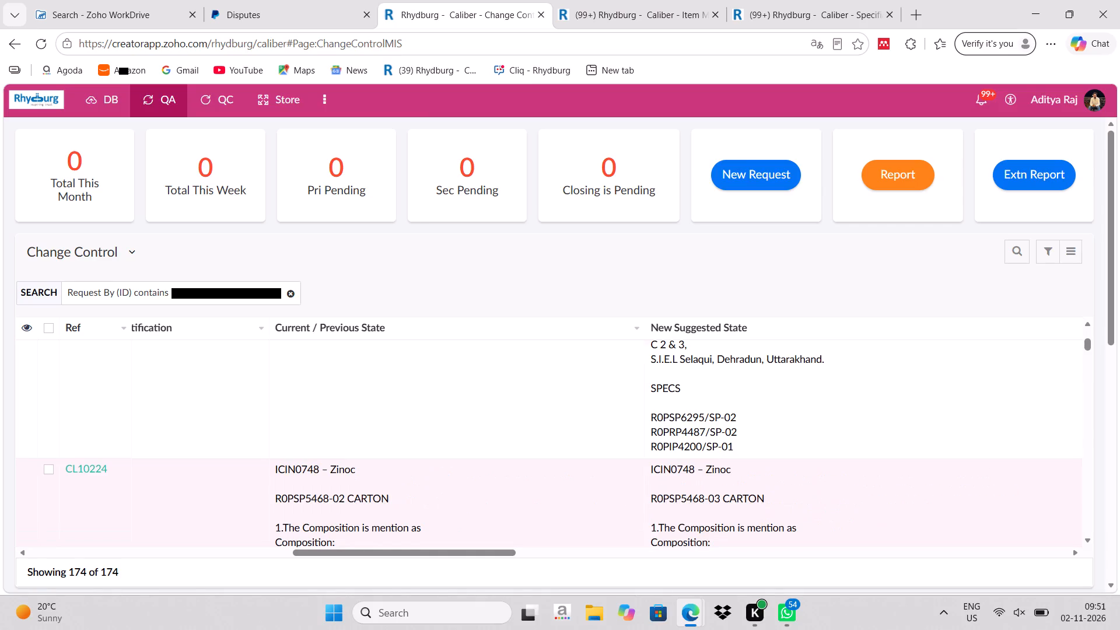
pyautogui.scroll(-1, 542, 462)
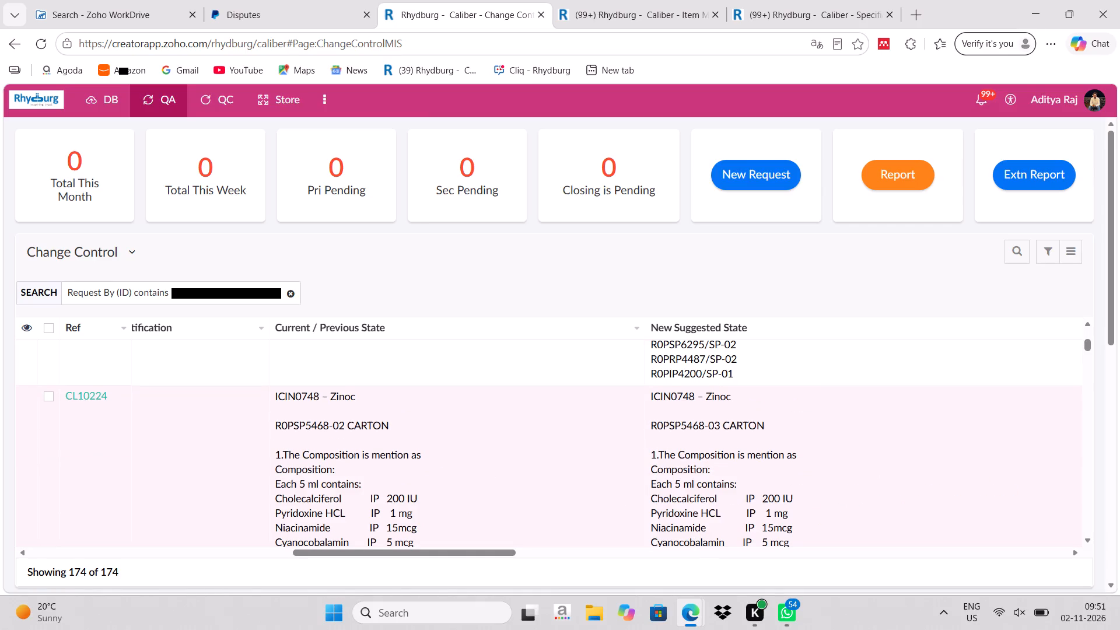
# Copy the reference number CL10224 of the ICIN0748 – Zinoc change control.
pyautogui.moveTo(60, 393); pyautogui.dragTo(118, 400)
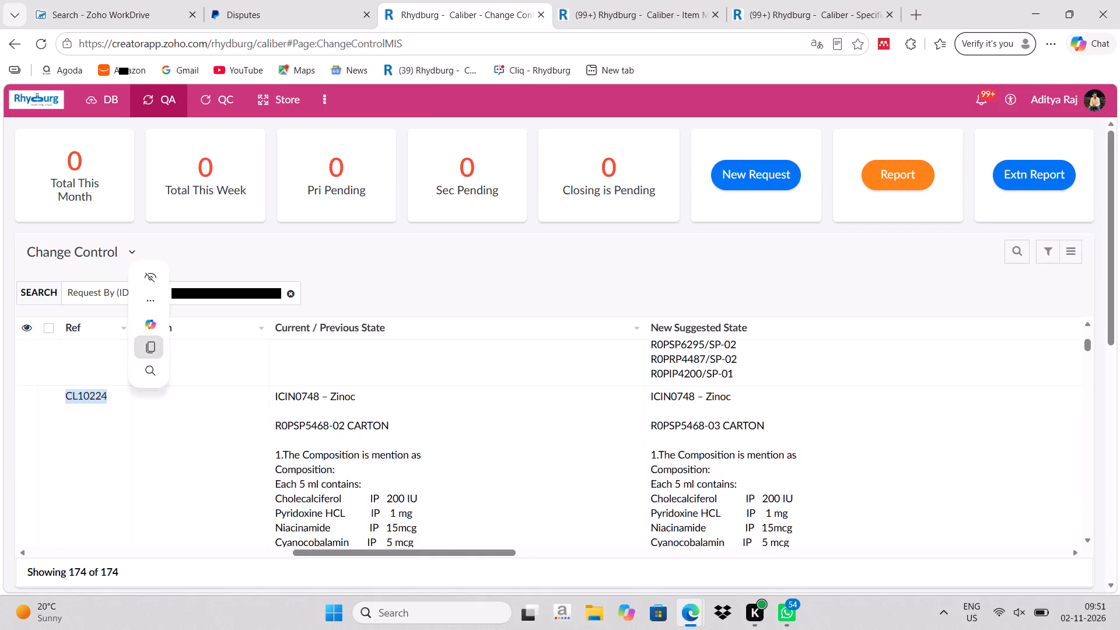
pyautogui.click(144, 347)
# Check the created time, evaluation statuses and closing status of change control CL10224.
pyautogui.moveTo(323, 550); pyautogui.dragTo(205, 542)
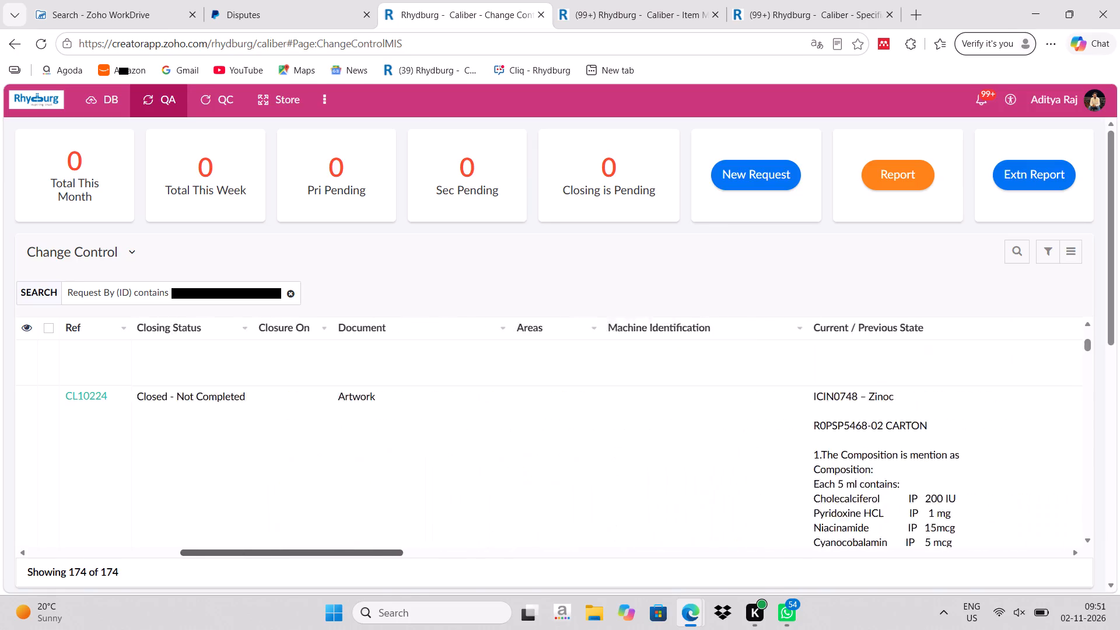
pyautogui.moveTo(205, 542); pyautogui.dragTo(34, 542)
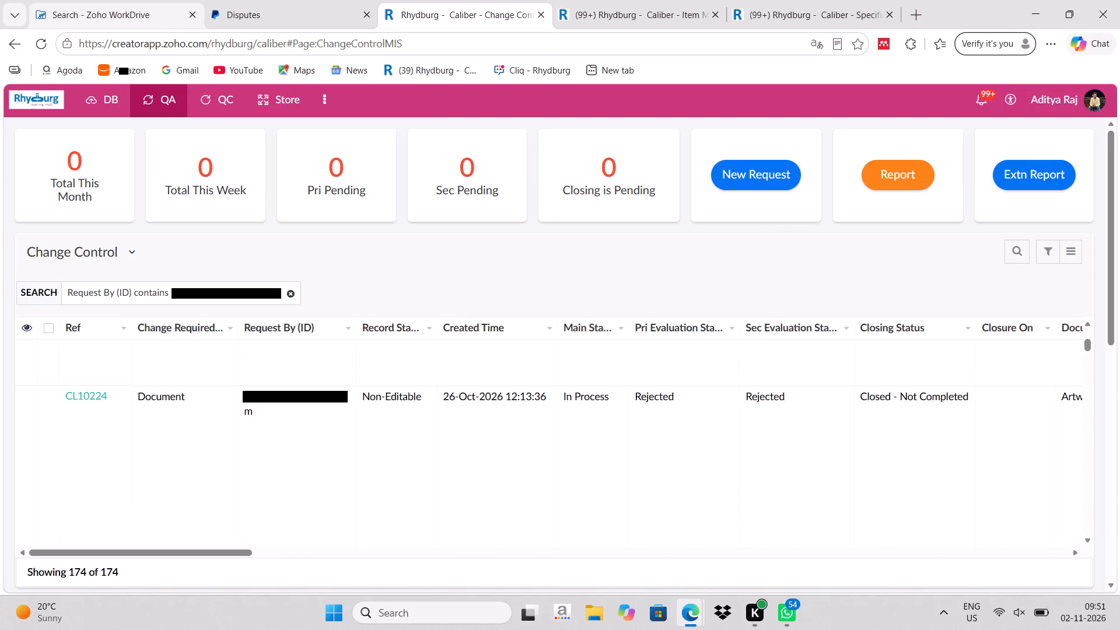
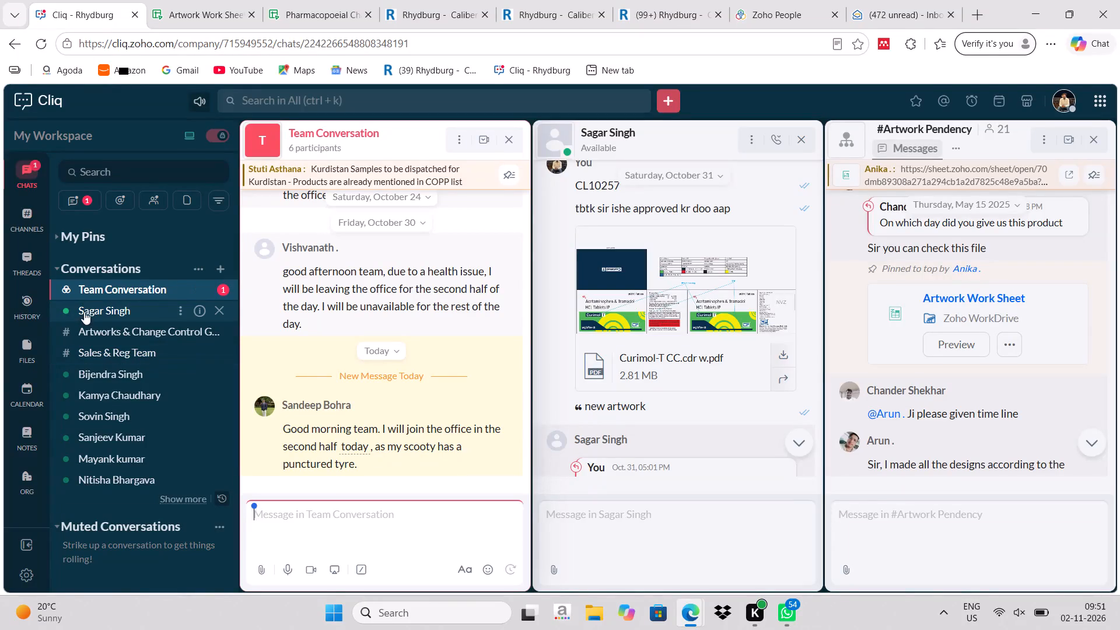
# Send the Quality Assurance change control executive a direct message reading "CL10224 SIR YE REJECT KRAA KYA AAPNE", reusing the copied CL number.
pyautogui.click(85, 310)
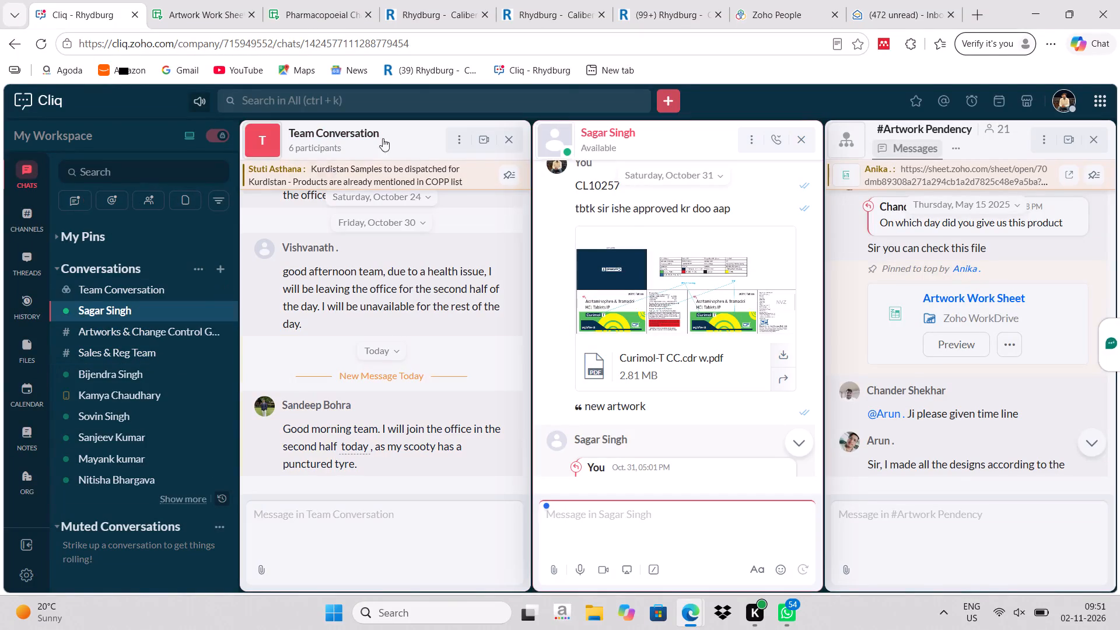
pyautogui.click(558, 141)
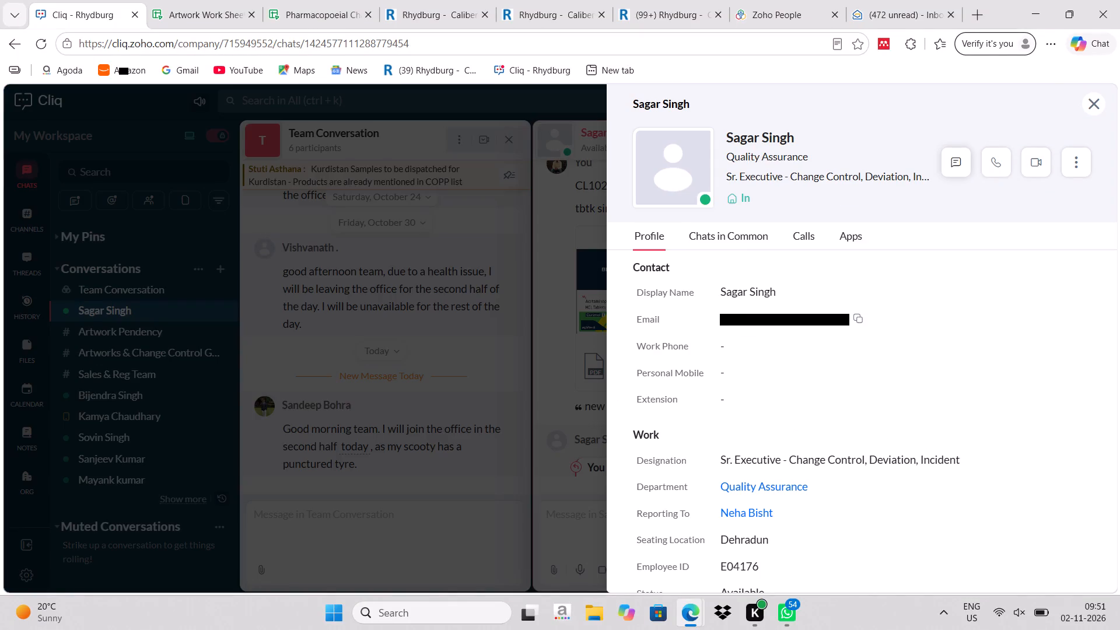
pyautogui.click(1091, 101)
pyautogui.scroll(-7, 654, 353)
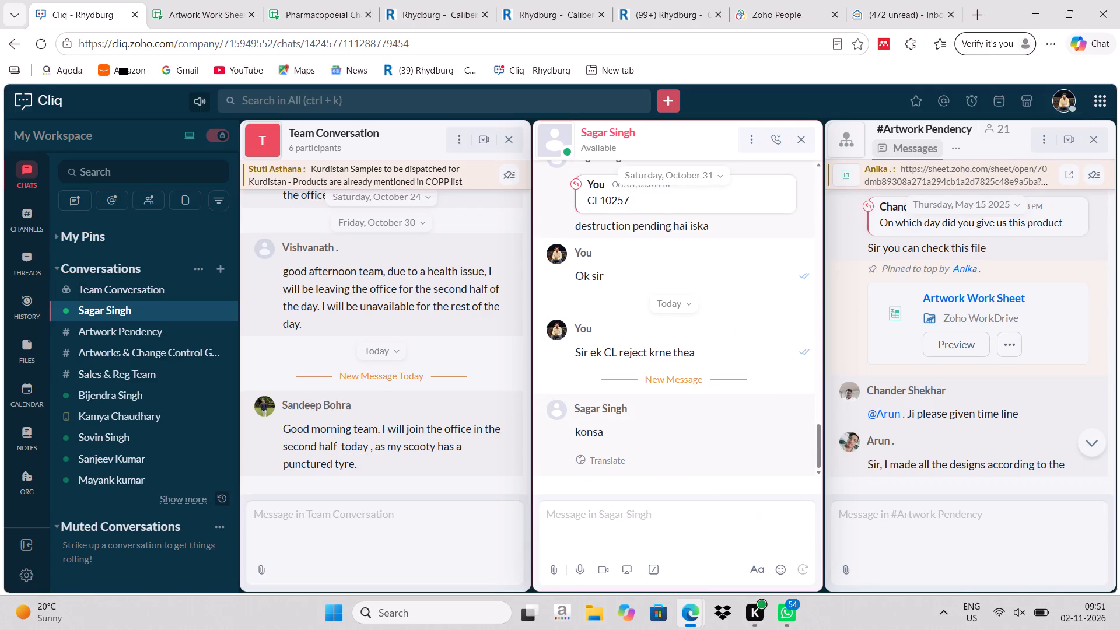
pyautogui.scroll(-6, 659, 359)
pyautogui.click(565, 509)
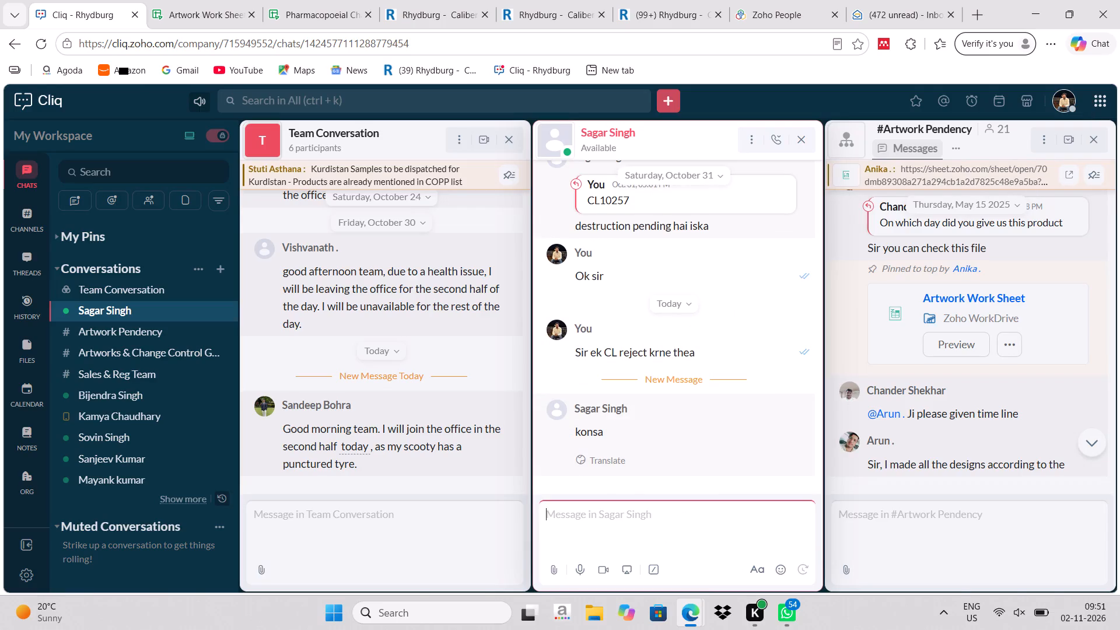
pyautogui.hotkey('ctrl', 'v')
pyautogui.press('space')
pyautogui.write('SIR YE REJECT KRAA KYA AAPNE')
pyautogui.press('Return')
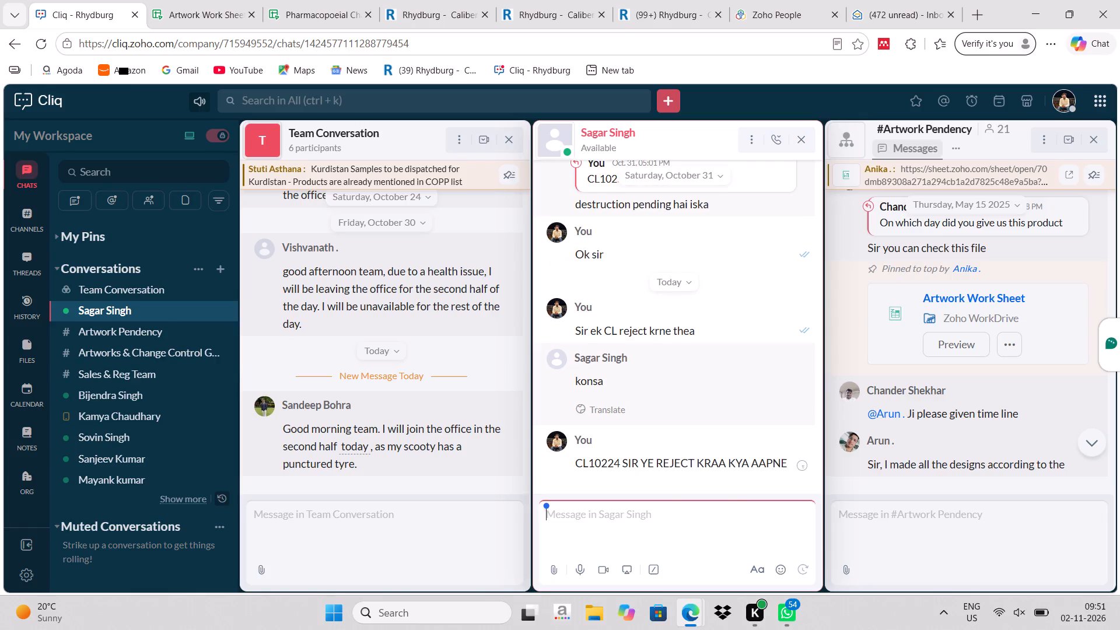
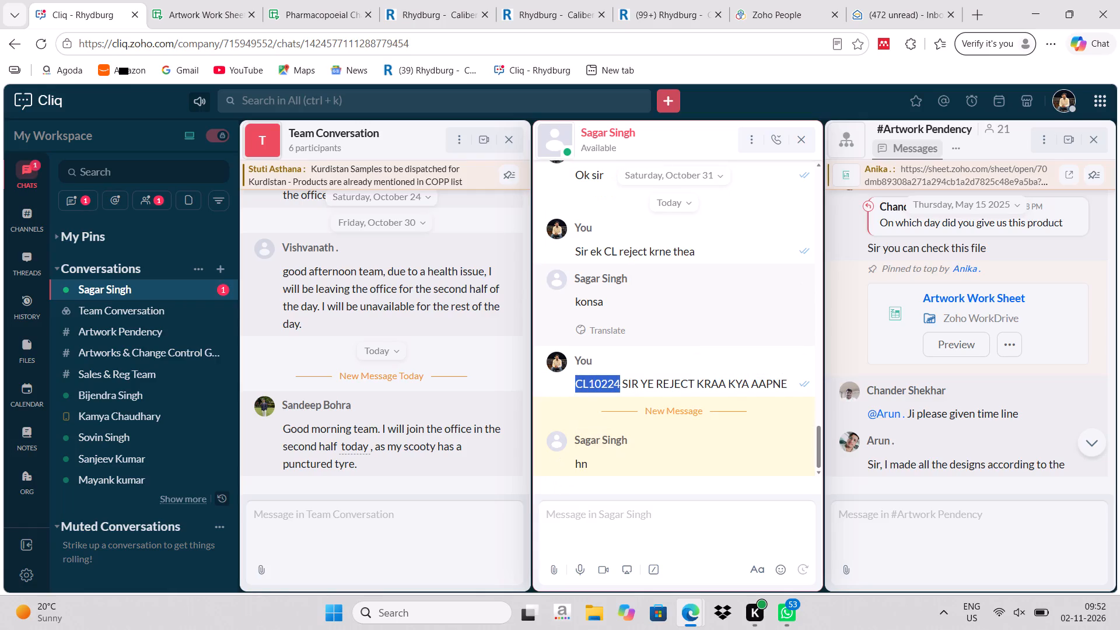
# Send the Quality Assurance executive a follow-up direct message reading "USME SIR KYA ISSUE AAGAYI THI".
pyautogui.click(599, 519)
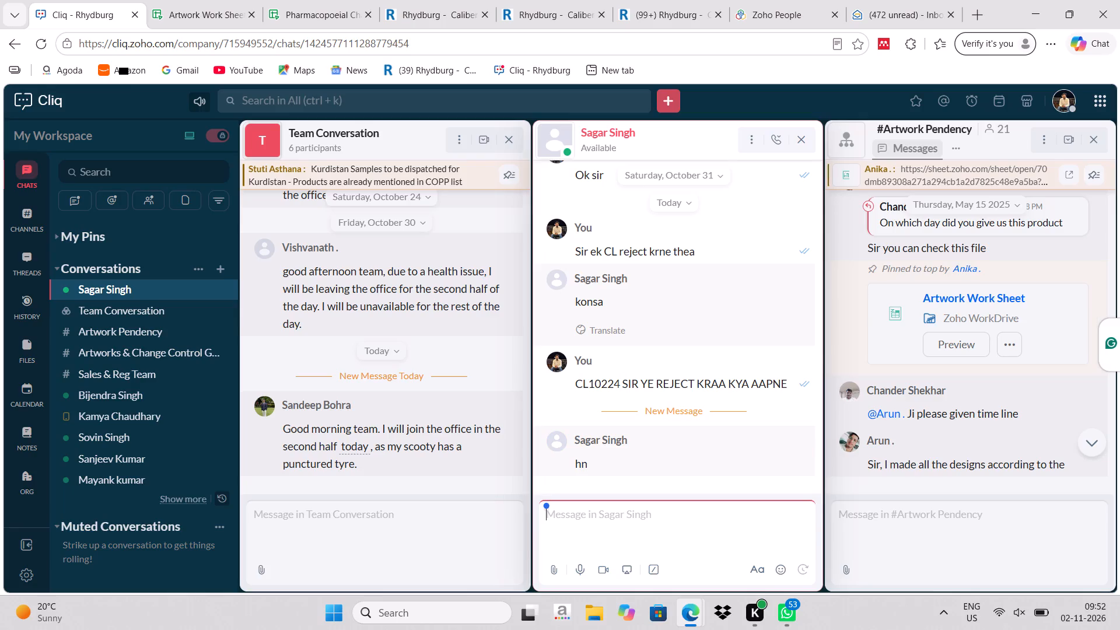
pyautogui.write('USME SIR KYA ISSUE AAGAYI THUI')
pyautogui.press('BackSpace')
pyautogui.press('BackSpace')
pyautogui.press('BackSpace')
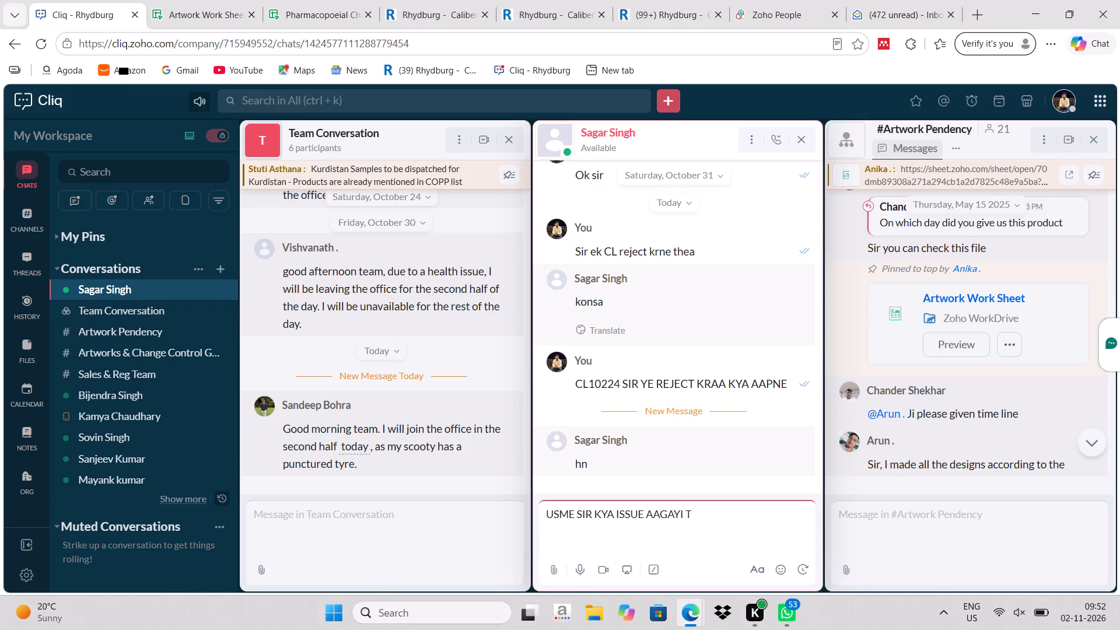
pyautogui.write('HI')
pyautogui.press('Return')
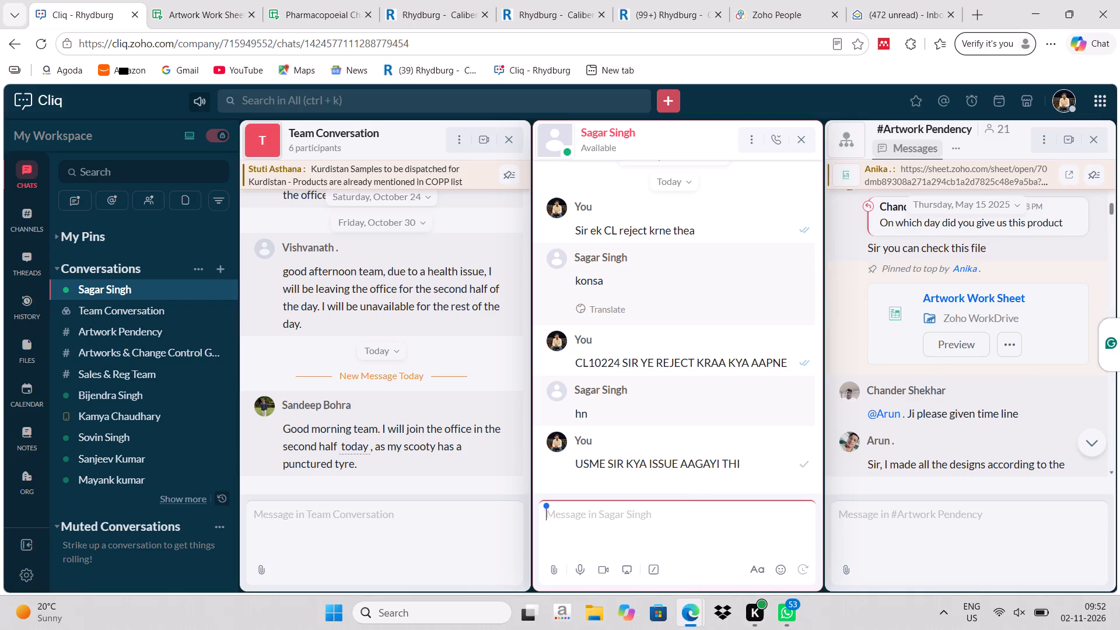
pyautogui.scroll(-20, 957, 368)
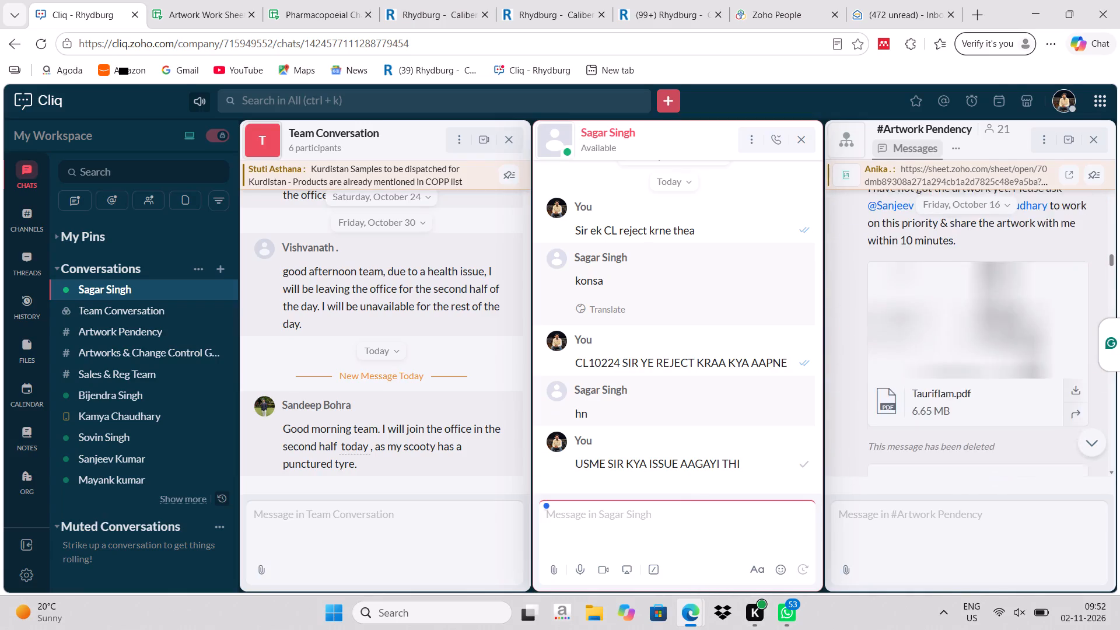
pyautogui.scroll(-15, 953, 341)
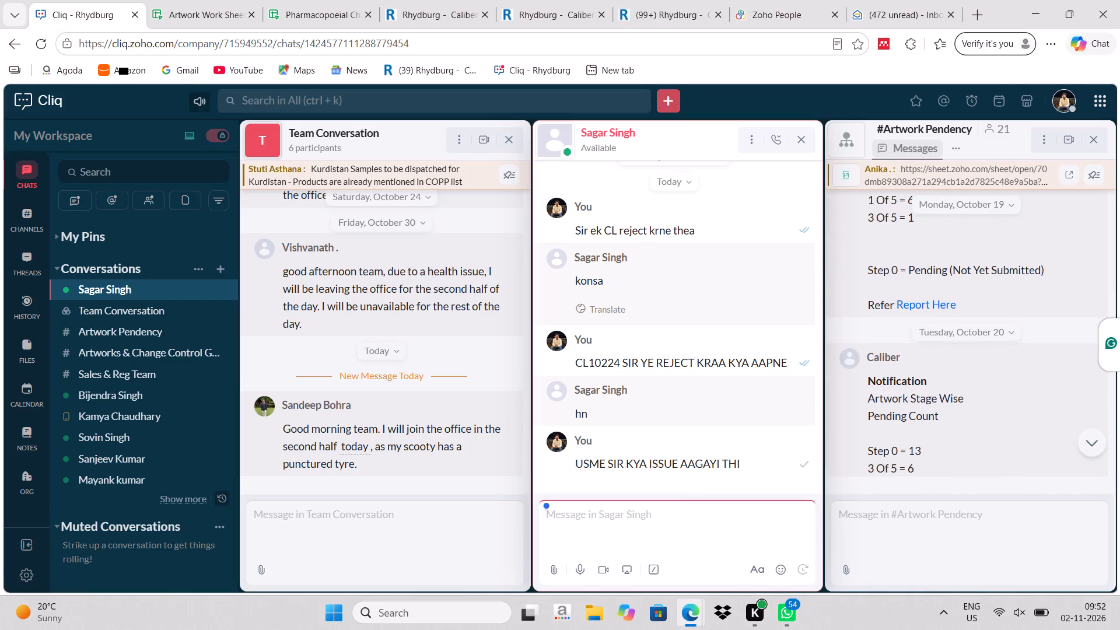
# Search the whole chat workspace for "AMRE" and close the search.
pyautogui.click(284, 92)
pyautogui.write('AMRE')
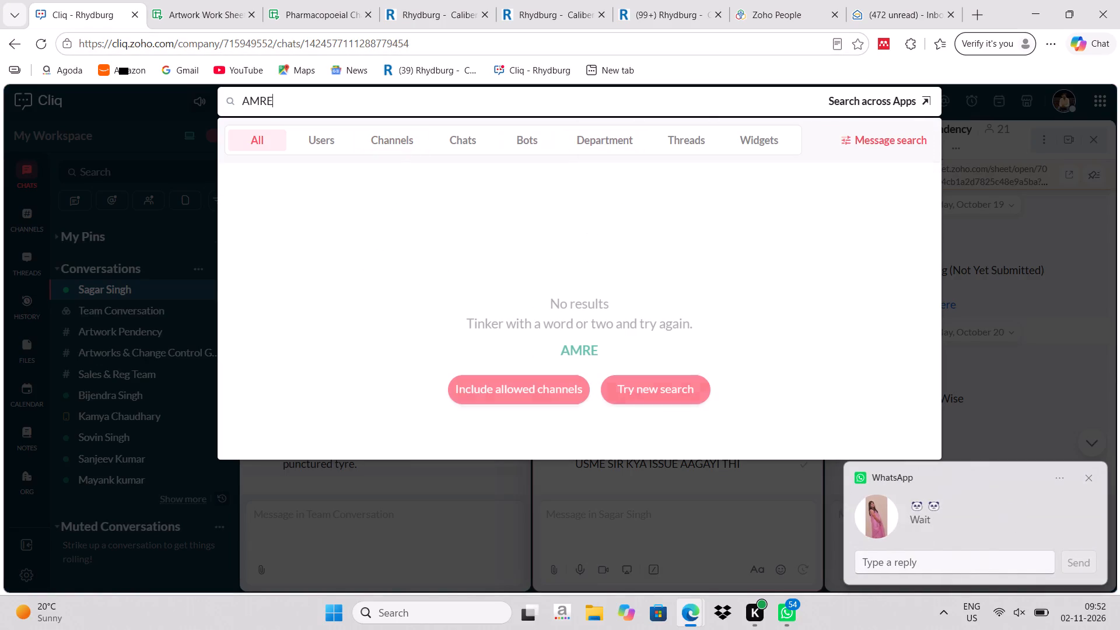
pyautogui.click(392, 520)
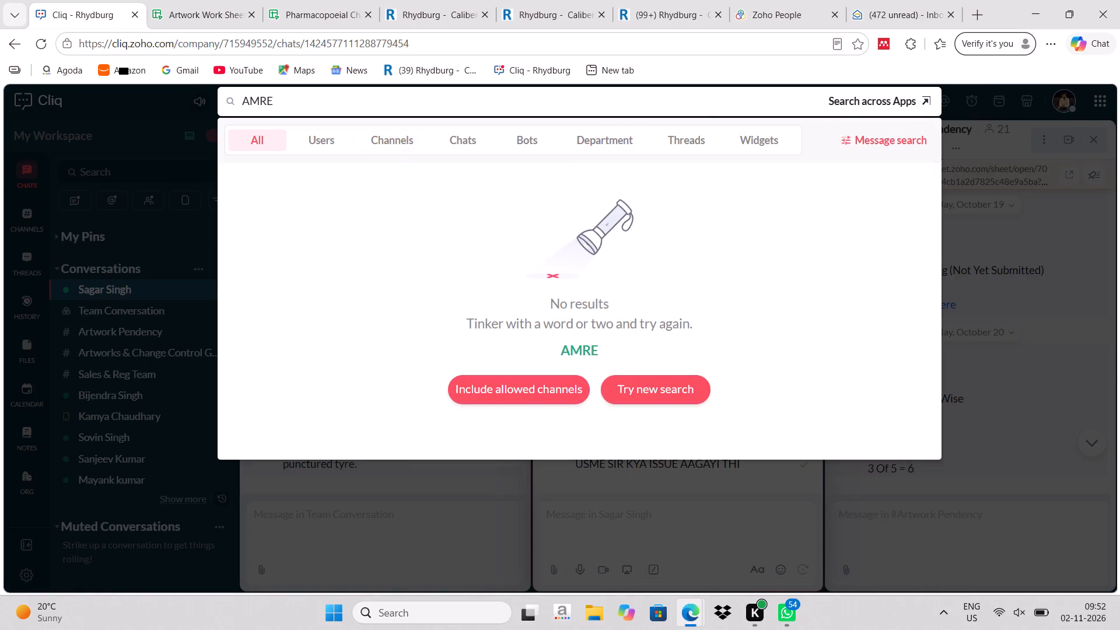
# Jump to the original October 31 message quoted in the Quality Assurance executive's reply to examine the surrounding discussion of CL10224.
pyautogui.scroll(-3, 586, 370)
pyautogui.scroll(-2, 372, 403)
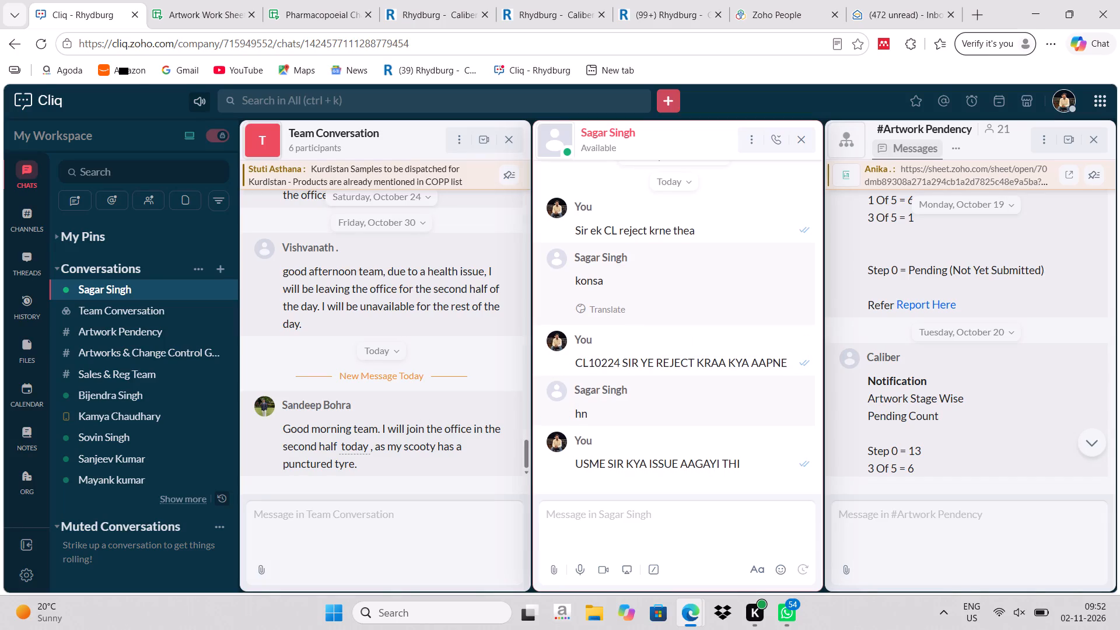
pyautogui.scroll(-4, 383, 399)
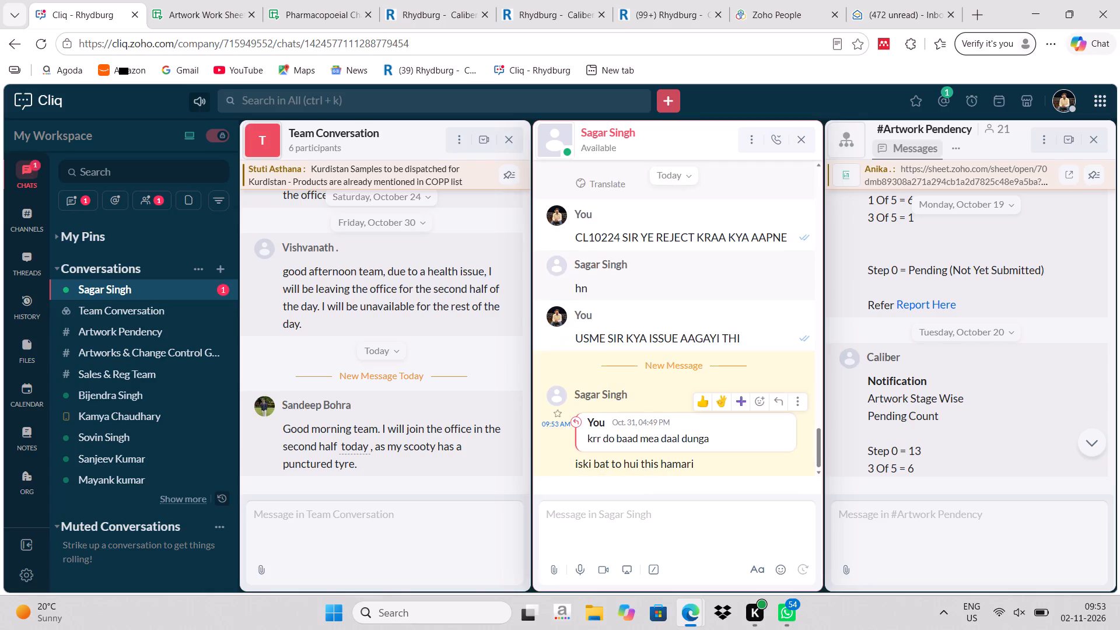
pyautogui.click(627, 436)
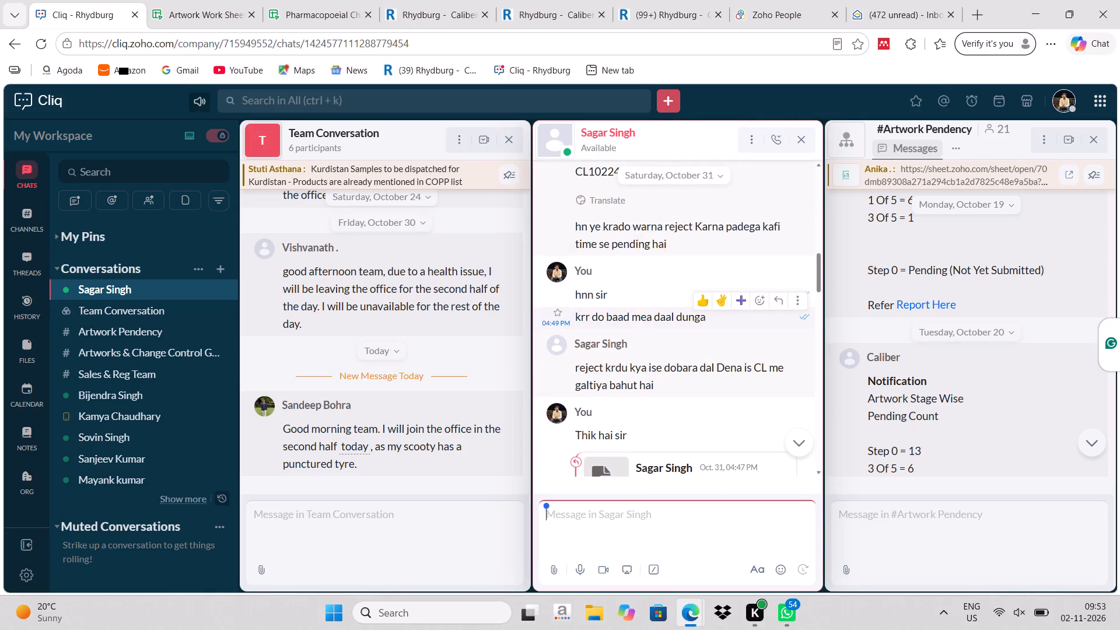
# Switch from the chat to the Caliber Change Control page with the change control records.
pyautogui.click(665, 0)
pyautogui.click(495, 2)
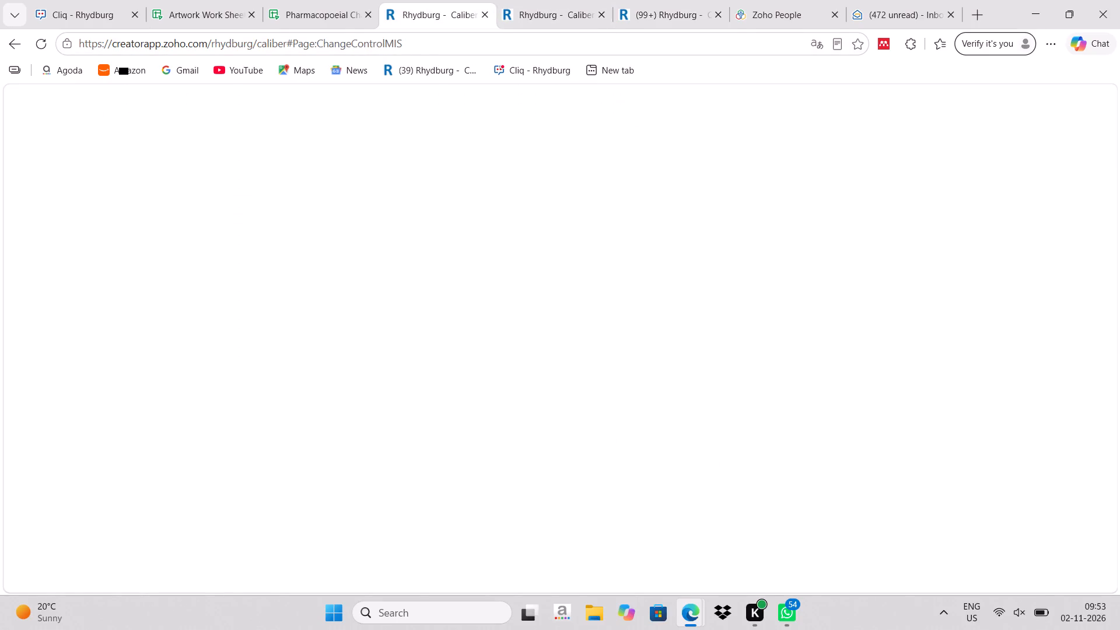
pyautogui.click(510, 3)
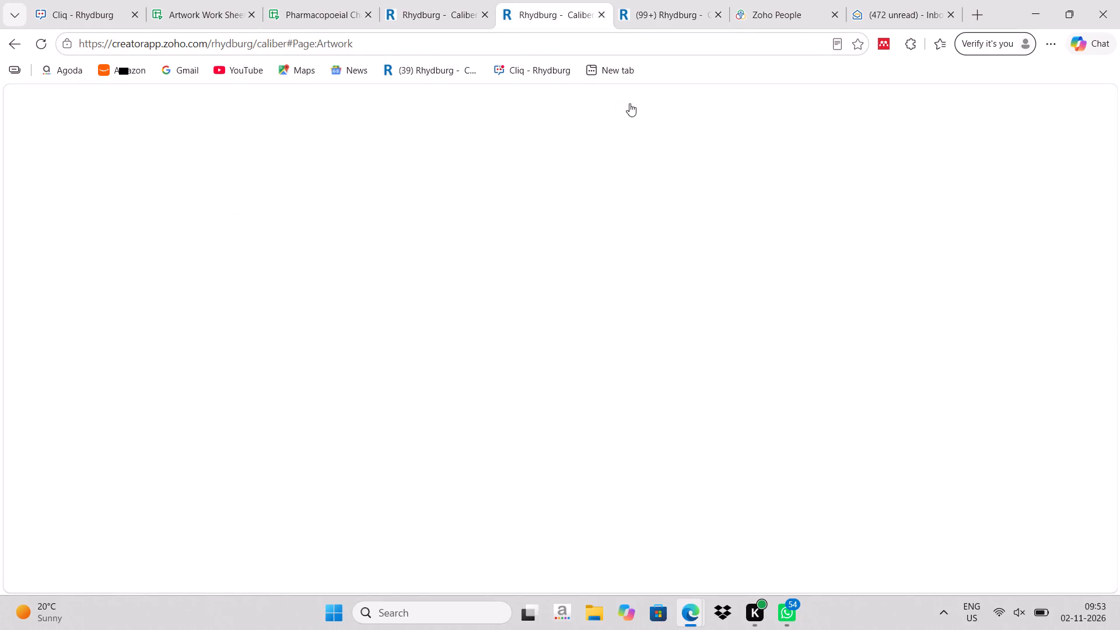
pyautogui.click(664, 20)
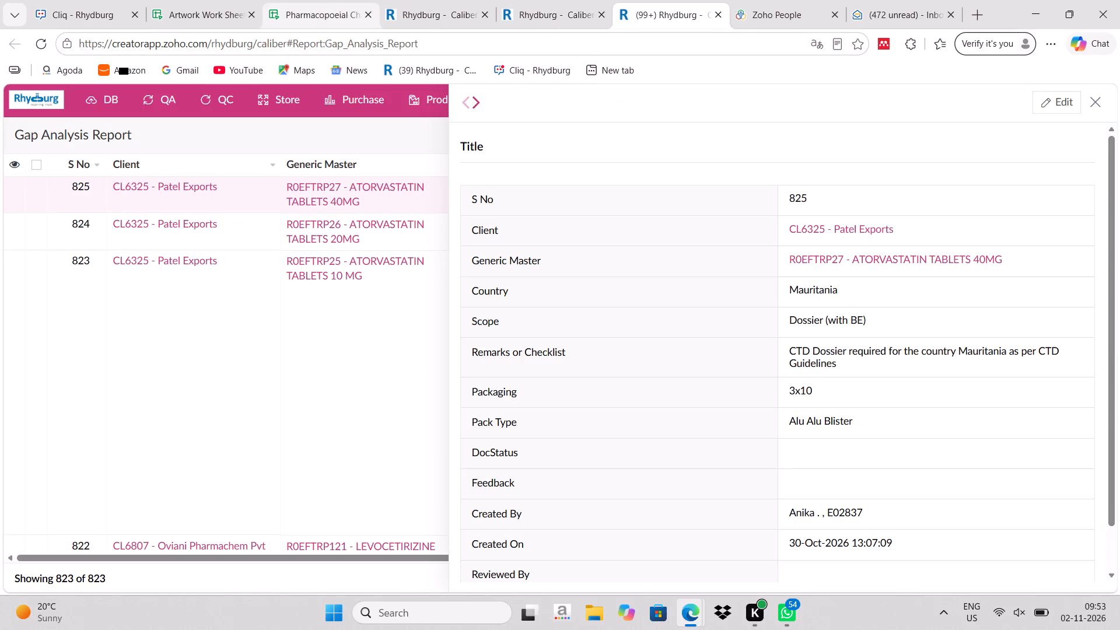
pyautogui.click(447, 10)
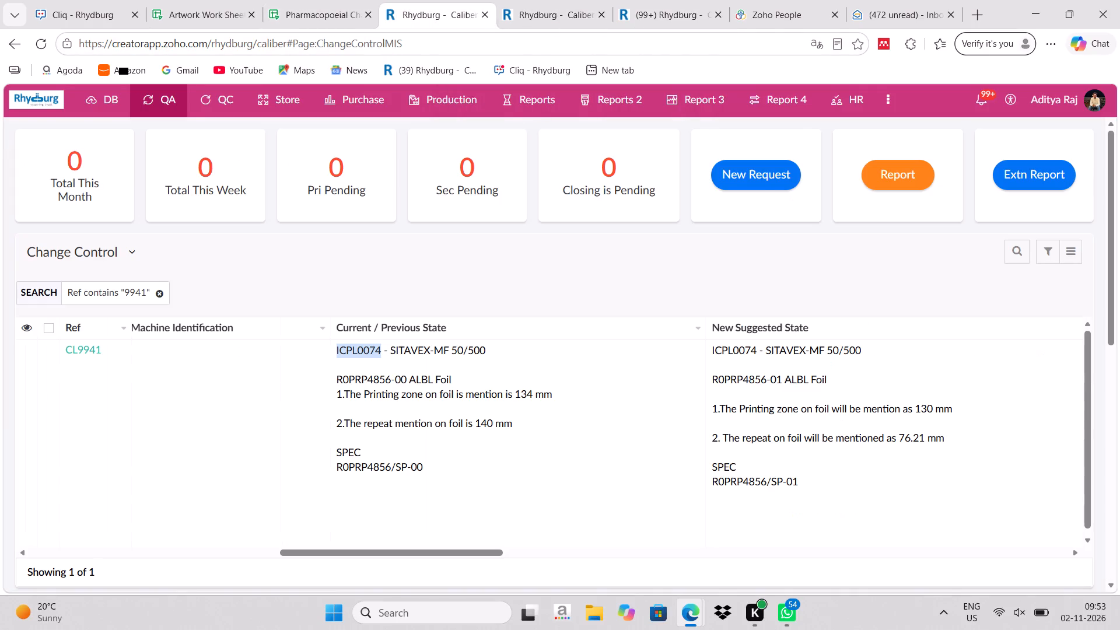
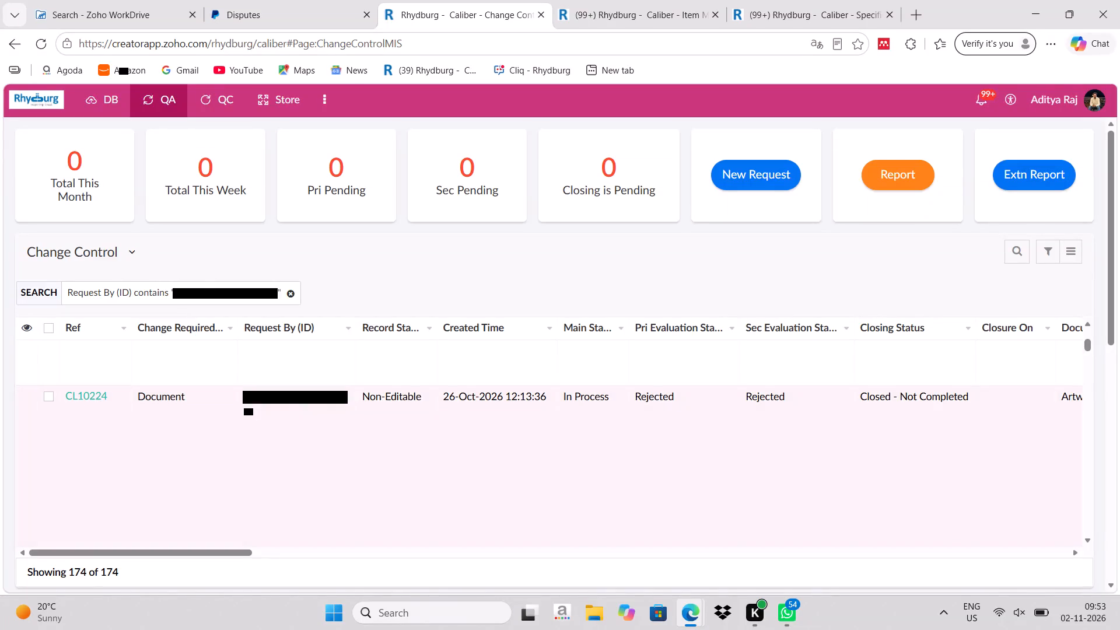
# Capture a screen snip of the CL10224 record showing its Current / Previous State and New Suggested State columns.
pyautogui.click(282, 549)
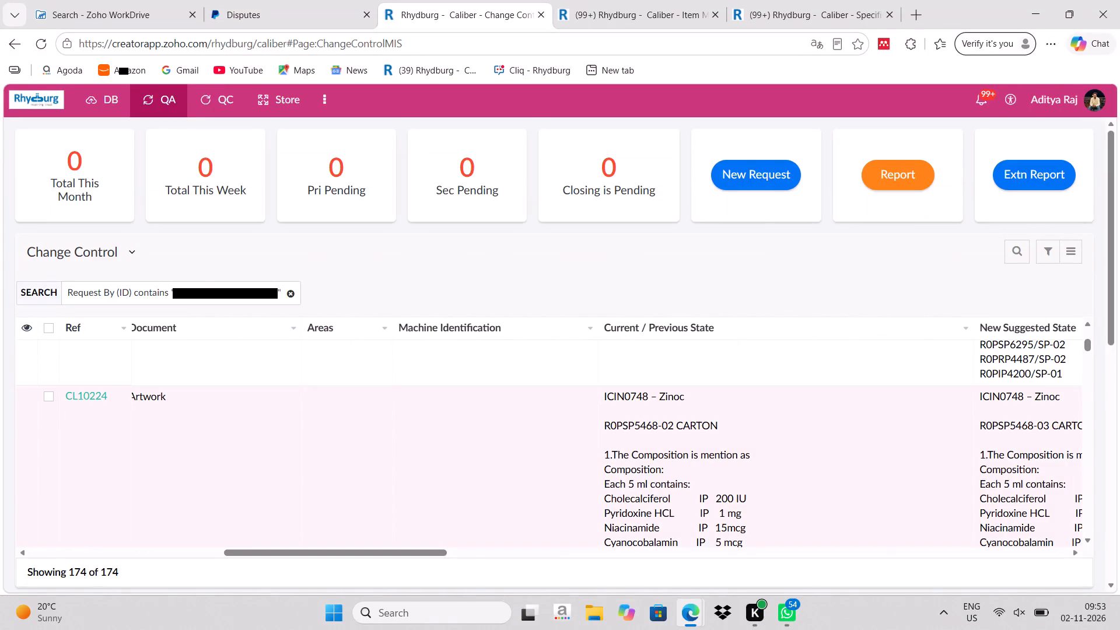
pyautogui.moveTo(359, 549); pyautogui.dragTo(131, 528)
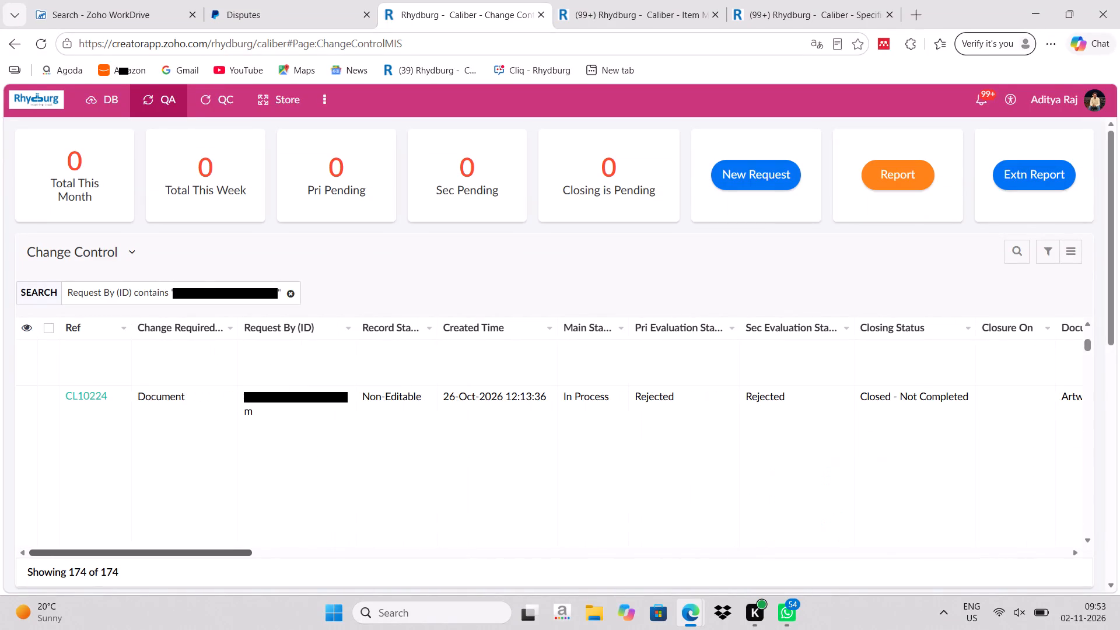
pyautogui.moveTo(131, 528); pyautogui.dragTo(412, 566)
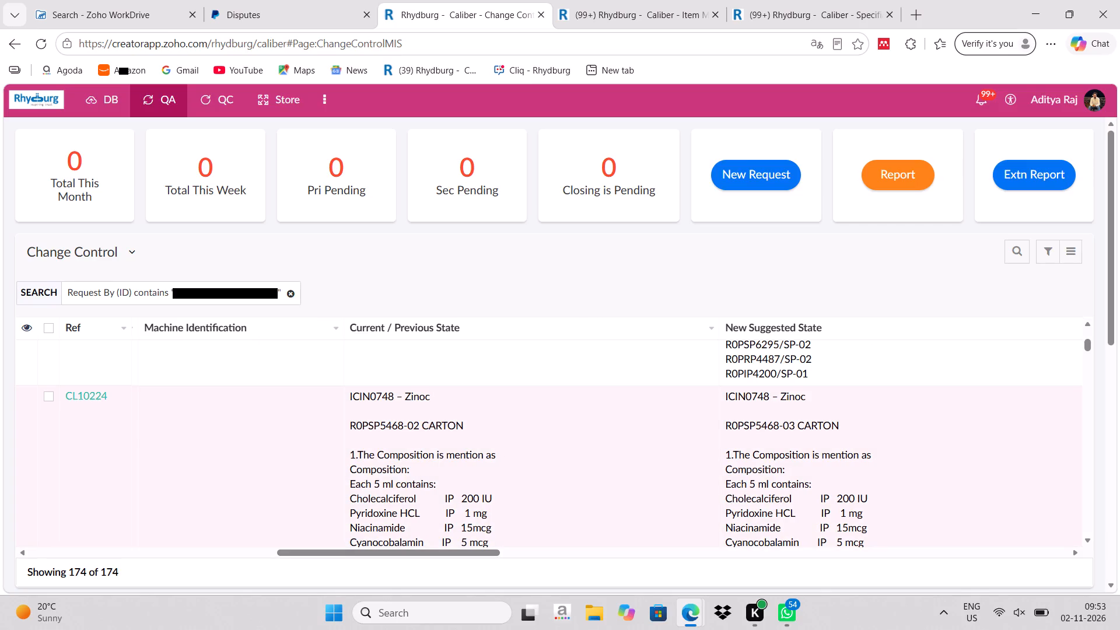
pyautogui.scroll(-1, 336, 447)
pyautogui.scroll(1, 341, 445)
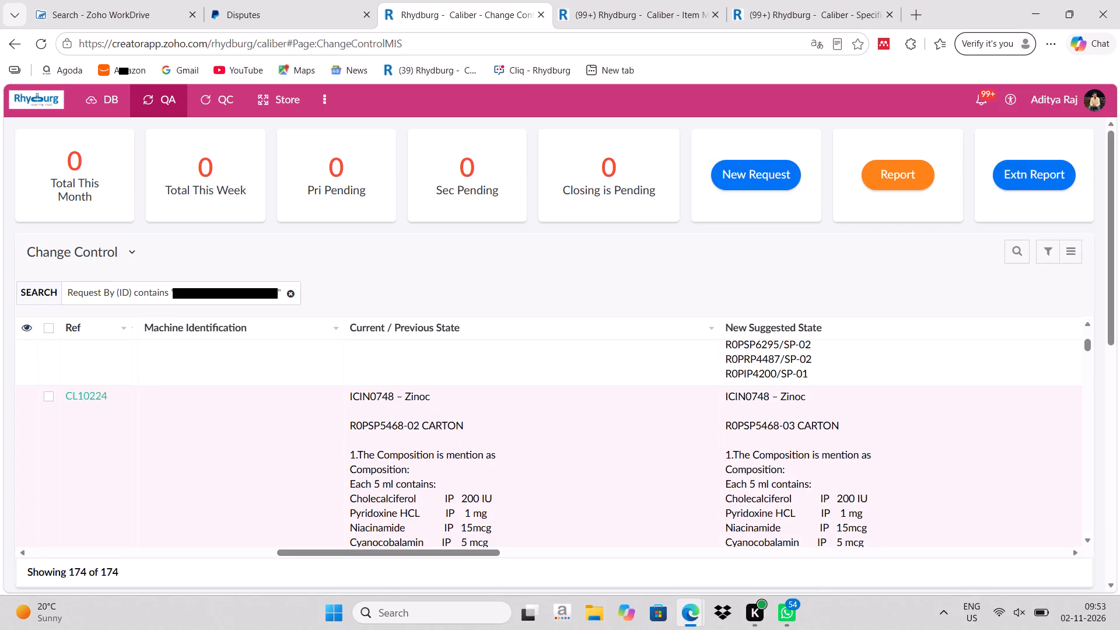
pyautogui.press('shift+super+s')
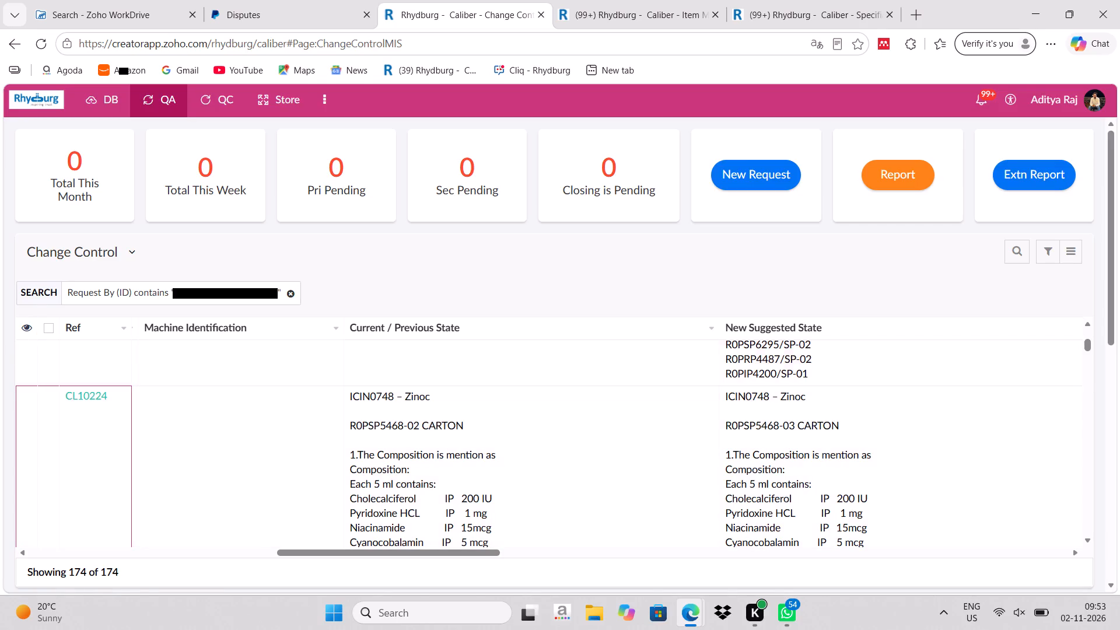
pyautogui.moveTo(16, 274); pyautogui.dragTo(797, 495)
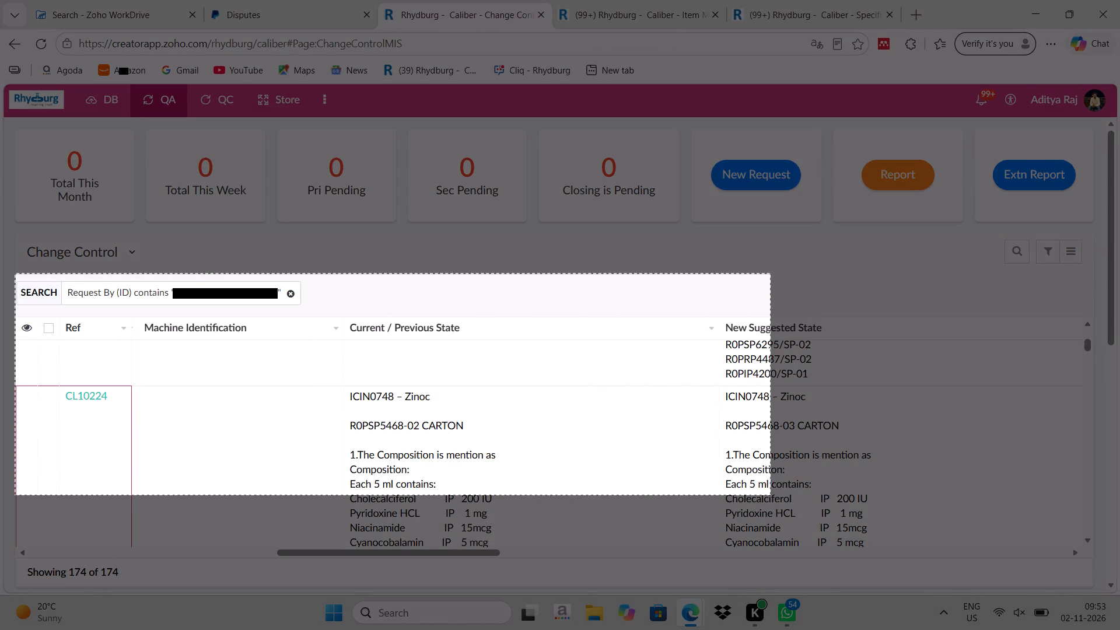
pyautogui.moveTo(797, 495); pyautogui.dragTo(989, 559)
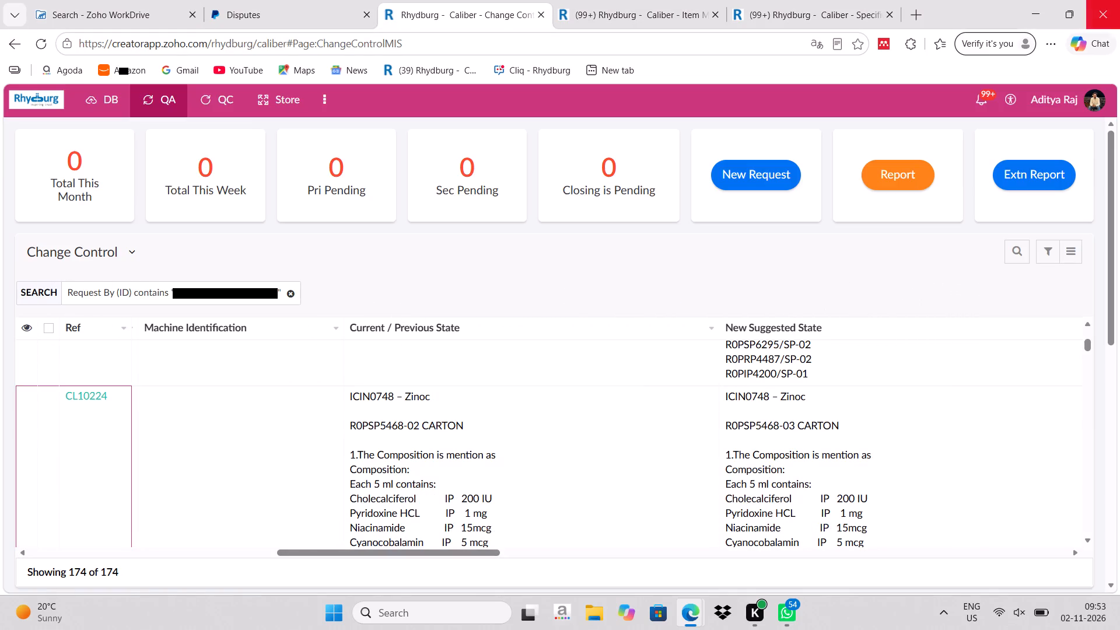
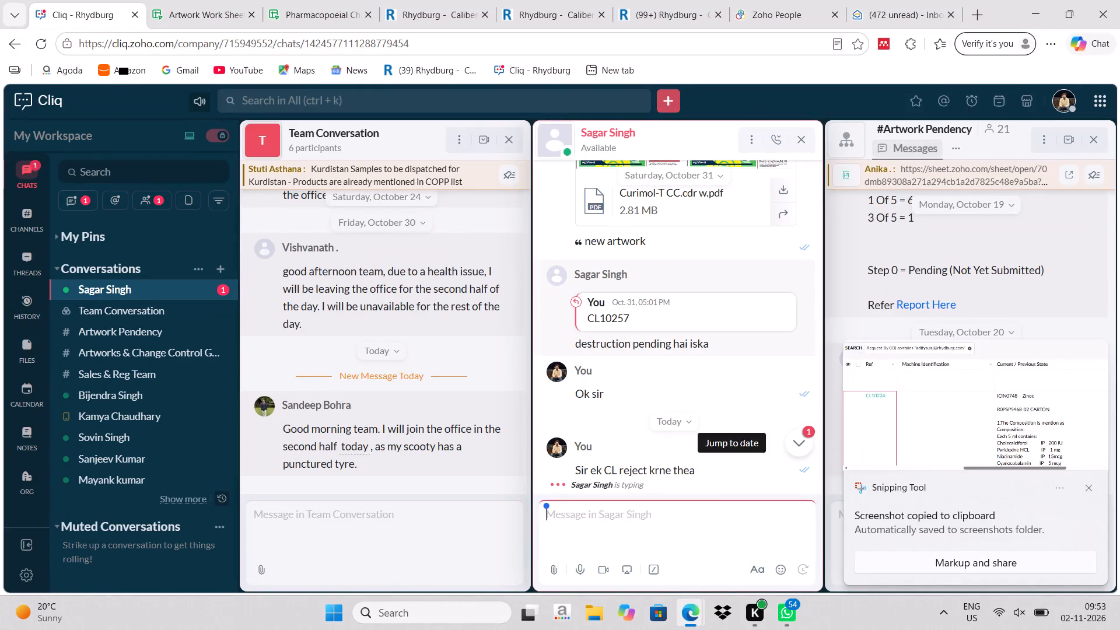
# Read the colleague's new chat replies about the rejected CL and enlarge the quoted image comparing the CL composition with the MFR.
pyautogui.moveTo(817, 398); pyautogui.dragTo(823, 479)
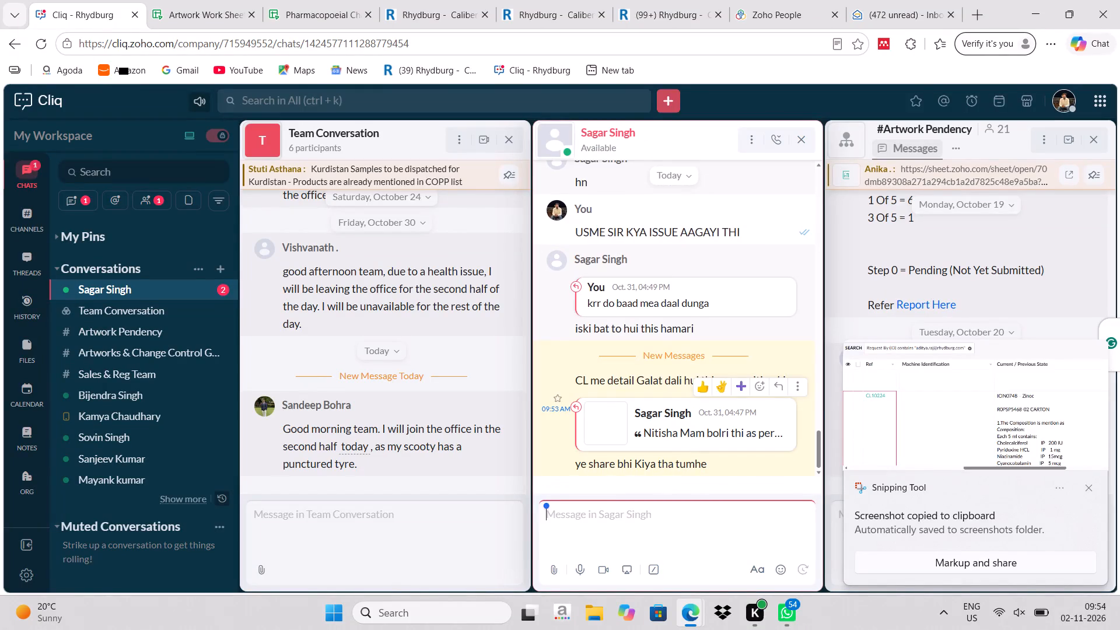
pyautogui.click(590, 426)
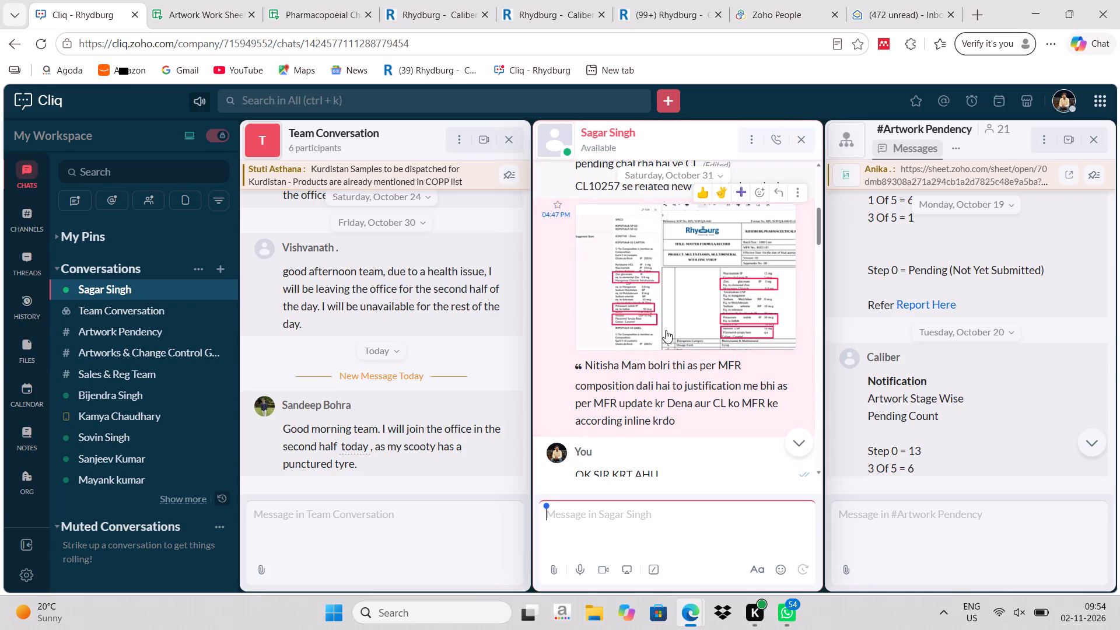
pyautogui.click(663, 300)
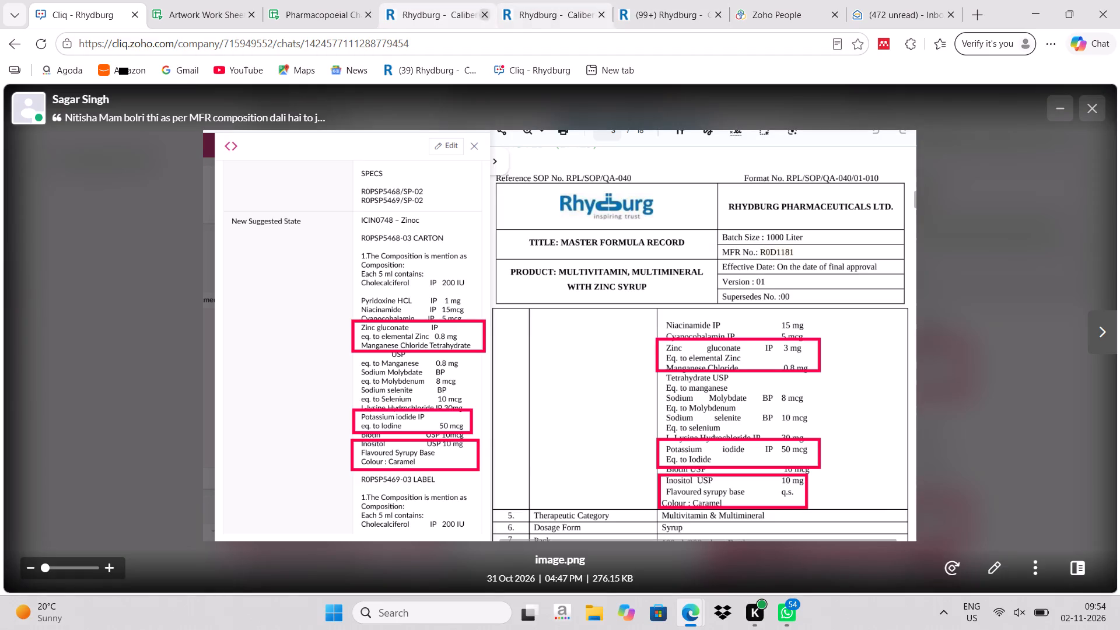
# Switch to the Caliber Change Control report to consult the change control details.
pyautogui.click(414, 7)
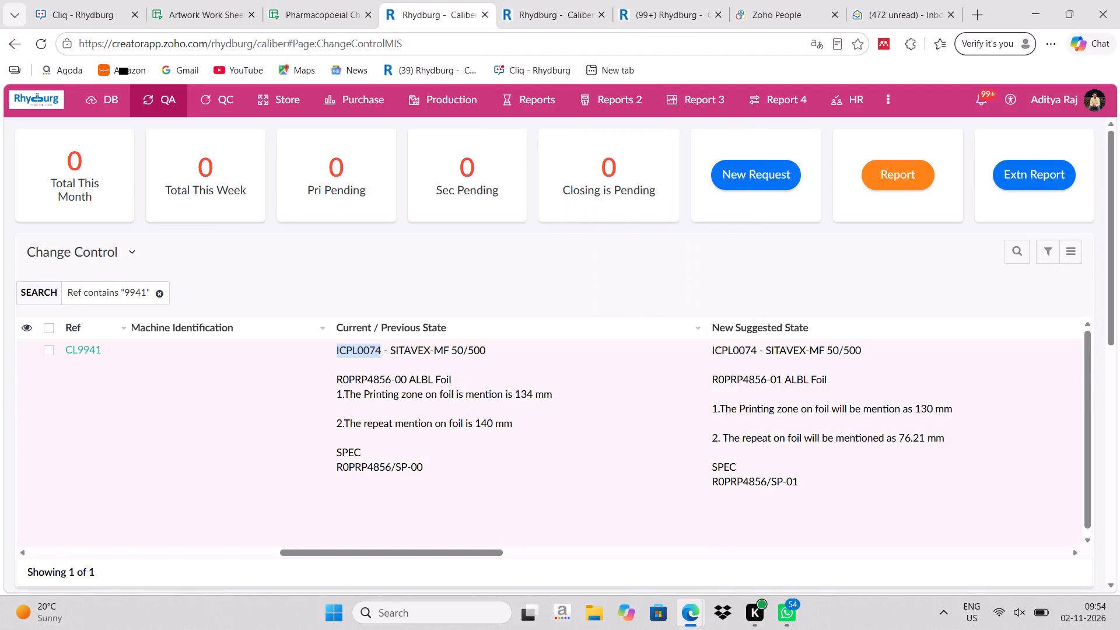
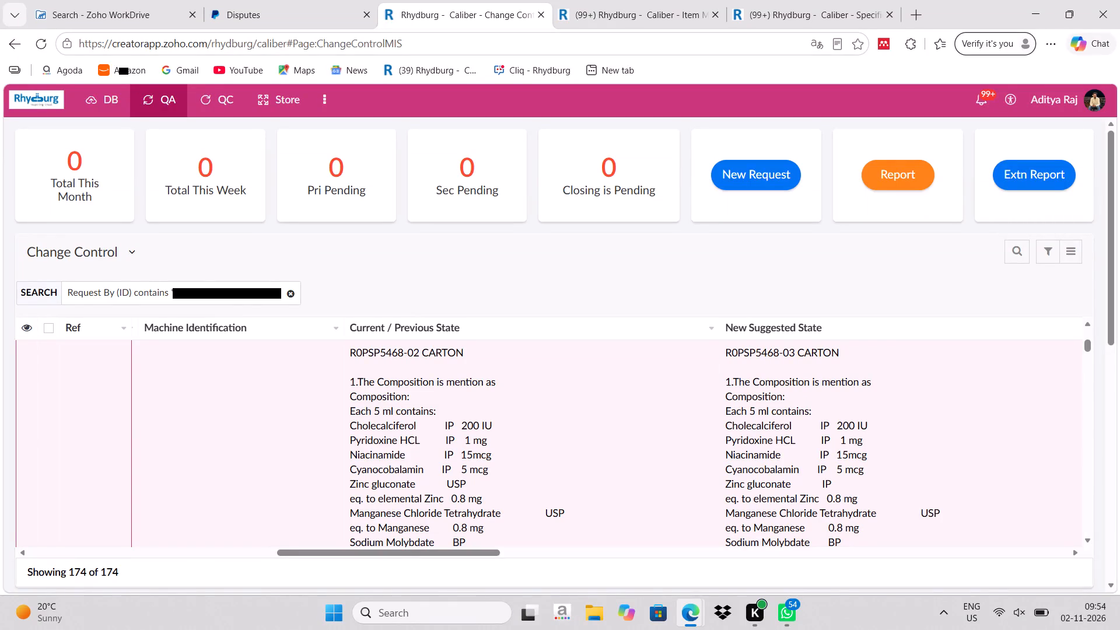
# Compare the carton composition in the current/previous state and new suggested state of the R0PSP5468-03 change control entry.
pyautogui.hscroll(-5, 866, 484)
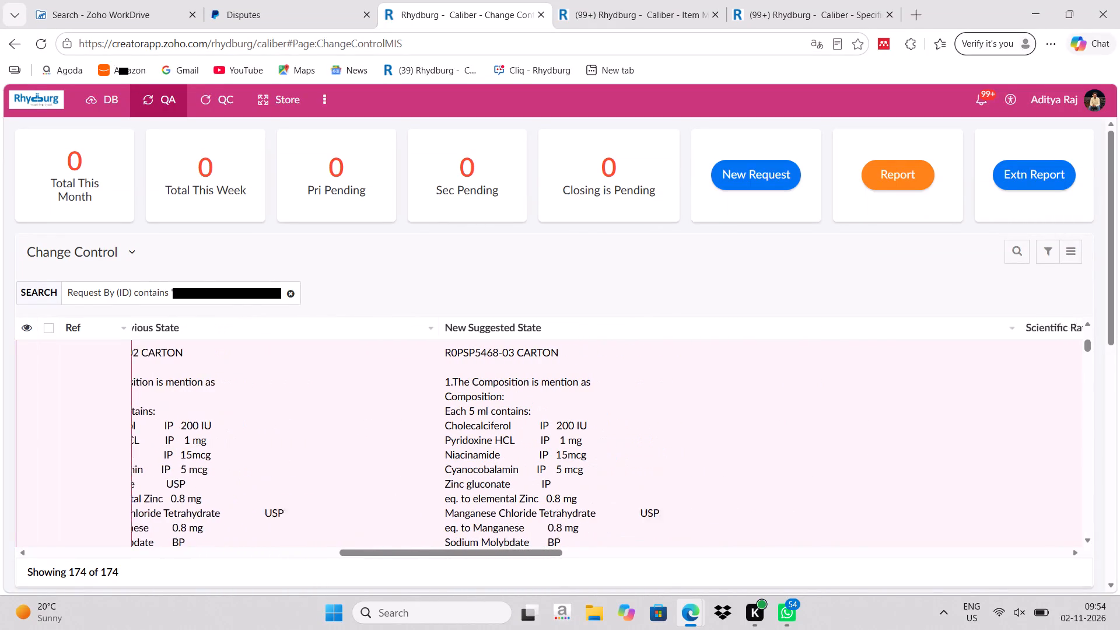
pyautogui.hscroll(-1, 866, 484)
pyautogui.hscroll(1, 866, 484)
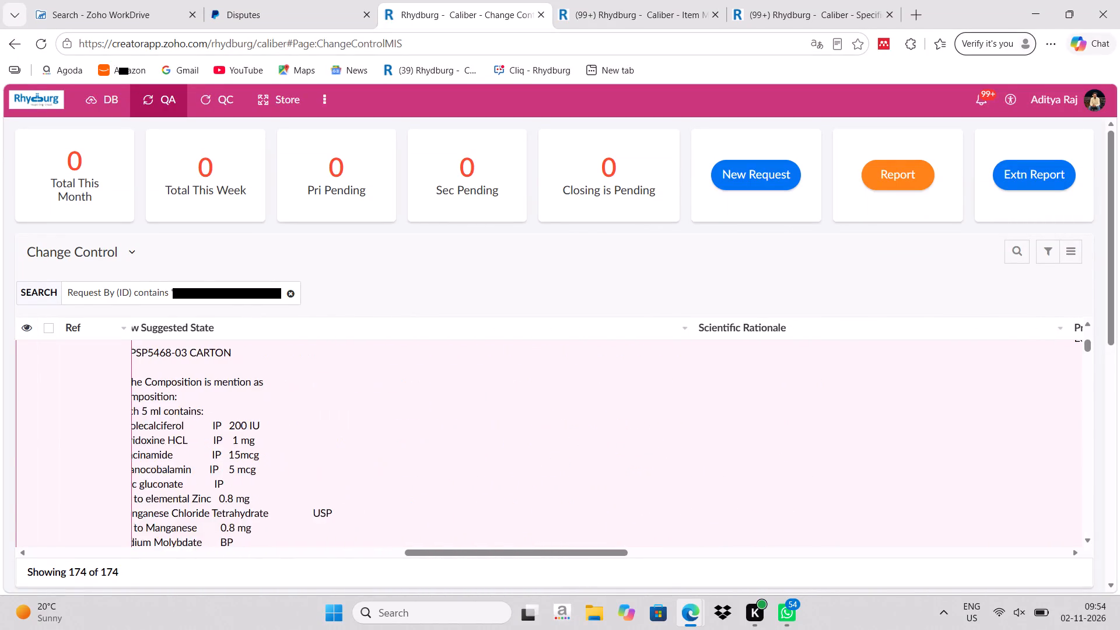
pyautogui.hscroll(1, 866, 484)
pyautogui.scroll(-2, 866, 484)
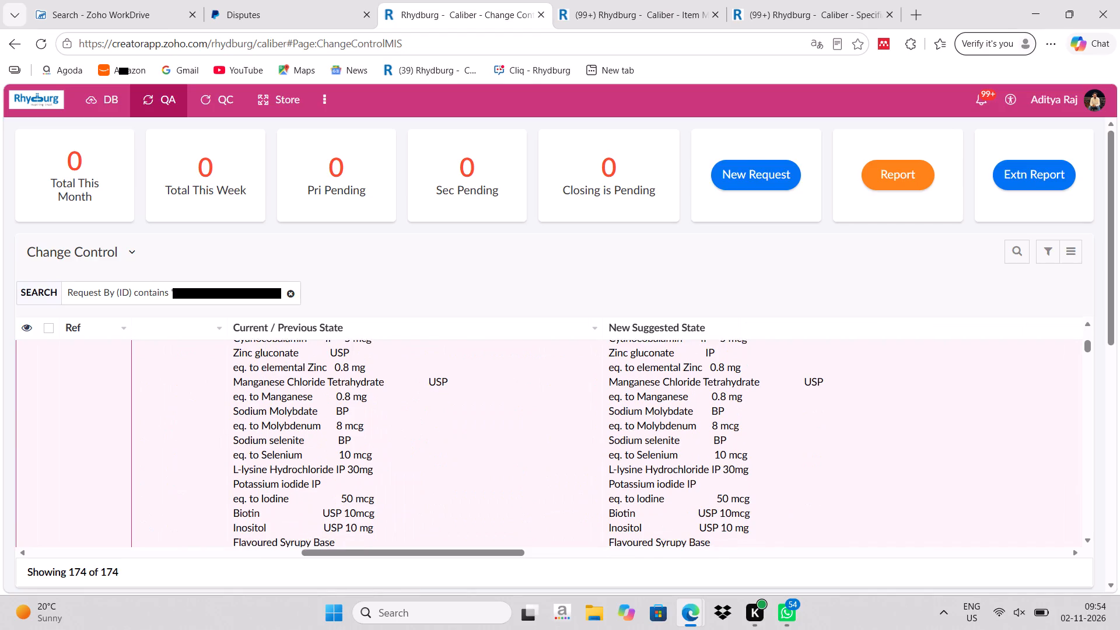
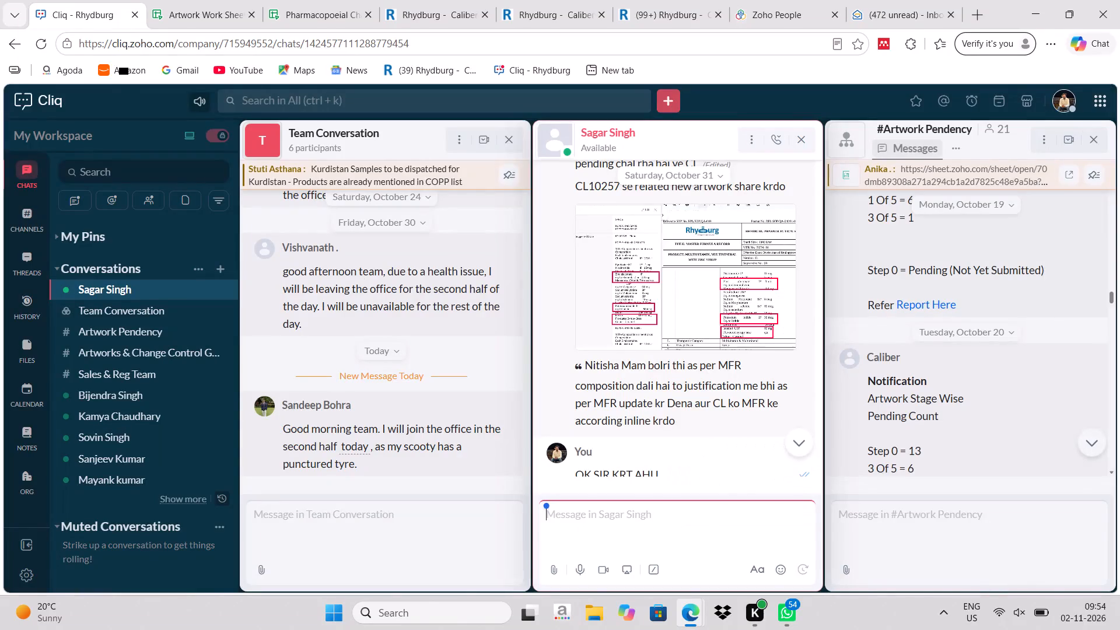
# Read the newest messages in the direct chat about the rejected CL and reply "THIK THIK SIR ISHE DALTA".
pyautogui.scroll(-9, 598, 446)
pyautogui.scroll(-14, 575, 437)
pyautogui.scroll(-4, 621, 422)
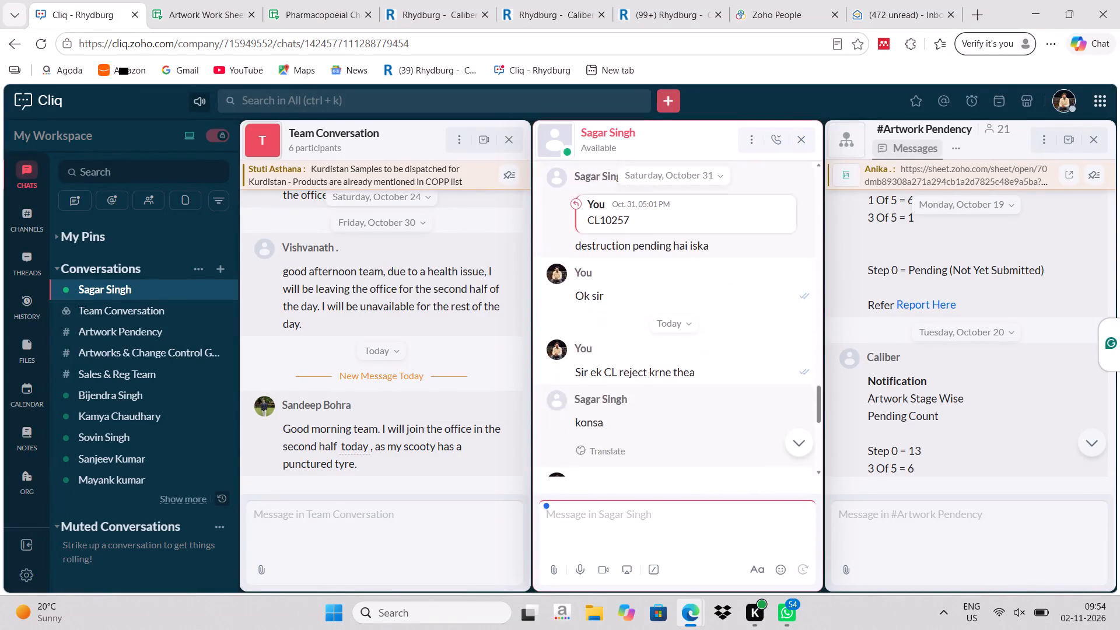
pyautogui.scroll(-4, 616, 450)
pyautogui.moveTo(646, 443); pyautogui.dragTo(713, 420, button='right')
pyautogui.click(569, 526)
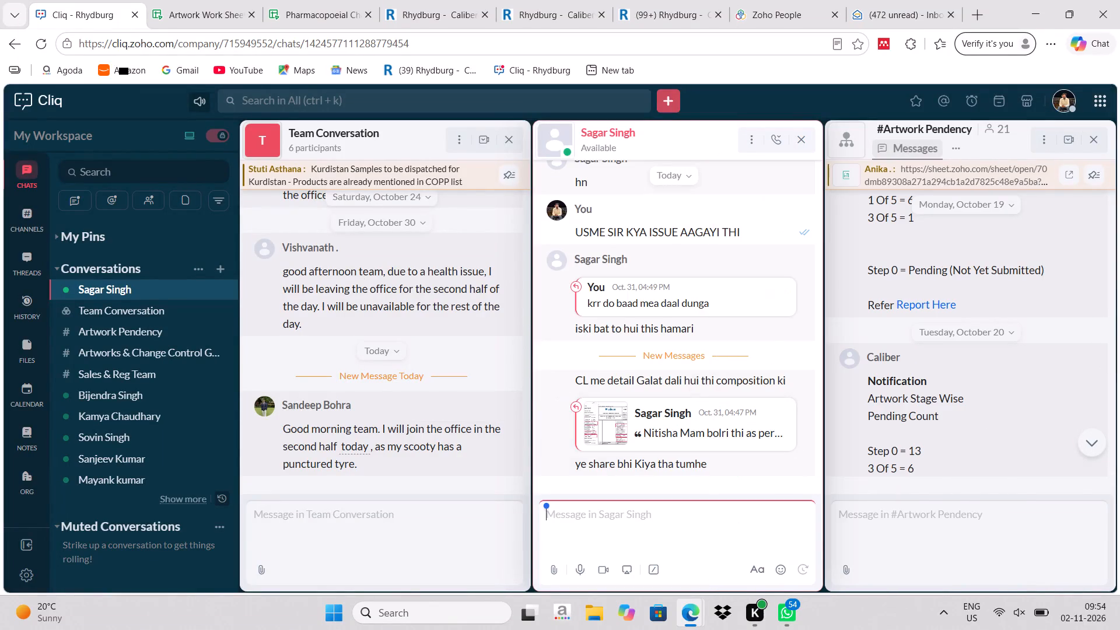
pyautogui.write('THILK')
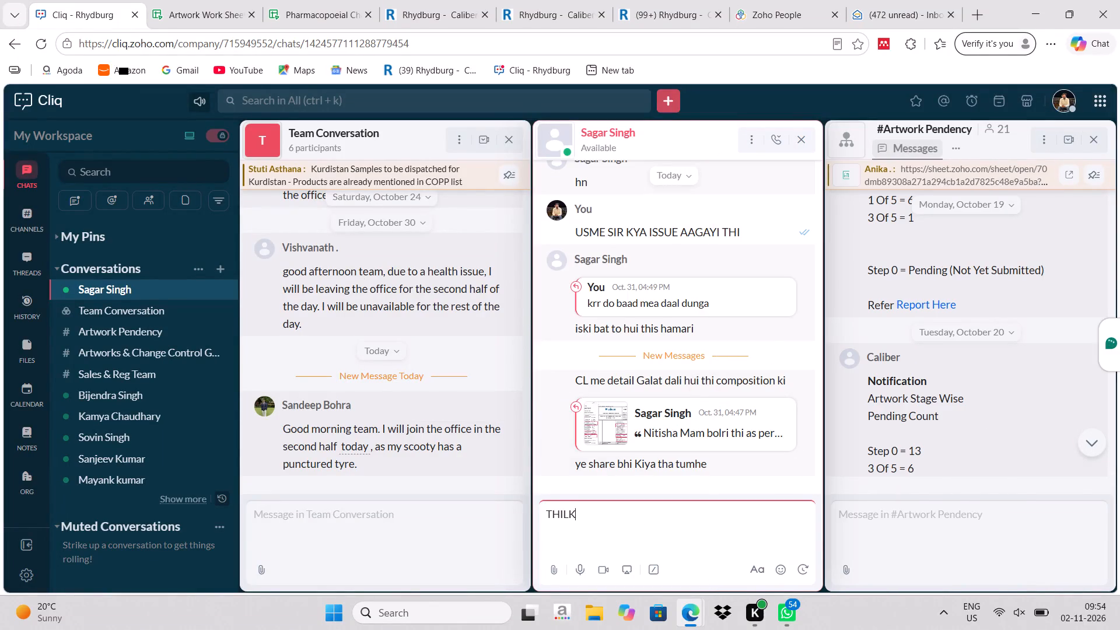
pyautogui.press('space')
pyautogui.press('BackSpace')
pyautogui.press('BackSpace')
pyautogui.press('BackSpace')
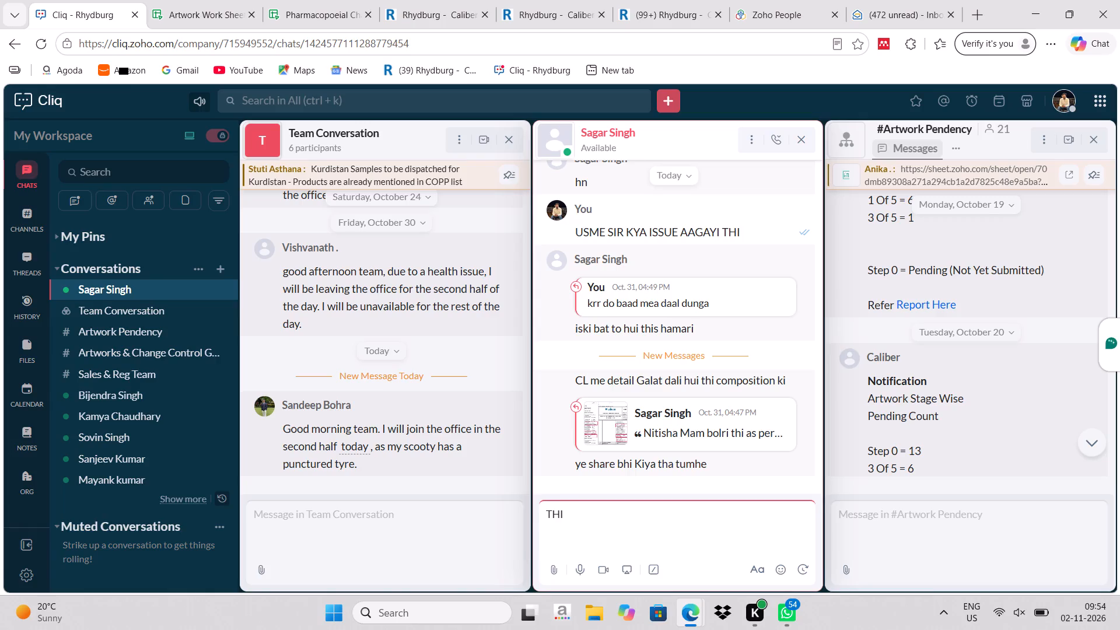
pyautogui.write('K THIK SIR ISHE DAK')
pyautogui.press('BackSpace')
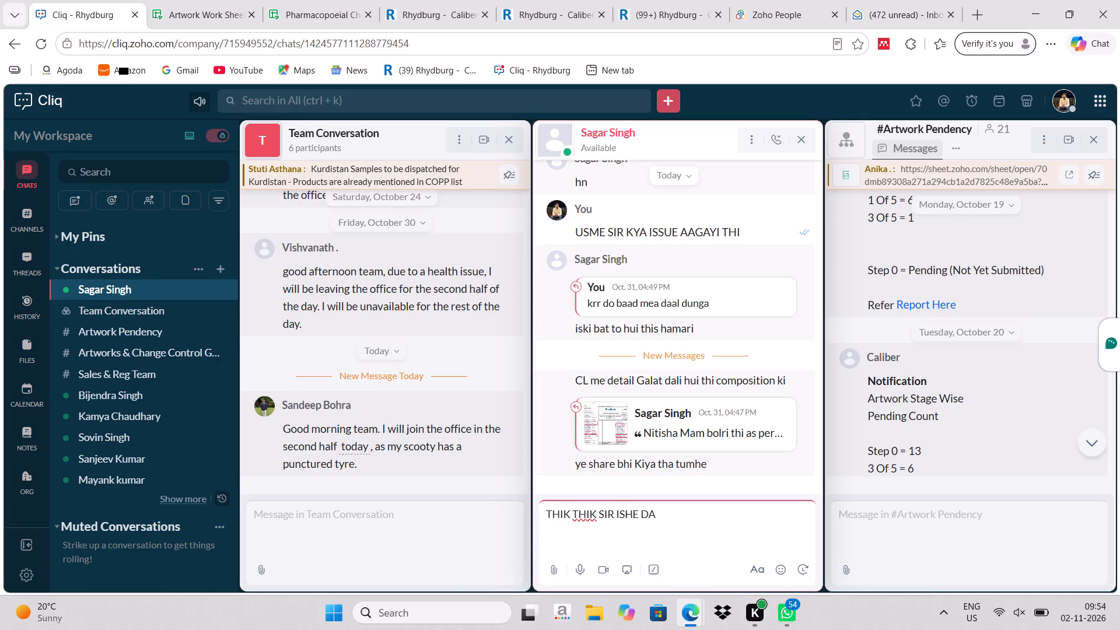
pyautogui.write('LTA')
pyautogui.press('space')
pyautogui.press('Return')
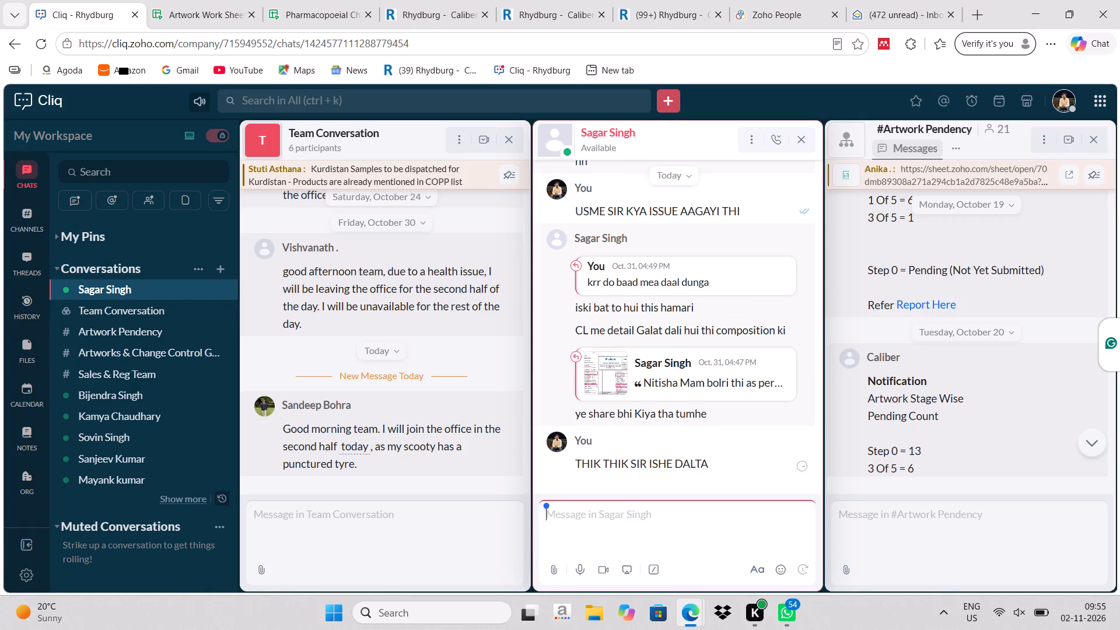
# Send the follow-up message "HU FIIR SE" in the same direct chat.
pyautogui.write('HU FIIR SE')
pyautogui.press('Return')
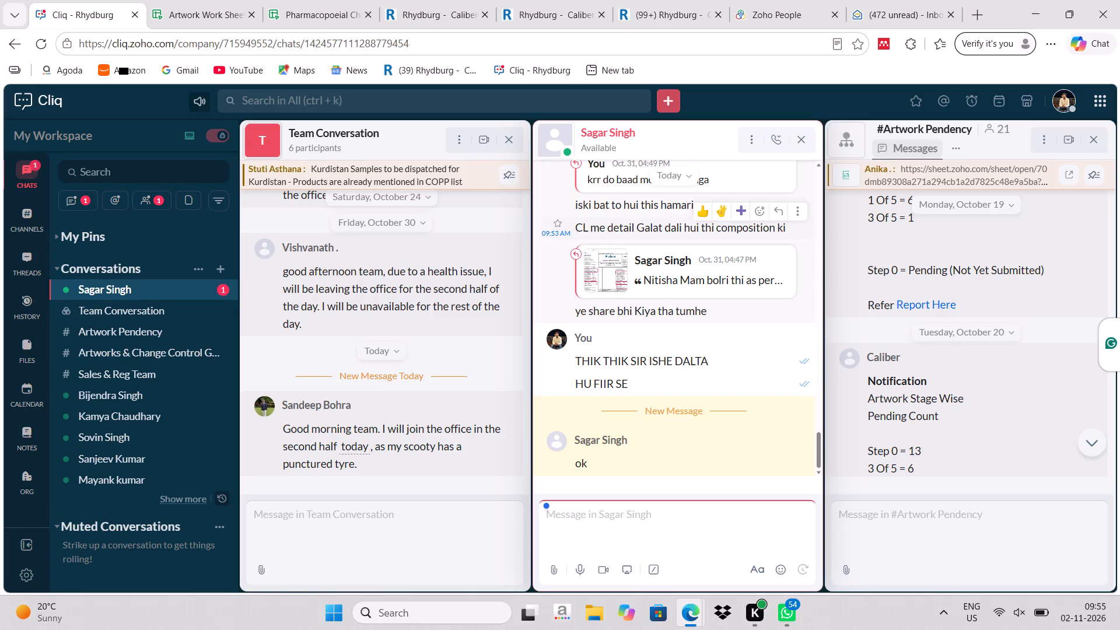
# Go to the Gap Analysis Report and close the details of record 825.
pyautogui.click(454, 0)
pyautogui.click(540, 13)
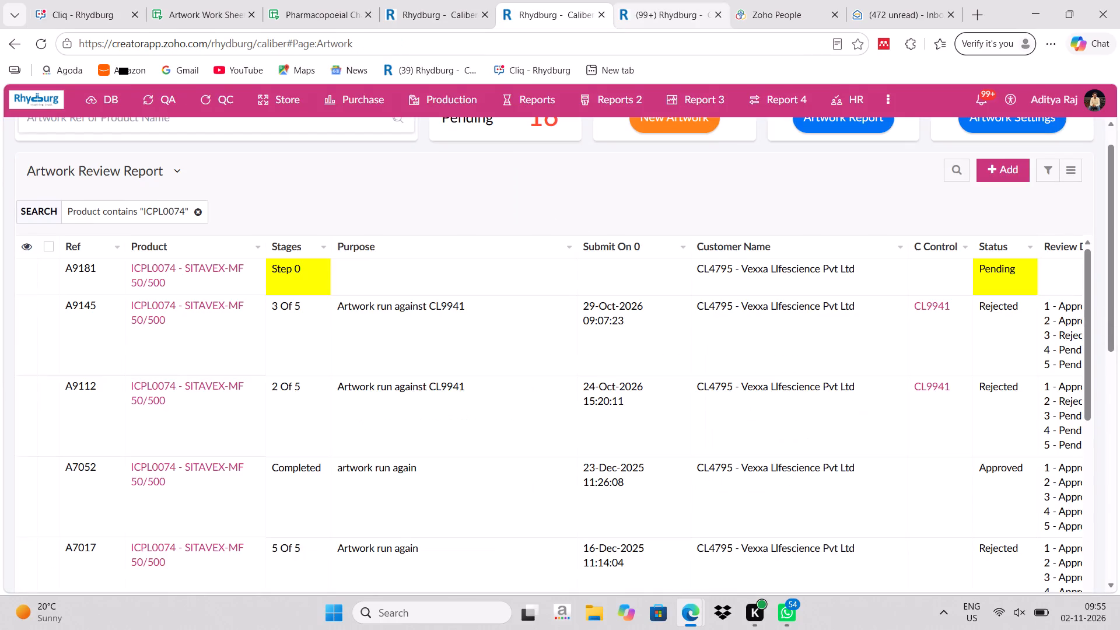
pyautogui.click(670, 6)
pyautogui.click(1095, 104)
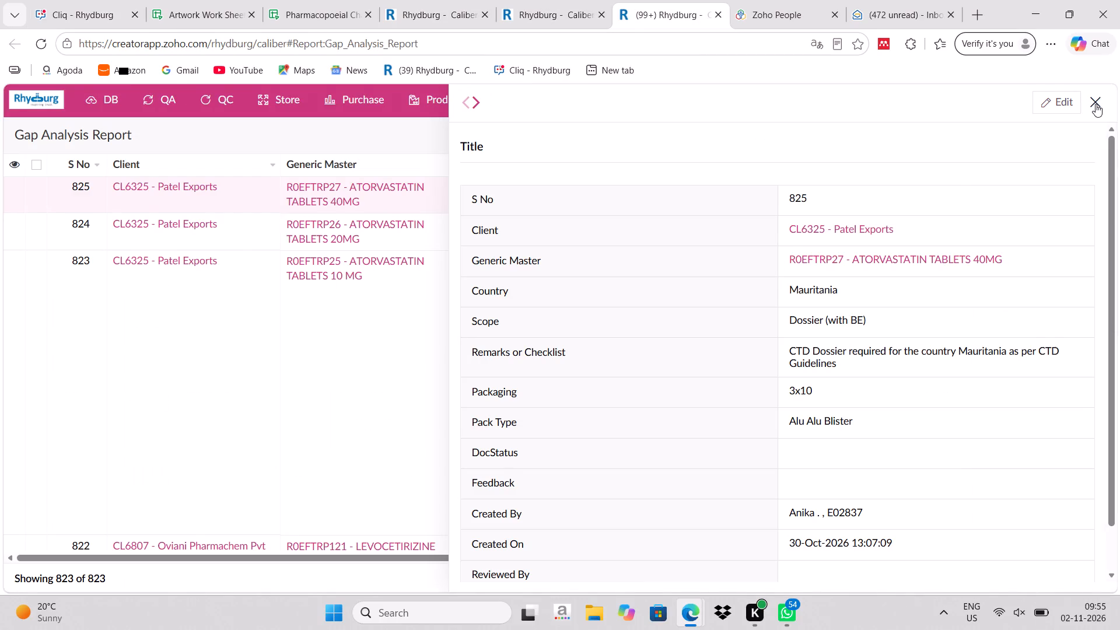
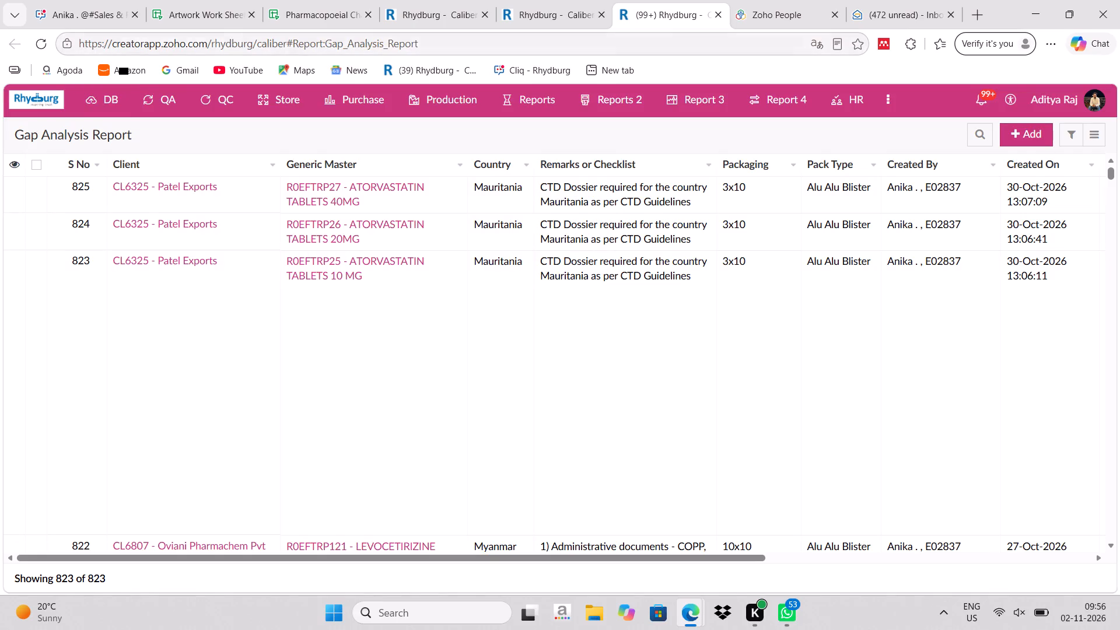
# Read the newest message in the Sales & Reg Team channel in Cliq, covering the Uganda NDA query on Lansfer 30 capsule.
pyautogui.click(83, 2)
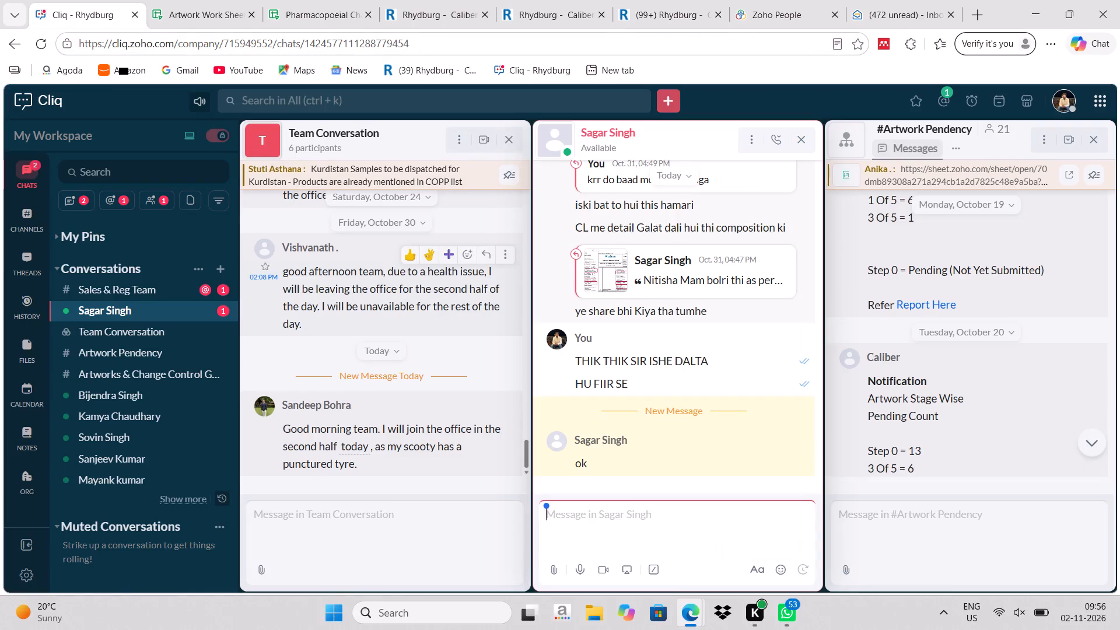
pyautogui.click(121, 283)
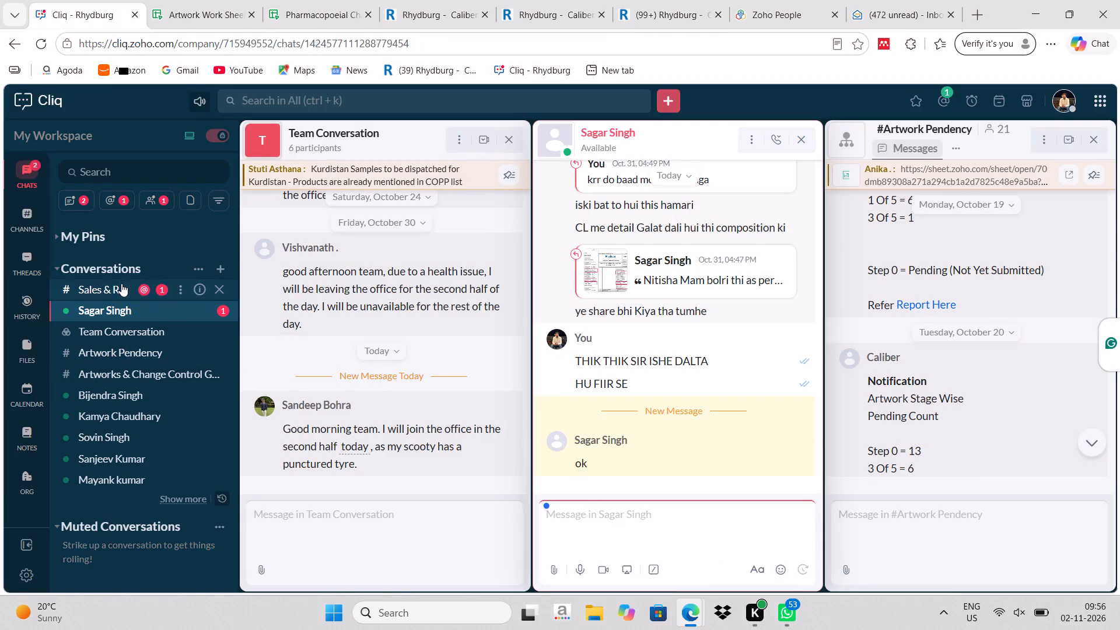
pyautogui.scroll(-14, 372, 410)
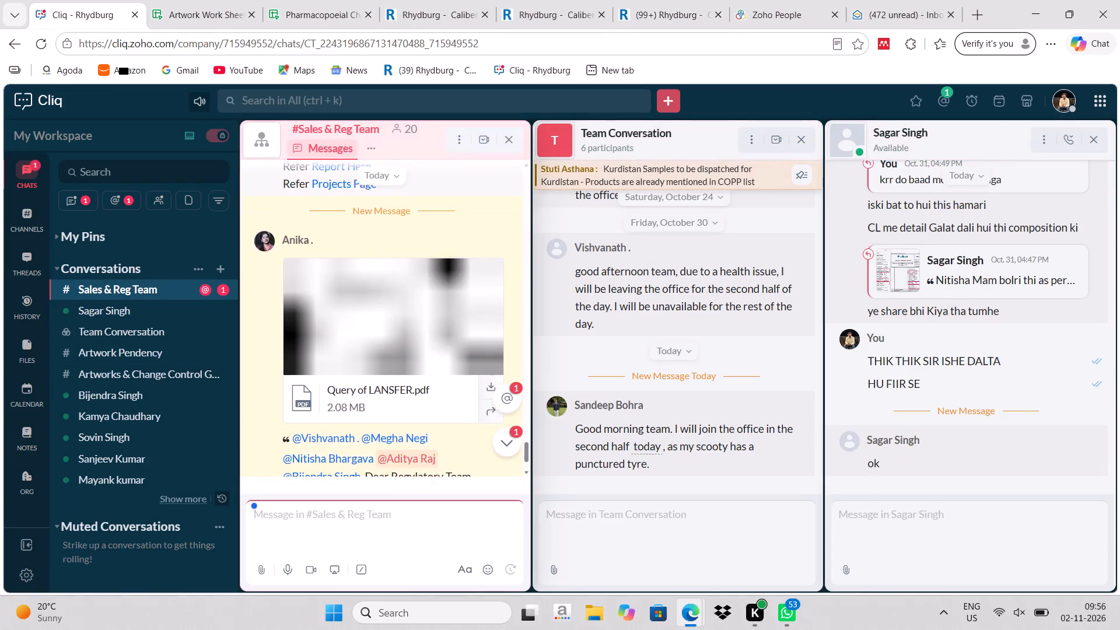
pyautogui.scroll(-16, 384, 394)
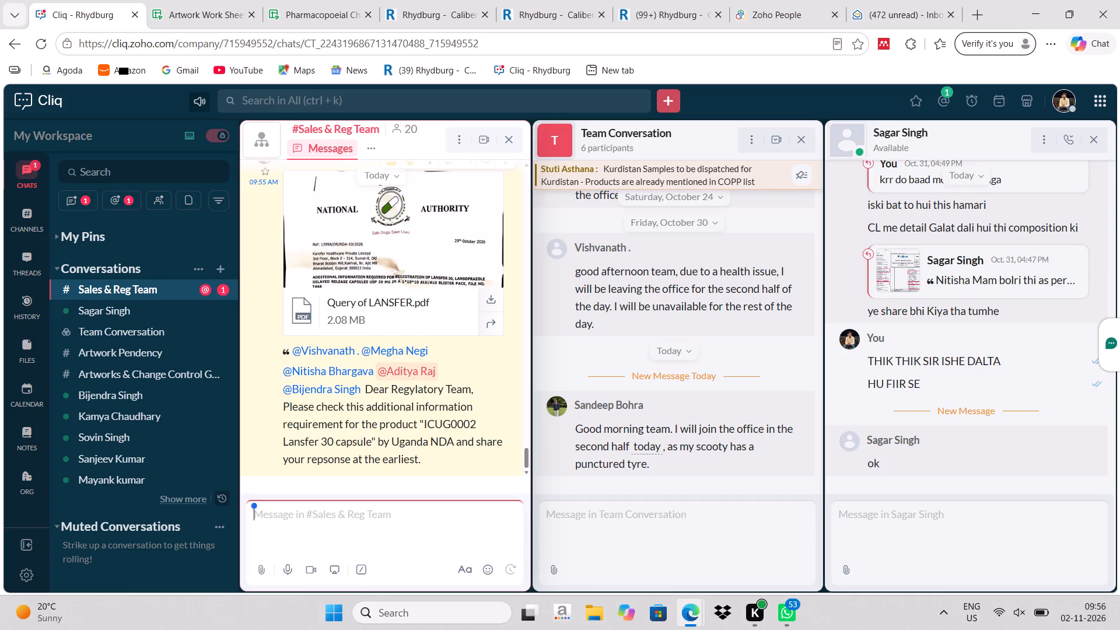
pyautogui.scroll(-4, 397, 417)
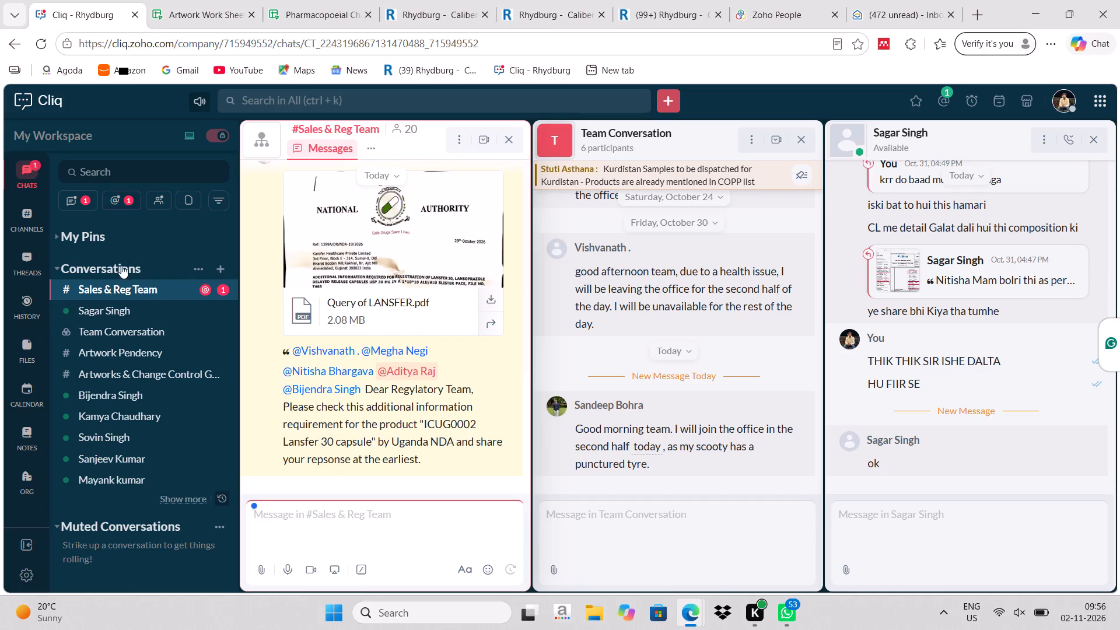
# Reopen the direct chat about the rejected CL and review its earlier messages back to October 30.
pyautogui.click(108, 312)
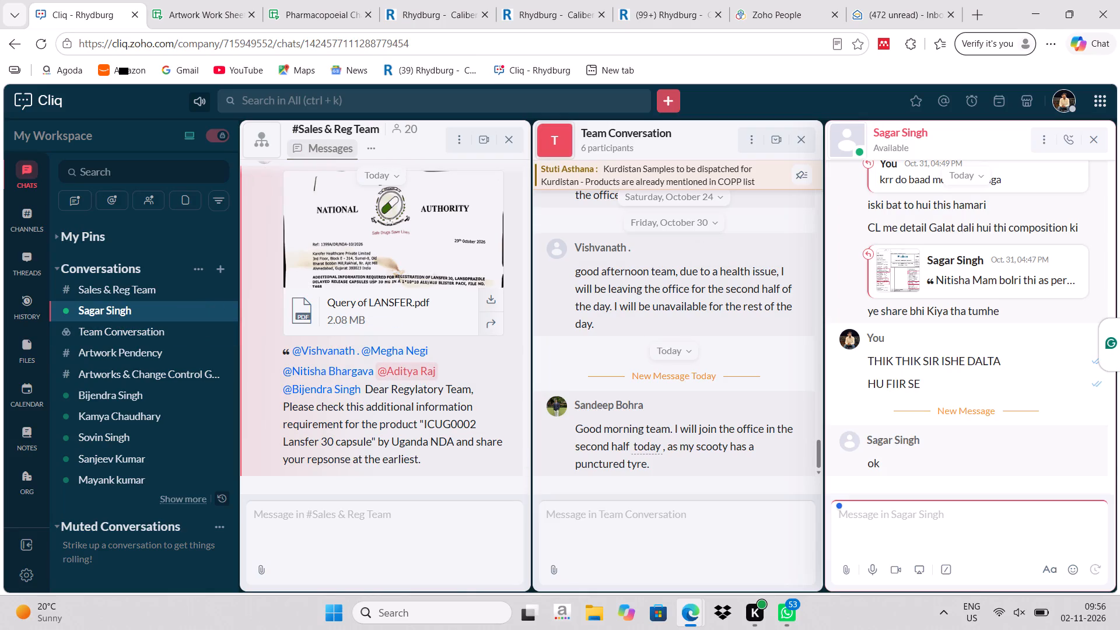
pyautogui.scroll(-5, 889, 318)
pyautogui.scroll(8, 890, 329)
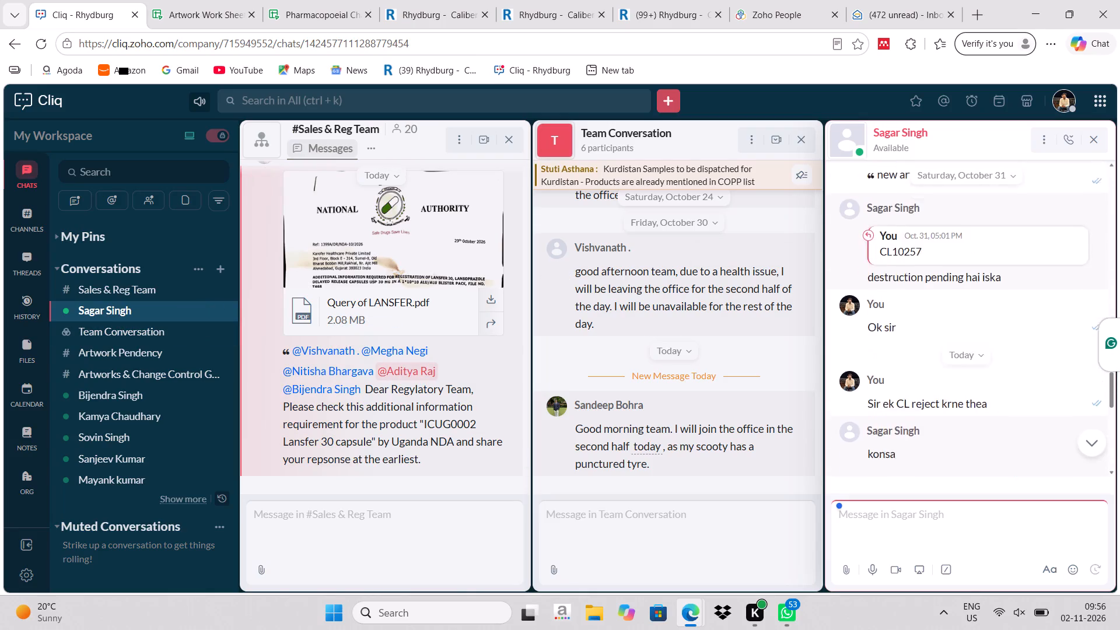
pyautogui.scroll(15, 890, 329)
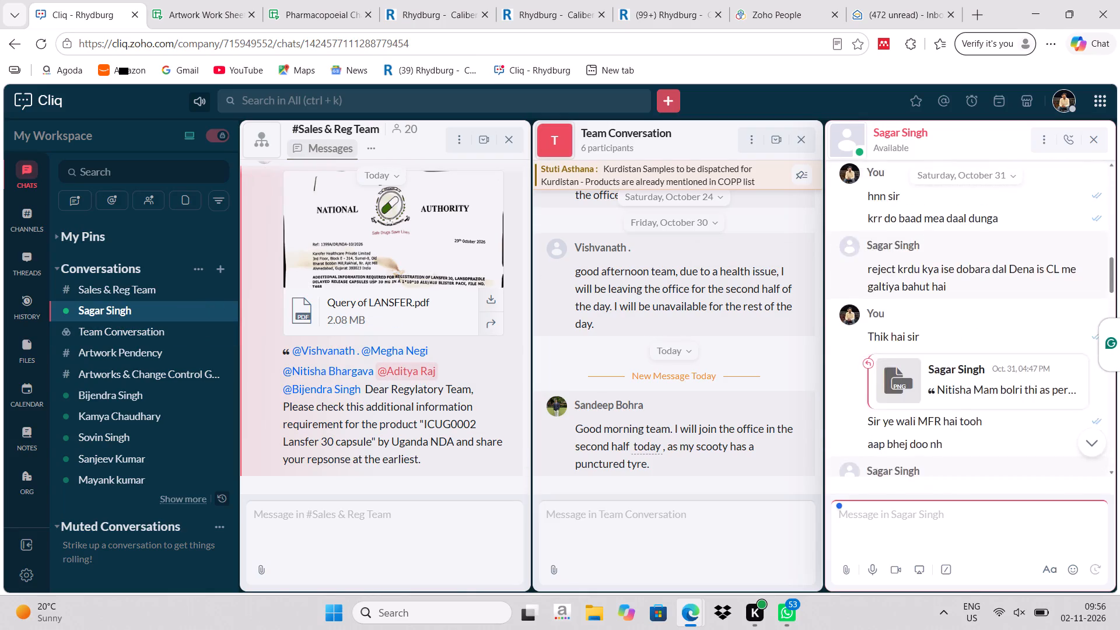
pyautogui.scroll(12, 890, 329)
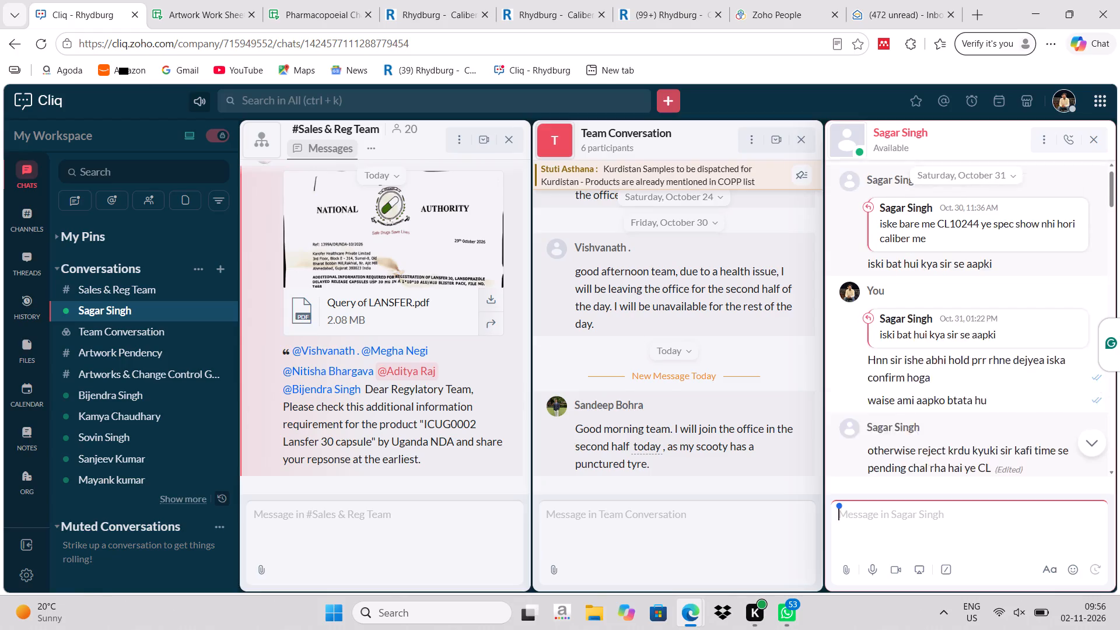
pyautogui.scroll(3, 890, 329)
pyautogui.scroll(1, 943, 323)
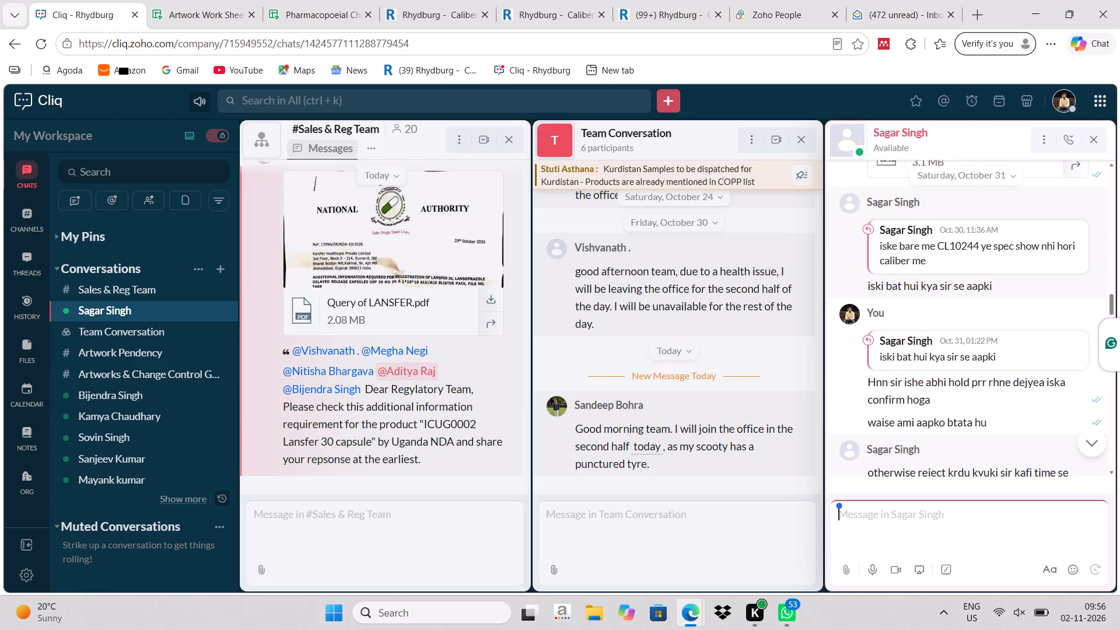
pyautogui.scroll(7, 943, 323)
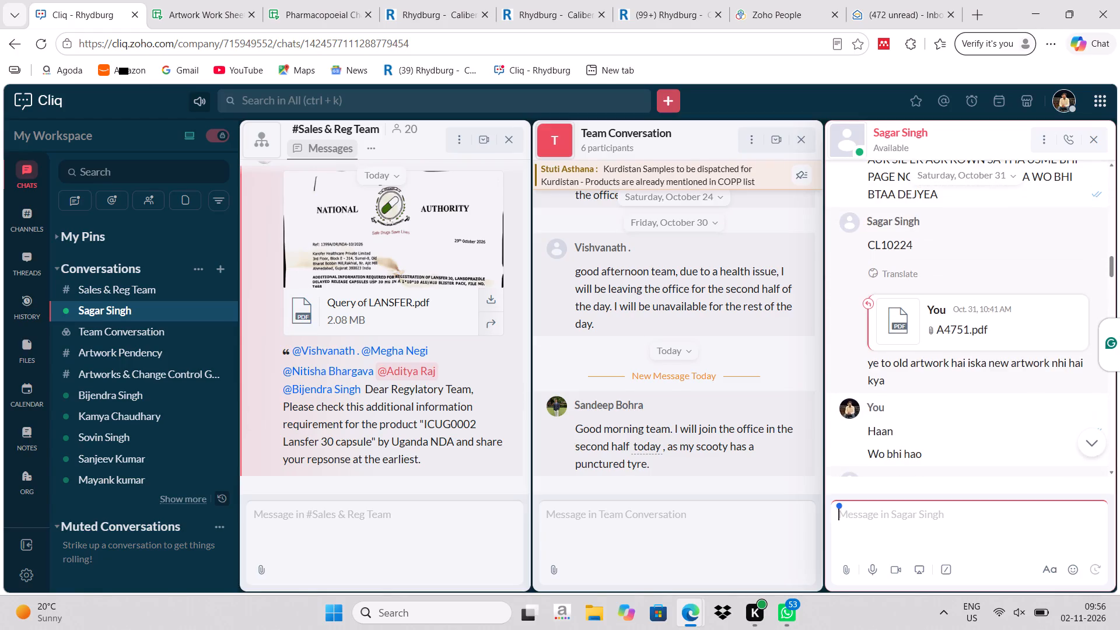
pyautogui.scroll(5, 943, 323)
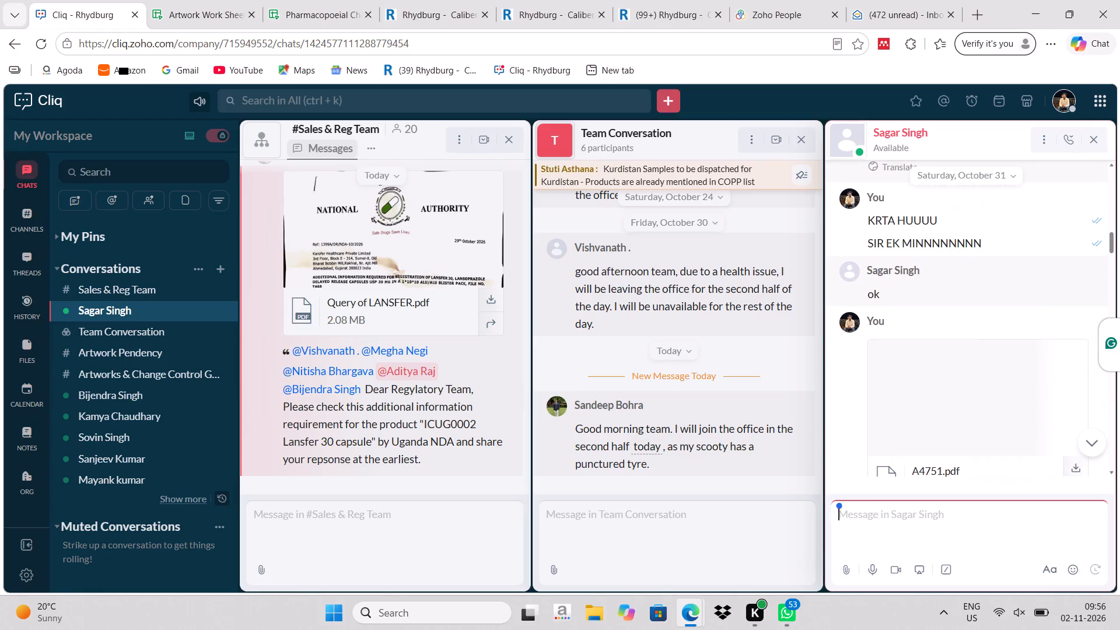
pyautogui.scroll(5, 943, 323)
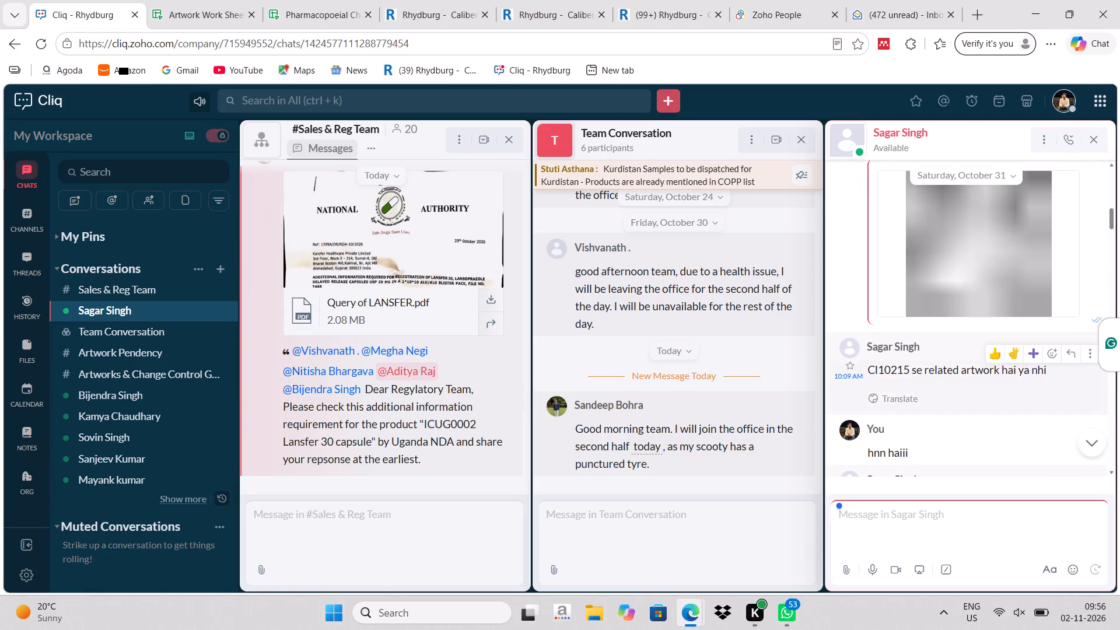
pyautogui.scroll(5, 942, 275)
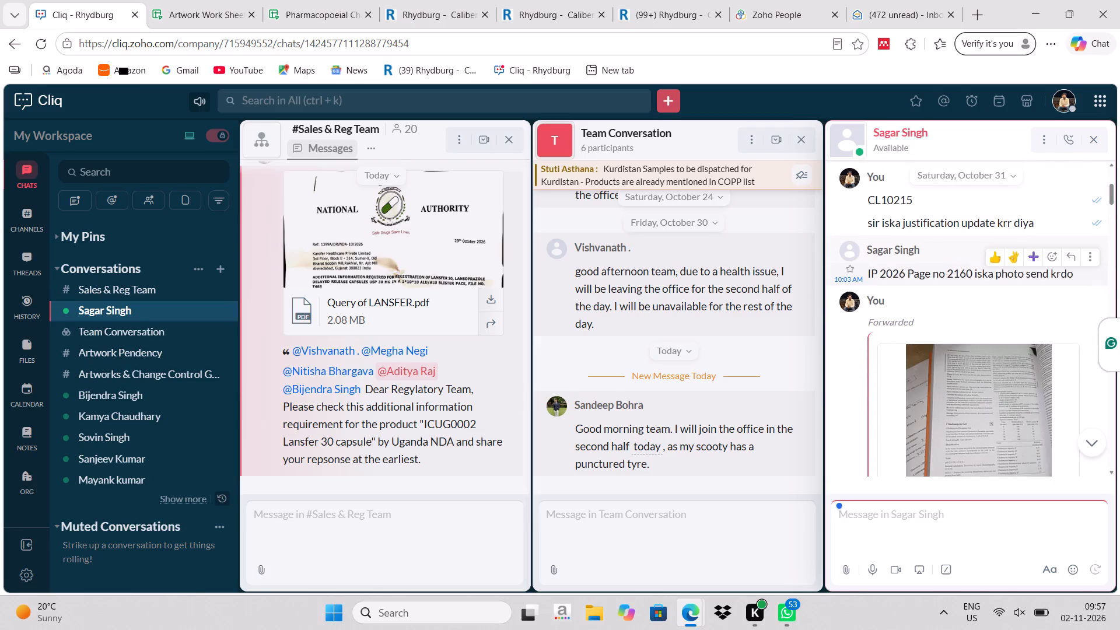
pyautogui.scroll(2, 982, 216)
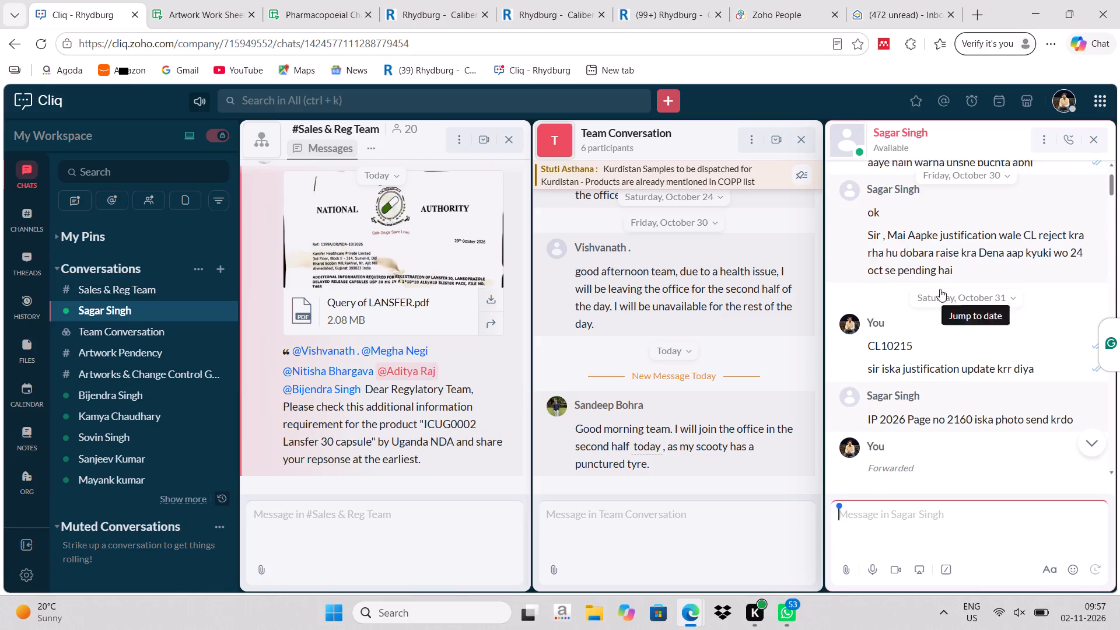
pyautogui.scroll(3, 938, 283)
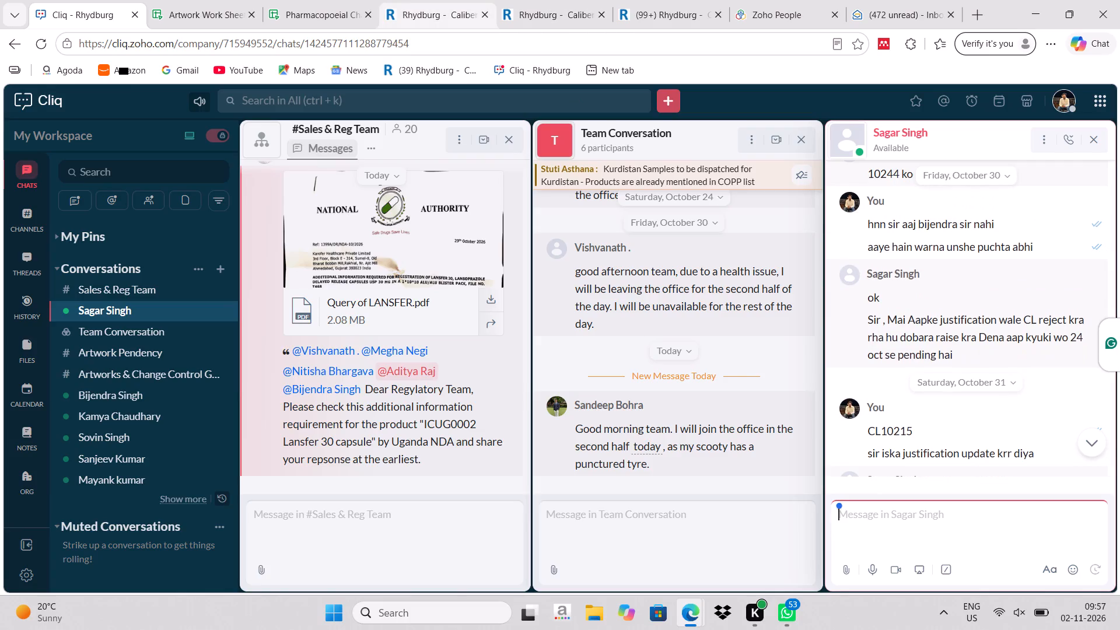
# In Caliber's Change Control report, start a search for Current / Previous State containing "cL".
pyautogui.click(418, 0)
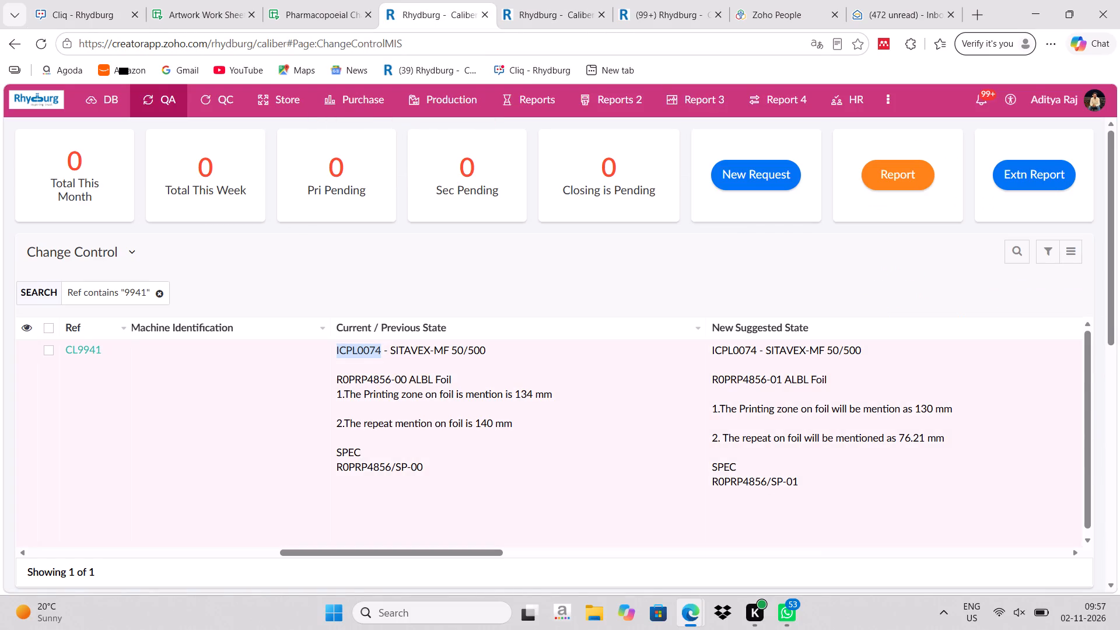
pyautogui.click(356, 329)
pyautogui.click(353, 351)
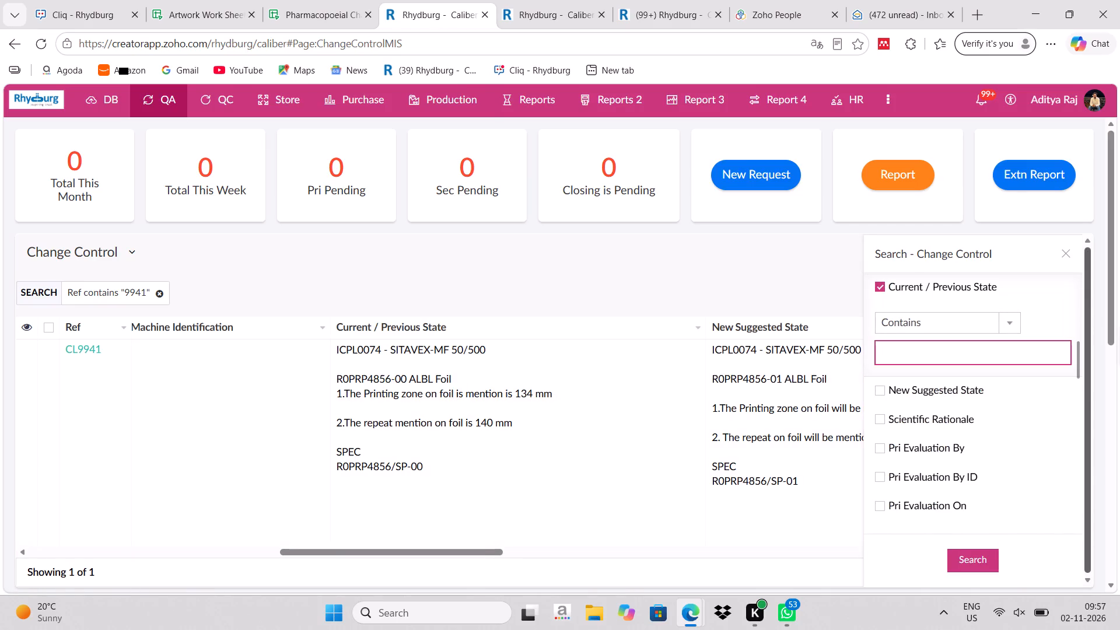
pyautogui.write('cL')
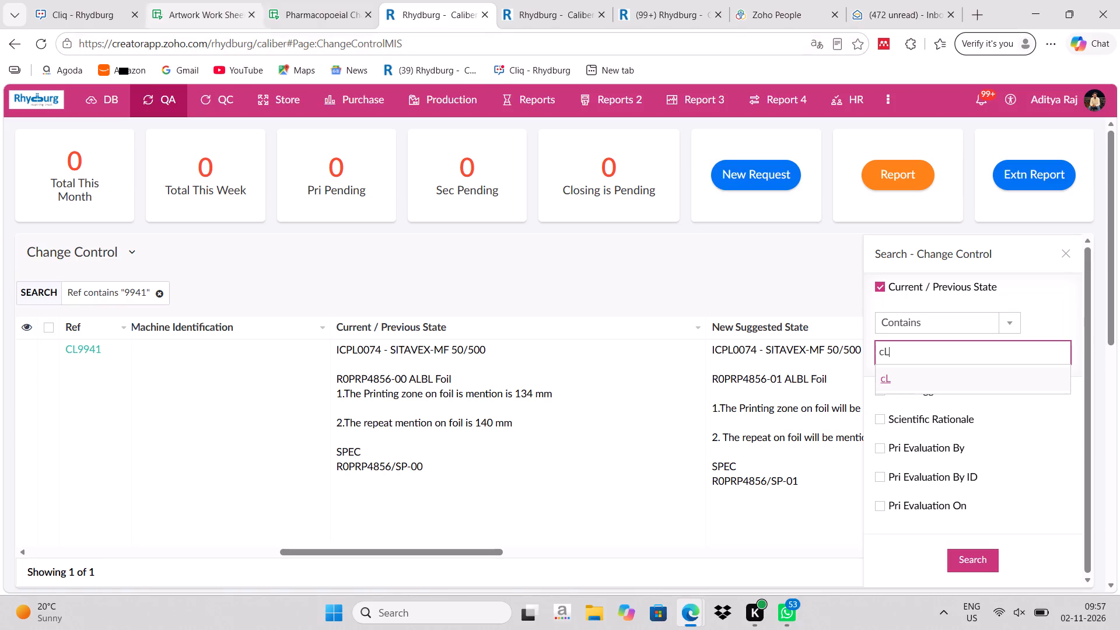
# Return to the direct chat in Cliq and review the October 30 messages about the CL10215 and CL10224 justification updates.
pyautogui.click(101, 5)
pyautogui.scroll(1, 926, 399)
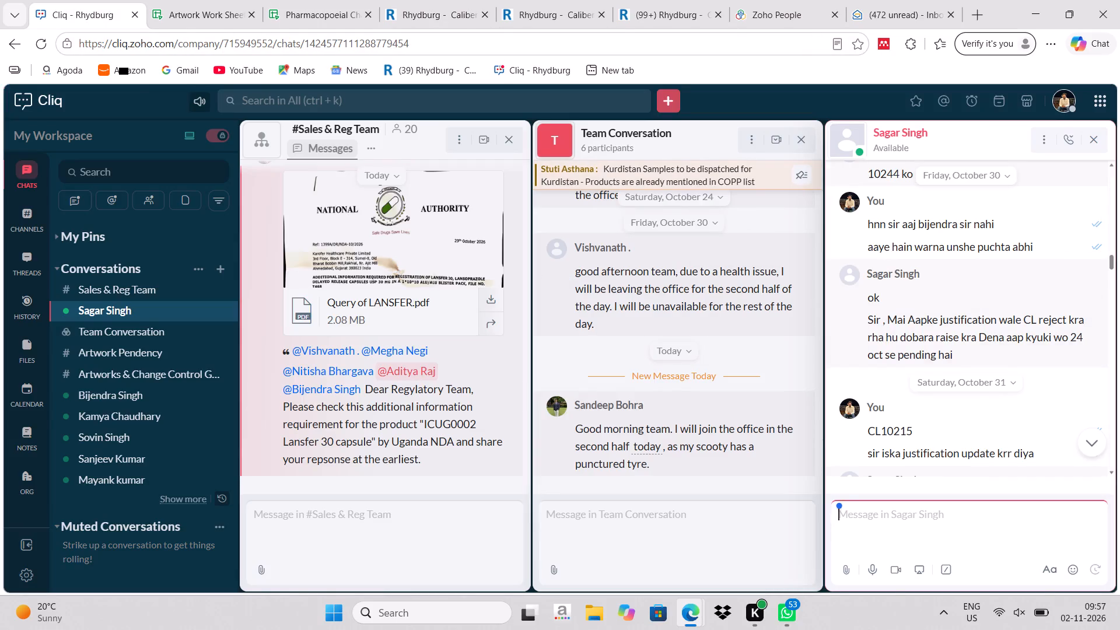
pyautogui.scroll(3, 926, 399)
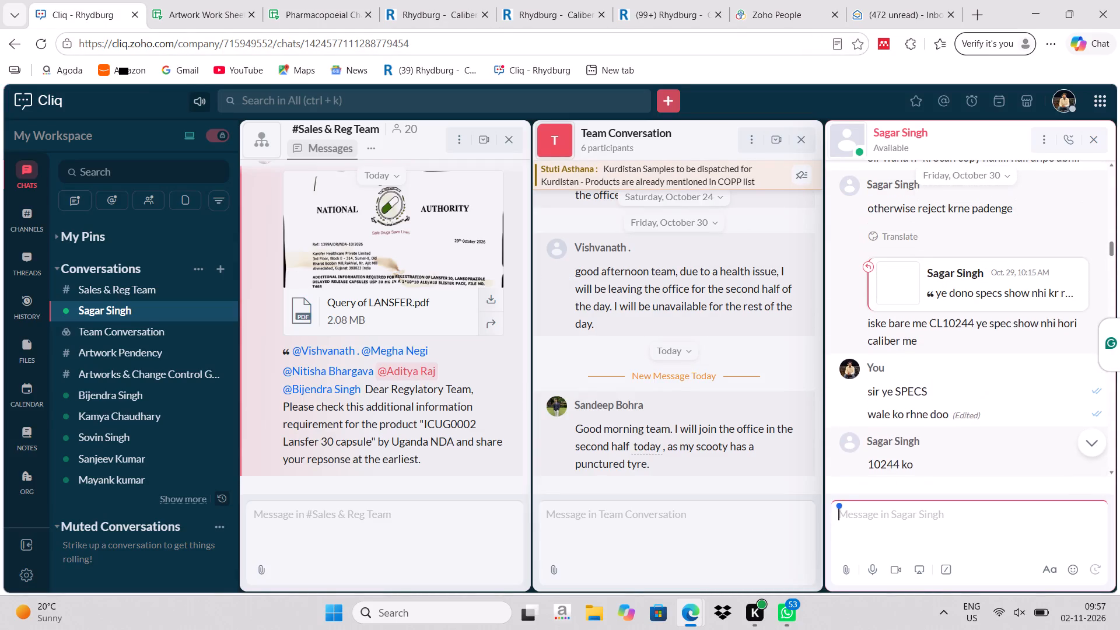
pyautogui.scroll(4, 943, 378)
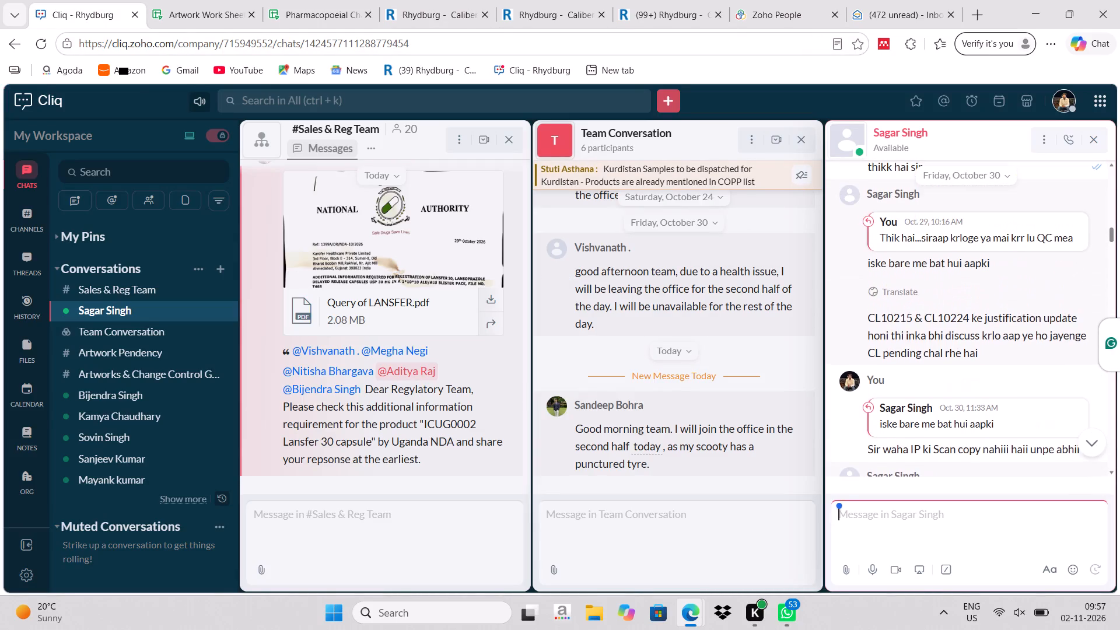
pyautogui.scroll(1, 956, 344)
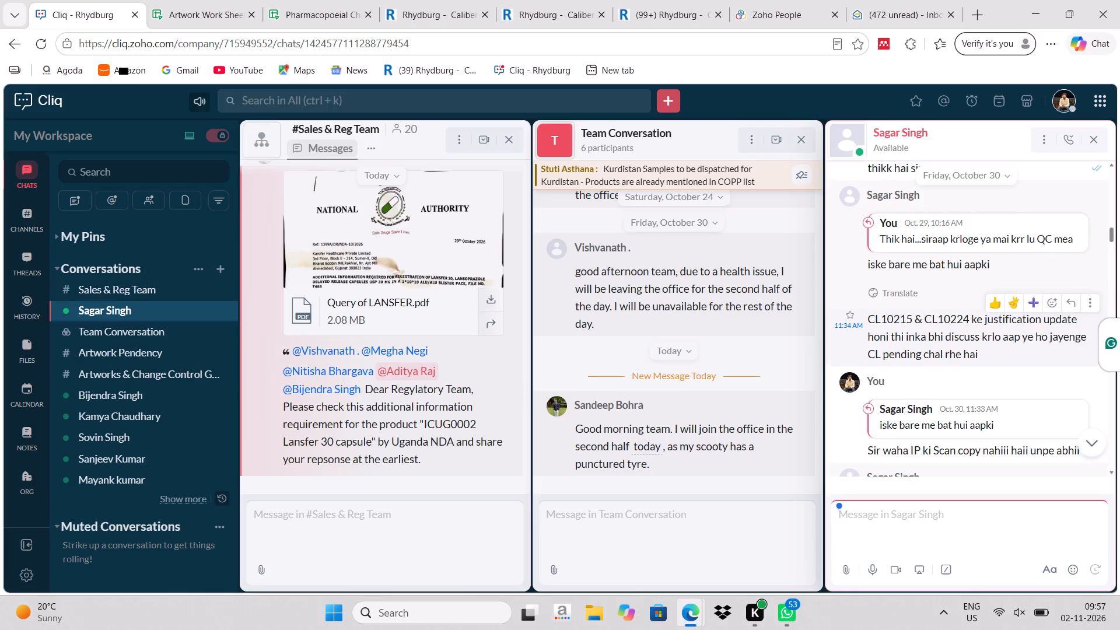
# Review the October 29 messages in the direct chat covering the specs, CL correction and pending justification updates.
pyautogui.scroll(5, 956, 344)
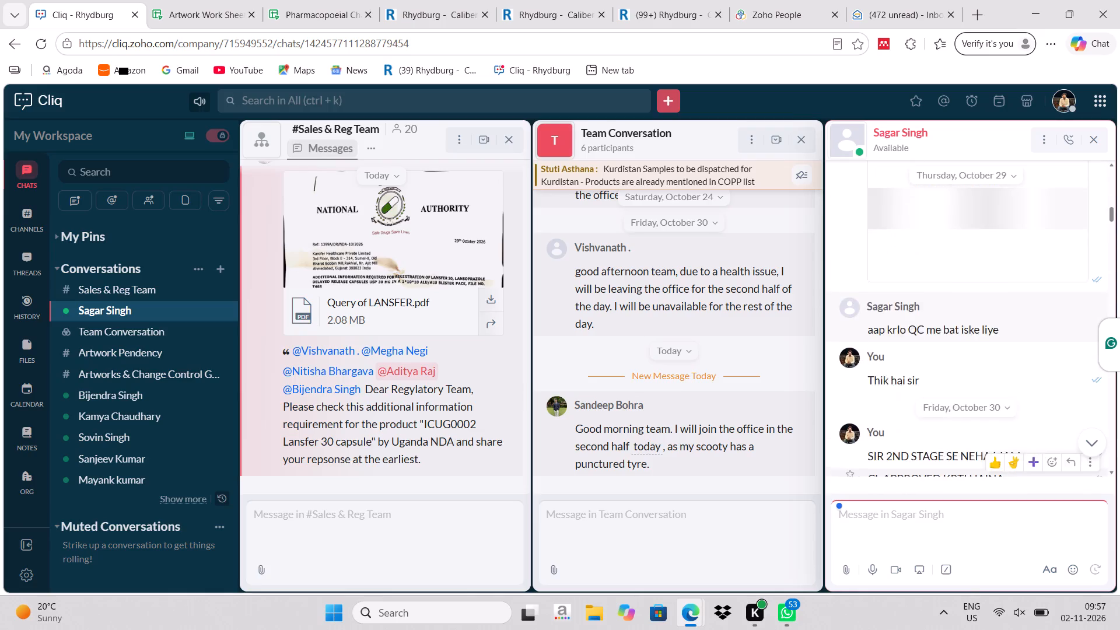
pyautogui.scroll(5, 949, 333)
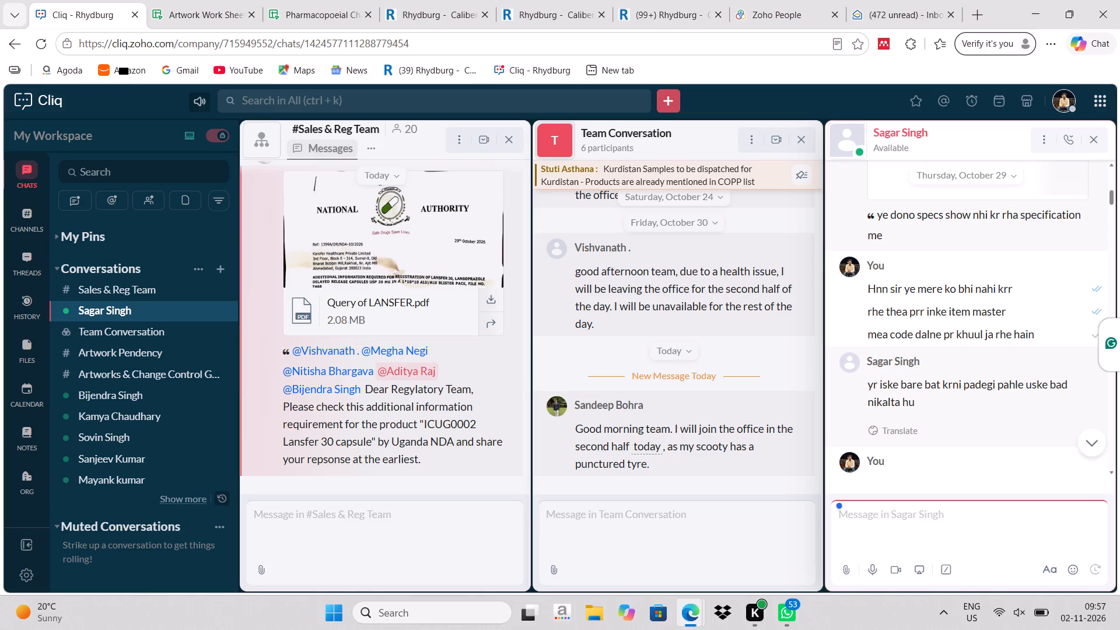
pyautogui.scroll(5, 929, 345)
pyautogui.scroll(-2, 929, 345)
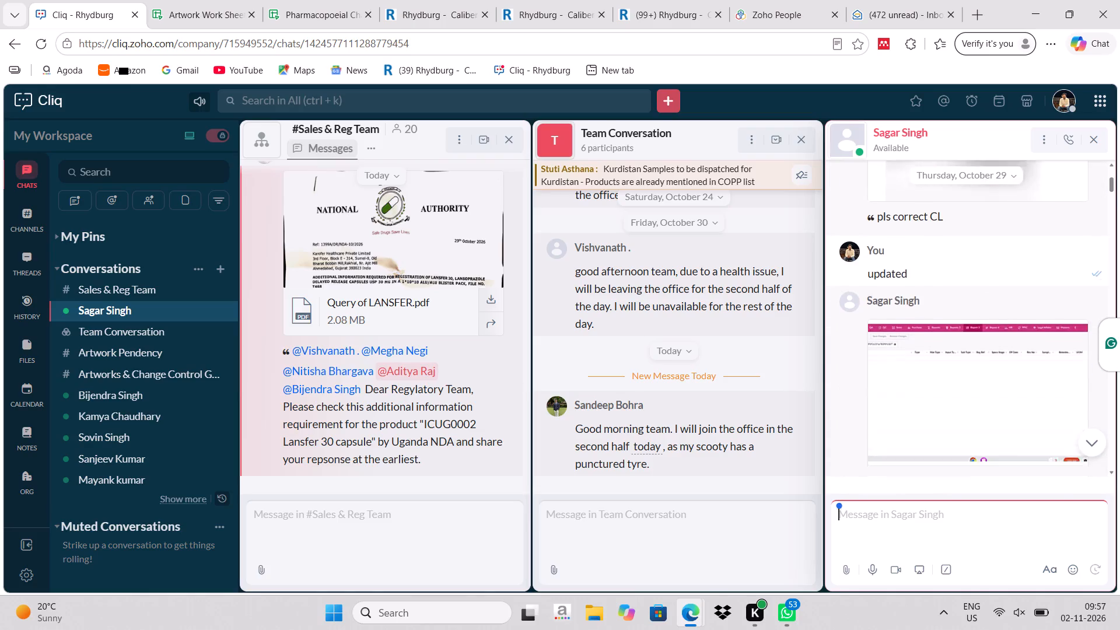
pyautogui.scroll(-2, 930, 346)
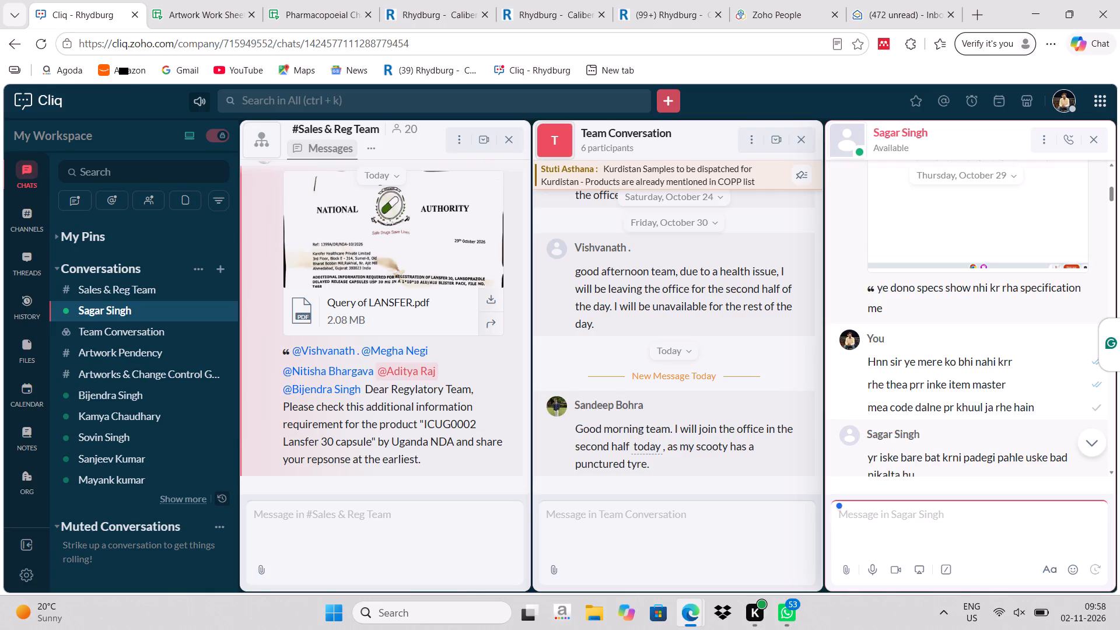
pyautogui.scroll(1, 943, 336)
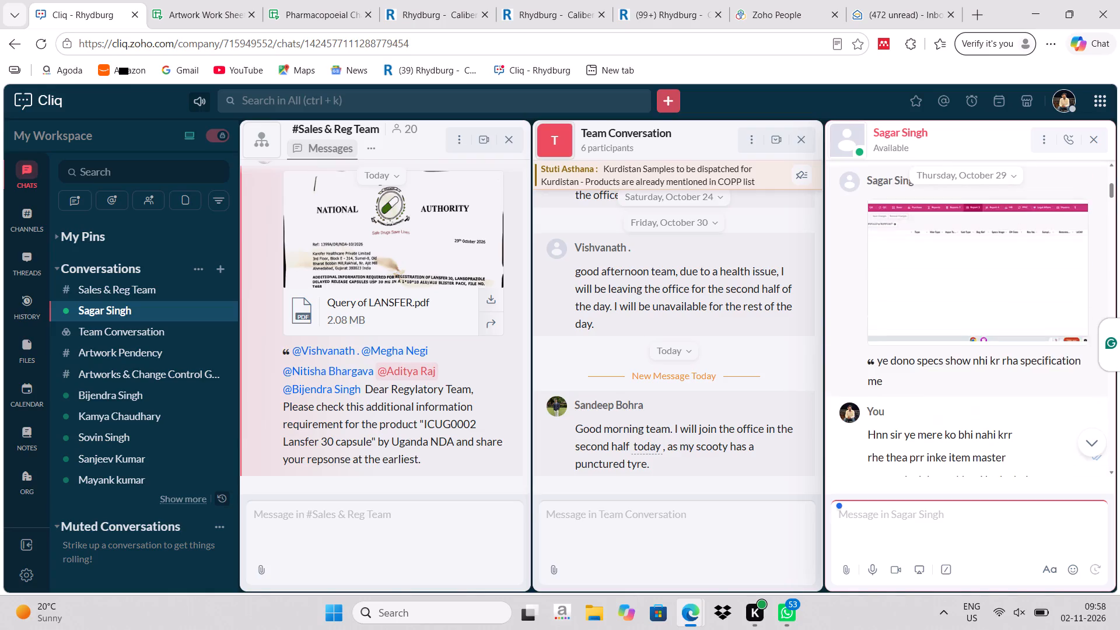
pyautogui.scroll(4, 950, 336)
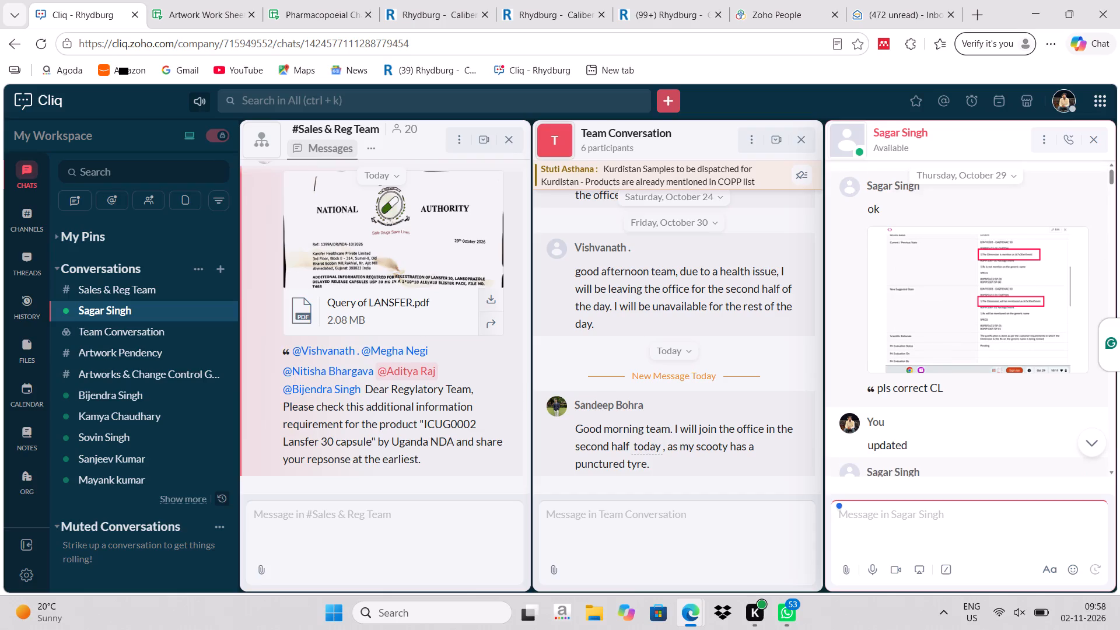
pyautogui.scroll(1, 950, 336)
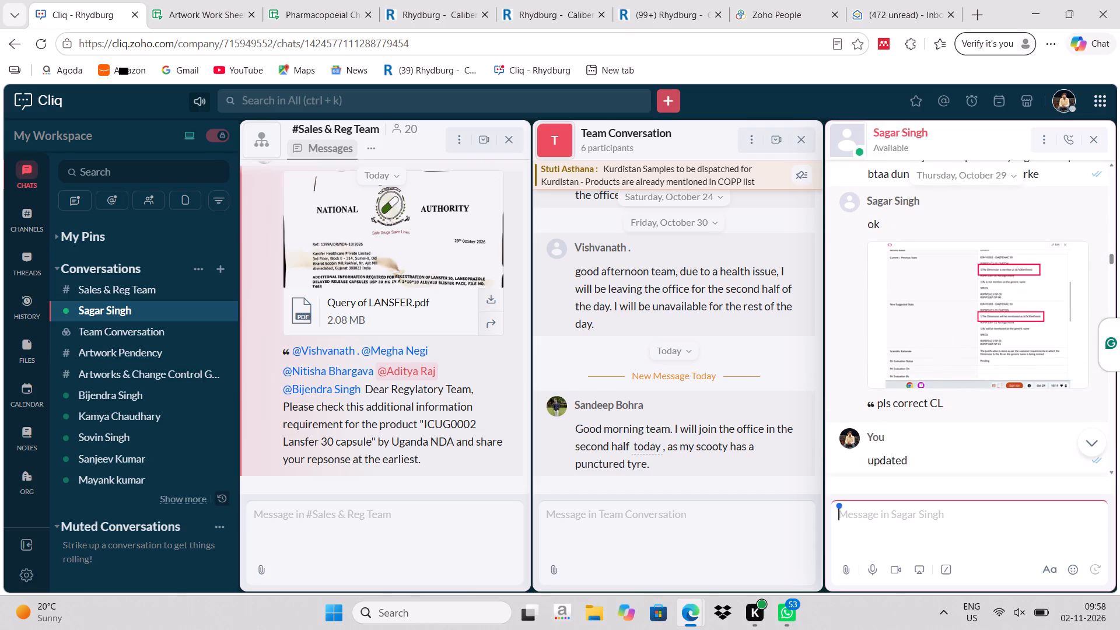
pyautogui.scroll(2, 950, 336)
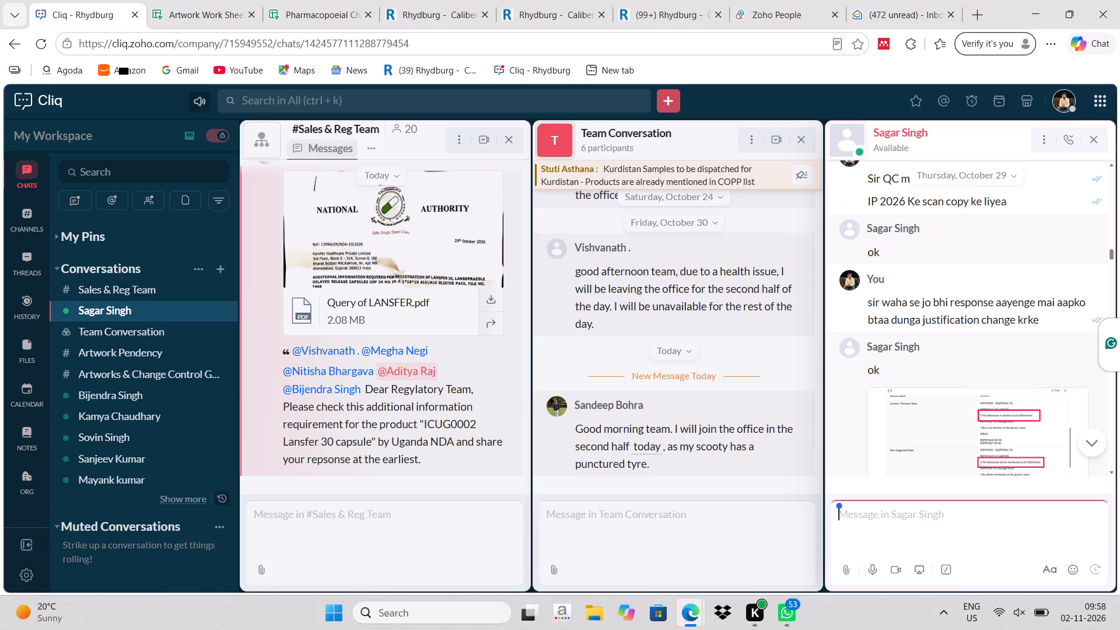
pyautogui.scroll(1, 976, 341)
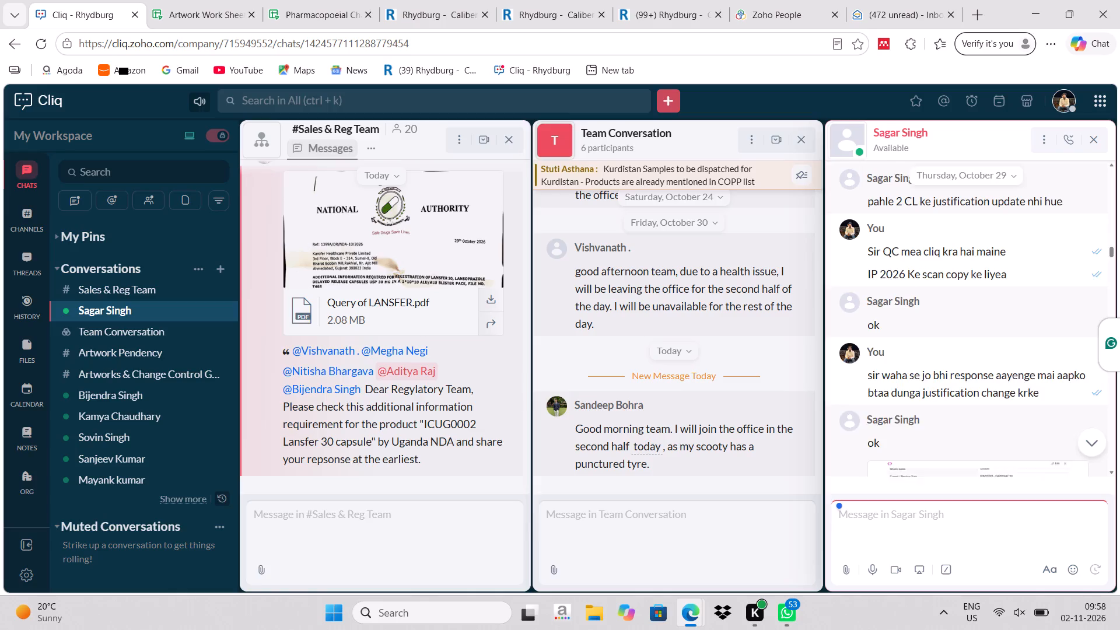
# Review the October 28 messages in the direct chat back to the justification change request mentioning IP 2026.
pyautogui.scroll(6, 976, 341)
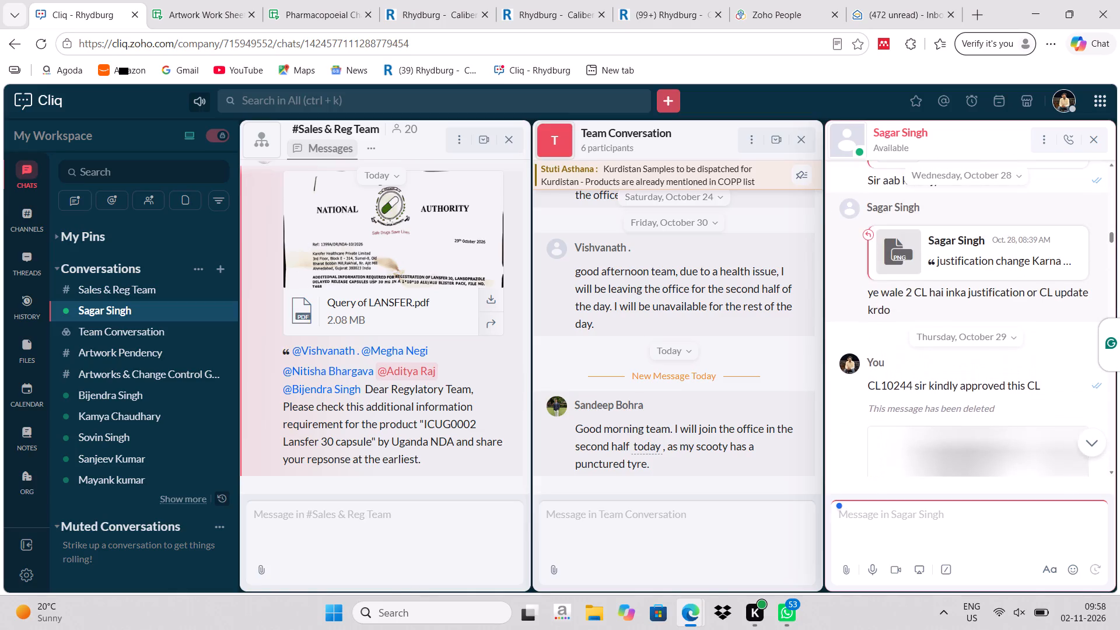
pyautogui.scroll(5, 976, 341)
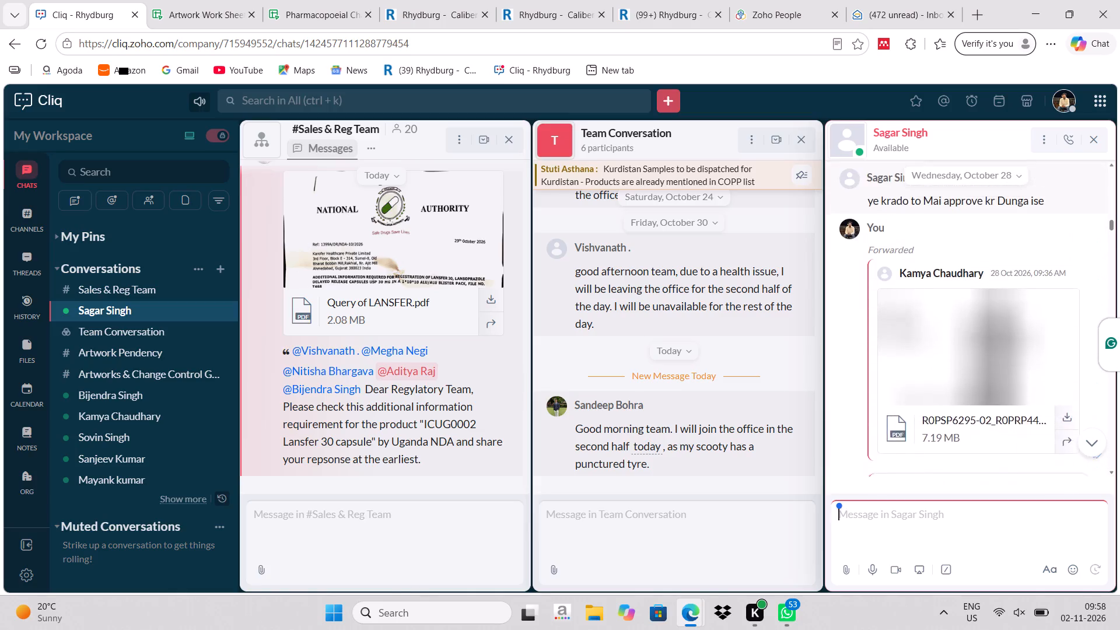
pyautogui.scroll(3, 976, 341)
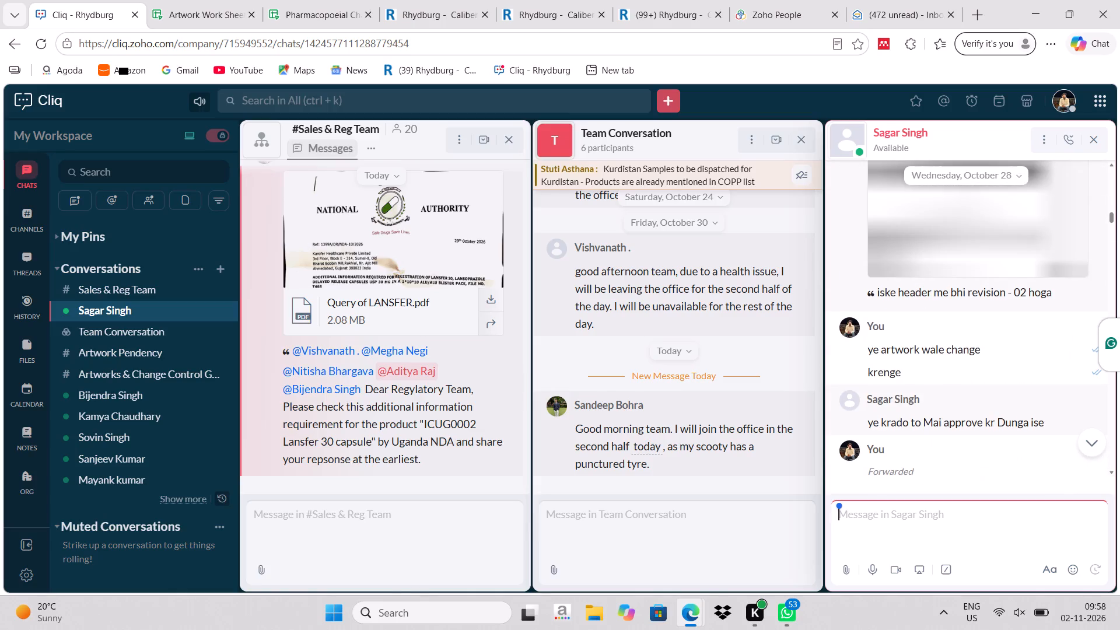
pyautogui.scroll(2, 964, 351)
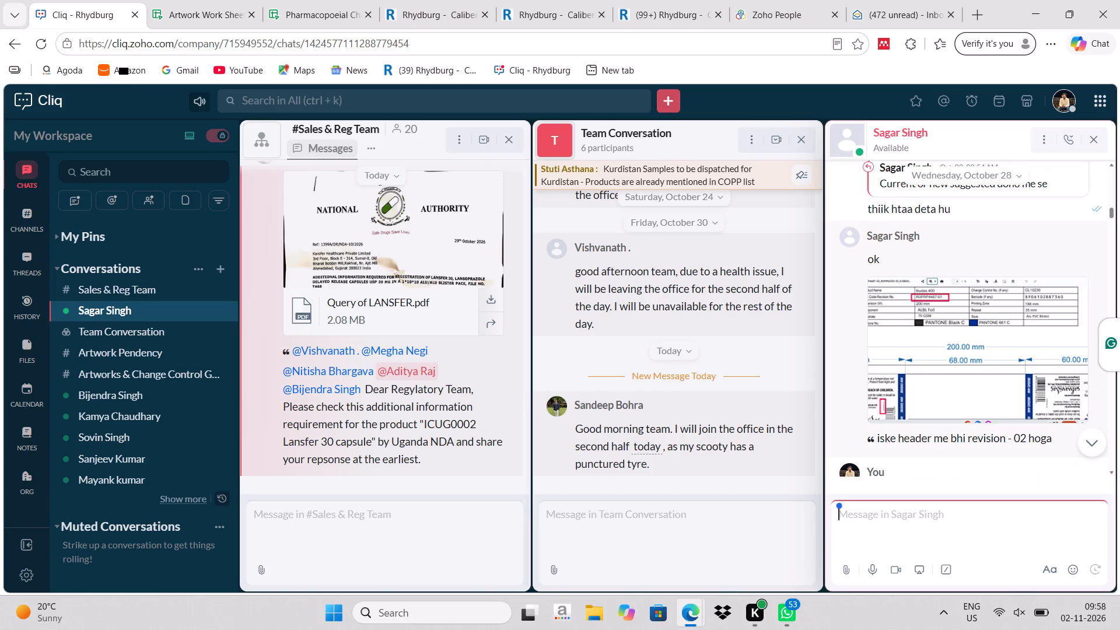
pyautogui.scroll(1, 964, 351)
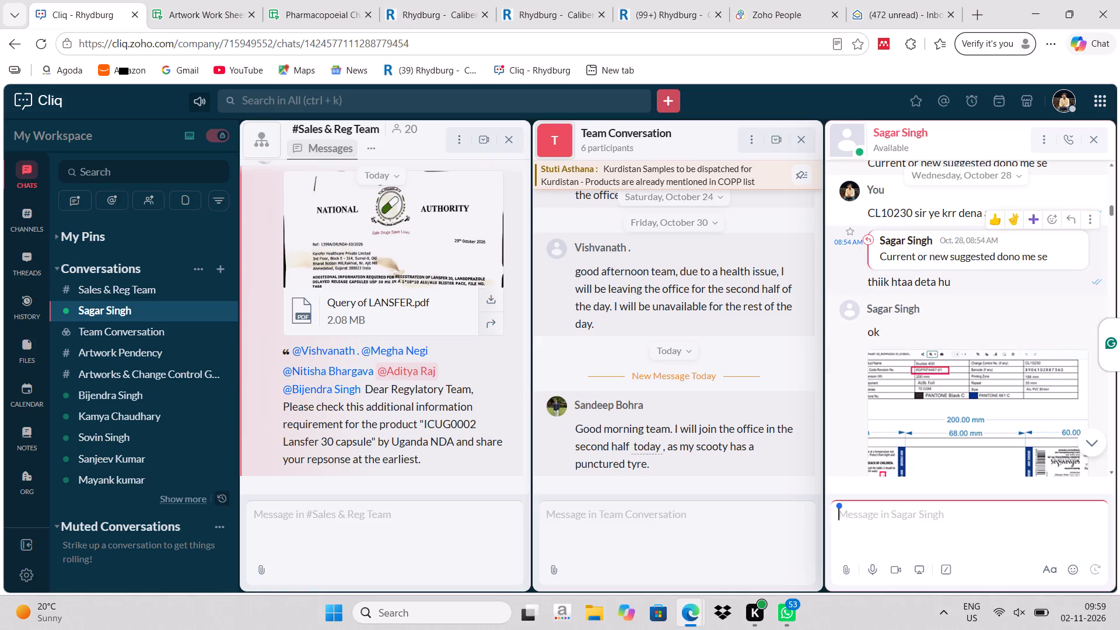
pyautogui.scroll(5, 935, 389)
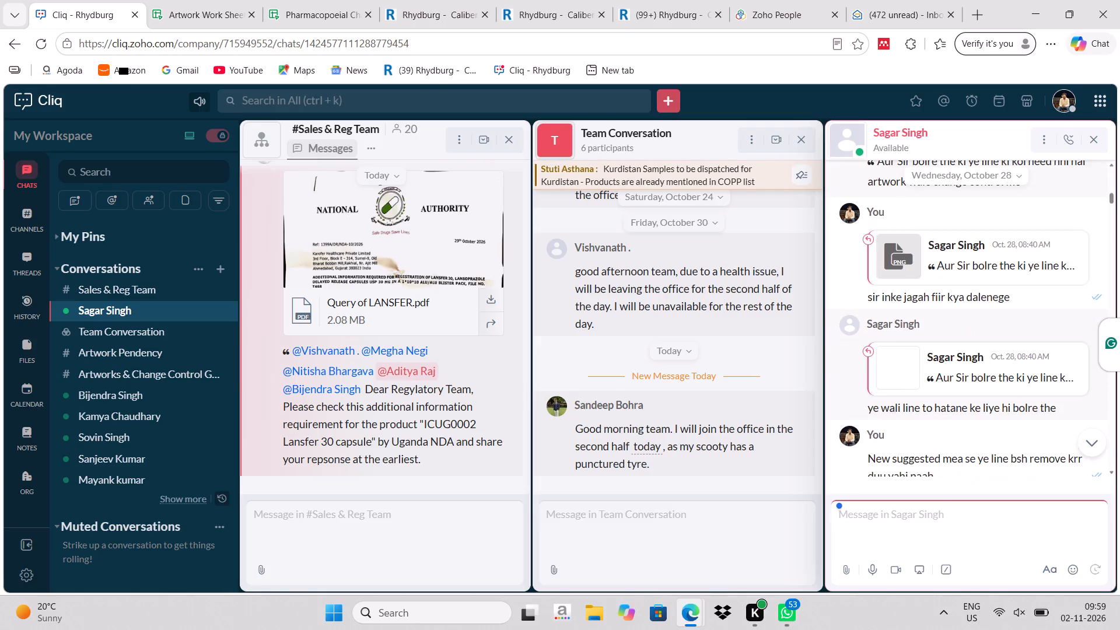
pyautogui.scroll(3, 952, 346)
pyautogui.scroll(3, 929, 407)
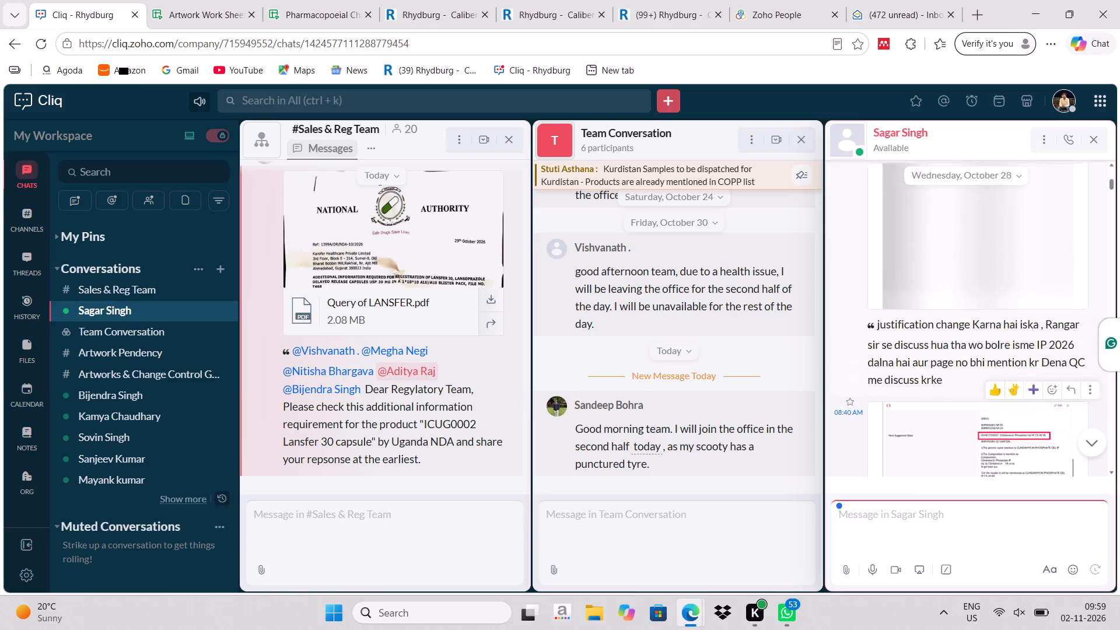
# View the October 28 screenshot marking the Clindamycin Phosphate Gel line in New Suggested State, and close the preview.
pyautogui.scroll(-3, 947, 433)
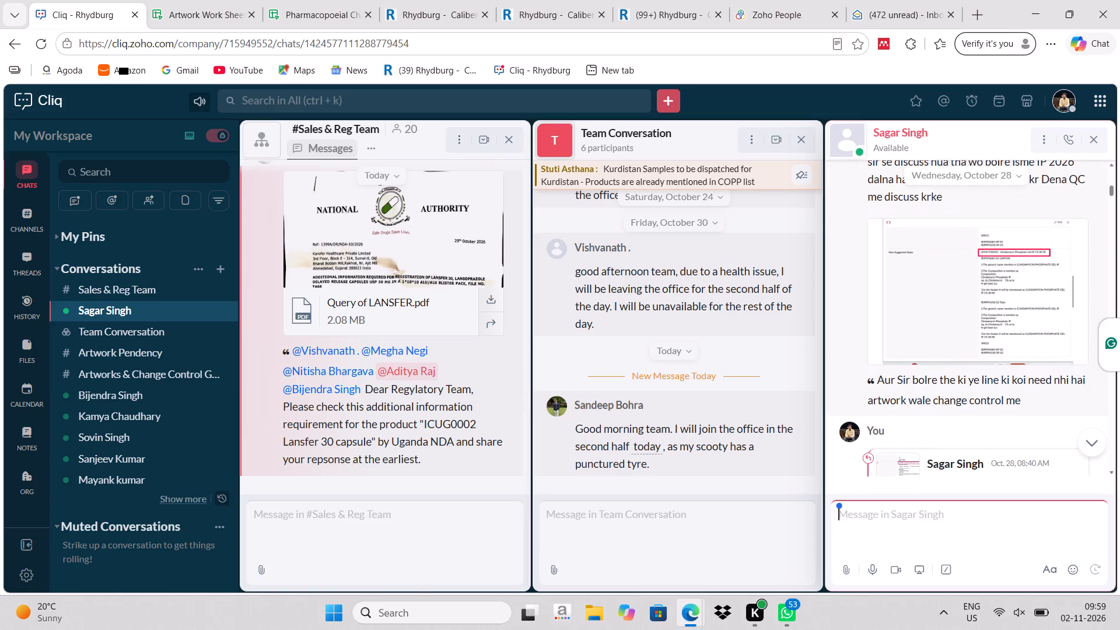
pyautogui.scroll(2, 961, 359)
pyautogui.scroll(-2, 961, 359)
pyautogui.click(975, 324)
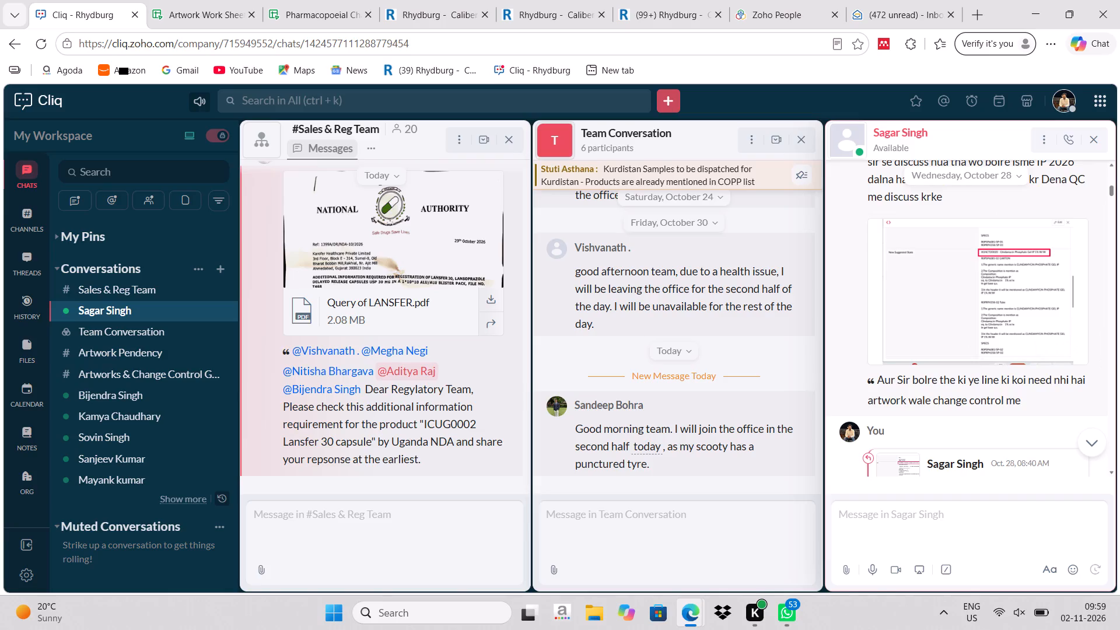
pyautogui.click(1016, 297)
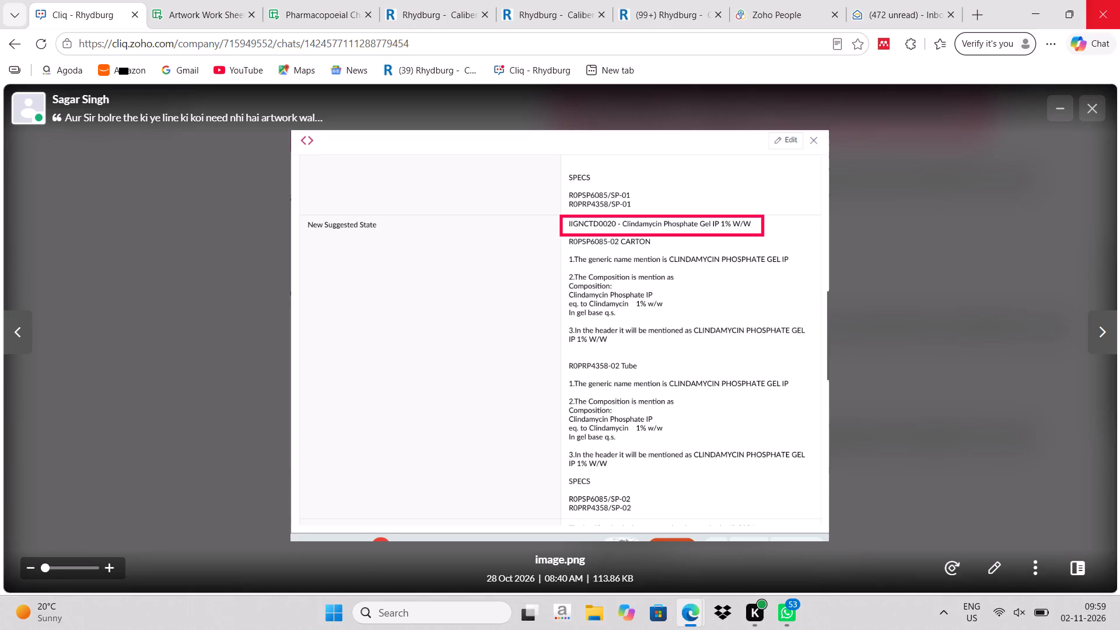
pyautogui.click(1087, 111)
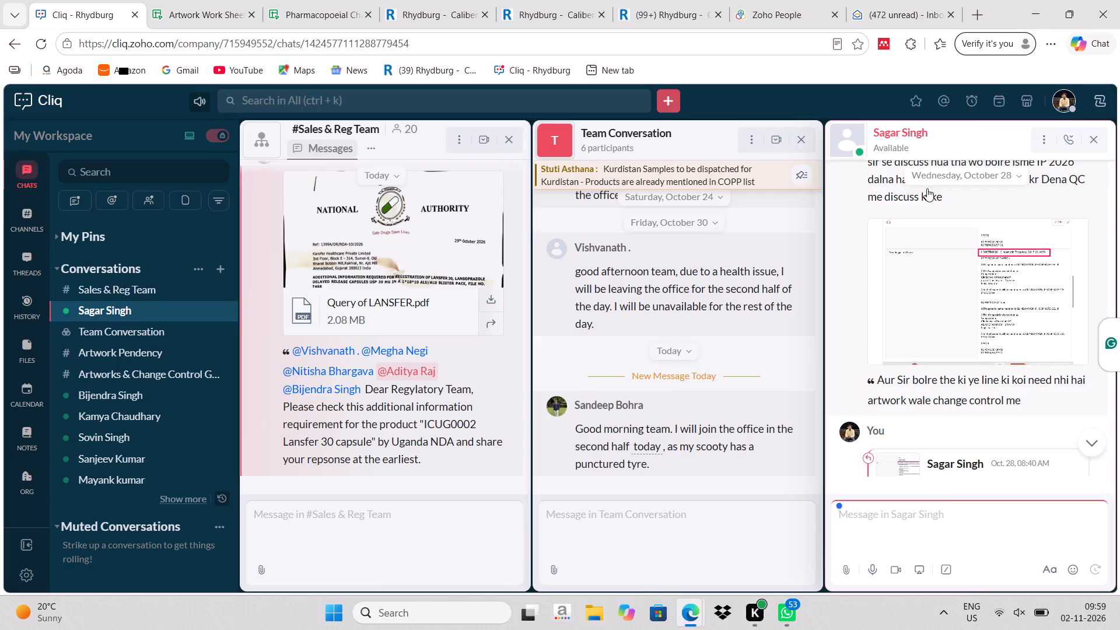
# Reread the replies about removing the marked line and check the October 27 approval request for 10230.
pyautogui.scroll(-2, 890, 273)
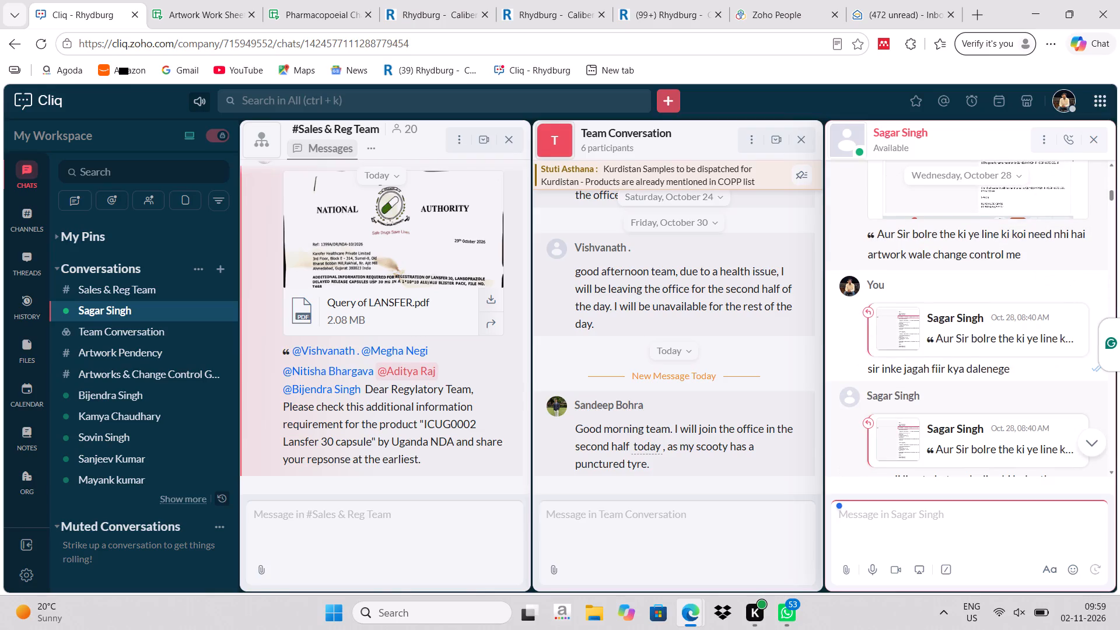
pyautogui.scroll(-1, 908, 319)
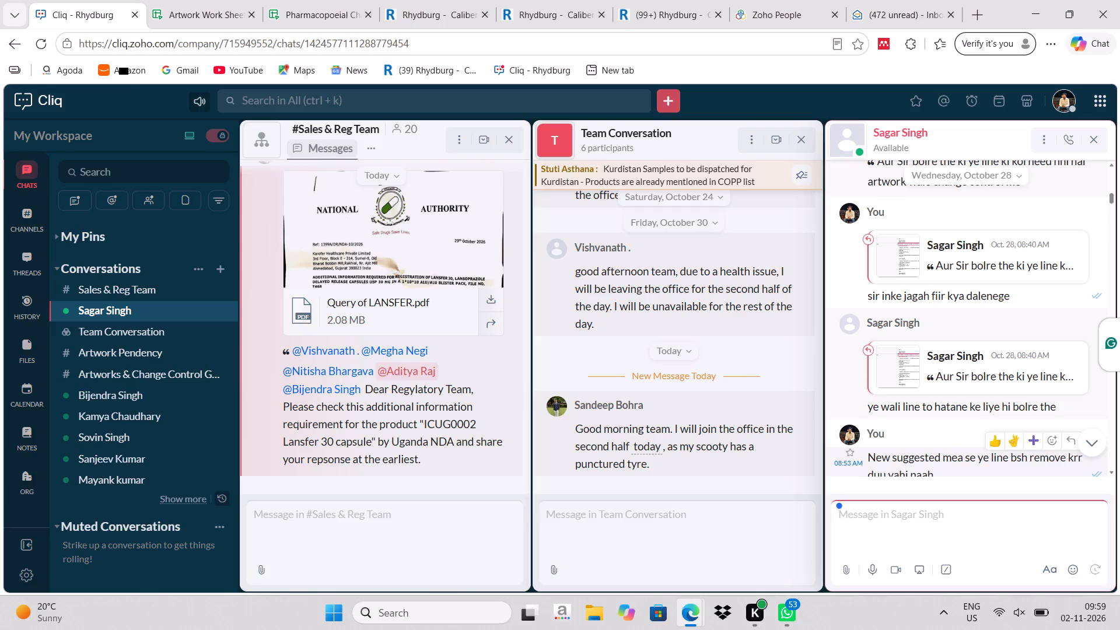
pyautogui.scroll(2, 940, 451)
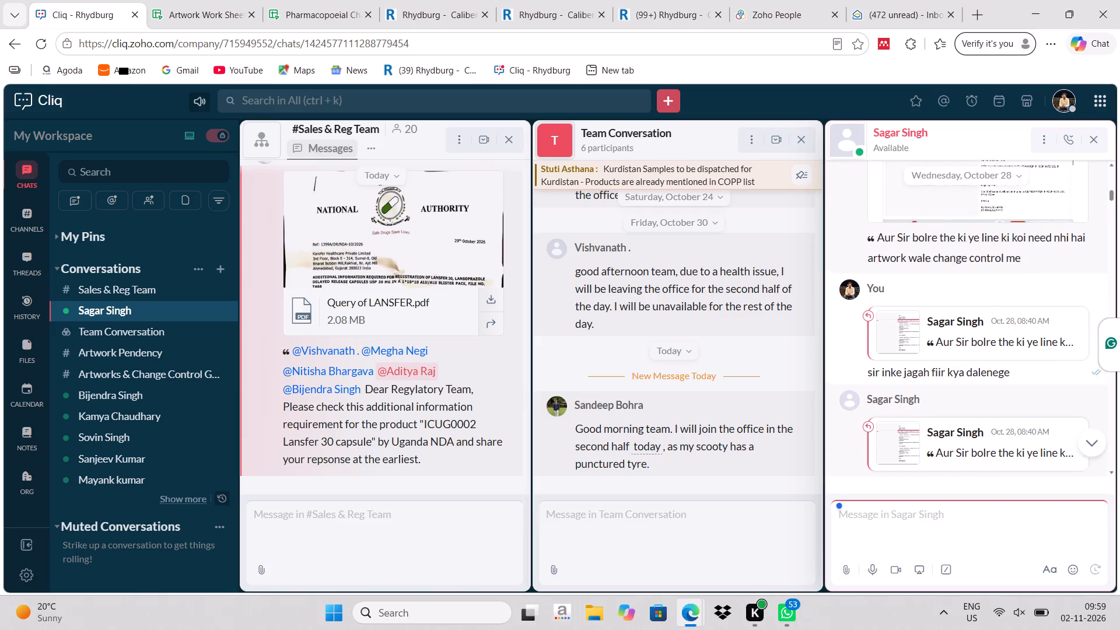
pyautogui.scroll(2, 940, 451)
pyautogui.scroll(-1, 940, 451)
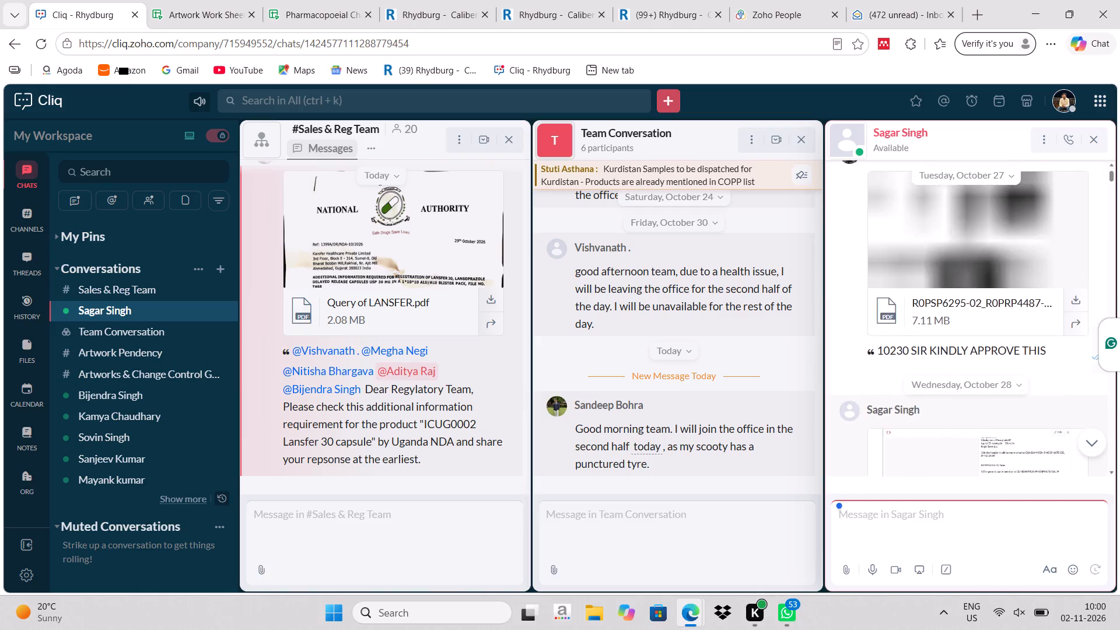
pyautogui.scroll(-4, 940, 451)
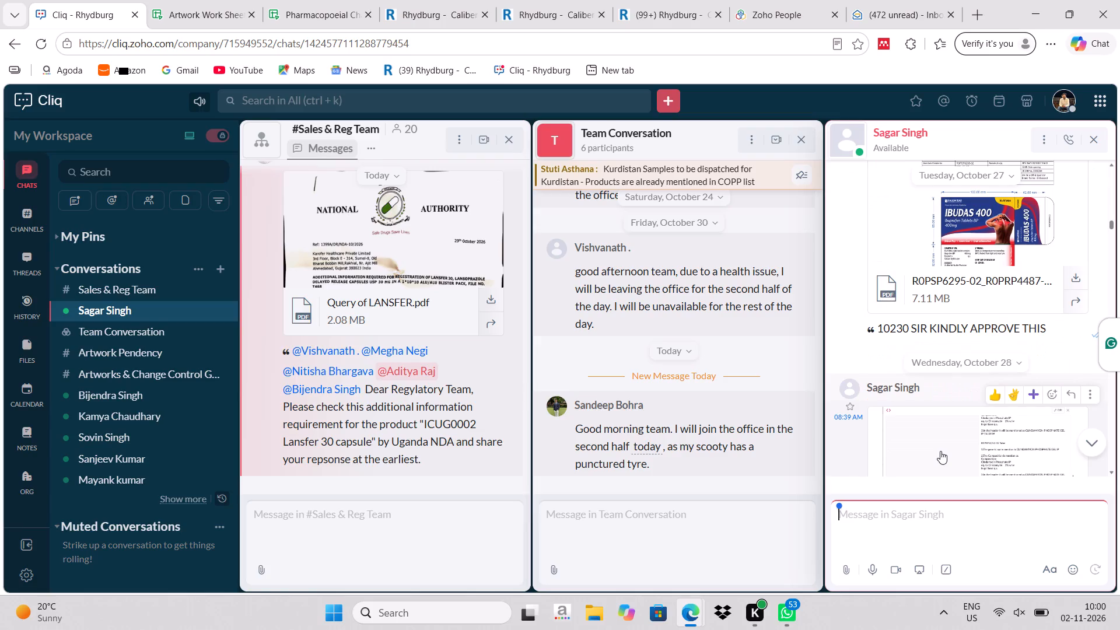
pyautogui.scroll(3, 1000, 385)
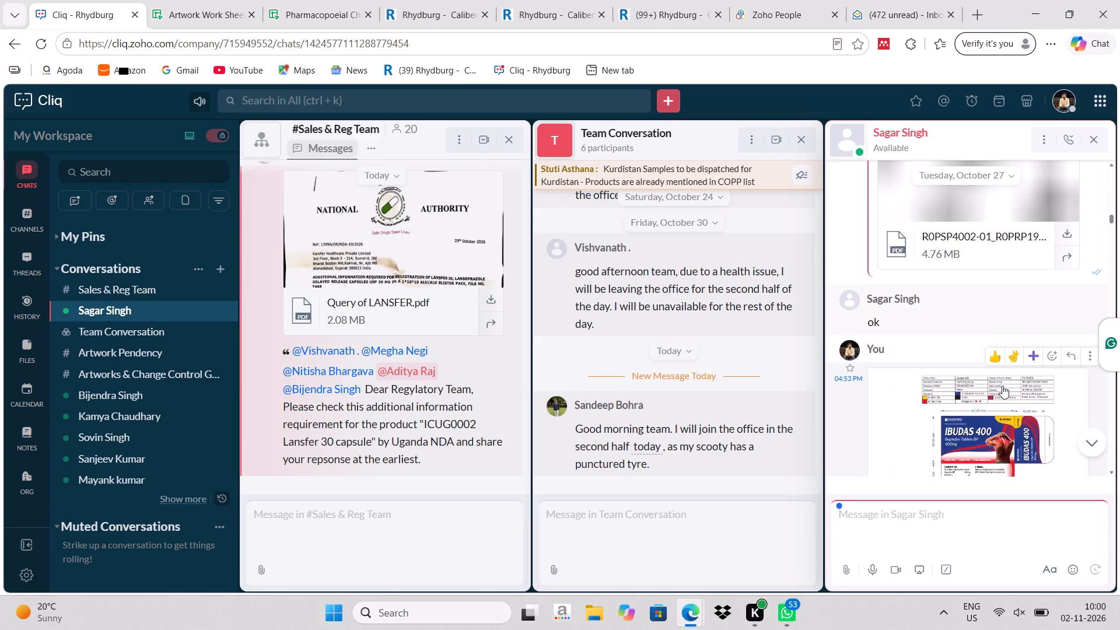
pyautogui.scroll(-2, 930, 292)
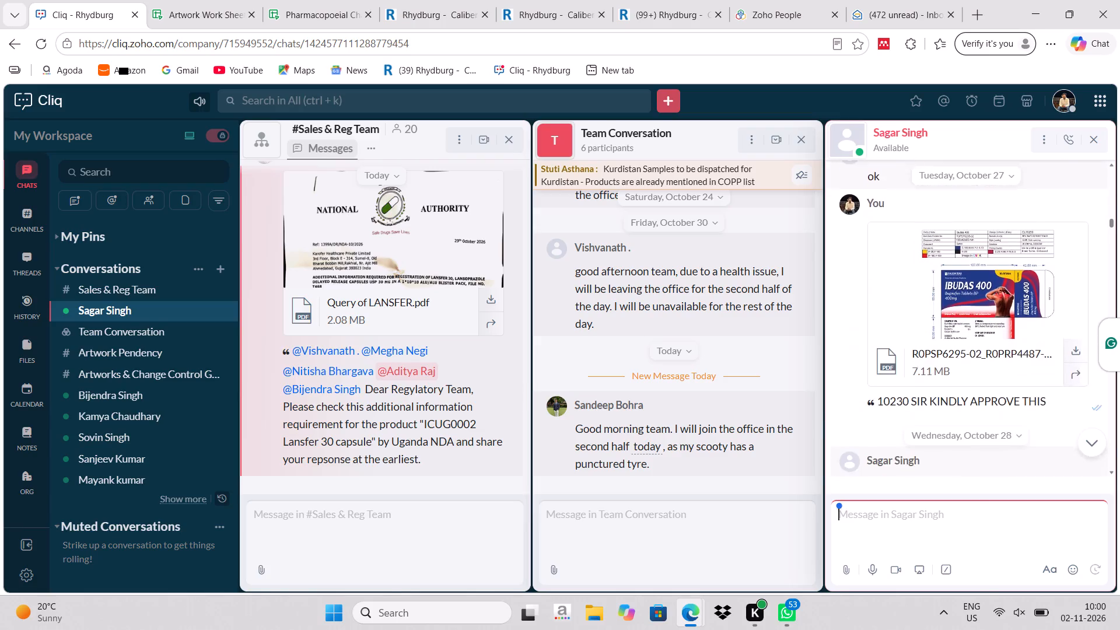
# Go back to the October 28 justification messages, reopen the Clindamycin Phosphate Gel screenshot to examine it, and close the preview.
pyautogui.scroll(-5, 933, 294)
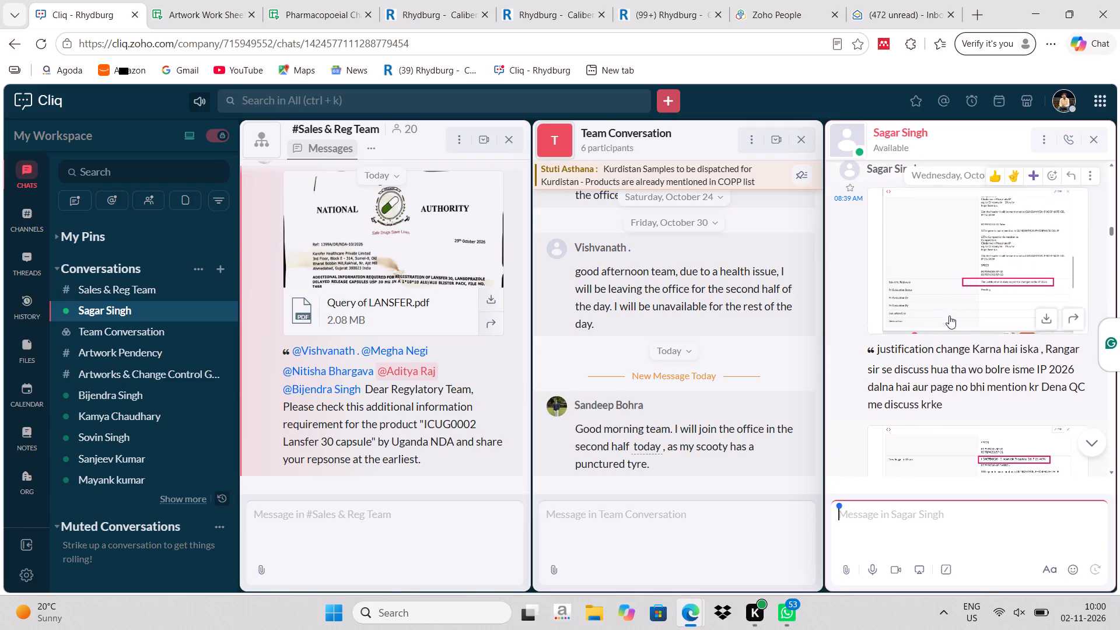
pyautogui.scroll(-2, 948, 316)
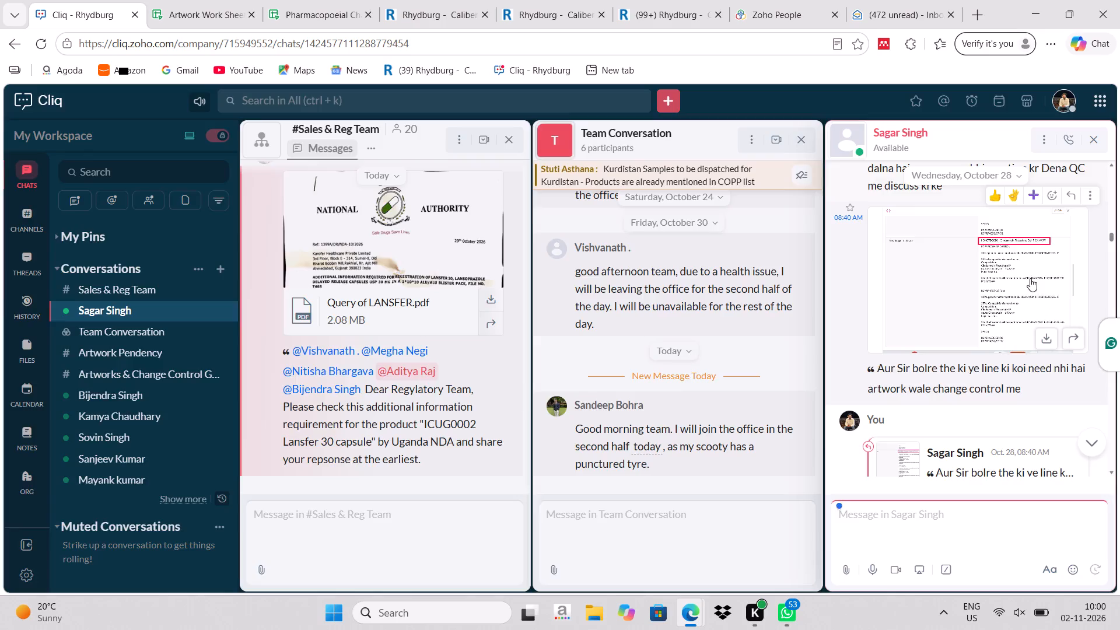
pyautogui.click(1030, 278)
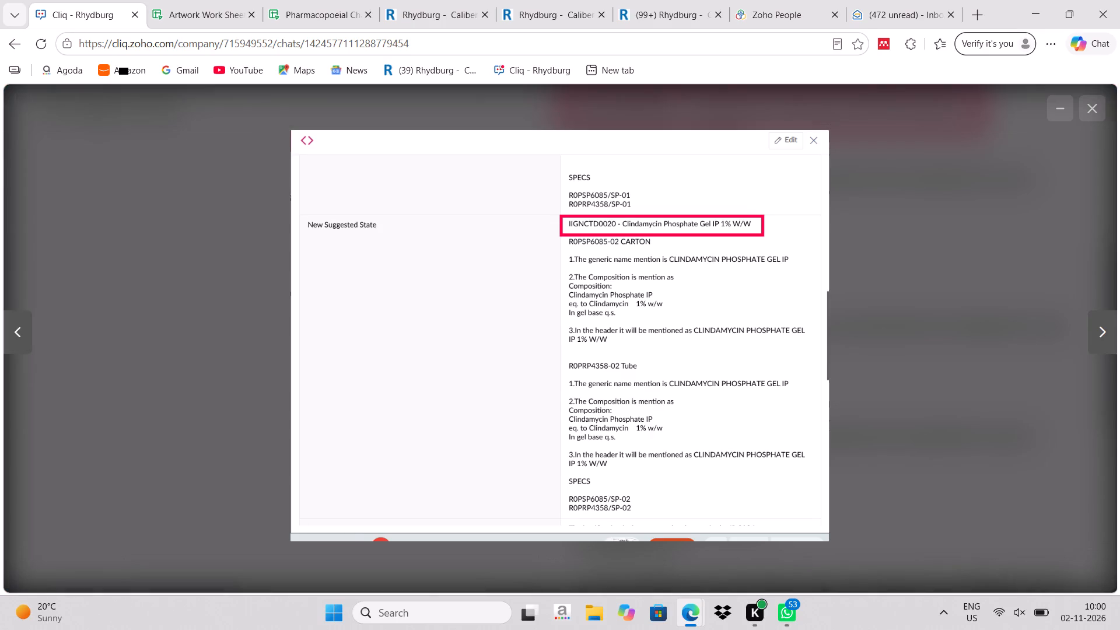
pyautogui.click(1094, 109)
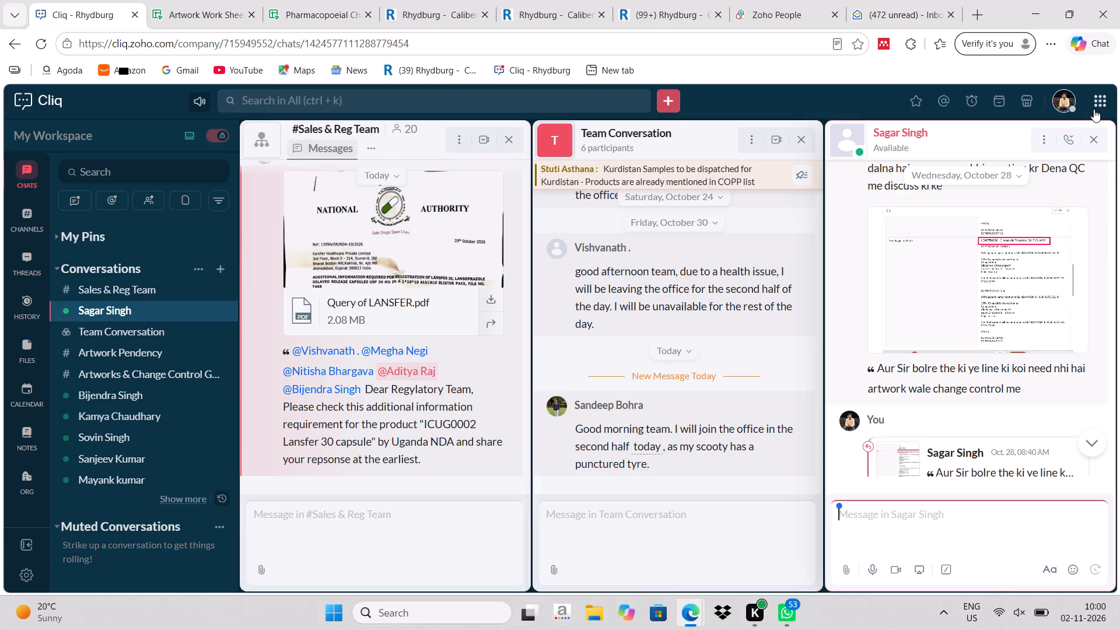
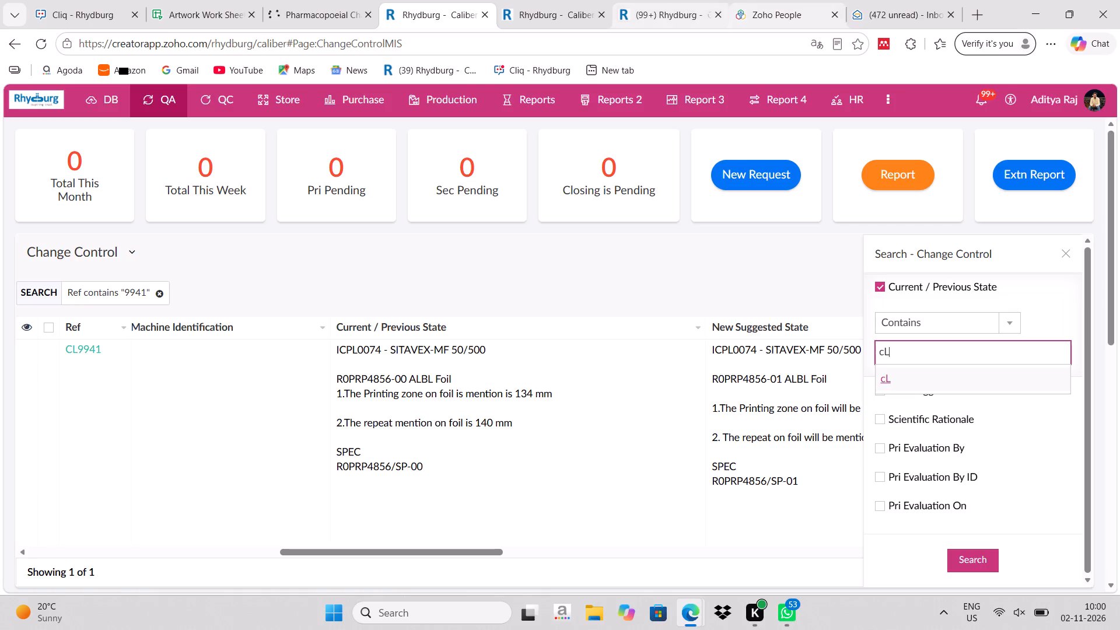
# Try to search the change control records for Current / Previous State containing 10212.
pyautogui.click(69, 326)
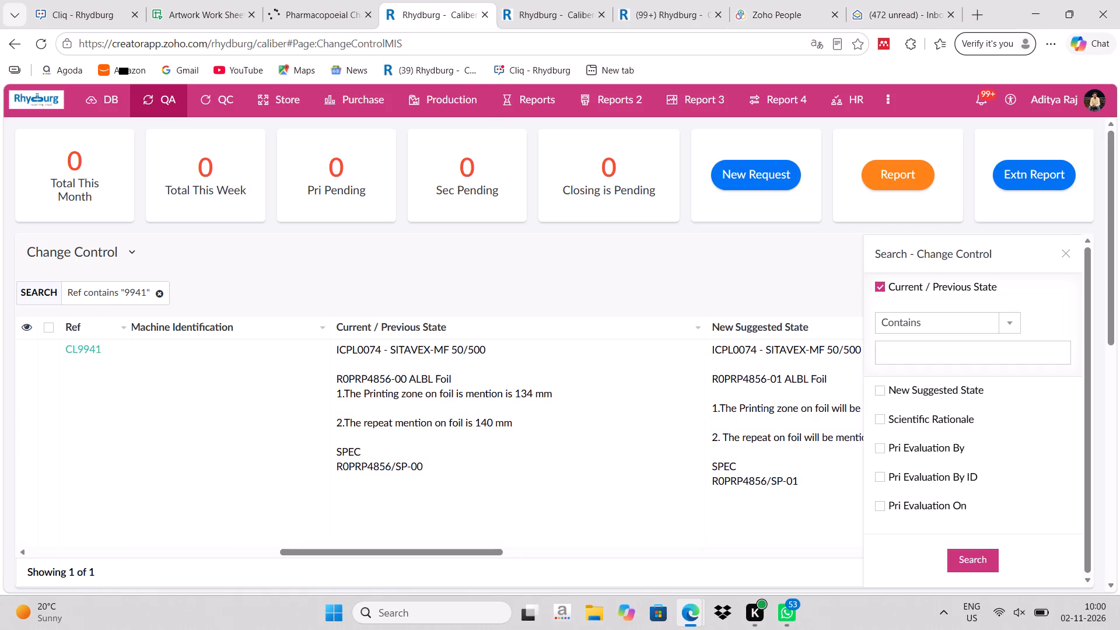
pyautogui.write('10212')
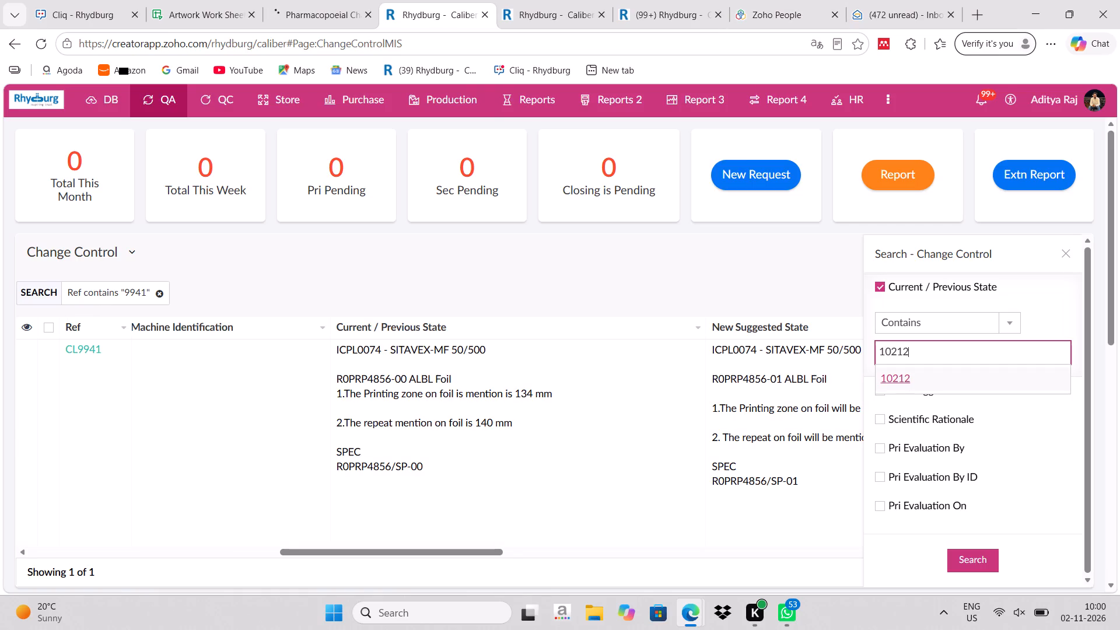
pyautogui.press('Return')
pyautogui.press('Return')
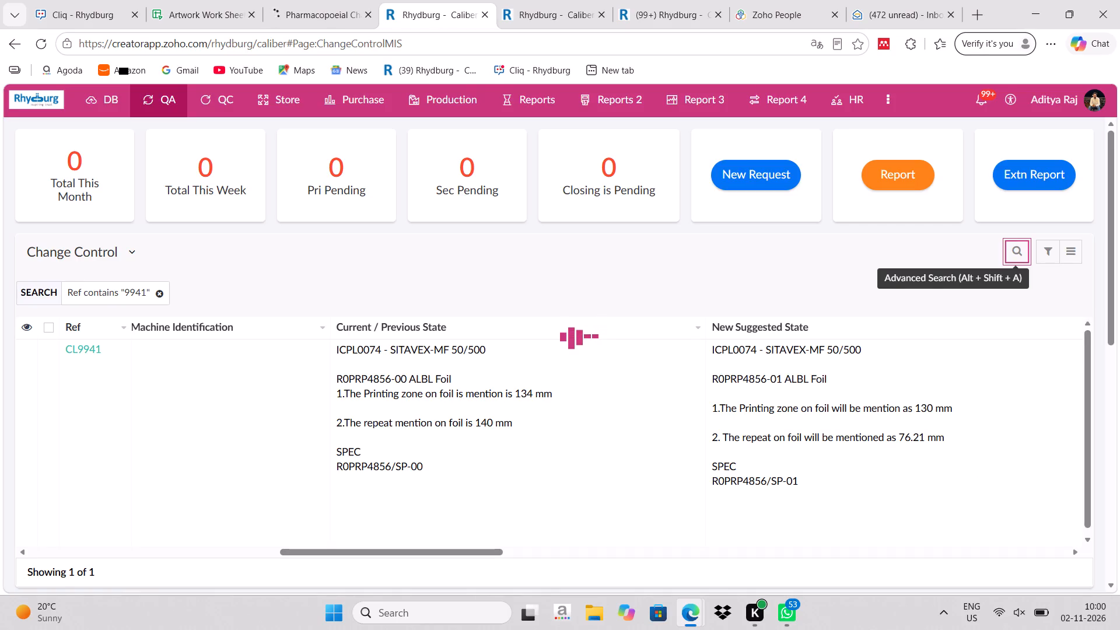
# Clear both active search filters and search the change control records for Ref containing 10212.
pyautogui.click(158, 293)
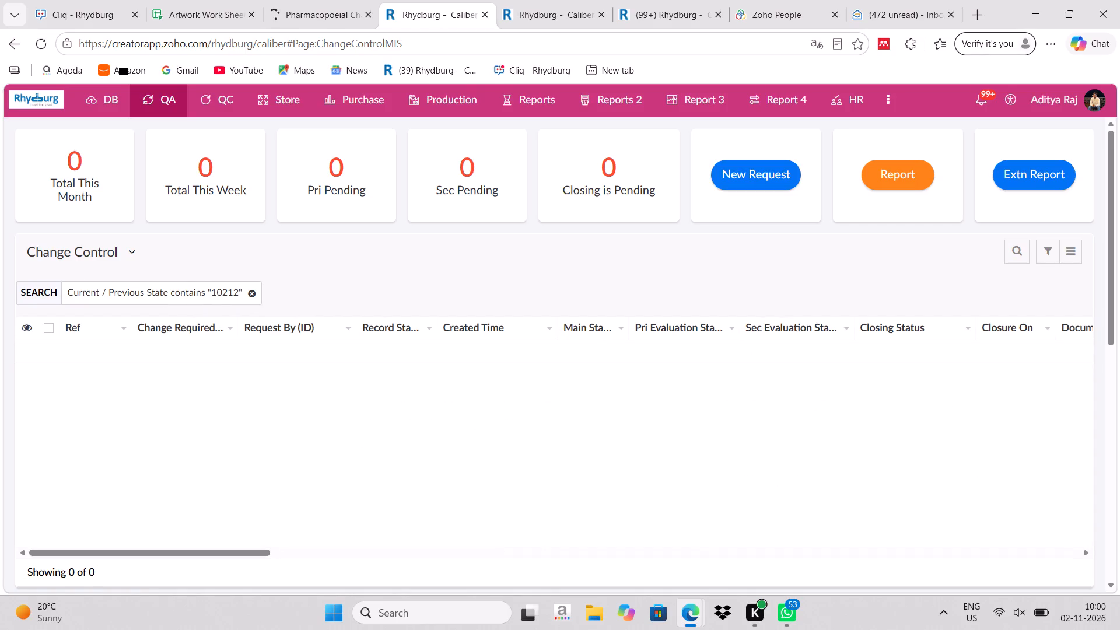
pyautogui.click(249, 296)
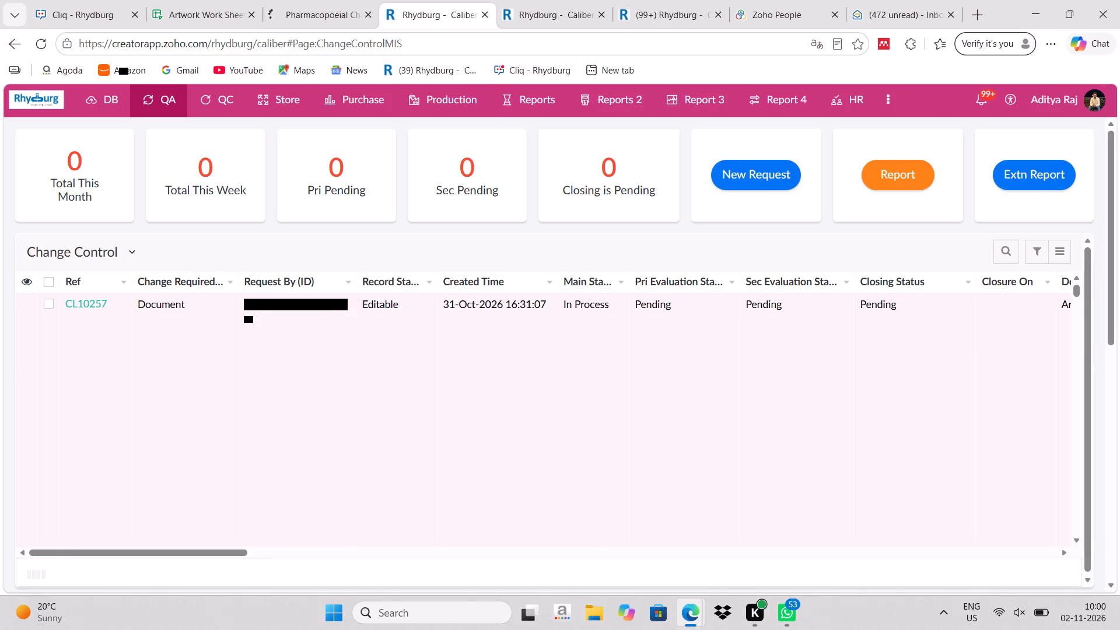
pyautogui.click(76, 282)
pyautogui.click(80, 302)
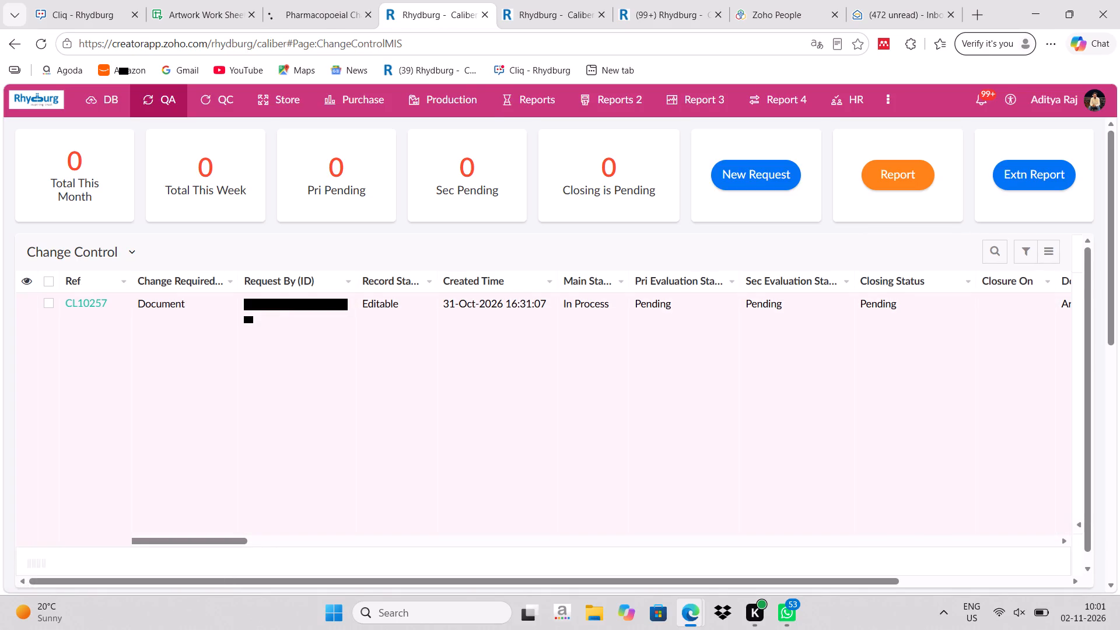
pyautogui.write('10212')
pyautogui.press('Return')
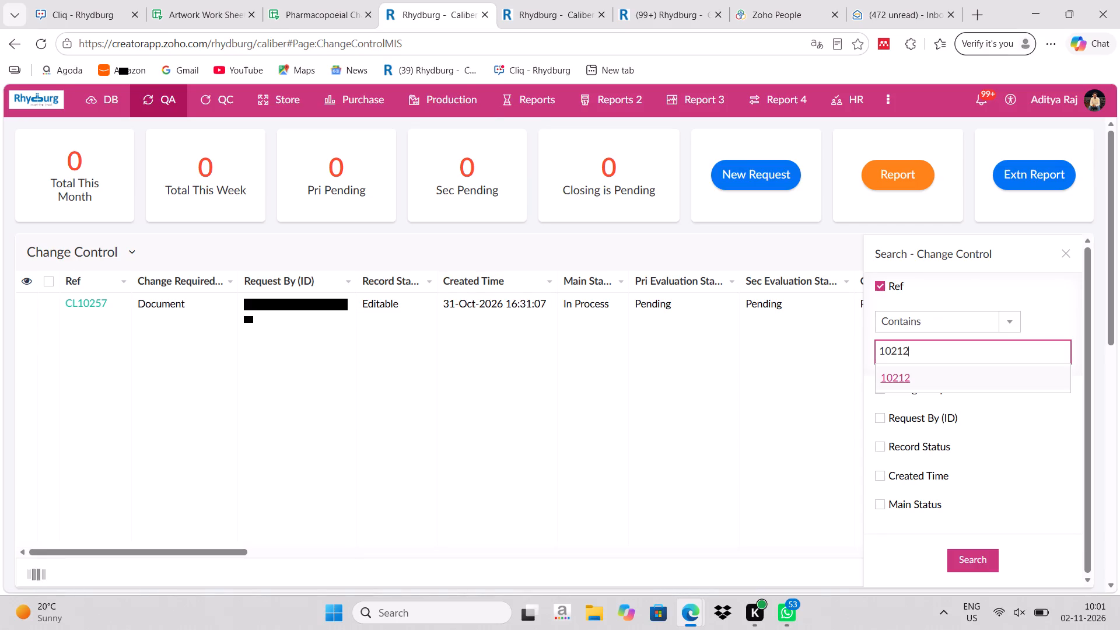
pyautogui.press('Return')
pyautogui.click(981, 562)
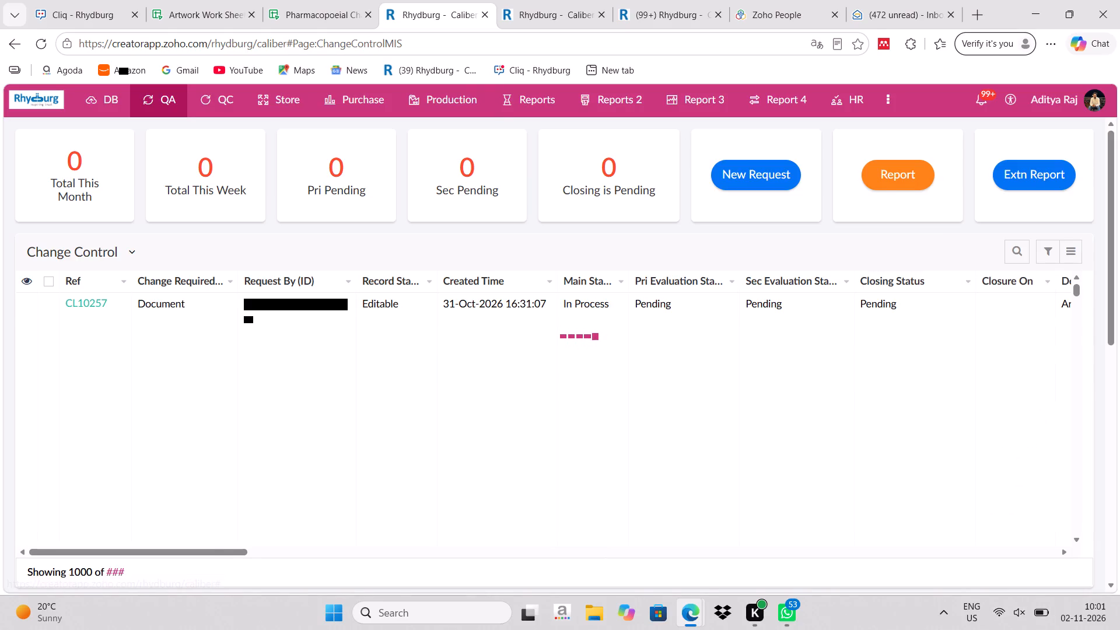
# Examine the Current / Previous State and New Suggested State entries of change control CL10212, dismissing the chat notification.
pyautogui.hscroll(-10, 632, 466)
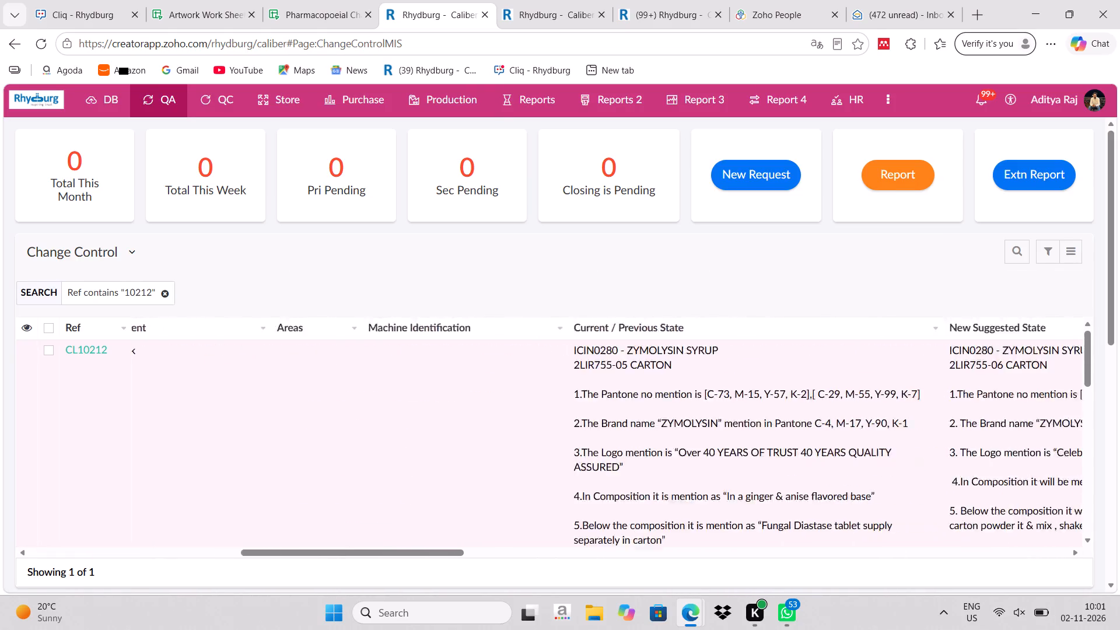
pyautogui.hscroll(-2, 632, 466)
pyautogui.scroll(-3, 632, 466)
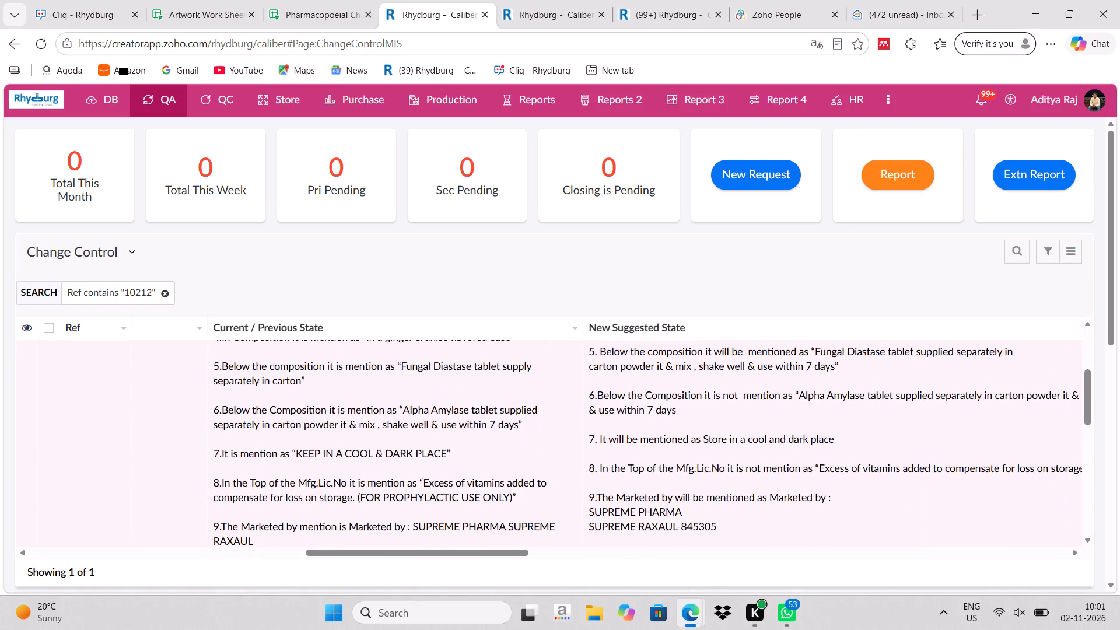
pyautogui.hscroll(-1, 727, 485)
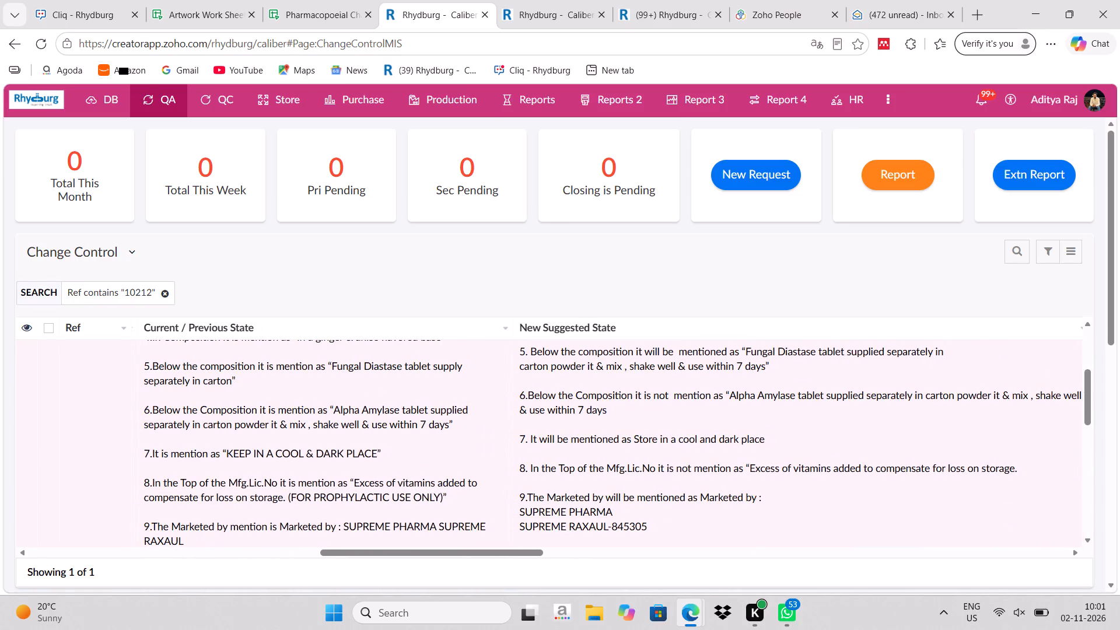
pyautogui.hscroll(-1, 727, 485)
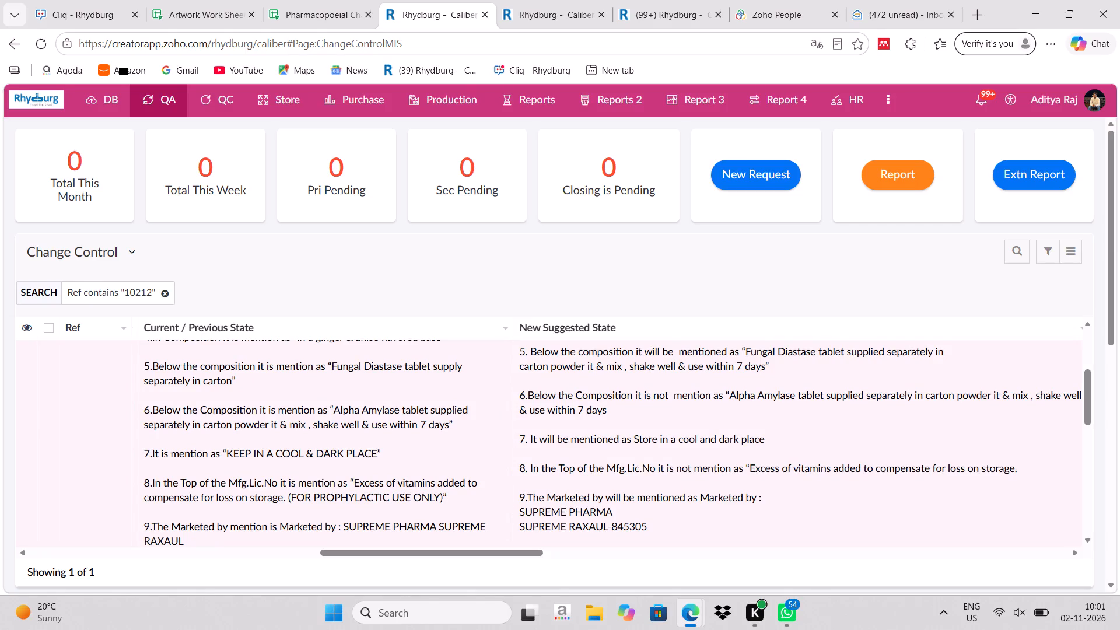
pyautogui.scroll(-1, 348, 464)
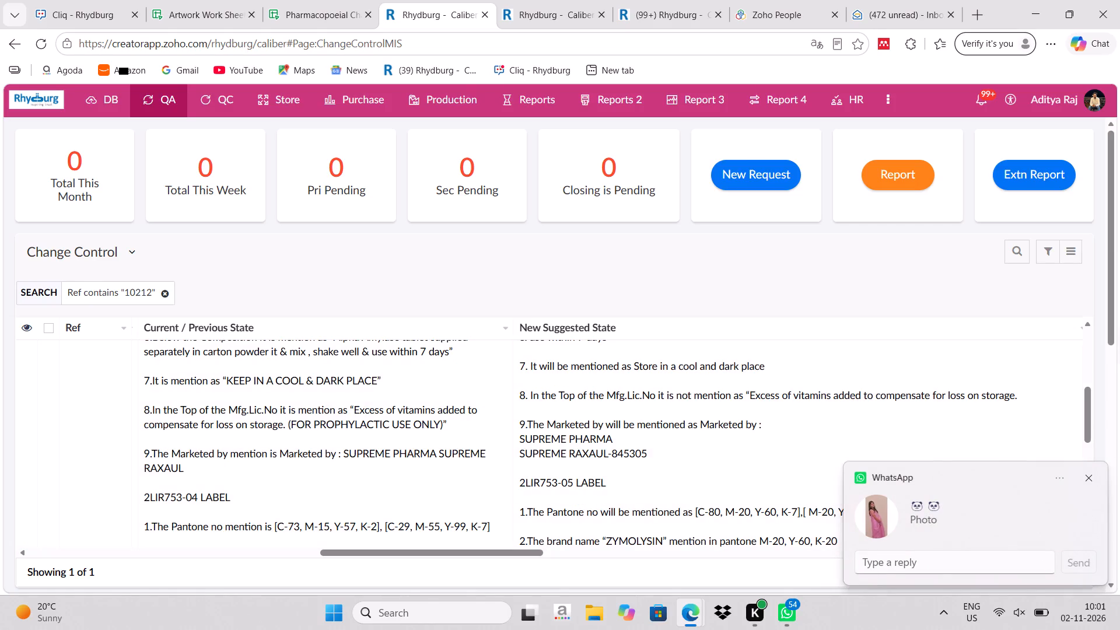
pyautogui.click(1086, 475)
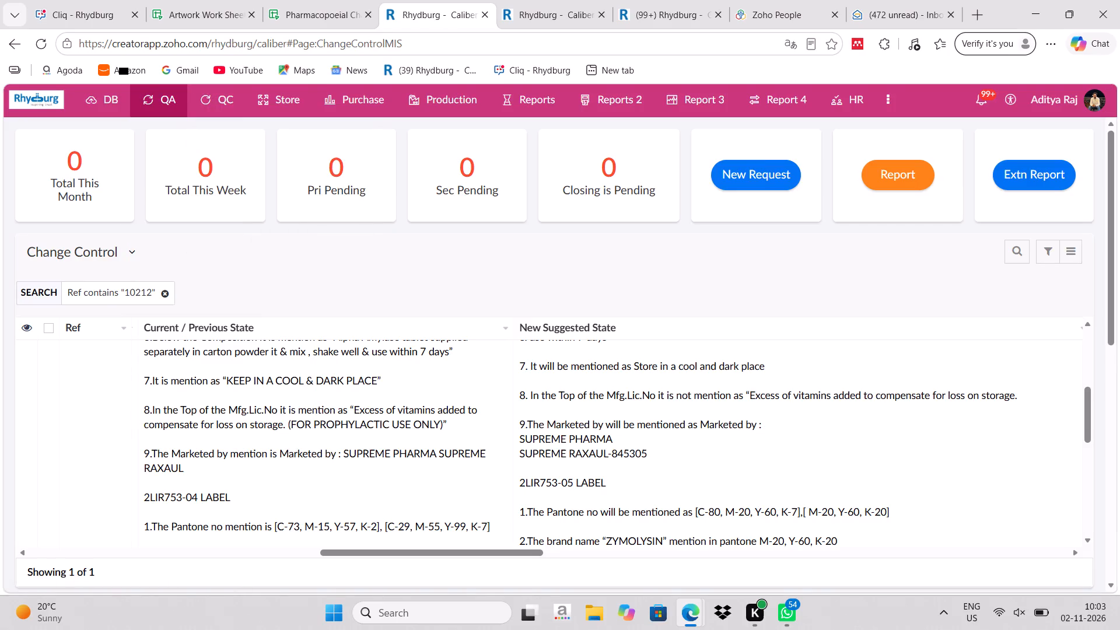
# Switch to Cliq and send "CL10207 REJECT" and "KRR DEJYEA" in the direct chat containing the October 28 justification messages.
pyautogui.click(89, 10)
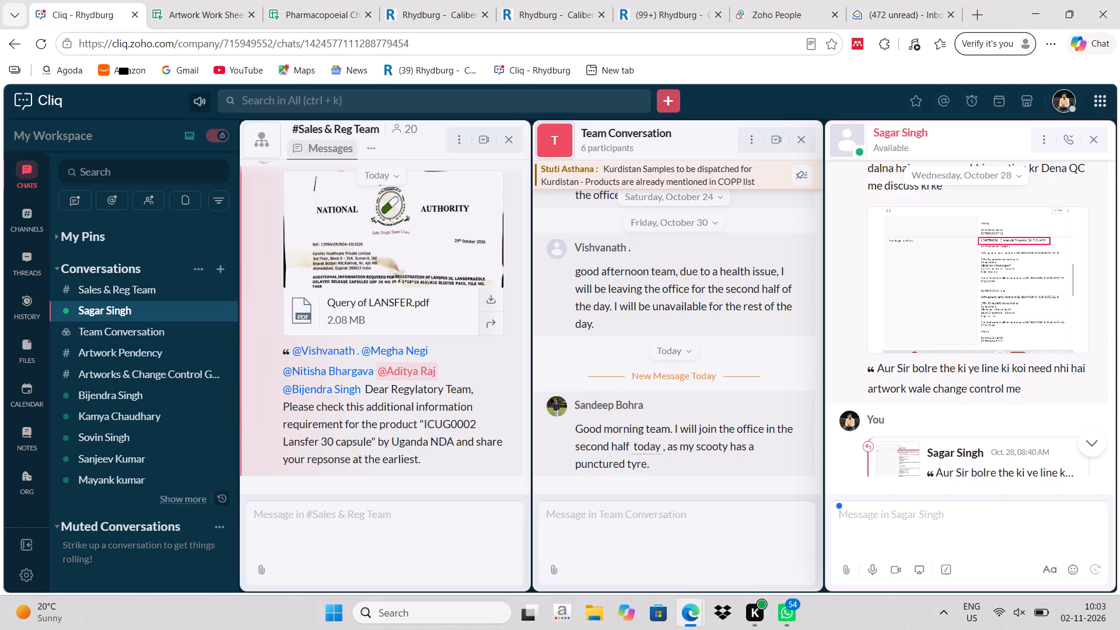
pyautogui.click(104, 286)
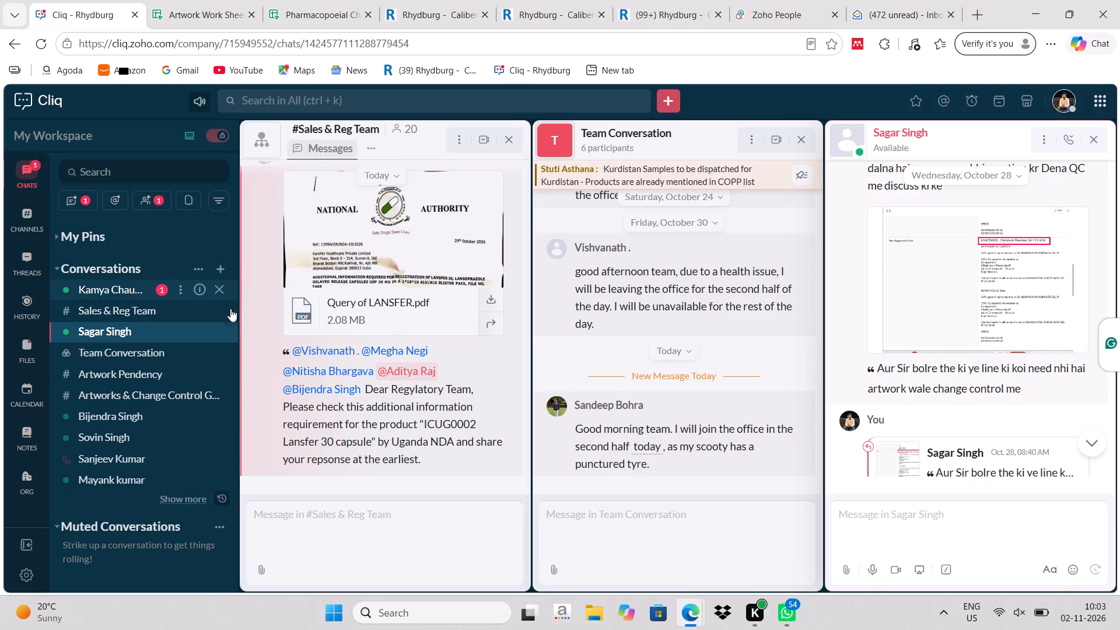
pyautogui.scroll(-5, 378, 362)
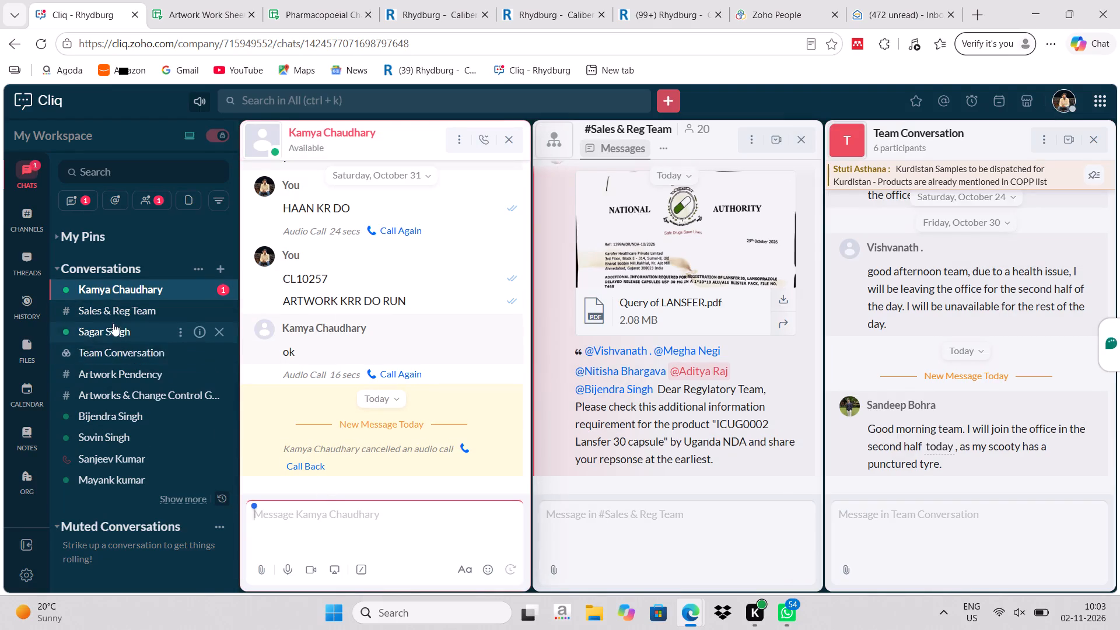
pyautogui.click(97, 325)
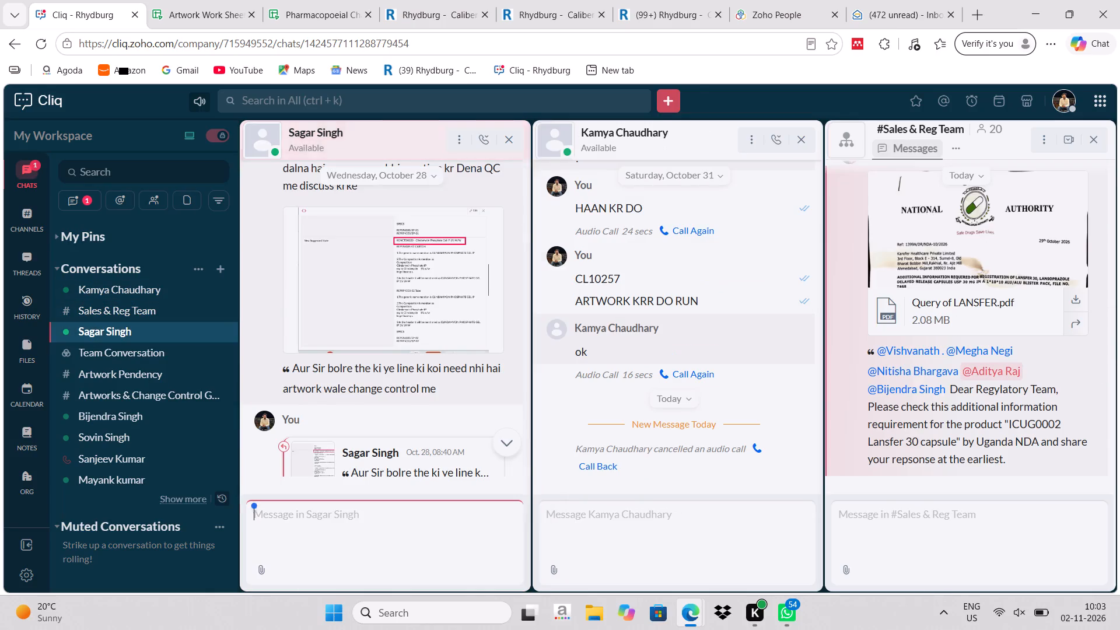
pyautogui.click(288, 505)
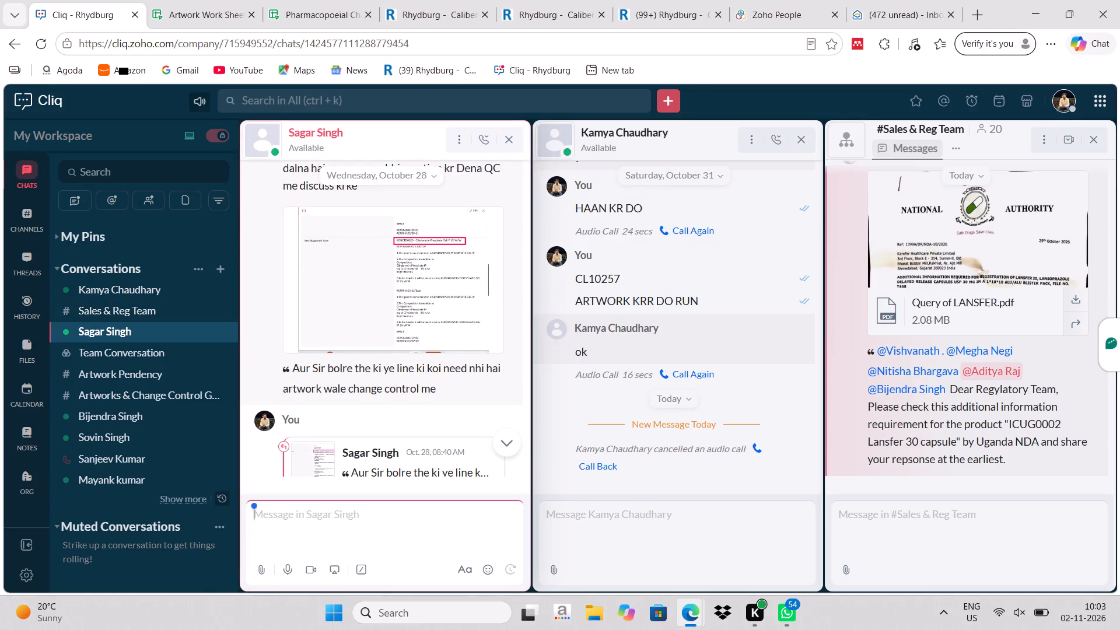
pyautogui.write('CL10207 REJECT')
pyautogui.press('space')
pyautogui.press('Return')
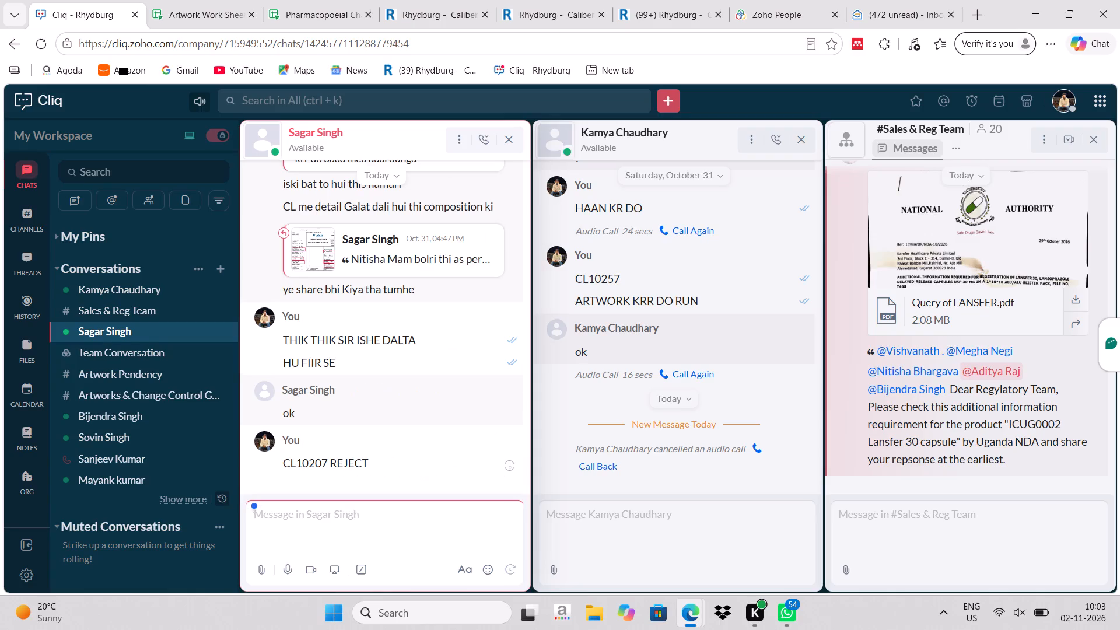
pyautogui.write('KRR DEJYEA')
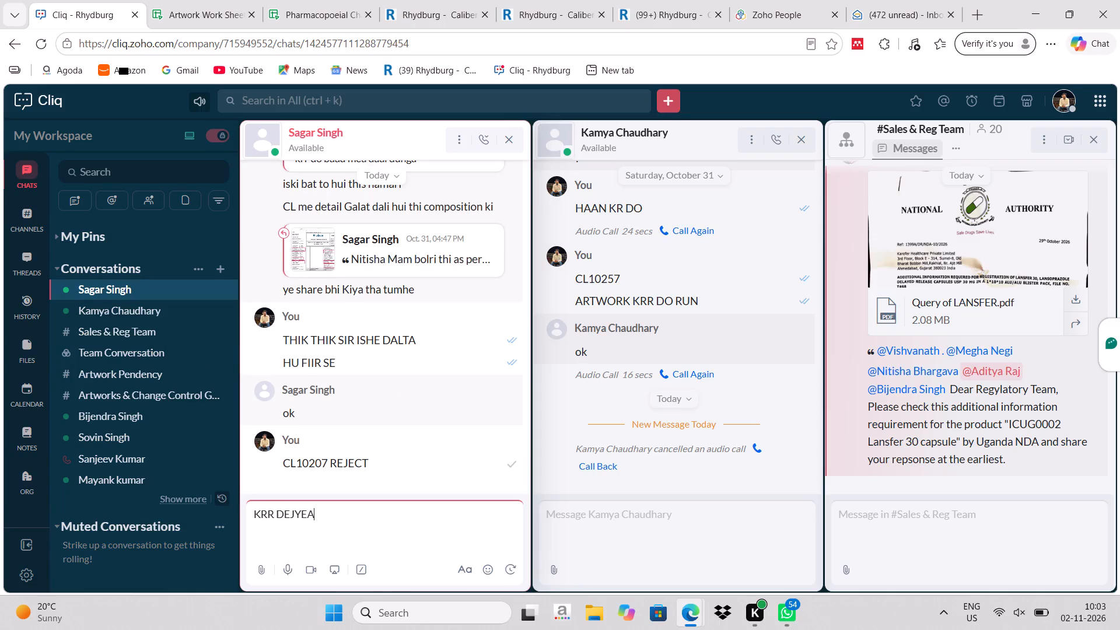
pyautogui.press('Return')
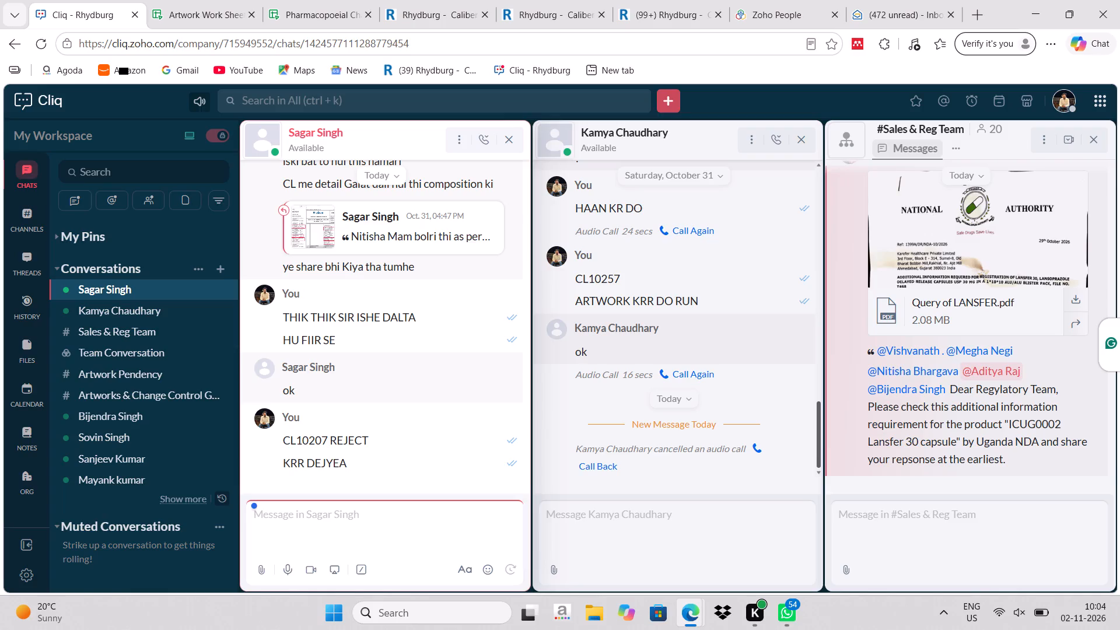
# Return to the Caliber change control list filtered by Ref 10212.
pyautogui.click(432, 7)
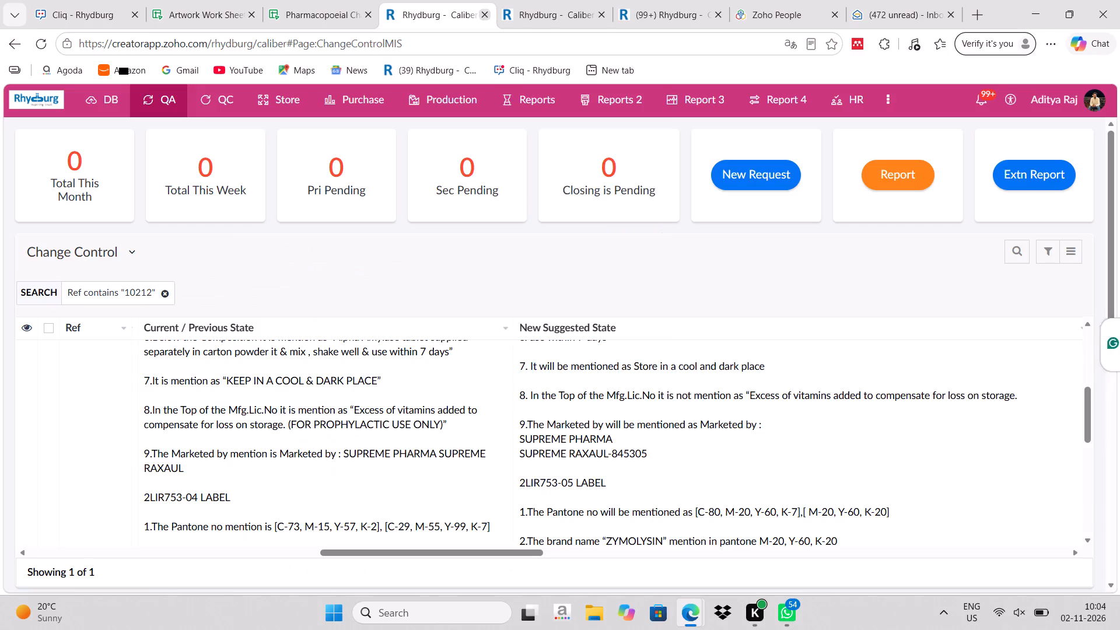
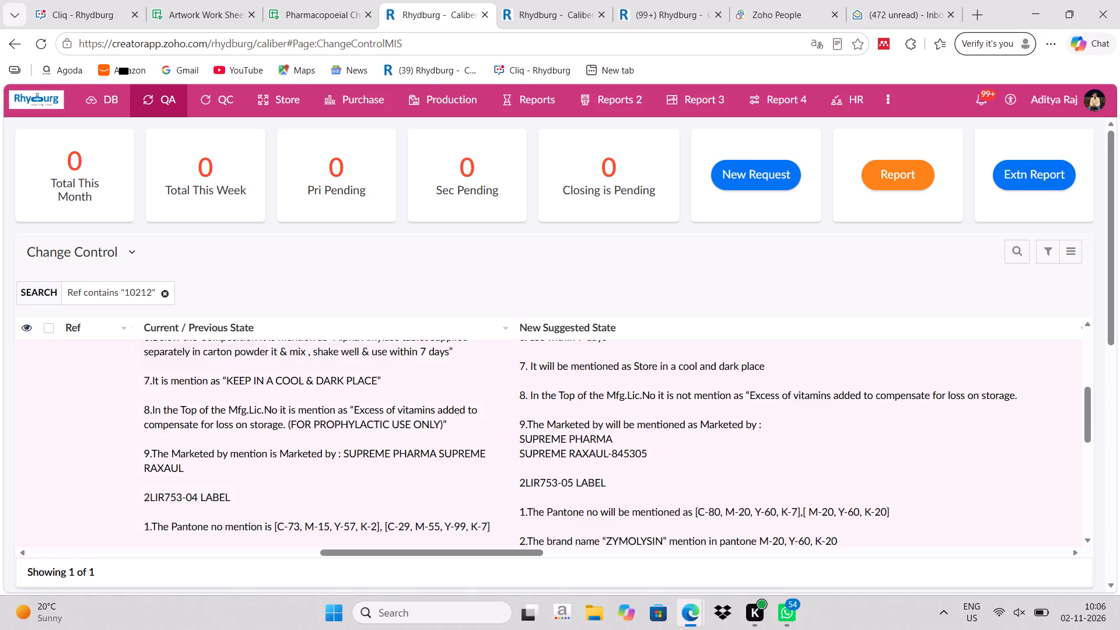
# Replace the Ref search value with 10213 and search the change control records for it.
pyautogui.scroll(1, 650, 397)
pyautogui.scroll(-1, 656, 401)
pyautogui.scroll(1, 656, 401)
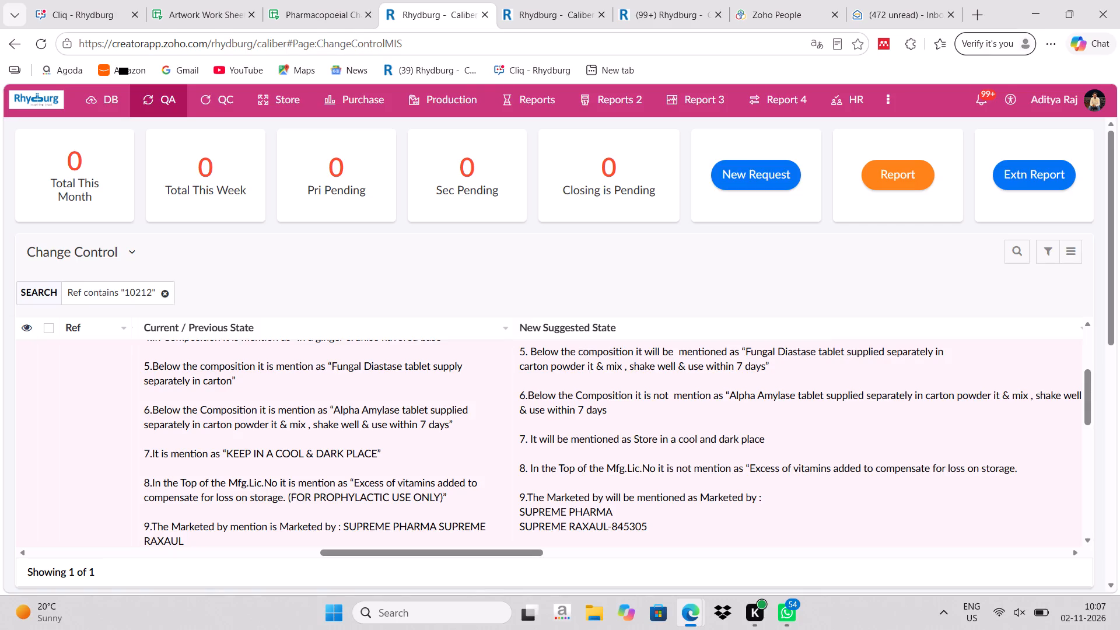
pyautogui.click(76, 325)
pyautogui.click(94, 345)
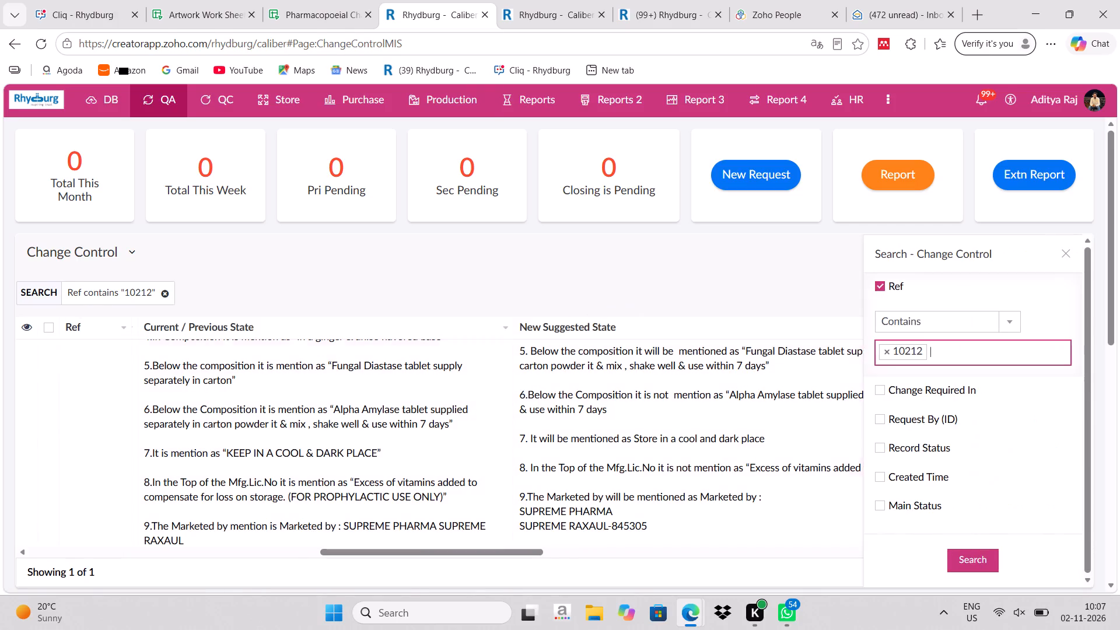
pyautogui.click(883, 355)
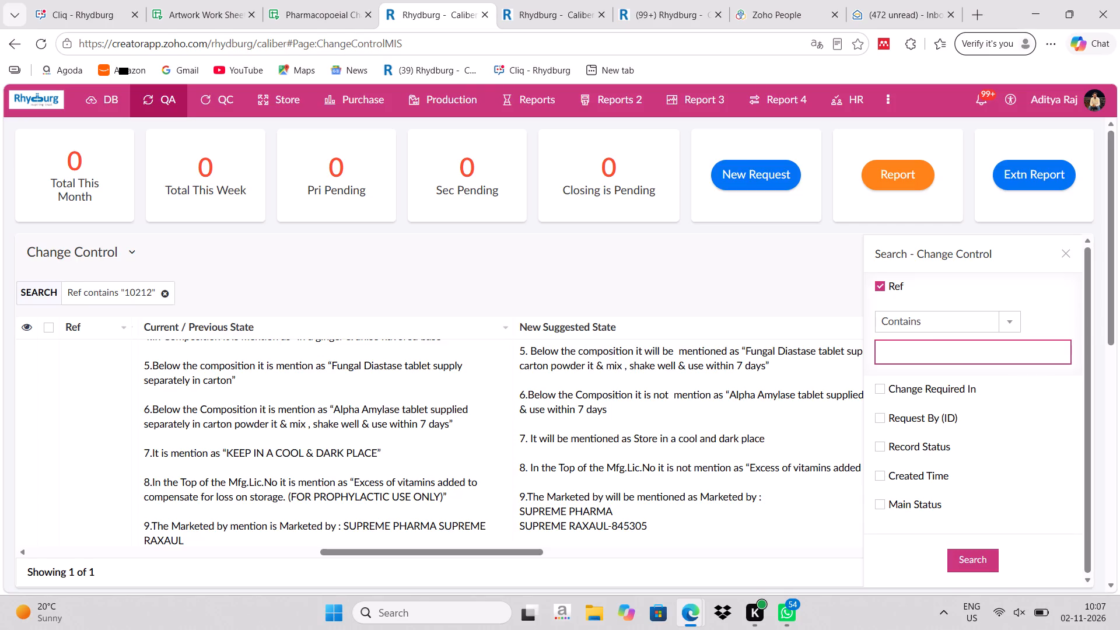
pyautogui.write('10213')
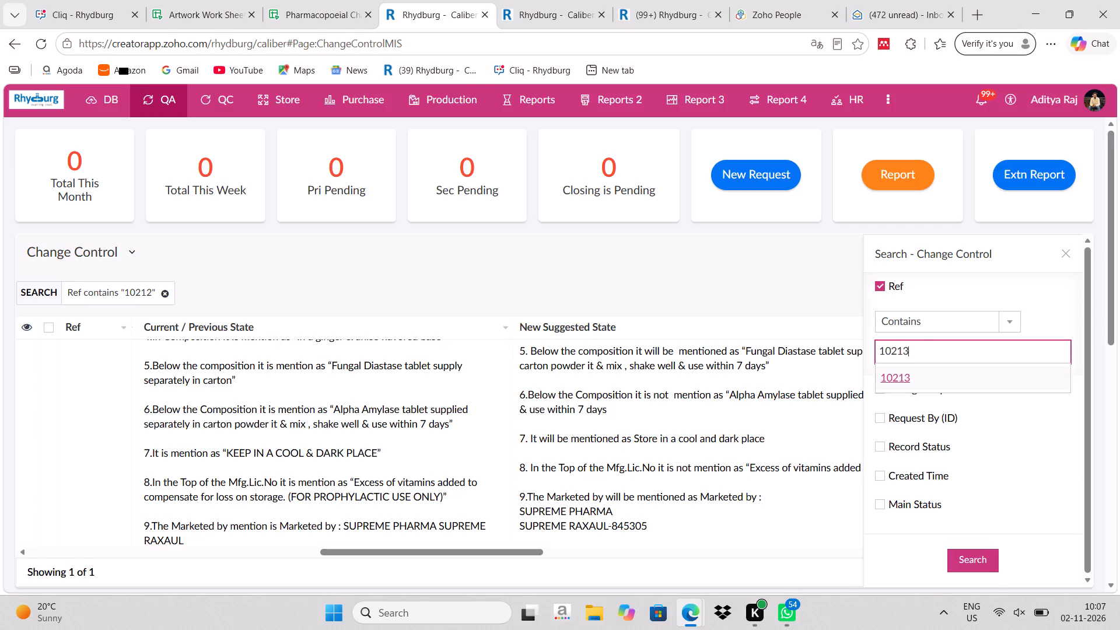
pyautogui.press('Return')
pyautogui.press('Return')
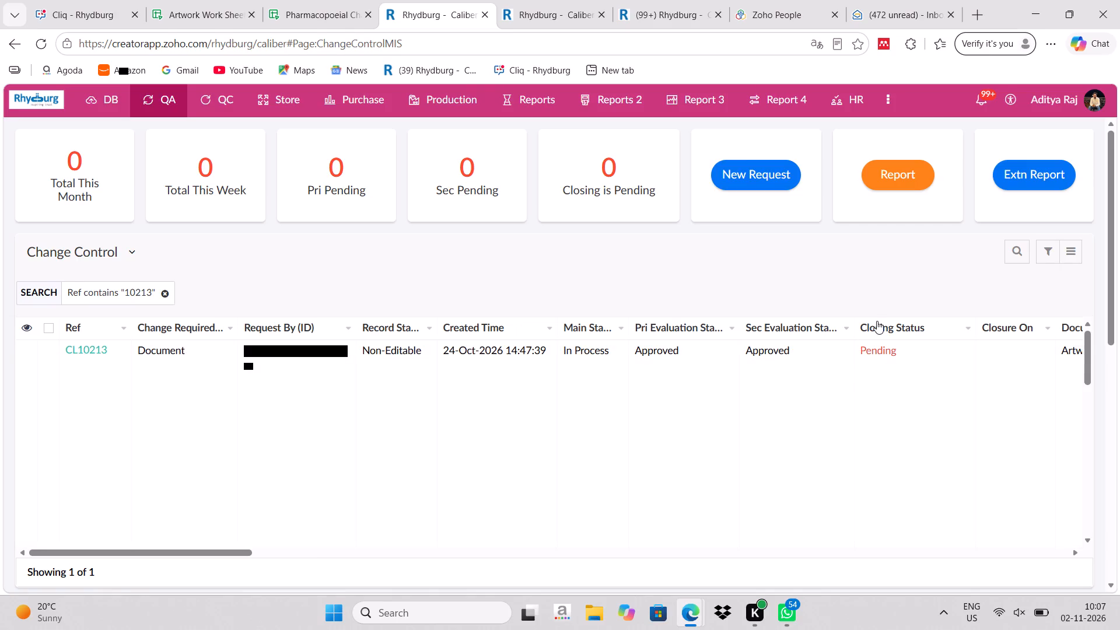
# Examine the Current / Previous State and New Suggested State texts of change control record CL10213.
pyautogui.hscroll(-9, 877, 321)
pyautogui.hscroll(-4, 740, 469)
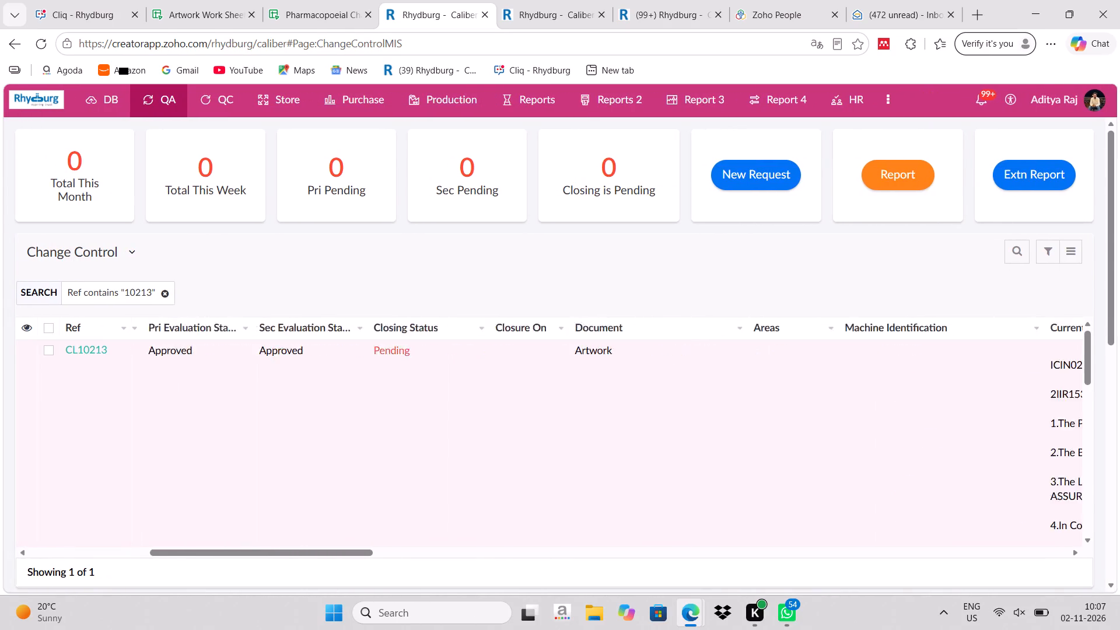
pyautogui.hscroll(-7, 740, 469)
pyautogui.scroll(-3, 740, 469)
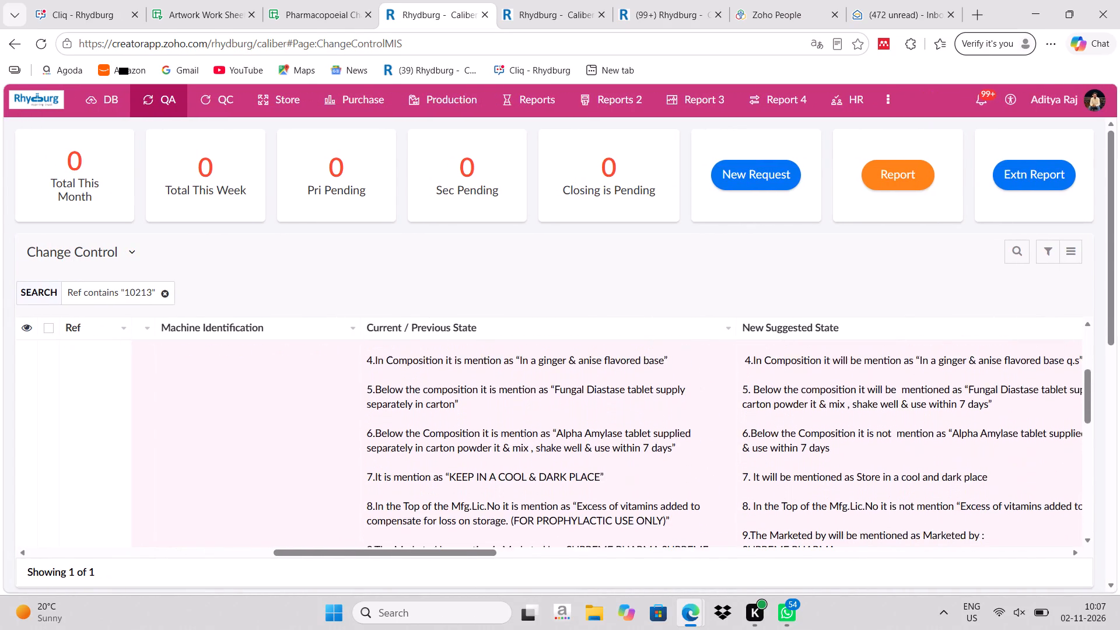
pyautogui.scroll(-2, 740, 469)
pyautogui.hscroll(-1, 740, 469)
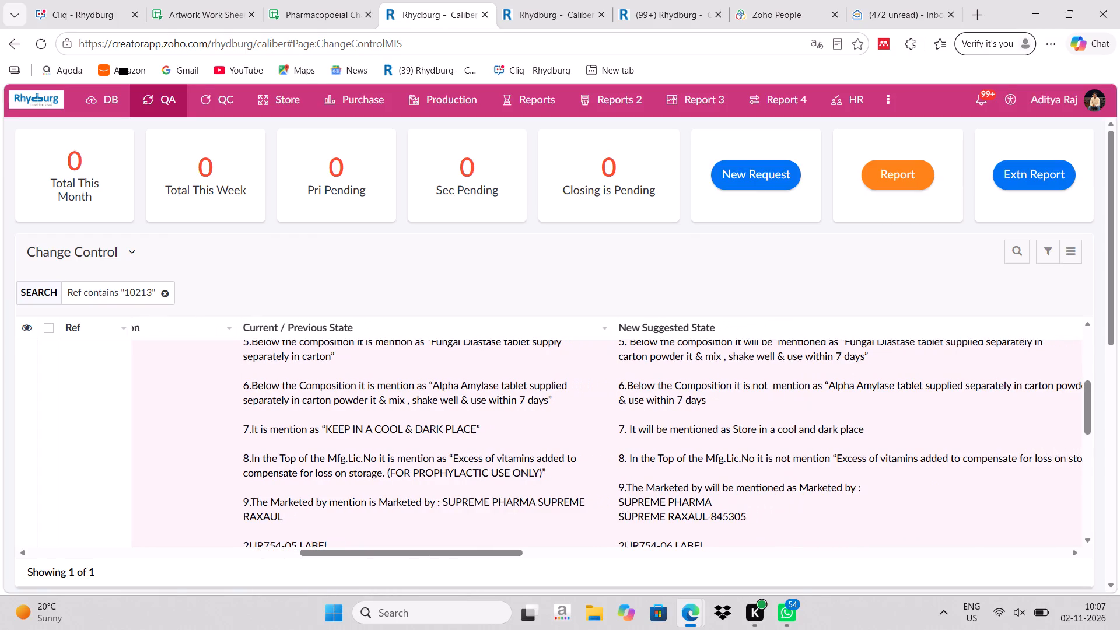
pyautogui.hscroll(-2, 740, 469)
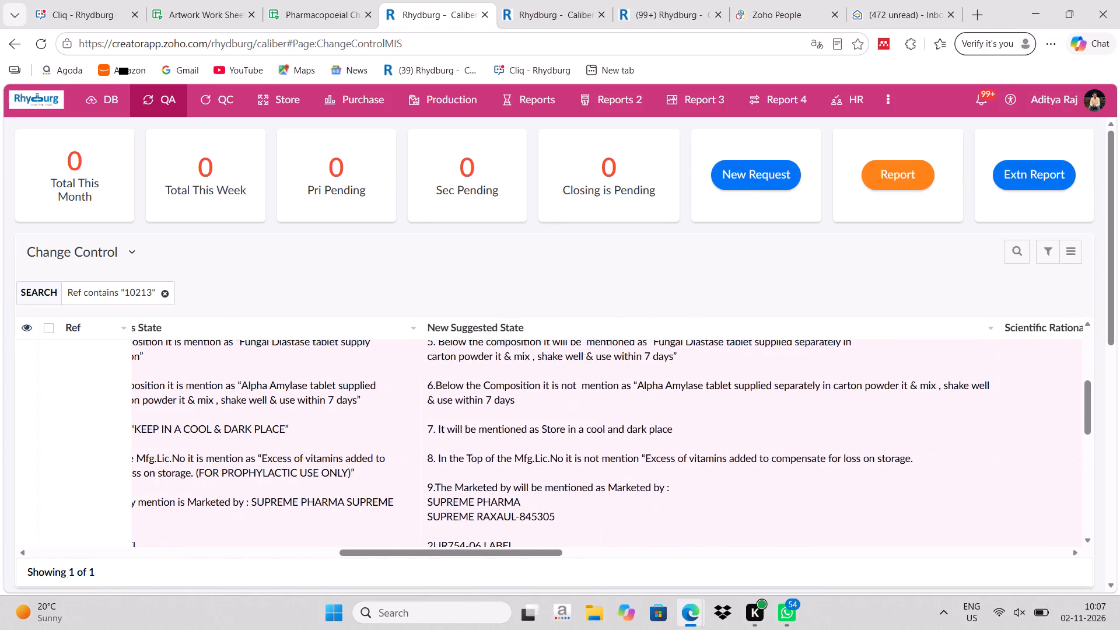
pyautogui.hscroll(-1, 768, 477)
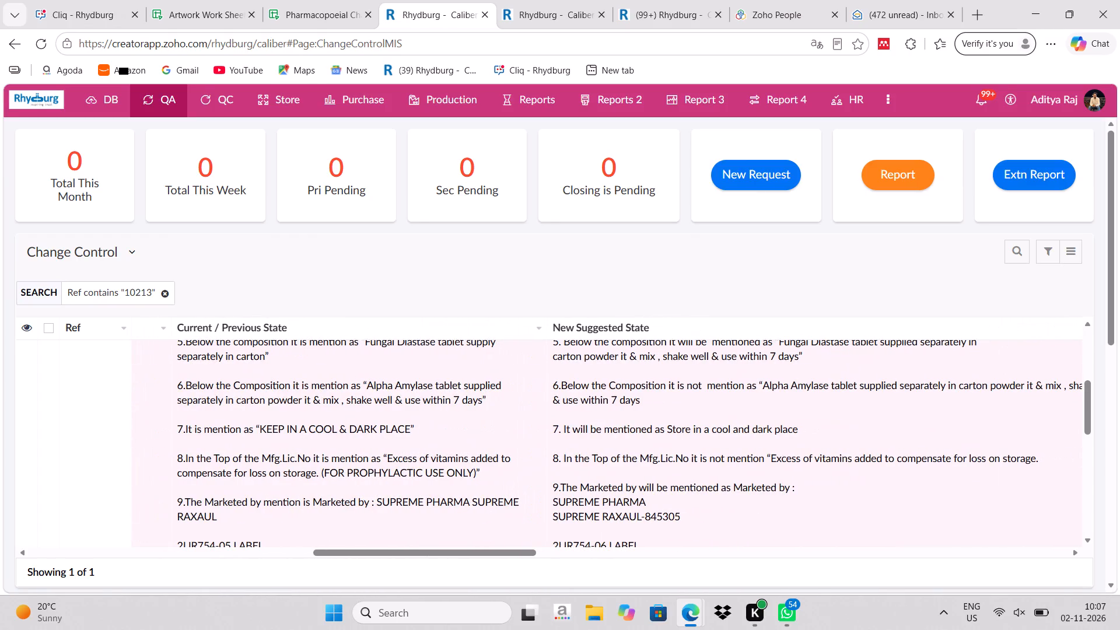
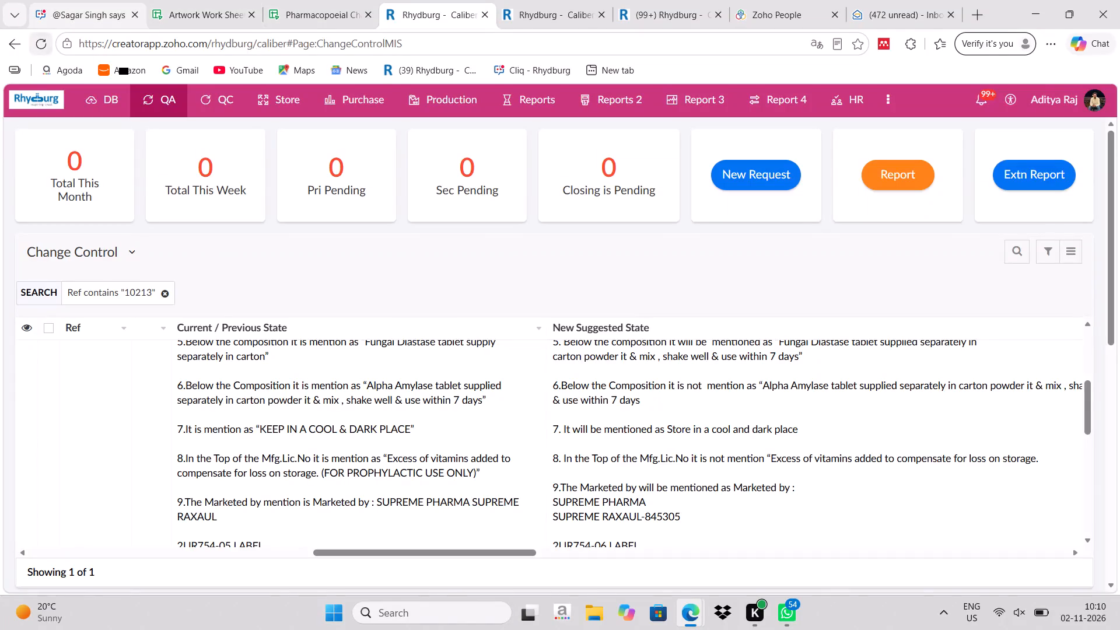
# Switch to the Cliq chat with the colleague about the rejected CLs and review its messages back to October 26.
pyautogui.click(97, 3)
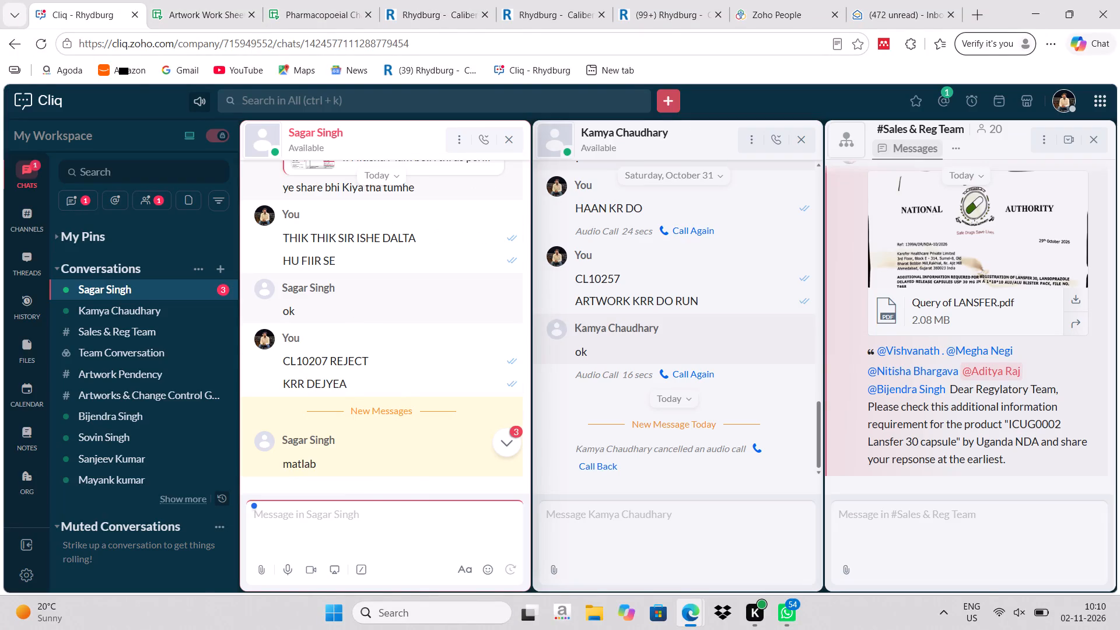
pyautogui.scroll(9, 403, 378)
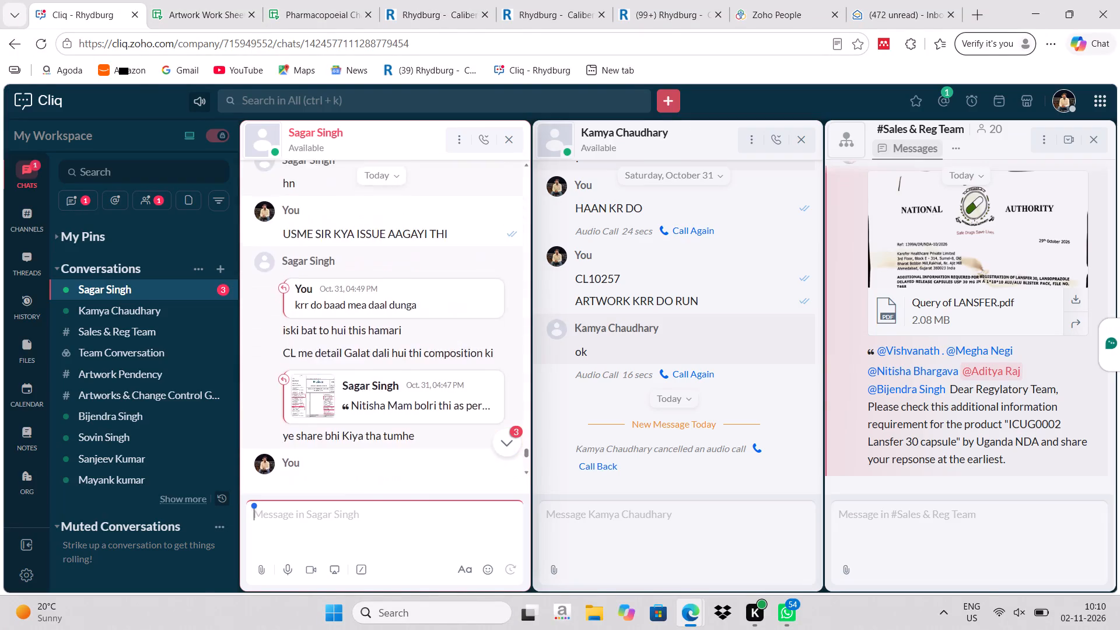
pyautogui.scroll(19, 403, 378)
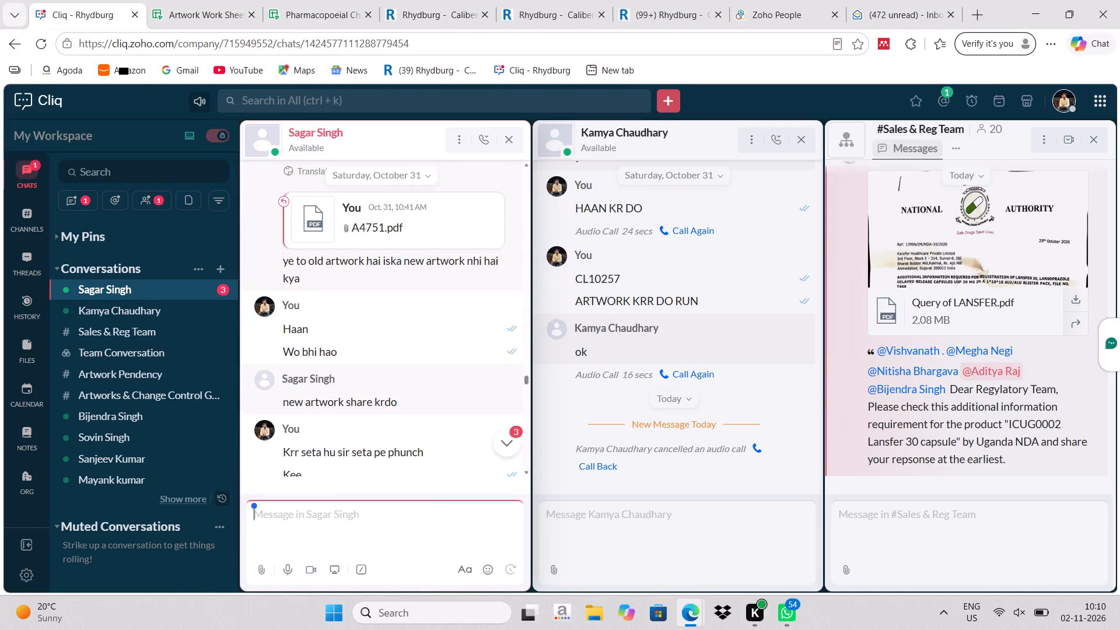
pyautogui.scroll(20, 403, 378)
pyautogui.scroll(15, 403, 378)
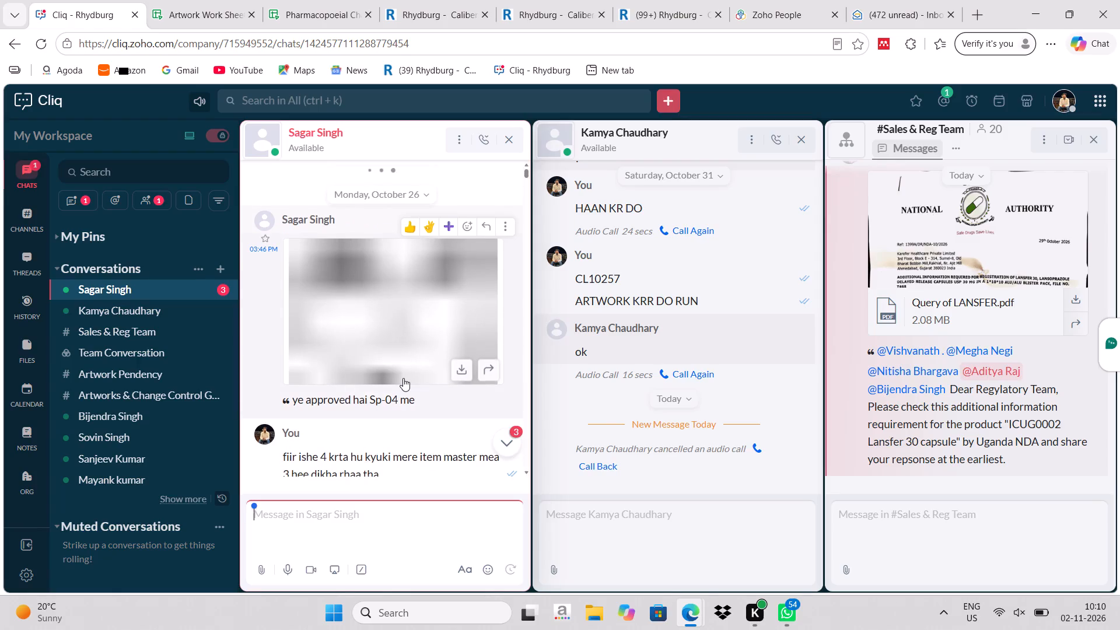
pyautogui.scroll(10, 403, 378)
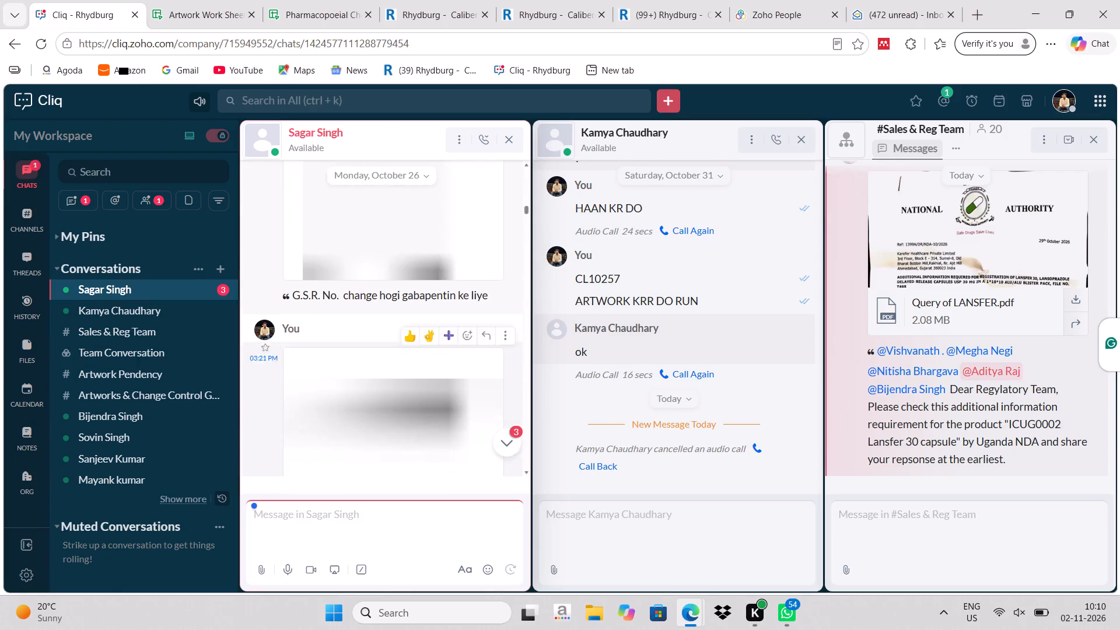
pyautogui.scroll(15, 403, 378)
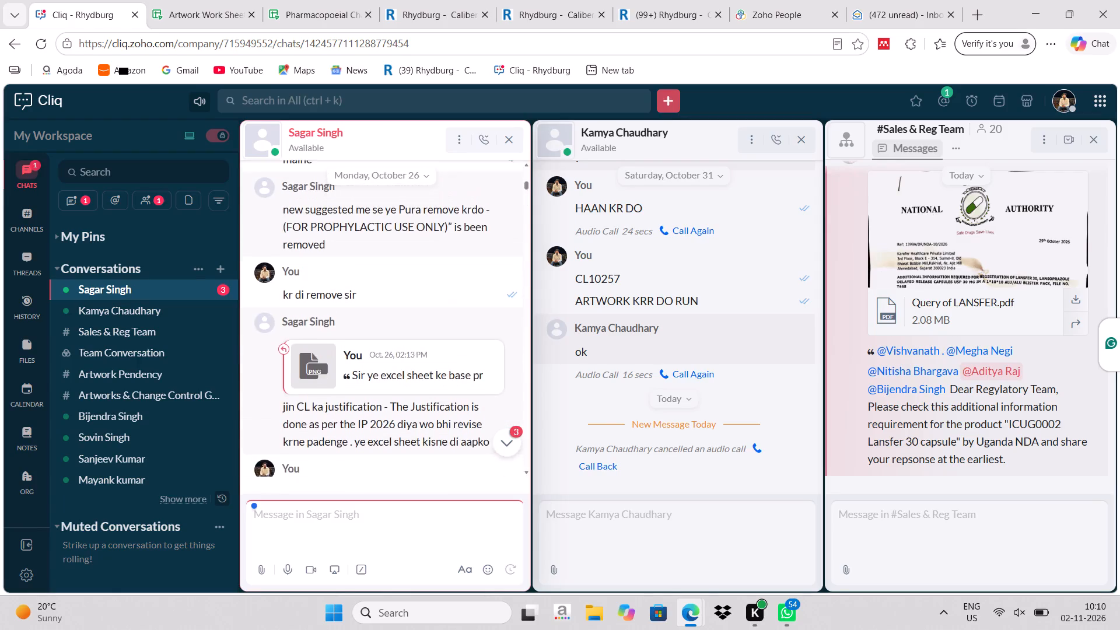
pyautogui.scroll(9, 403, 378)
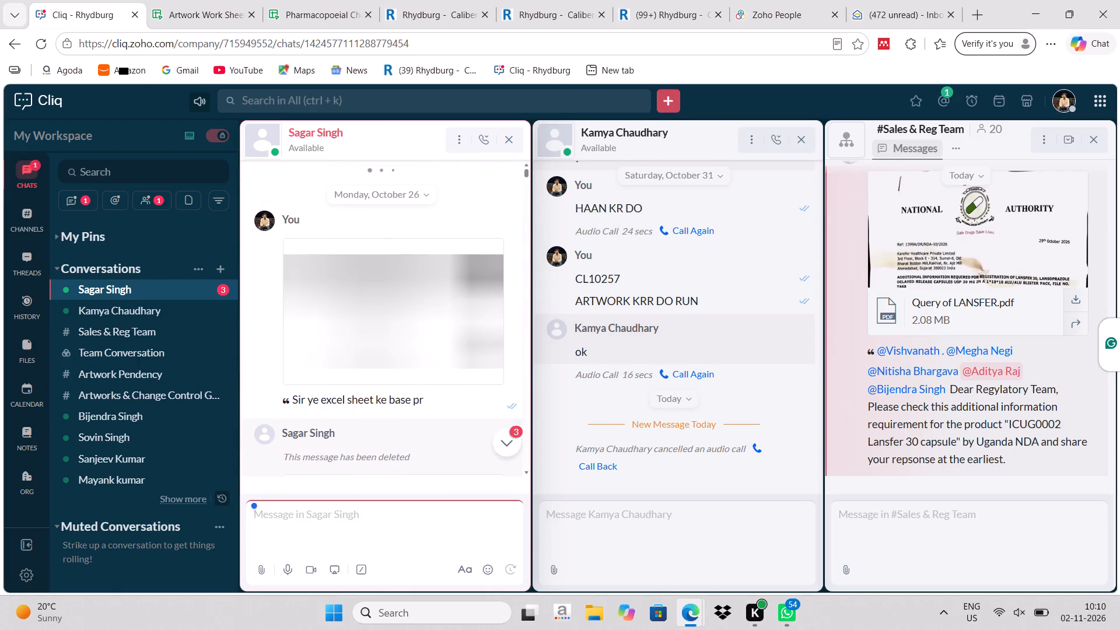
pyautogui.scroll(2, 342, 256)
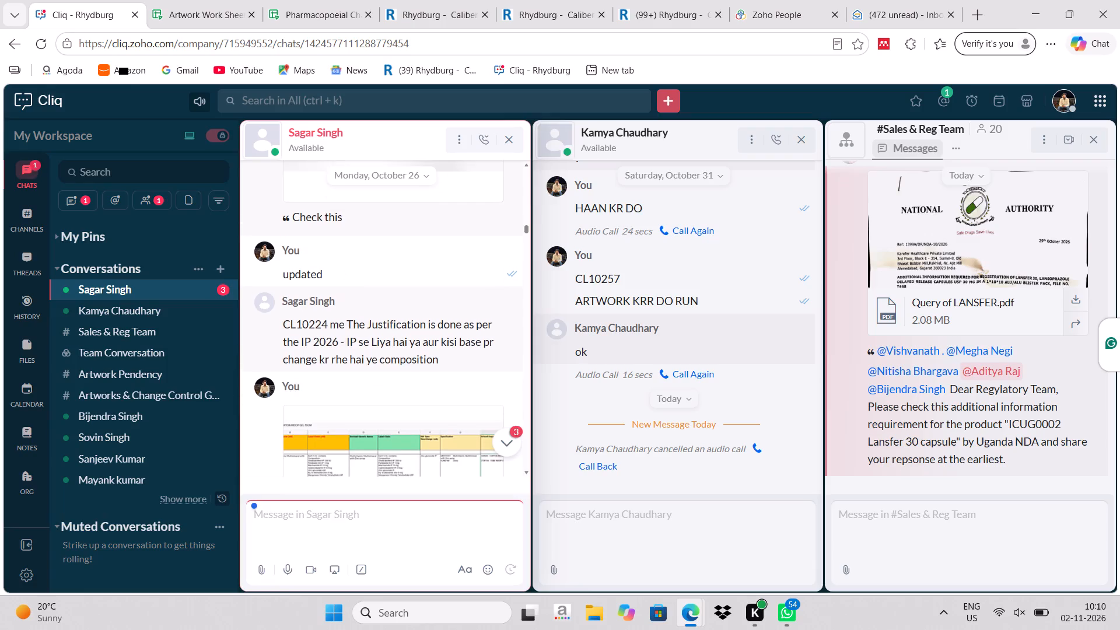
pyautogui.scroll(16, 342, 256)
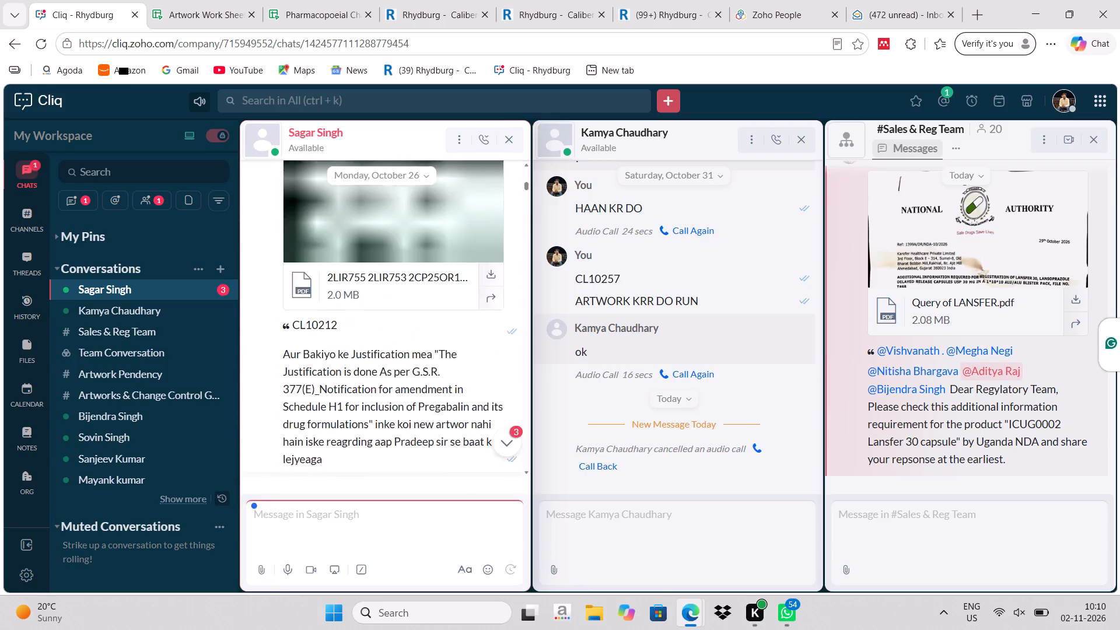
pyautogui.scroll(9, 342, 256)
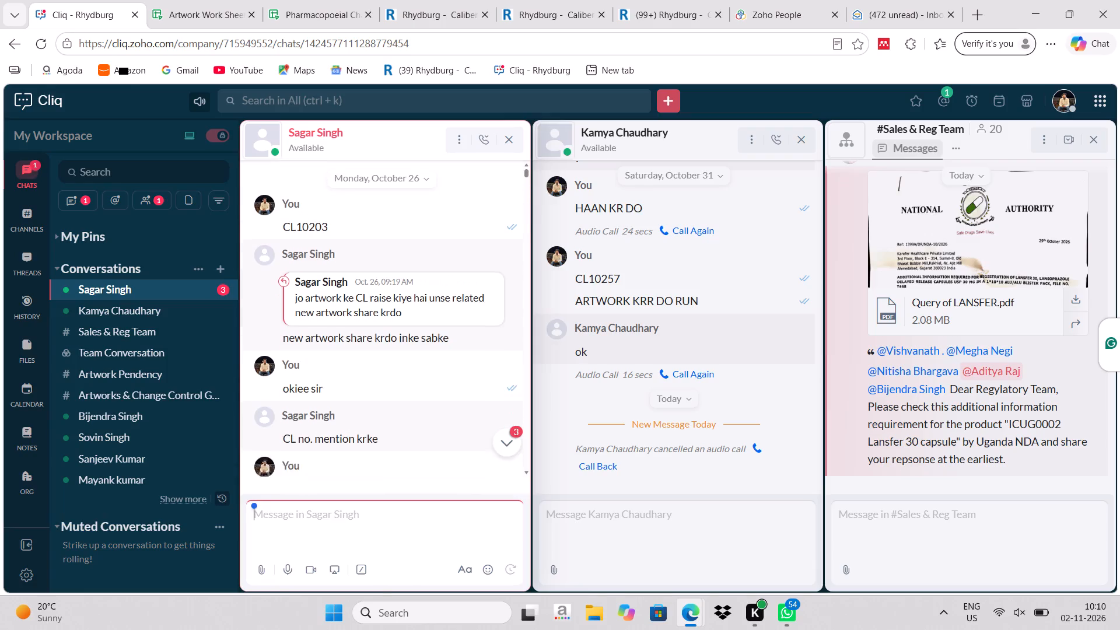
# Examine the older messages in the same colleague's chat, from before October 26 back to October 9, for change control discussions.
pyautogui.scroll(19, 342, 256)
pyautogui.scroll(4, 342, 256)
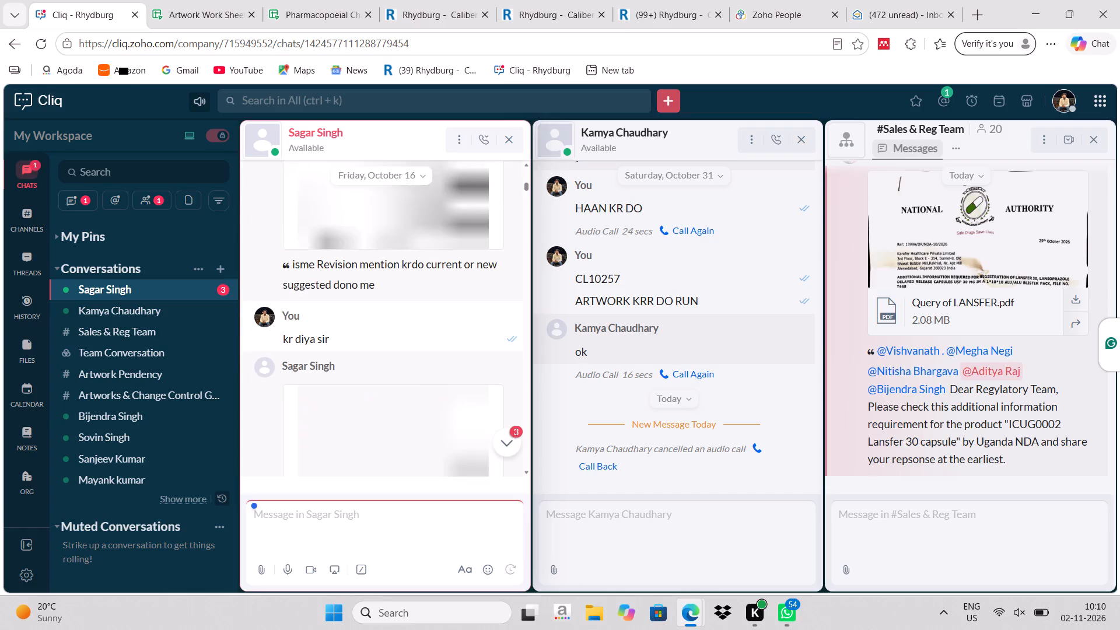
pyautogui.scroll(5, 342, 256)
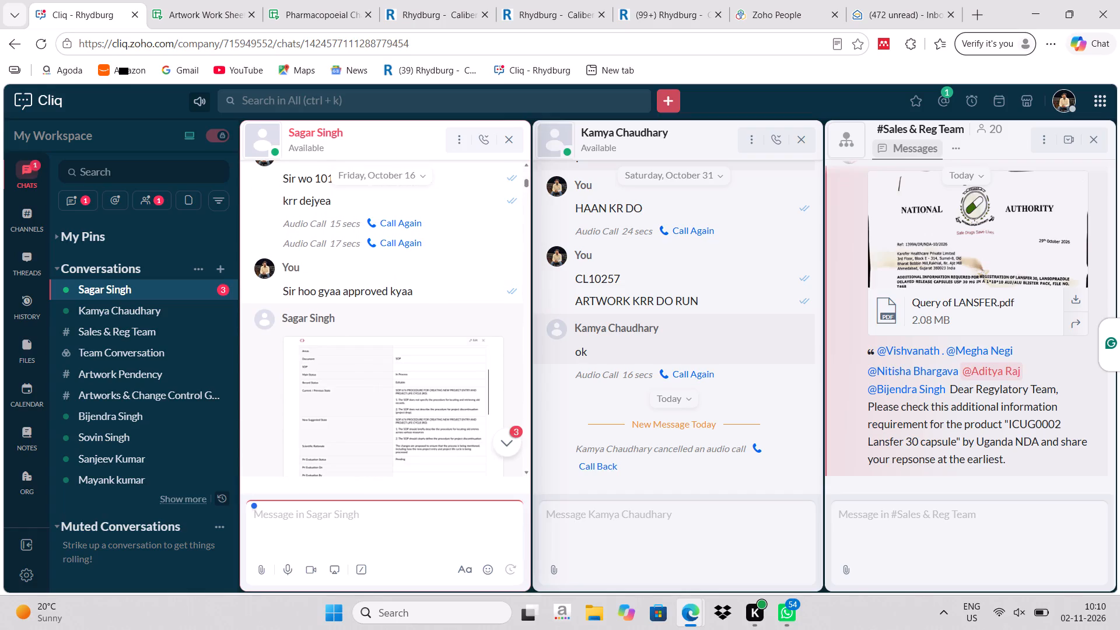
pyautogui.scroll(-1, 384, 356)
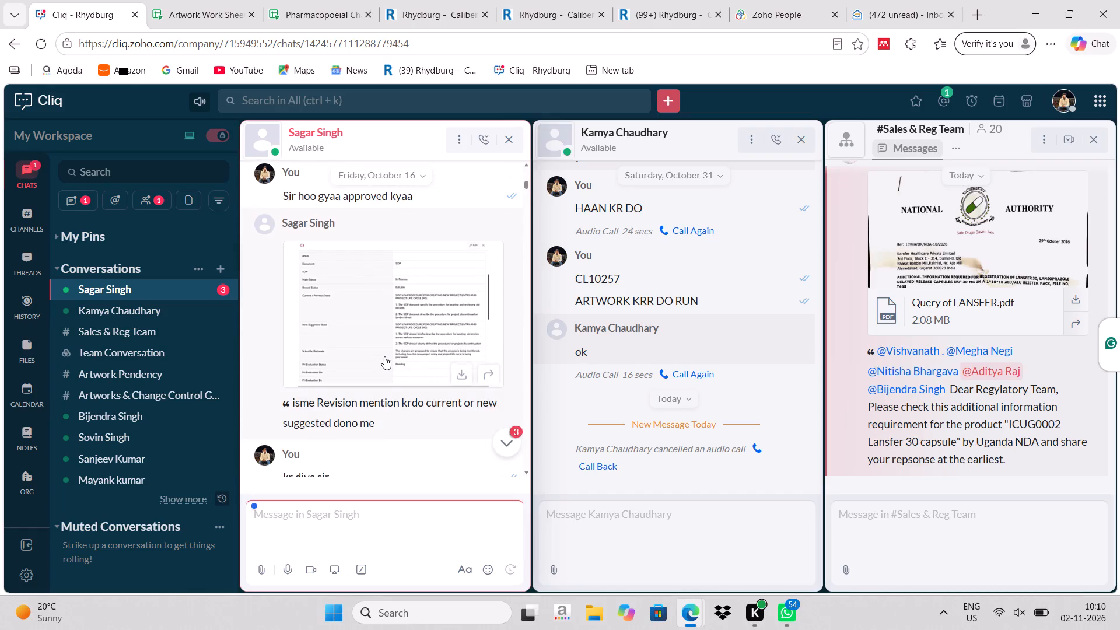
pyautogui.scroll(9, 384, 356)
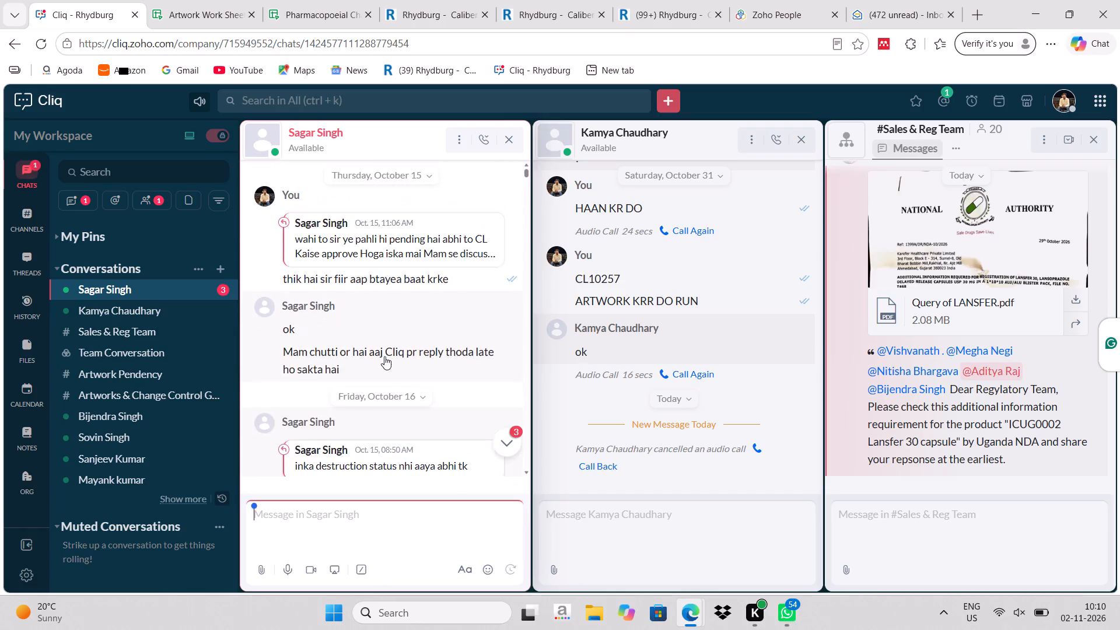
pyautogui.scroll(4, 384, 356)
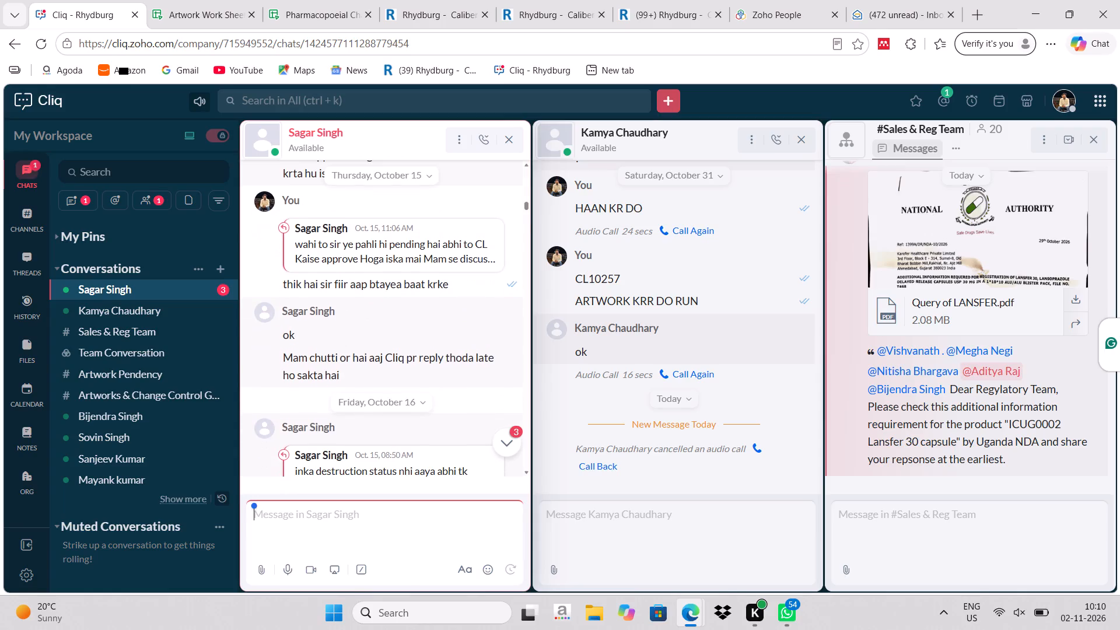
pyautogui.scroll(12, 384, 356)
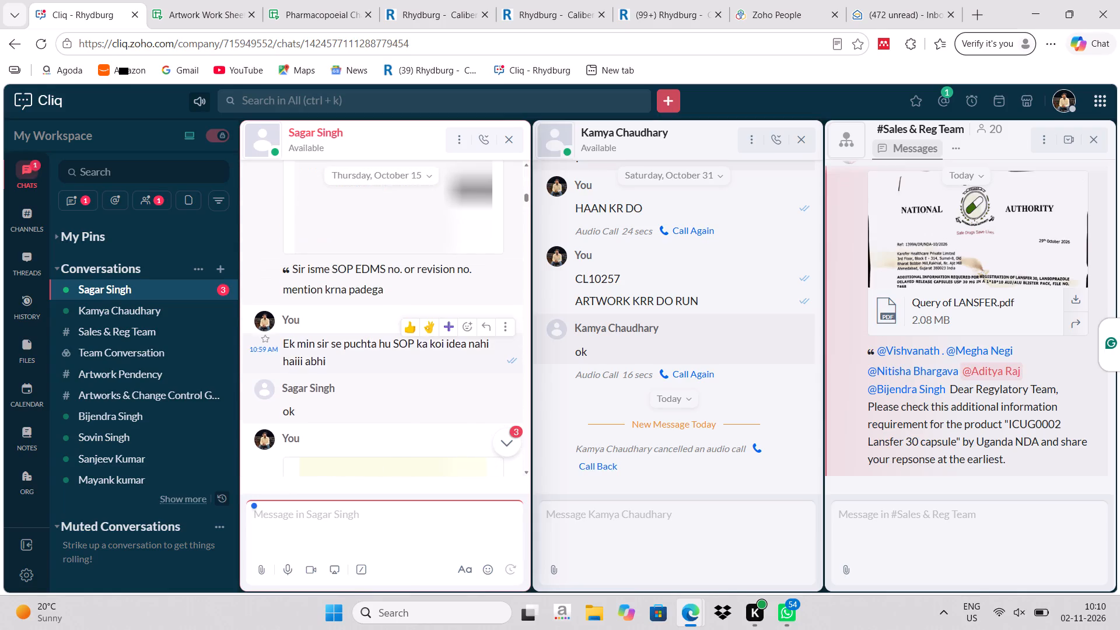
pyautogui.scroll(7, 384, 356)
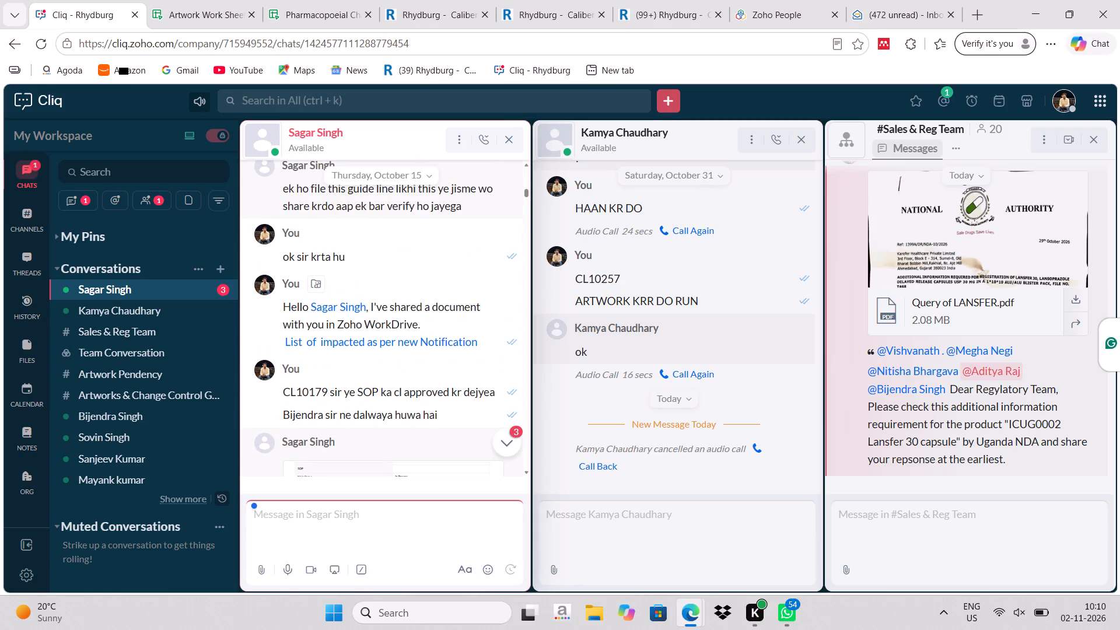
pyautogui.click(384, 356)
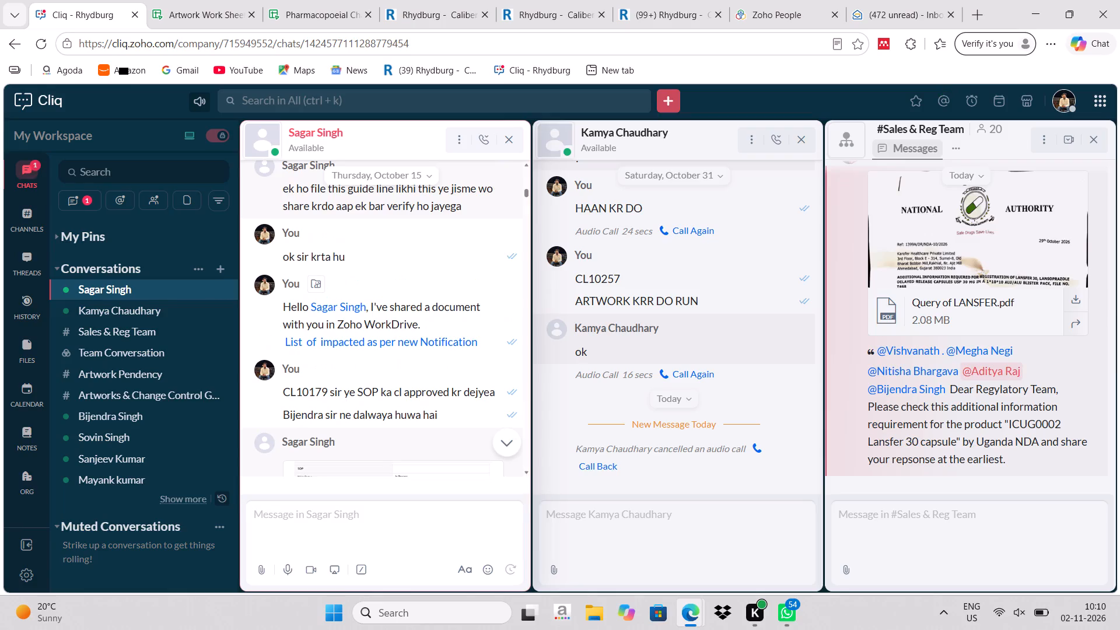
pyautogui.scroll(2, 384, 356)
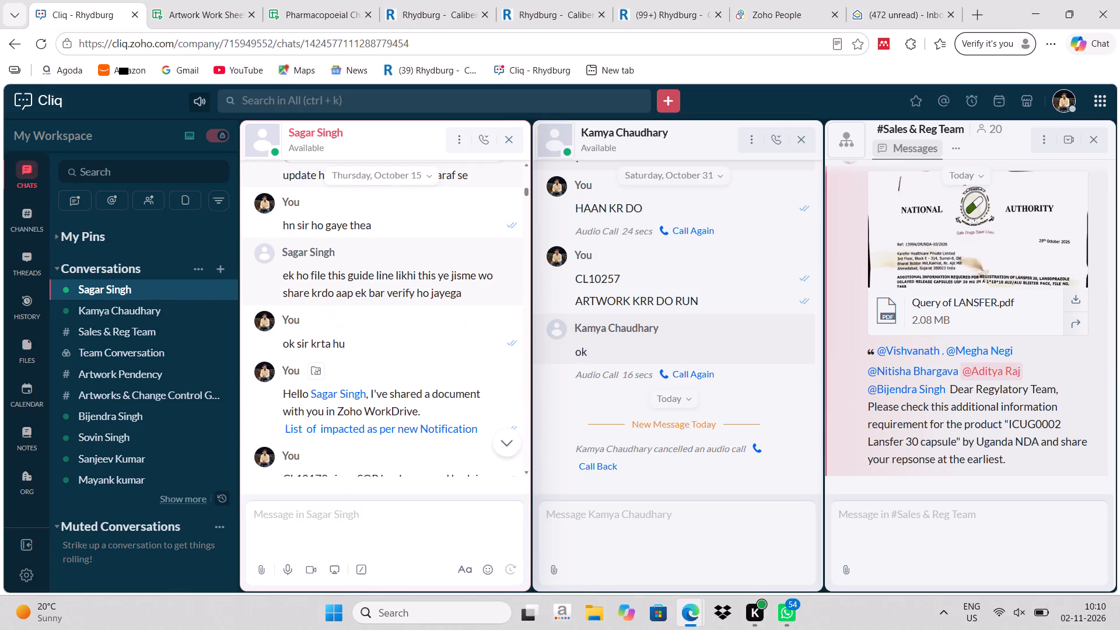
pyautogui.scroll(6, 384, 356)
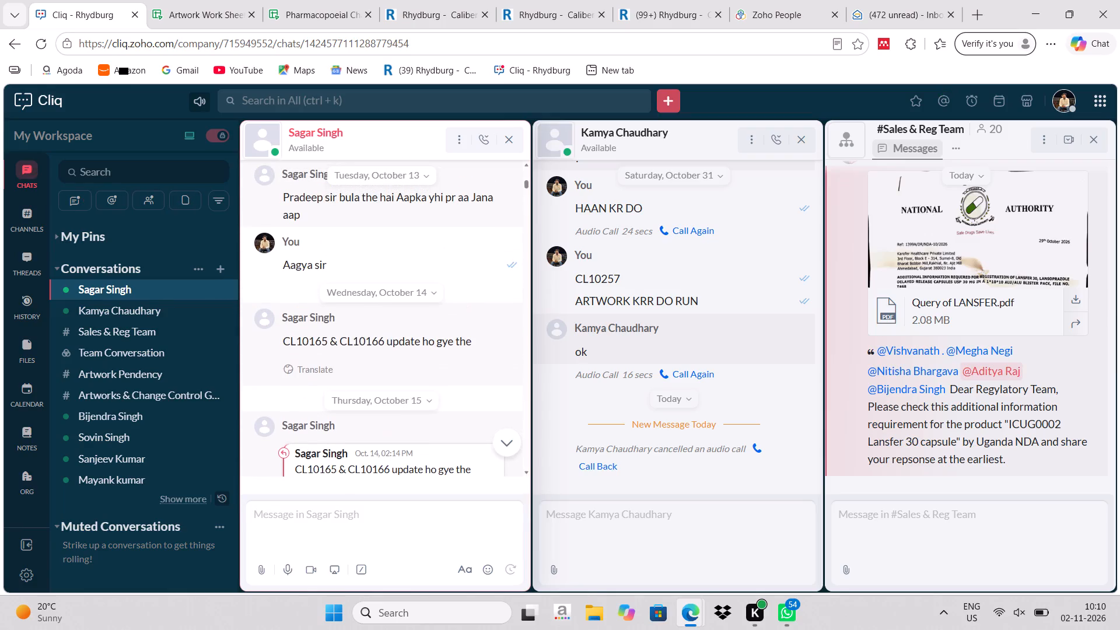
pyautogui.scroll(3, 384, 356)
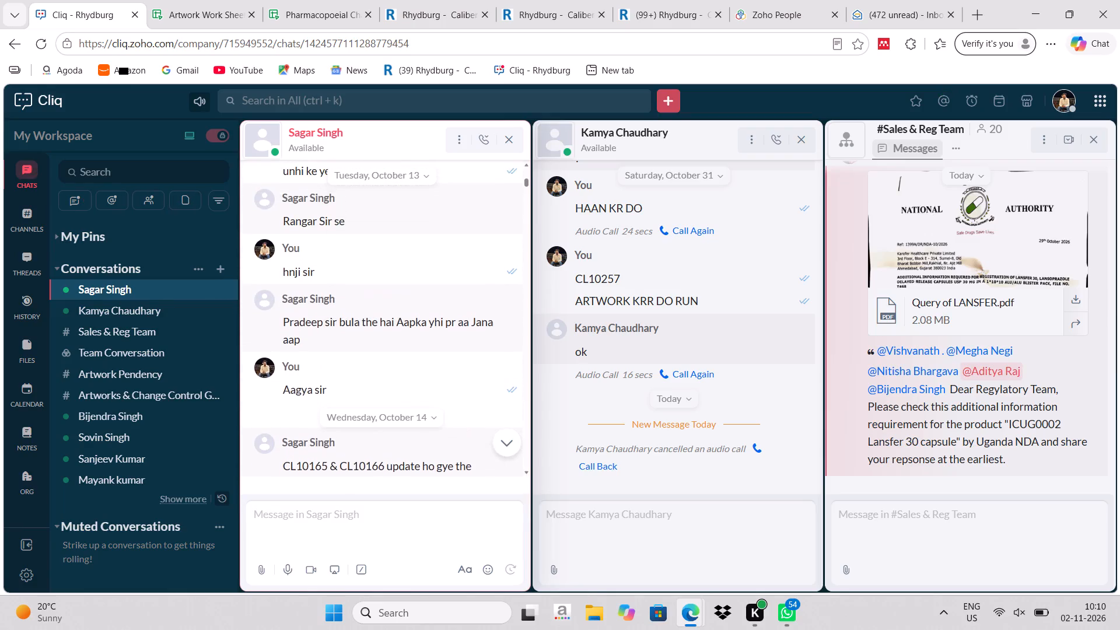
pyautogui.scroll(6, 384, 356)
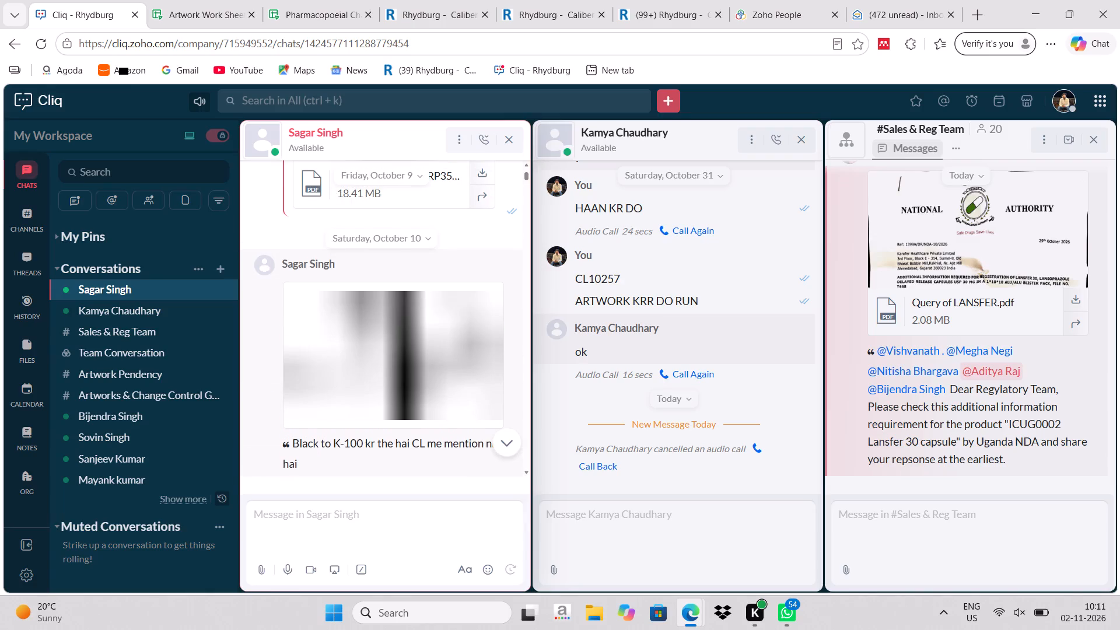
pyautogui.scroll(1, 384, 356)
# Review the colleague's chat forward from October 9 to October 15, covering the discussions of CL10165 and CL10166.
pyautogui.scroll(-1, 384, 356)
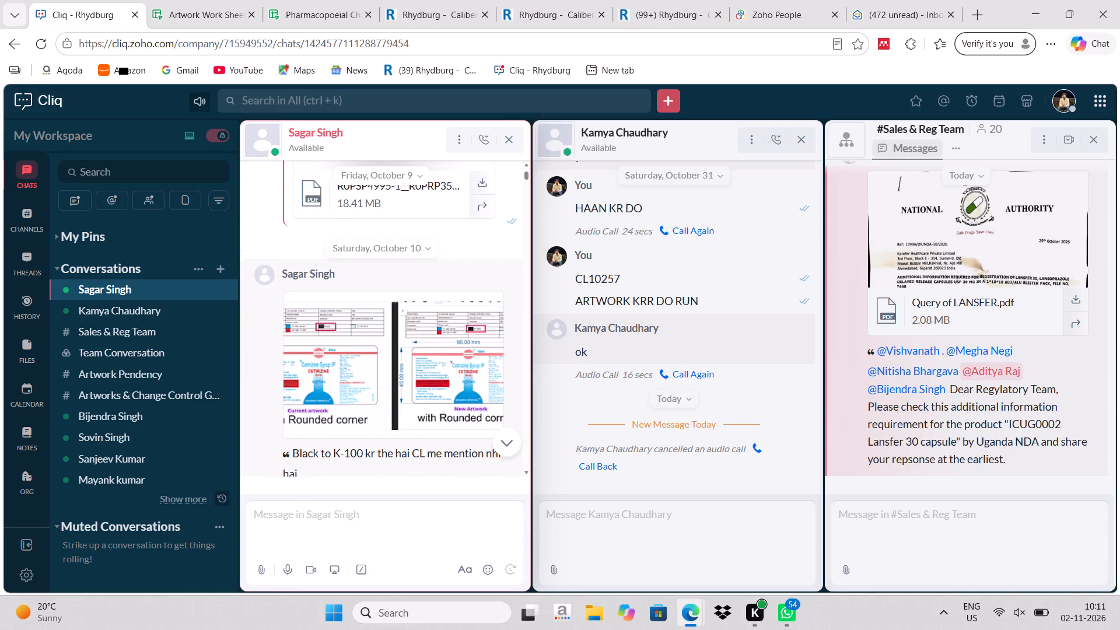
pyautogui.scroll(-1, 384, 356)
pyautogui.scroll(5, 384, 356)
pyautogui.scroll(-1, 384, 356)
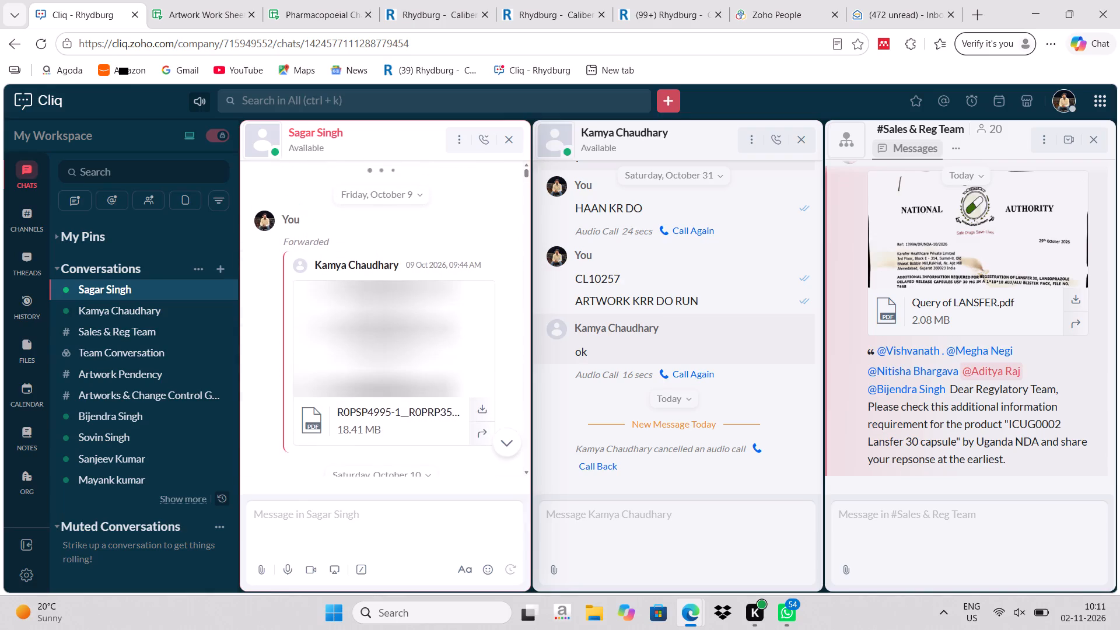
pyautogui.scroll(-11, 384, 356)
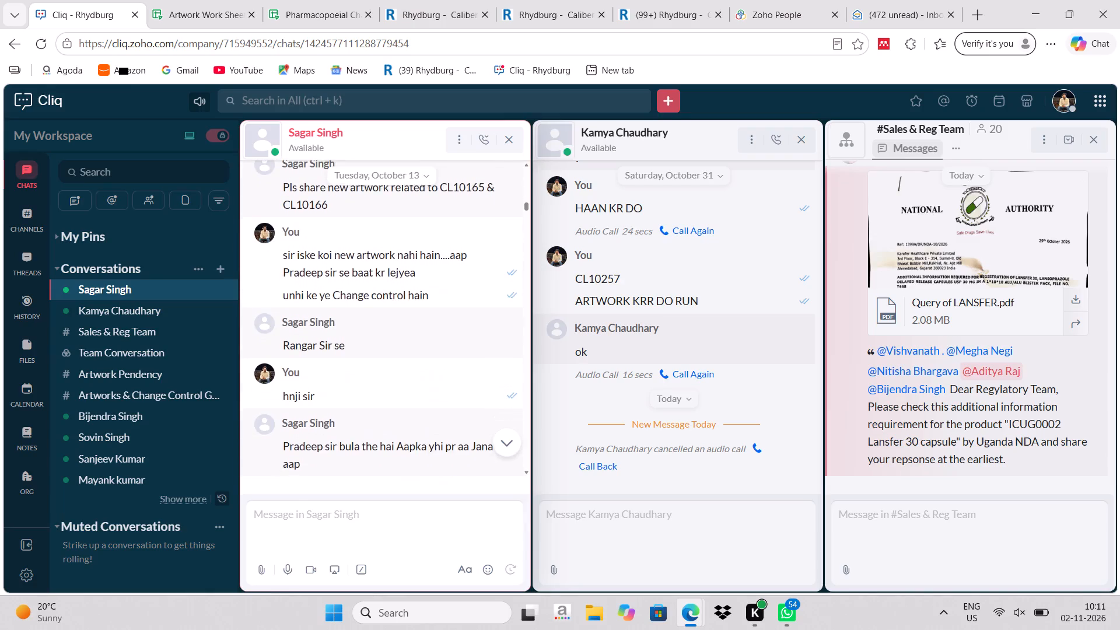
pyautogui.scroll(-9, 384, 356)
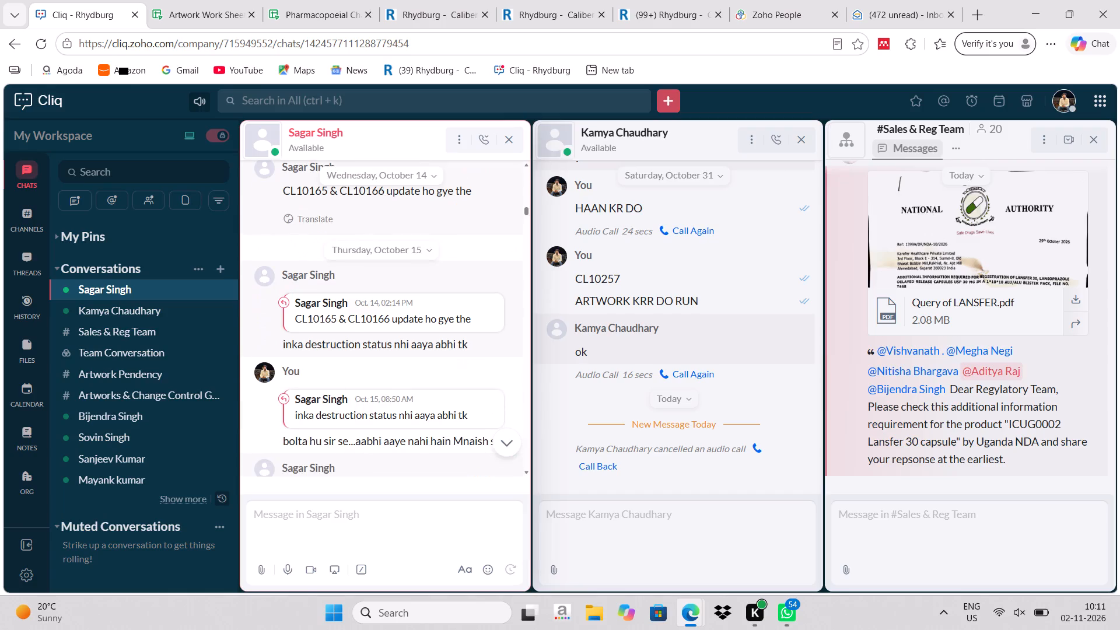
pyautogui.scroll(-4, 384, 356)
pyautogui.scroll(-2, 582, 230)
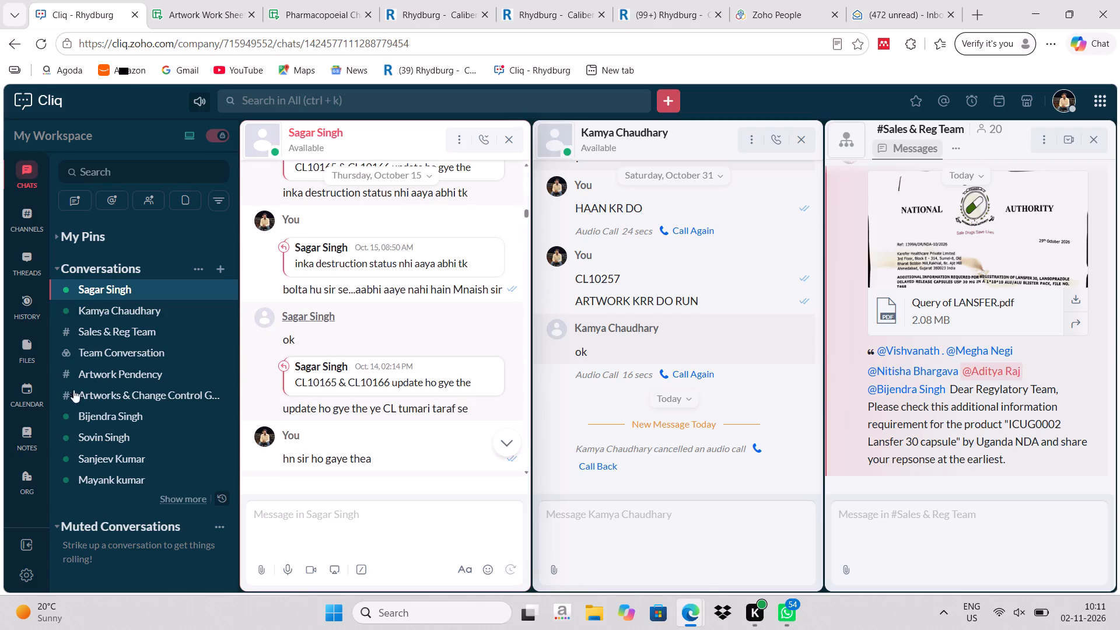
pyautogui.scroll(-3, 405, 335)
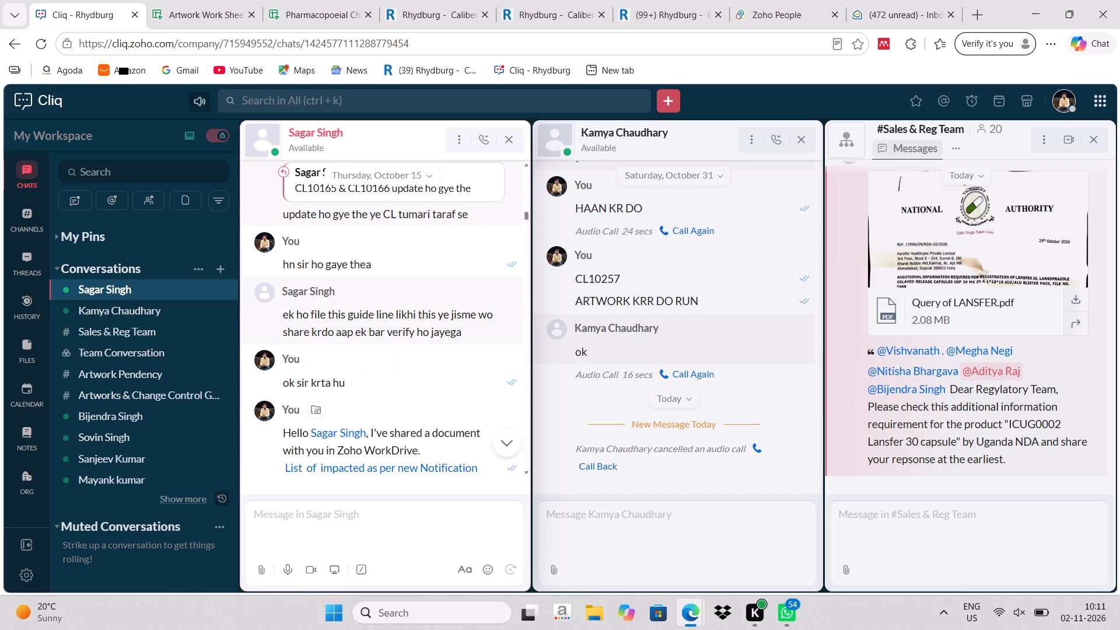
# Review the October 15 and 16 chat messages about approving SOP change control CL10179 and the corrections requested for it.
pyautogui.scroll(-2, 405, 335)
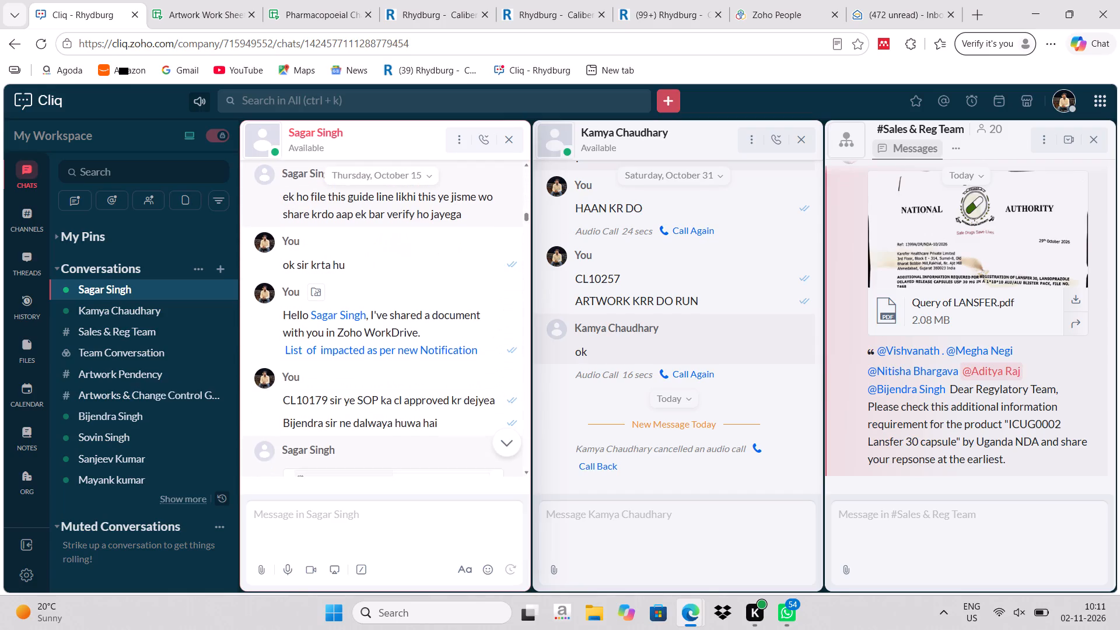
pyautogui.scroll(-4, 405, 335)
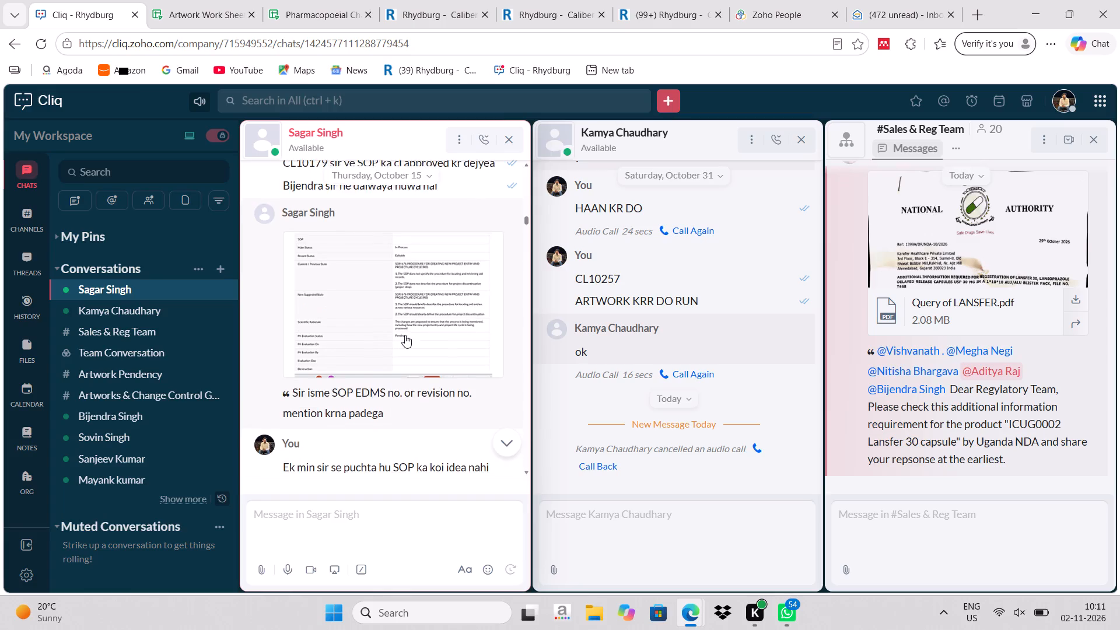
pyautogui.scroll(-4, 405, 335)
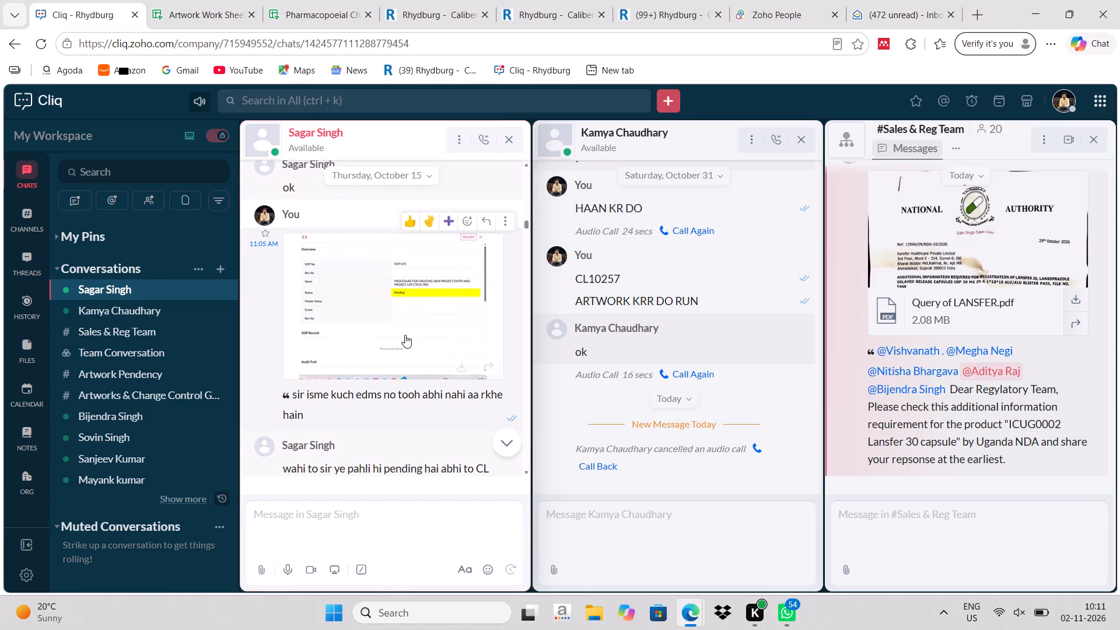
pyautogui.scroll(-4, 405, 335)
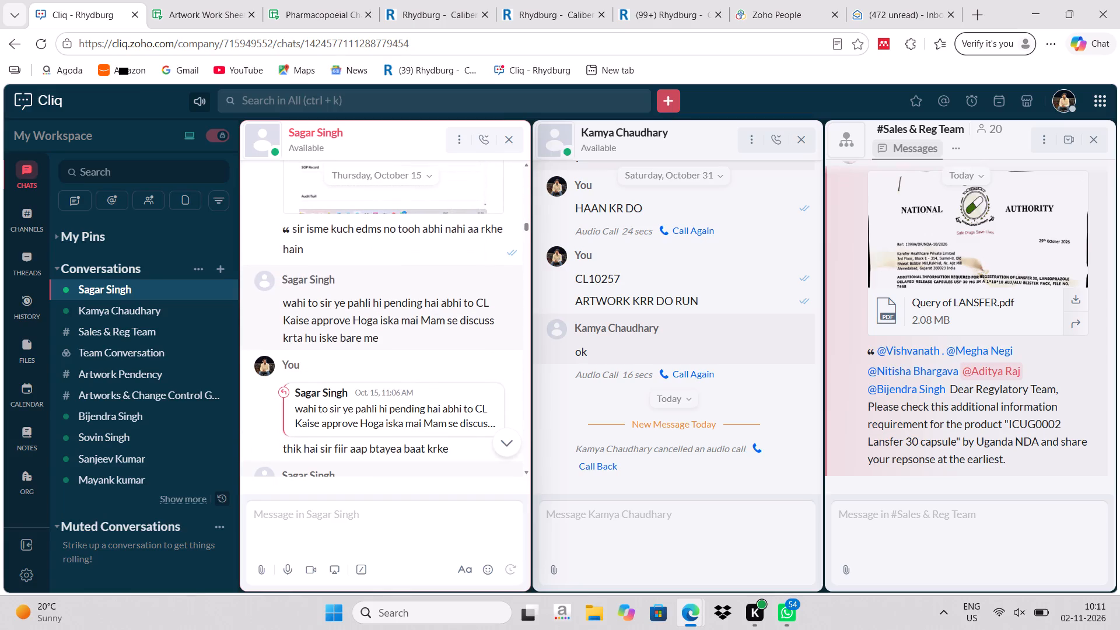
pyautogui.scroll(-2, 405, 335)
pyautogui.moveTo(405, 335); pyautogui.dragTo(380, 346)
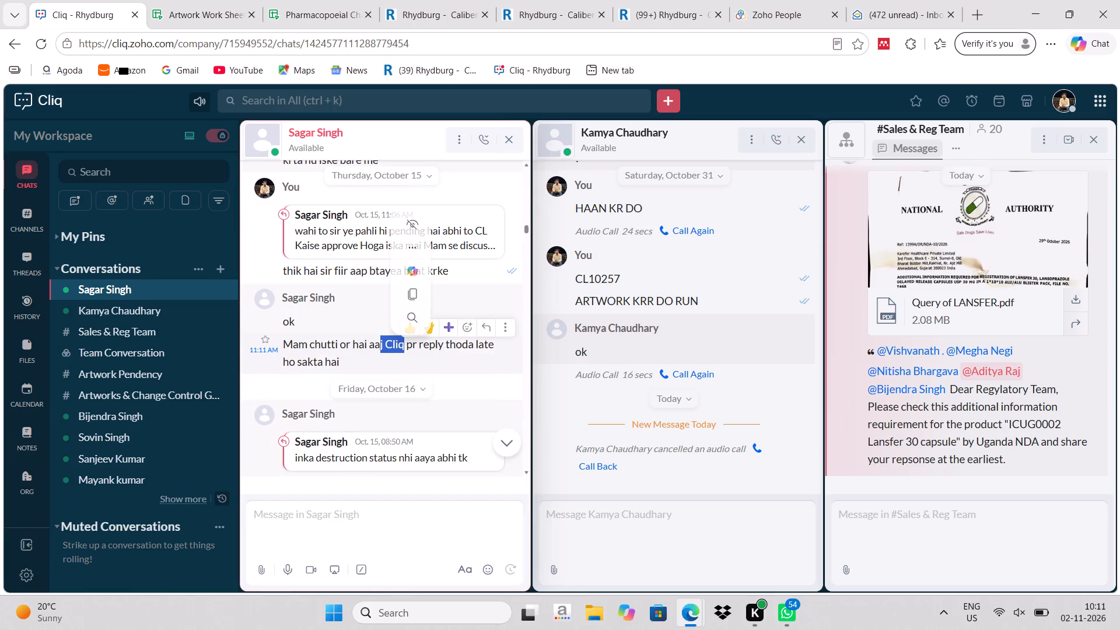
pyautogui.scroll(-1, 387, 405)
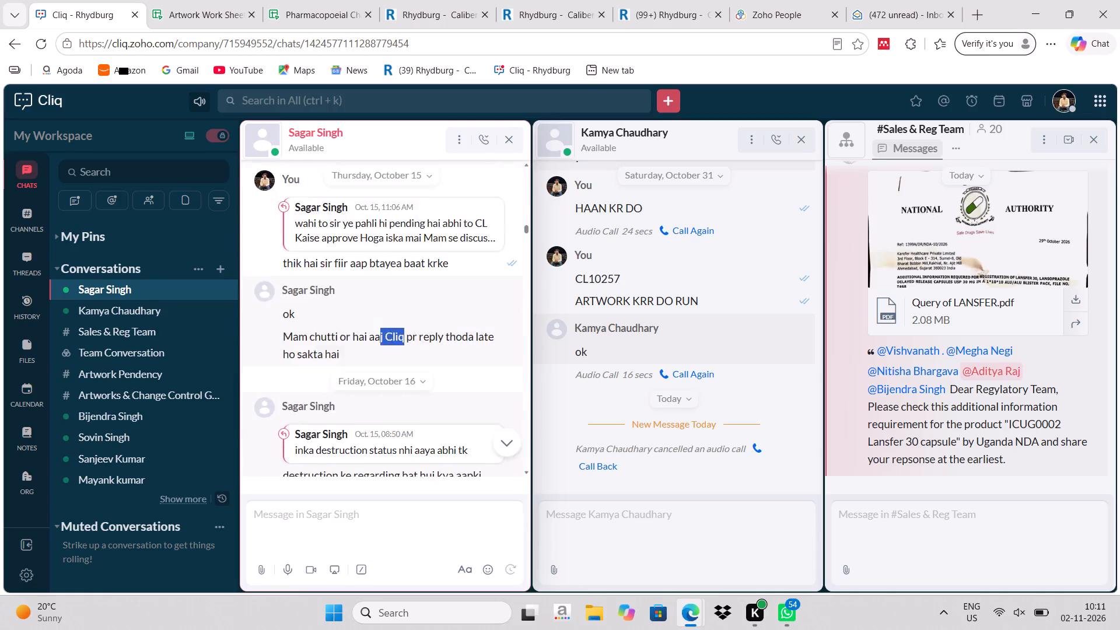
pyautogui.scroll(-5, 387, 405)
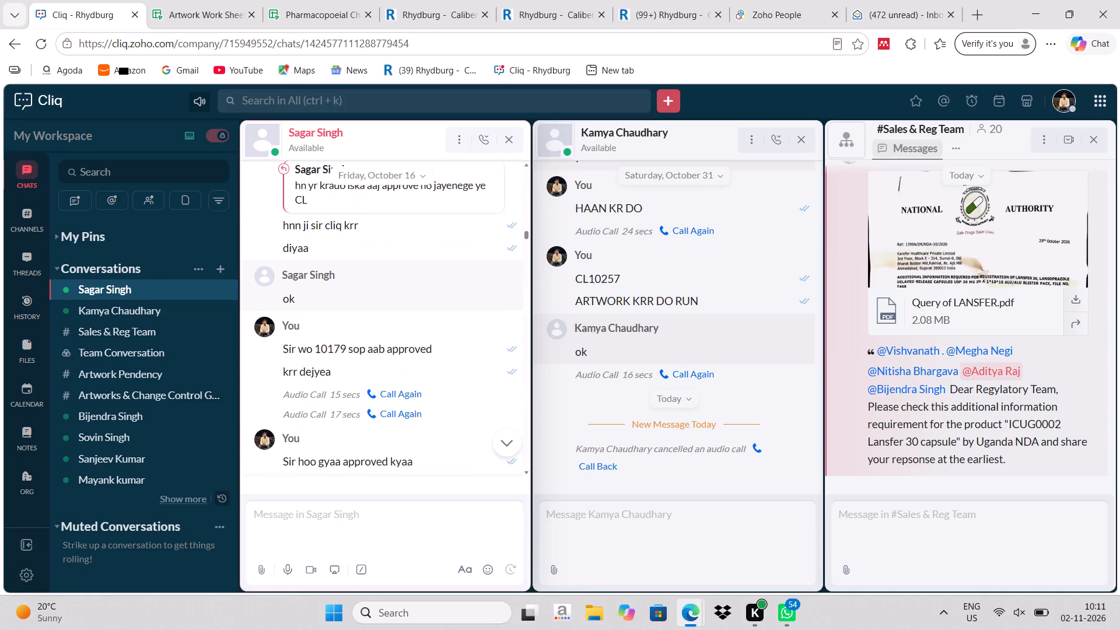
pyautogui.scroll(-4, 387, 405)
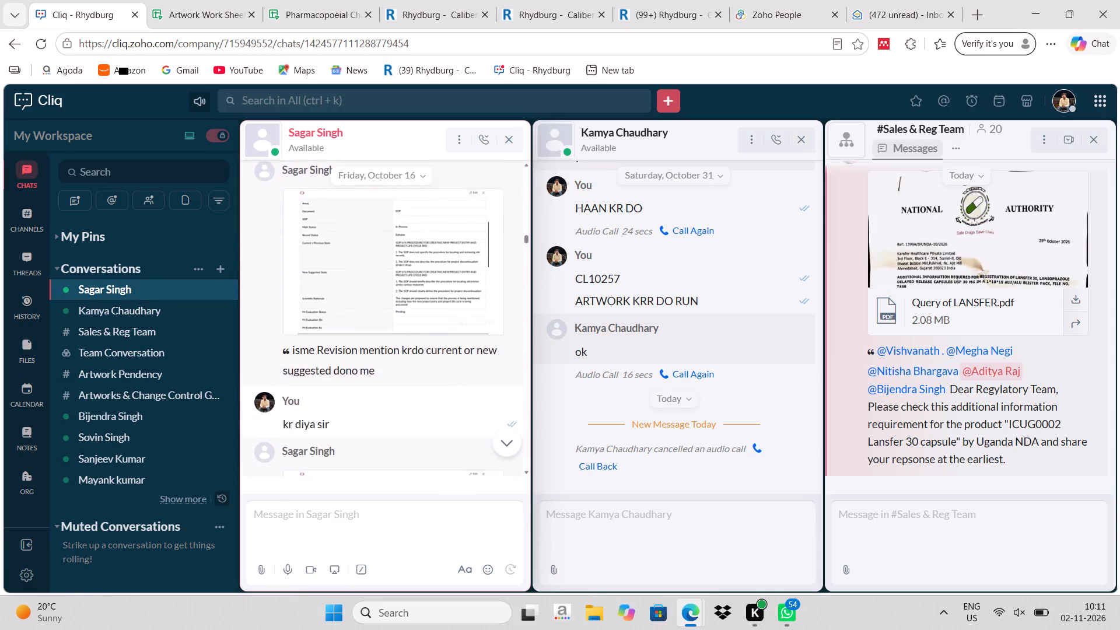
pyautogui.scroll(-2, 387, 405)
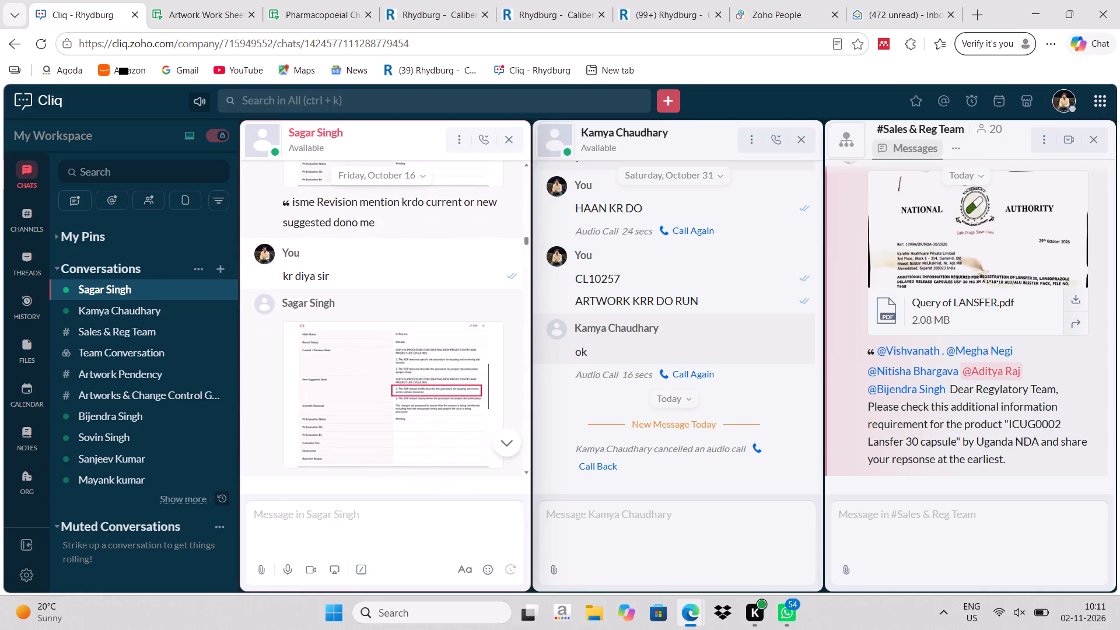
pyautogui.scroll(-1, 413, 384)
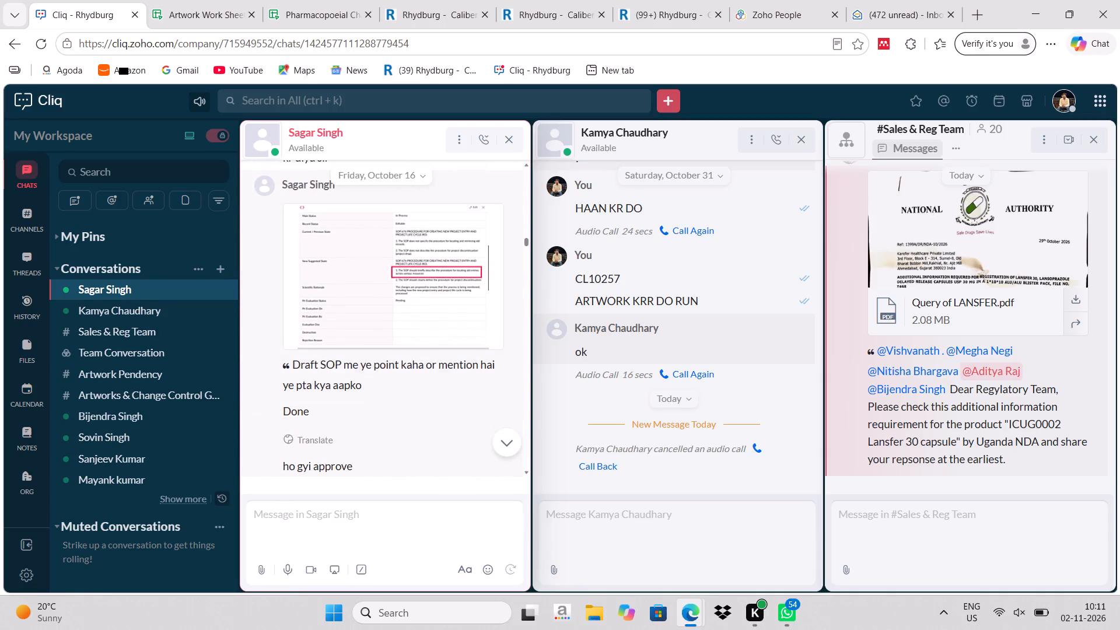
# Review the October 26 chat messages about new artworks, CL10203 and CL10212, and the requested justification corrections.
pyautogui.scroll(-9, 413, 384)
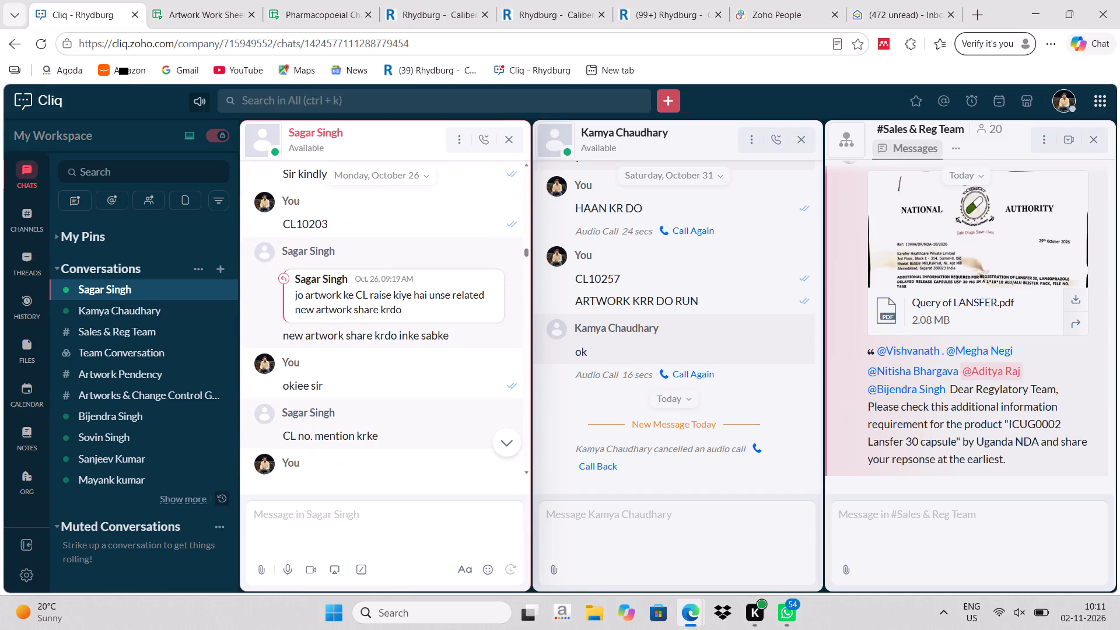
pyautogui.scroll(-12, 413, 384)
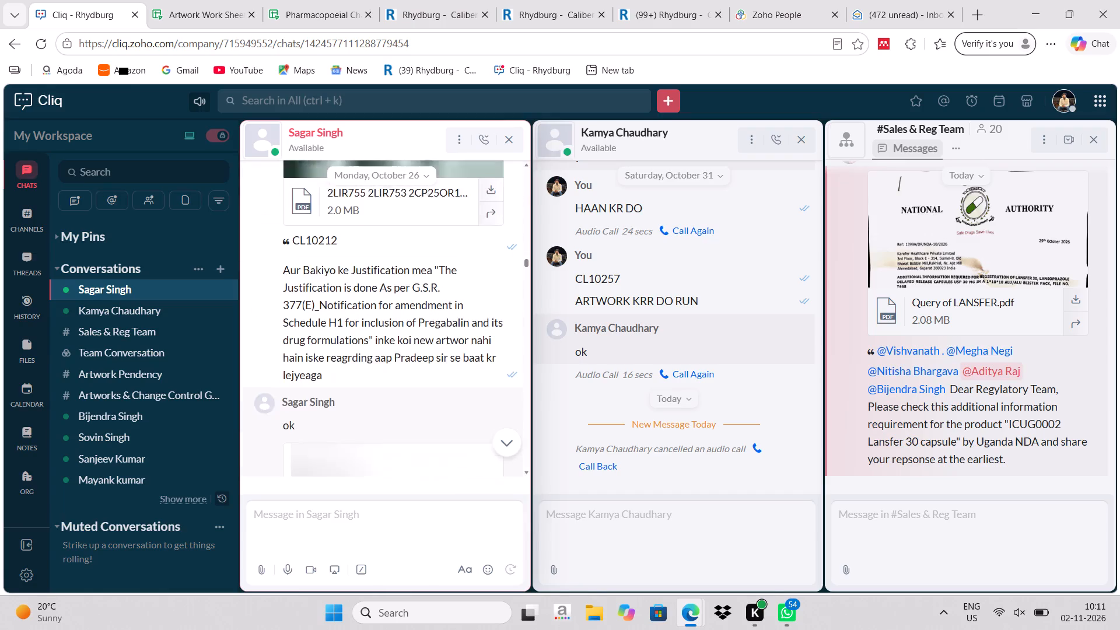
pyautogui.scroll(-7, 413, 384)
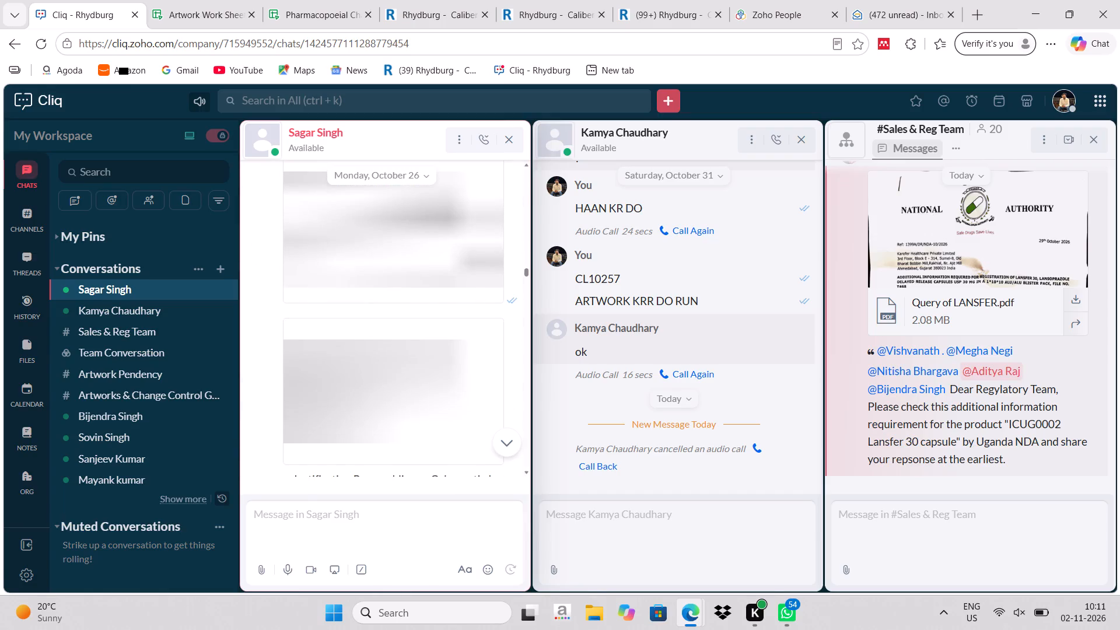
pyautogui.scroll(-4, 354, 449)
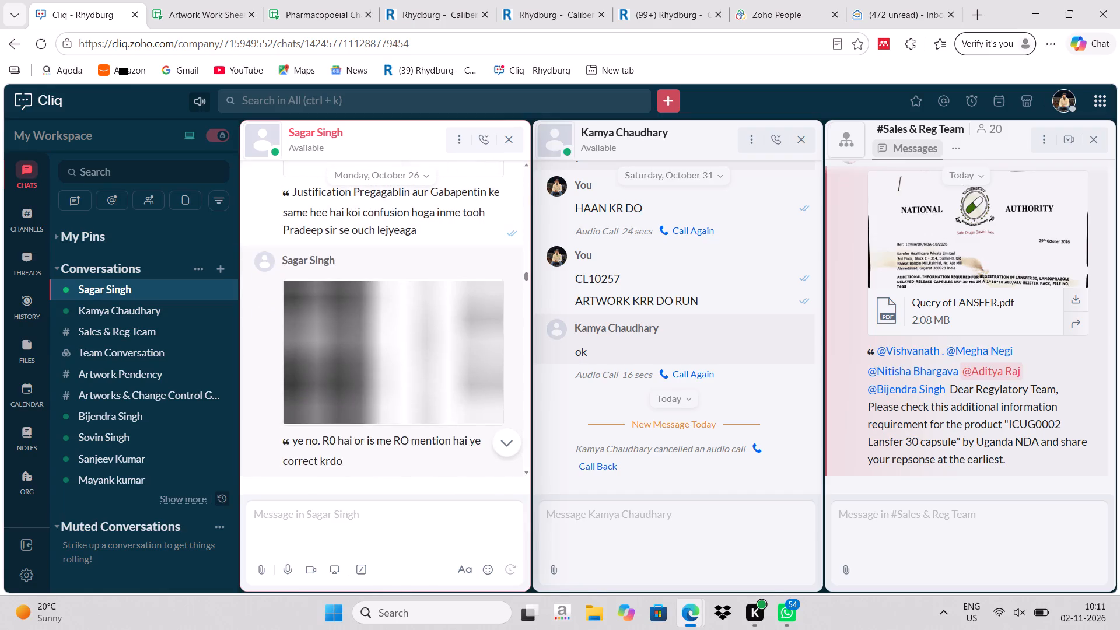
pyautogui.scroll(-2, 354, 449)
pyautogui.scroll(-1, 356, 304)
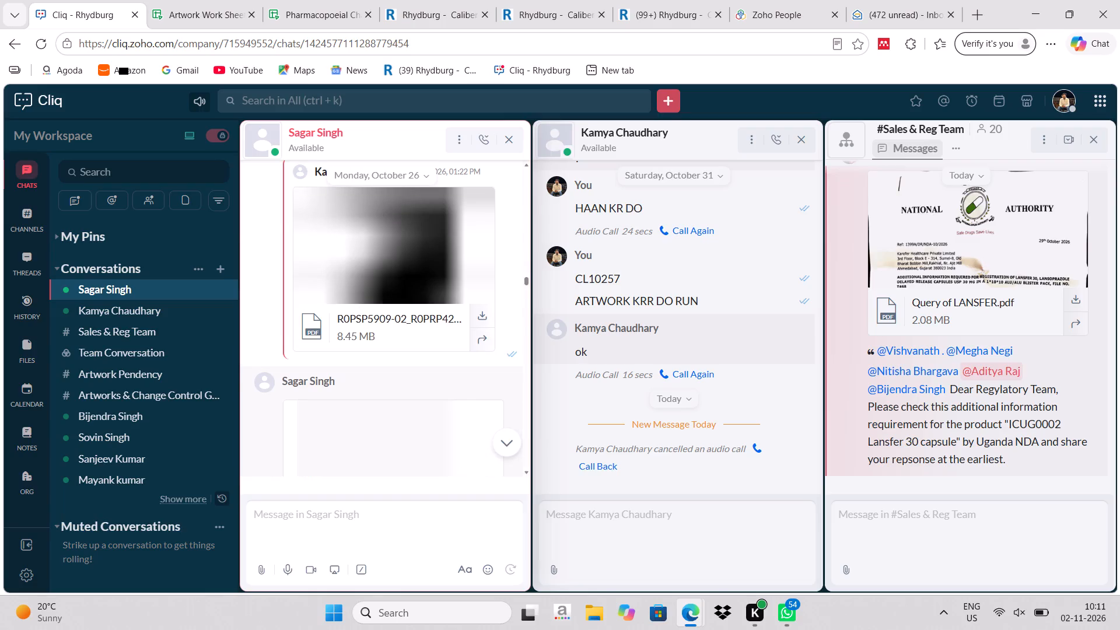
pyautogui.scroll(-4, 337, 404)
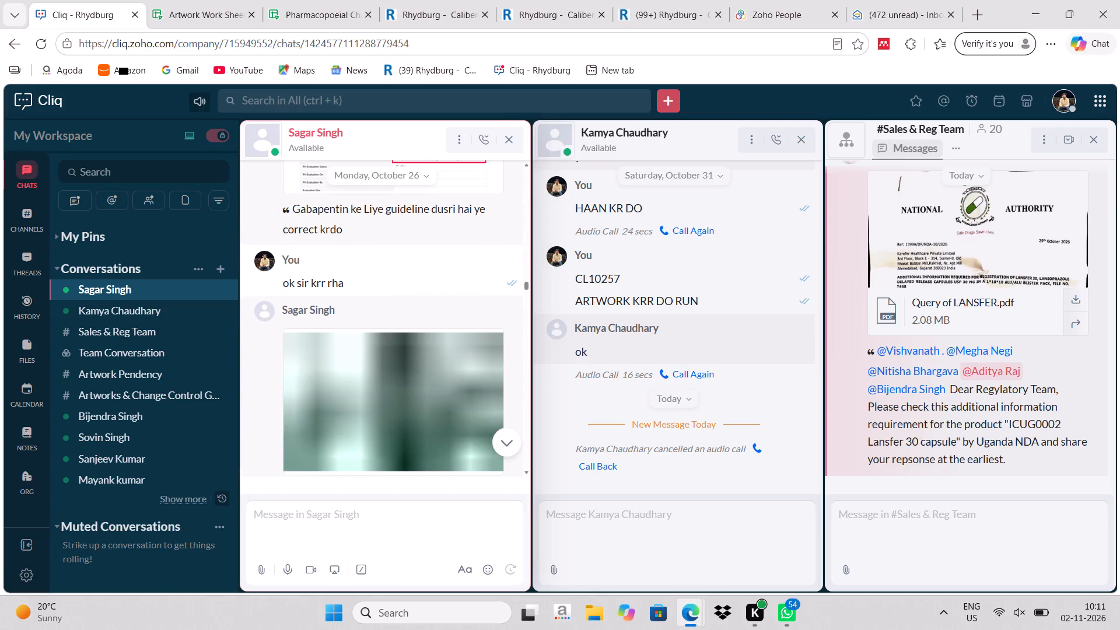
pyautogui.scroll(-2, 337, 404)
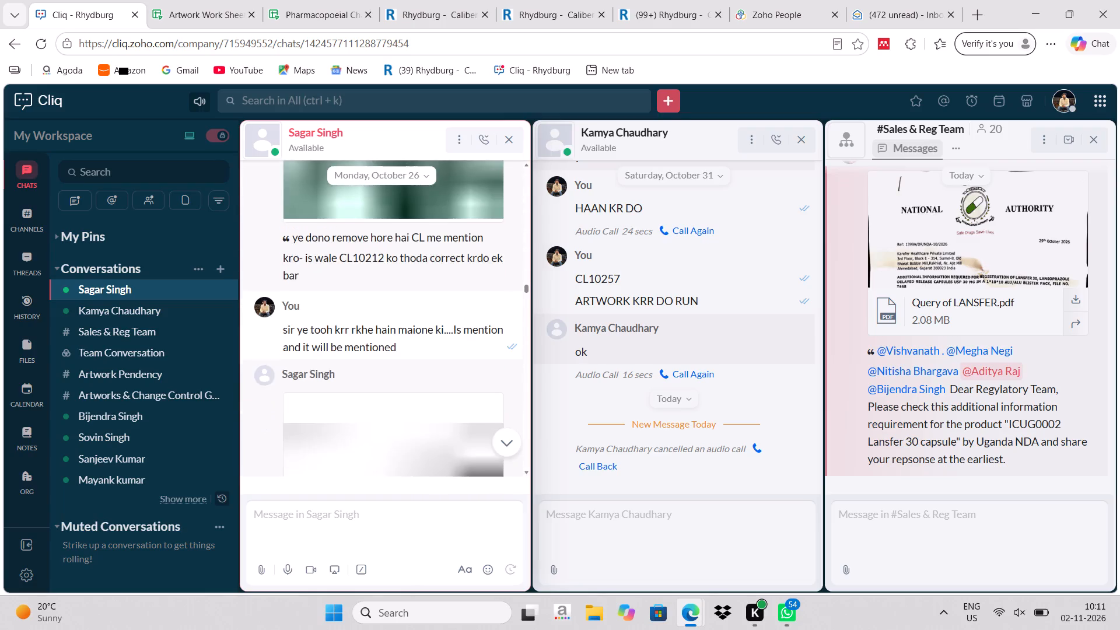
pyautogui.scroll(-7, 338, 404)
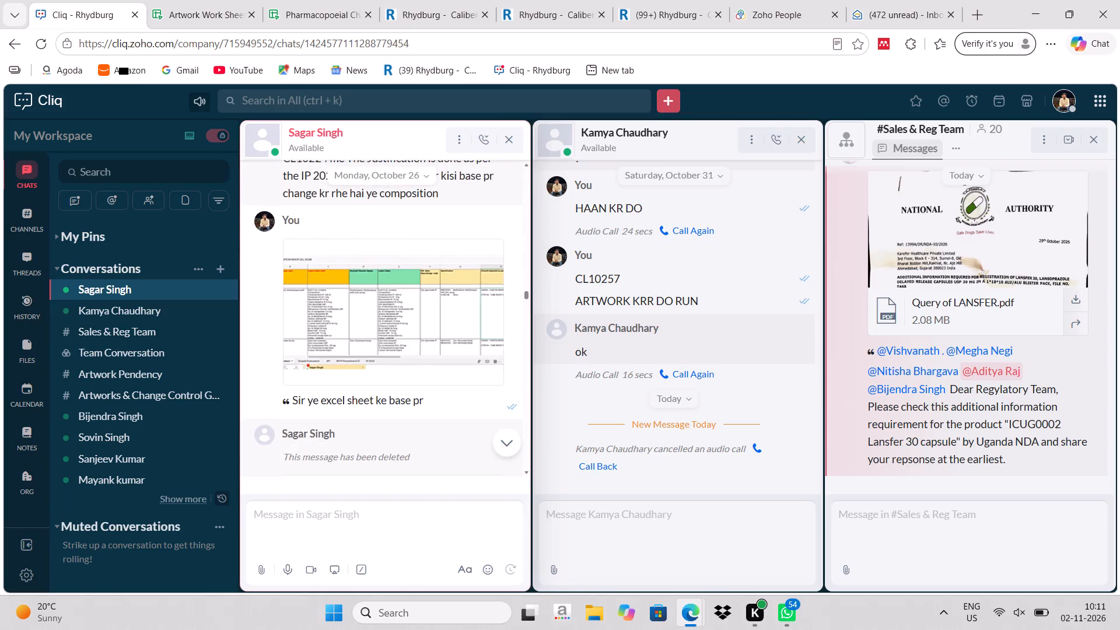
pyautogui.scroll(-5, 338, 404)
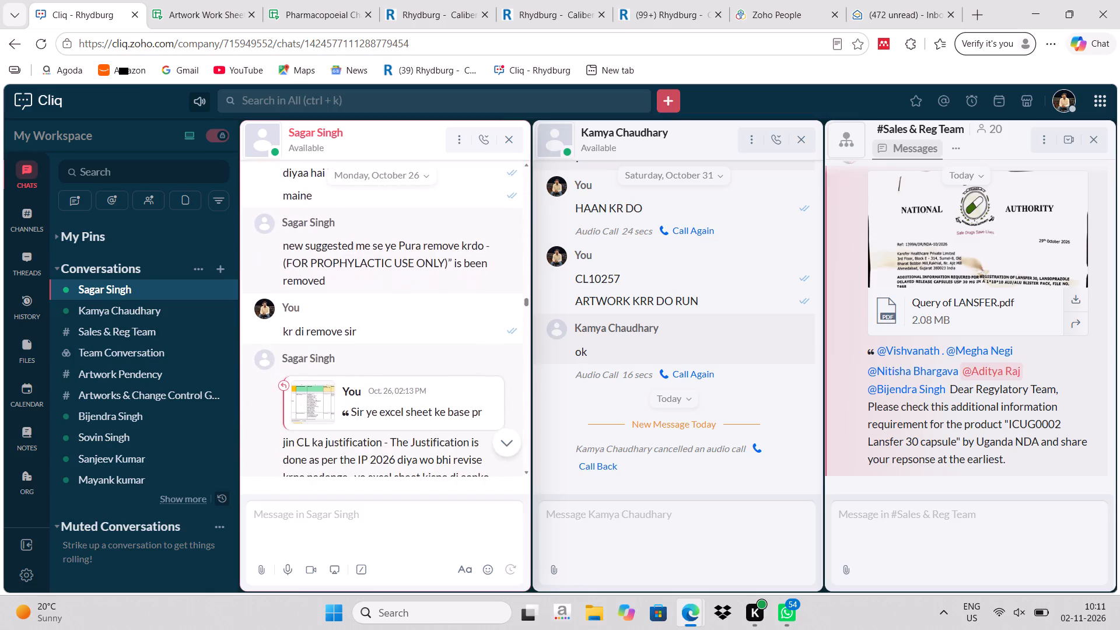
pyautogui.scroll(-6, 338, 404)
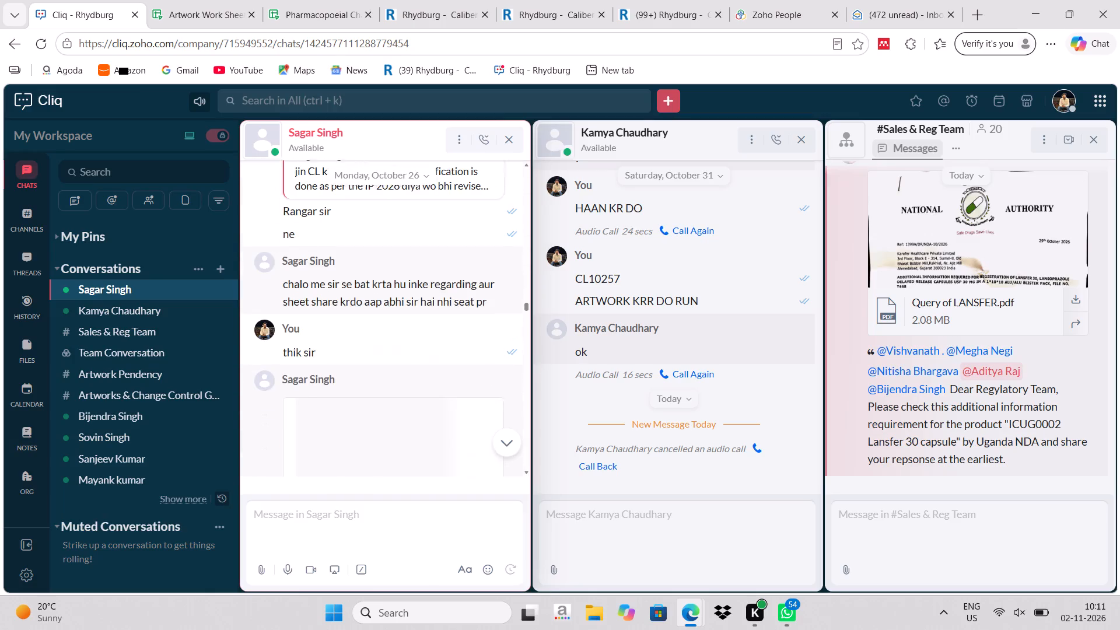
# Examine the October 26 chat messages about the Gabapentin G.S.R. number justification and the CL10212 specification and item code.
pyautogui.scroll(-5, 338, 404)
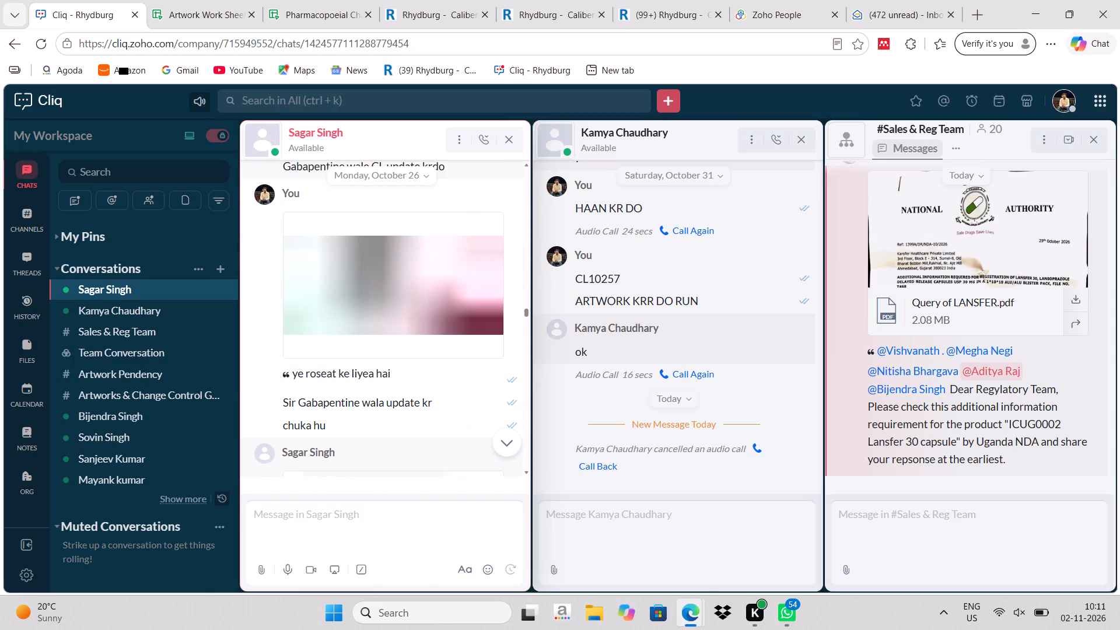
pyautogui.scroll(-4, 351, 307)
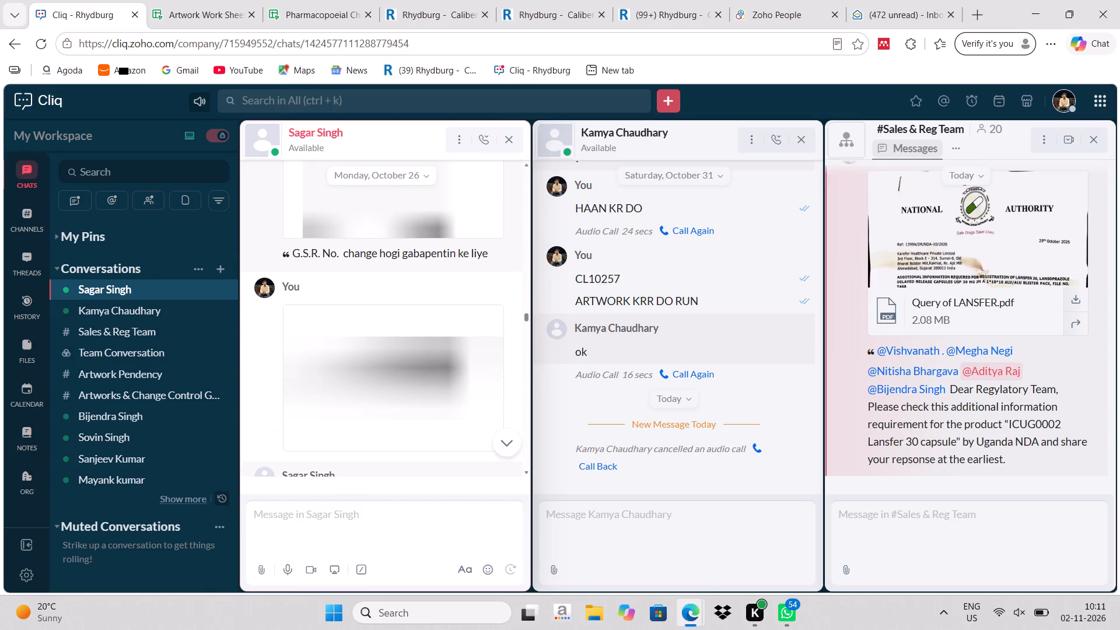
pyautogui.scroll(-2, 351, 307)
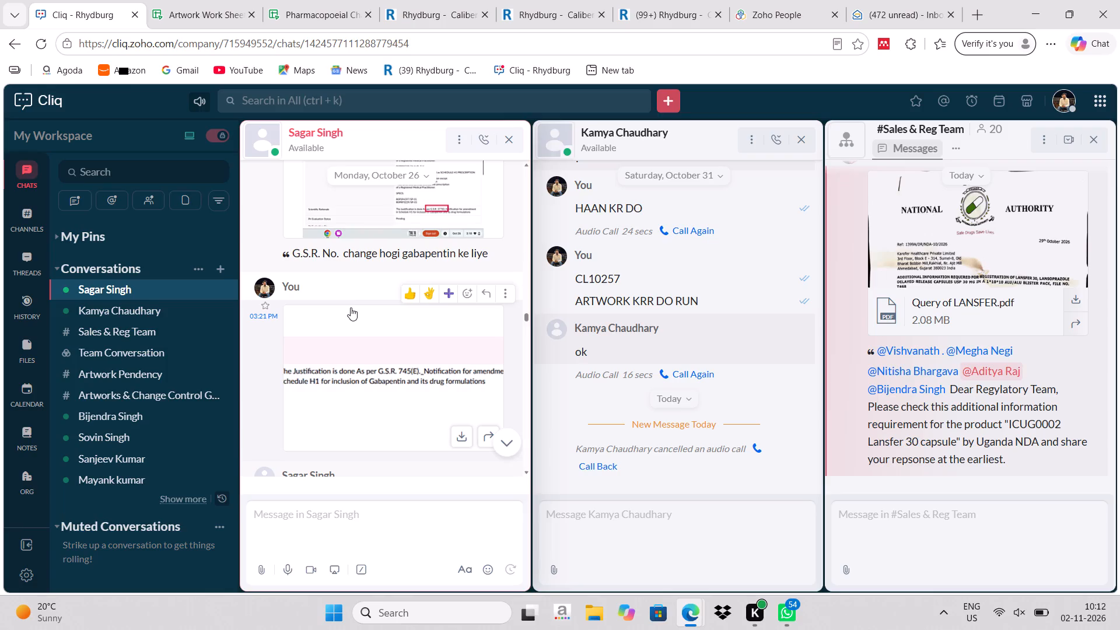
pyautogui.scroll(-2, 351, 307)
pyautogui.scroll(-1, 360, 256)
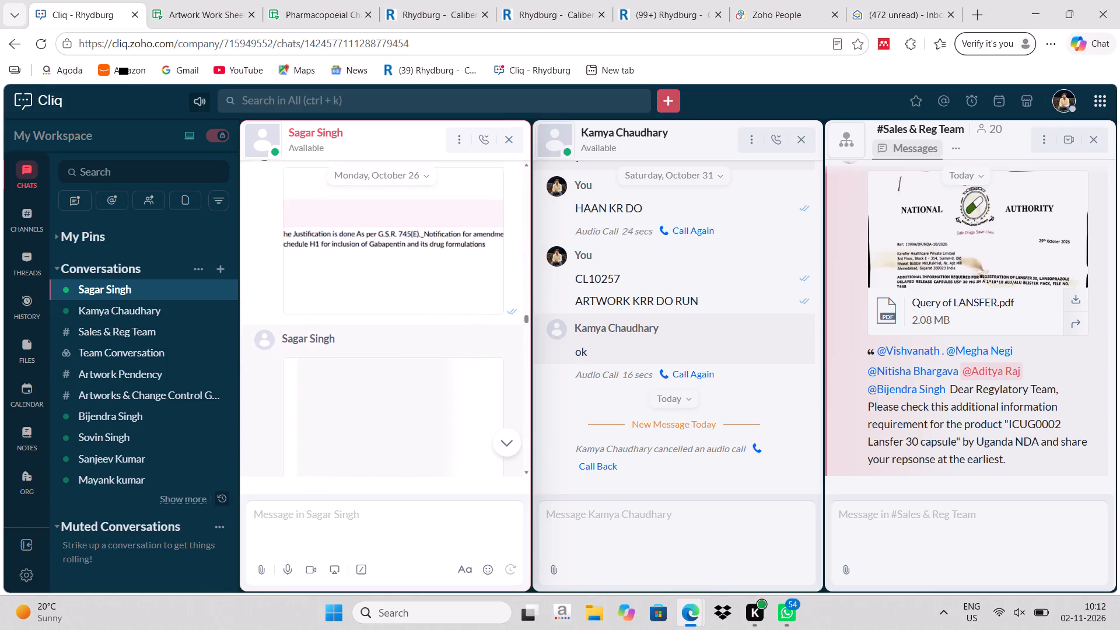
pyautogui.scroll(-4, 360, 256)
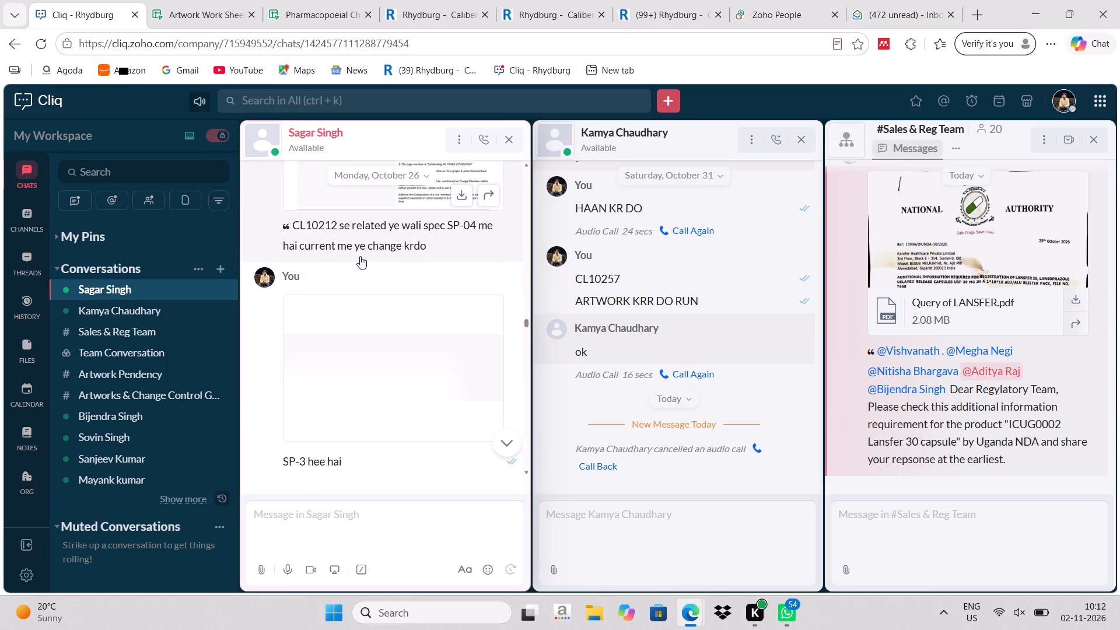
pyautogui.scroll(-5, 360, 256)
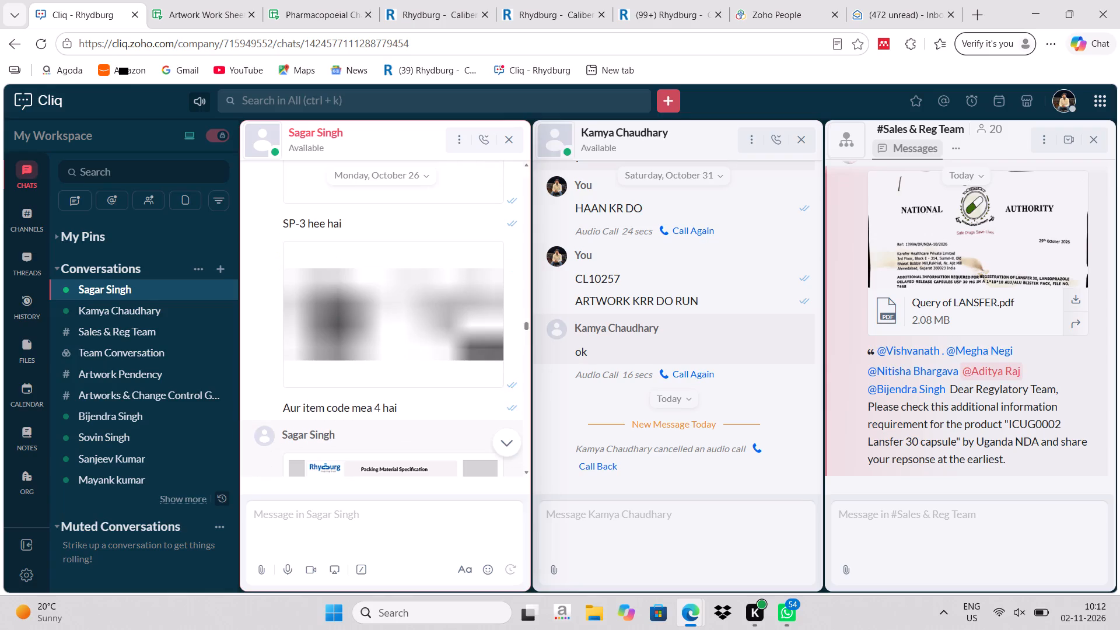
pyautogui.scroll(-3, 436, 385)
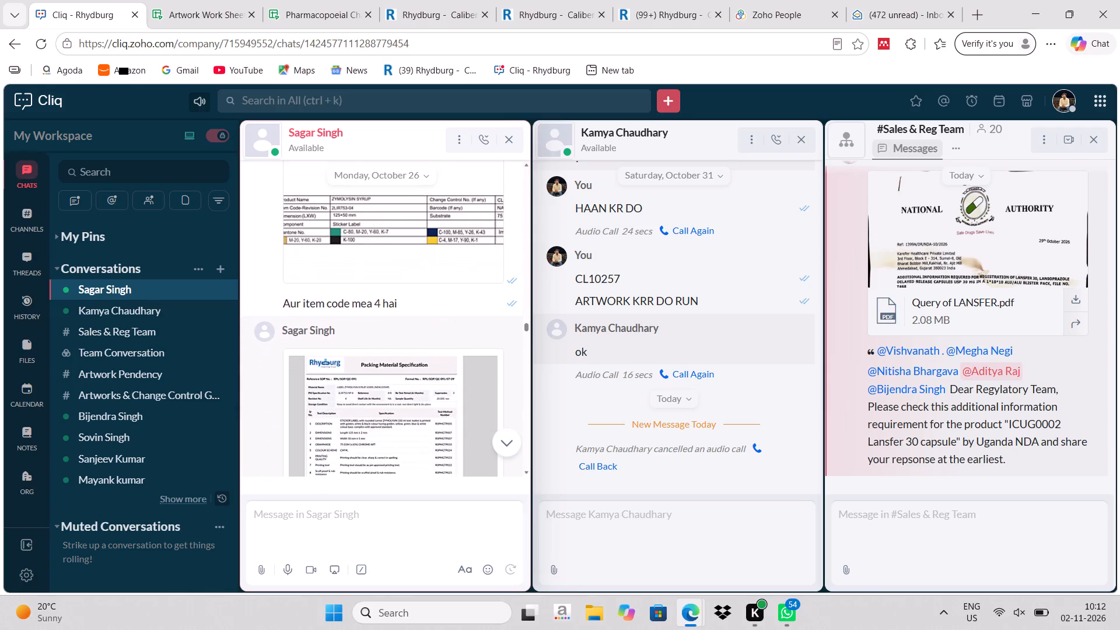
# Review the October 26 and 27 chat messages about the new artwork for CL10230 and about CL10212, CL10213 and CL10234.
pyautogui.scroll(-6, 436, 385)
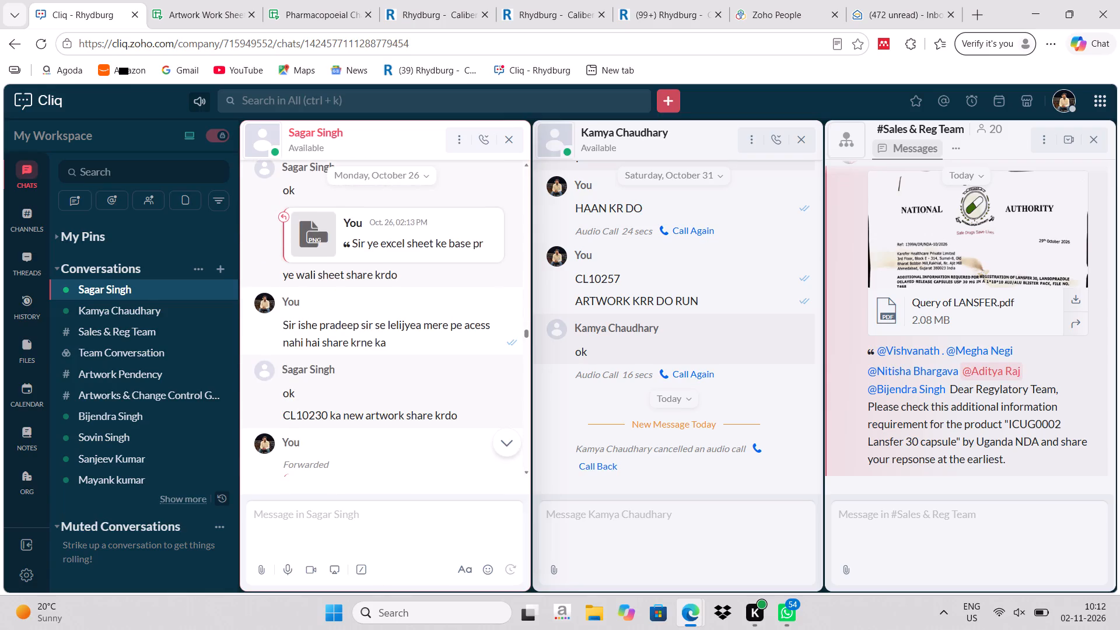
pyautogui.scroll(-3, 436, 385)
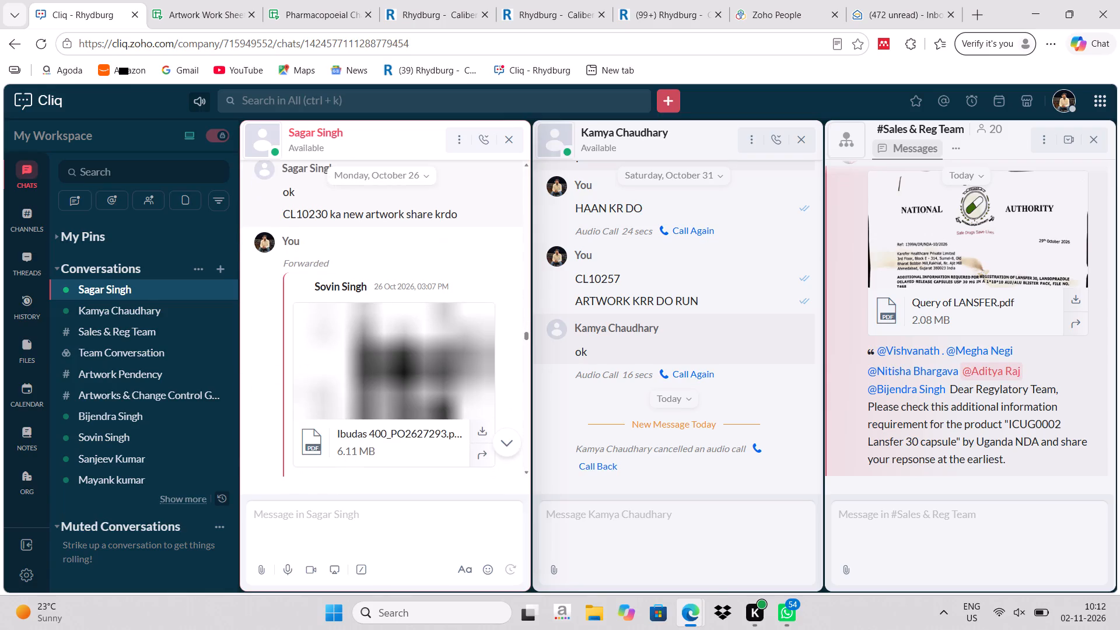
pyautogui.scroll(-5, 436, 385)
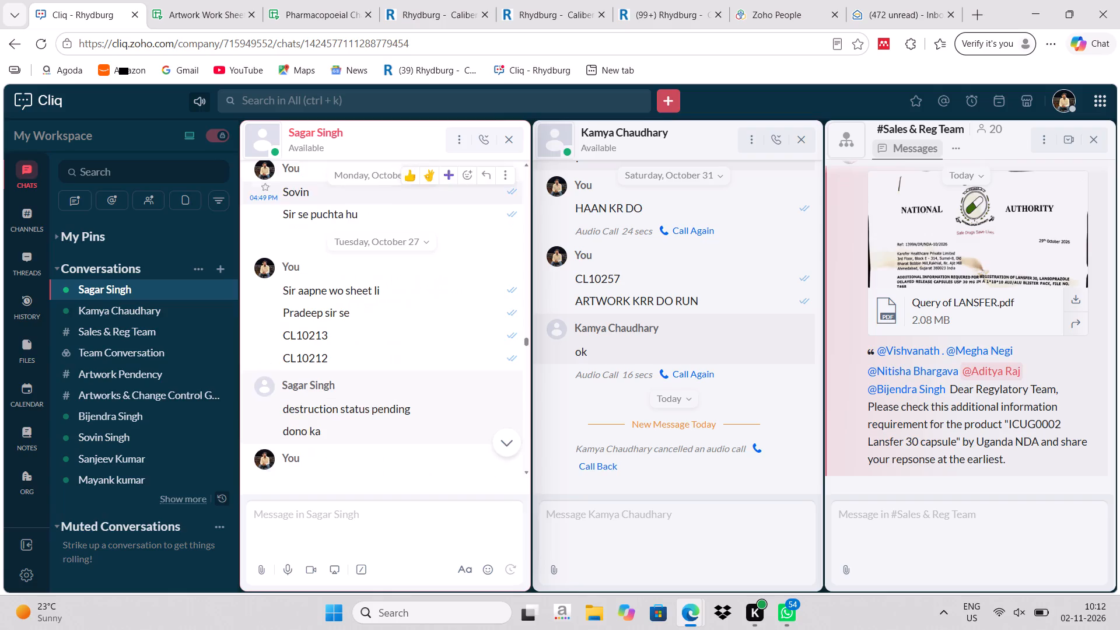
pyautogui.scroll(-4, 436, 385)
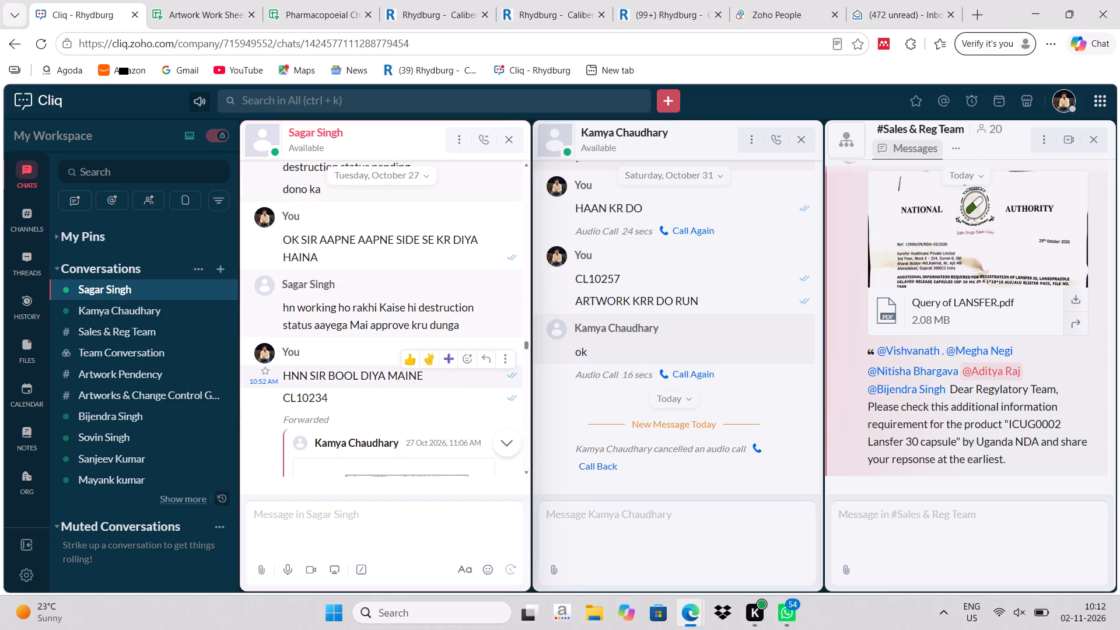
pyautogui.scroll(-5, 436, 385)
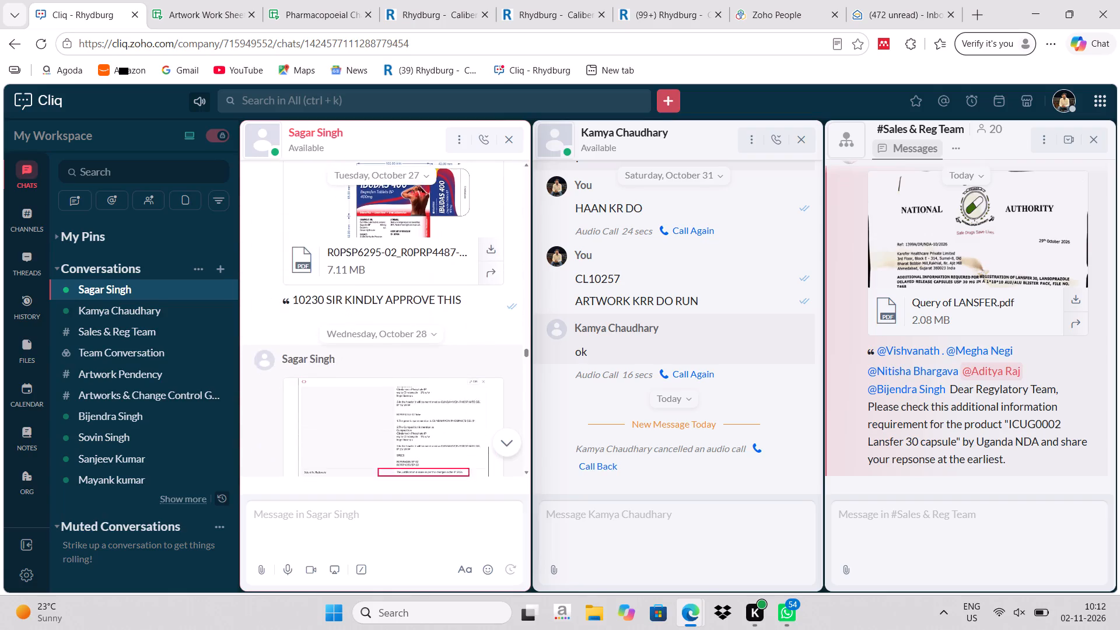
# Examine the October 28 messages on the IP 2026 justification and line removal, viewing the attached new suggested state image at full size.
pyautogui.scroll(-3, 436, 385)
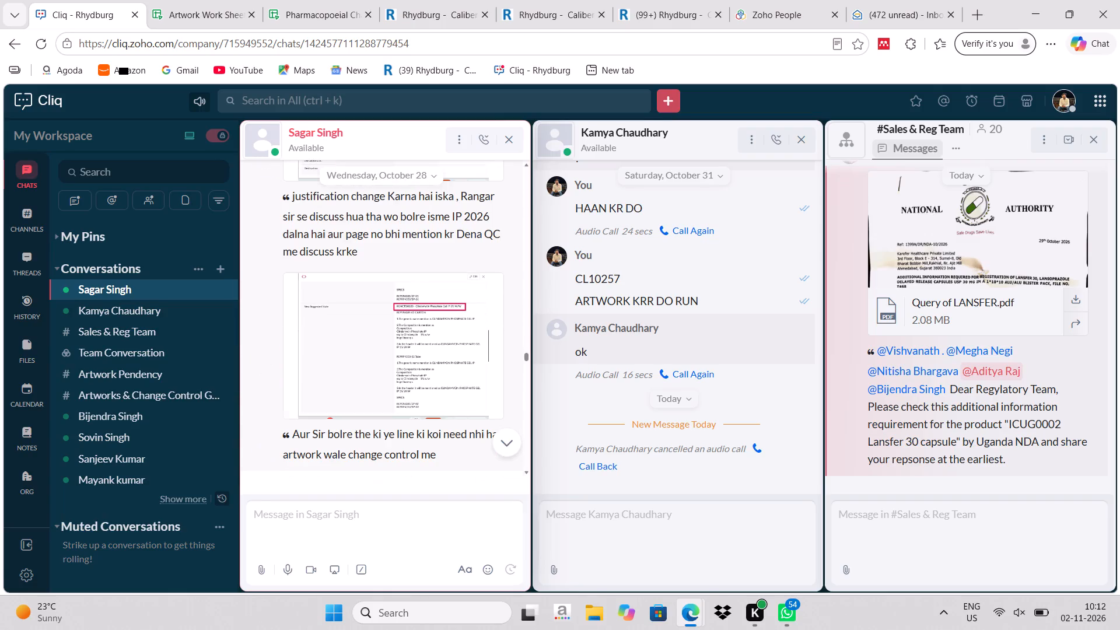
pyautogui.scroll(-1, 436, 385)
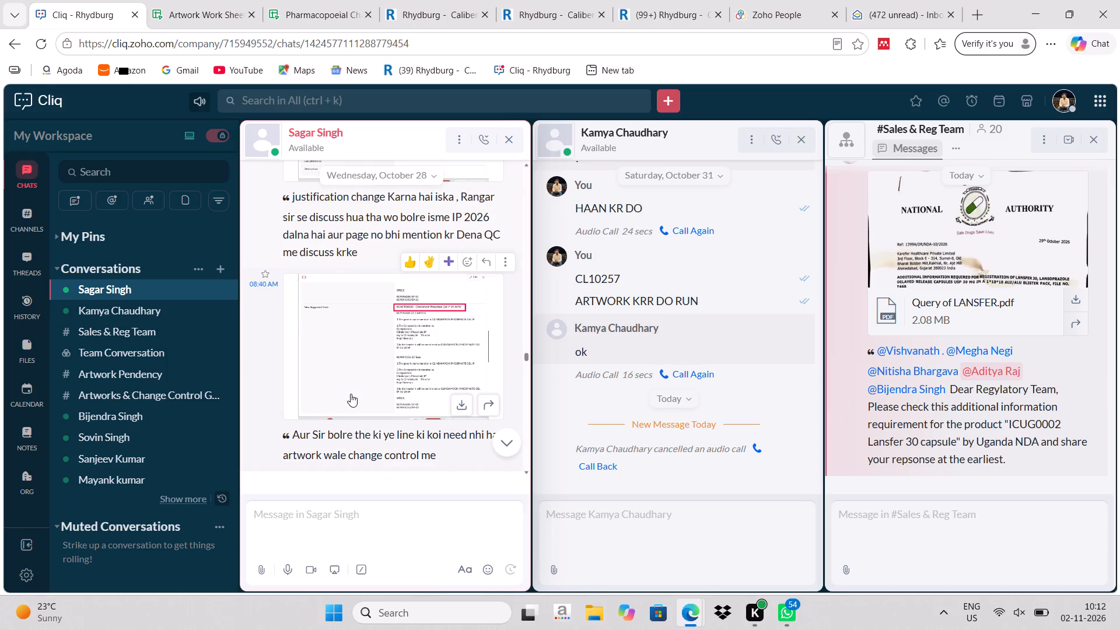
pyautogui.scroll(-1, 4, 391)
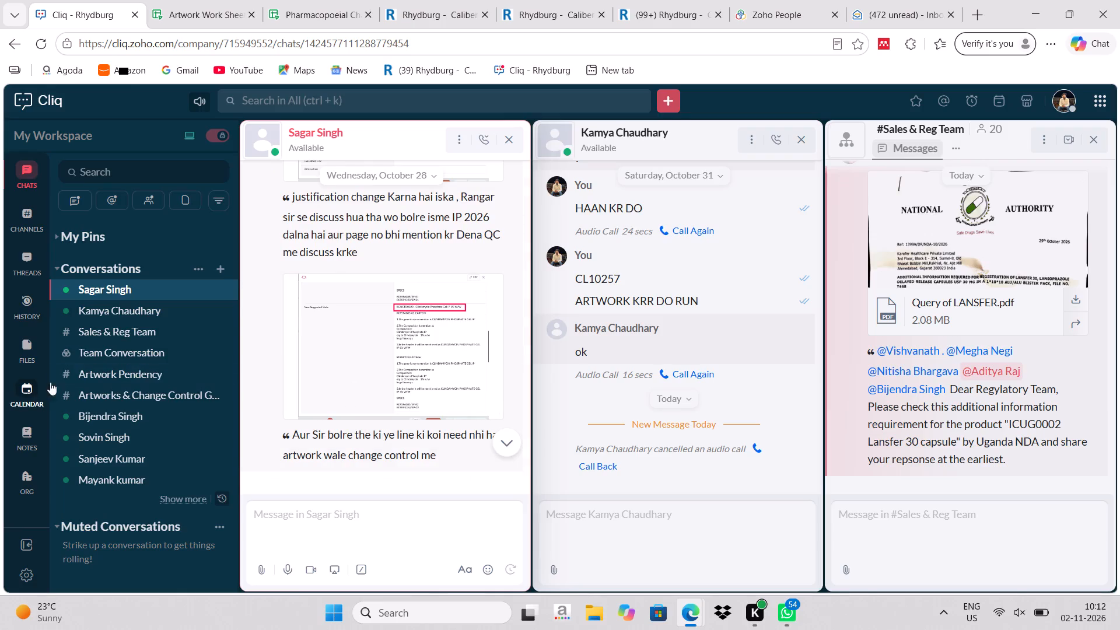
pyautogui.scroll(-1, 332, 398)
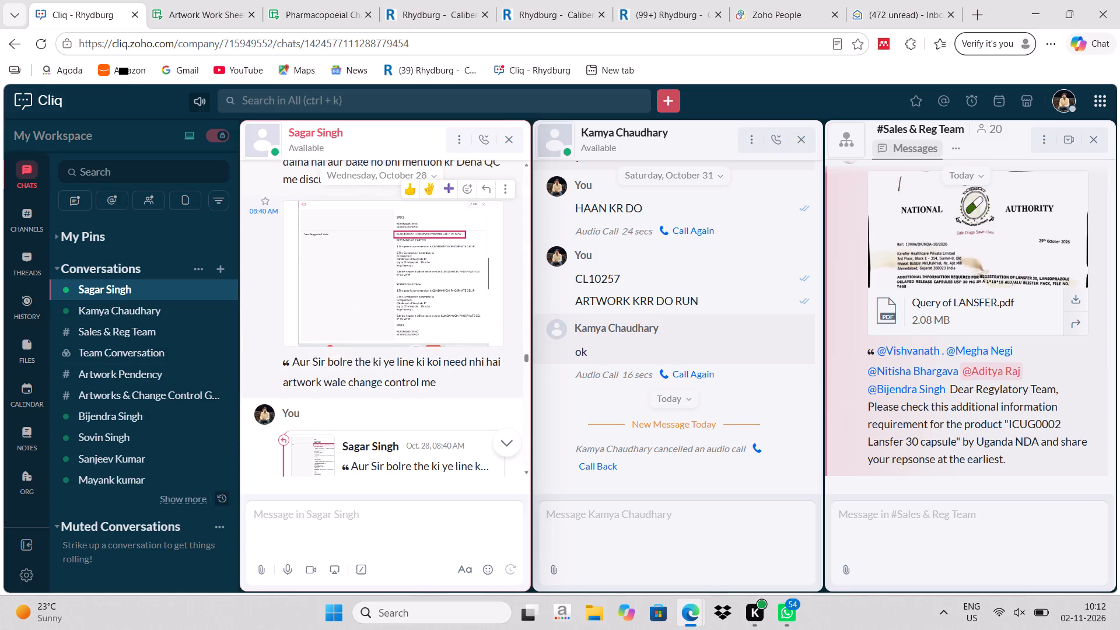
pyautogui.click(434, 302)
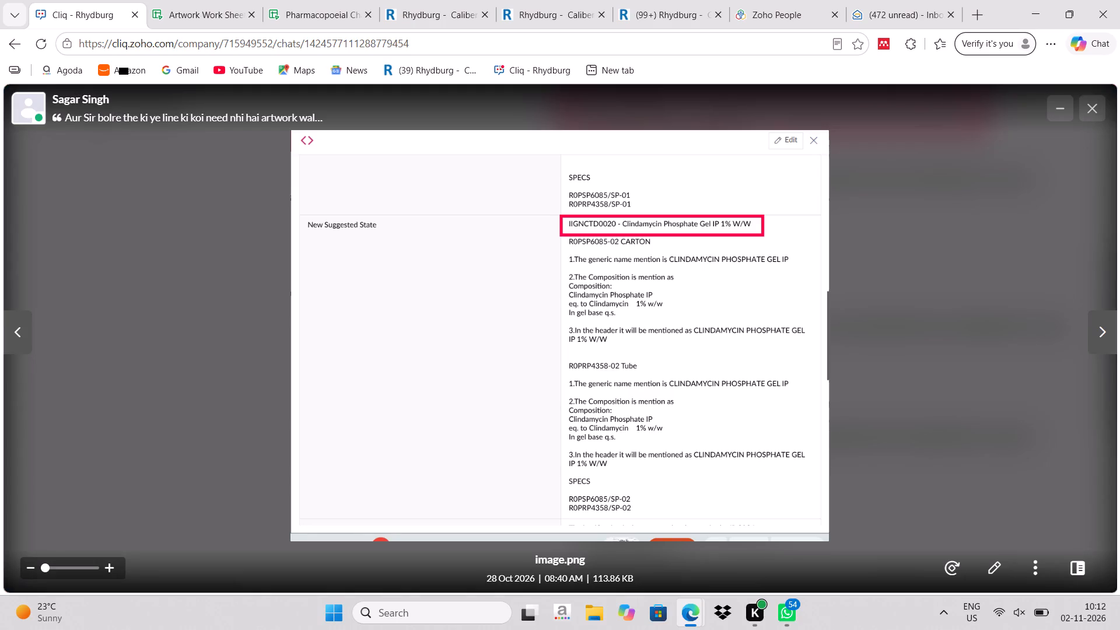
pyautogui.click(1090, 110)
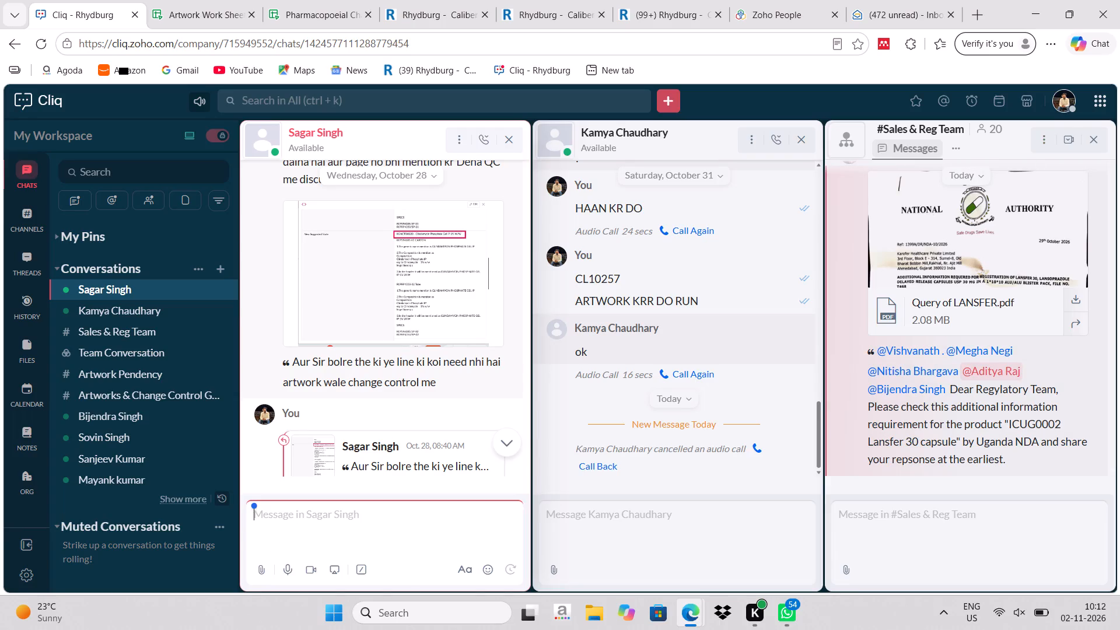
pyautogui.scroll(-2, 427, 379)
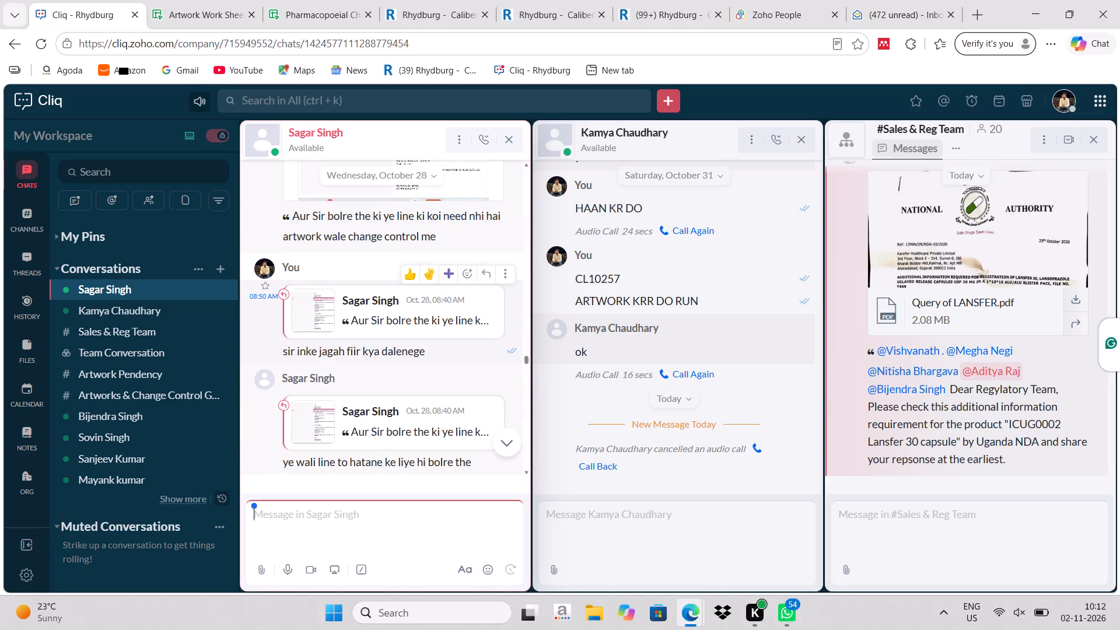
pyautogui.scroll(-2, 408, 346)
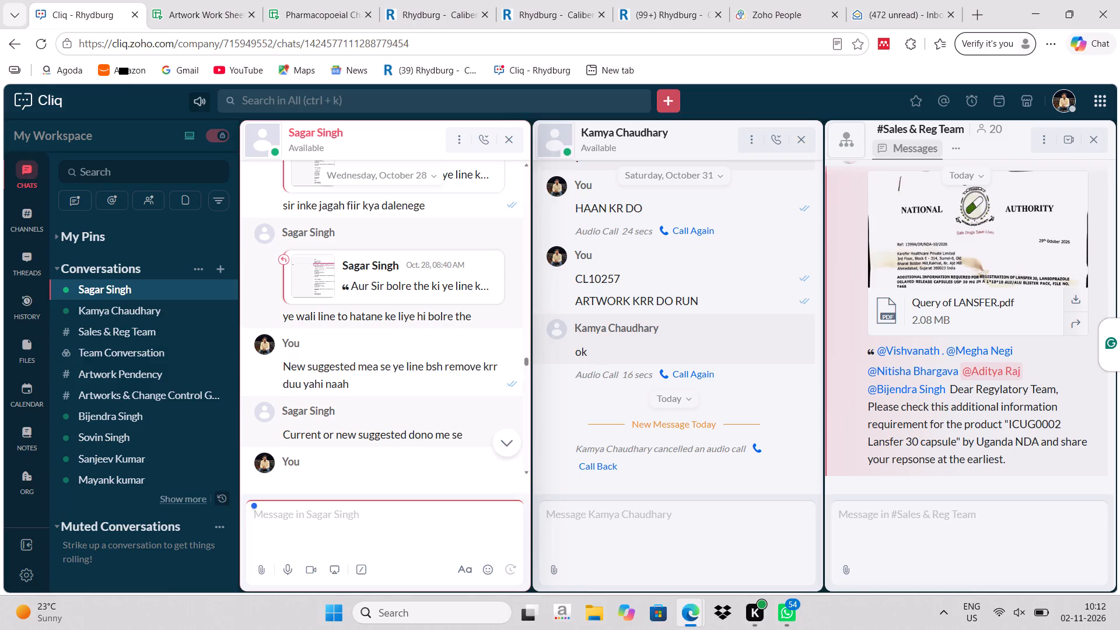
pyautogui.scroll(-1, 344, 410)
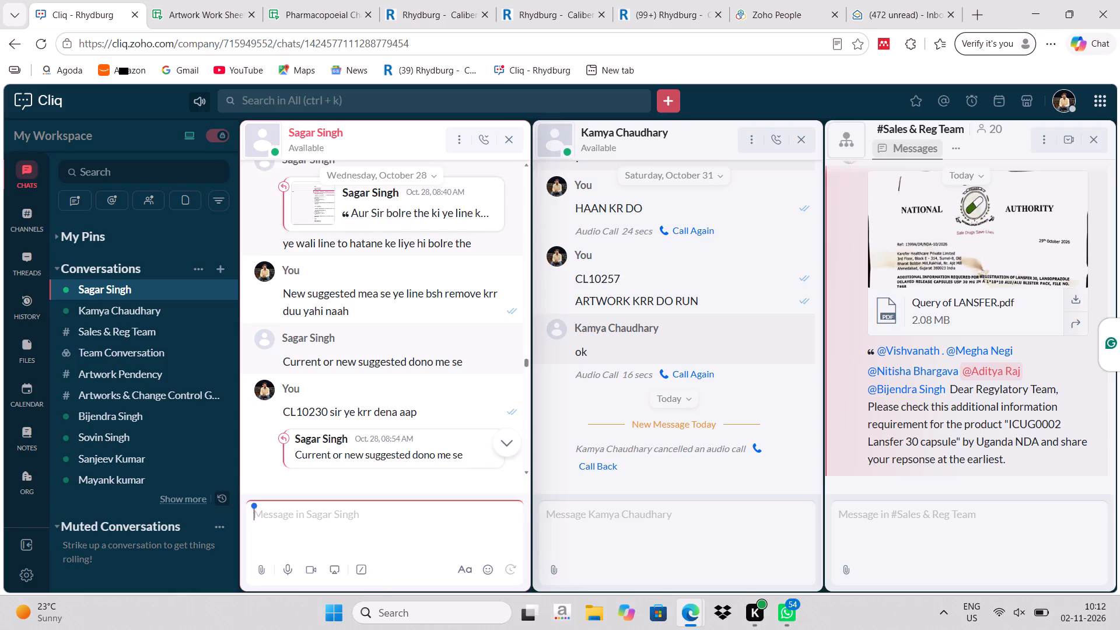
pyautogui.scroll(-1, 348, 400)
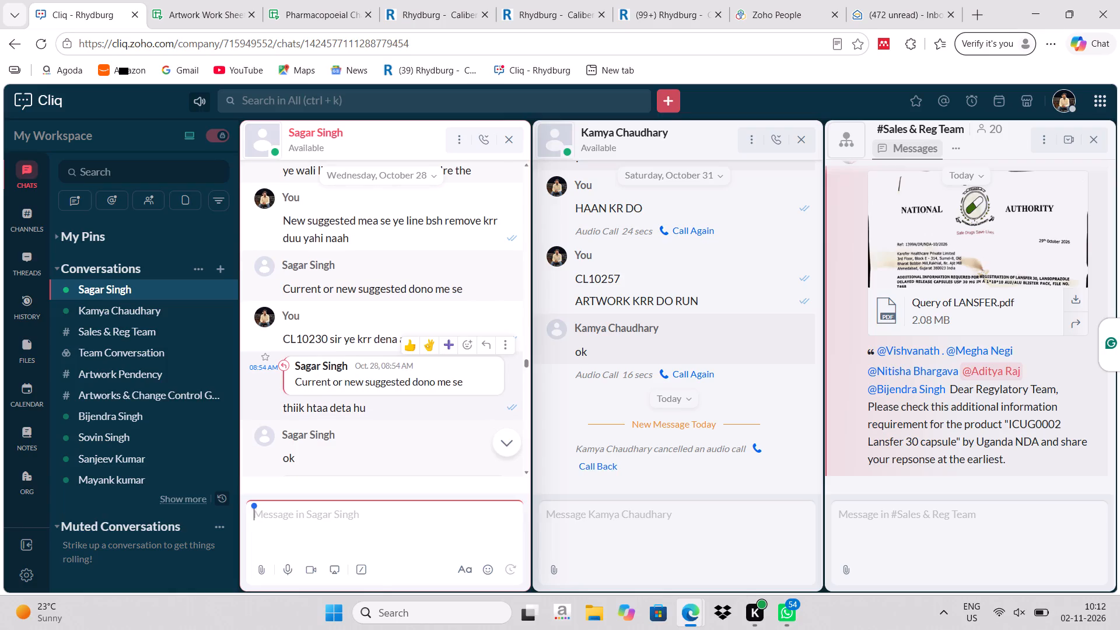
pyautogui.scroll(-2, 354, 415)
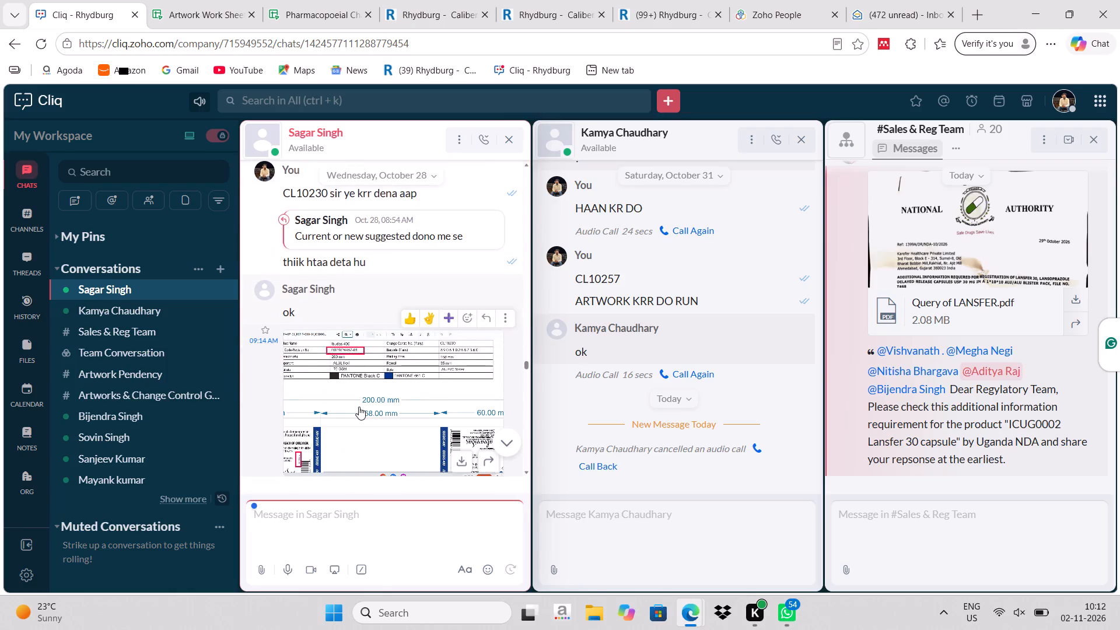
# Capture a screenshot of the colleague's chat showing the October 28 request to remove the marked line from artwork change controls.
pyautogui.scroll(3, 359, 407)
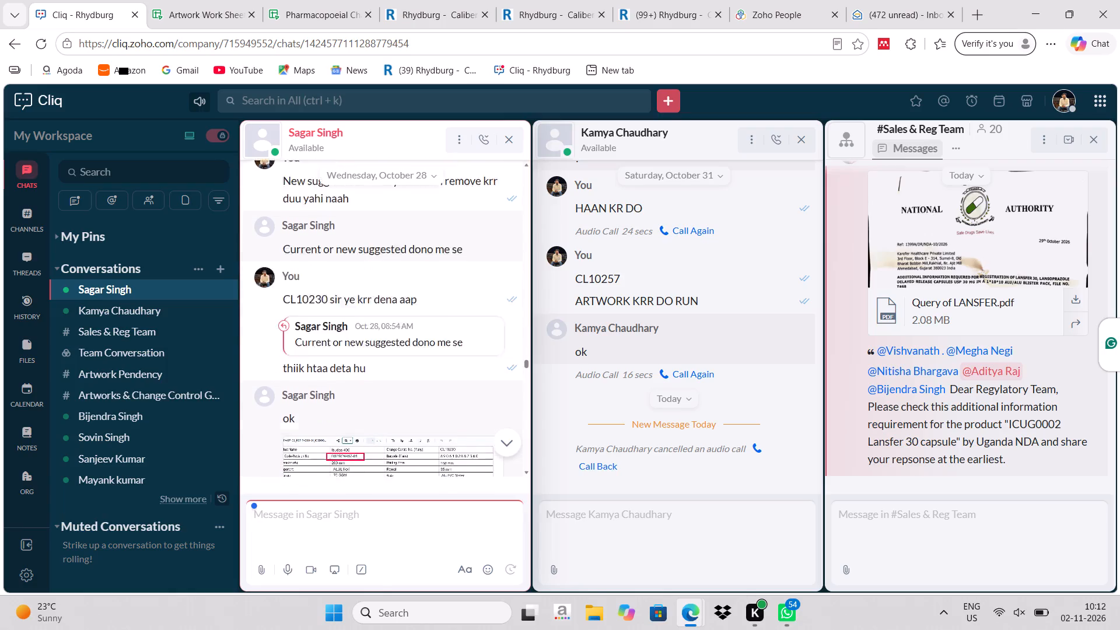
pyautogui.scroll(7, 359, 407)
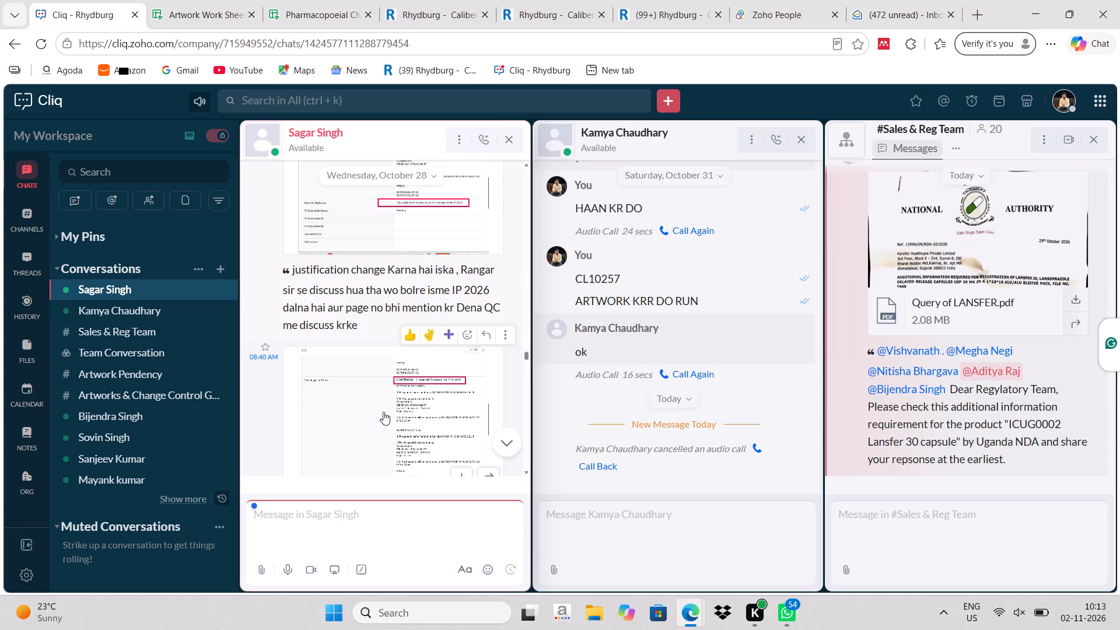
pyautogui.scroll(-2, 383, 412)
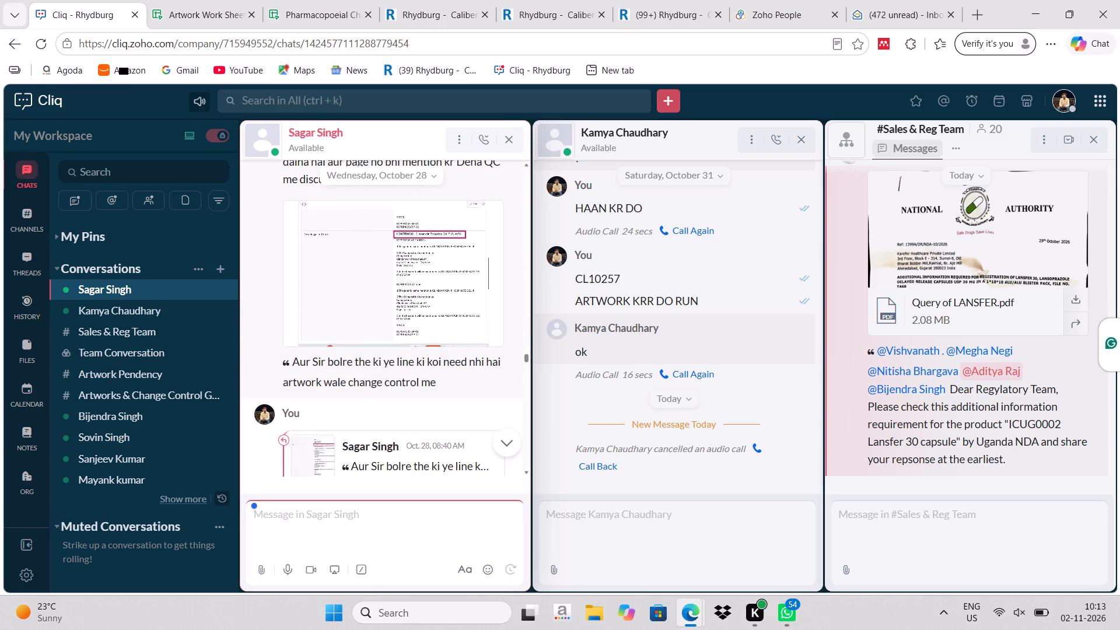
pyautogui.press('shift+super+s')
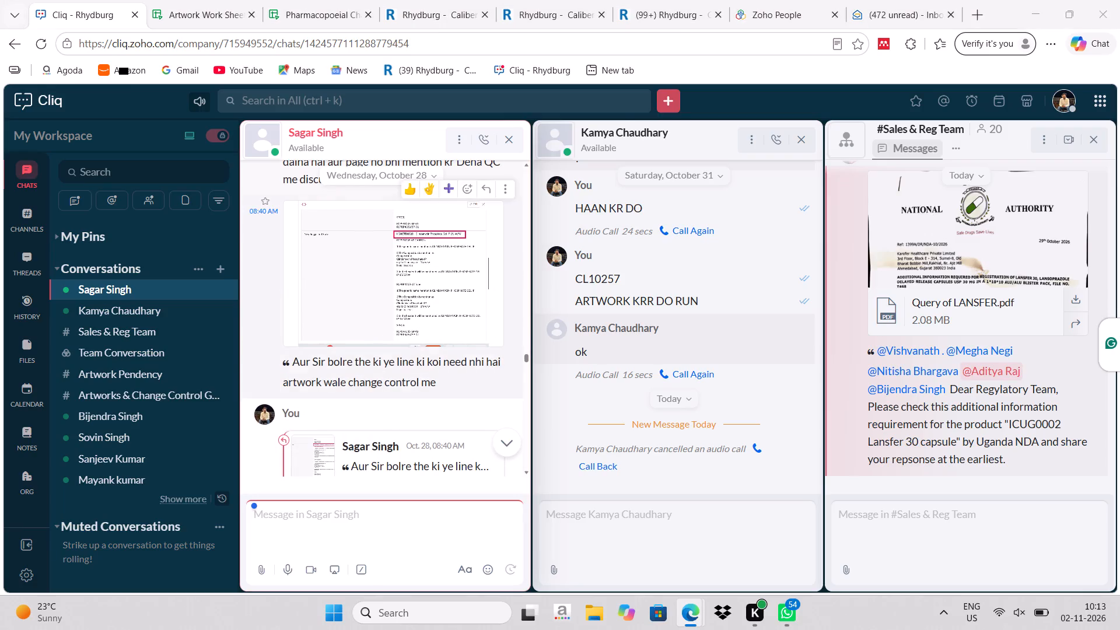
pyautogui.moveTo(230, 65); pyautogui.dragTo(426, 481)
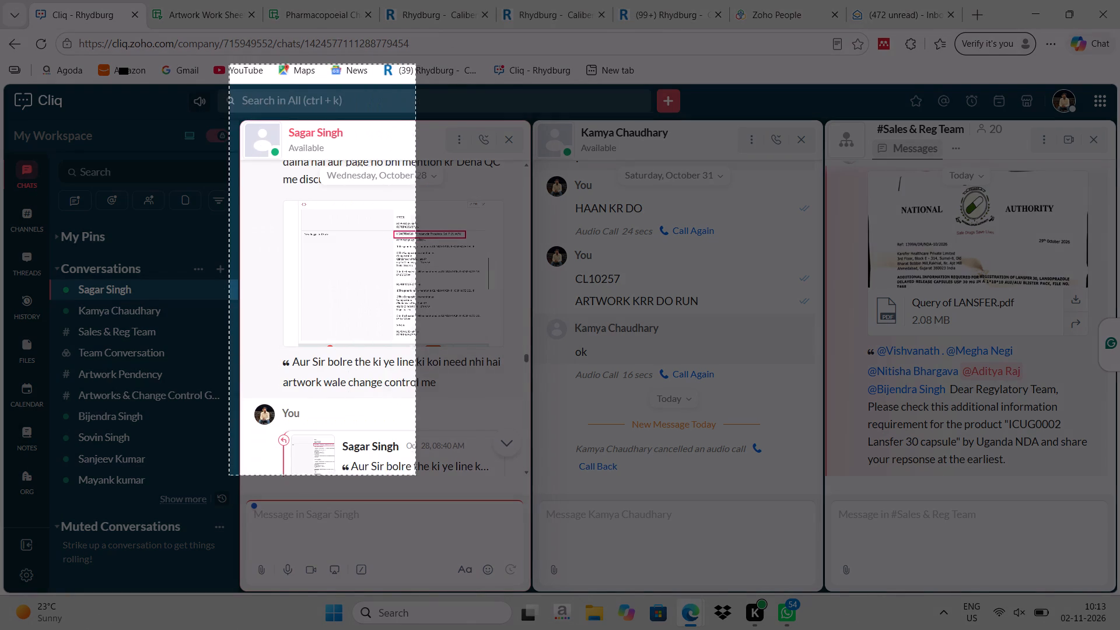
pyautogui.moveTo(426, 481); pyautogui.dragTo(533, 597)
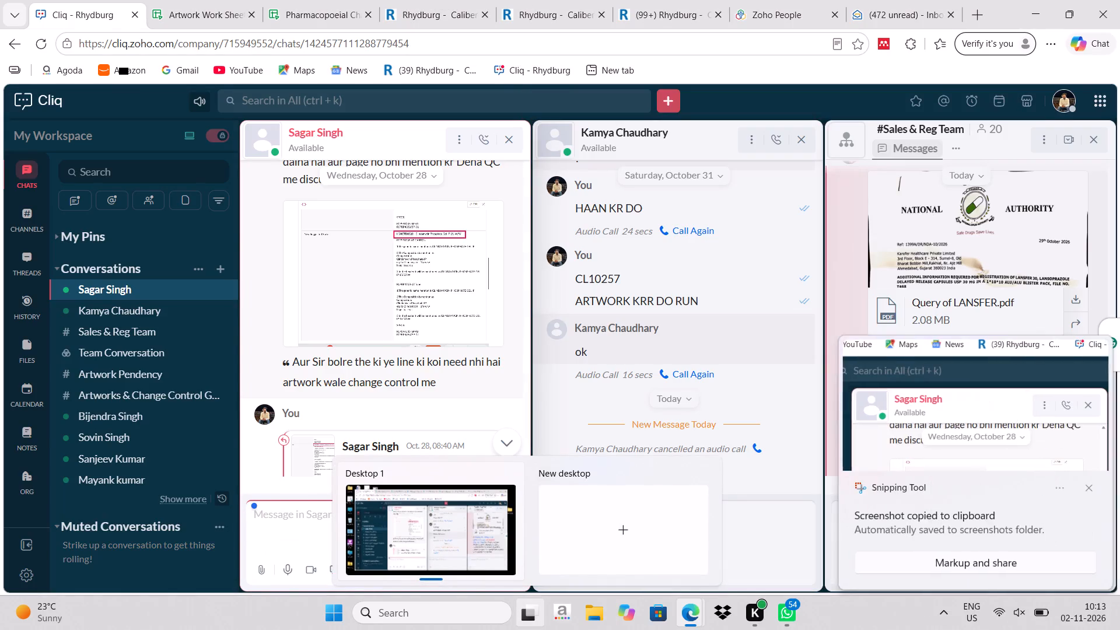
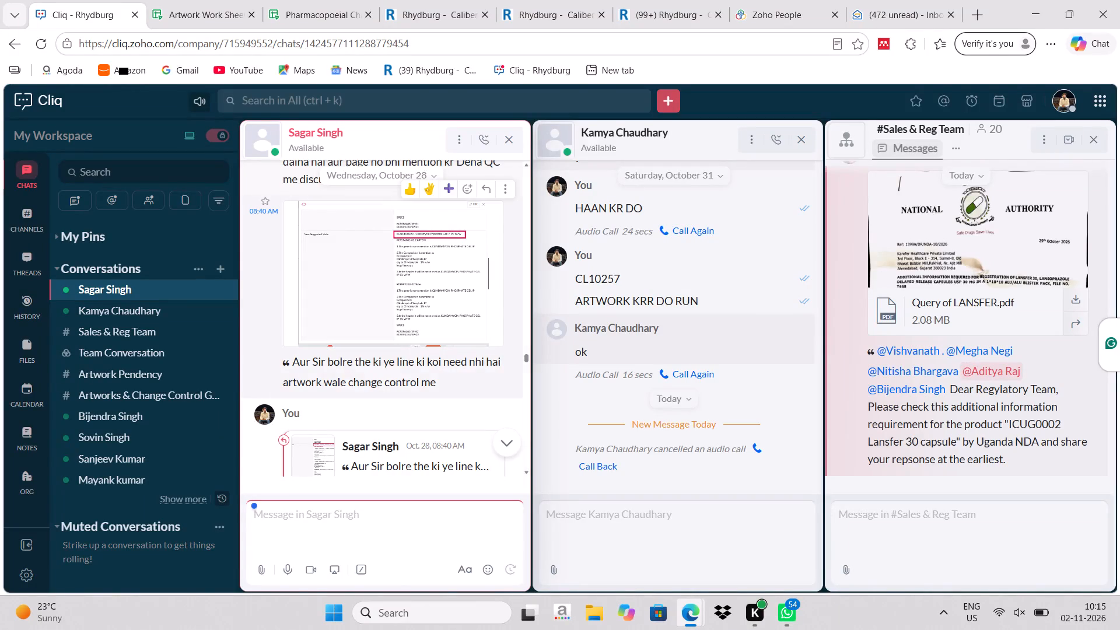
# In the Rhydburg change control 10213, compare the current and new suggested states for the ZYMOLYSIN carton and the 2LIR754 label artwork.
pyautogui.click(406, 8)
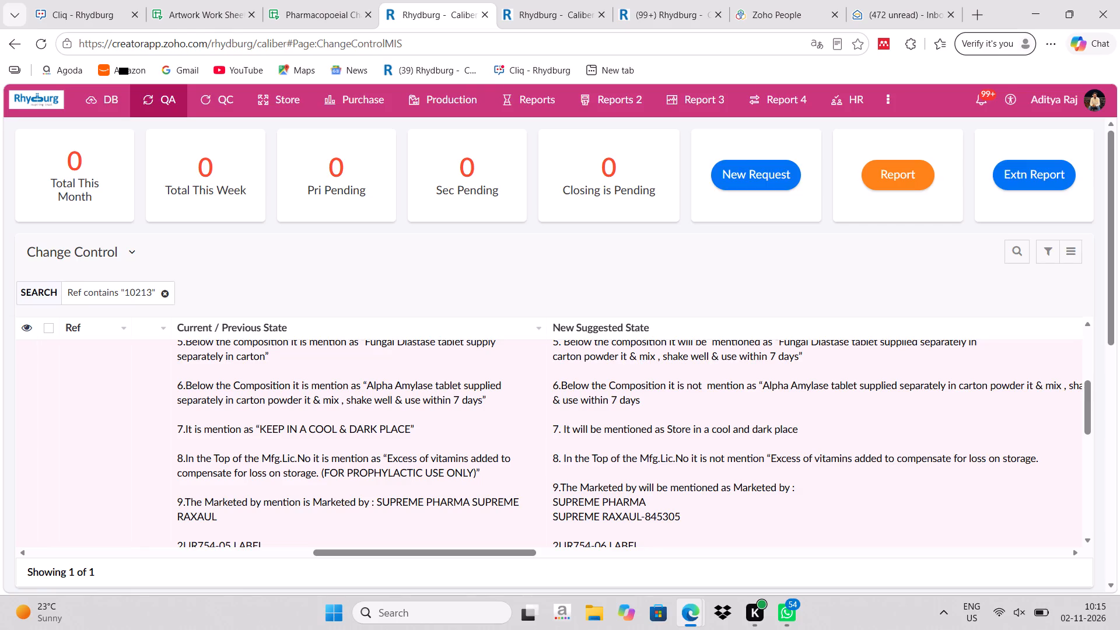
pyautogui.scroll(-1, 750, 473)
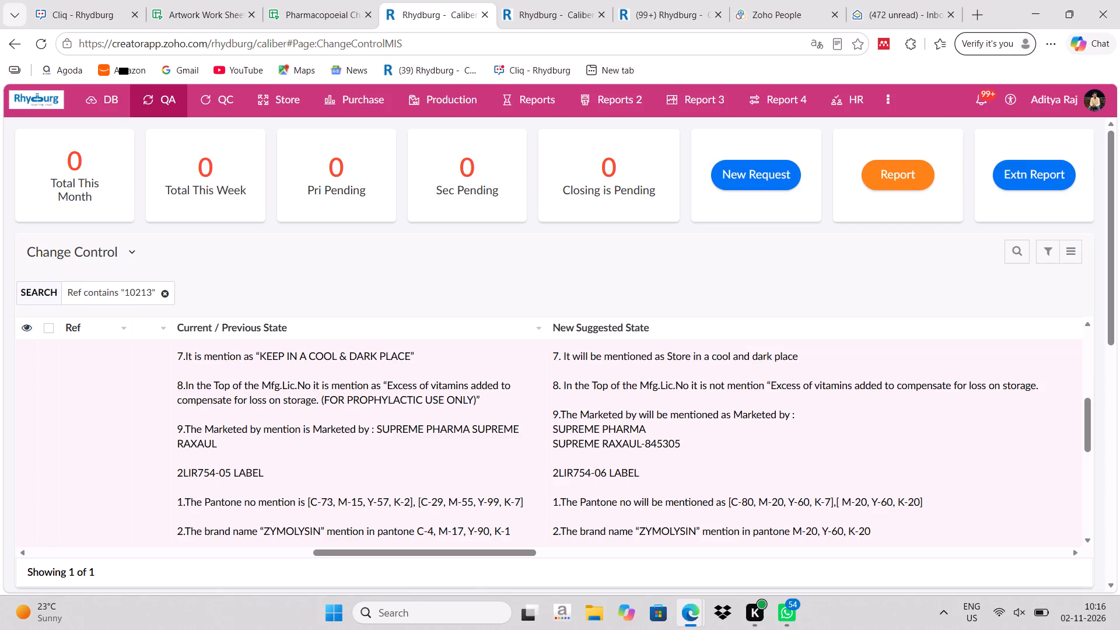
pyautogui.scroll(-1, 756, 469)
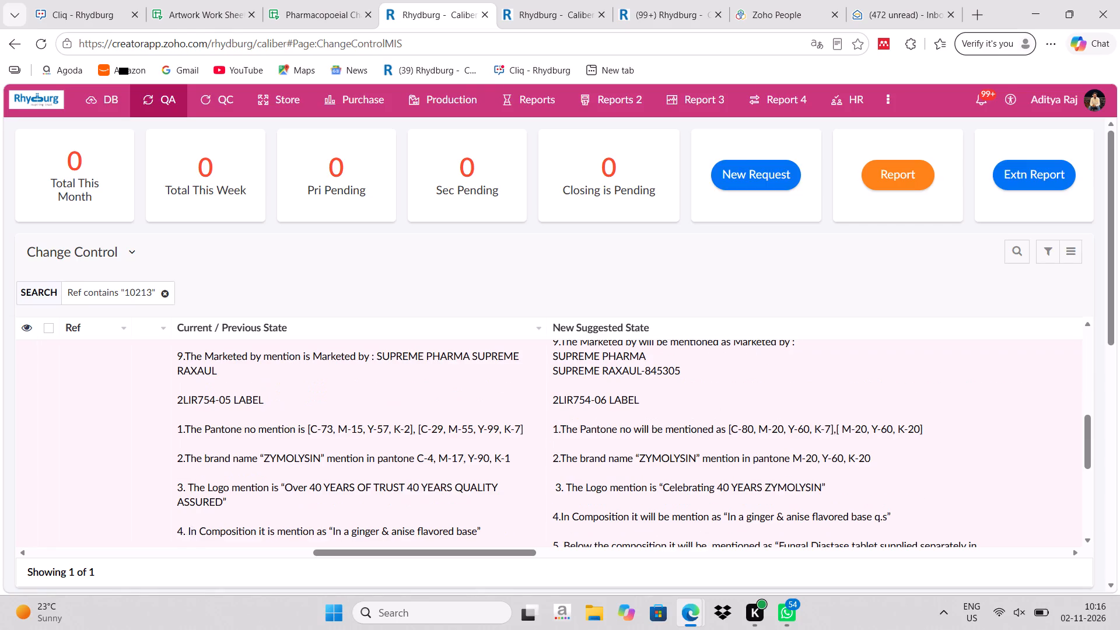
pyautogui.scroll(-2, 713, 453)
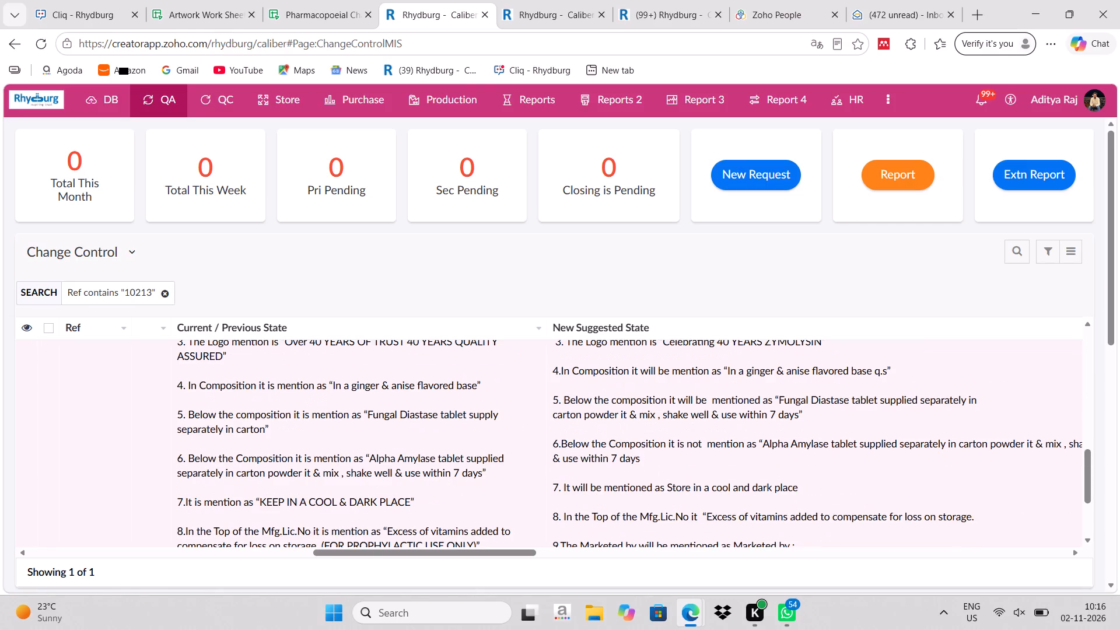
pyautogui.scroll(-1, 779, 481)
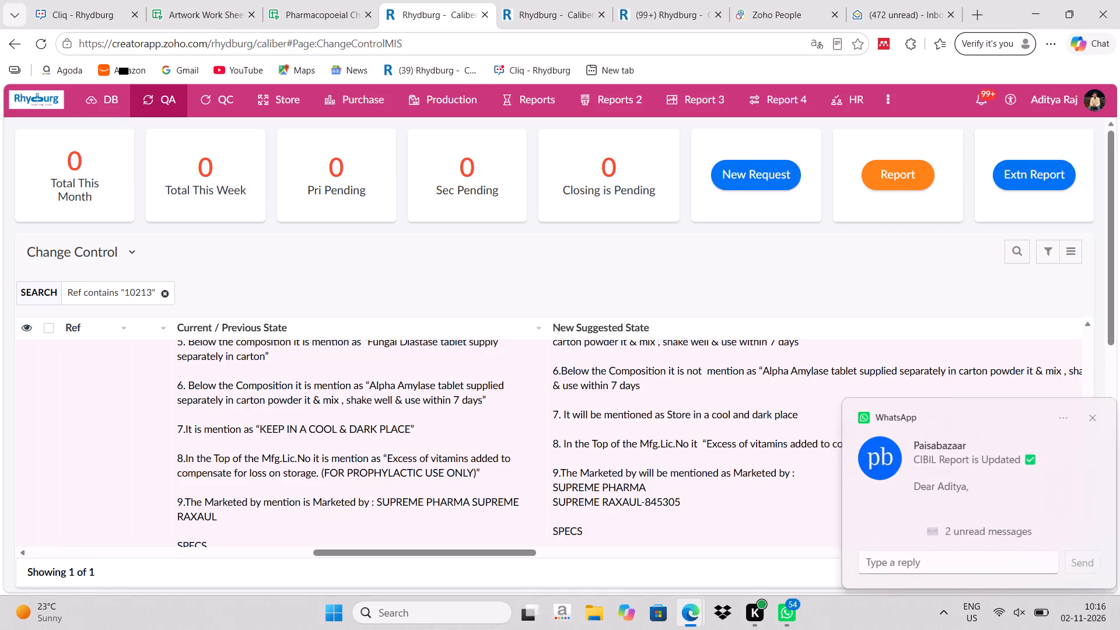
pyautogui.click(1086, 414)
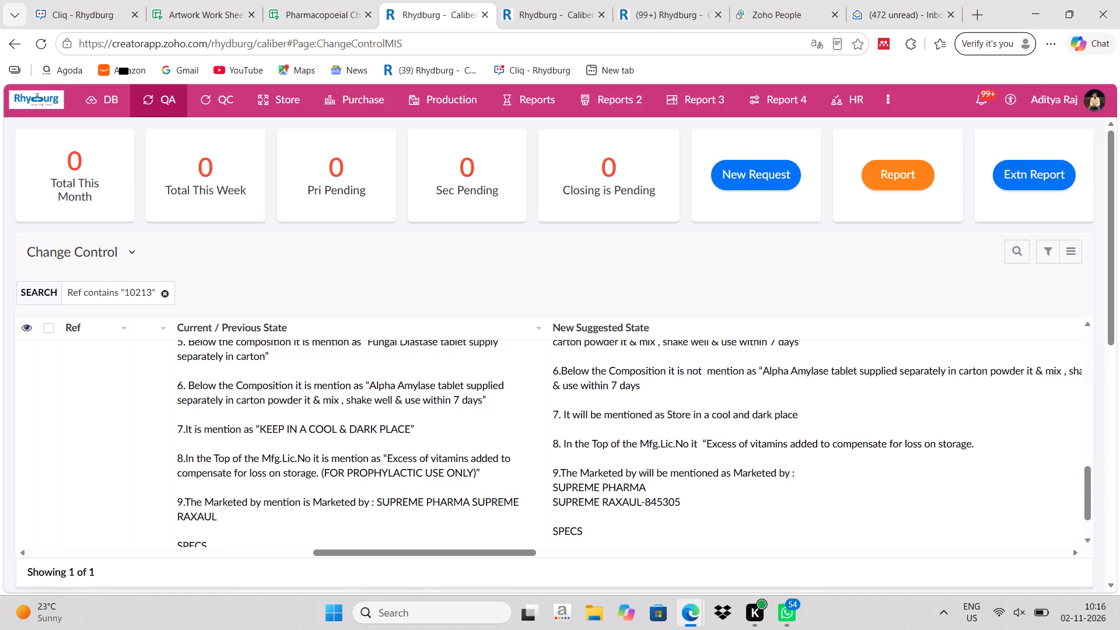
pyautogui.scroll(4, 782, 472)
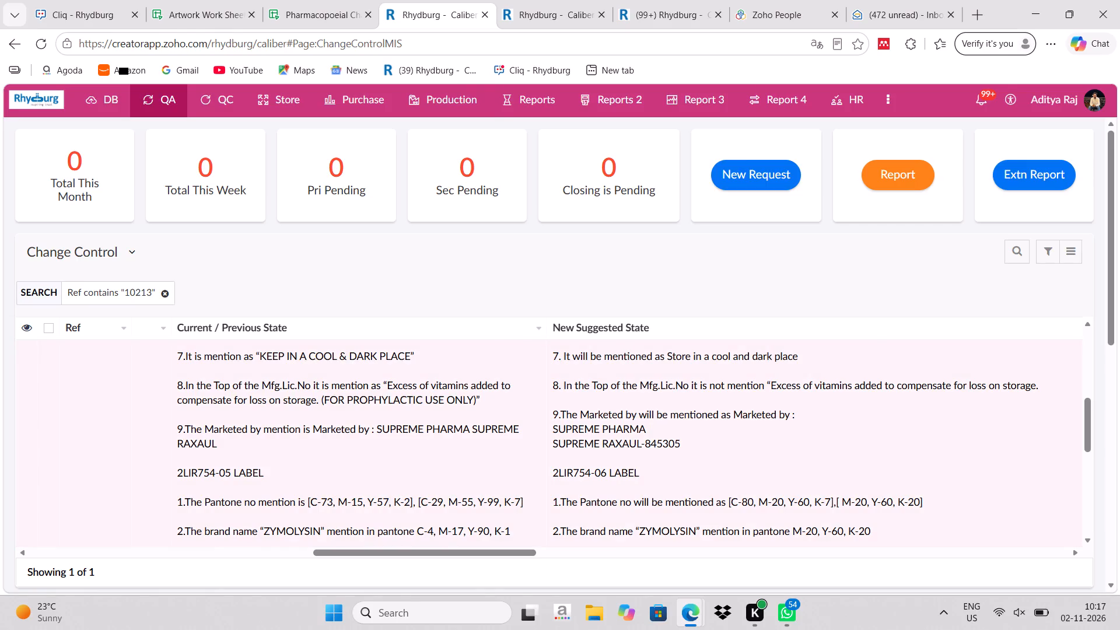
pyautogui.scroll(6, 866, 447)
pyautogui.scroll(-1, 866, 447)
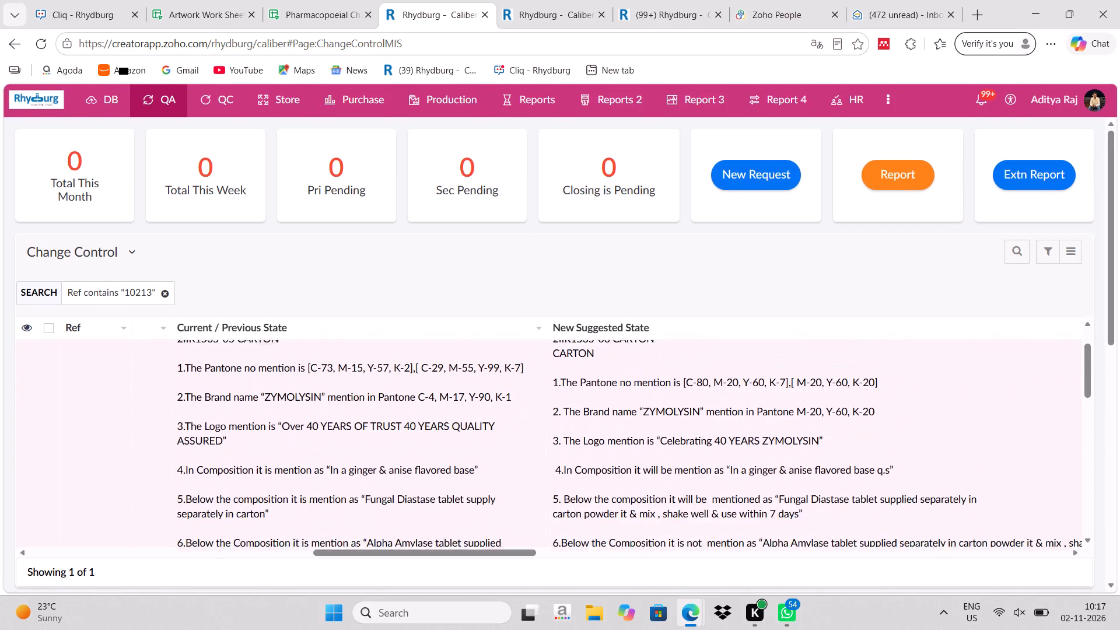
pyautogui.scroll(-1, 866, 447)
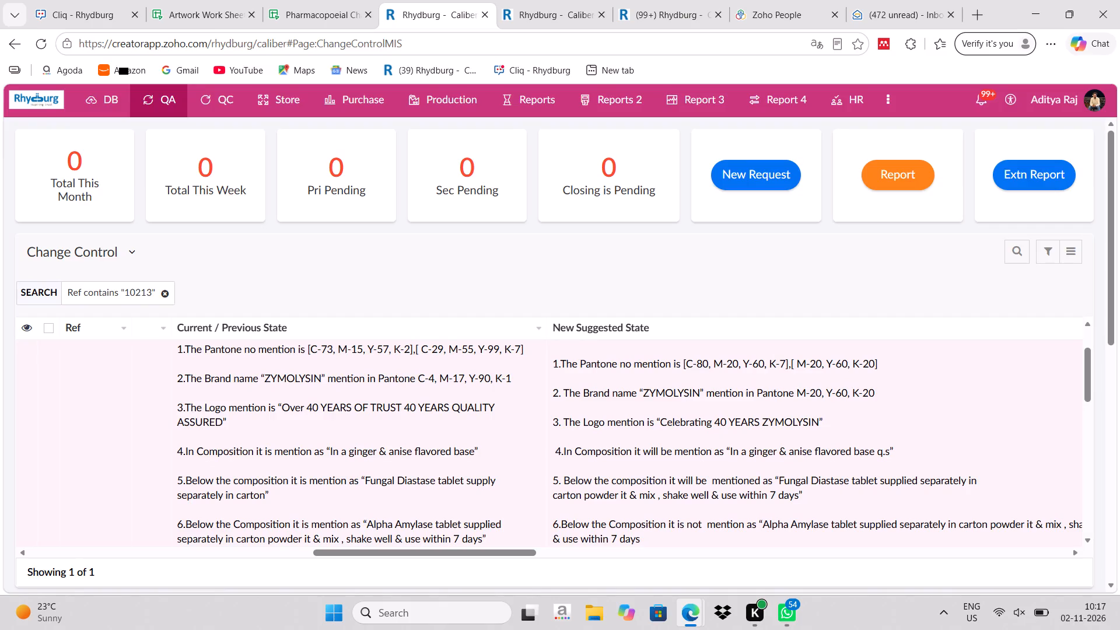
pyautogui.scroll(-1, 884, 465)
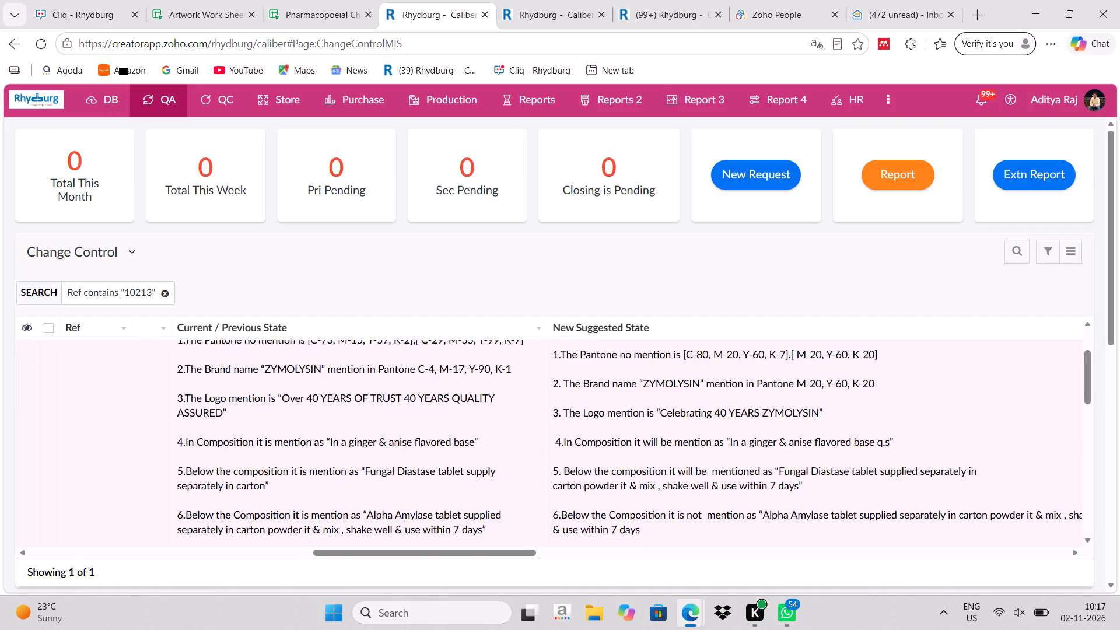
pyautogui.scroll(-2, 884, 465)
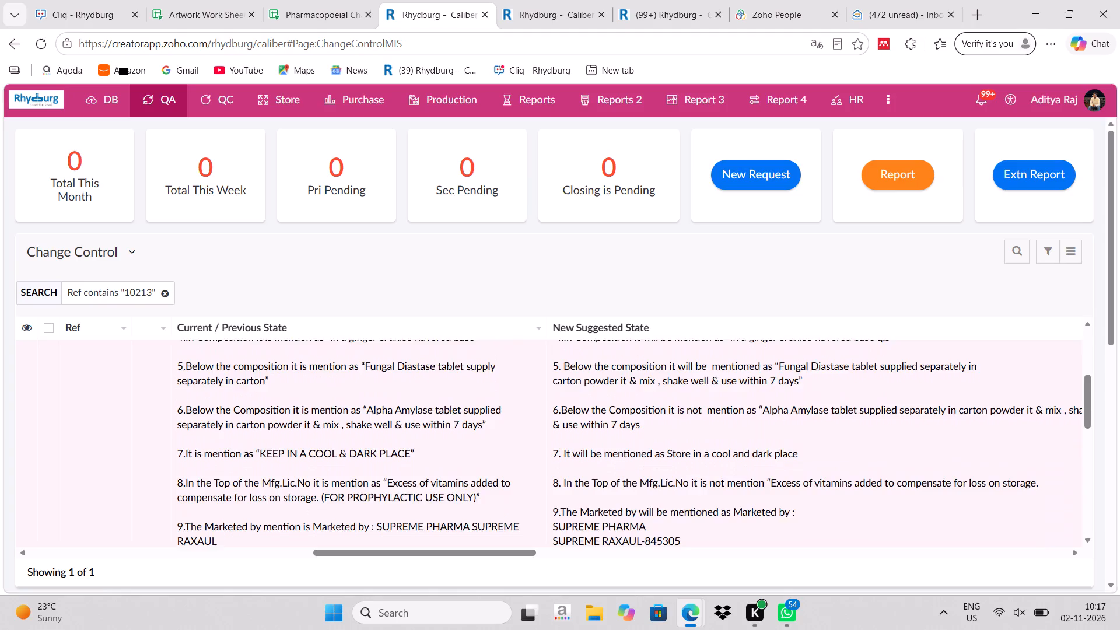
pyautogui.scroll(-2, 884, 465)
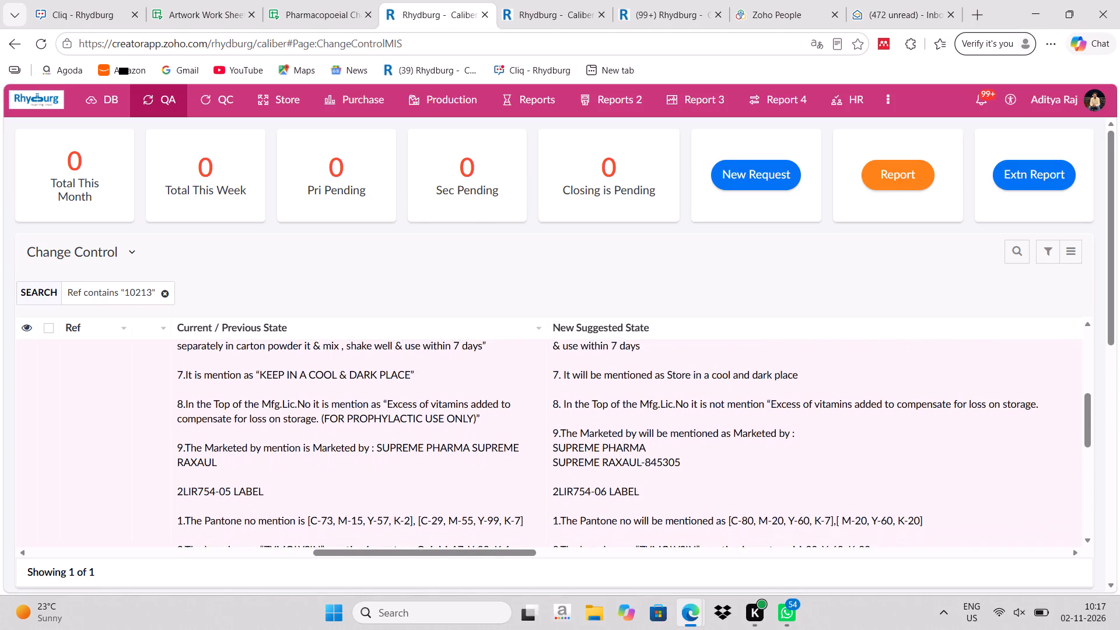
pyautogui.scroll(-1, 884, 465)
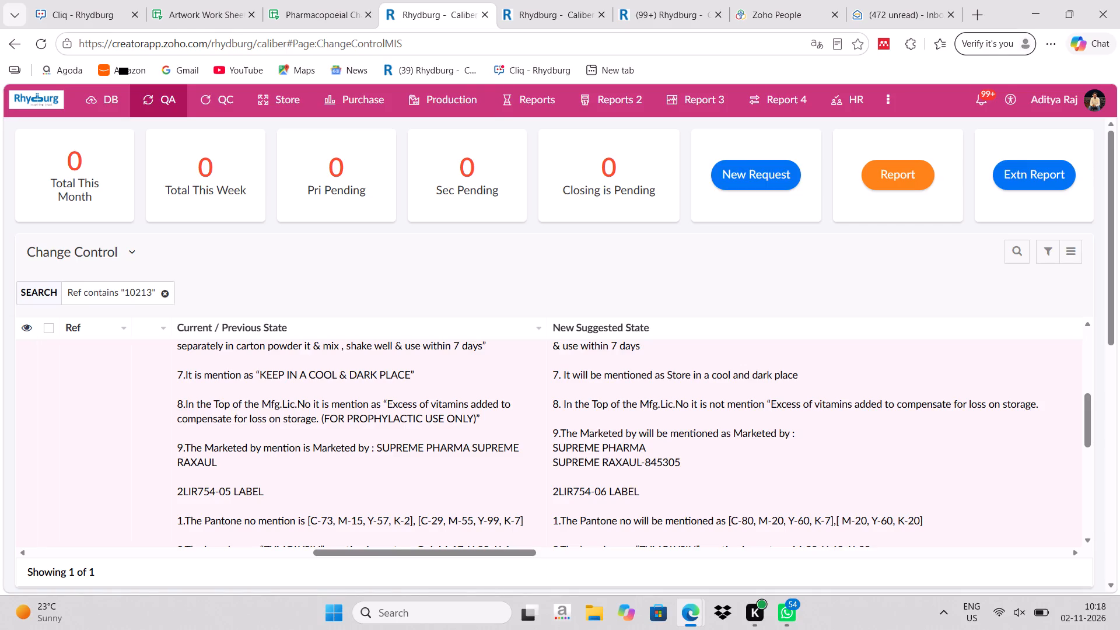
# Recheck CL10213's current and new suggested states from the carton details through the label details to the SPECS section.
pyautogui.scroll(7, 573, 460)
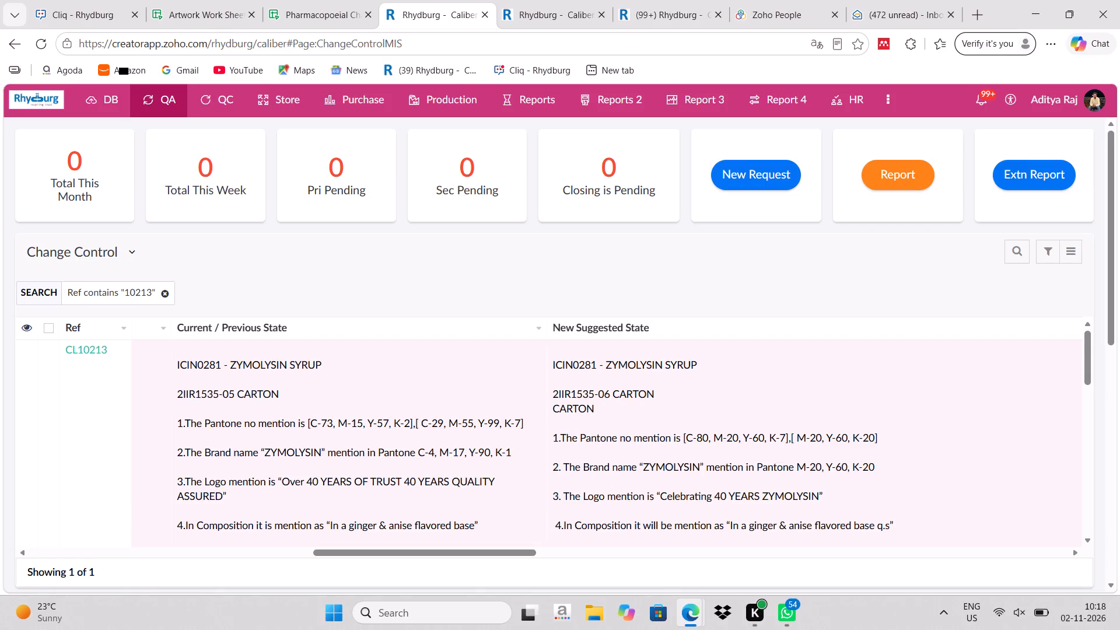
pyautogui.scroll(-5, 554, 446)
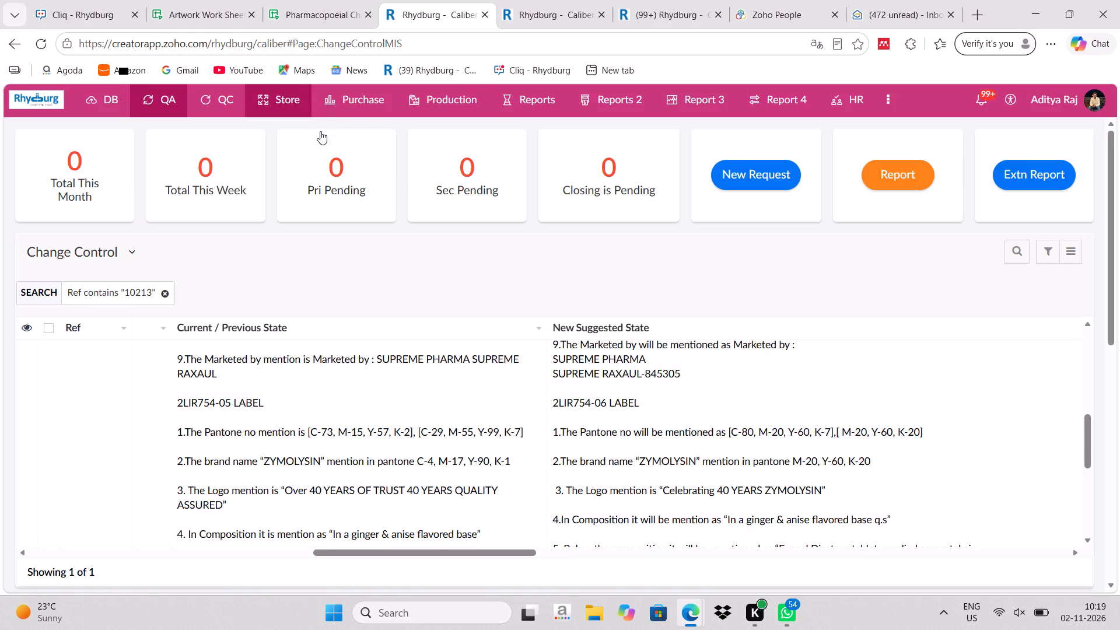
pyautogui.scroll(-3, 580, 491)
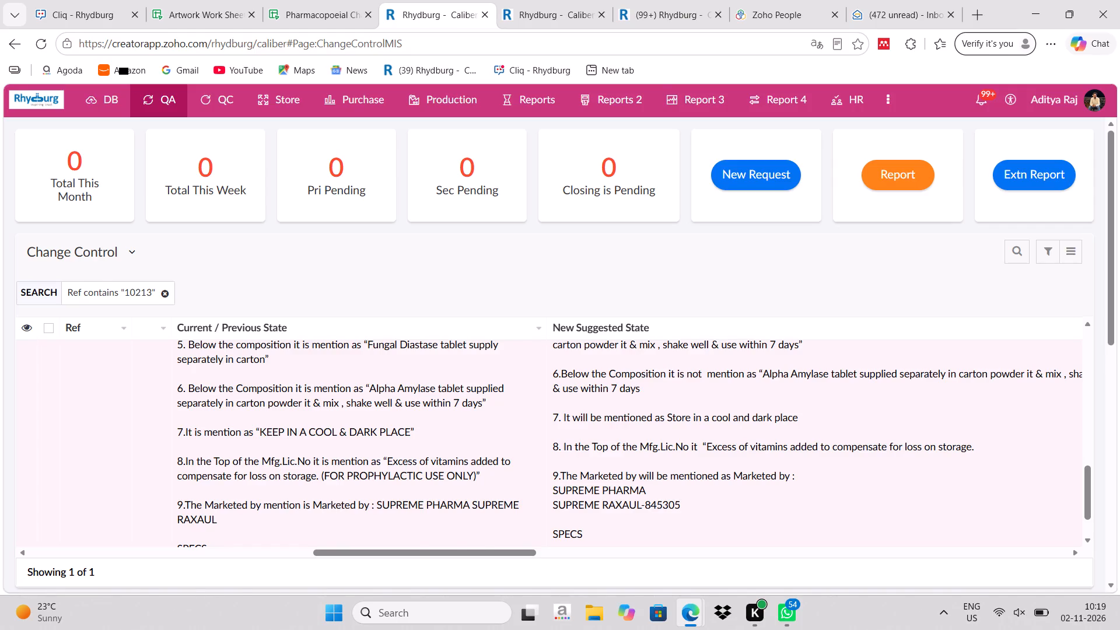
pyautogui.scroll(12, 542, 443)
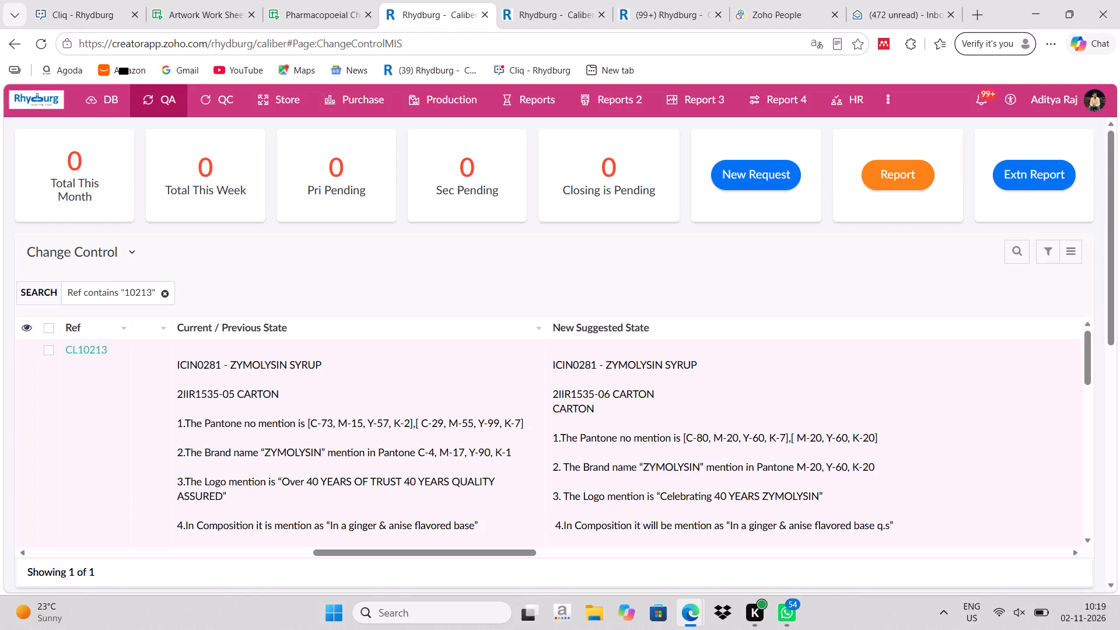
pyautogui.scroll(-3, 471, 452)
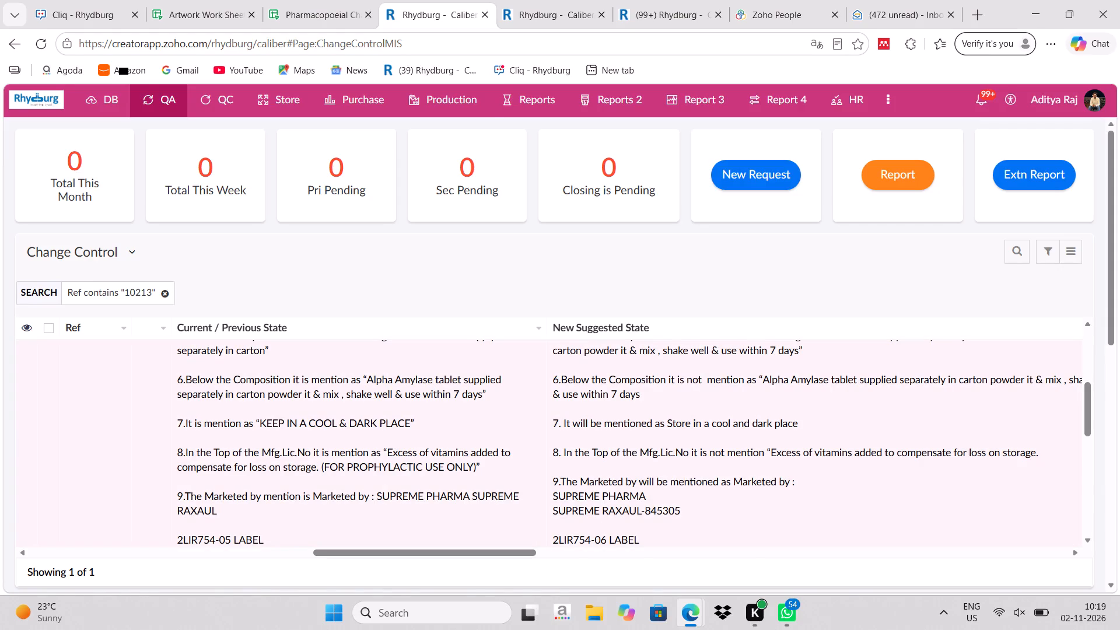
# Recheck the carton changes in CL10213, comparing points 1 to 9 of the current and new suggested states.
pyautogui.scroll(8, 534, 527)
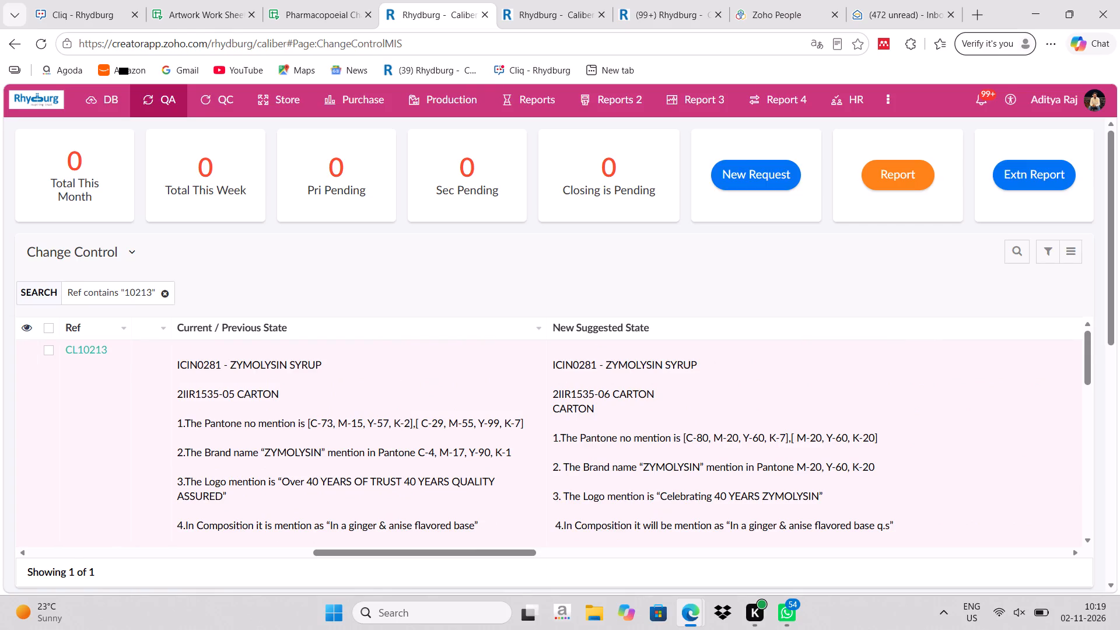
pyautogui.scroll(-4, 573, 499)
pyautogui.scroll(1, 577, 496)
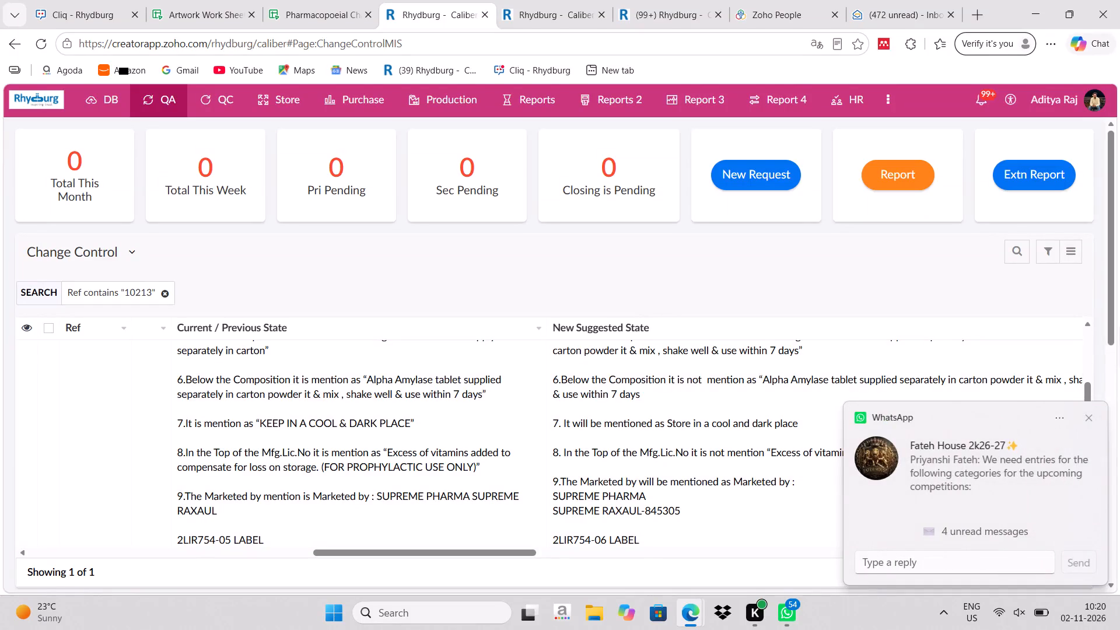
pyautogui.click(1087, 414)
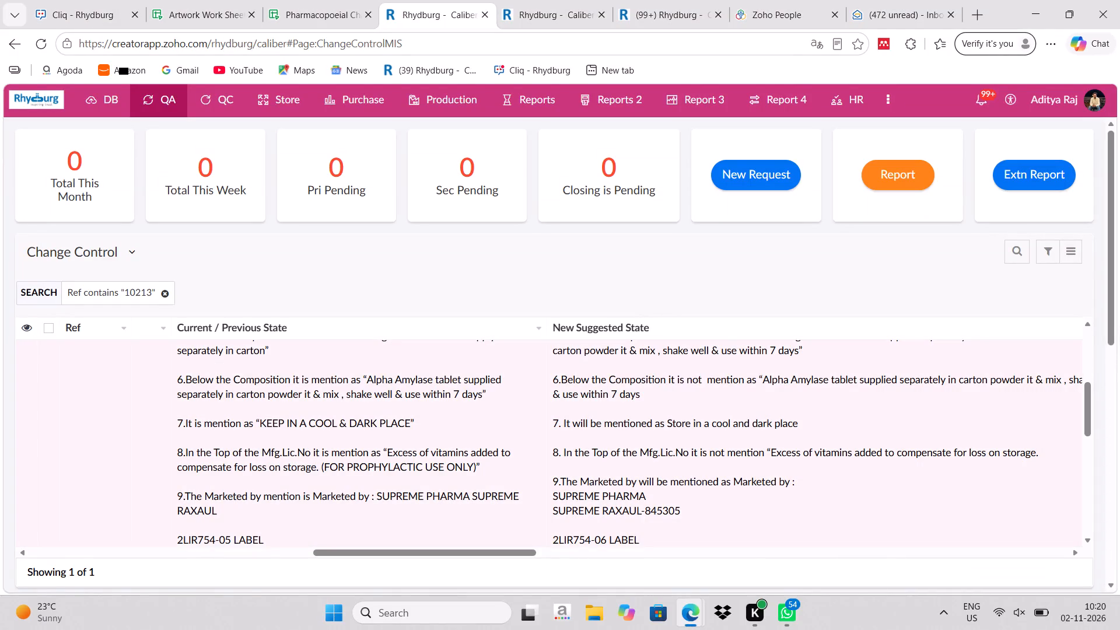
# Clear the 10213 reference filter and open a new search of the change controls by Ref.
pyautogui.click(163, 295)
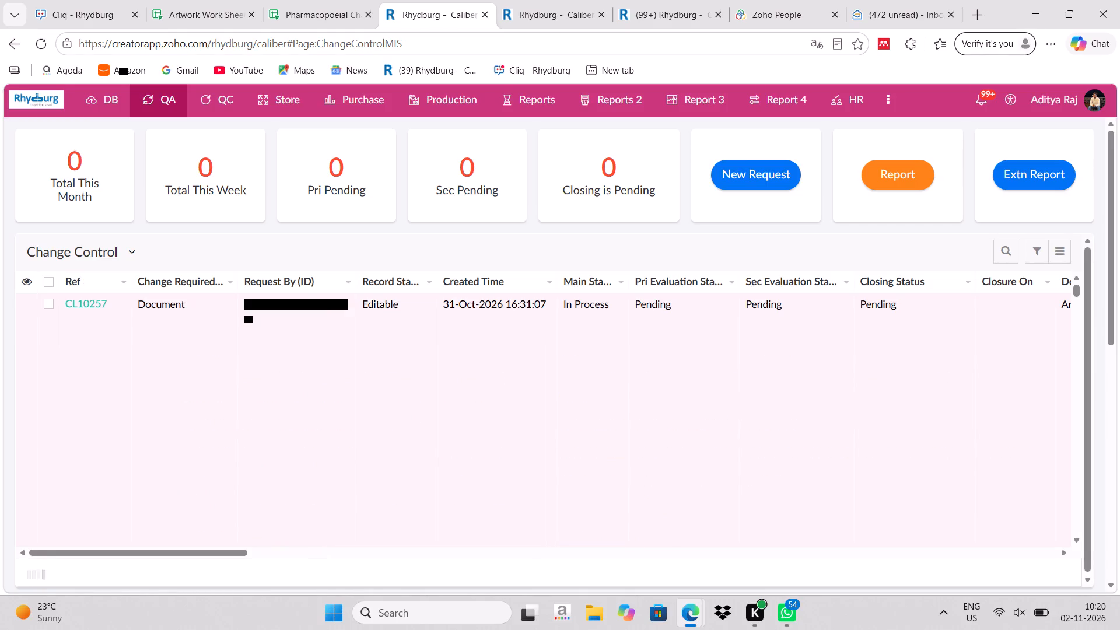
pyautogui.click(79, 282)
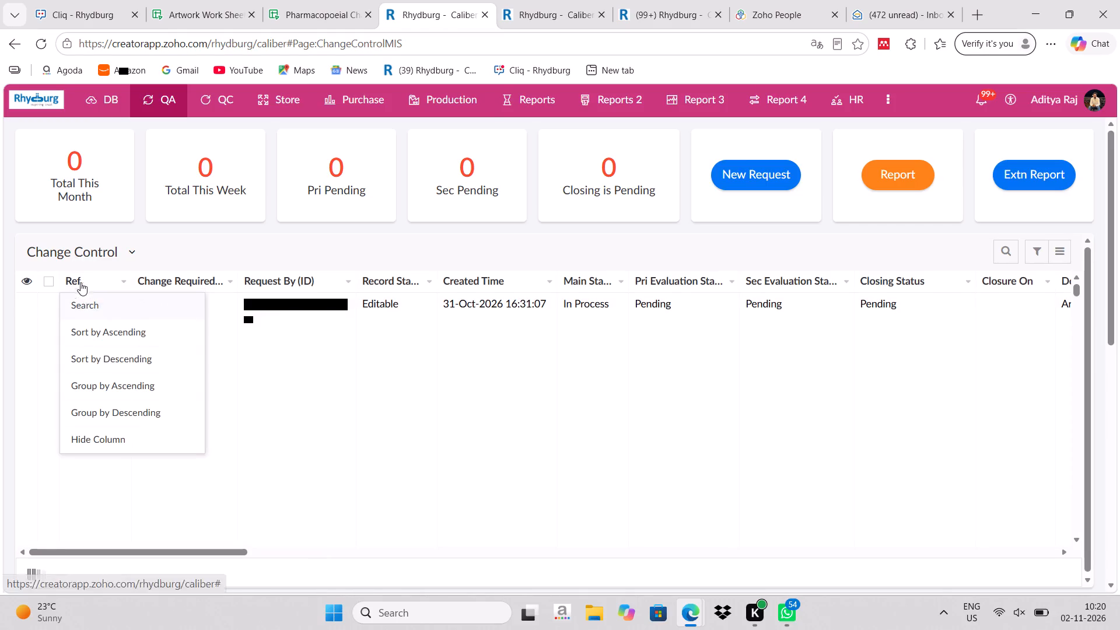
pyautogui.click(98, 307)
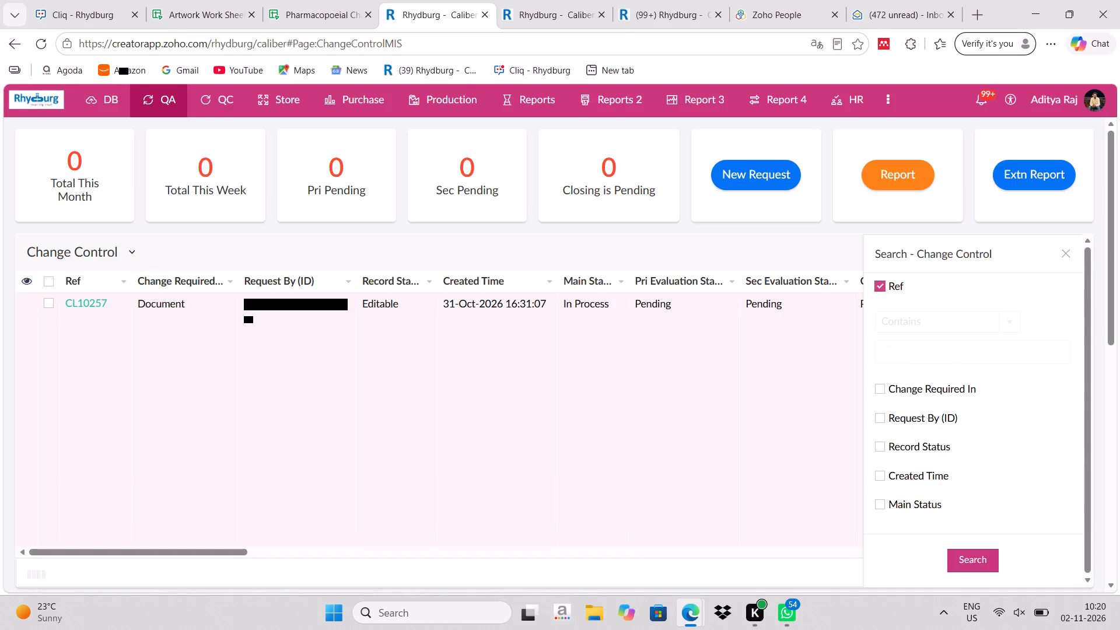
# Search the Change Control records for a Ref containing 10212.
pyautogui.press('1')
pyautogui.write('0212')
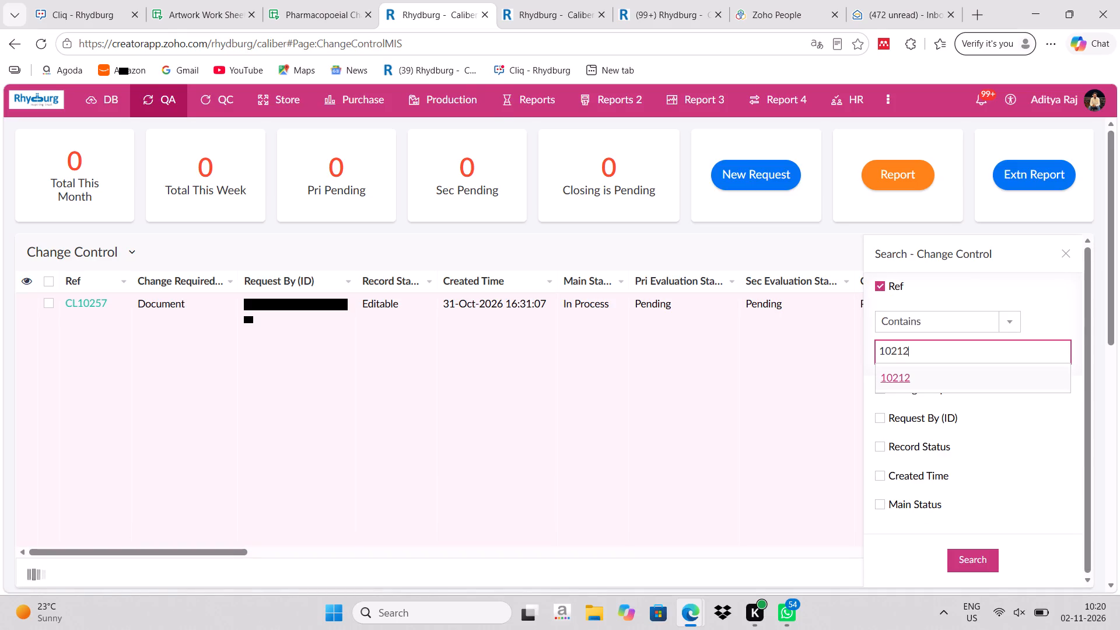
pyautogui.press('Return')
pyautogui.press('Return')
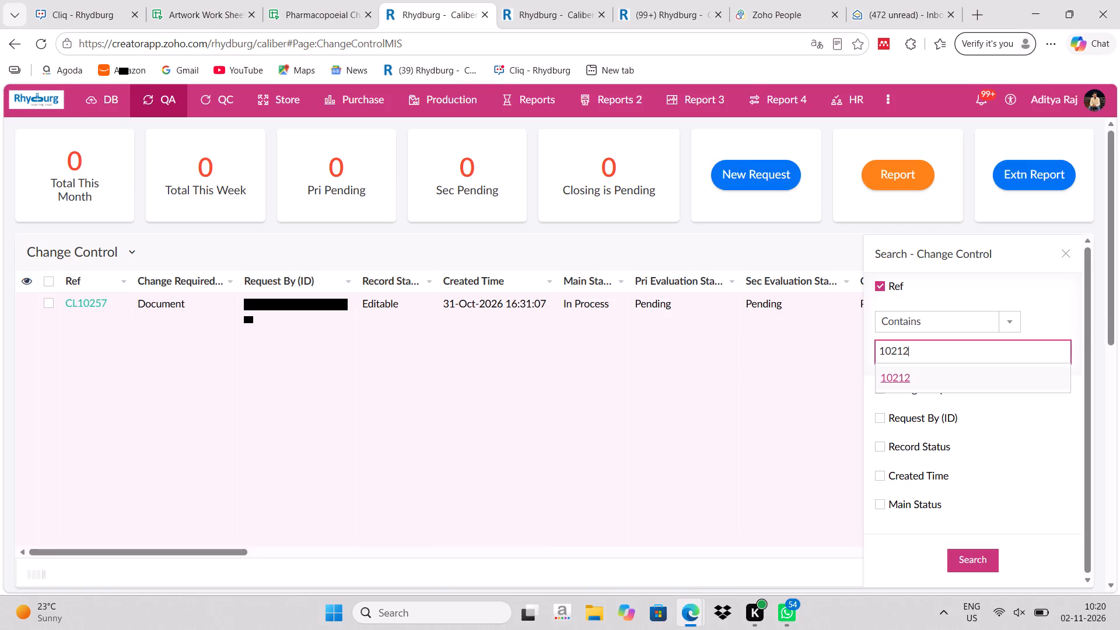
pyautogui.click(970, 560)
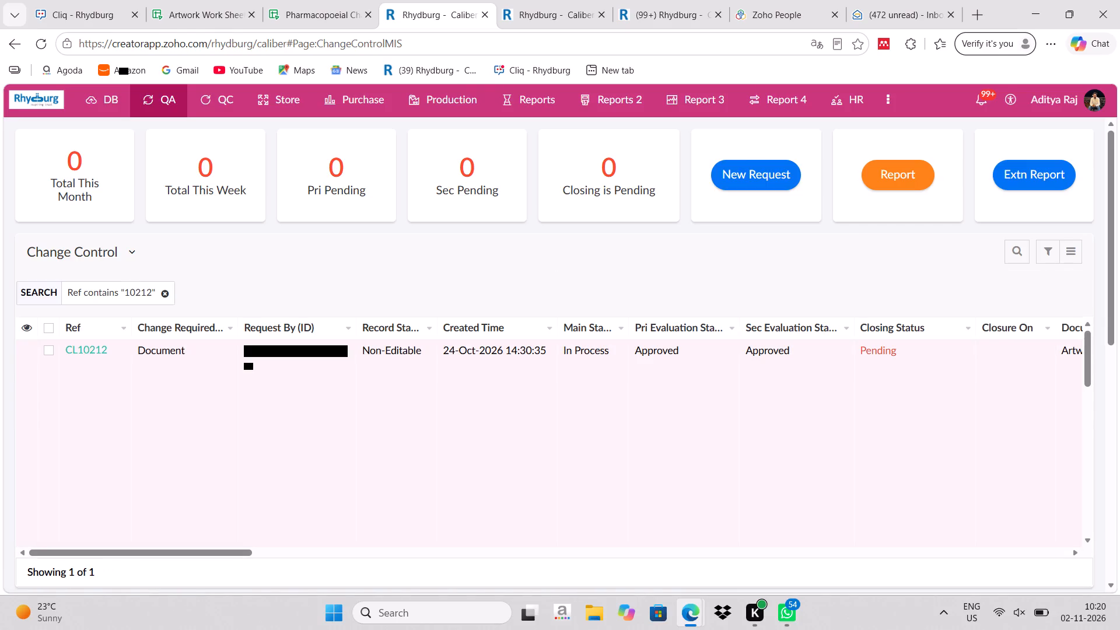
# Examine CL10212's Current / Previous State and New Suggested State entries, covering the carton, label and SPECS sections.
pyautogui.hscroll(-12, 962, 554)
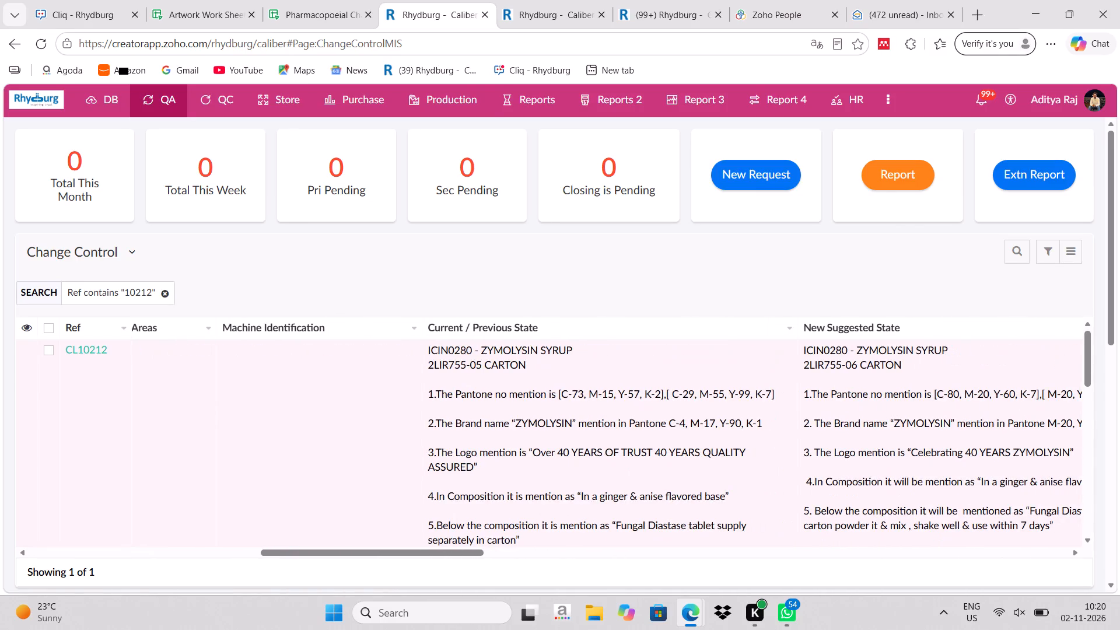
pyautogui.scroll(-3, 737, 475)
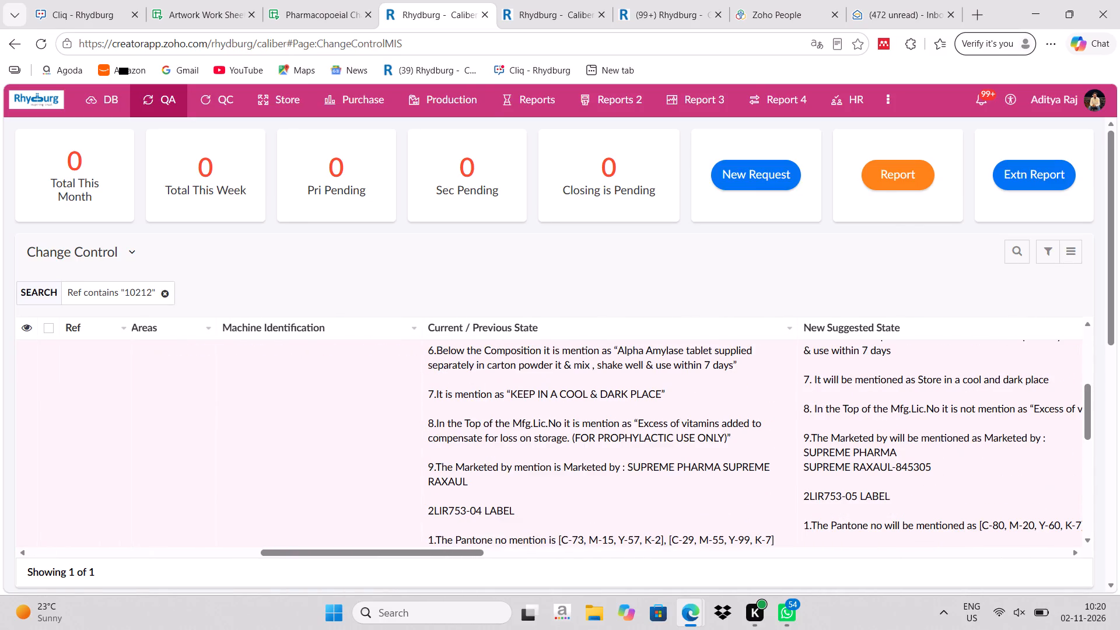
pyautogui.hscroll(-1, 612, 488)
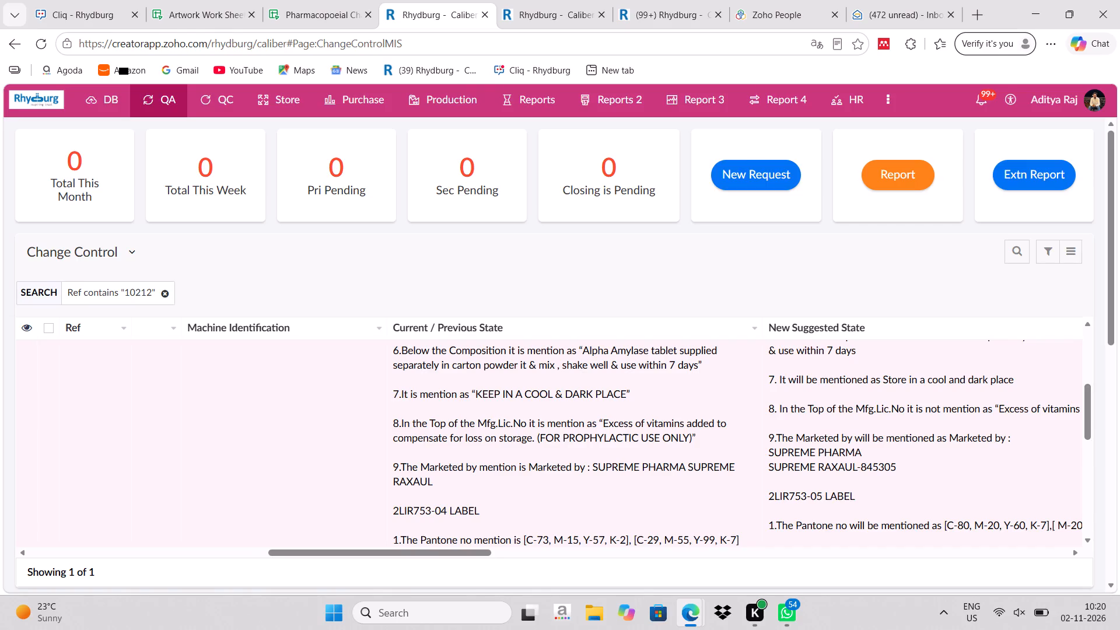
pyautogui.hscroll(-1, 901, 481)
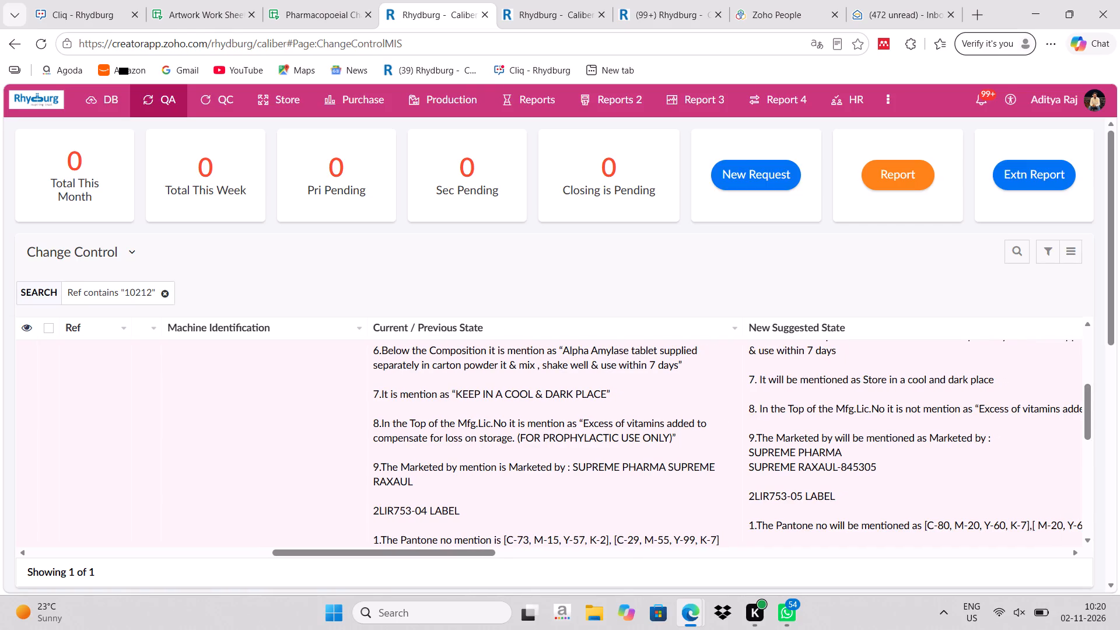
pyautogui.scroll(-1, 841, 465)
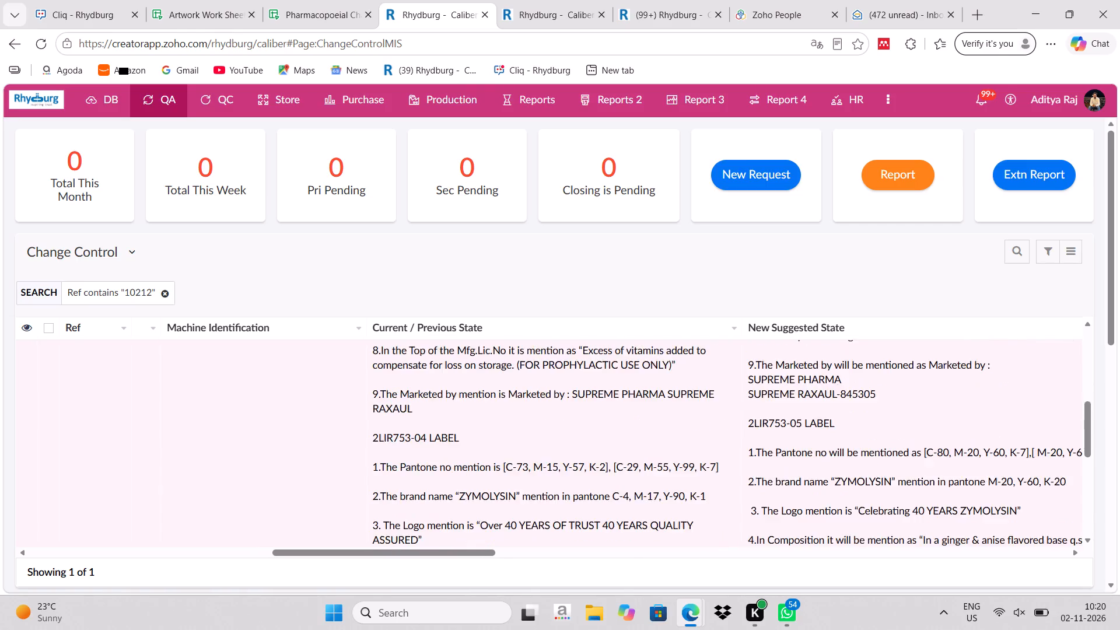
pyautogui.scroll(-4, 841, 465)
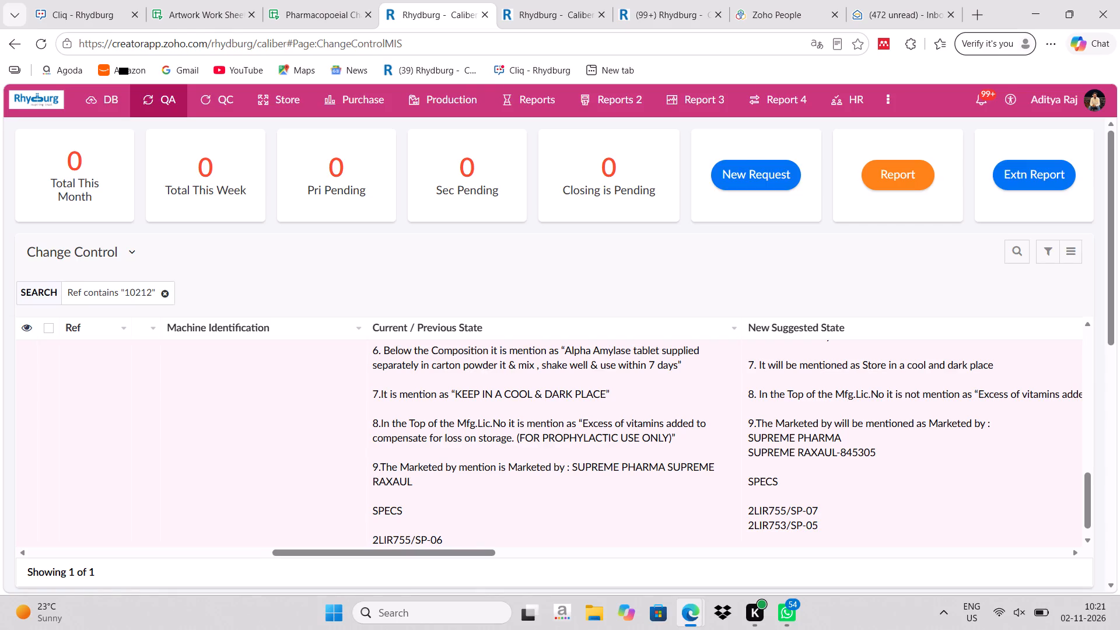
pyautogui.hscroll(-1, 678, 486)
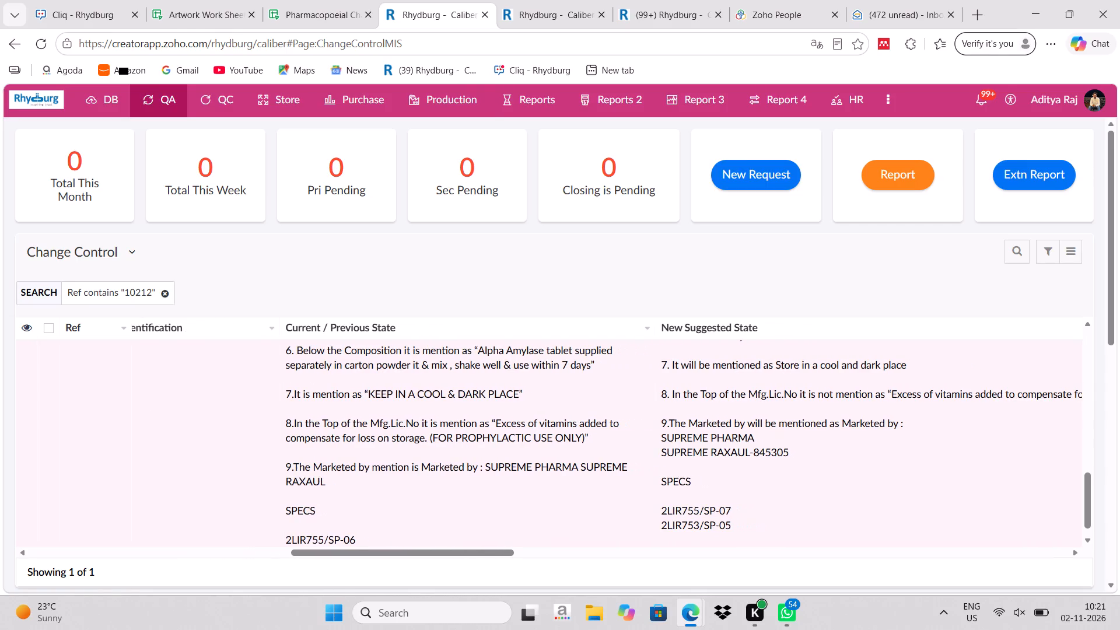
pyautogui.hscroll(-2, 678, 486)
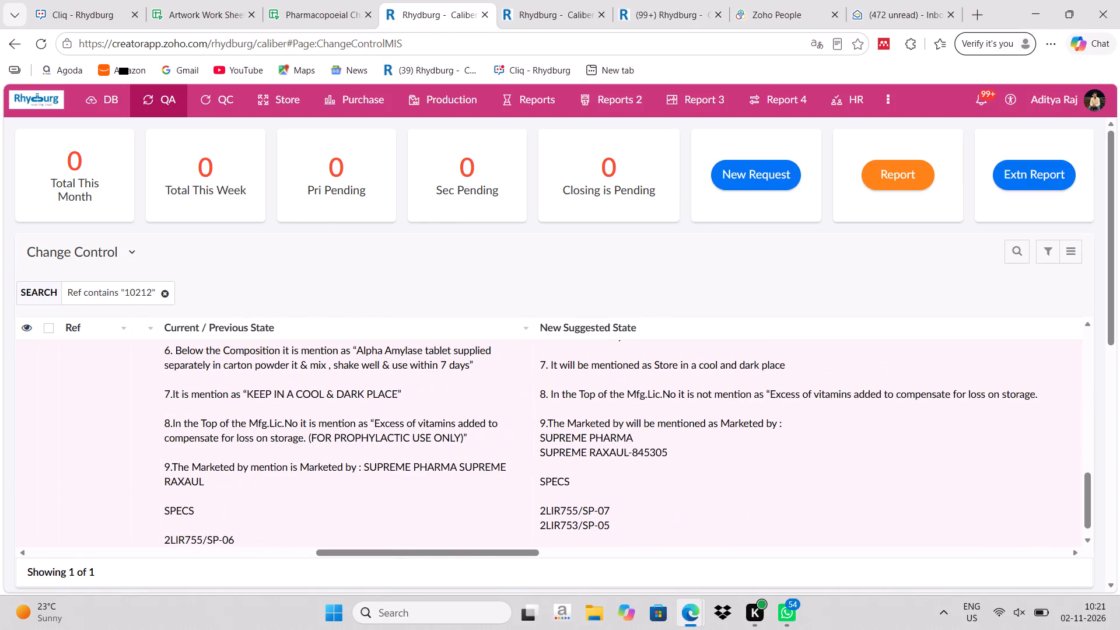
pyautogui.hscroll(-1, 678, 486)
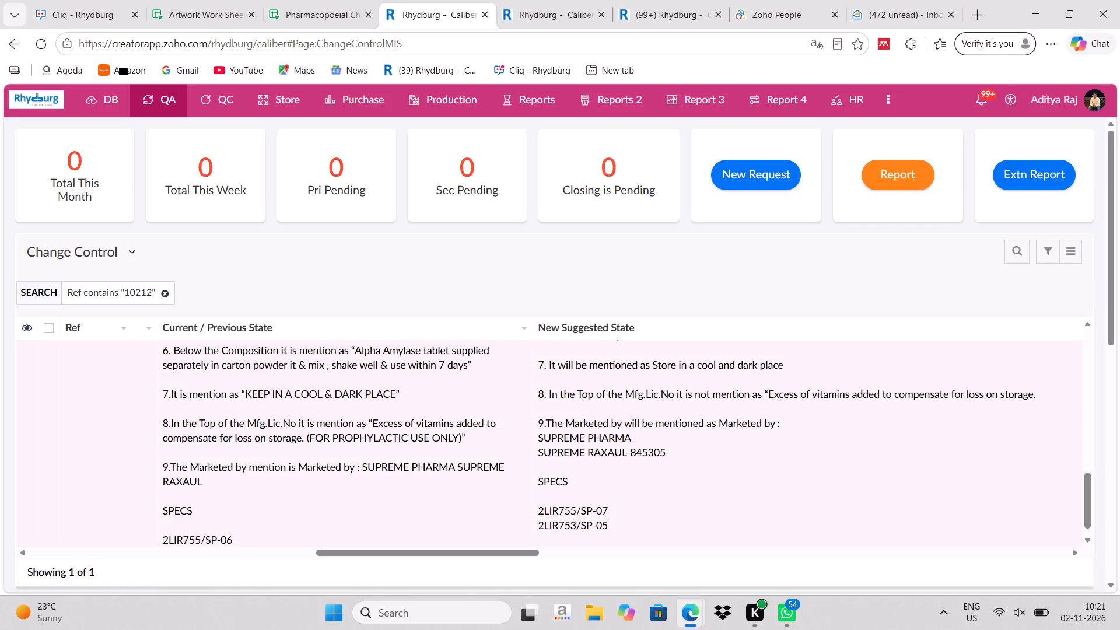
pyautogui.scroll(13, 400, 440)
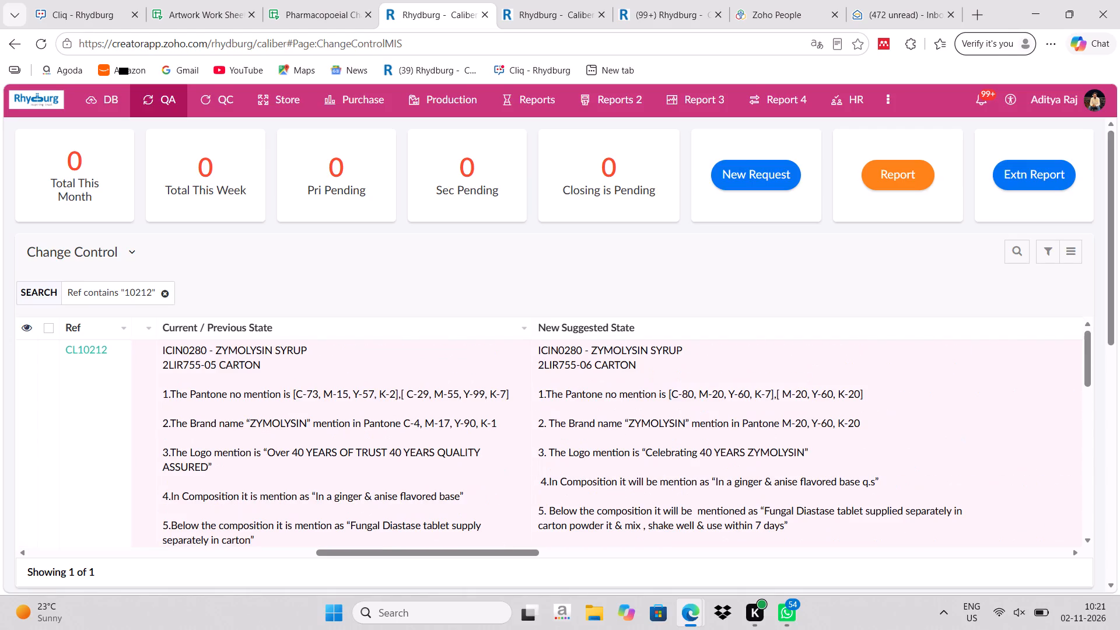
# Open the CL10212 record details and copy the full Current / Previous State text, from ICIN0280 through 2LIR753/SP-04.
pyautogui.click(344, 429)
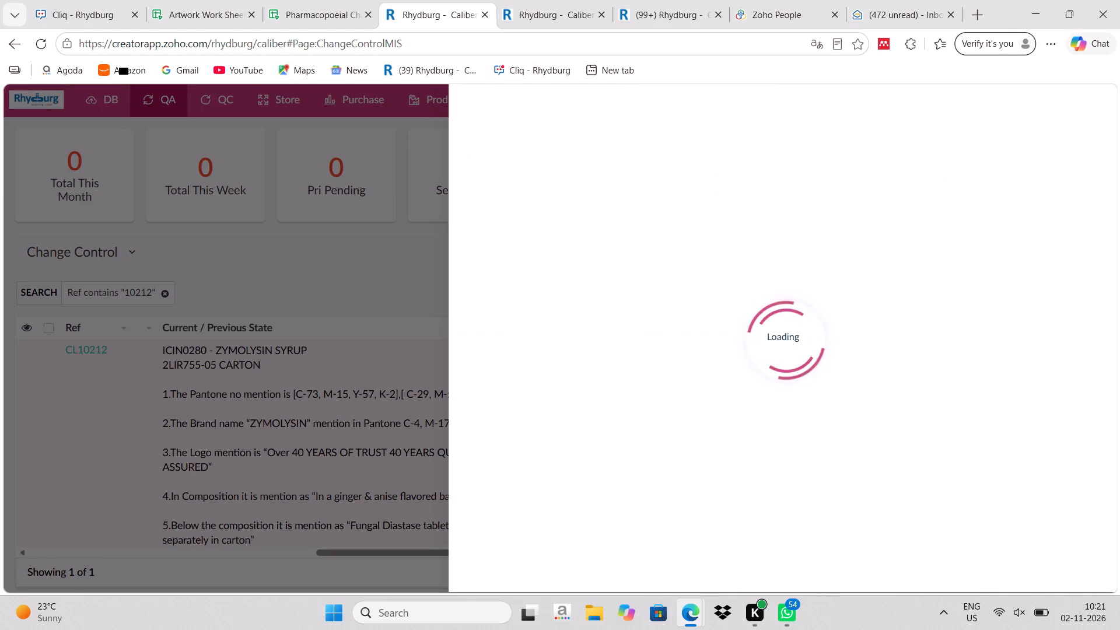
pyautogui.scroll(-5, 890, 256)
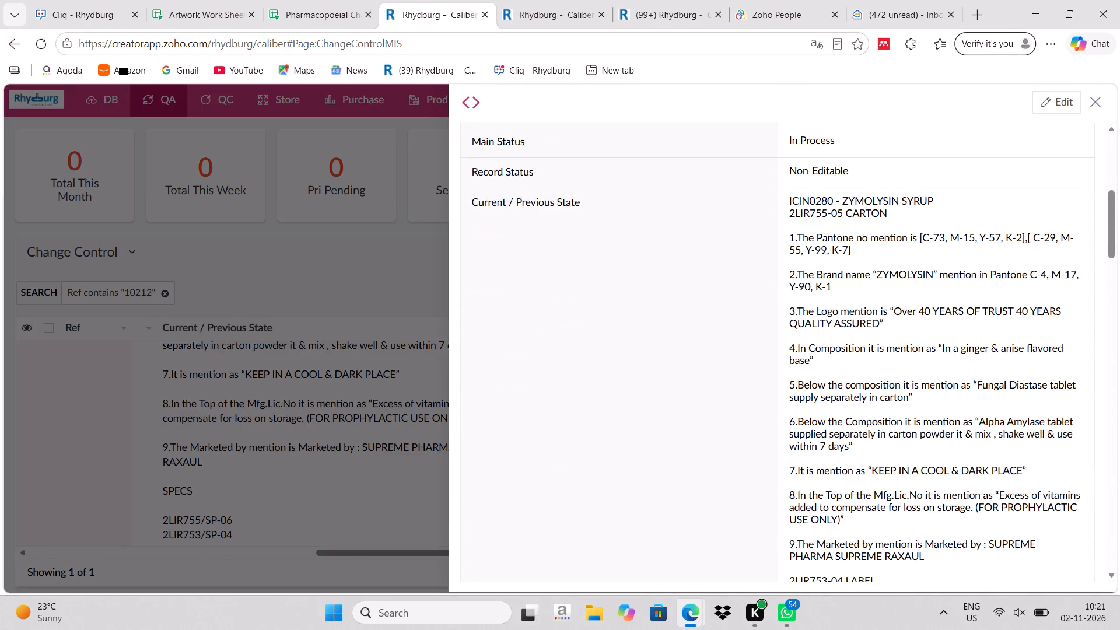
pyautogui.moveTo(781, 192); pyautogui.dragTo(907, 390)
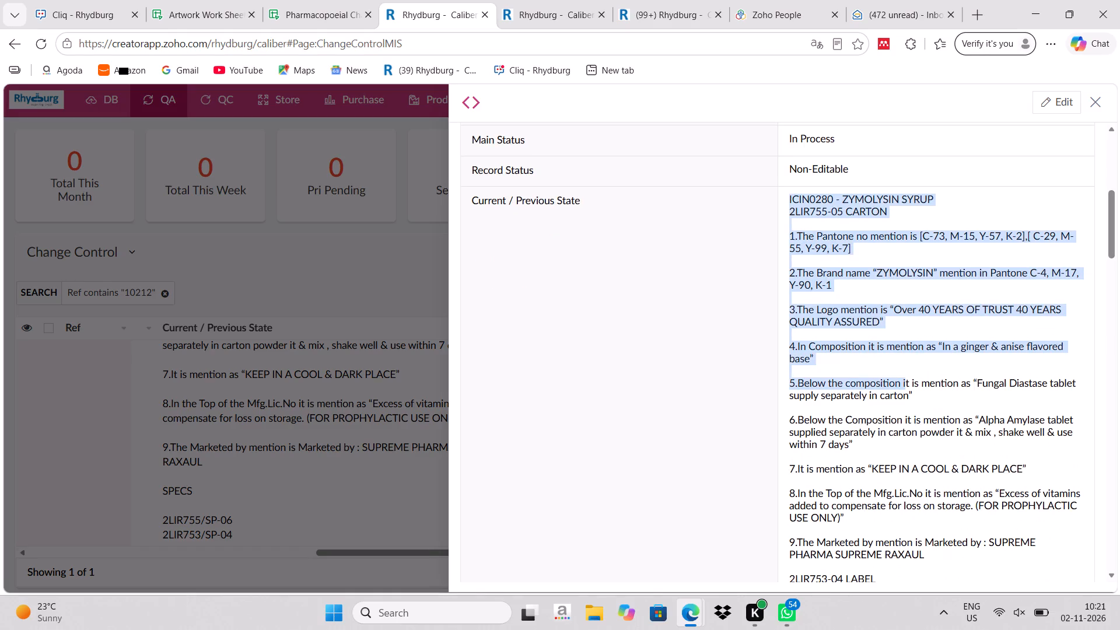
pyautogui.moveTo(907, 390); pyautogui.dragTo(943, 562)
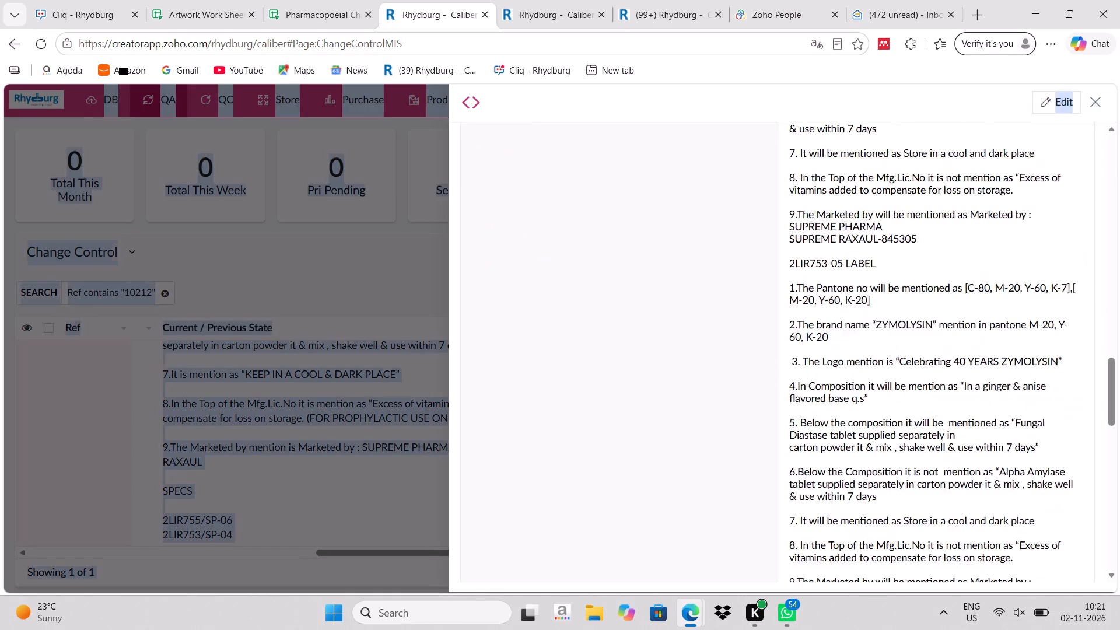
pyautogui.moveTo(943, 562); pyautogui.dragTo(845, 157)
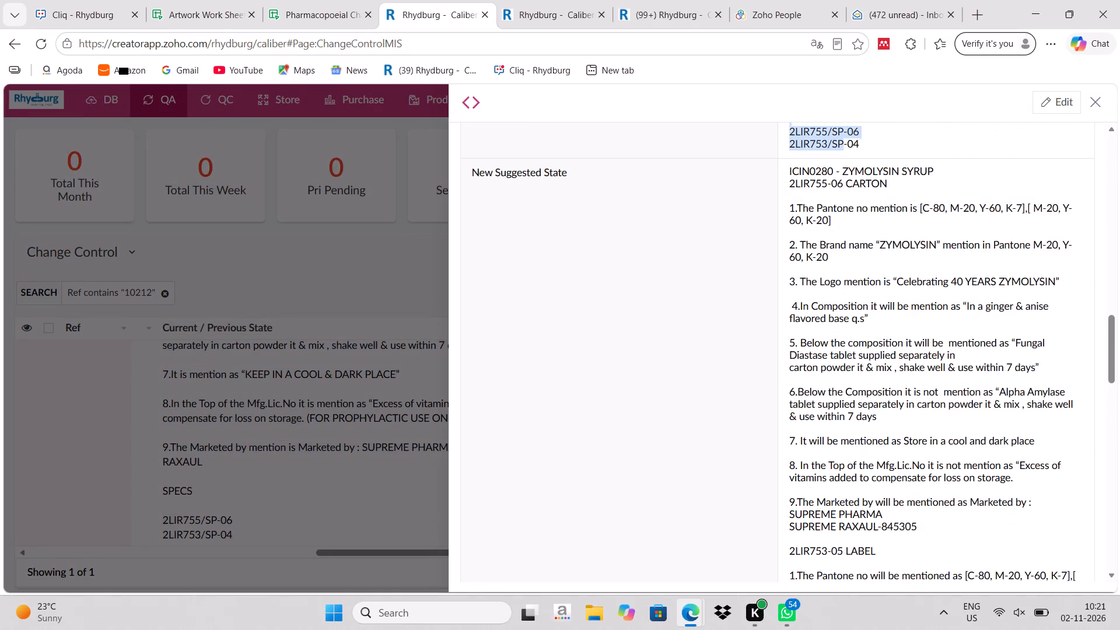
pyautogui.moveTo(845, 157); pyautogui.dragTo(872, 147)
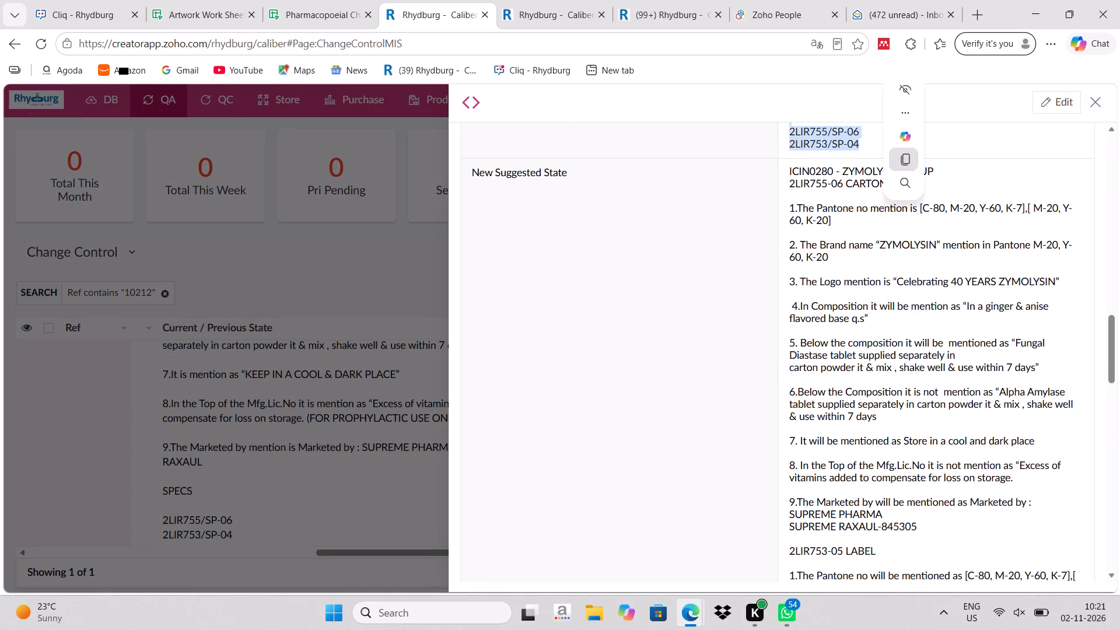
pyautogui.click(904, 161)
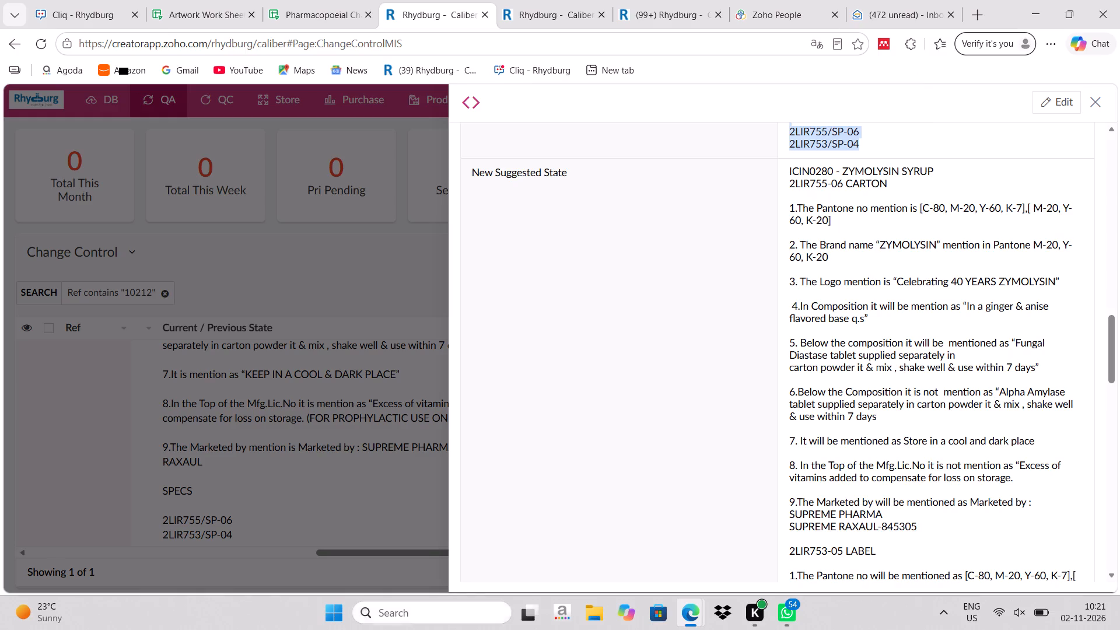
# Create a blank document in Word and close the document recovery list, choosing to keep the recovered files available.
pyautogui.click(326, 614)
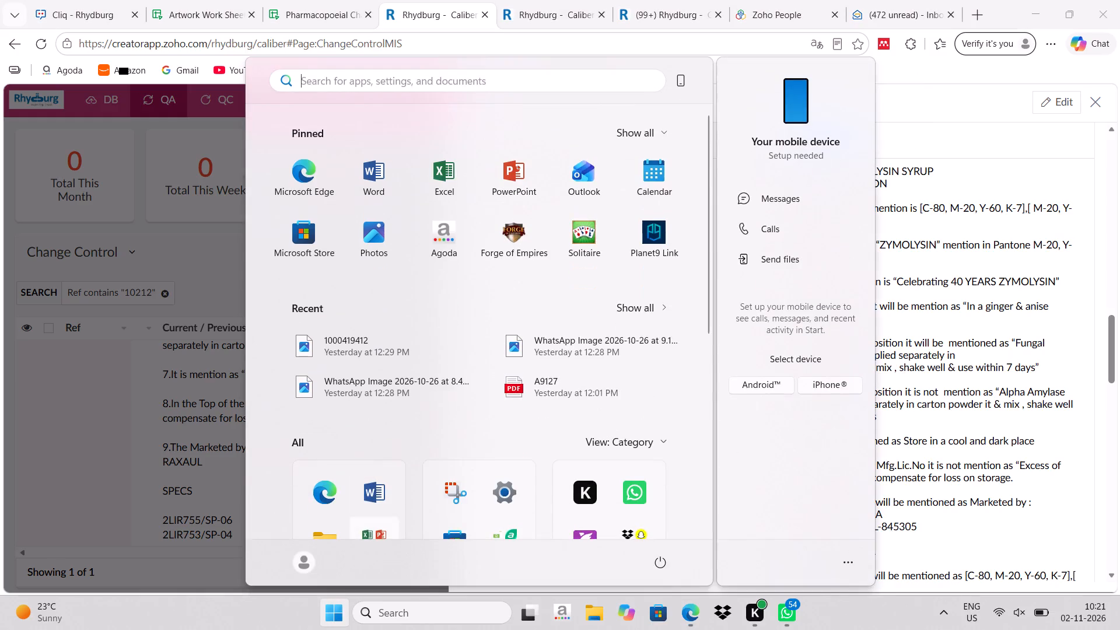
pyautogui.click(371, 180)
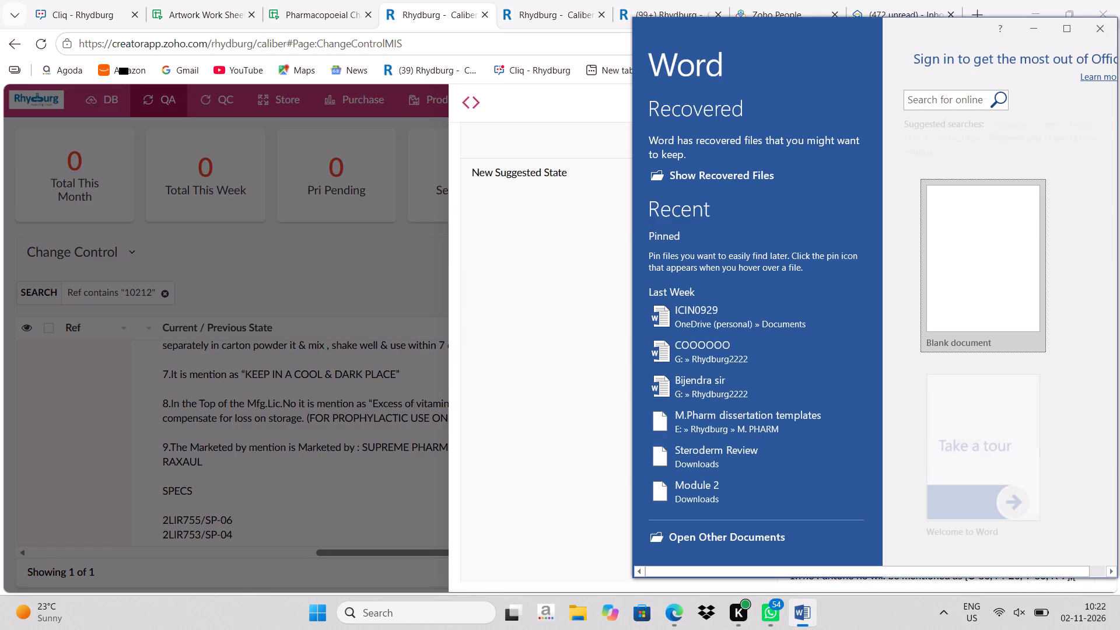
pyautogui.click(939, 248)
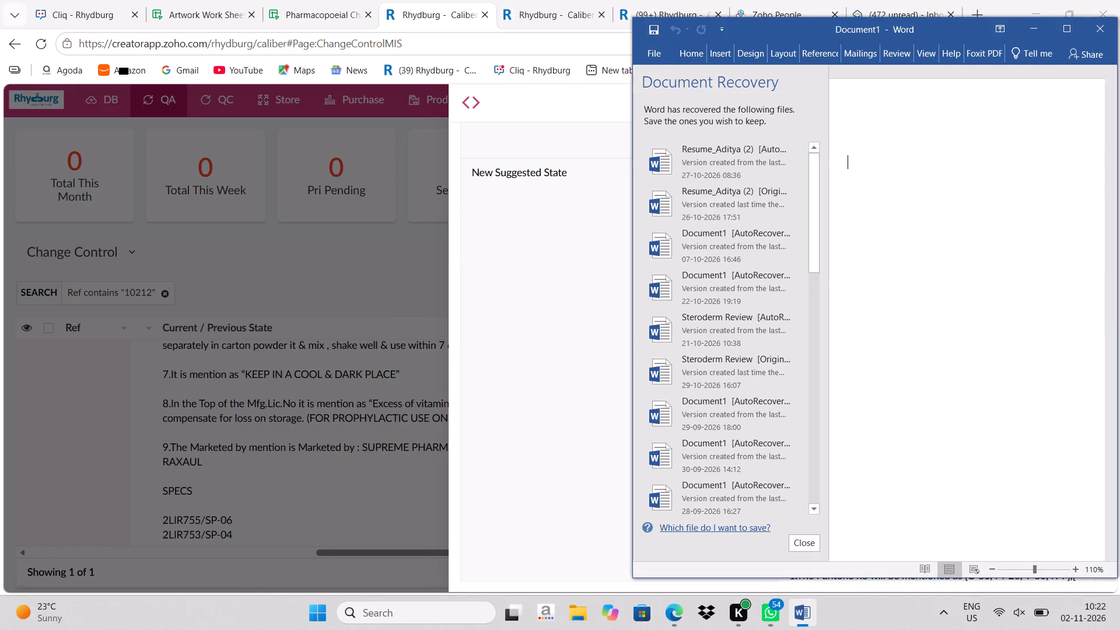
pyautogui.click(806, 538)
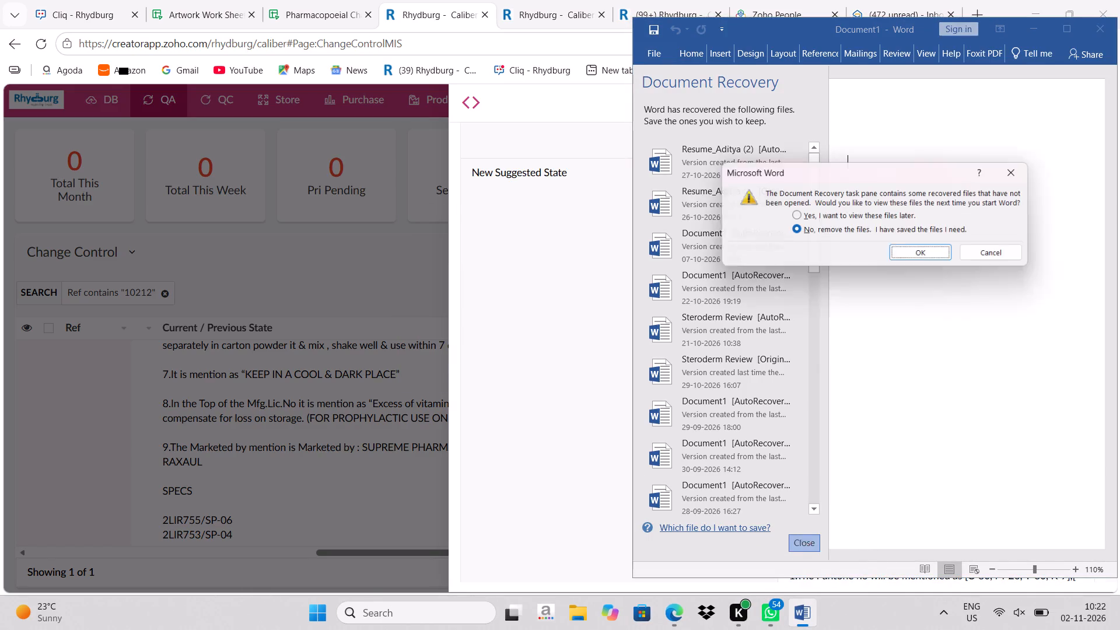
pyautogui.click(792, 215)
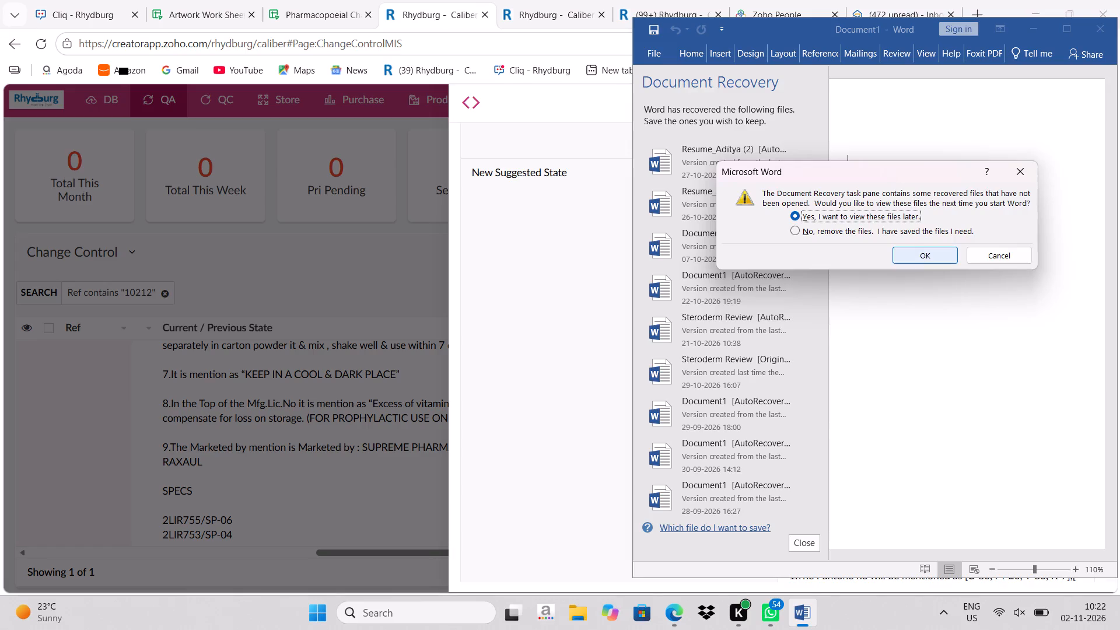
pyautogui.click(910, 251)
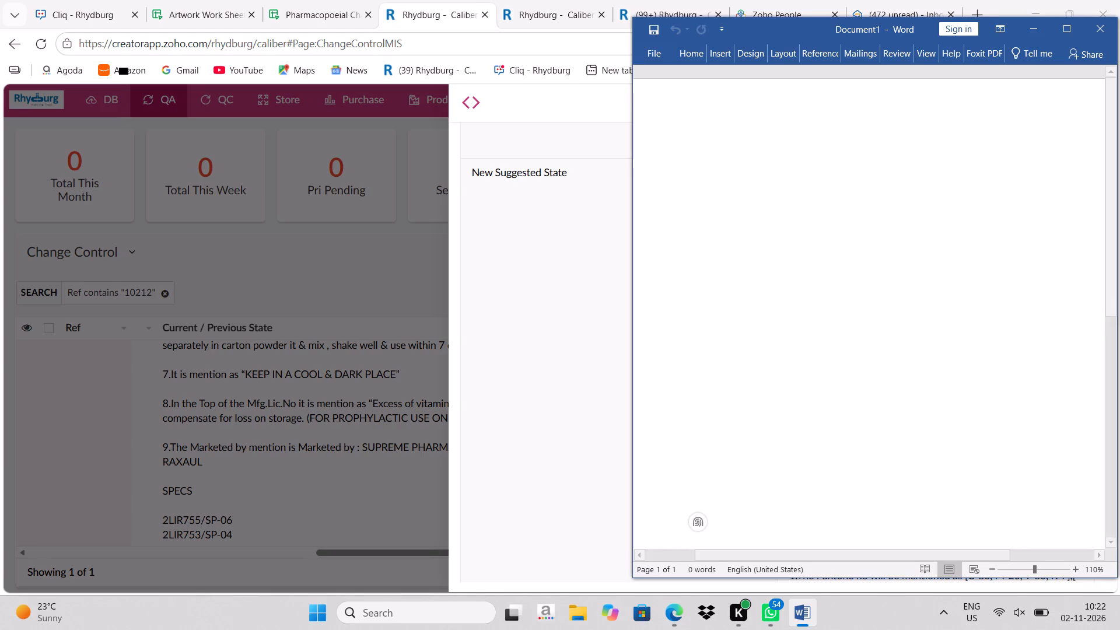
# Insert a table with three columns and two rows in the blank document.
pyautogui.click(718, 54)
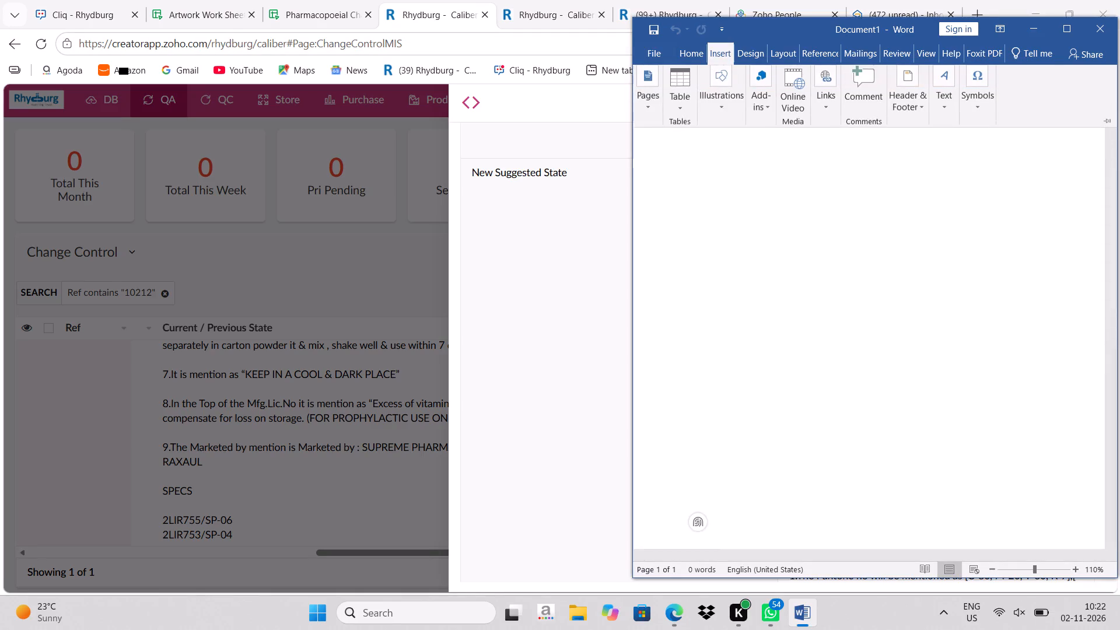
pyautogui.click(689, 104)
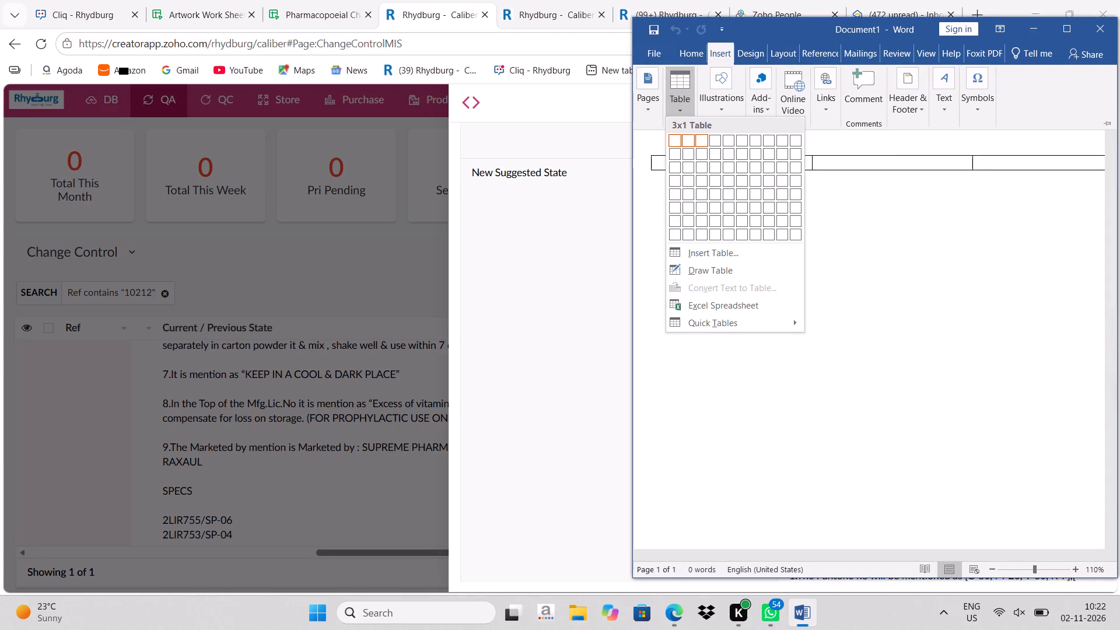
pyautogui.click(703, 150)
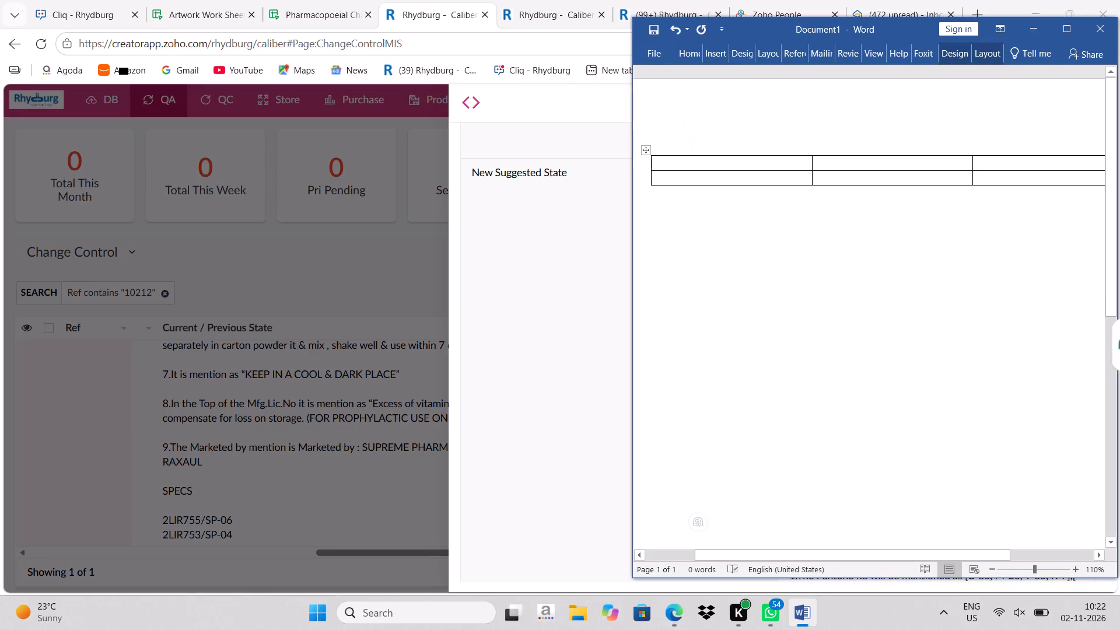
# Paste CL10212's copied Current / Previous State text into the first cell of the table's second row.
pyautogui.click(688, 174)
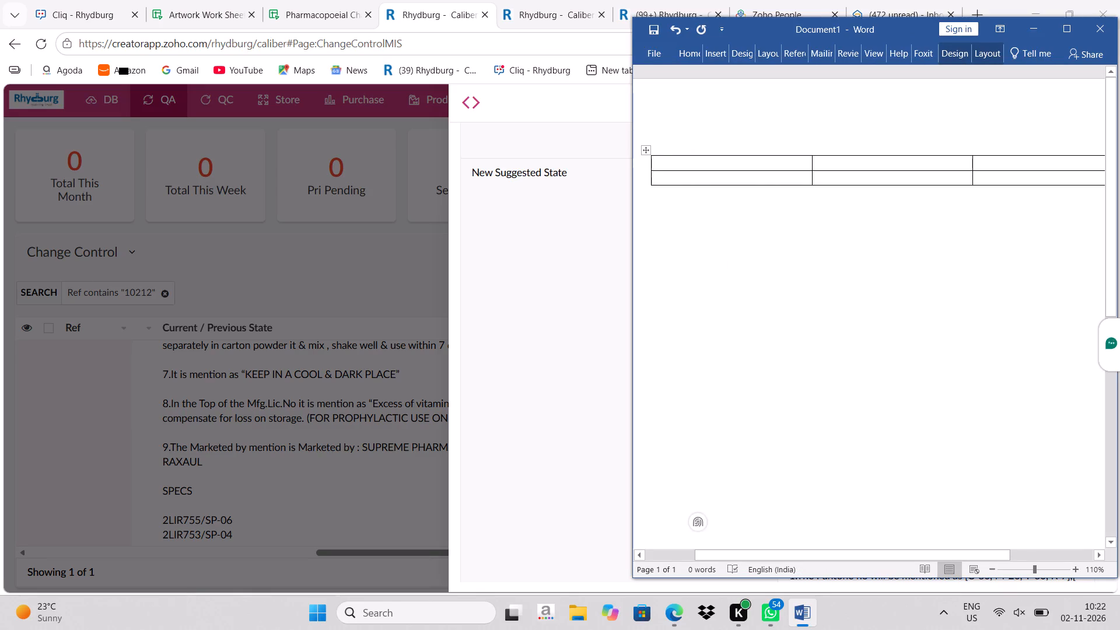
pyautogui.hotkey('ctrl', 'v')
pyautogui.scroll(2, 689, 190)
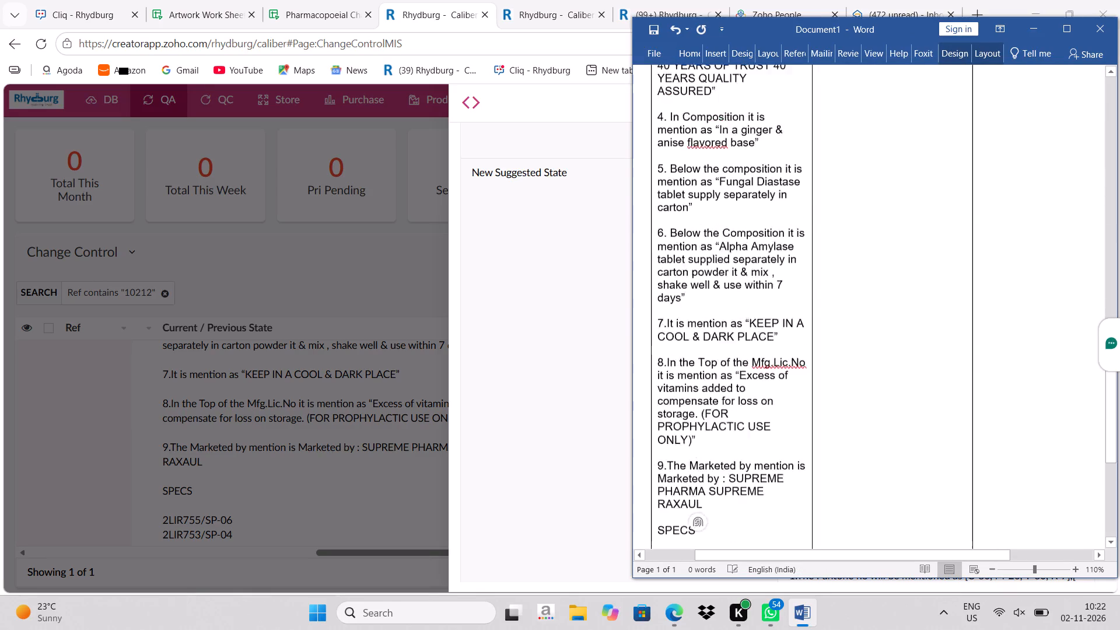
pyautogui.scroll(2, 689, 190)
pyautogui.scroll(8, 889, 138)
pyautogui.scroll(2, 841, 84)
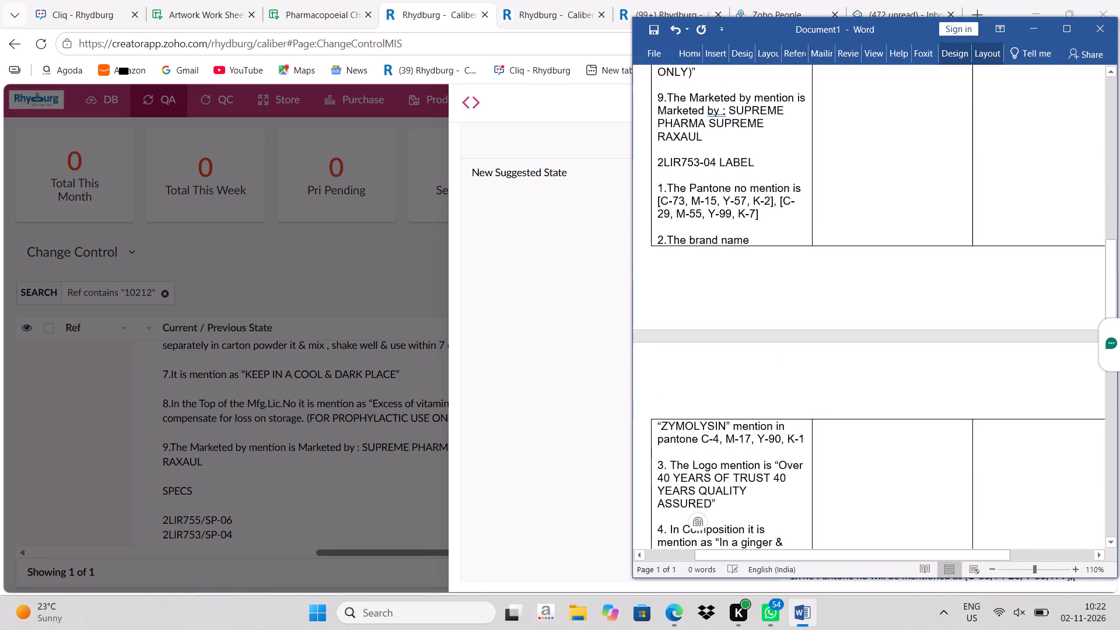
pyautogui.scroll(13, 841, 84)
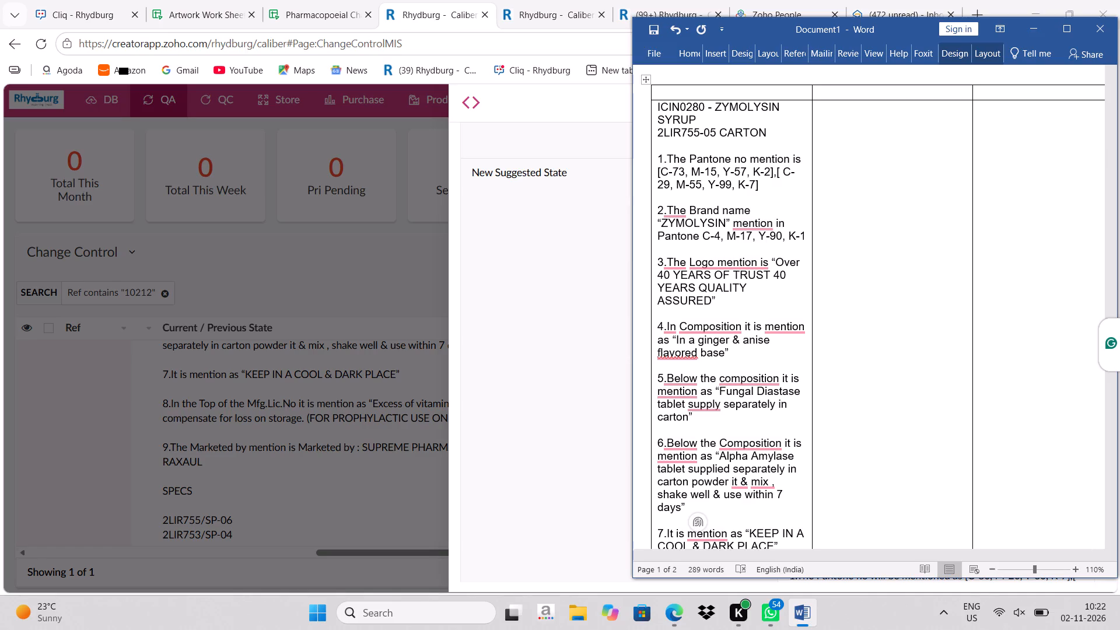
# Paste the same ICIN0280 Current / Previous State text into the middle cell of the table's second row.
pyautogui.click(852, 111)
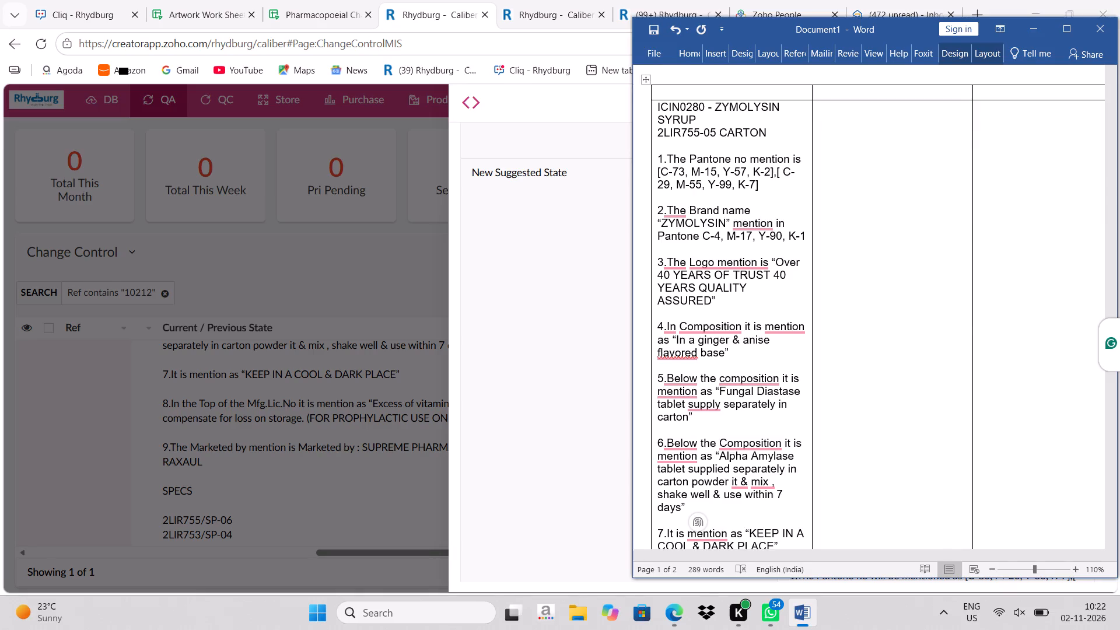
pyautogui.hotkey('ctrl', 'v')
pyautogui.scroll(9, 852, 111)
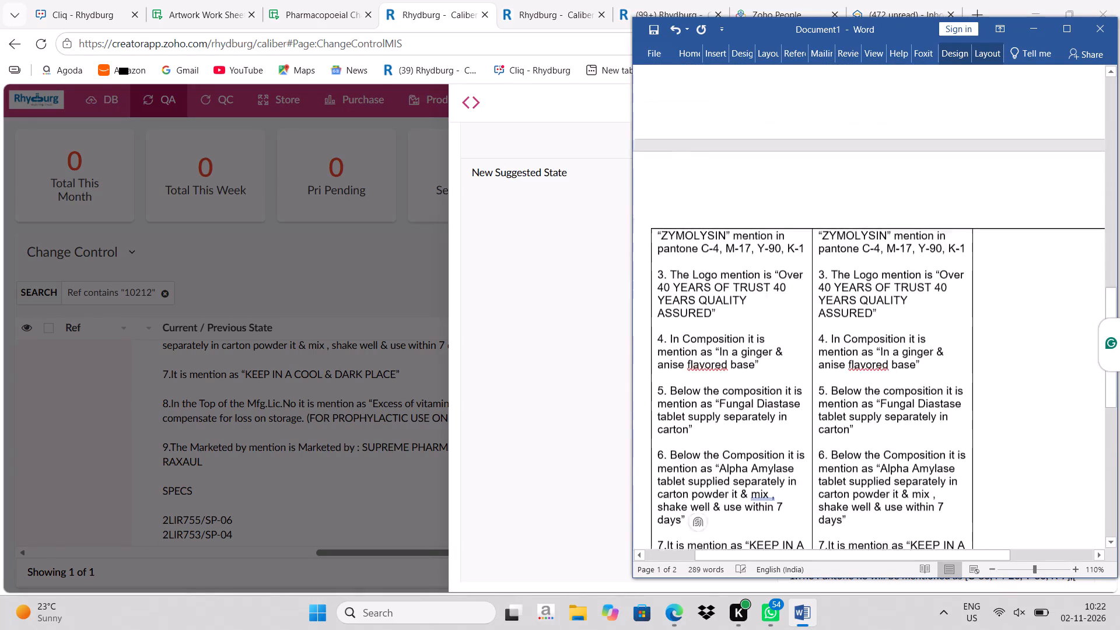
pyautogui.scroll(14, 852, 111)
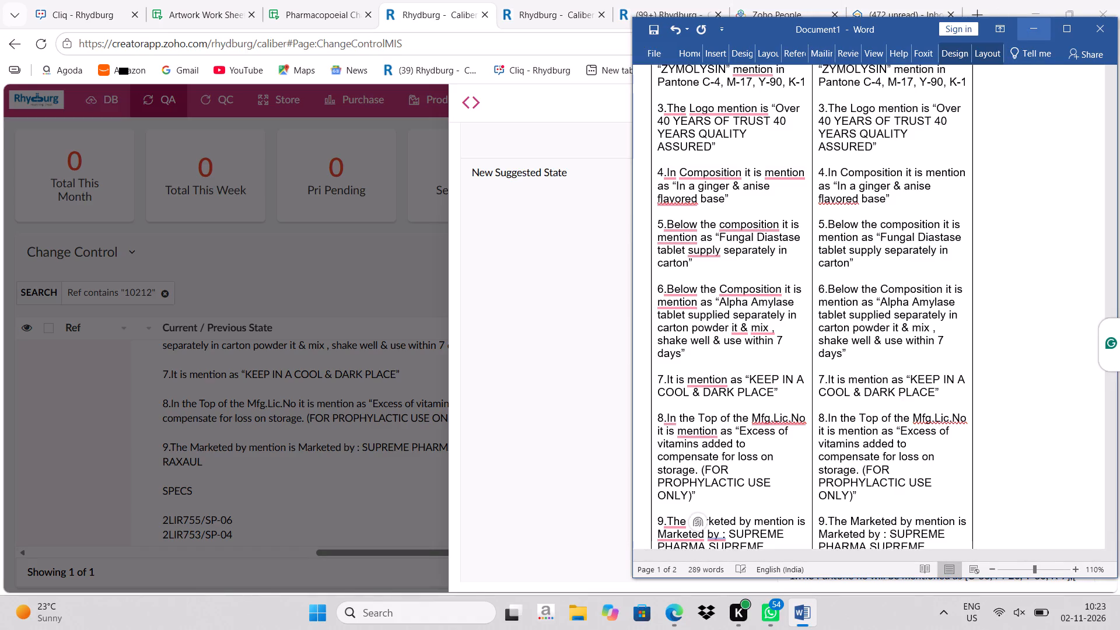
pyautogui.scroll(7, 949, 229)
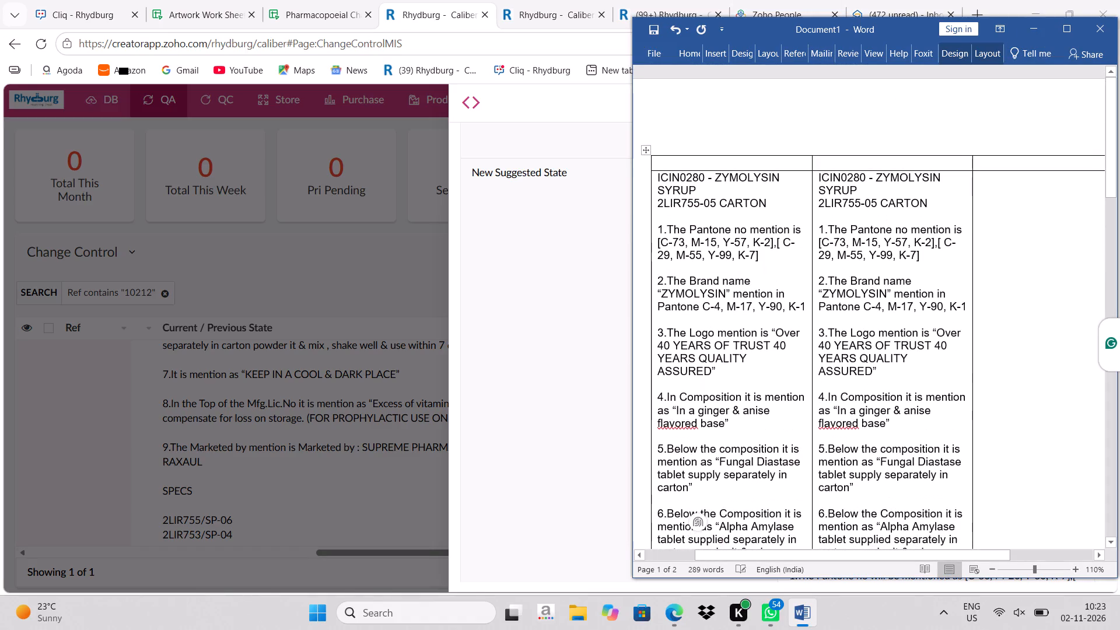
pyautogui.scroll(7, 947, 201)
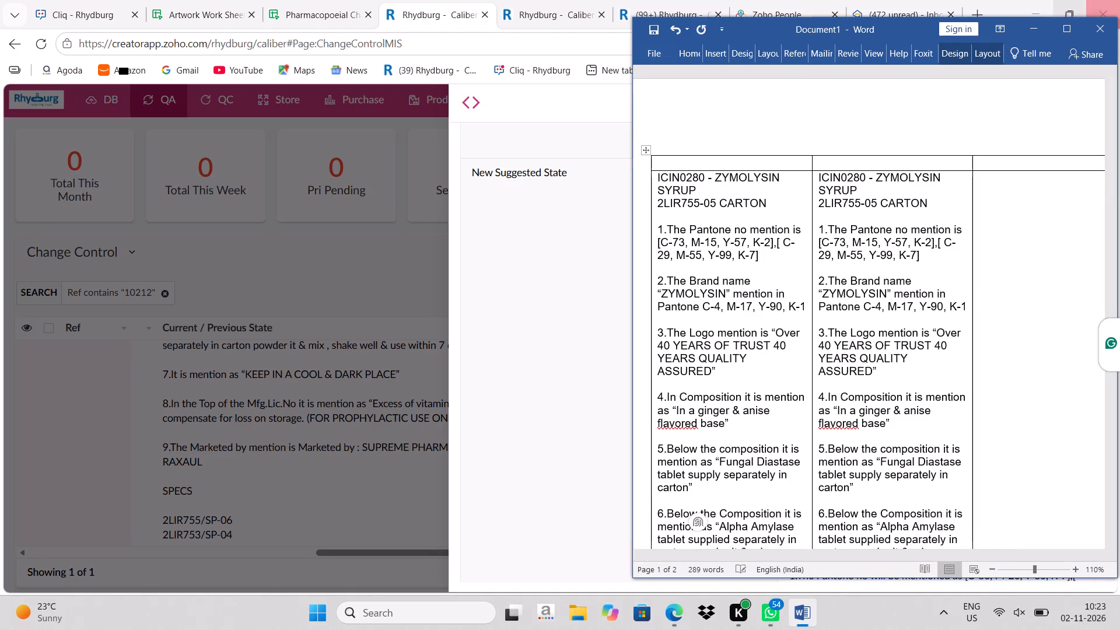
# Return to Caliber in Edge, close CL10212's record details and search the Change Control records for a Ref containing 10213.
pyautogui.click(1032, 31)
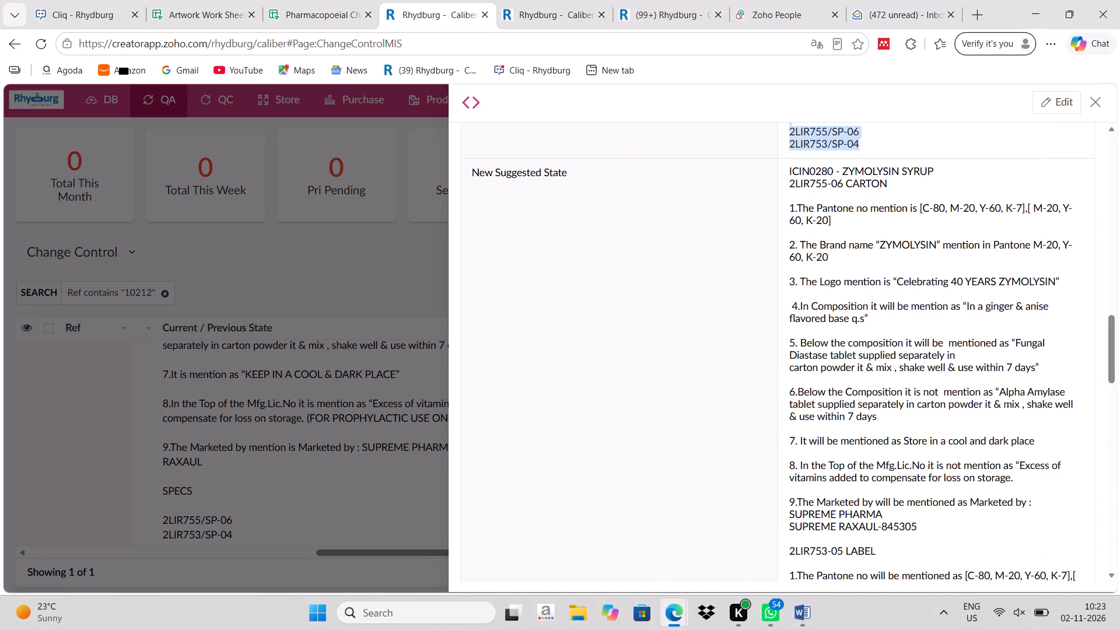
pyautogui.click(1098, 100)
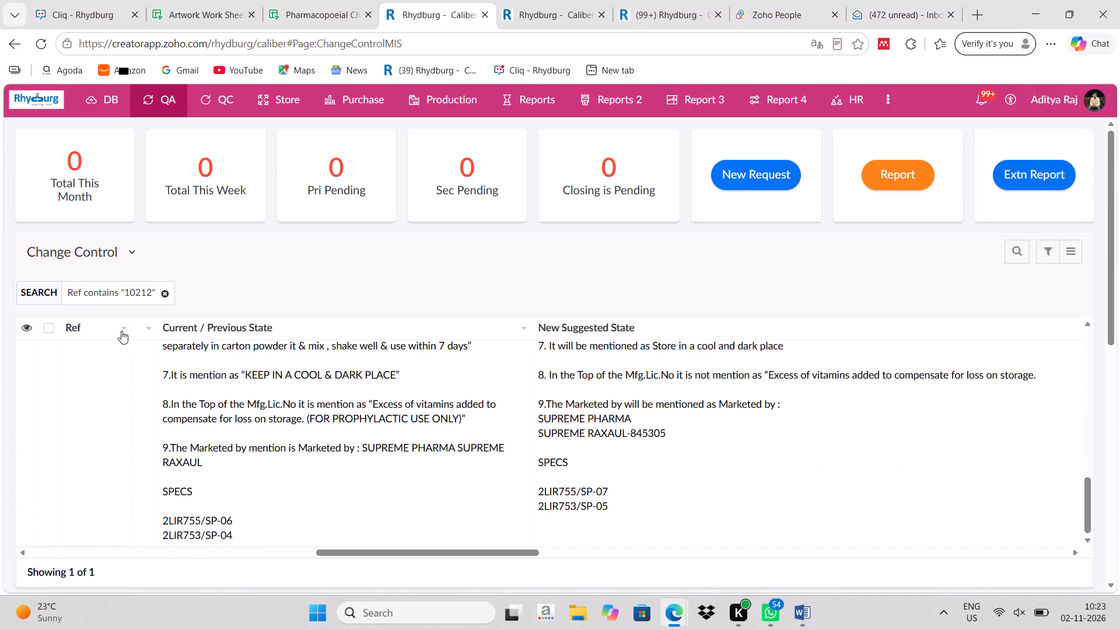
pyautogui.click(78, 327)
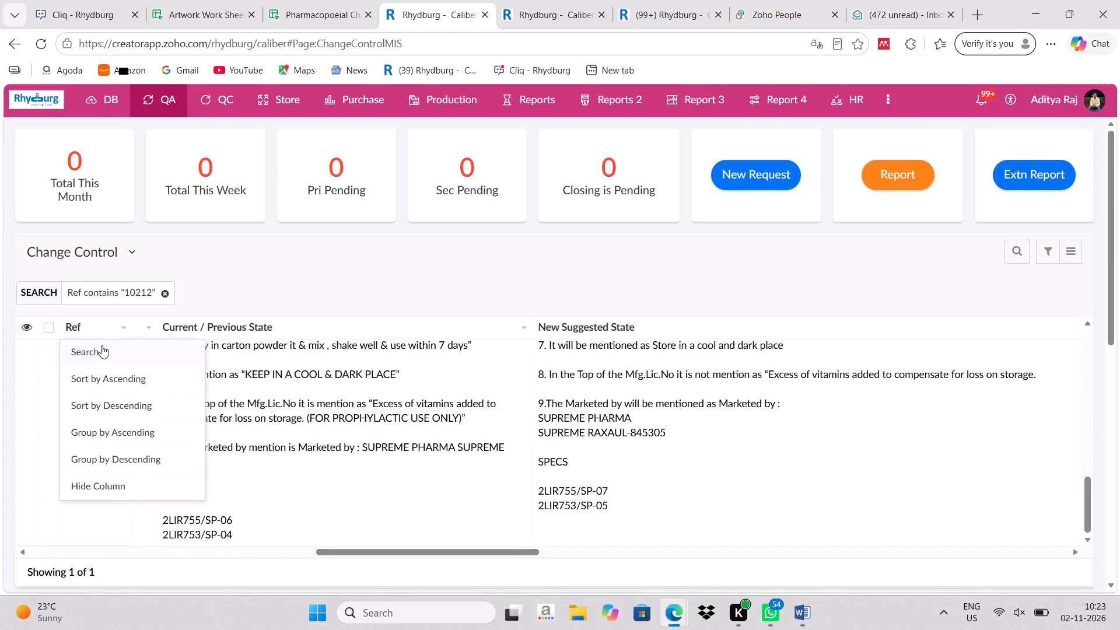
pyautogui.click(97, 355)
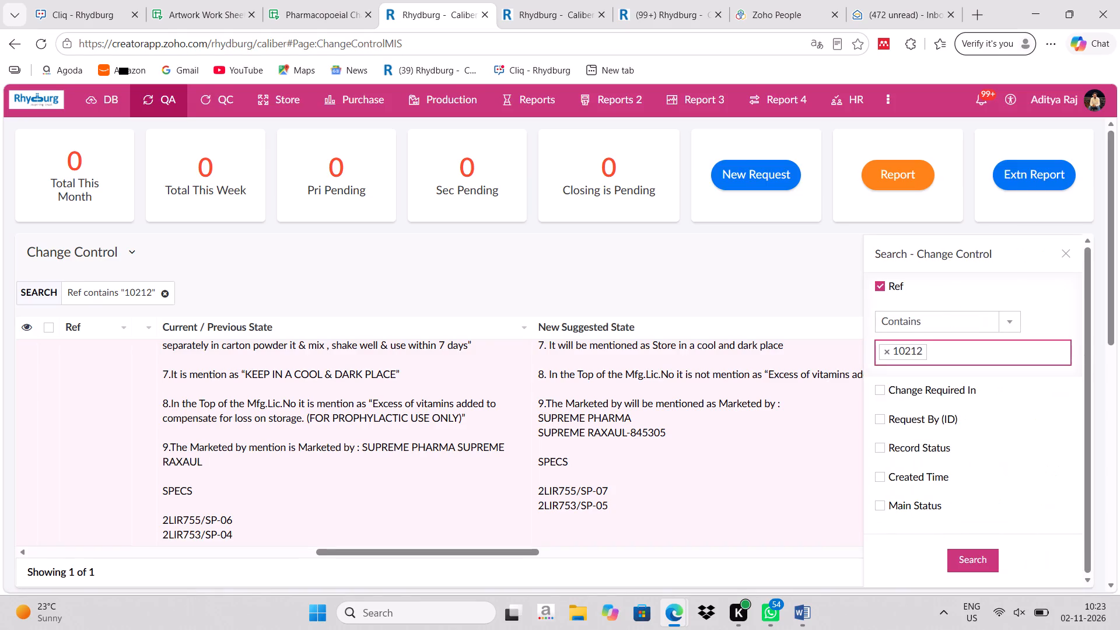
pyautogui.click(888, 350)
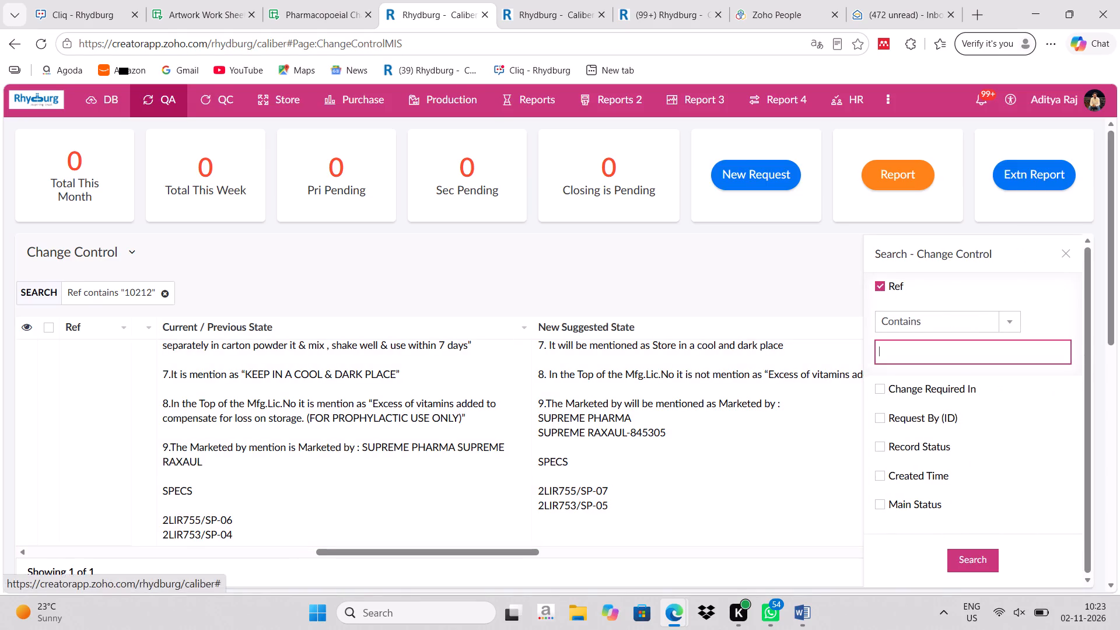
pyautogui.write('10213')
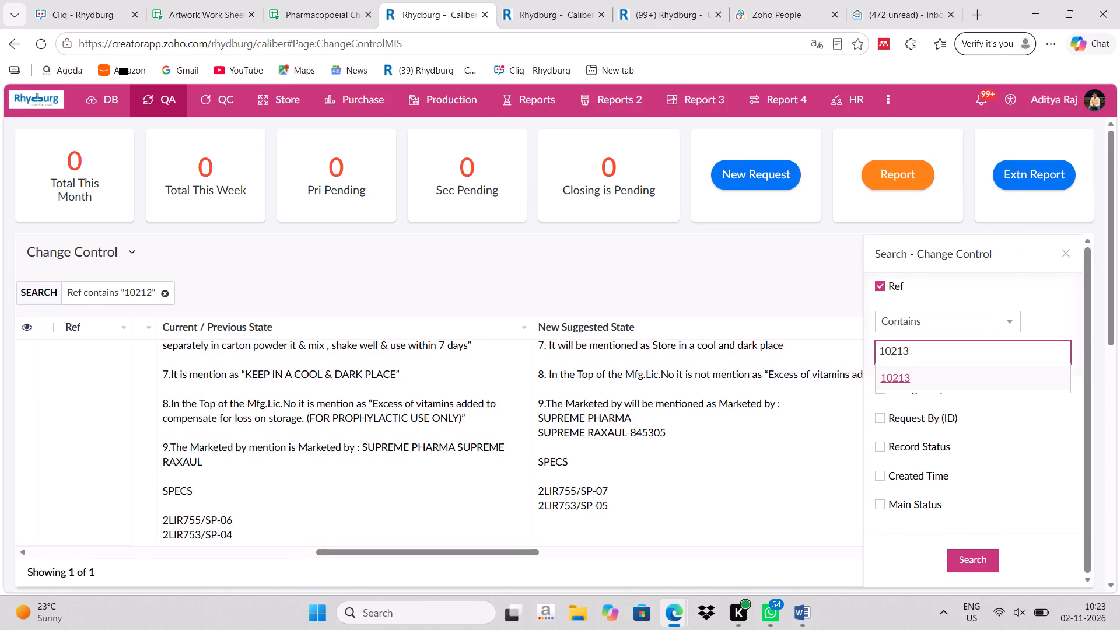
pyautogui.press('Return')
pyautogui.press('Return')
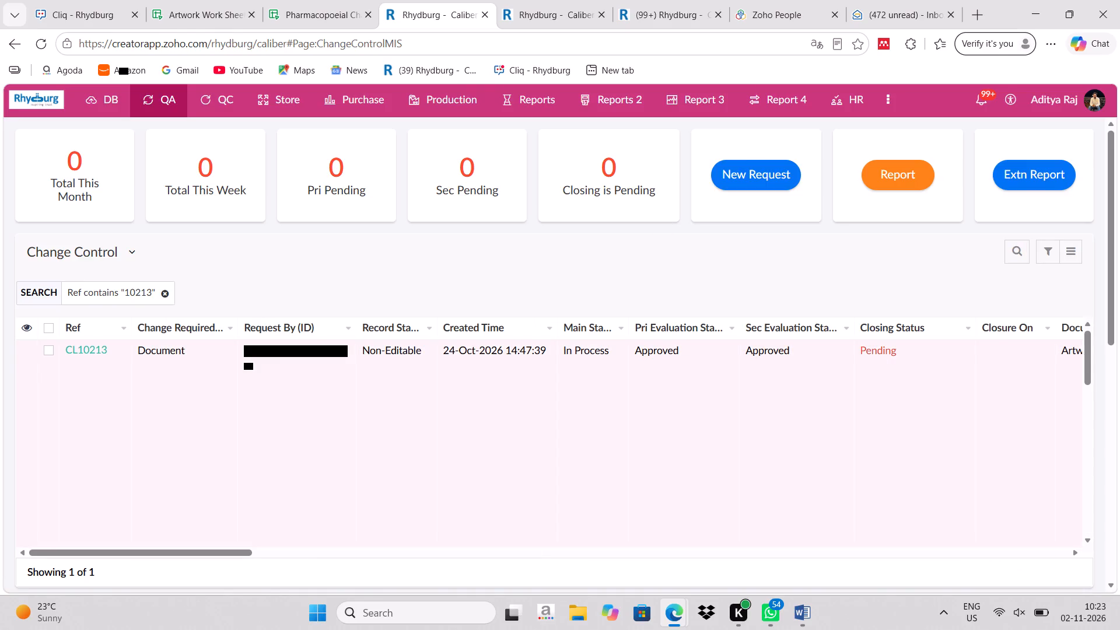
pyautogui.moveTo(209, 549); pyautogui.dragTo(290, 549)
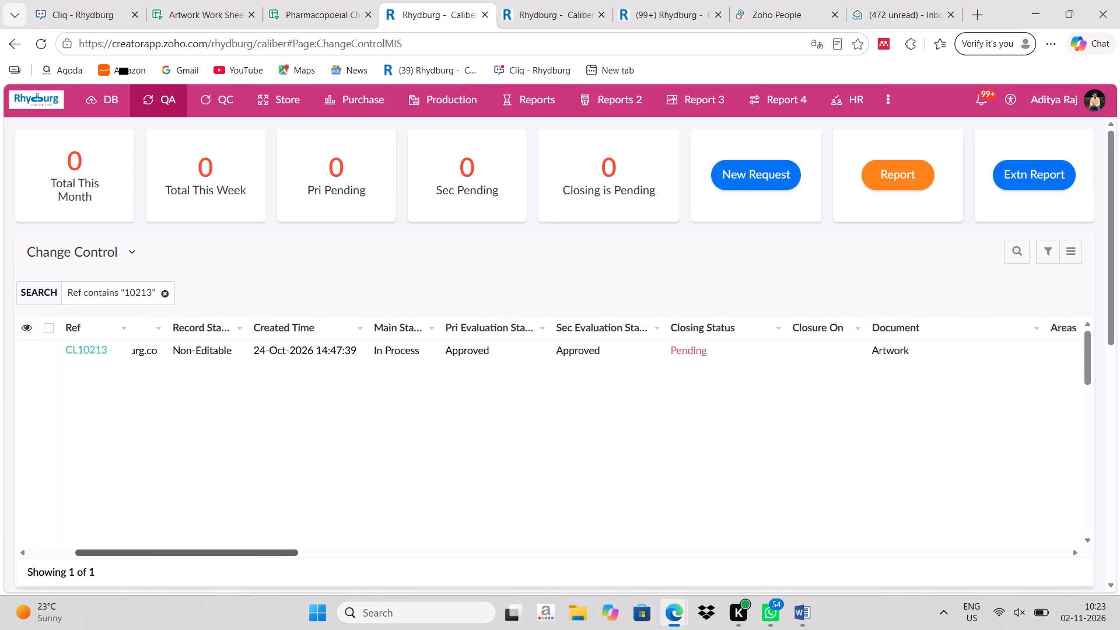
pyautogui.moveTo(290, 549); pyautogui.dragTo(459, 549)
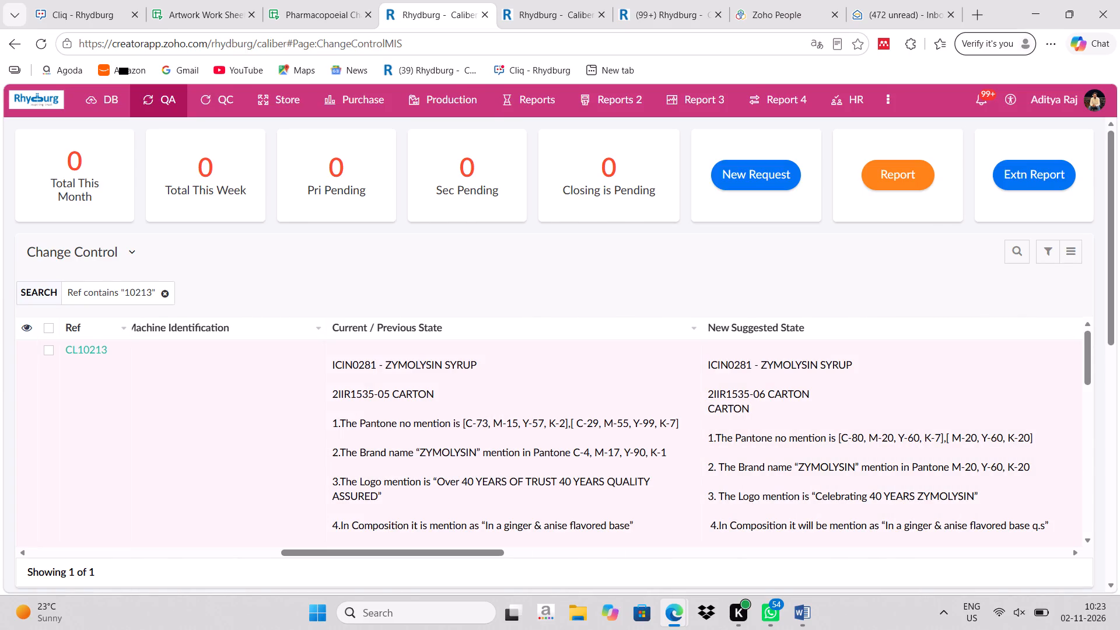
pyautogui.click(371, 401)
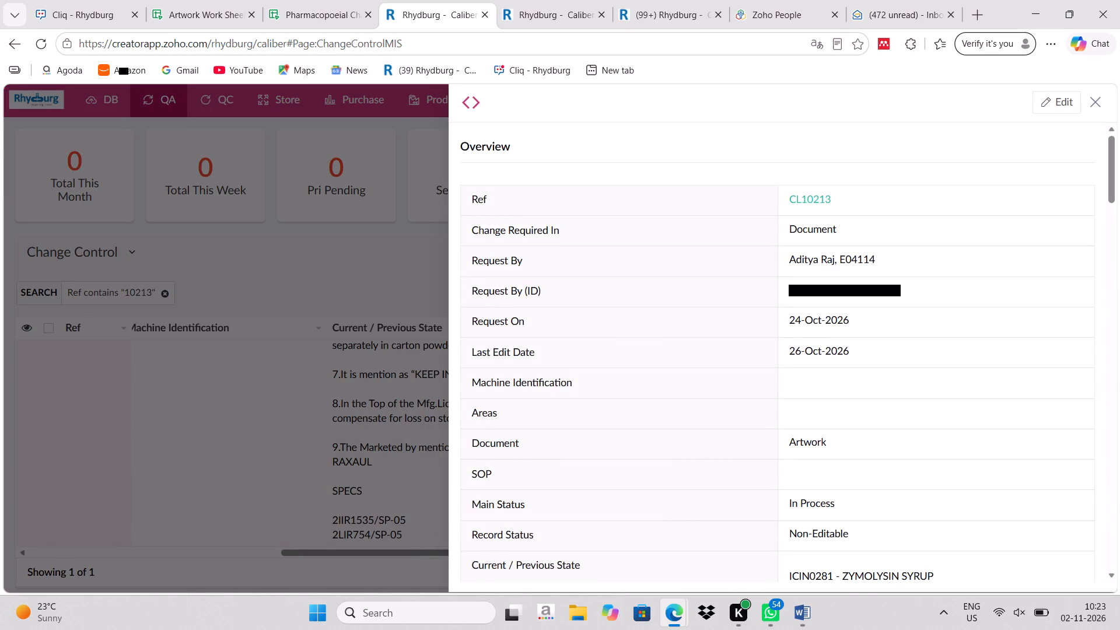
pyautogui.scroll(-4, 719, 328)
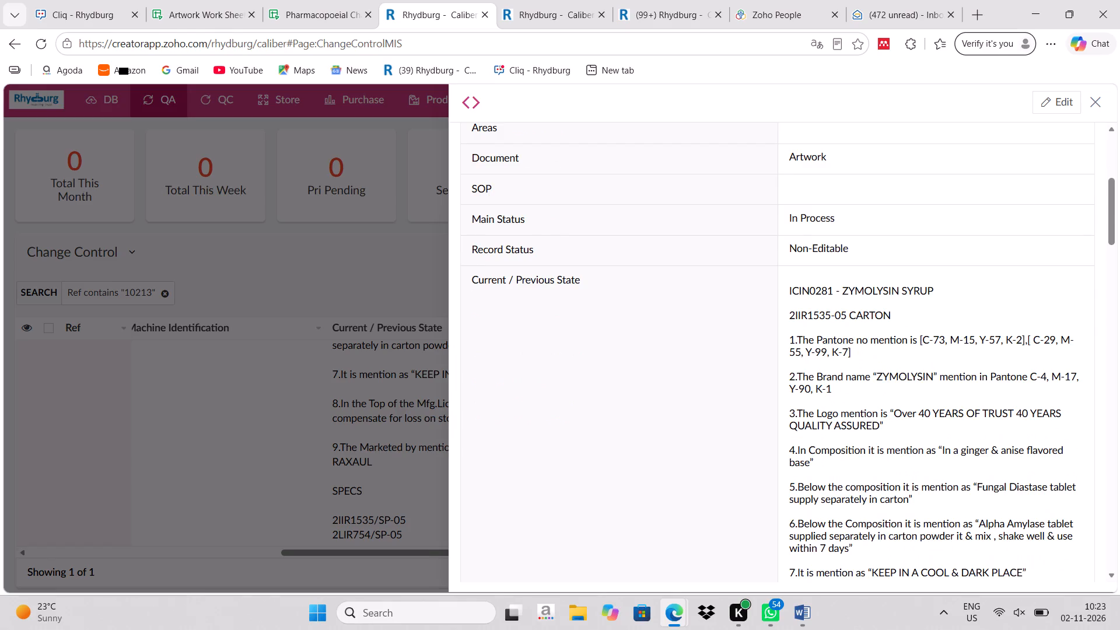
pyautogui.scroll(-1, 958, 314)
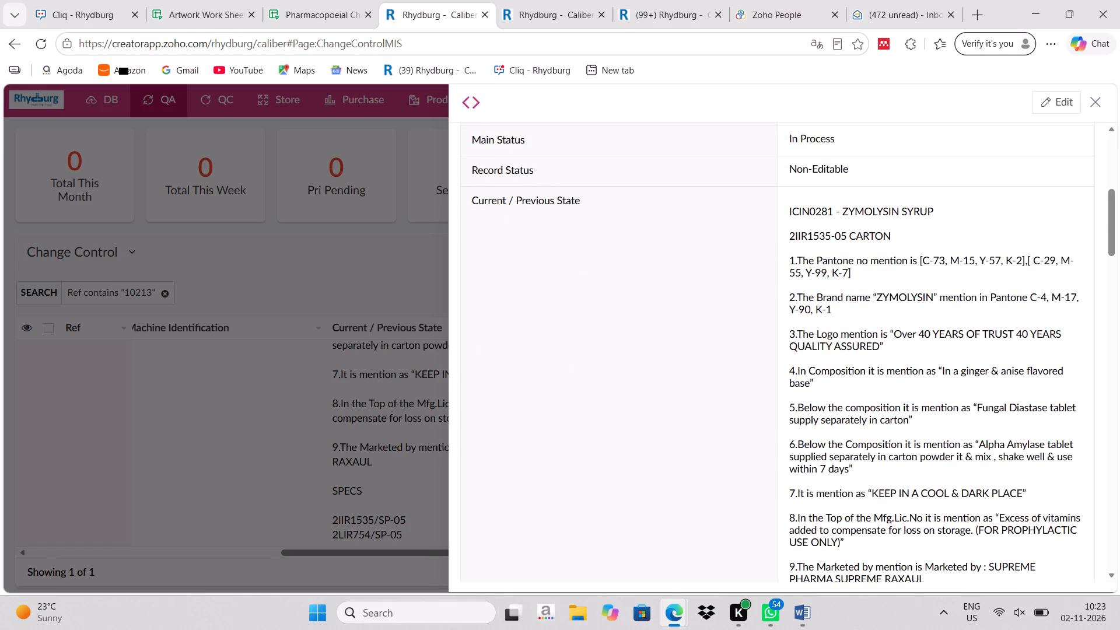
pyautogui.moveTo(783, 209); pyautogui.dragTo(910, 352)
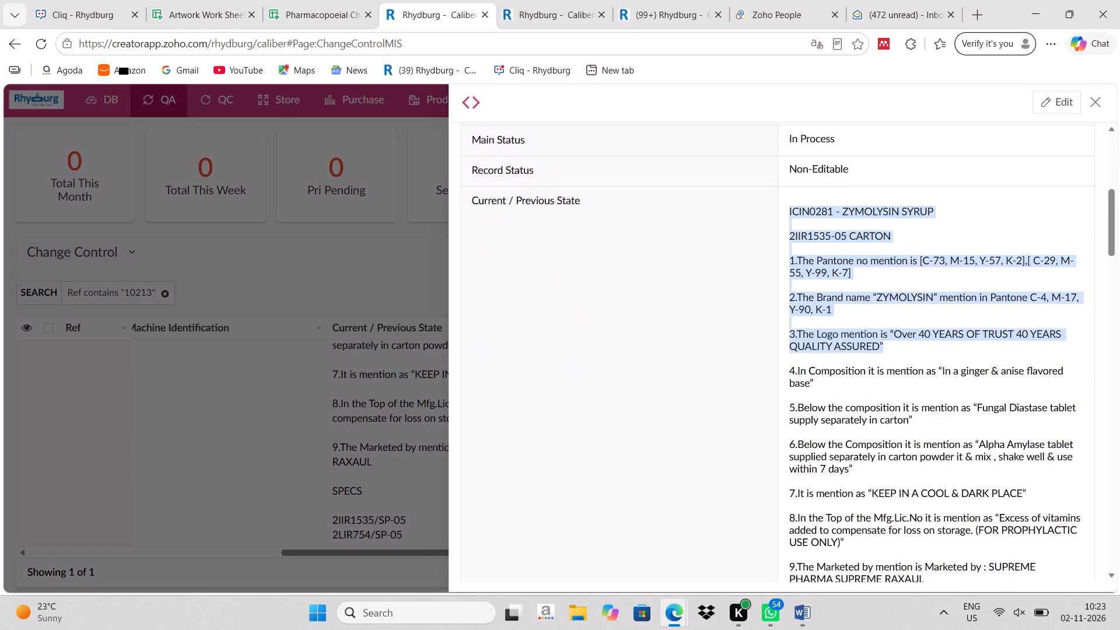
pyautogui.moveTo(910, 352); pyautogui.dragTo(969, 565)
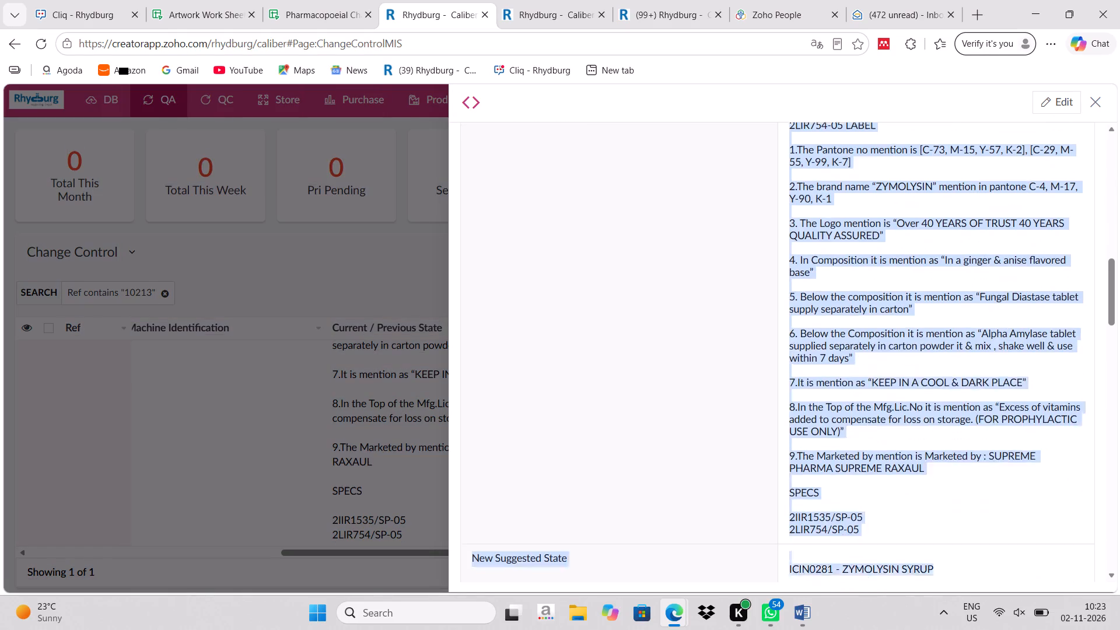
pyautogui.moveTo(969, 565); pyautogui.dragTo(871, 530)
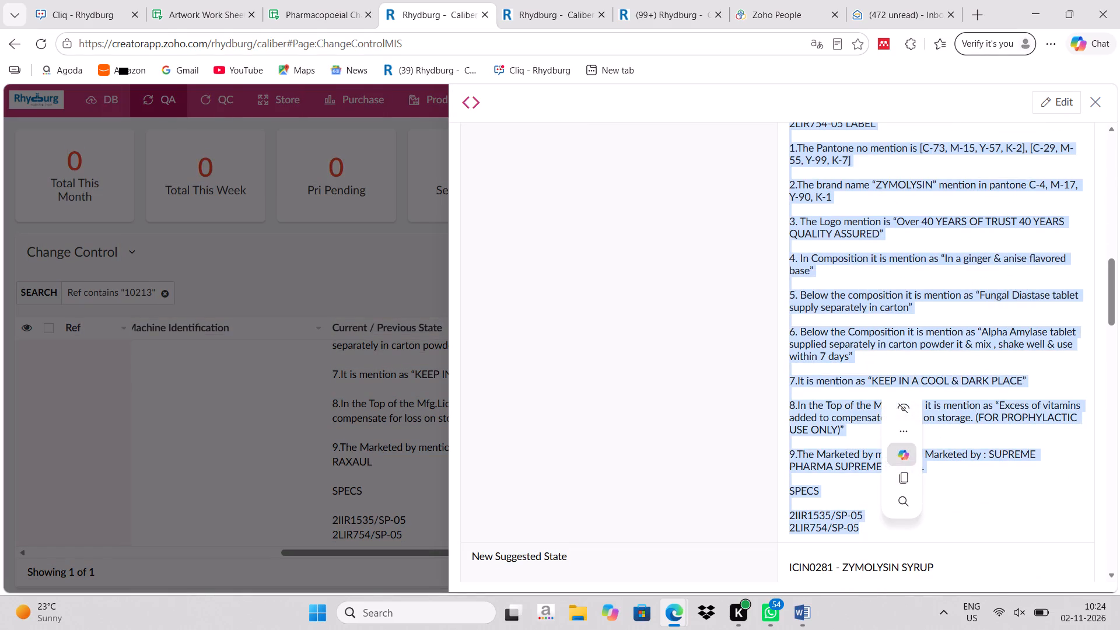
pyautogui.click(901, 475)
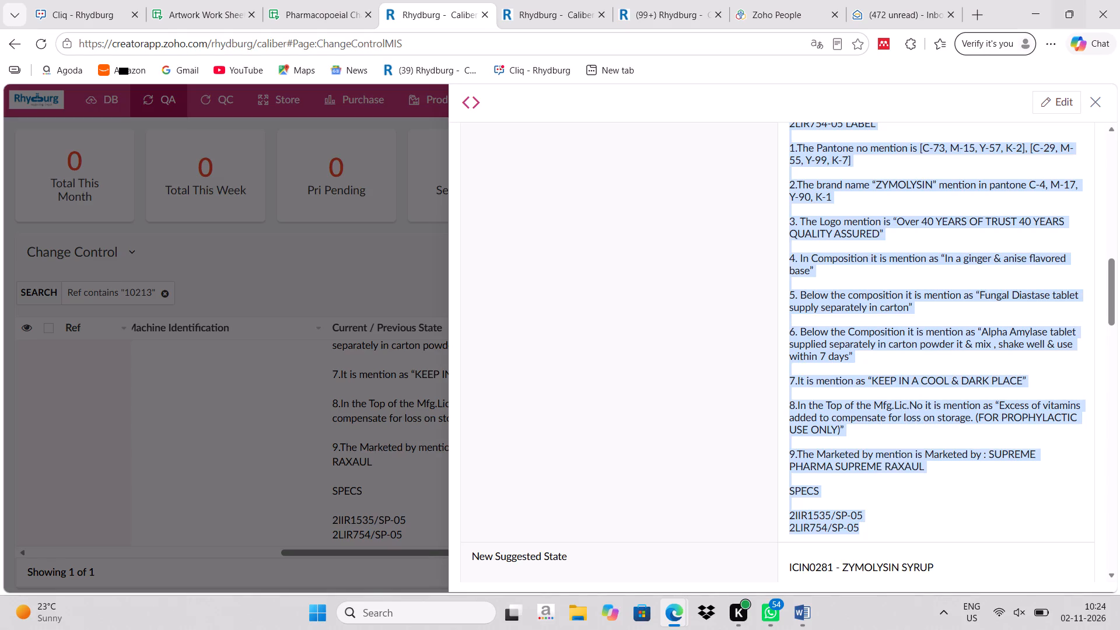
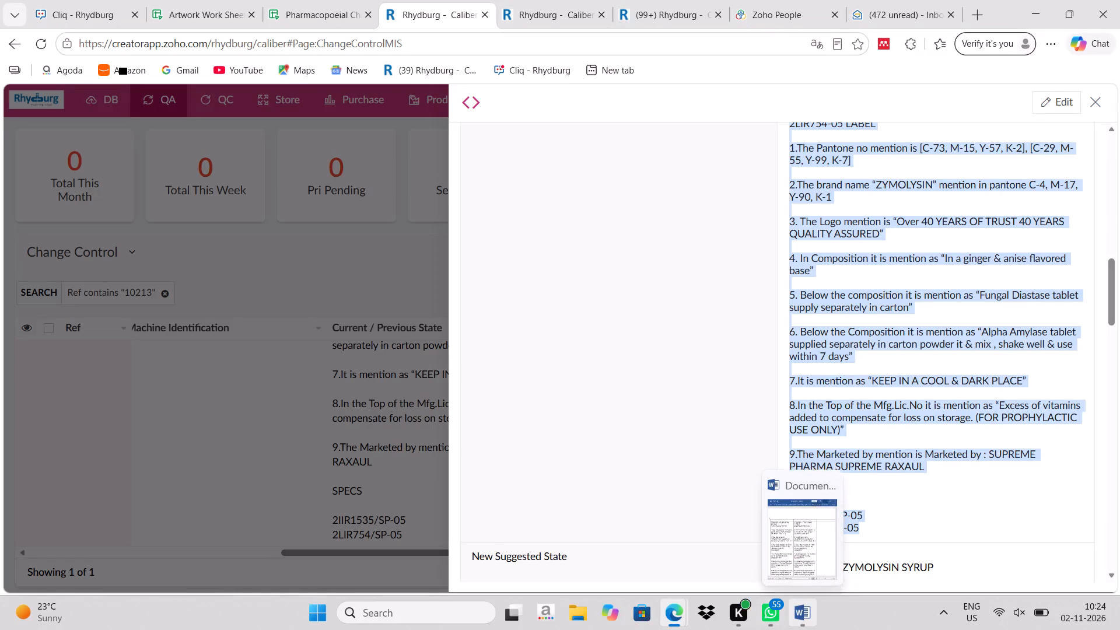
# In the Word document, paste the copied current-state text for ICIN0281 - ZYMOLYSIN SYRUP into the first cell of the table's empty top row.
pyautogui.click(794, 547)
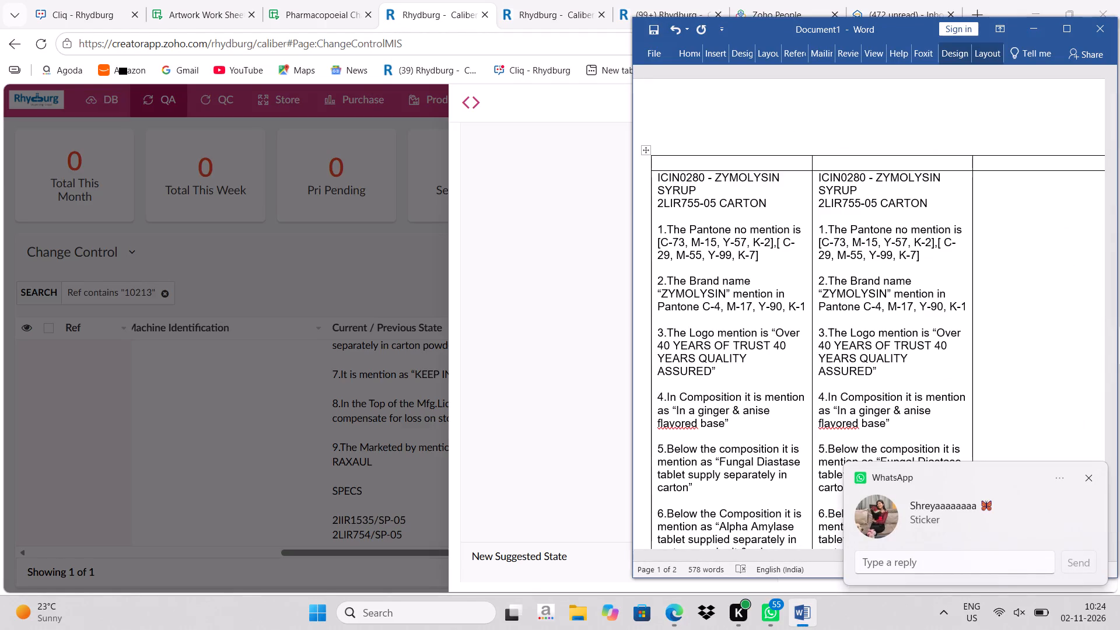
pyautogui.click(1091, 479)
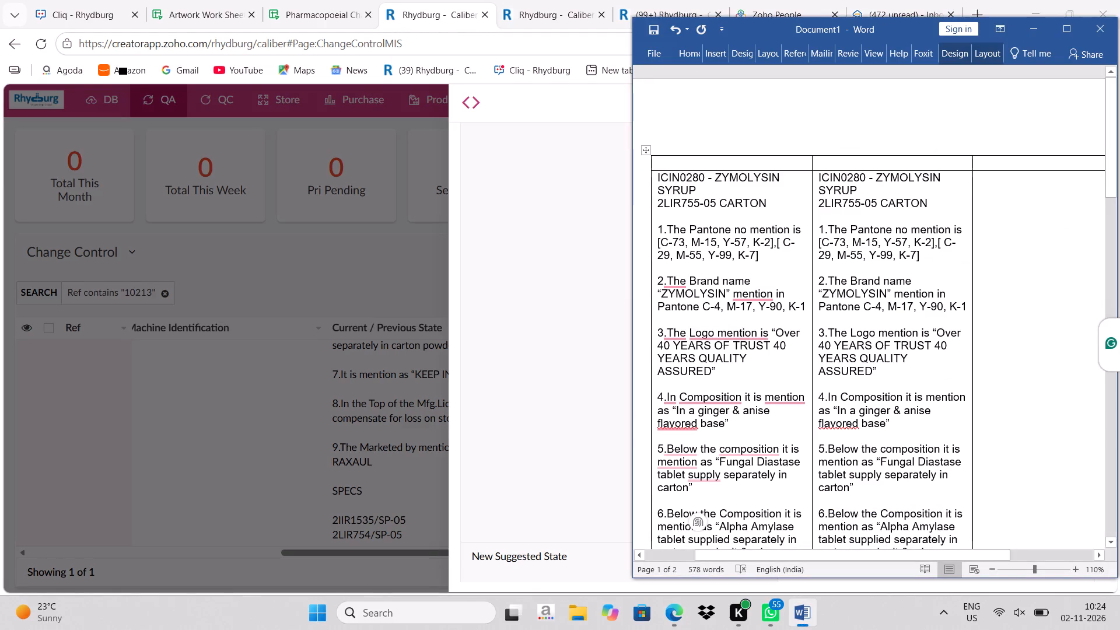
pyautogui.click(676, 162)
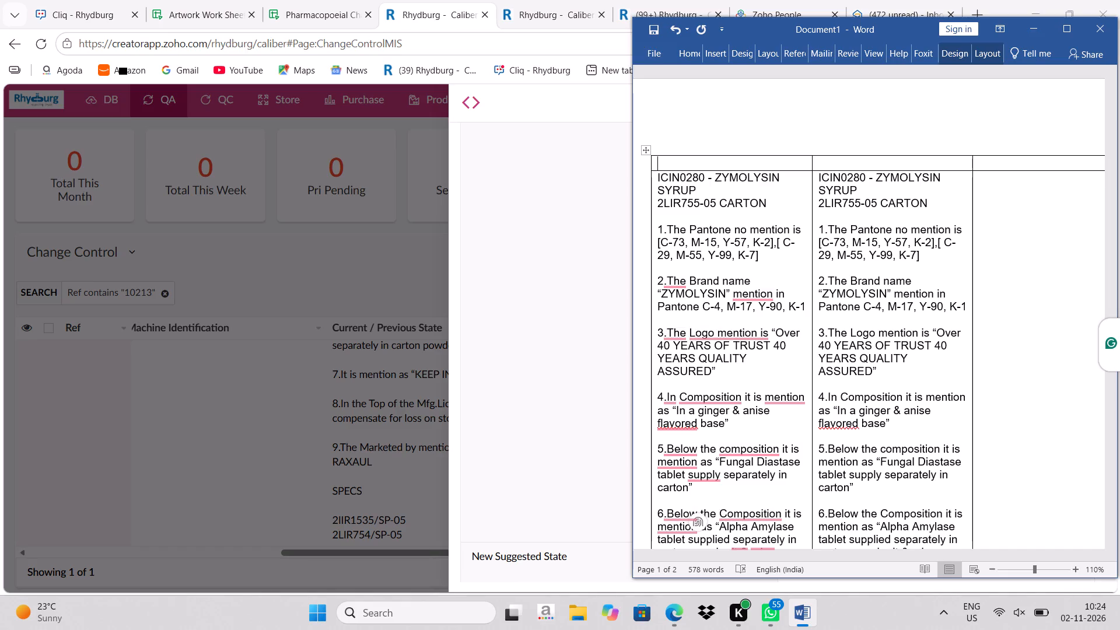
pyautogui.hotkey('ctrl', 'v')
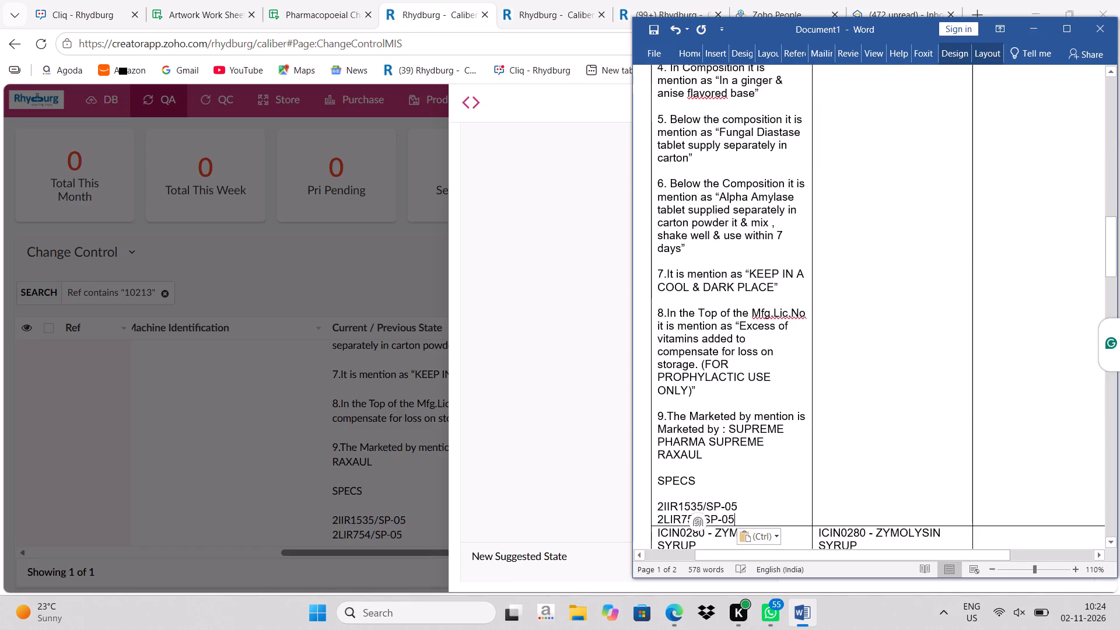
pyautogui.scroll(20, 895, 278)
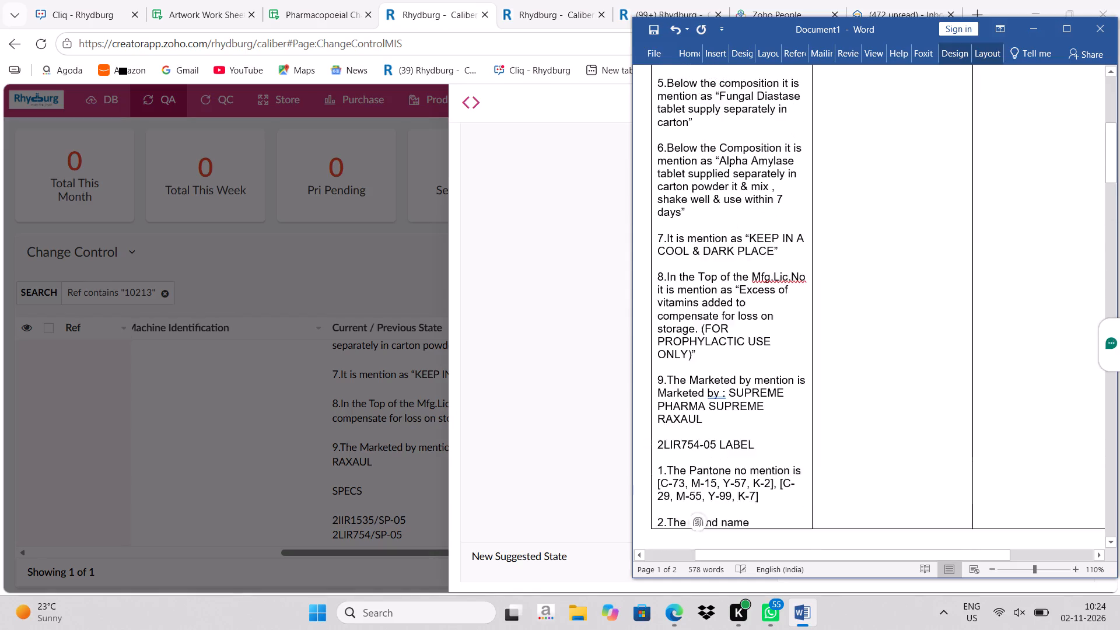
pyautogui.scroll(11, 901, 276)
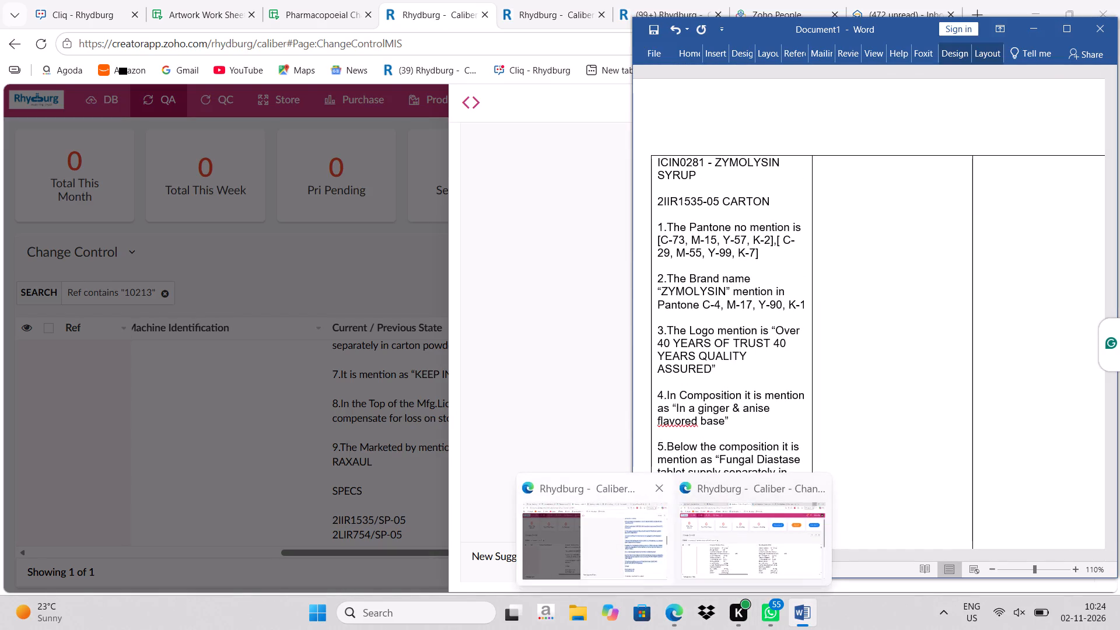
# Switch to the change control record in Edge and copy the full New Suggested State text, from ICIN0281 - ZYMOLYSIN SYRUP through 2LIR754/SP-06.
pyautogui.click(652, 558)
pyautogui.scroll(-5, 726, 374)
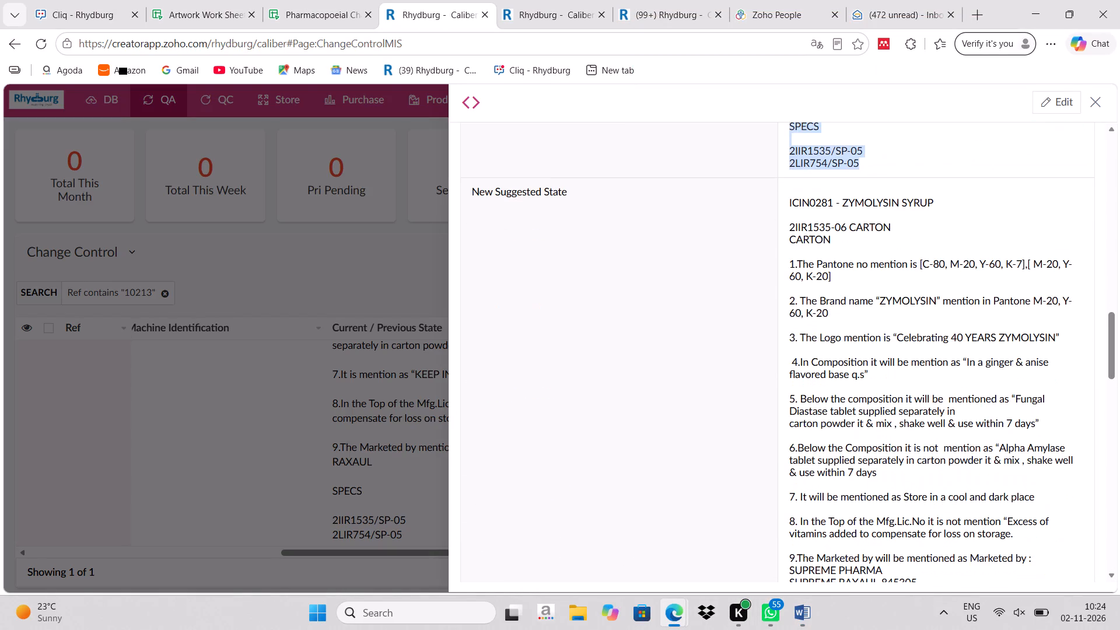
pyautogui.moveTo(784, 202); pyautogui.dragTo(931, 582)
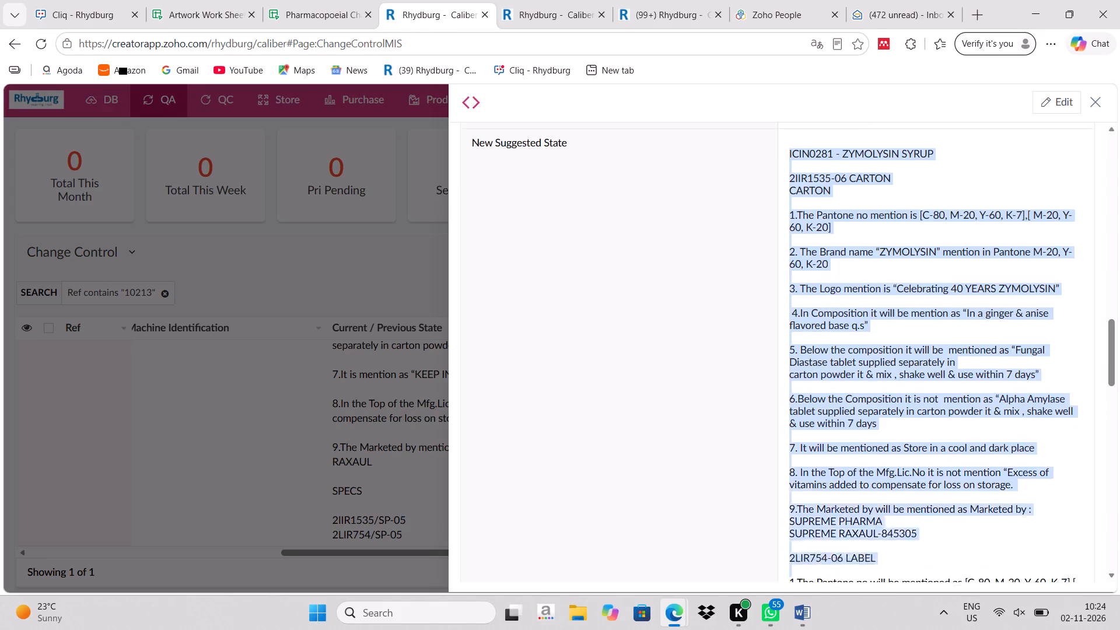
pyautogui.moveTo(931, 582); pyautogui.dragTo(884, 382)
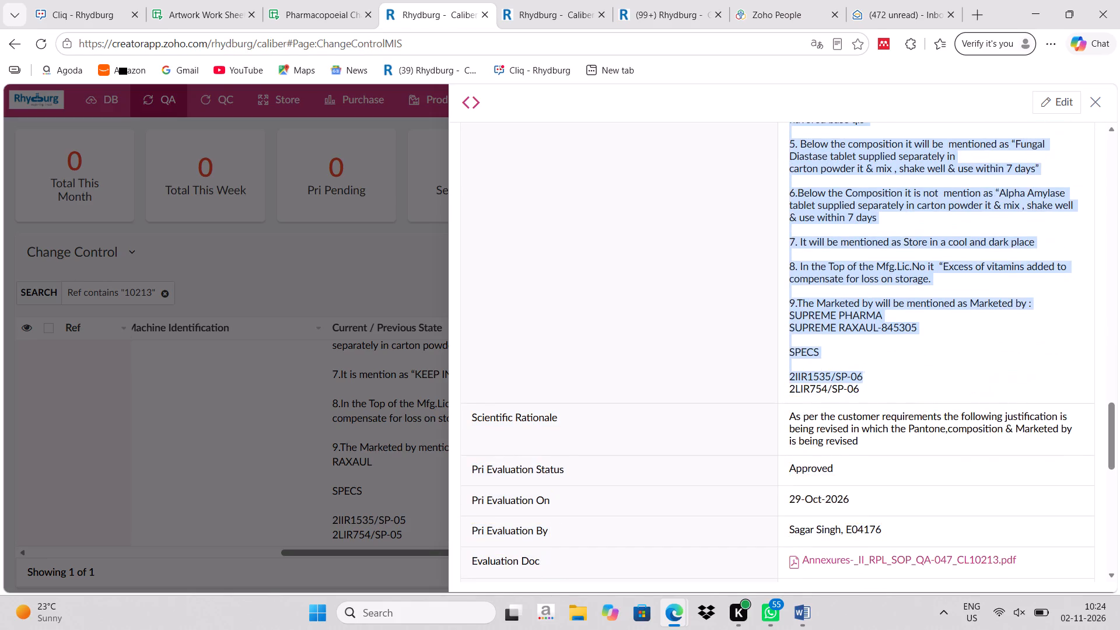
pyautogui.moveTo(884, 382); pyautogui.dragTo(882, 393)
pyautogui.click(913, 337)
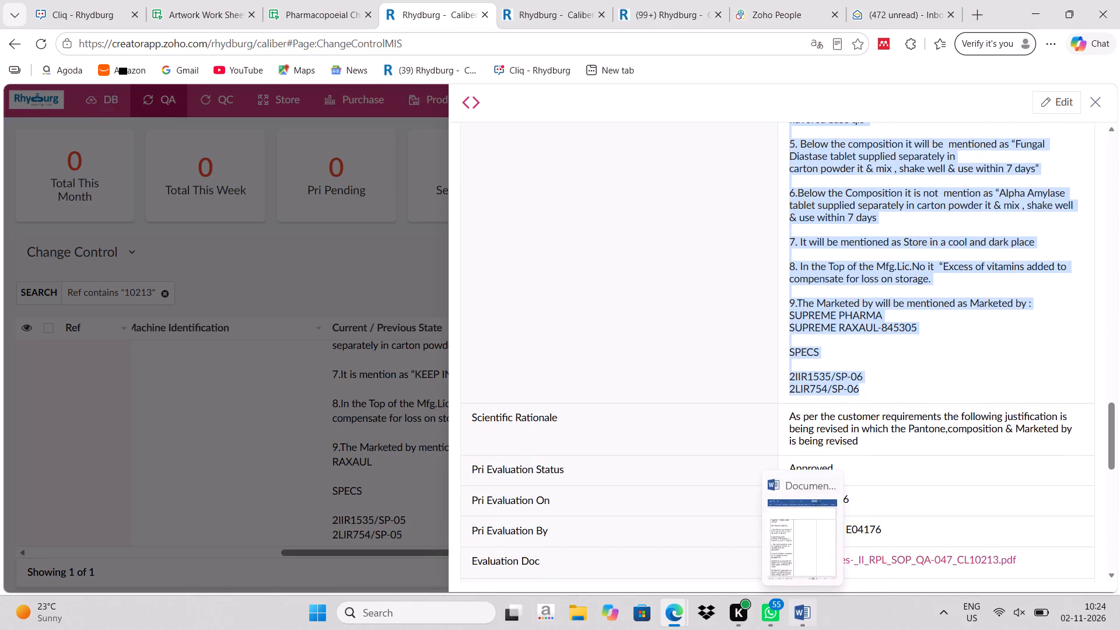
# Back in the Word document, paste the suggested-state text into the second cell of the table's top row, beside the current-state text.
pyautogui.click(796, 566)
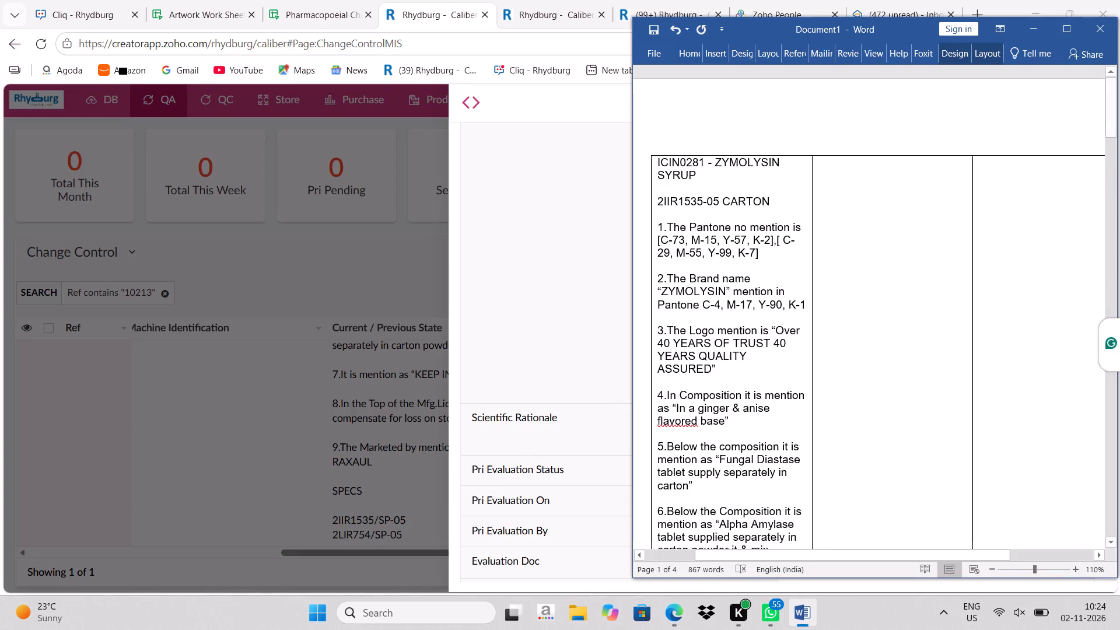
pyautogui.scroll(5, 1111, 164)
pyautogui.click(871, 190)
pyautogui.hotkey('ctrl', 'v')
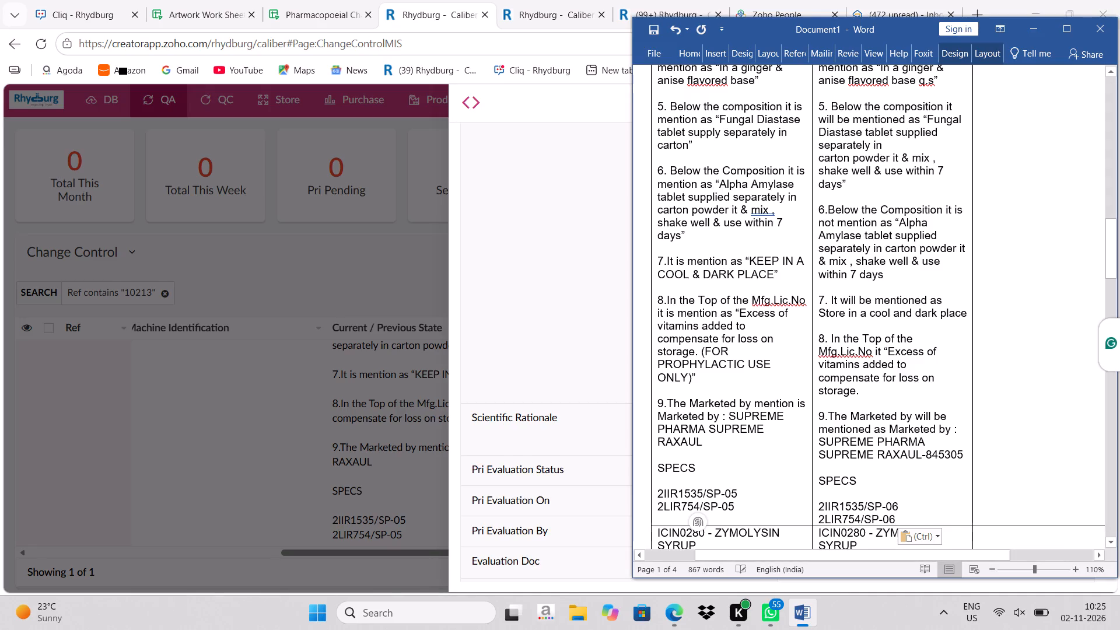
pyautogui.scroll(5, 1035, 242)
pyautogui.scroll(-3, 1033, 241)
pyautogui.scroll(11, 1032, 240)
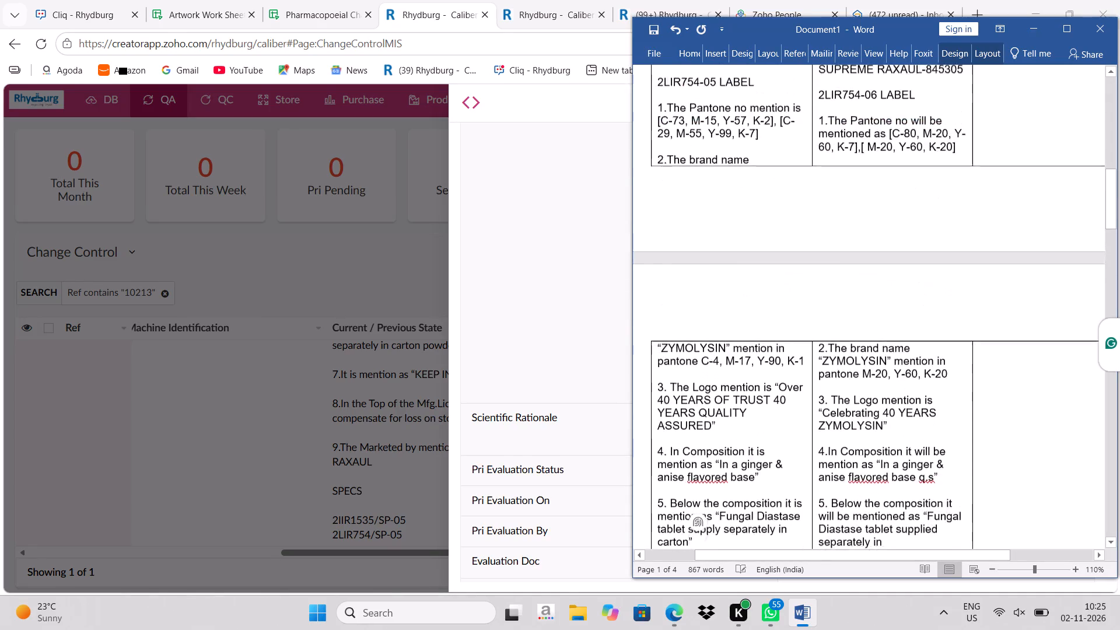
pyautogui.scroll(15, 1035, 225)
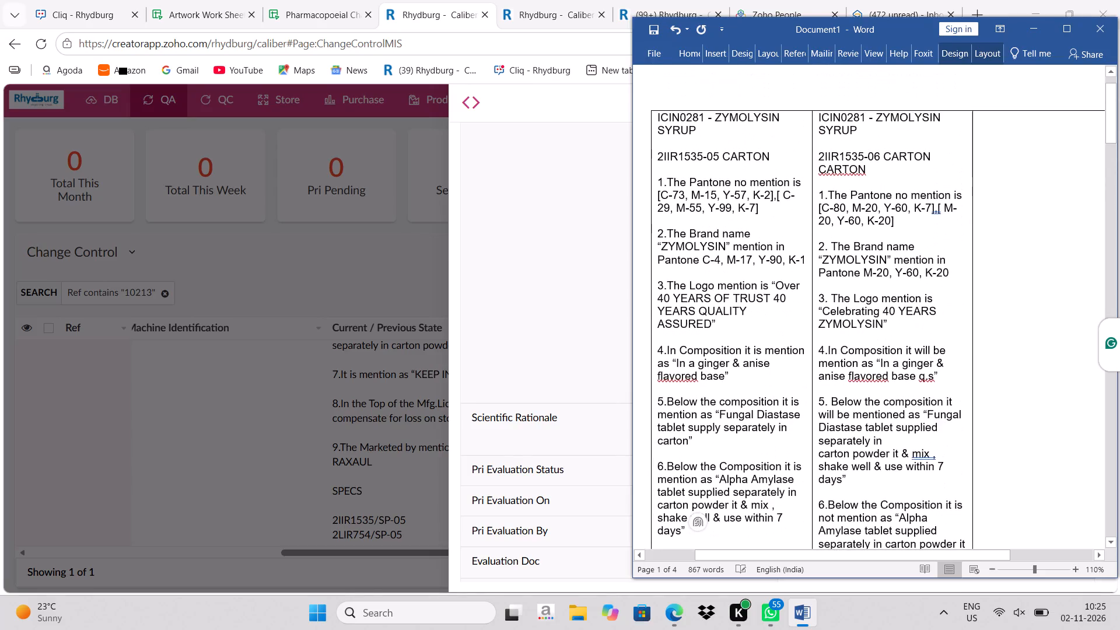
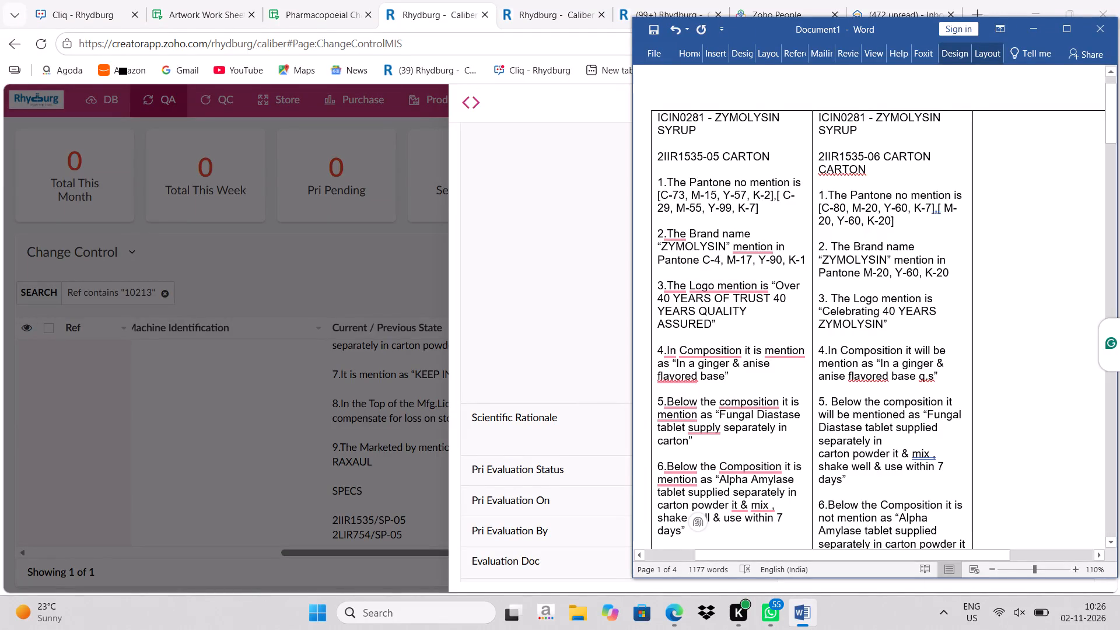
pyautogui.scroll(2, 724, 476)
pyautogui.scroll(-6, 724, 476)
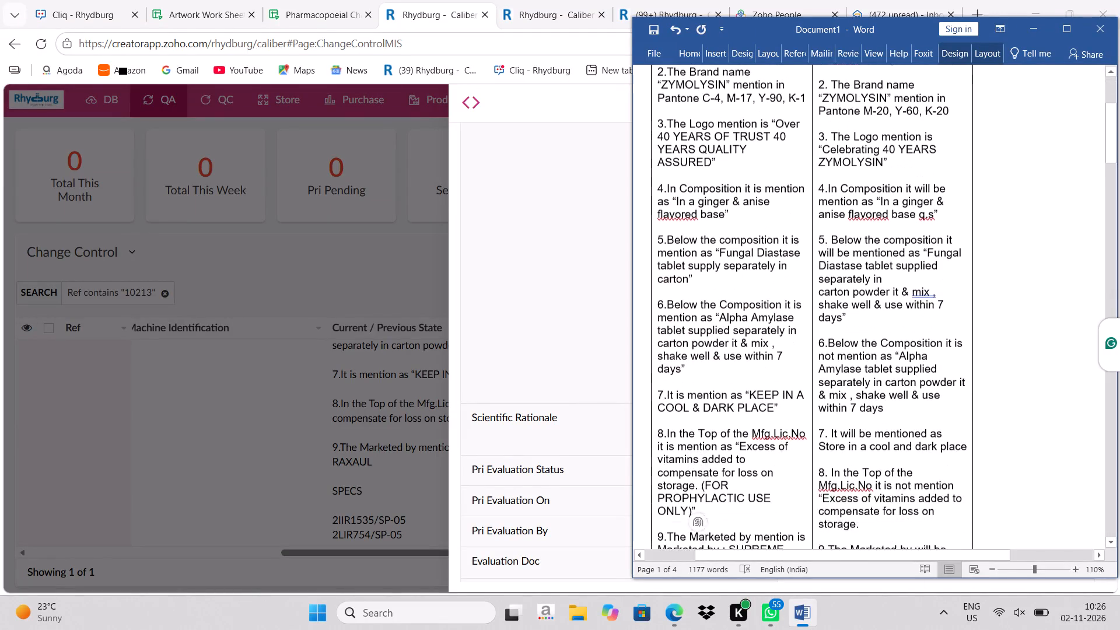
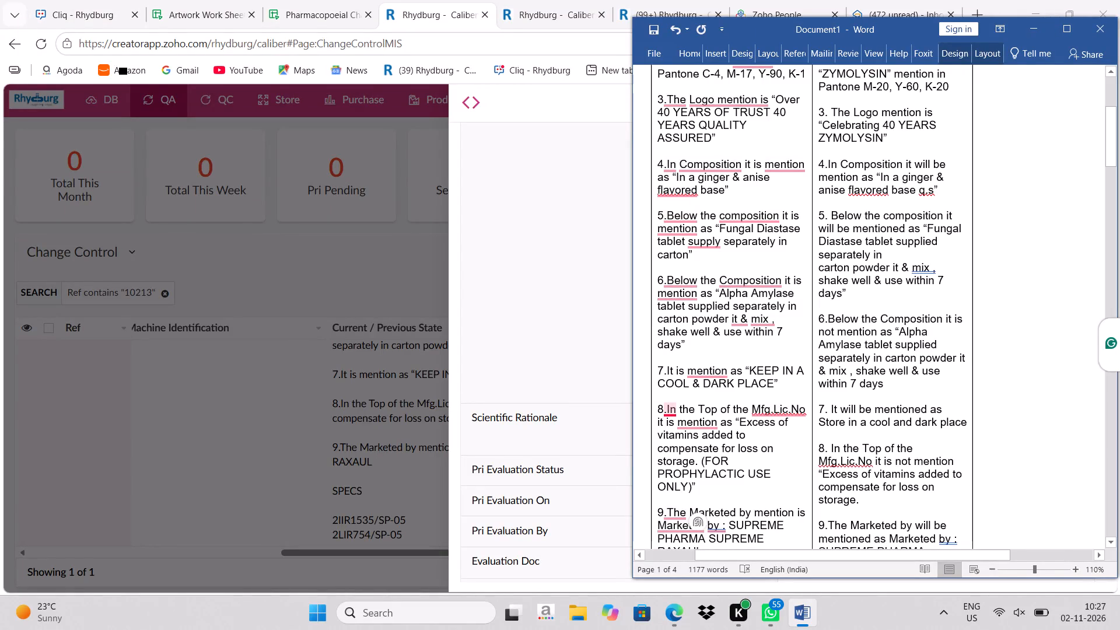
# Place the text cursor right after "not" in point 8 of the suggested-state column, about the Mfg.Lic.No text.
pyautogui.click(911, 464)
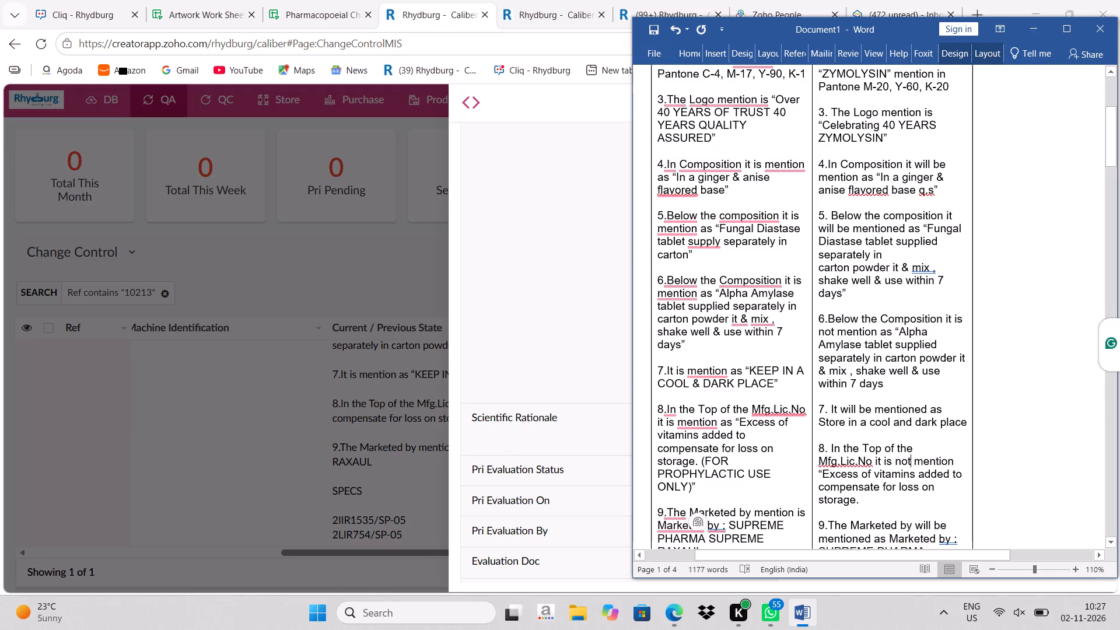
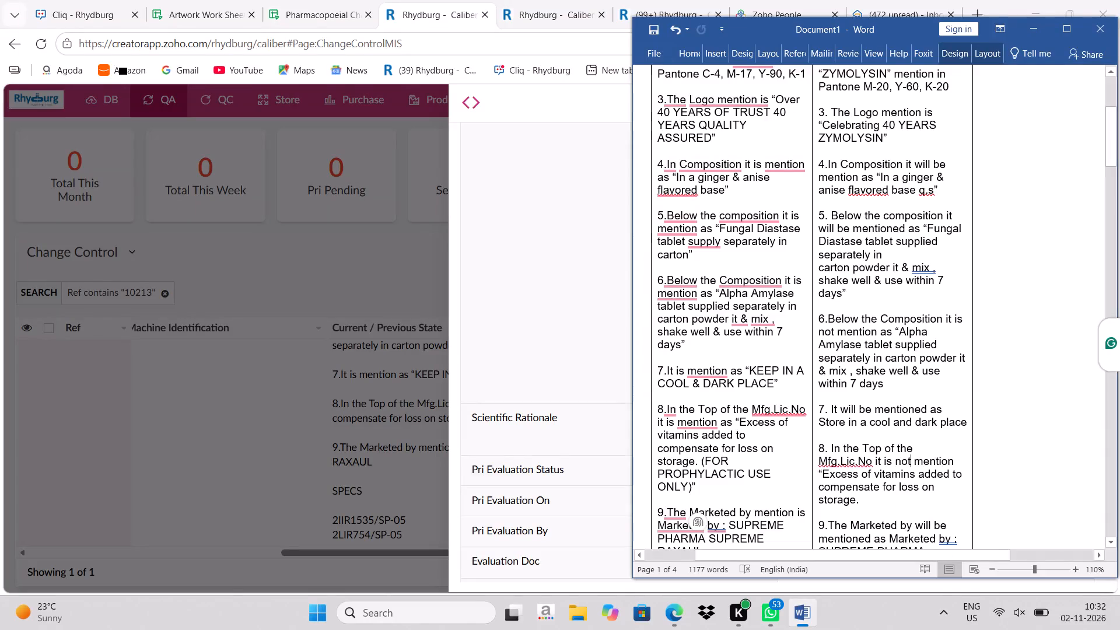
# Switch to the Edge browser and open the Item Master dashboard in the tab showing the Gap Analysis Report.
pyautogui.moveTo(206, 17); pyautogui.dragTo(233, 19)
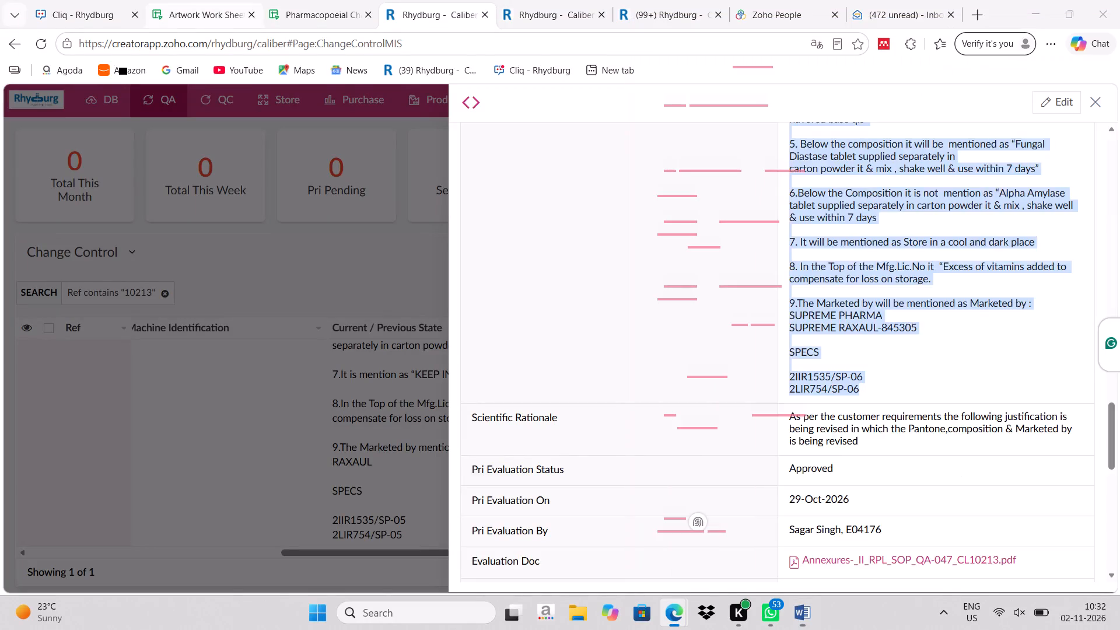
pyautogui.click(523, 5)
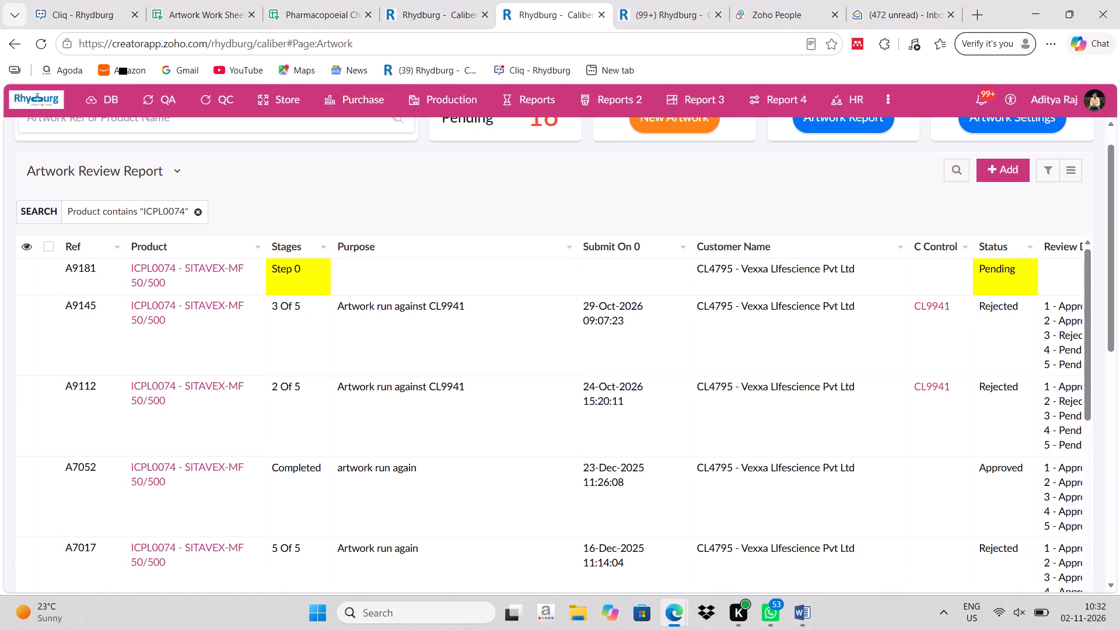
pyautogui.click(423, 5)
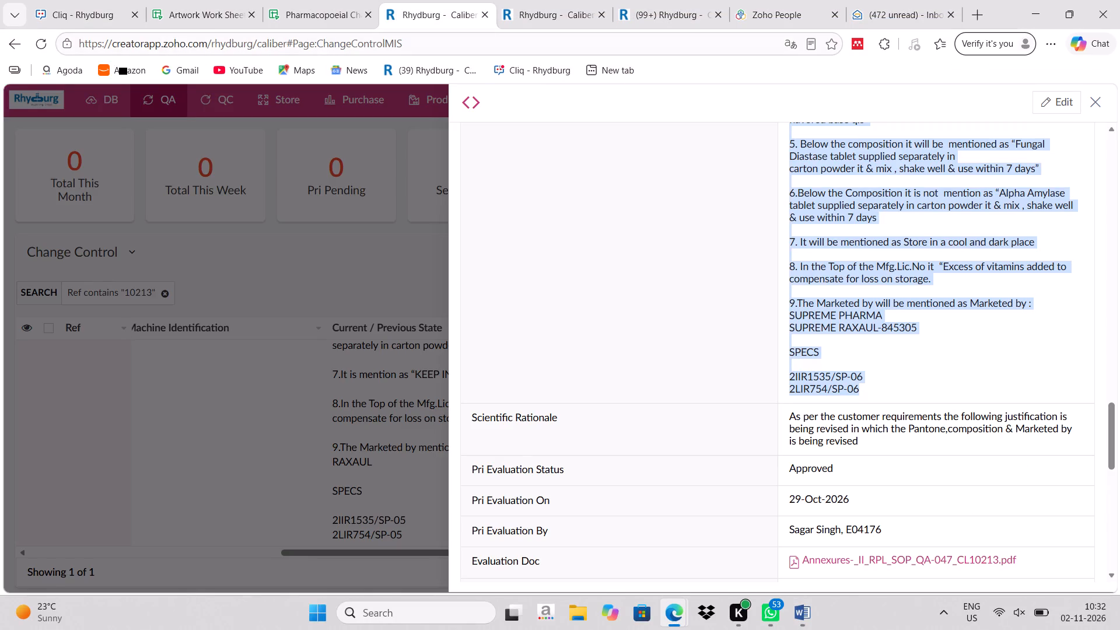
pyautogui.click(658, 8)
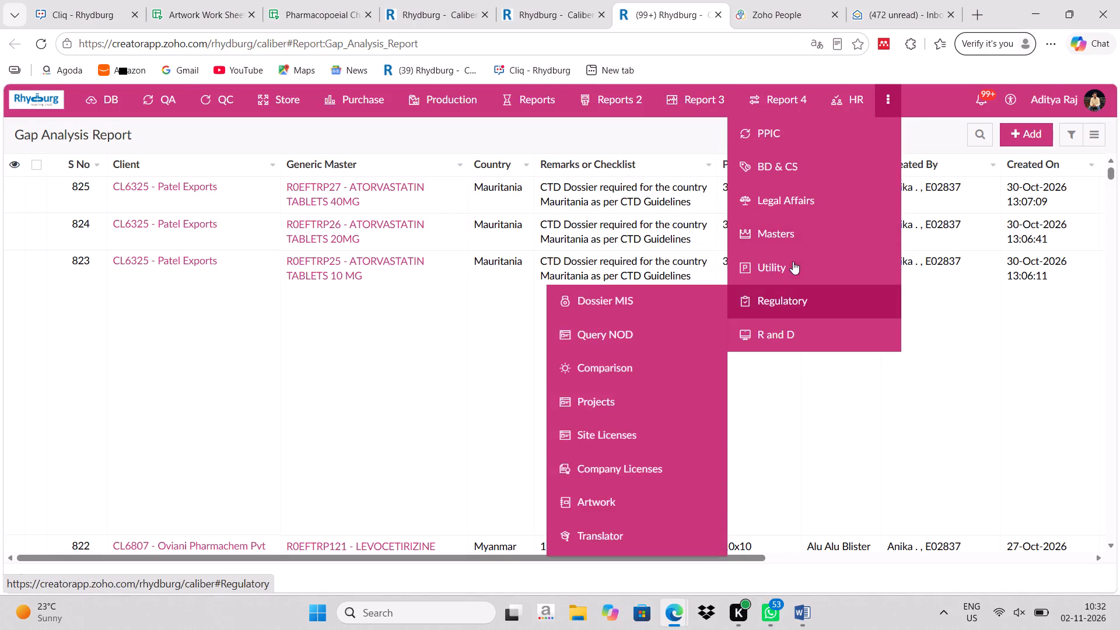
pyautogui.click(674, 236)
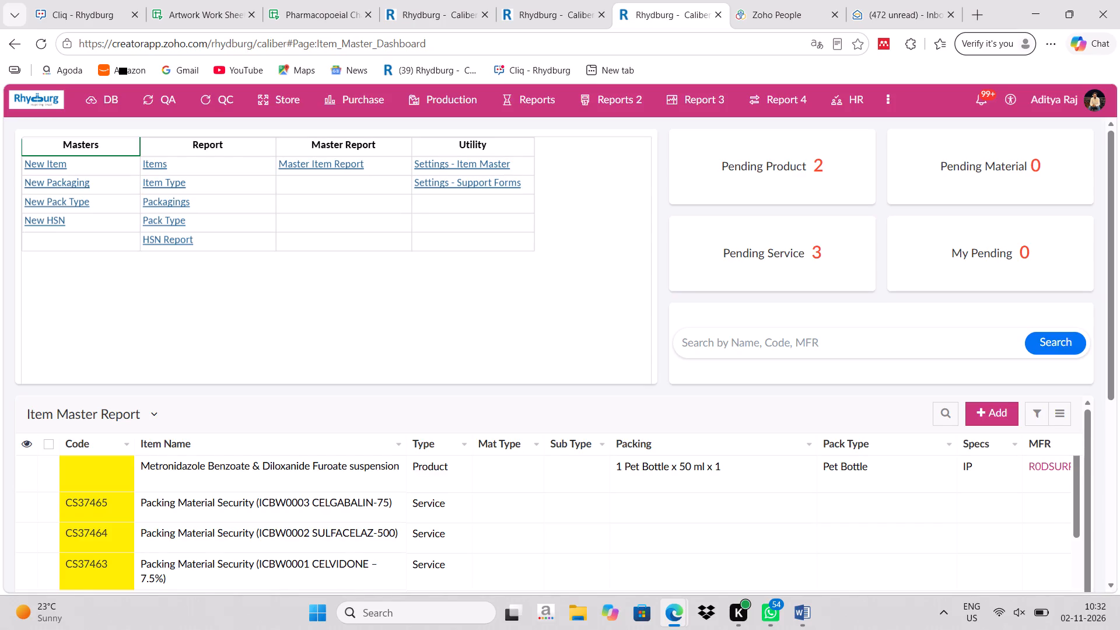
# Search the Item Master Report for codes containing R0PSP1283.
pyautogui.click(72, 440)
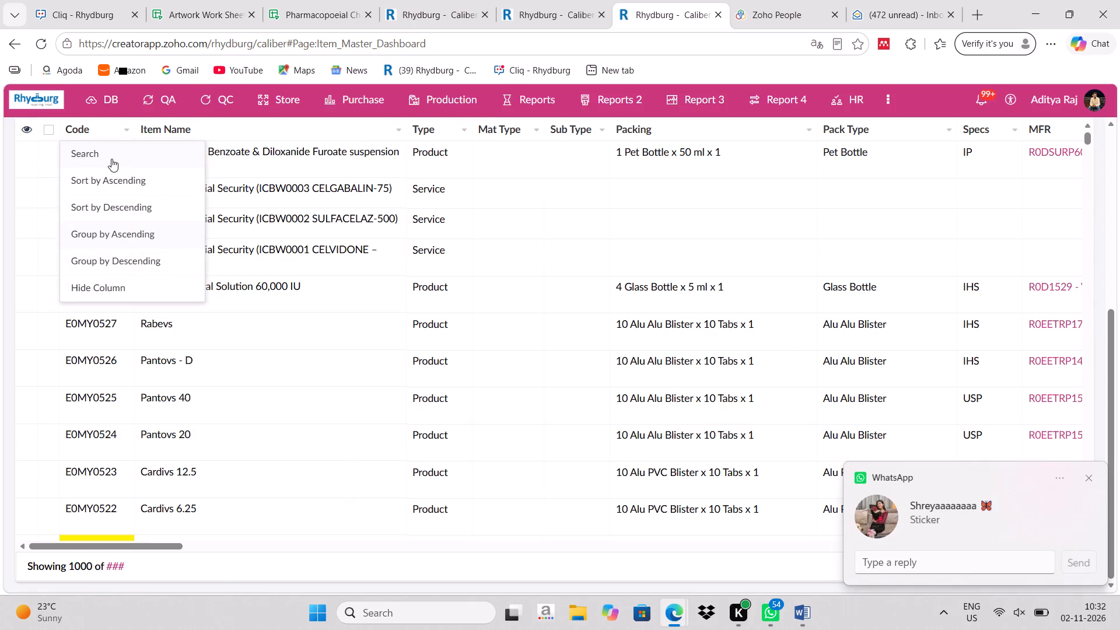
pyautogui.click(111, 159)
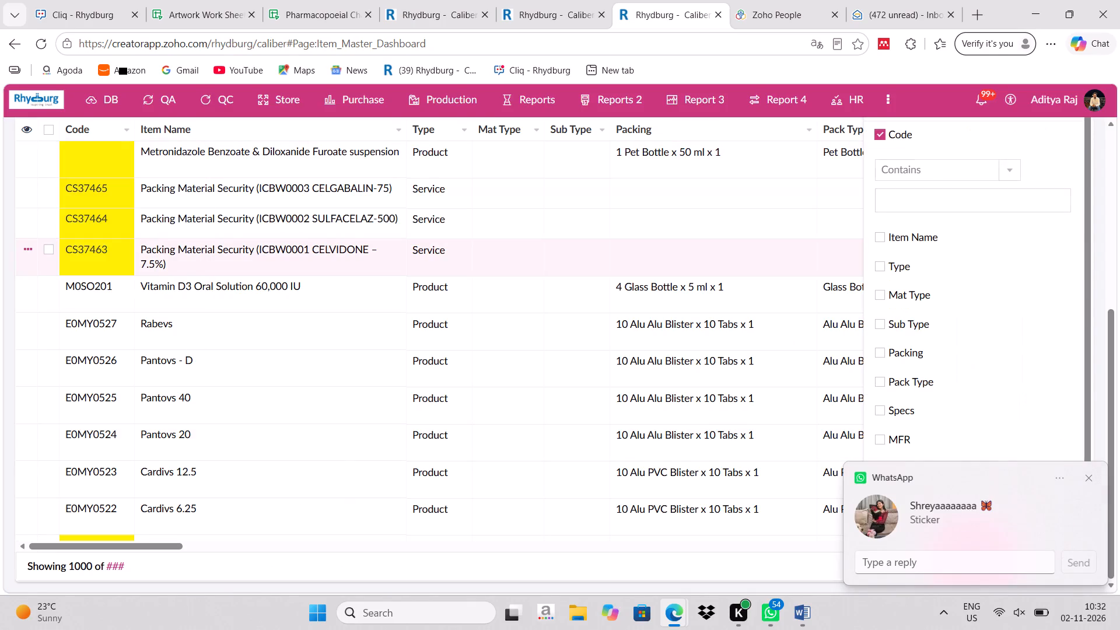
pyautogui.click(1089, 474)
pyautogui.click(903, 207)
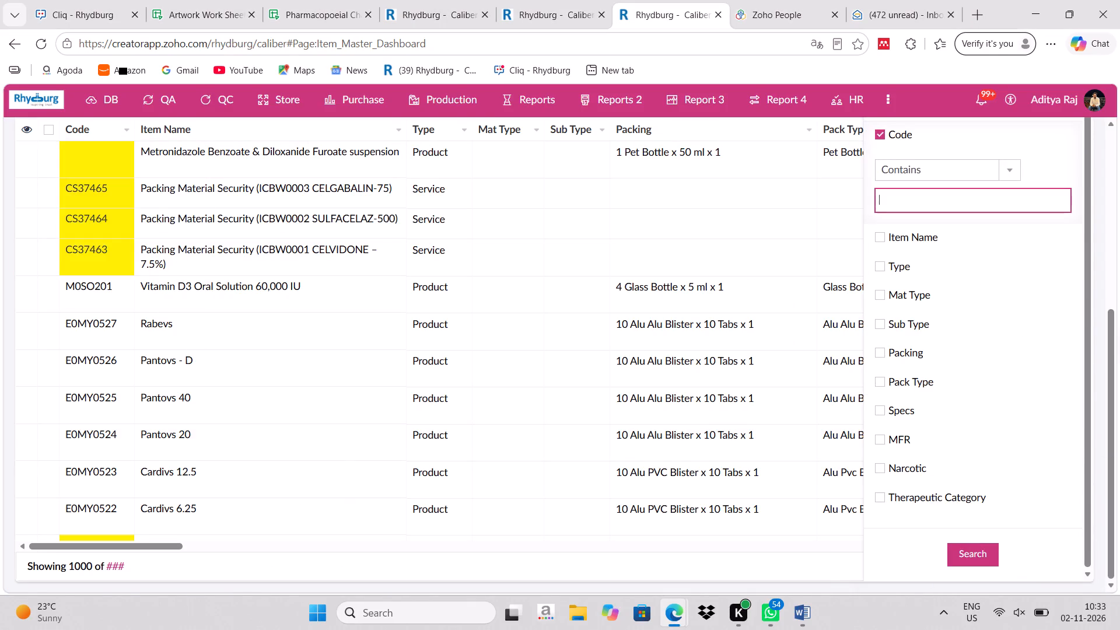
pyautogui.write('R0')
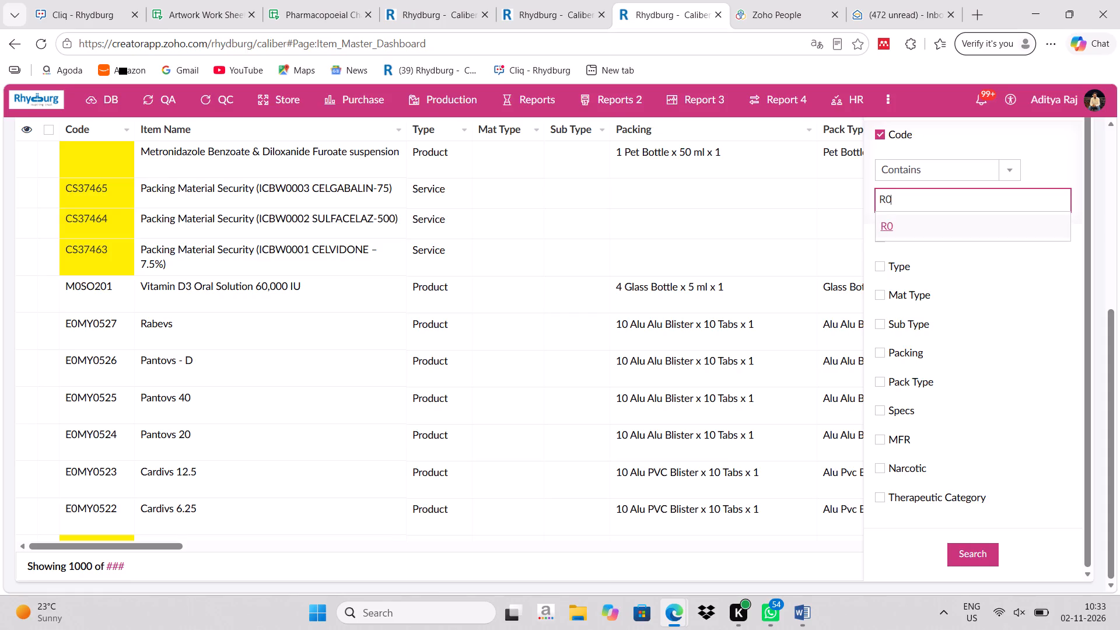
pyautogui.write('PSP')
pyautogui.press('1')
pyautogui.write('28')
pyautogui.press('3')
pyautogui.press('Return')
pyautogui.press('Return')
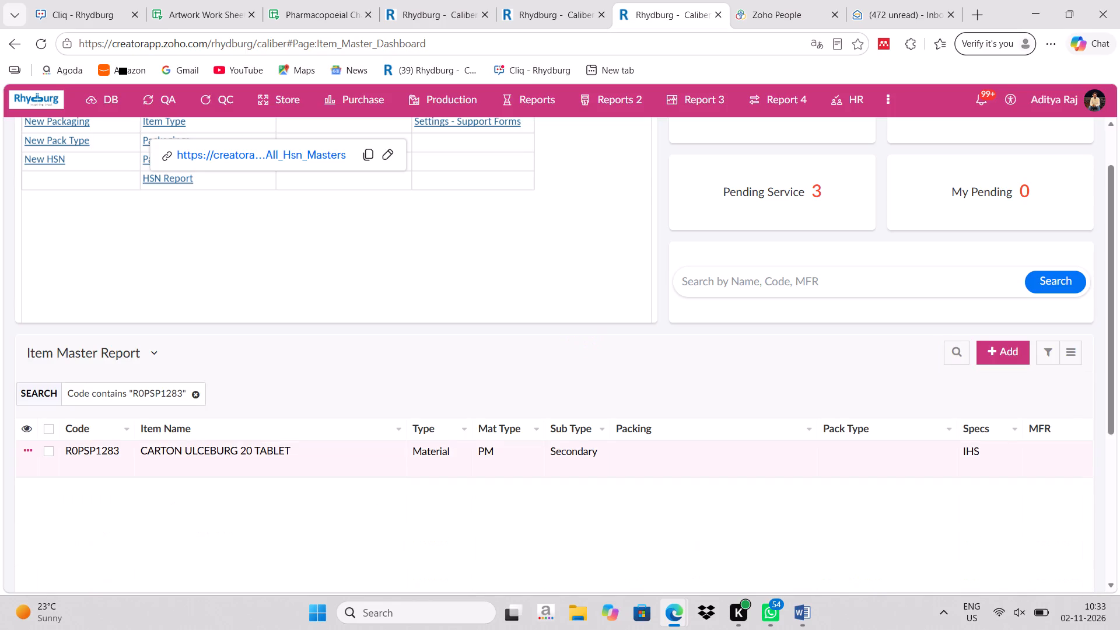
# Examine the remaining columns of the R0PSP1283 item record, including its specification, approval and comment fields.
pyautogui.hscroll(-13, 615, 509)
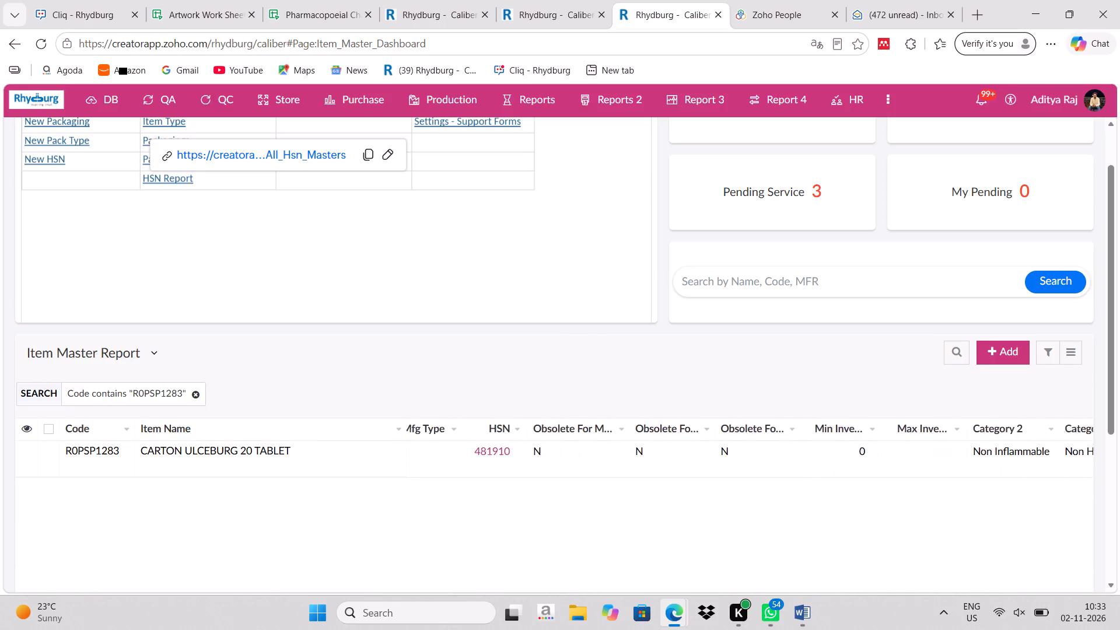
pyautogui.hscroll(-16, 615, 509)
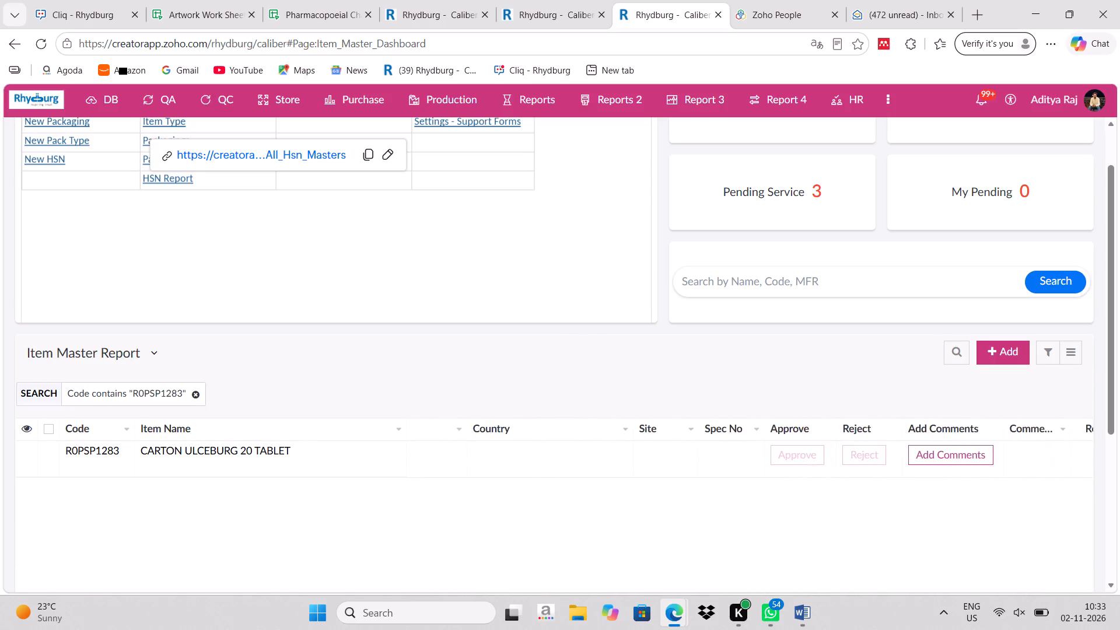
pyautogui.hscroll(14, 615, 509)
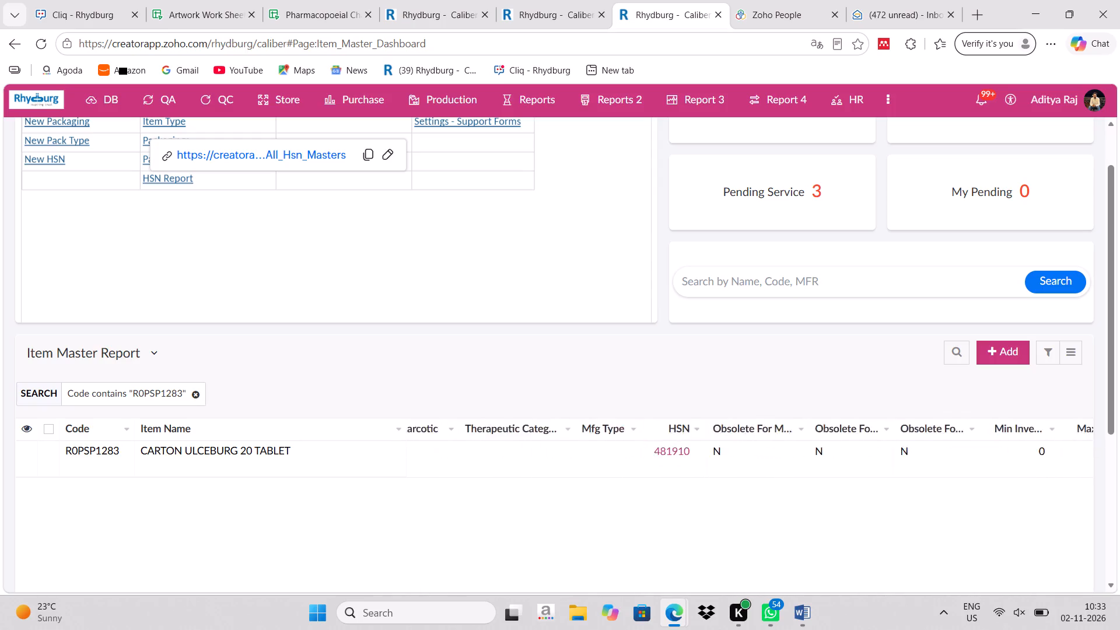
pyautogui.hscroll(9, 615, 509)
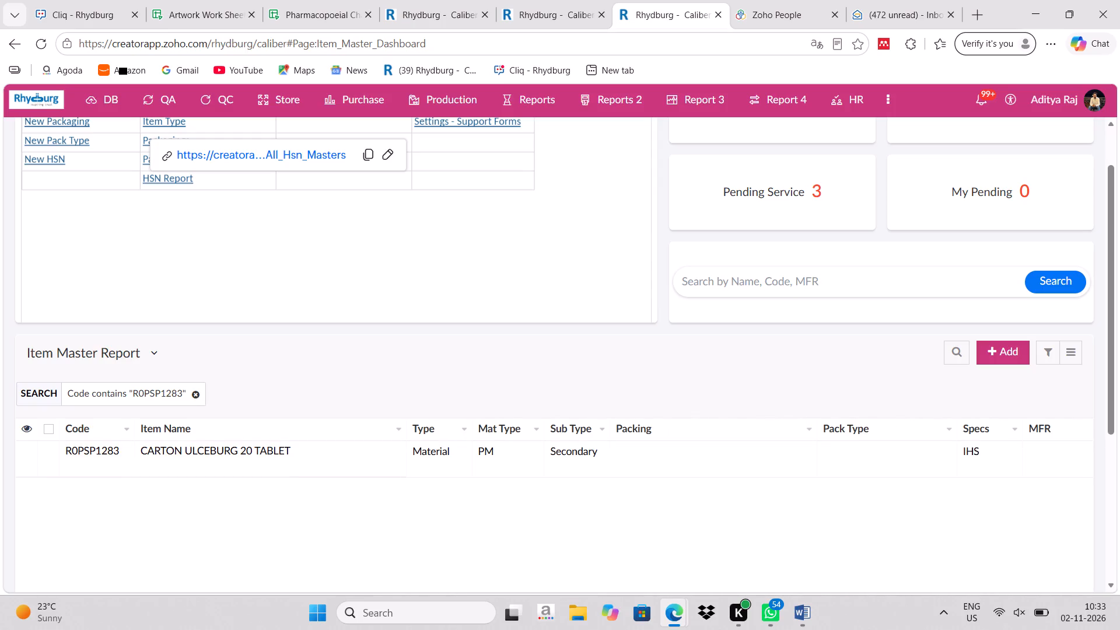
# Add code R0PRP800 to the Item Master Report search and review the status and specification columns of the listed items.
pyautogui.click(81, 427)
pyautogui.click(89, 196)
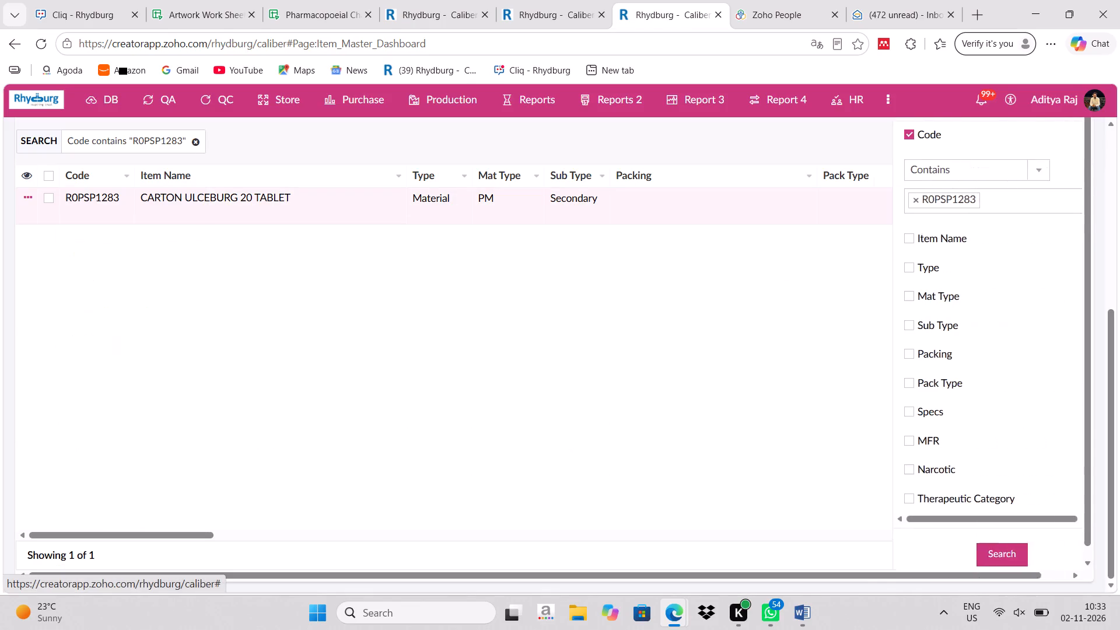
pyautogui.press('r')
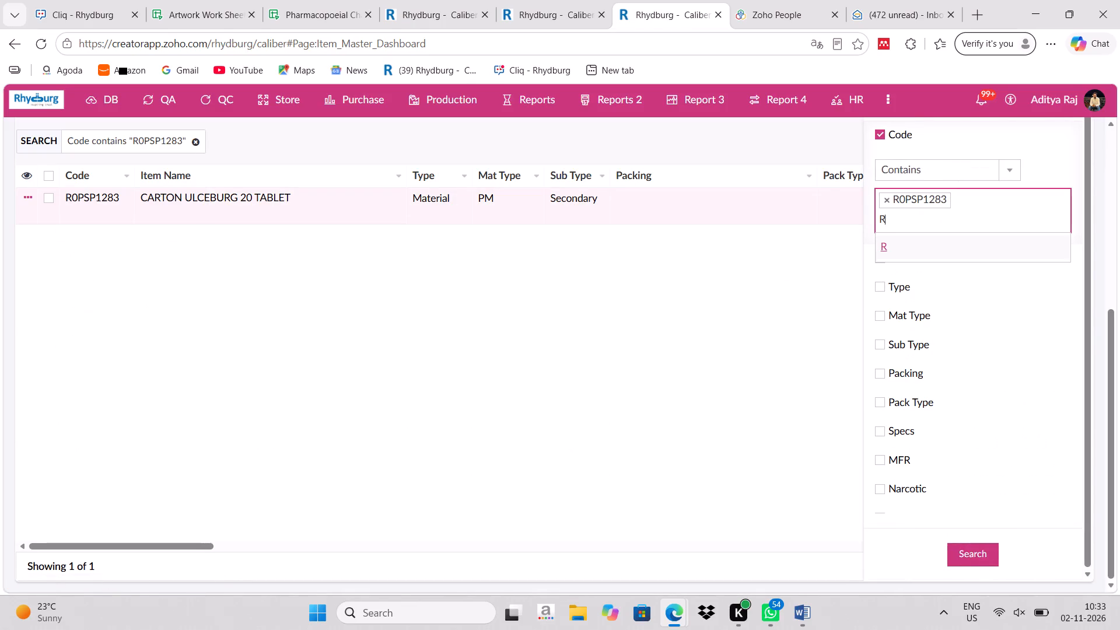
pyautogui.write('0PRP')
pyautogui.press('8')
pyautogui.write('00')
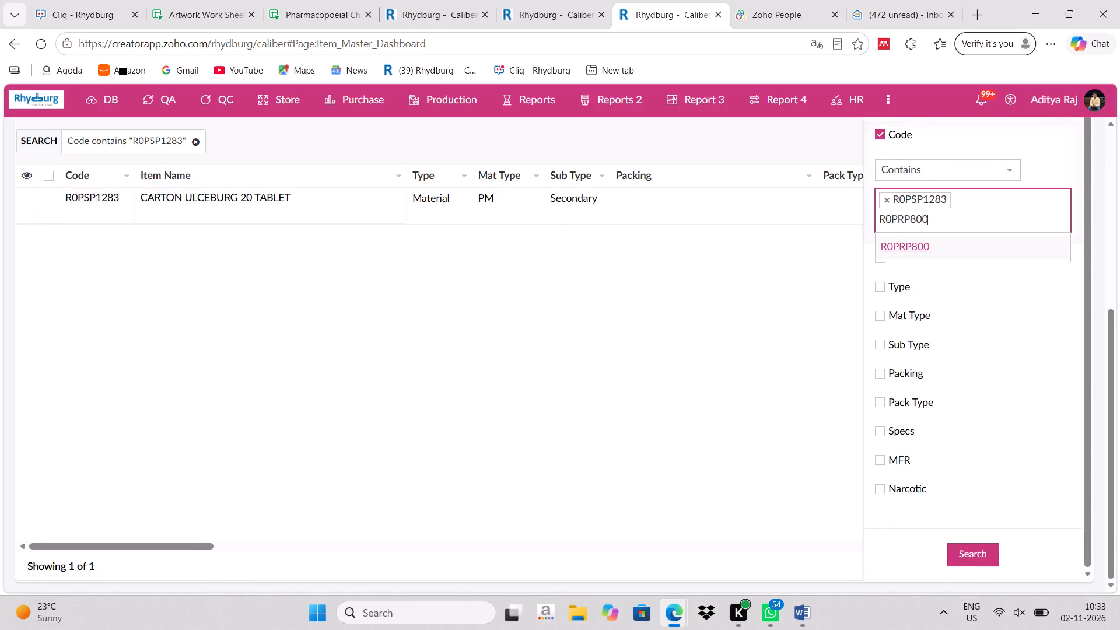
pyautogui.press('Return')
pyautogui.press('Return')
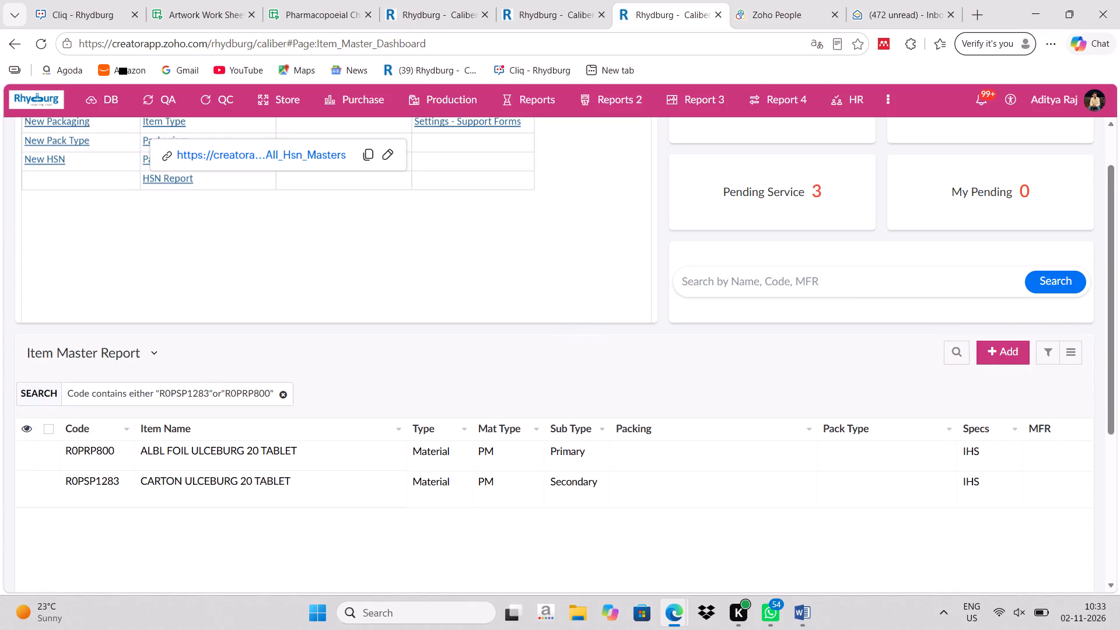
pyautogui.hscroll(-6, 449, 285)
pyautogui.hscroll(-1, 556, 449)
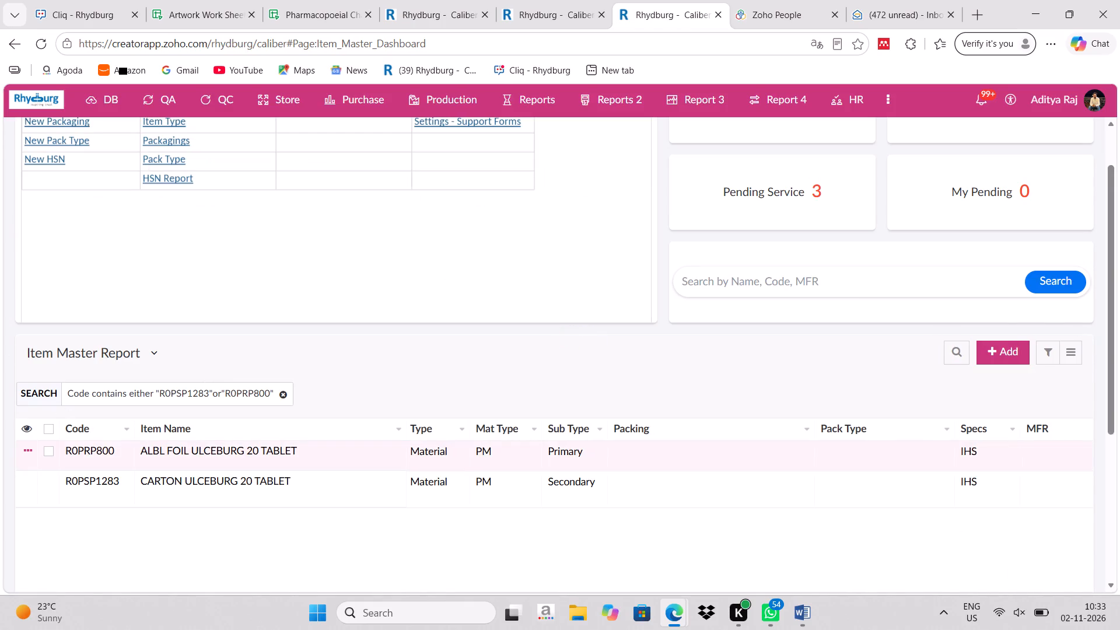
pyautogui.hscroll(-14, 556, 449)
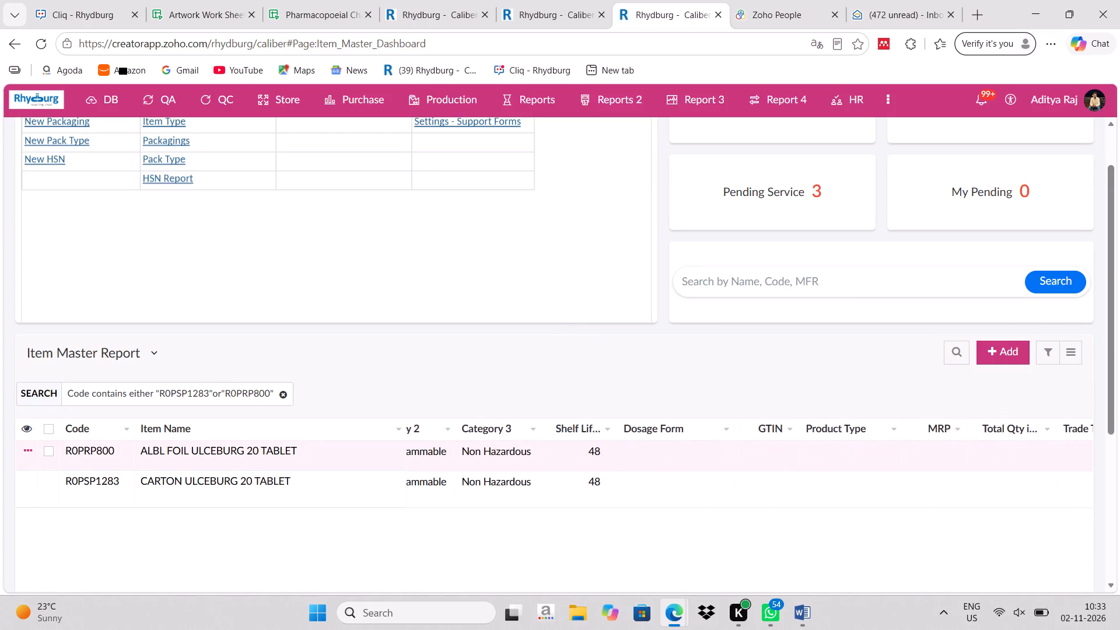
pyautogui.hscroll(-12, 556, 449)
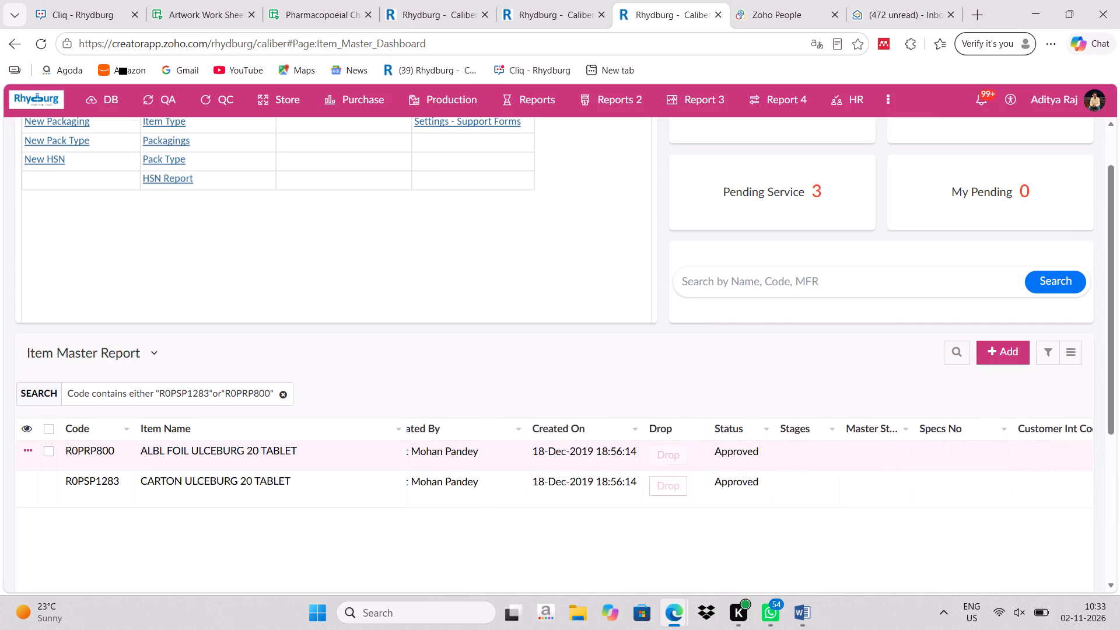
pyautogui.hscroll(-2, 556, 449)
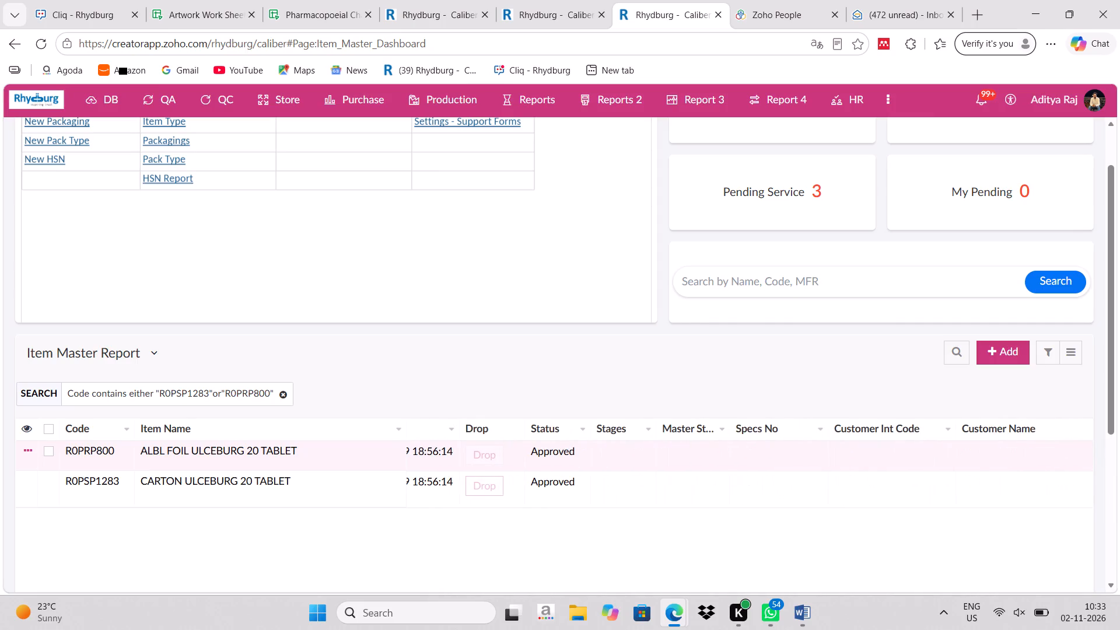
# Add code R0PIP442 to the Item Master Report search and look through the listed insert items.
pyautogui.click(72, 430)
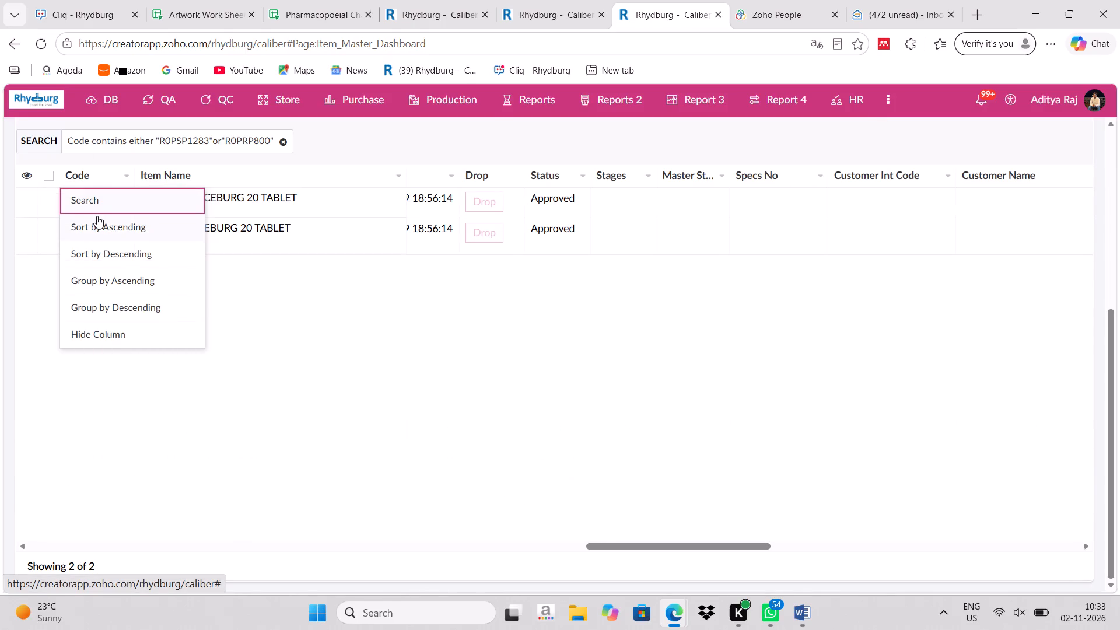
pyautogui.click(90, 208)
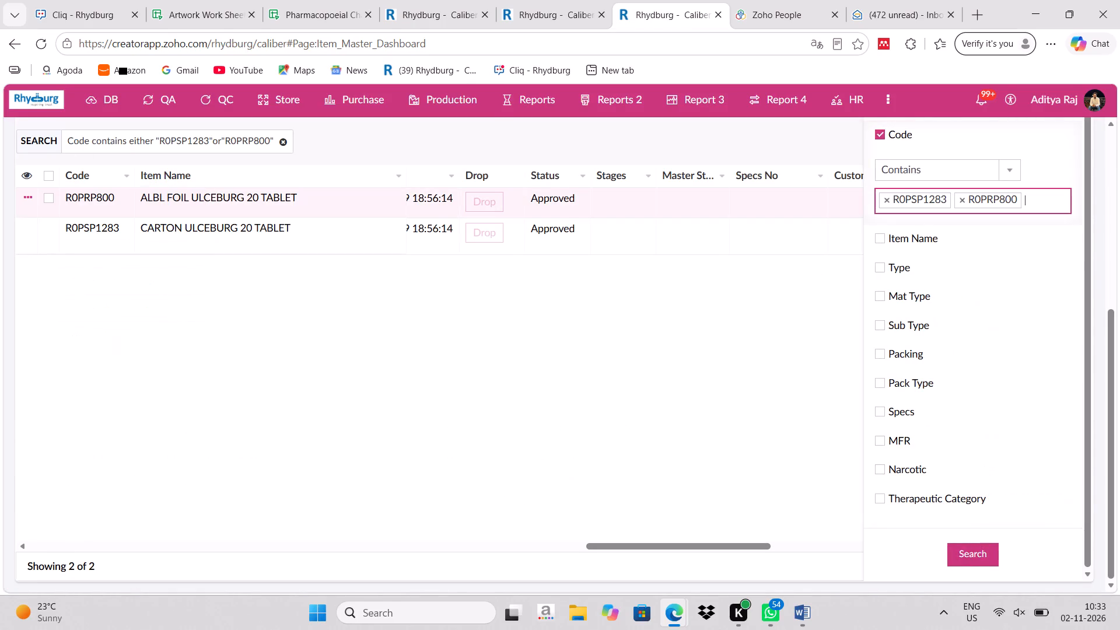
pyautogui.press('r')
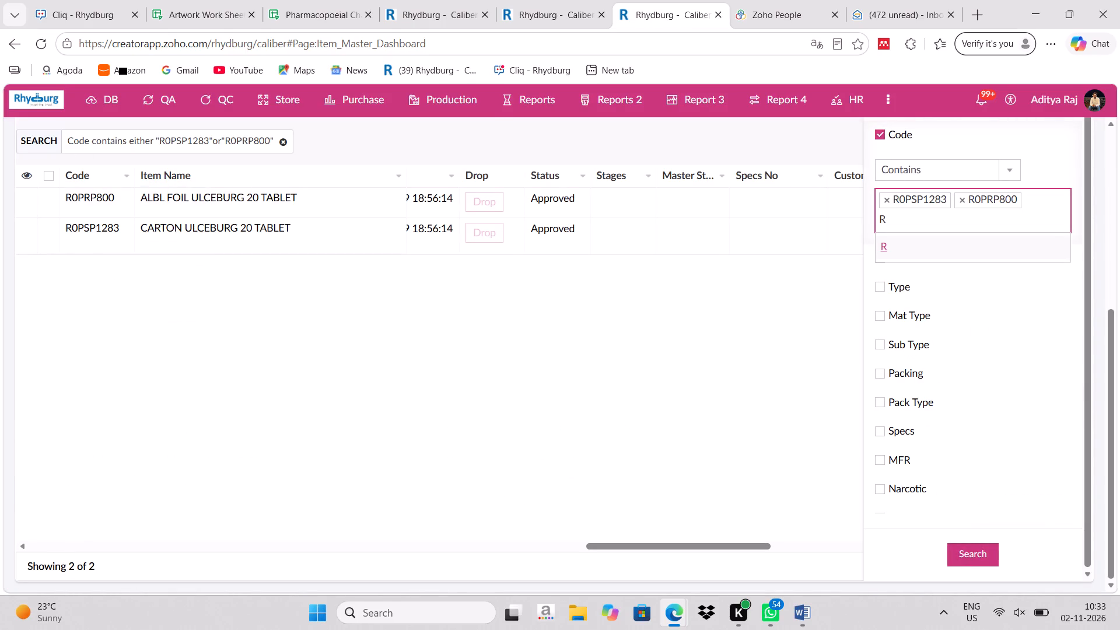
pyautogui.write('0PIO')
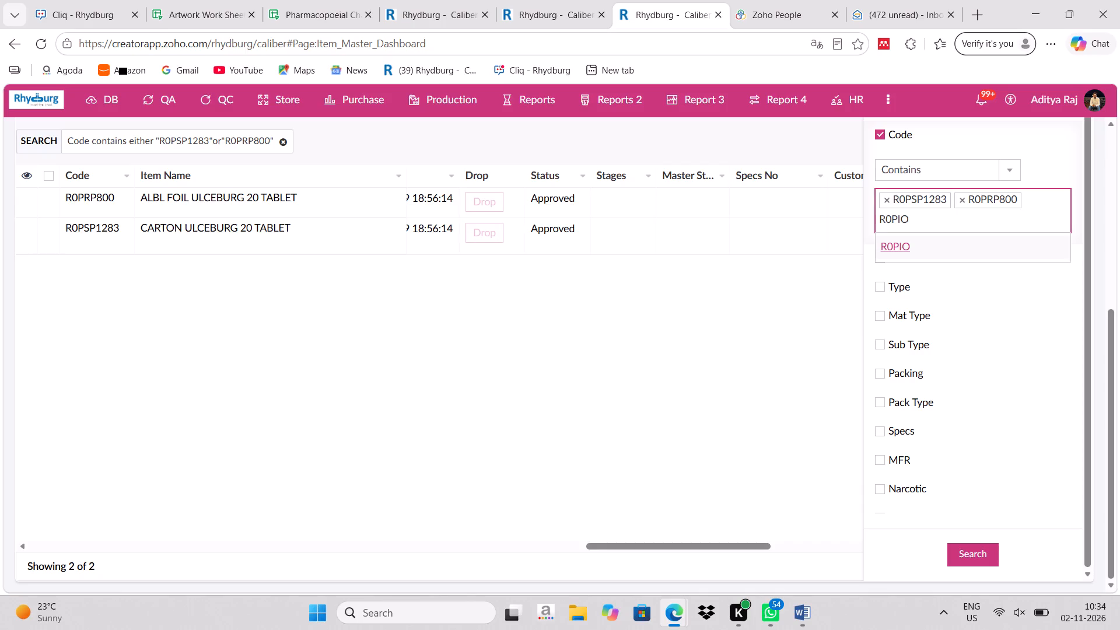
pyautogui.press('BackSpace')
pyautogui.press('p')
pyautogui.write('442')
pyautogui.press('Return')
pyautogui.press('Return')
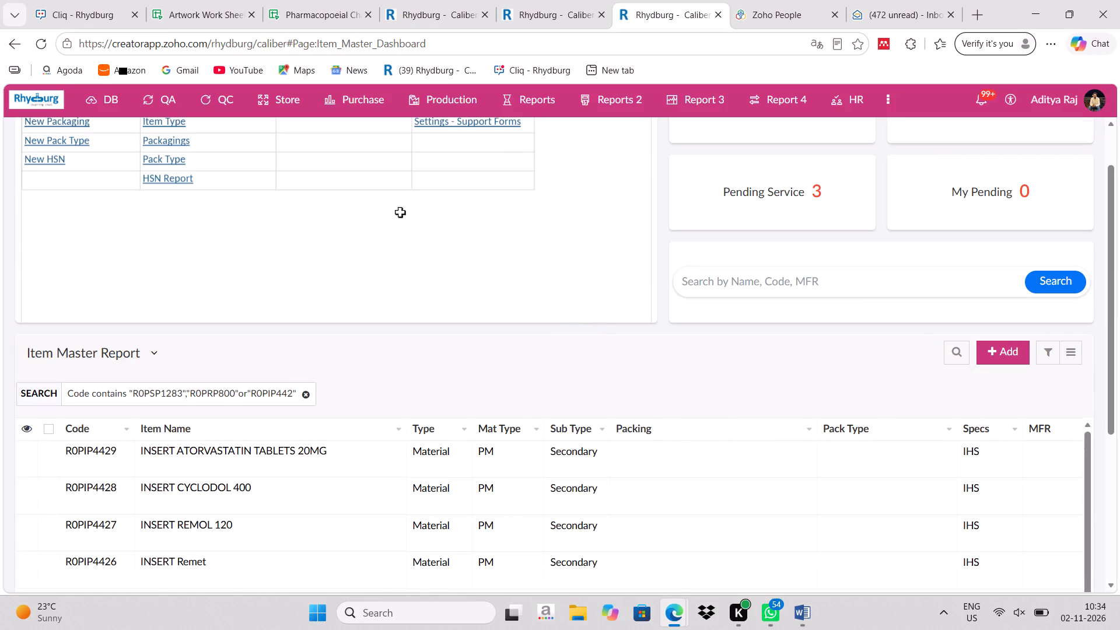
pyautogui.scroll(-1, 390, 320)
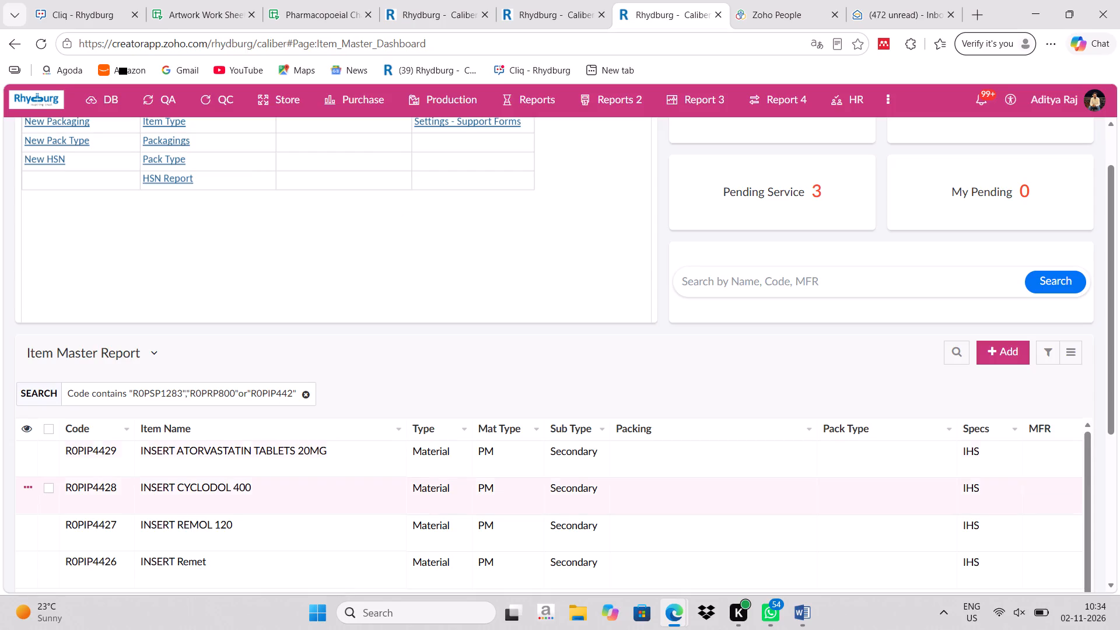
pyautogui.scroll(1, 303, 484)
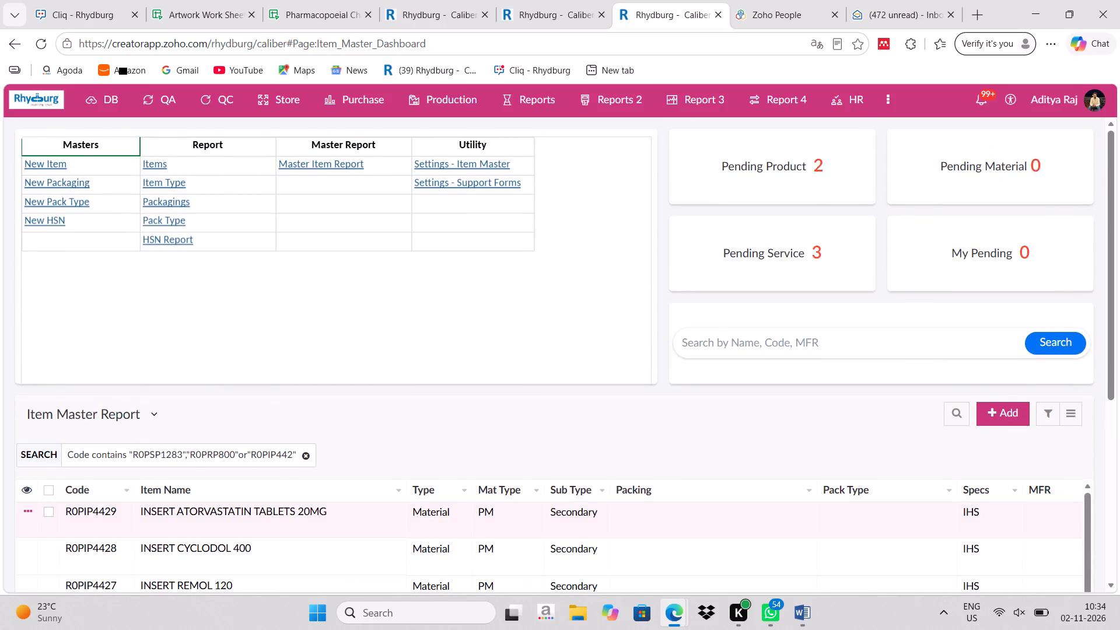
pyautogui.scroll(-2, 315, 510)
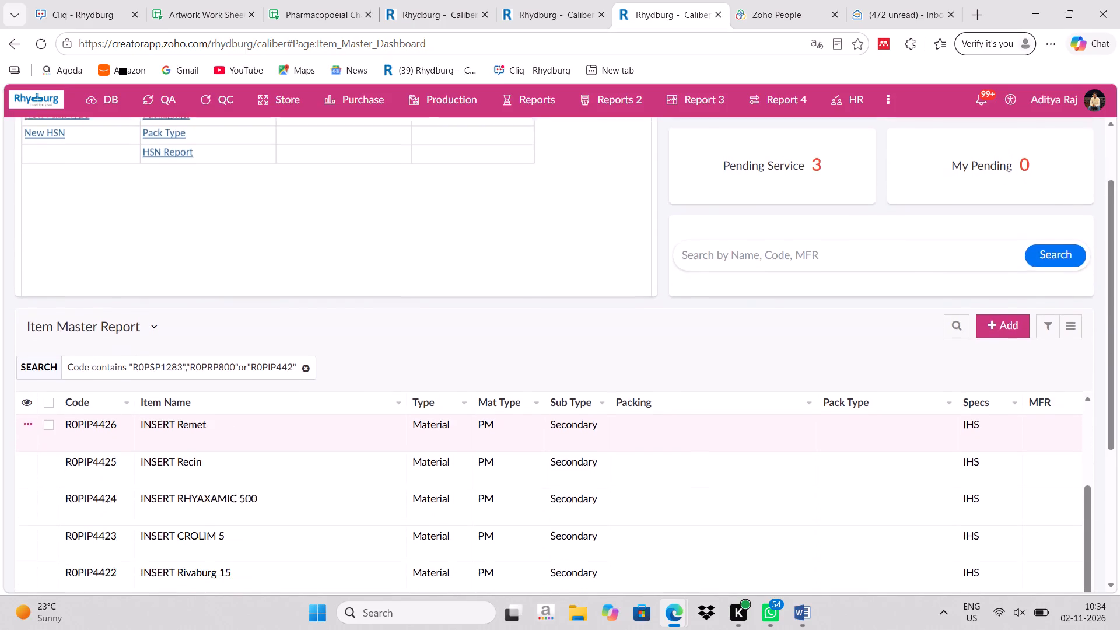
pyautogui.scroll(-3, 314, 514)
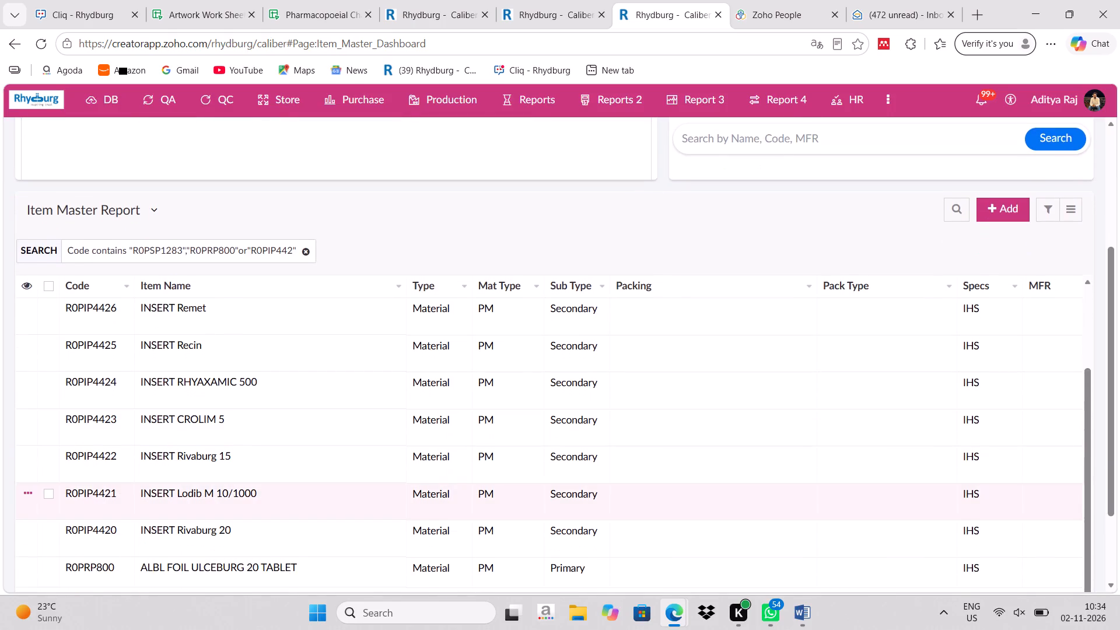
# View the item record of R0PRP800, ALBL FOIL ULCEBURG 20 TABLET, and close it again.
pyautogui.scroll(-1, 320, 467)
pyautogui.click(320, 467)
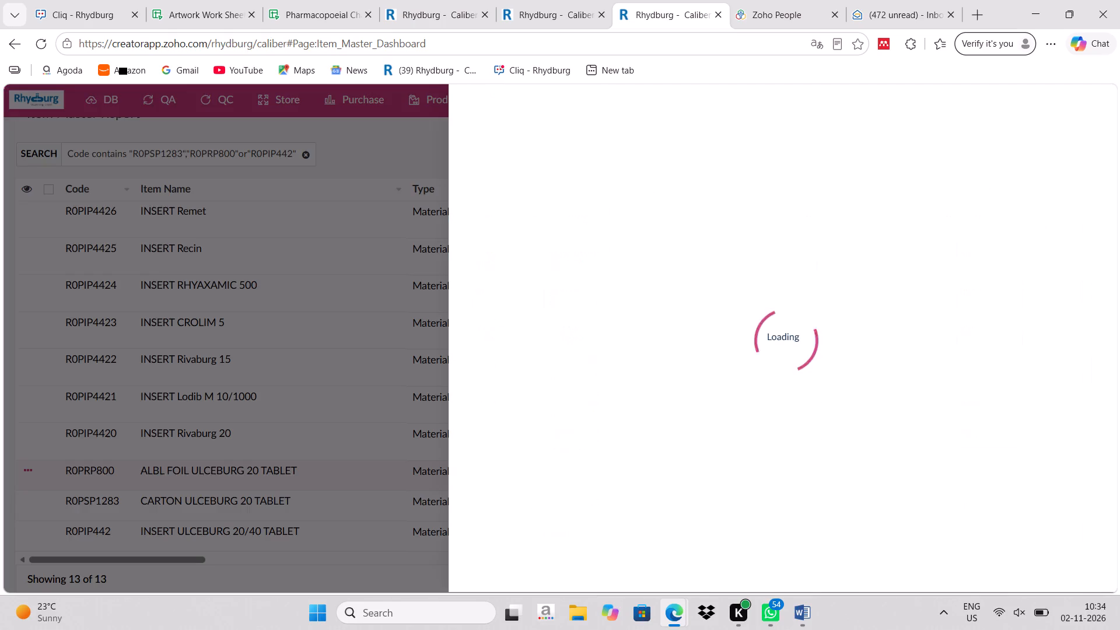
pyautogui.scroll(-2, 320, 467)
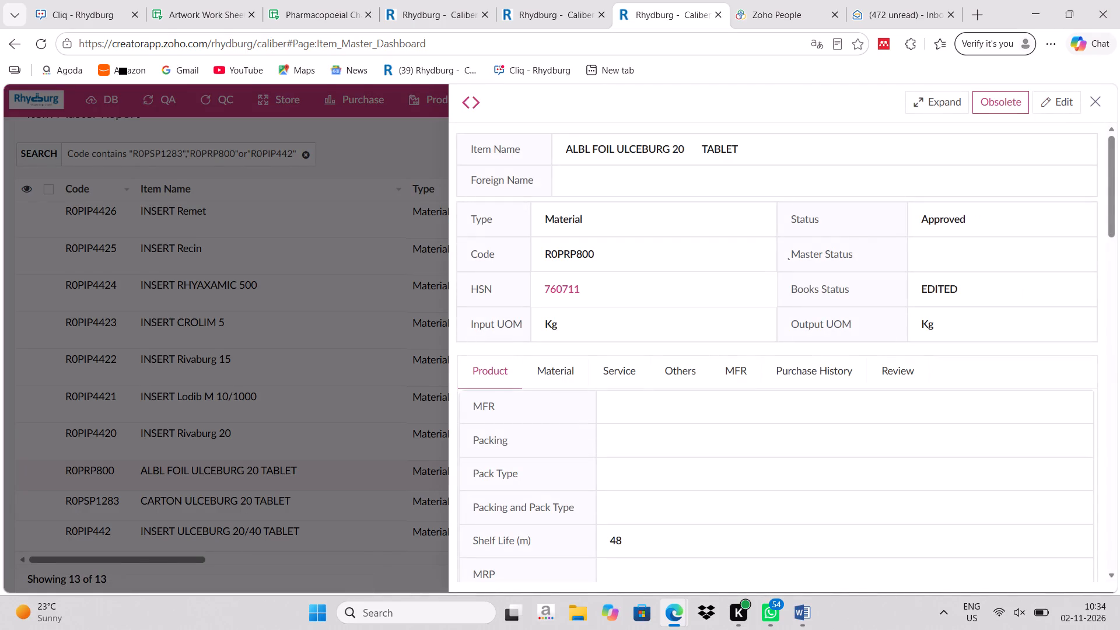
pyautogui.click(1092, 104)
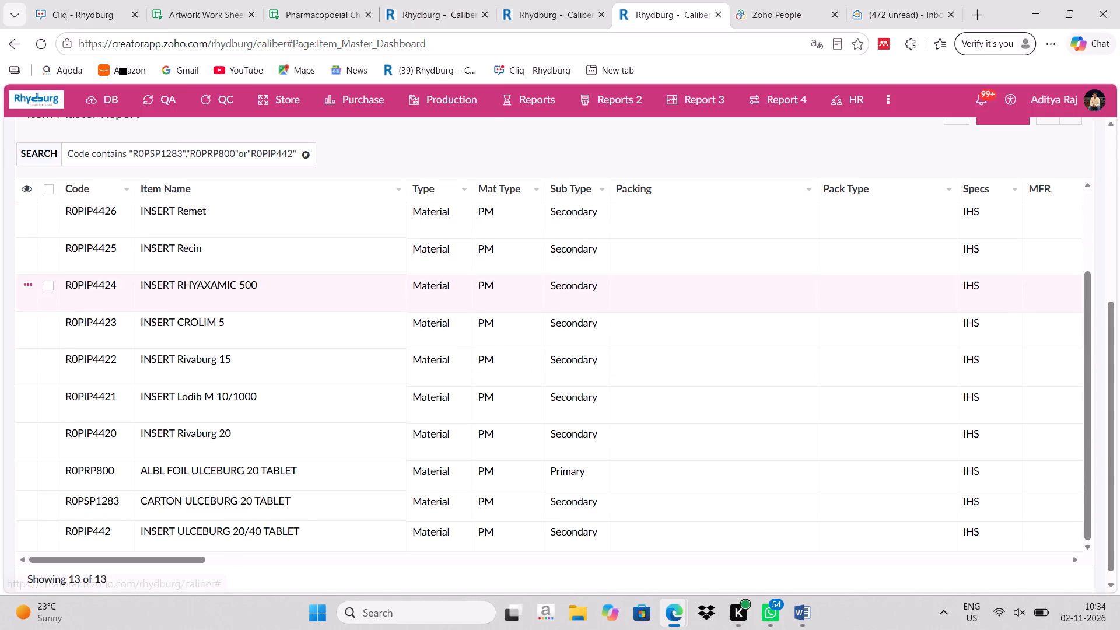
# Open the code search criteria of the Item Master Report.
pyautogui.scroll(8, 668, 304)
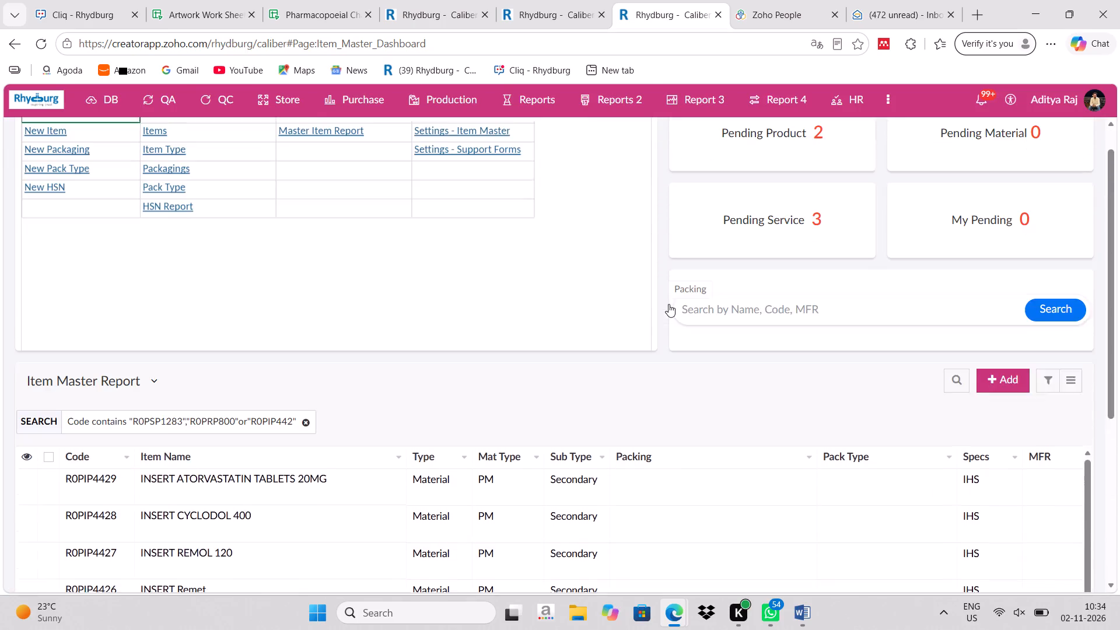
pyautogui.scroll(3, 668, 304)
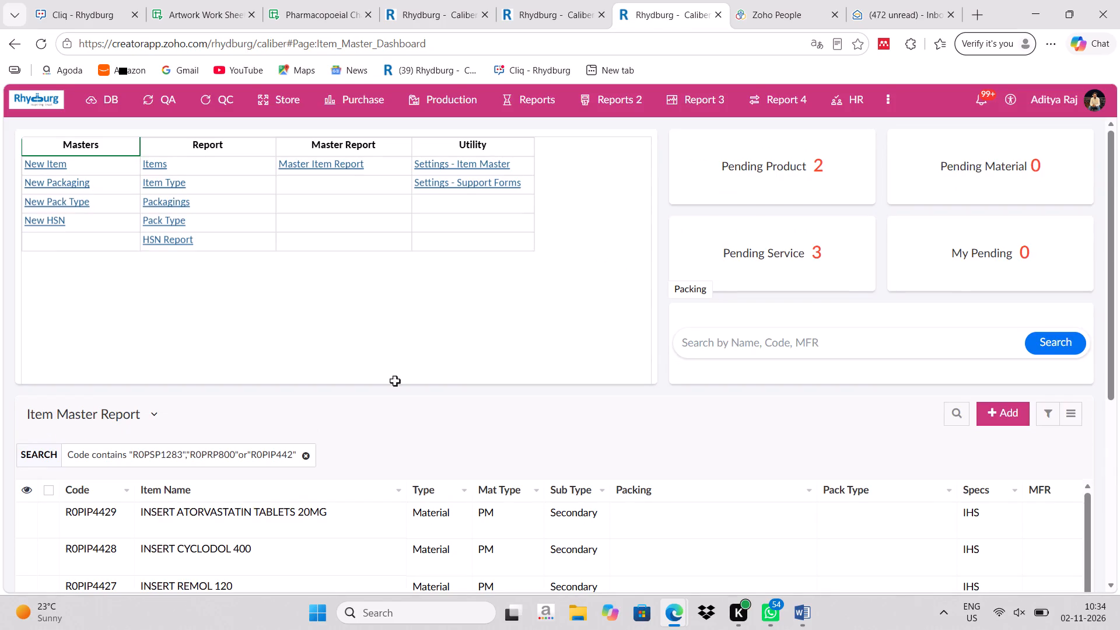
pyautogui.click(72, 490)
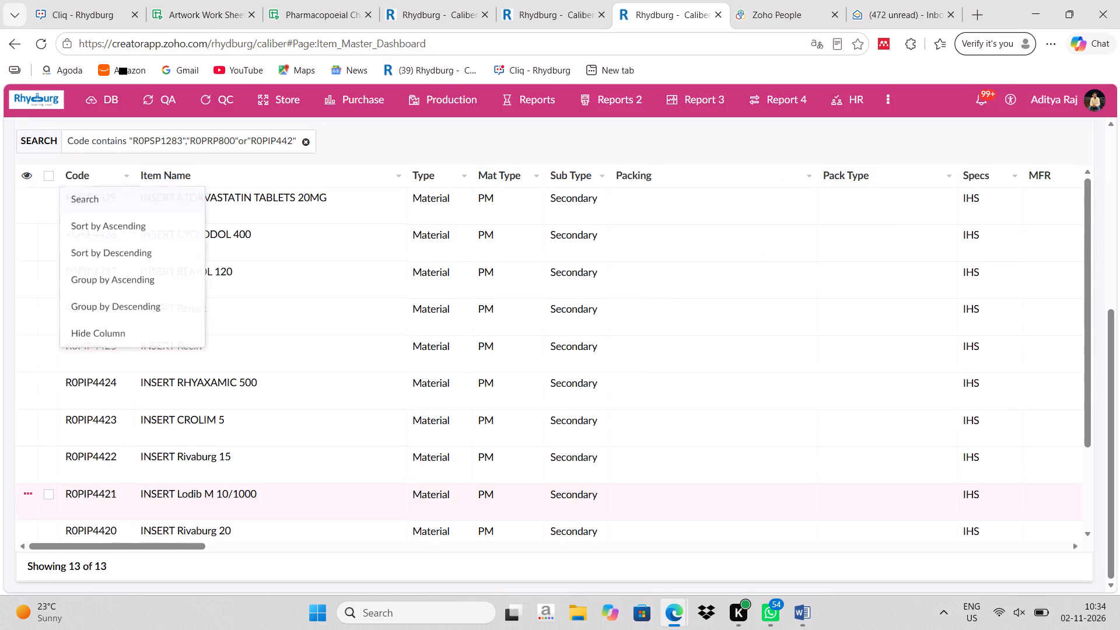
pyautogui.click(83, 199)
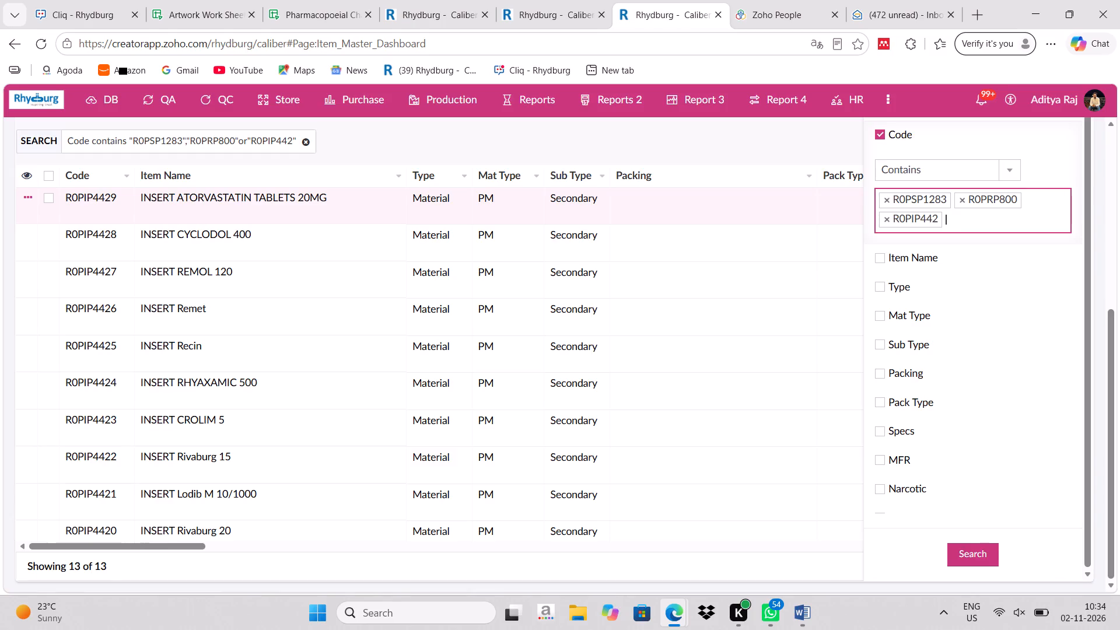
# Switch to the Change Control report, close the open record, and search for references containing 1296 instead of 10213.
pyautogui.click(394, 0)
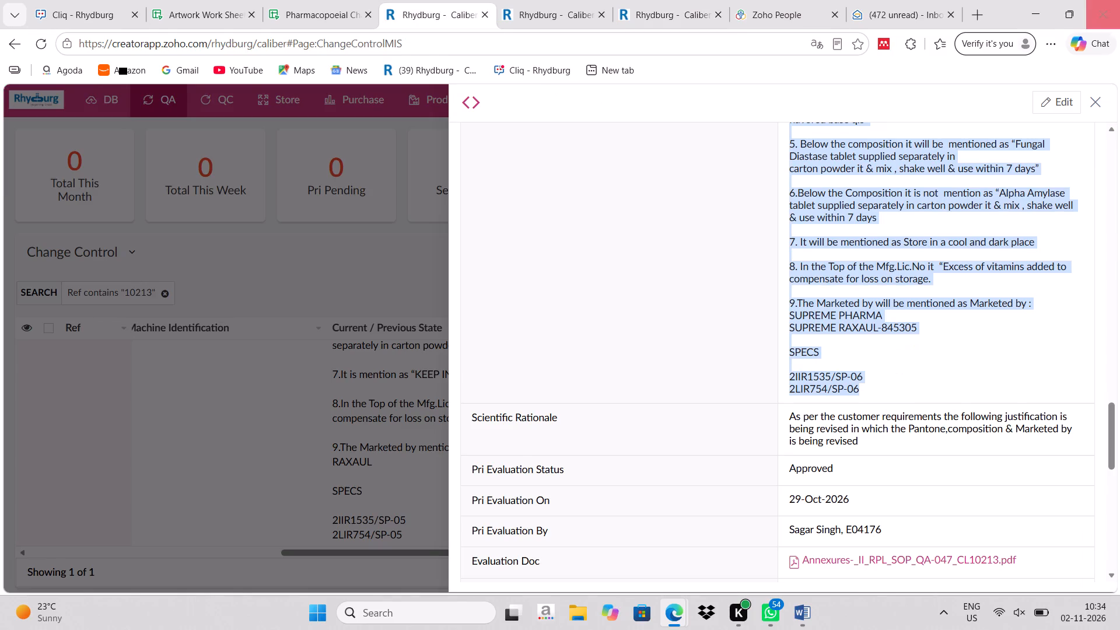
pyautogui.click(1093, 99)
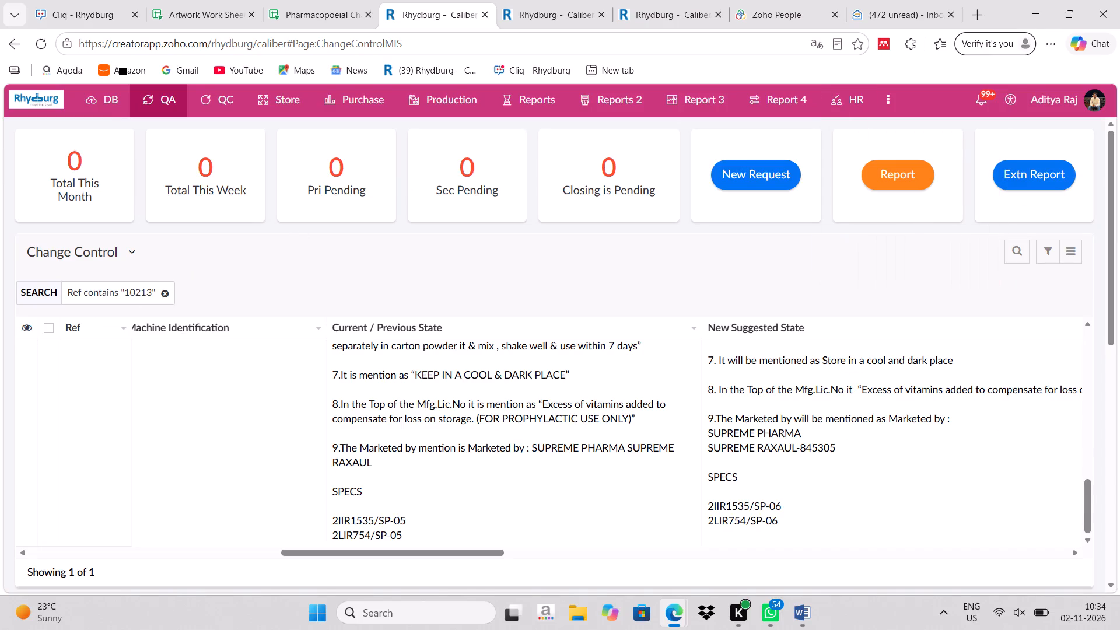
pyautogui.click(76, 324)
pyautogui.click(88, 344)
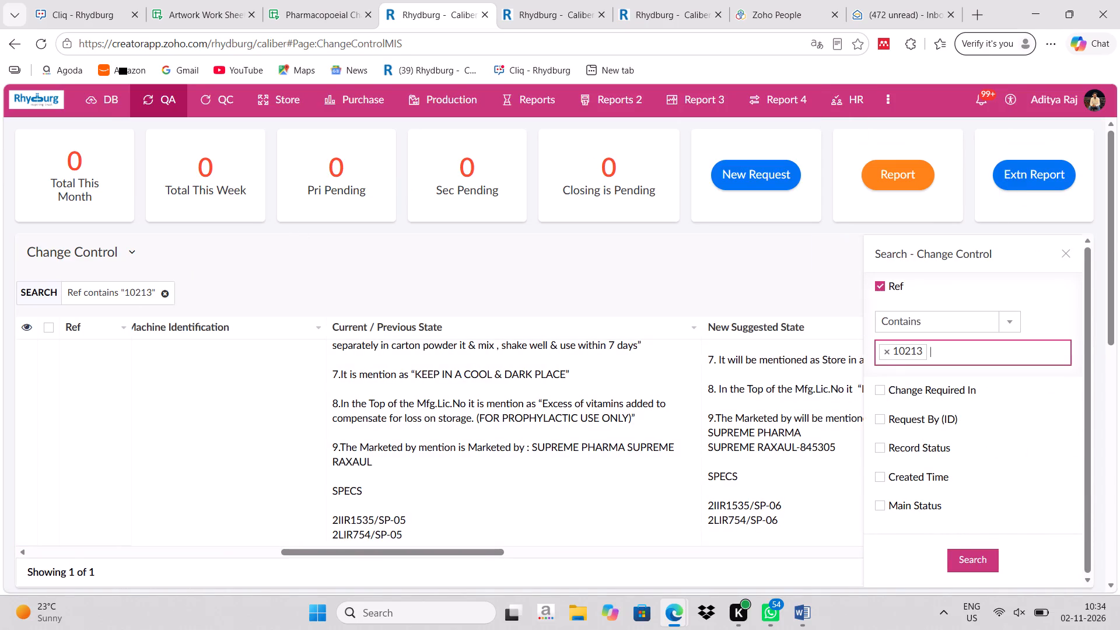
pyautogui.click(888, 353)
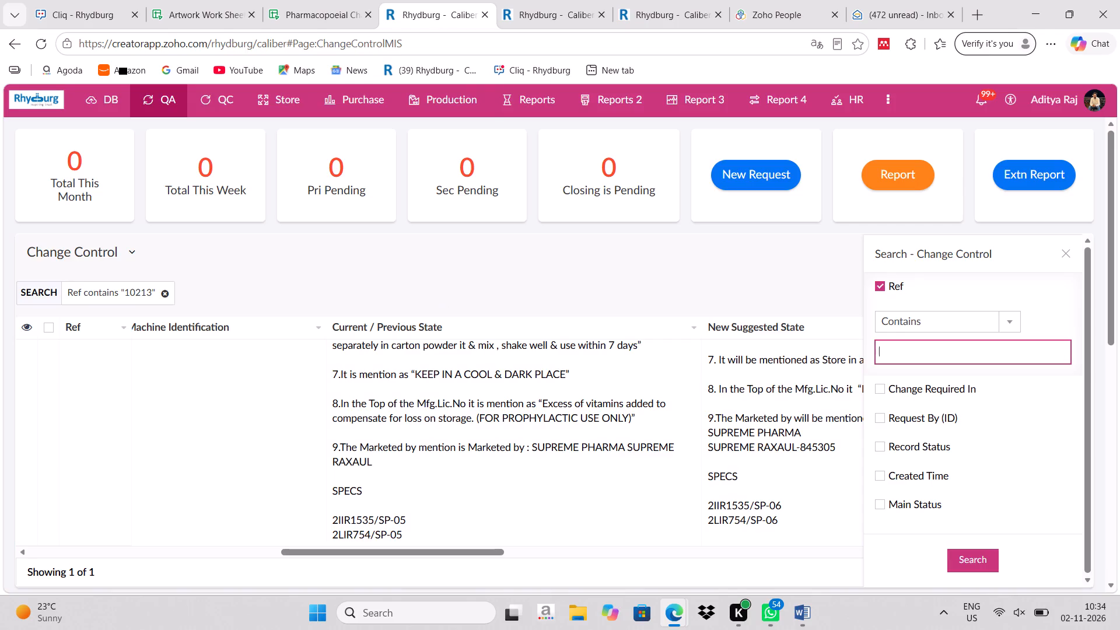
pyautogui.write('12')
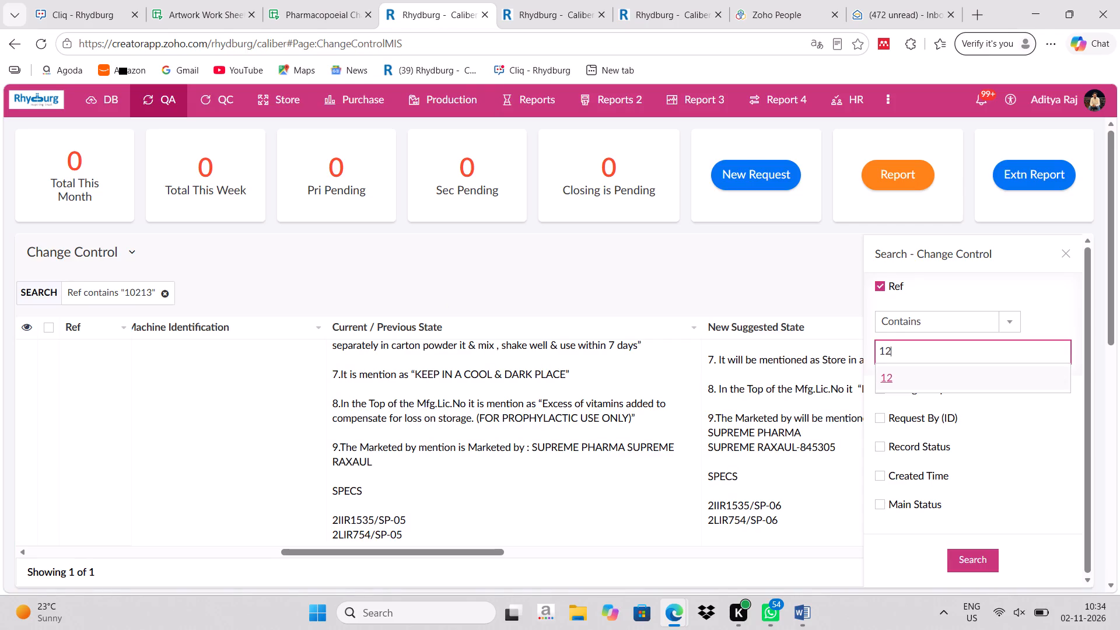
pyautogui.write('96')
pyautogui.press('Return')
pyautogui.press('Return')
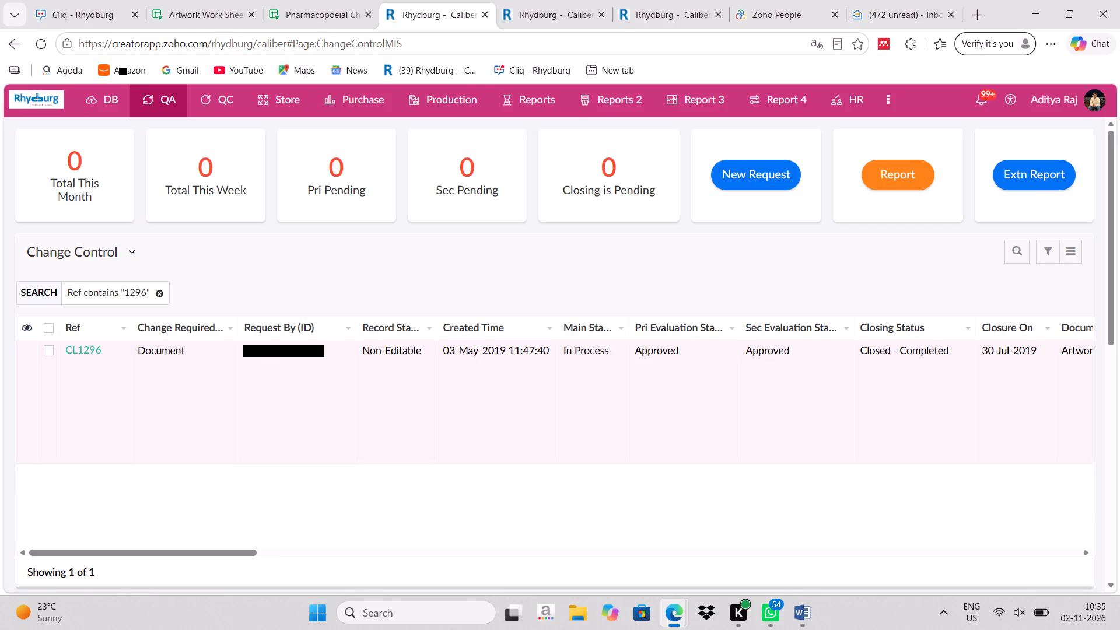
# Examine the current/previous state and new suggested state of change control CL1296.
pyautogui.hscroll(-8, 766, 406)
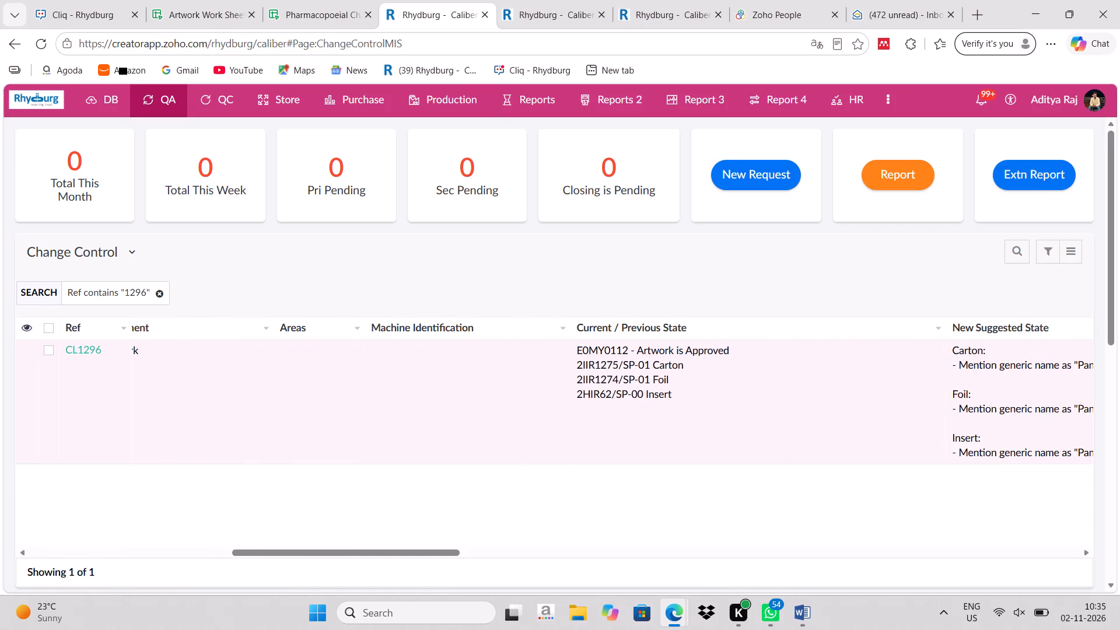
pyautogui.hscroll(-2, 766, 406)
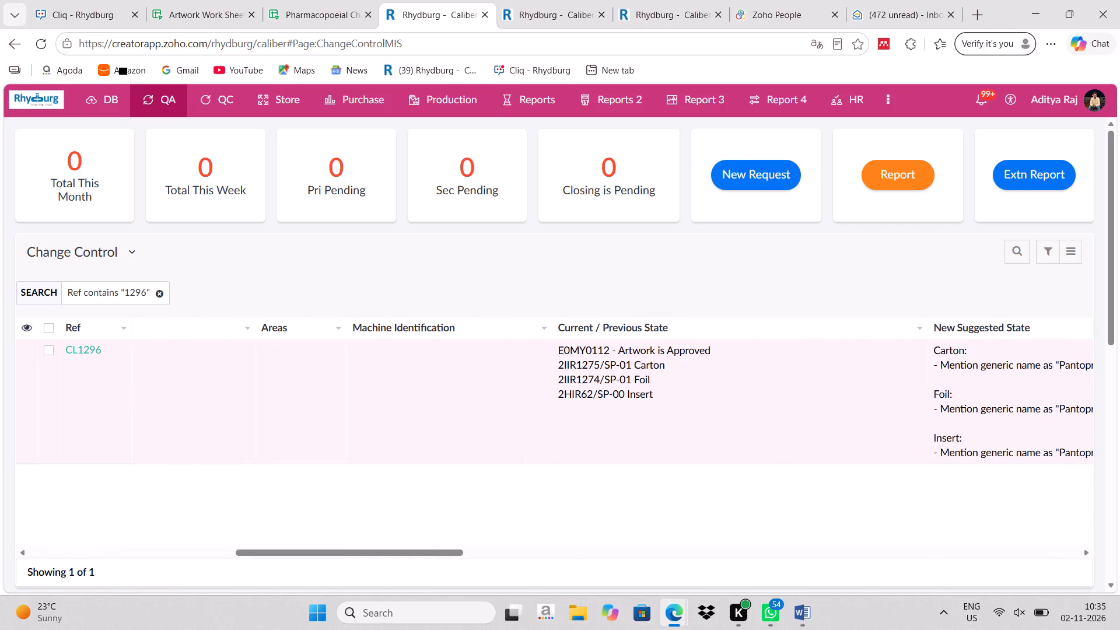
pyautogui.scroll(1, 687, 371)
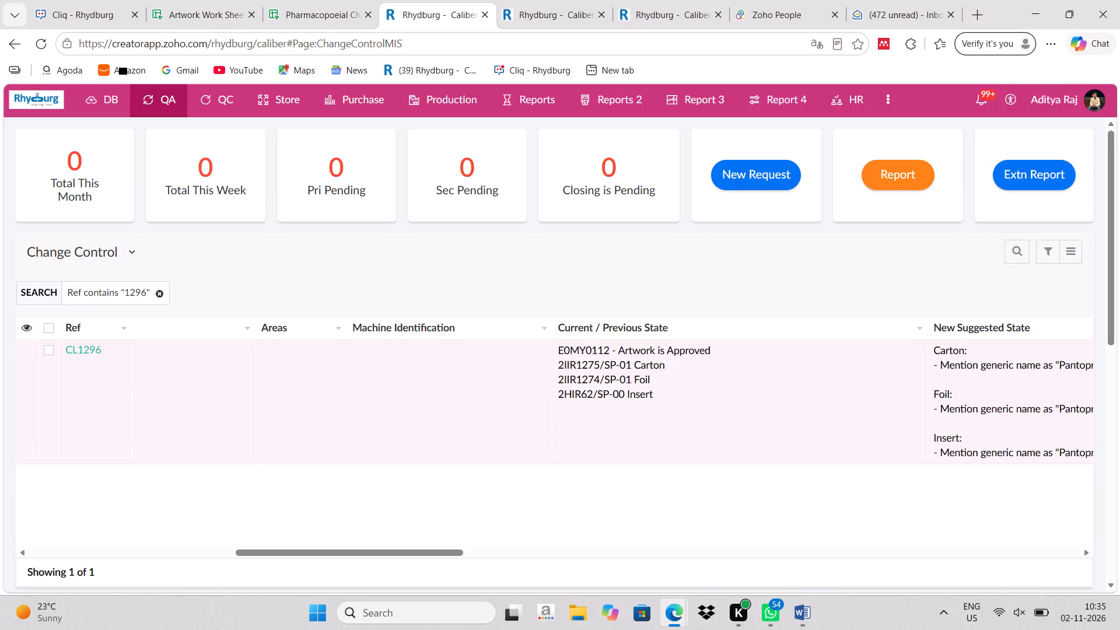
pyautogui.hscroll(-2, 667, 412)
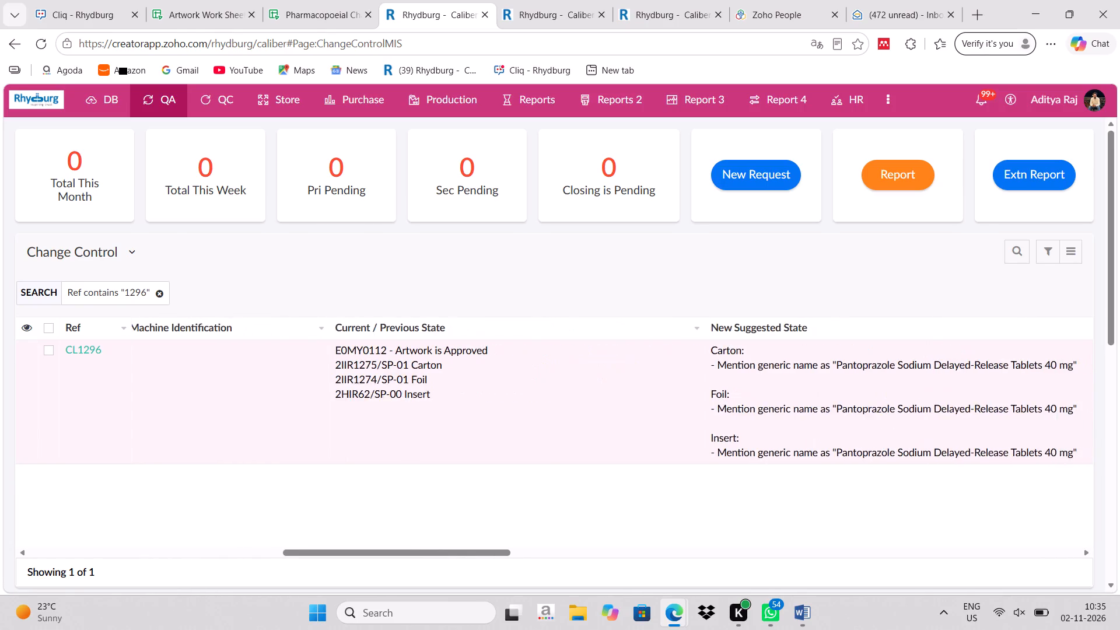
pyautogui.hscroll(-2, 667, 412)
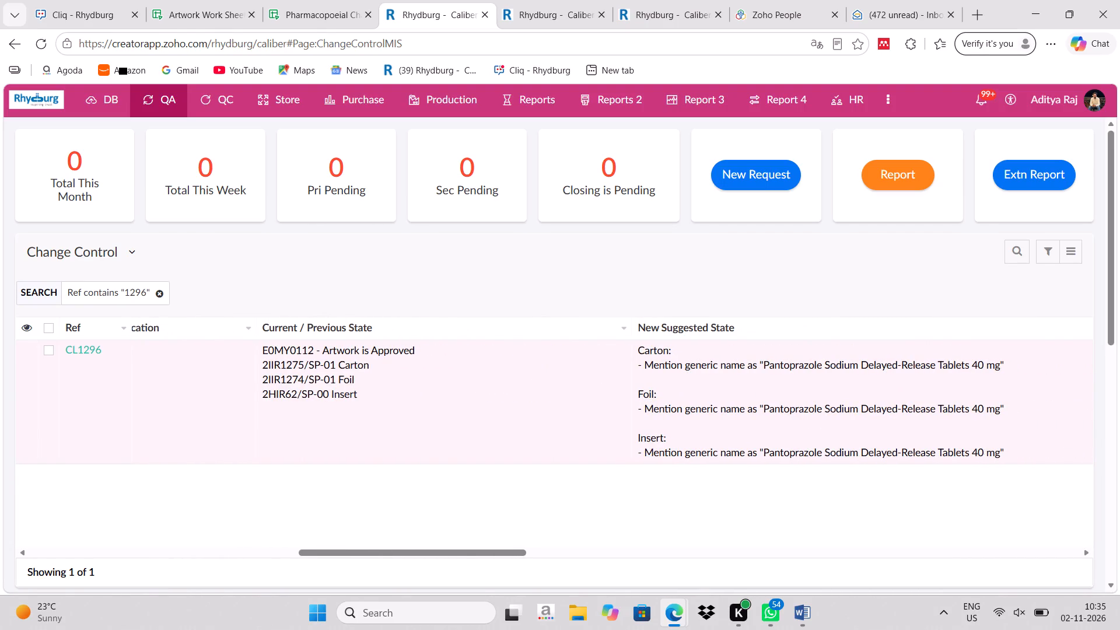
pyautogui.hscroll(1, 376, 393)
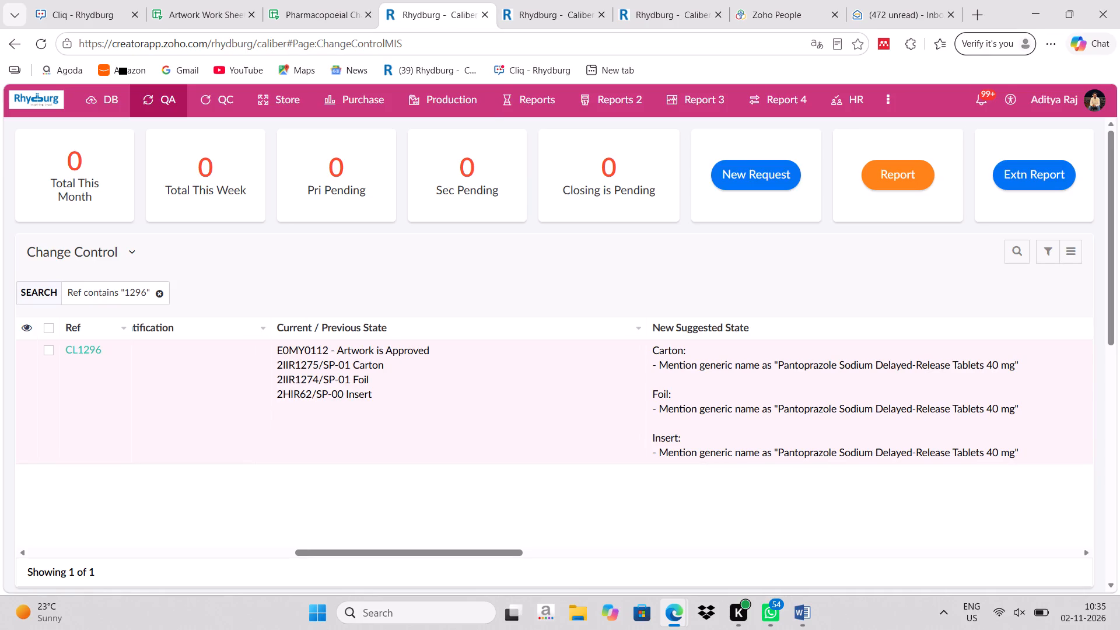
# Copy product code E0MY0112 from CL1296's current state and search the Artwork Review Report for products containing it, replacing the ICPL0074 criterion.
pyautogui.moveTo(274, 350); pyautogui.dragTo(324, 350)
pyautogui.moveTo(324, 350); pyautogui.dragTo(327, 351)
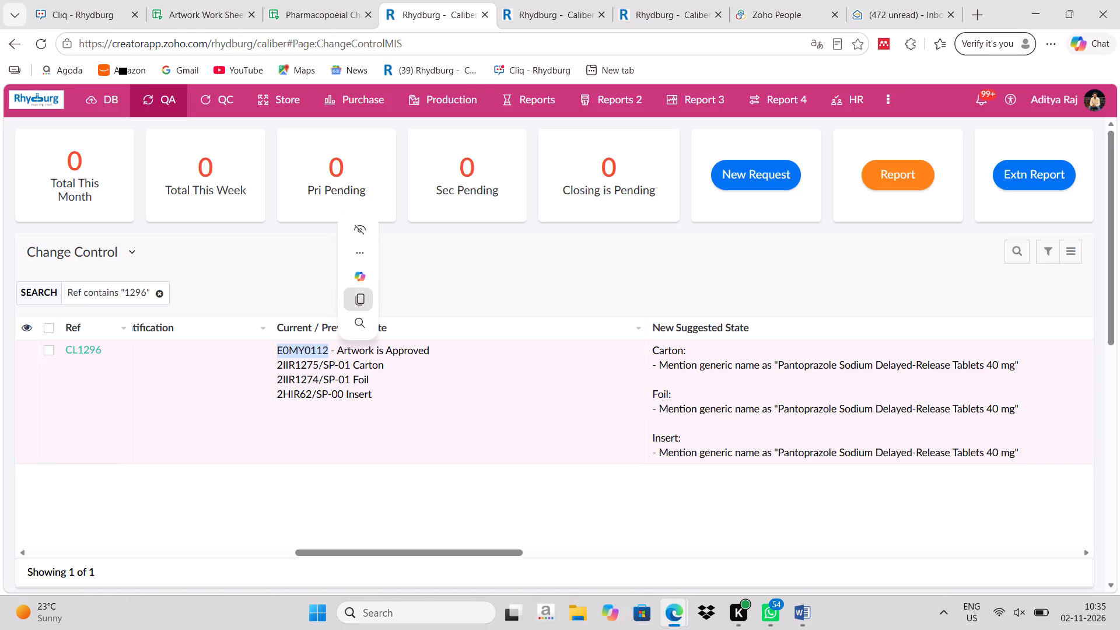
pyautogui.click(361, 297)
pyautogui.click(568, 0)
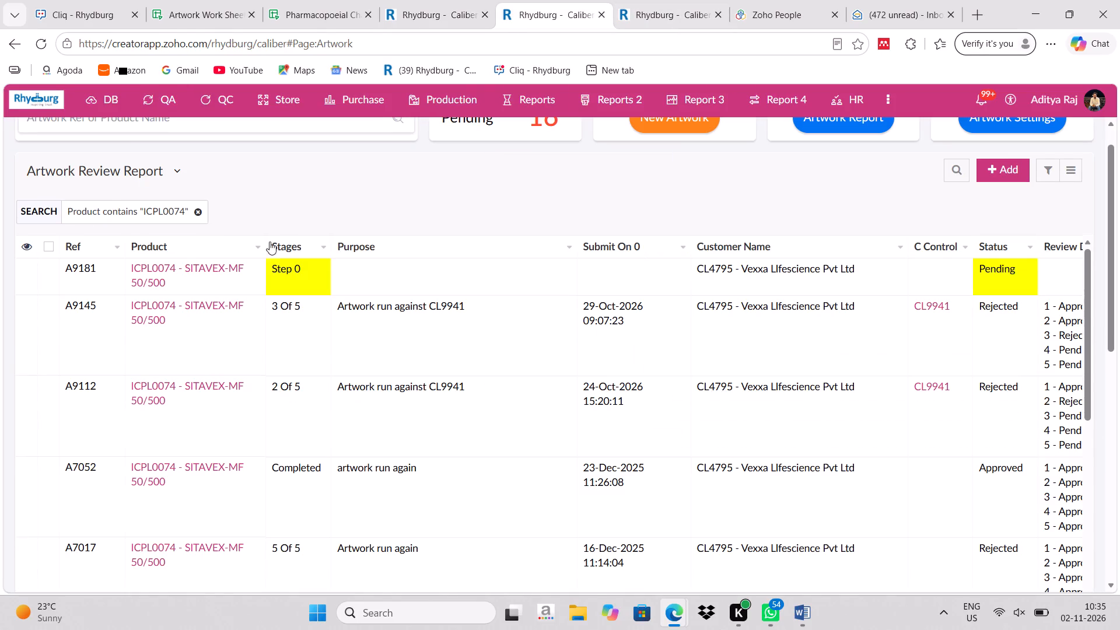
pyautogui.click(155, 246)
pyautogui.scroll(5, 171, 233)
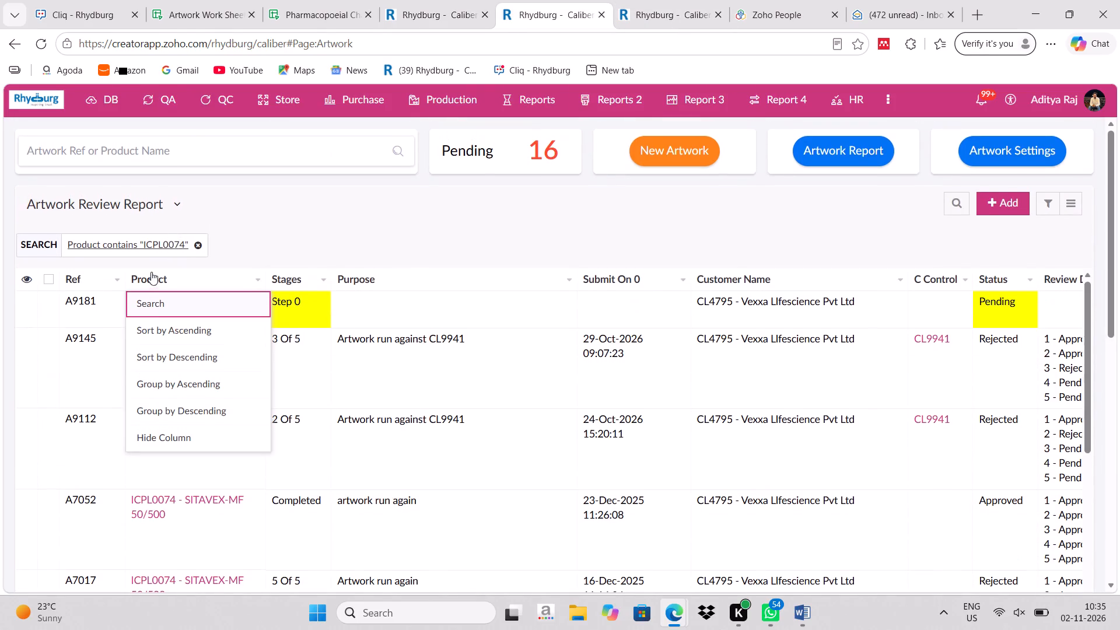
pyautogui.click(154, 302)
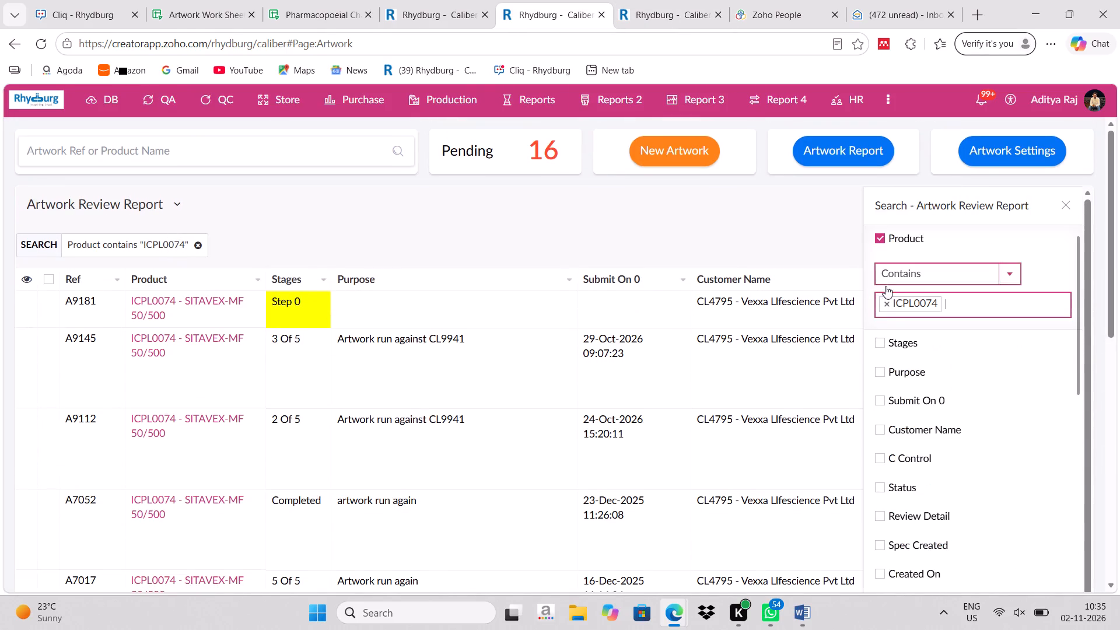
pyautogui.click(883, 307)
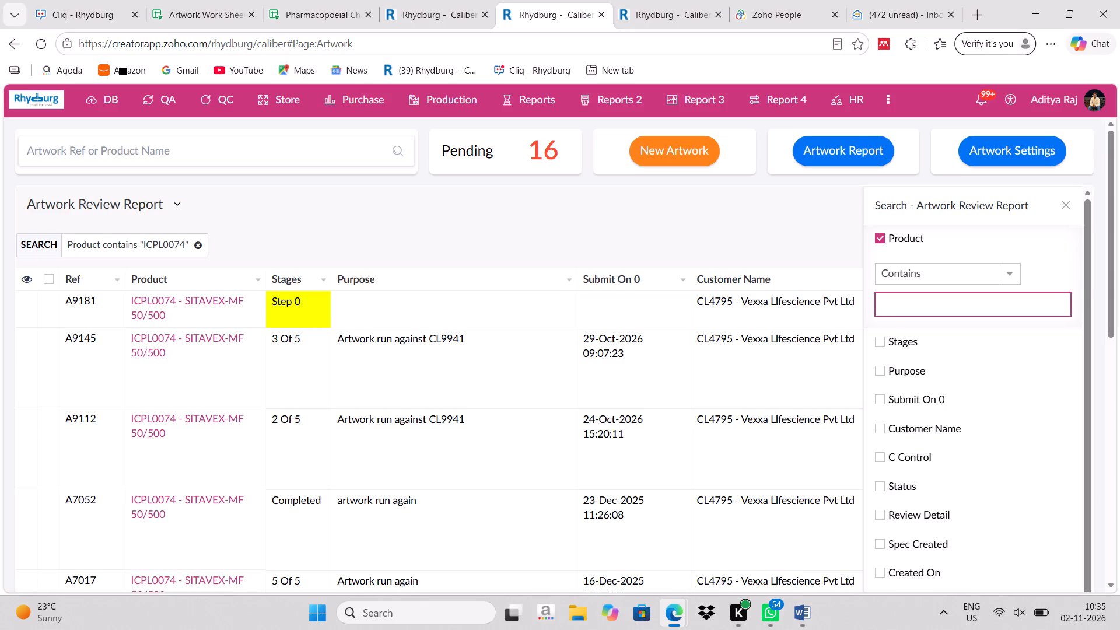
pyautogui.hotkey('ctrl', 'v')
pyautogui.press('Return')
pyautogui.press('Return')
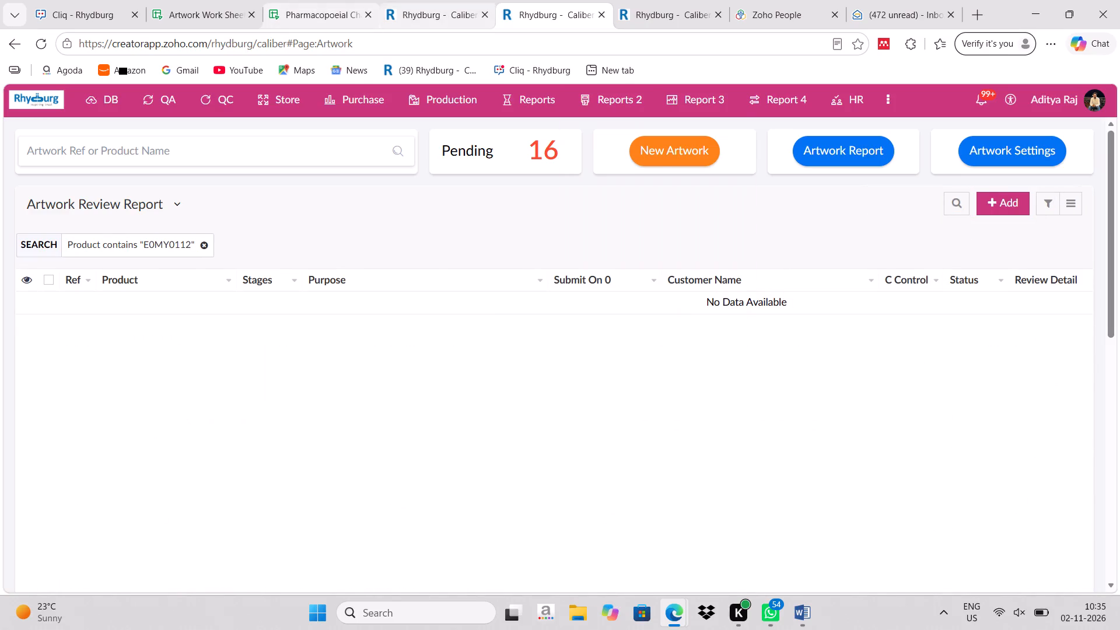
pyautogui.click(666, 3)
pyautogui.click(556, 13)
# Copy insert code 2HIR62 from CL1296's current state and search the Item Master Report for it, replacing the three earlier code criteria.
pyautogui.click(431, 17)
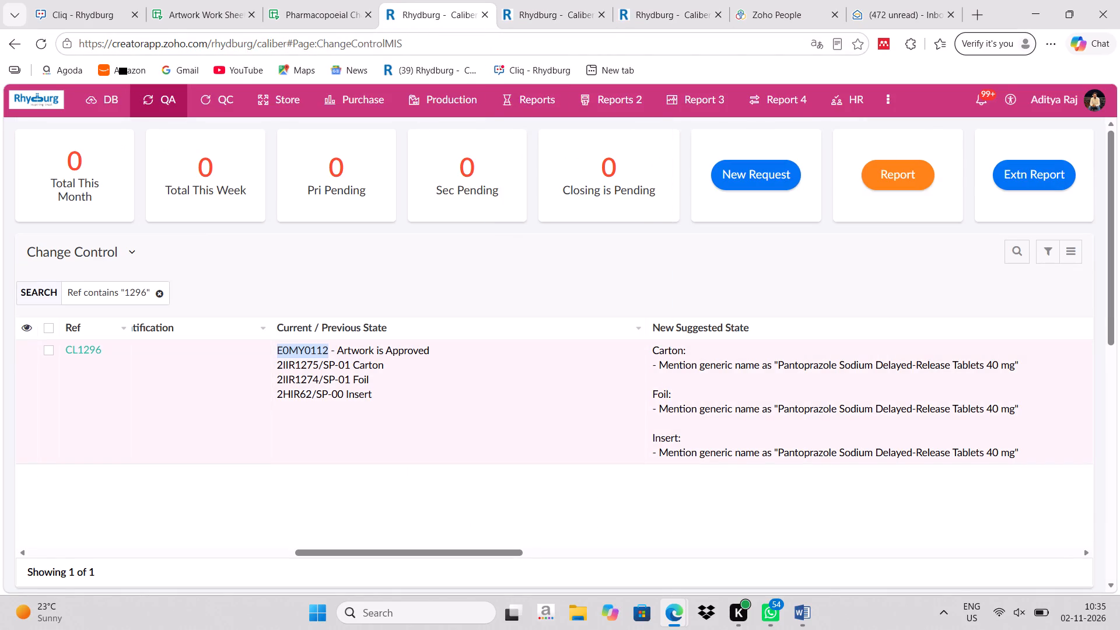
pyautogui.moveTo(274, 393); pyautogui.dragTo(312, 401)
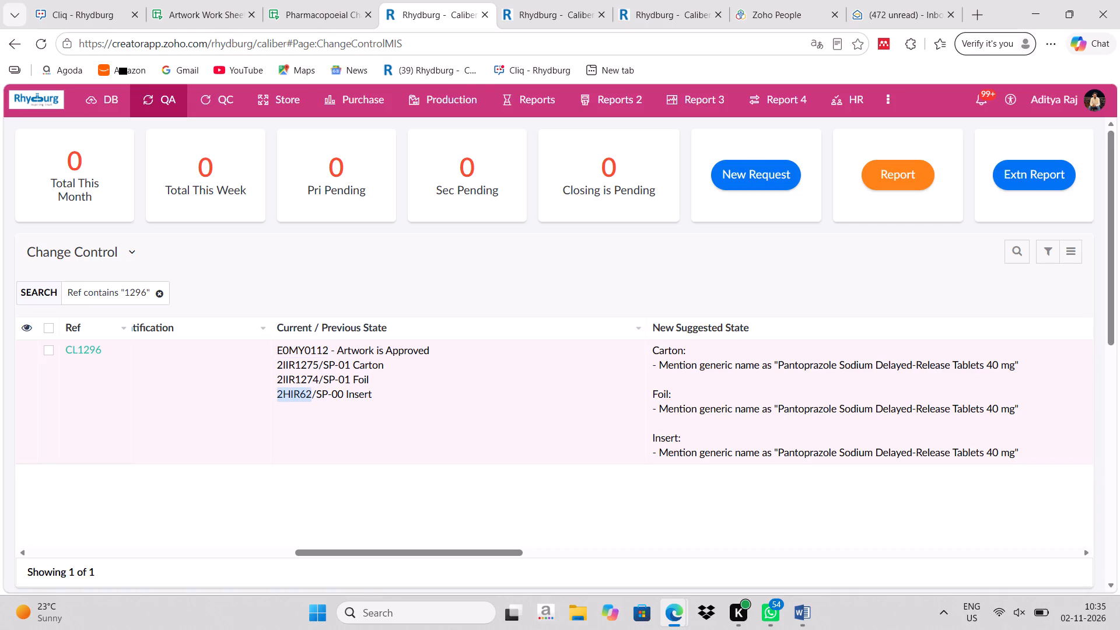
pyautogui.click(346, 349)
pyautogui.click(624, 2)
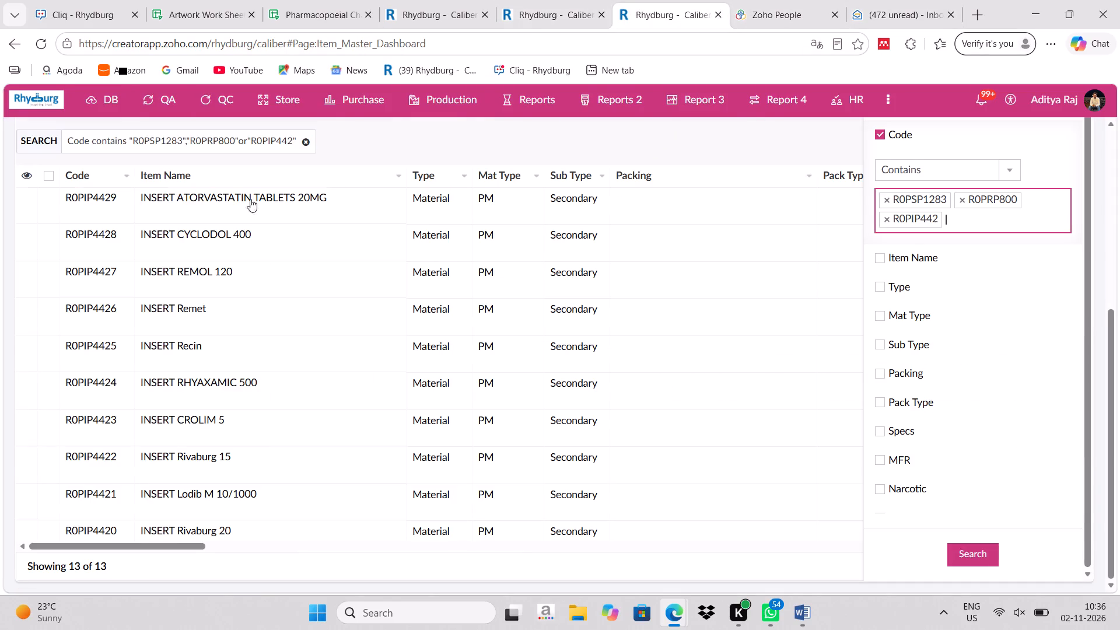
pyautogui.tripleClick(883, 204)
pyautogui.click(883, 204)
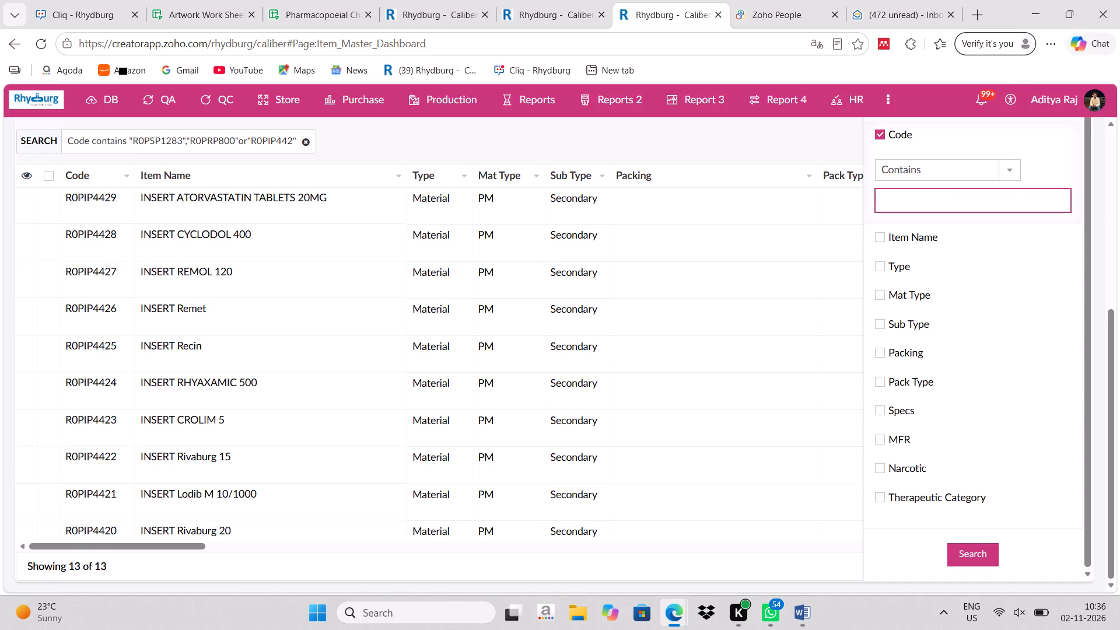
pyautogui.hotkey('ctrl', 'v')
pyautogui.press('Return')
pyautogui.press('Return')
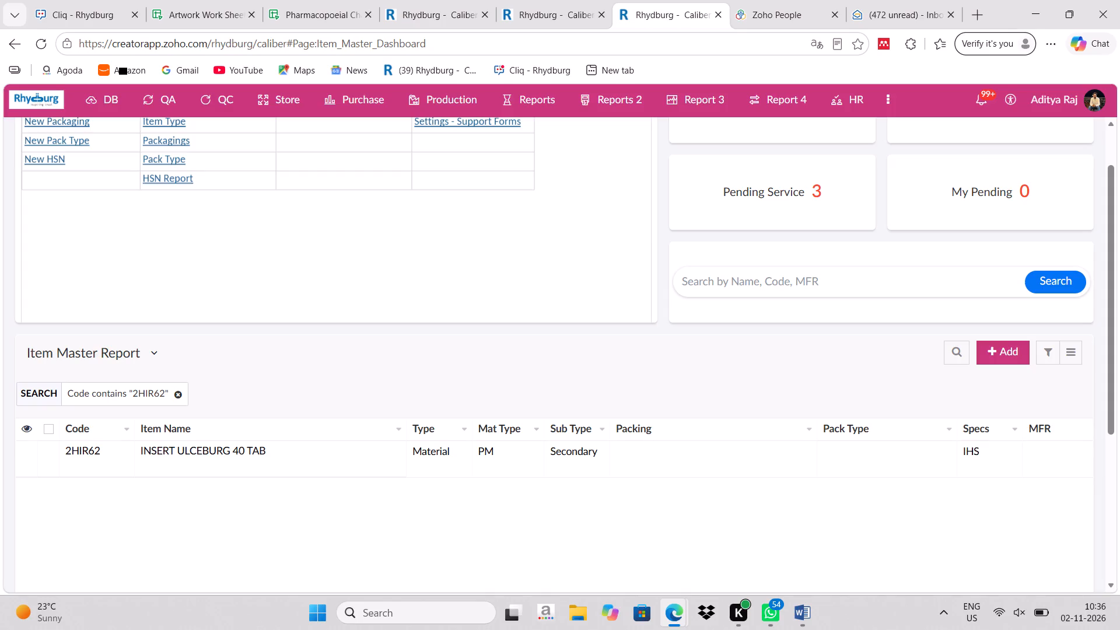
# Locate the specification number of insert 2HIR62 in the Item Master Report and open specification record 2HIR62/SP-1.
pyautogui.hscroll(-4, 380, 529)
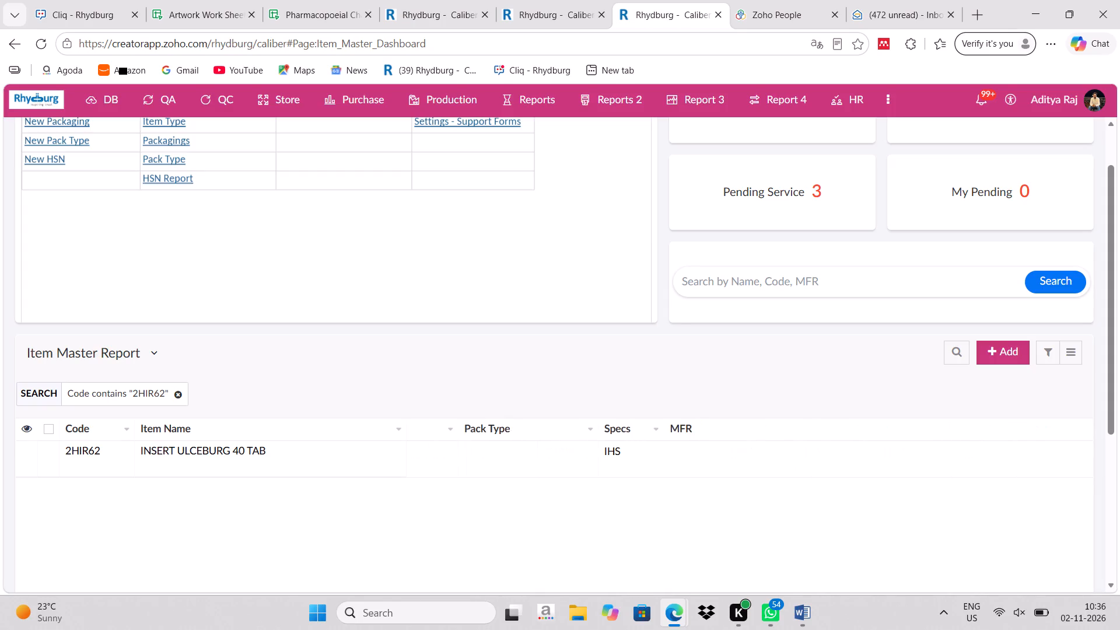
pyautogui.hscroll(-13, 380, 529)
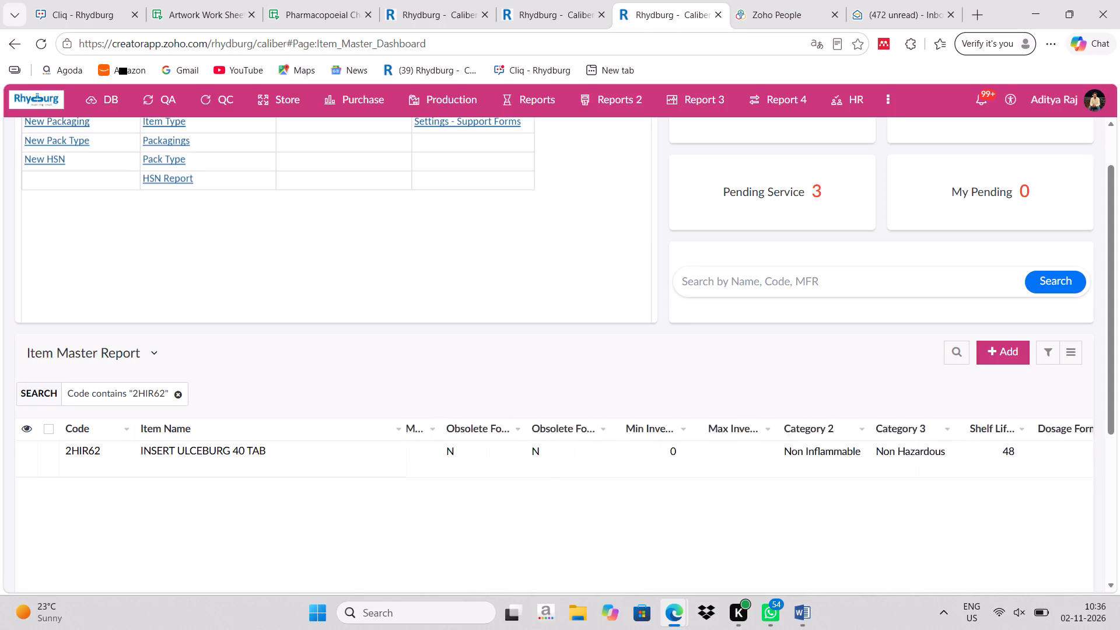
pyautogui.hscroll(-10, 380, 529)
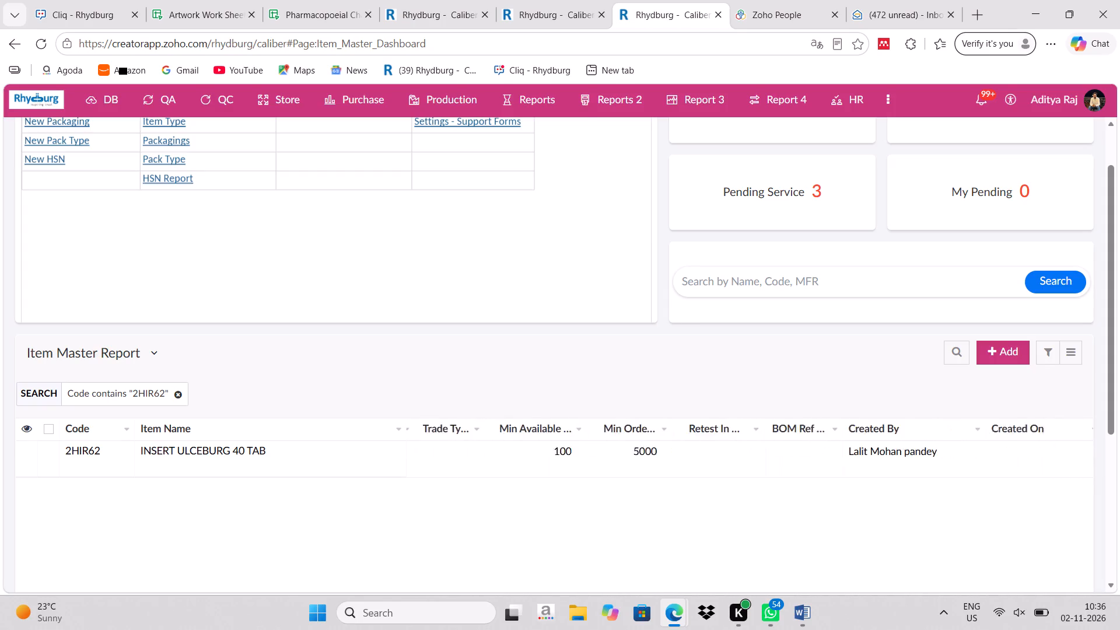
pyautogui.hscroll(-12, 380, 529)
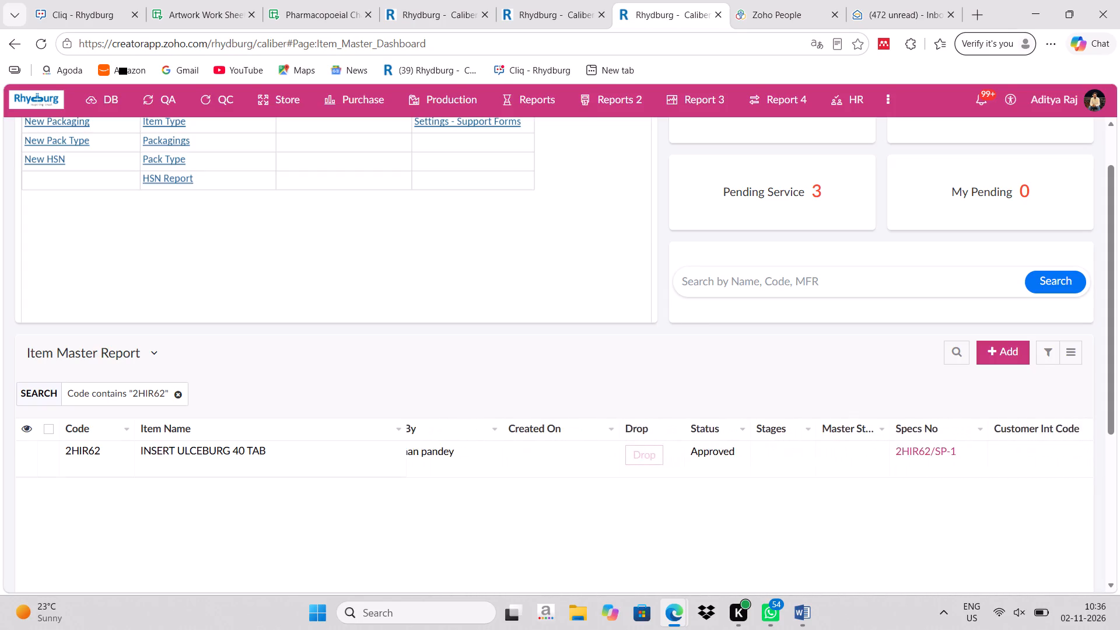
pyautogui.hscroll(-1, 380, 529)
pyautogui.click(926, 457)
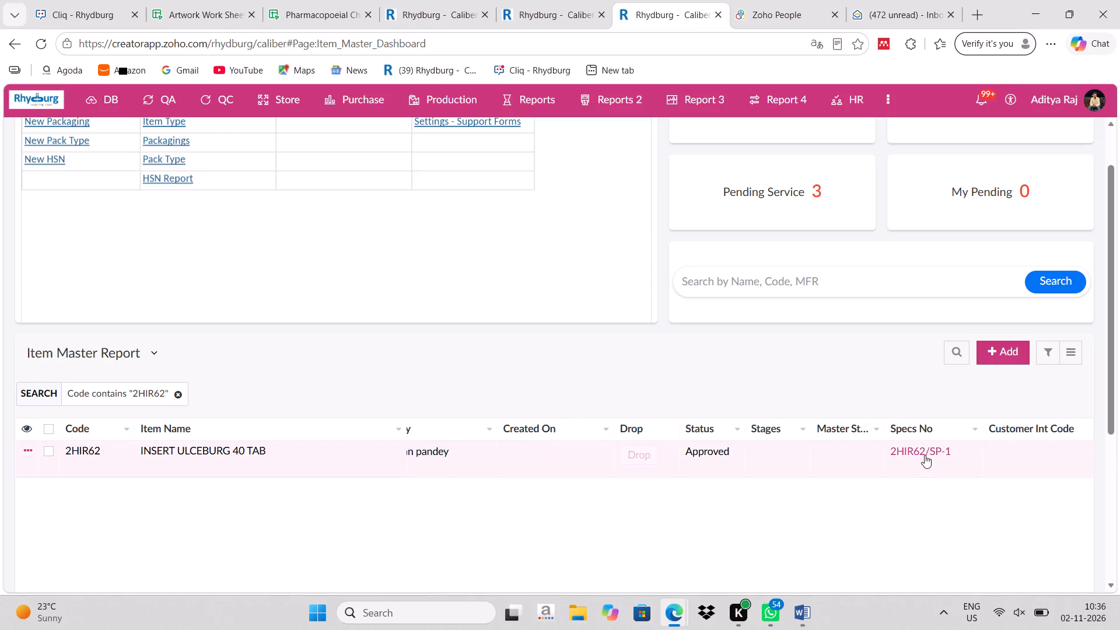
pyautogui.click(925, 454)
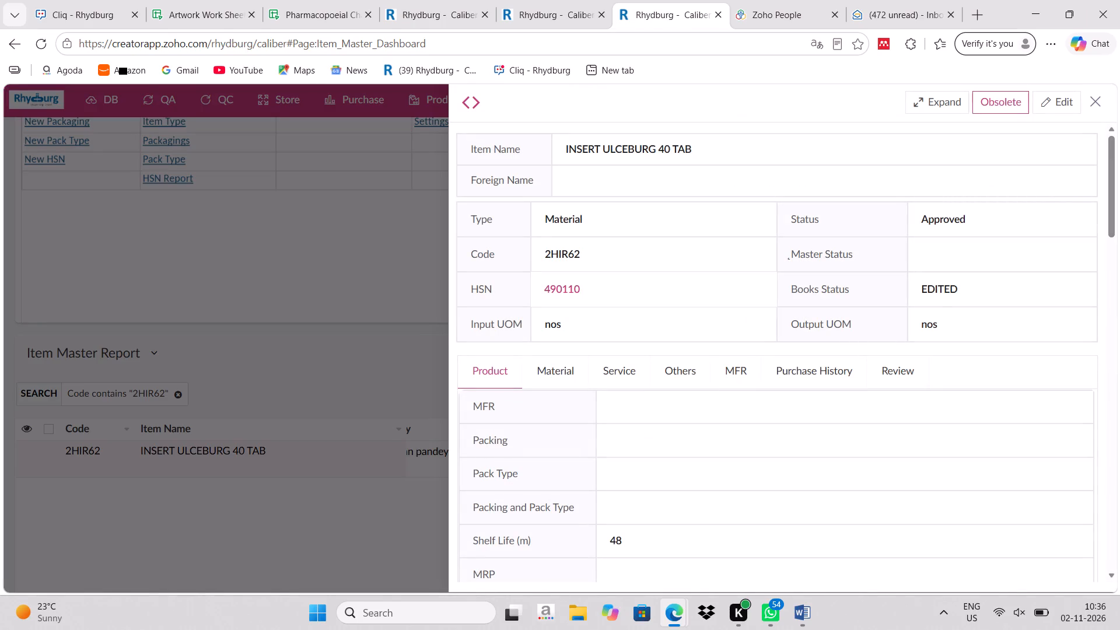
pyautogui.click(1097, 101)
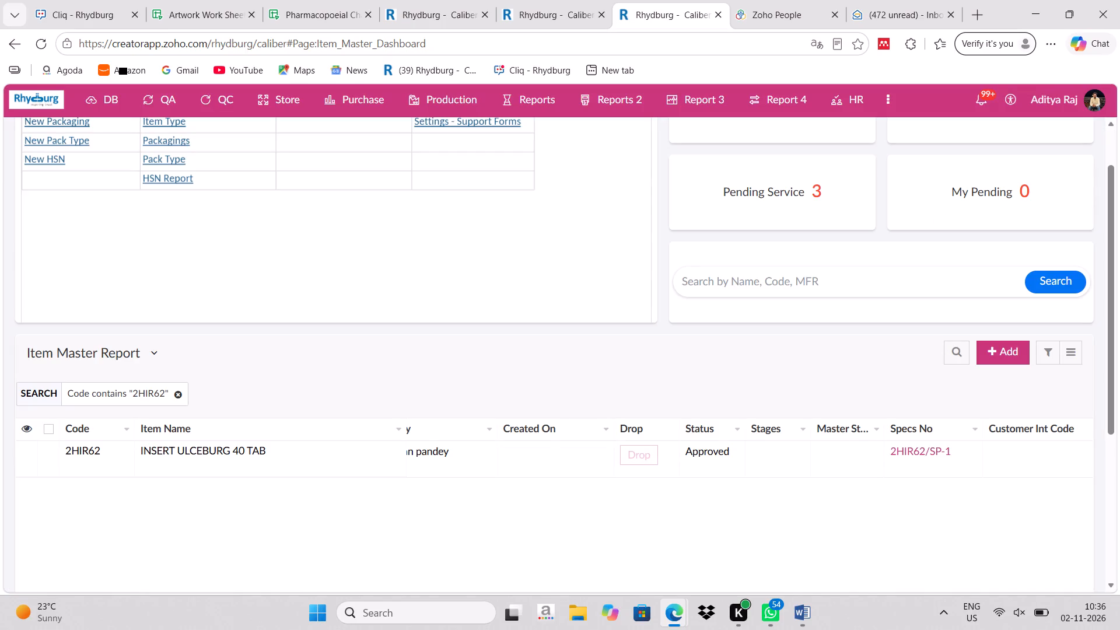
pyautogui.click(907, 451)
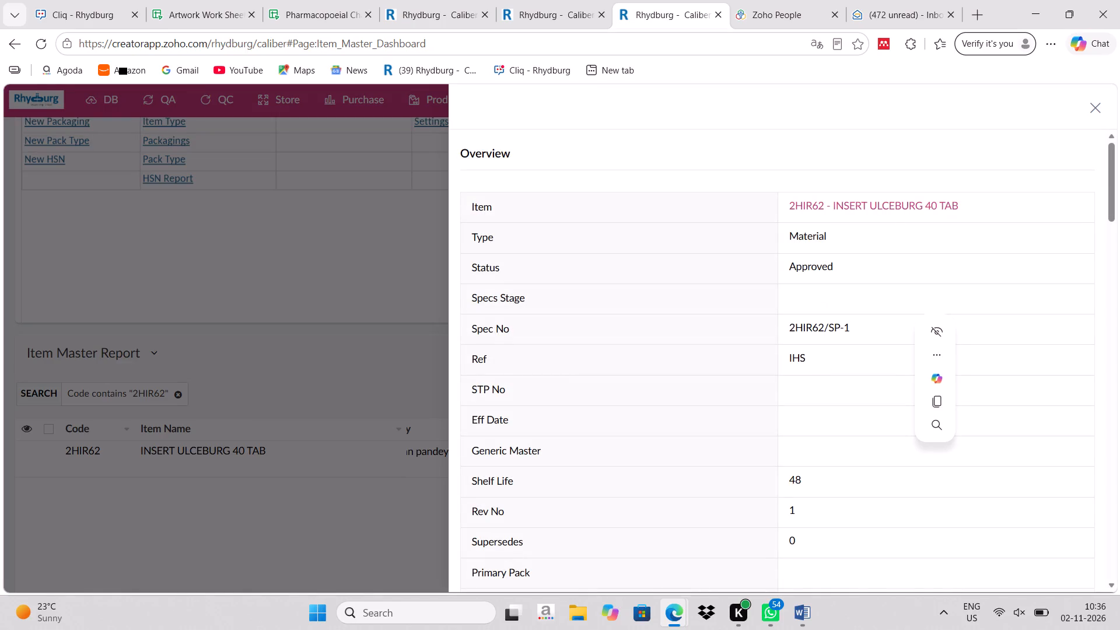
# Examine the overview and Change Control section of specification 2HIR62/SP-1, including the current and new suggested states.
pyautogui.scroll(-2, 957, 334)
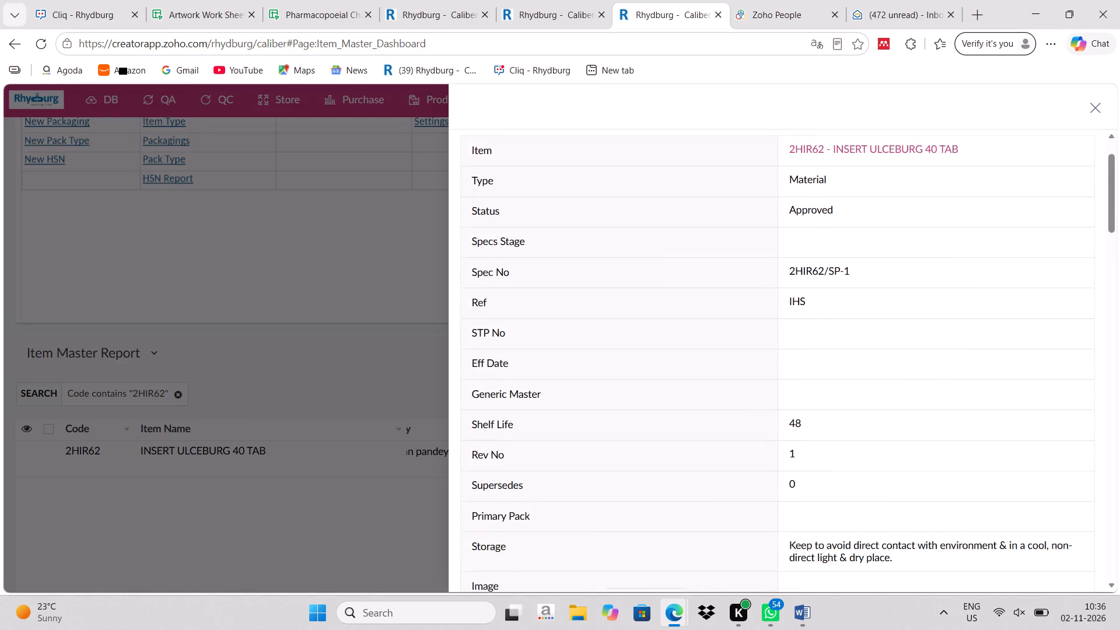
pyautogui.scroll(-12, 1007, 376)
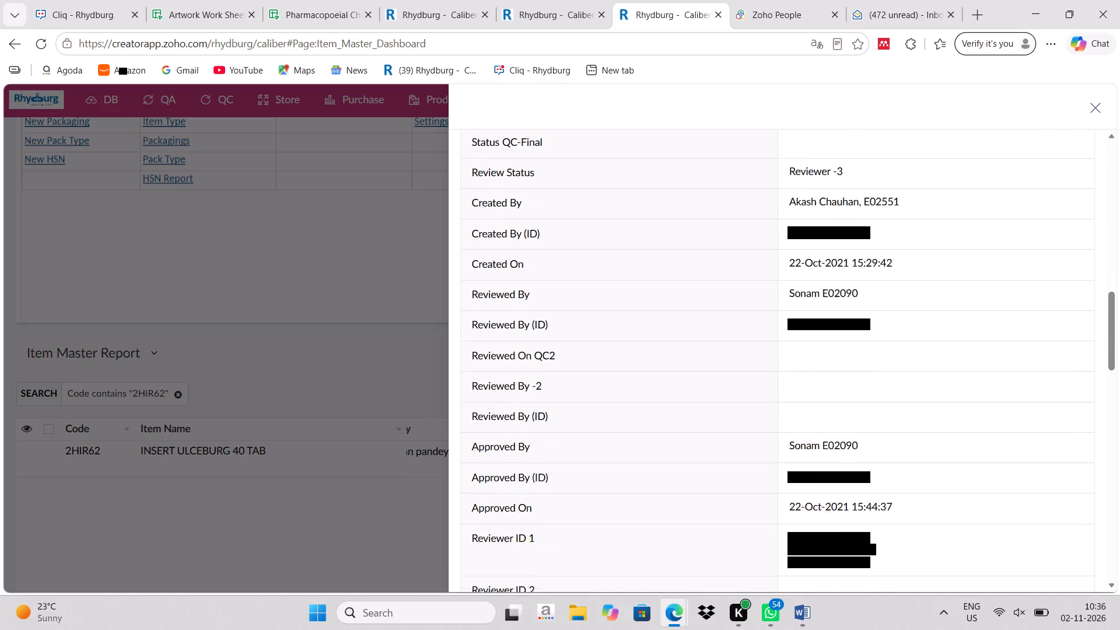
pyautogui.scroll(-3, 1009, 353)
pyautogui.scroll(17, 1009, 356)
pyautogui.scroll(-2, 971, 403)
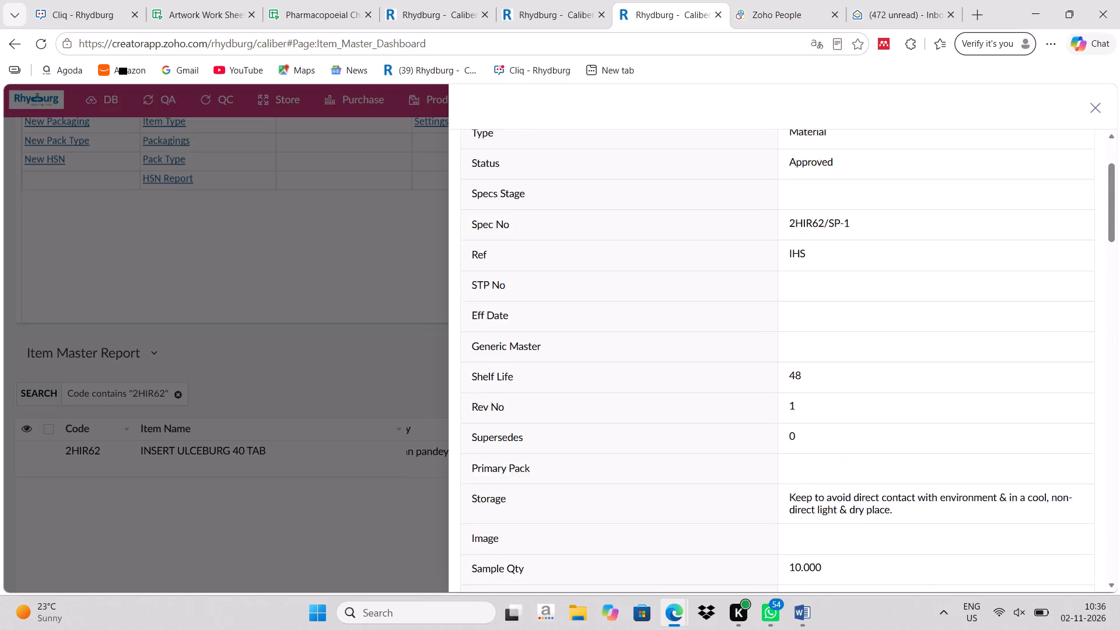
pyautogui.scroll(7, 963, 408)
pyautogui.scroll(-7, 970, 387)
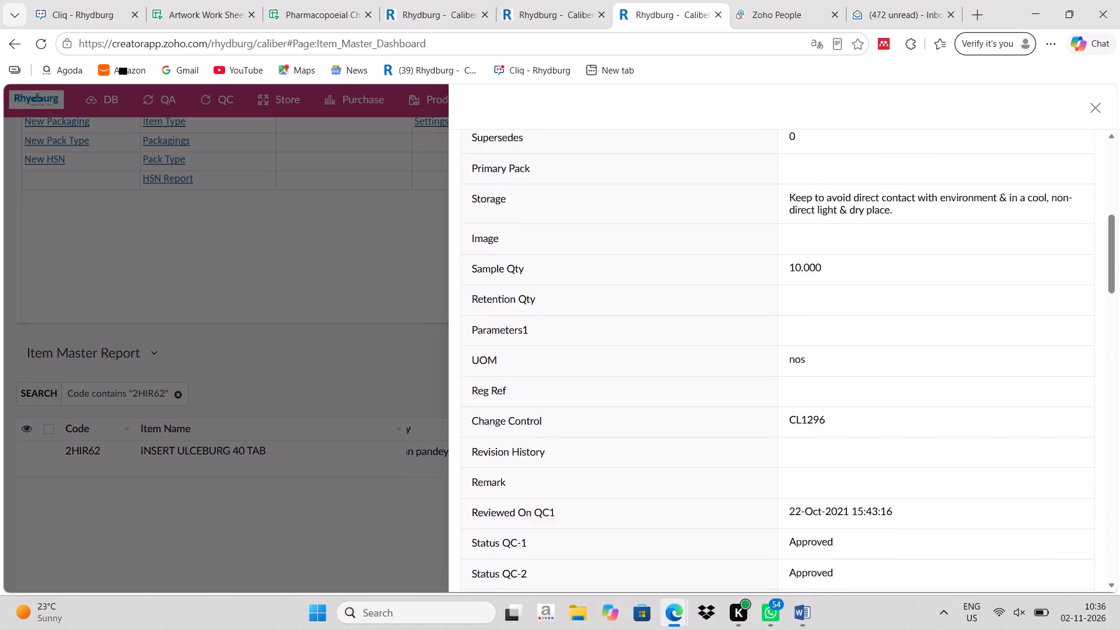
pyautogui.scroll(-15, 968, 387)
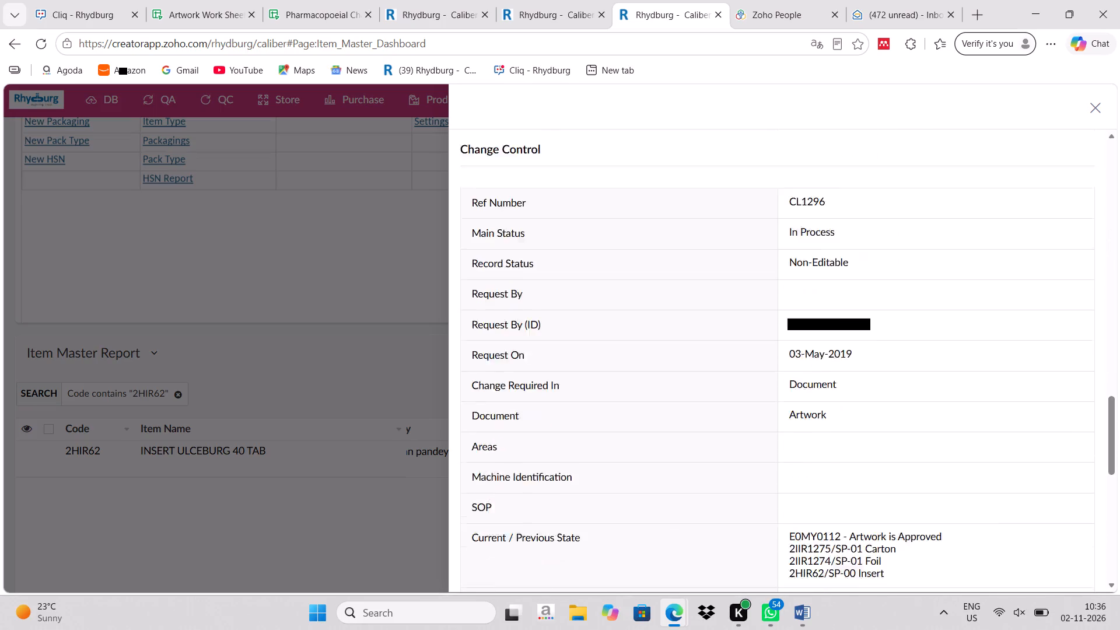
pyautogui.scroll(-2, 970, 393)
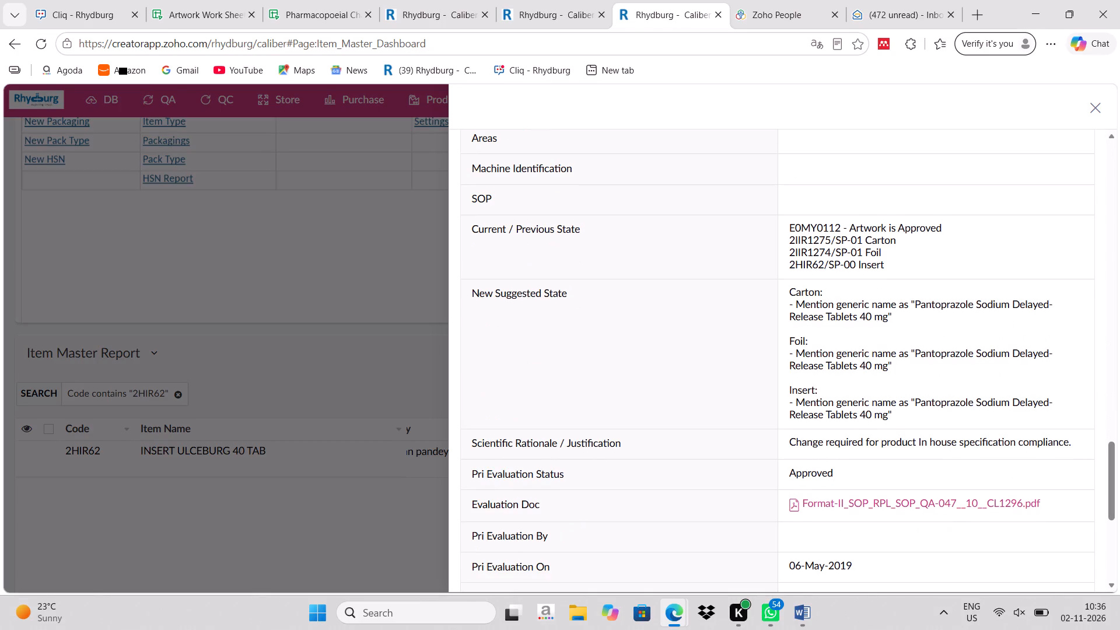
# Preview the evaluation document and the closure workflow document attached to change control CL1296, closing each preview.
pyautogui.click(960, 503)
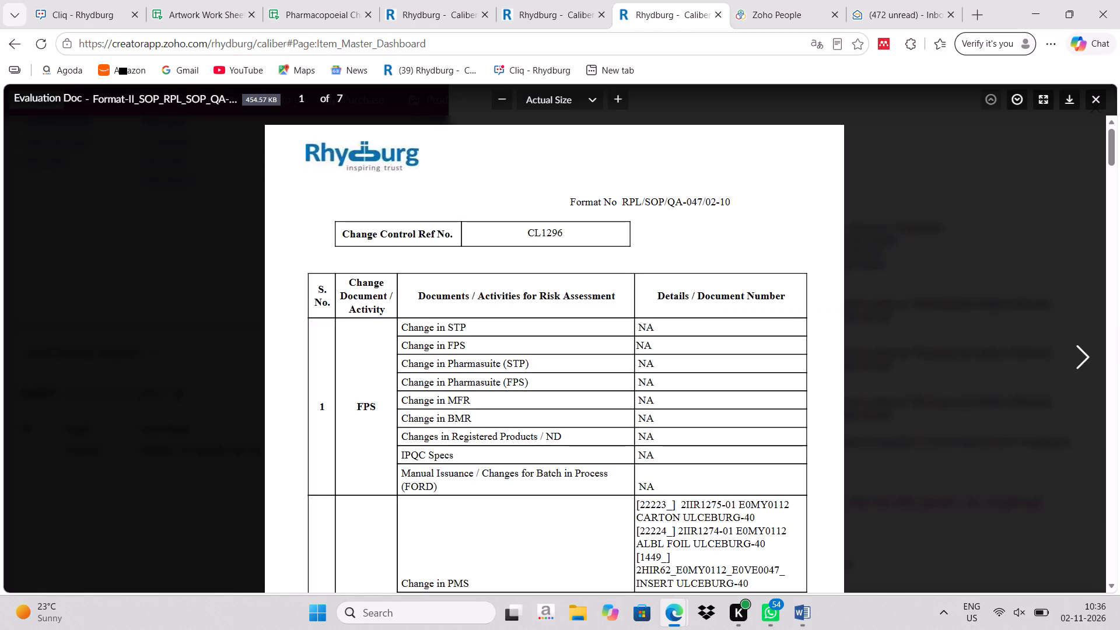
pyautogui.click(1097, 102)
pyautogui.scroll(-3, 776, 366)
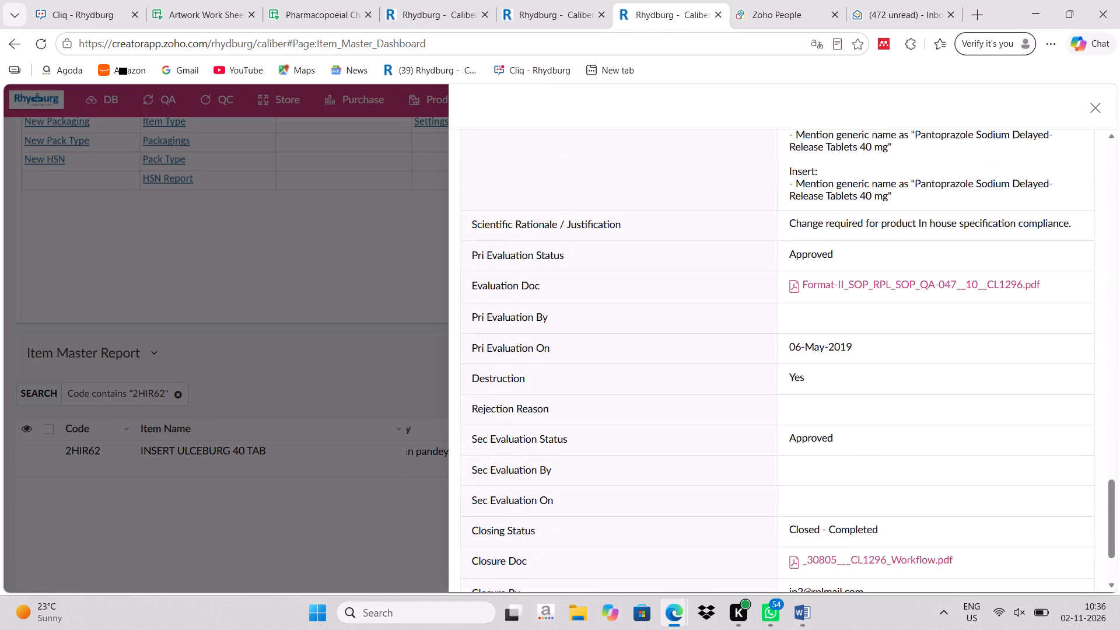
pyautogui.scroll(-3, 793, 345)
pyautogui.click(894, 443)
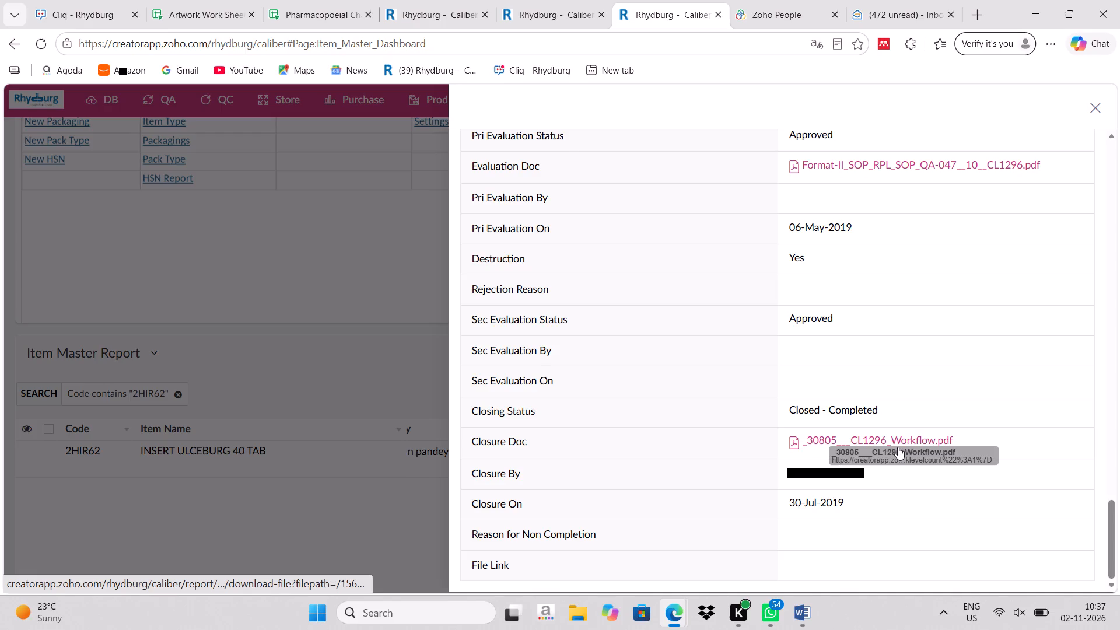
pyautogui.click(863, 437)
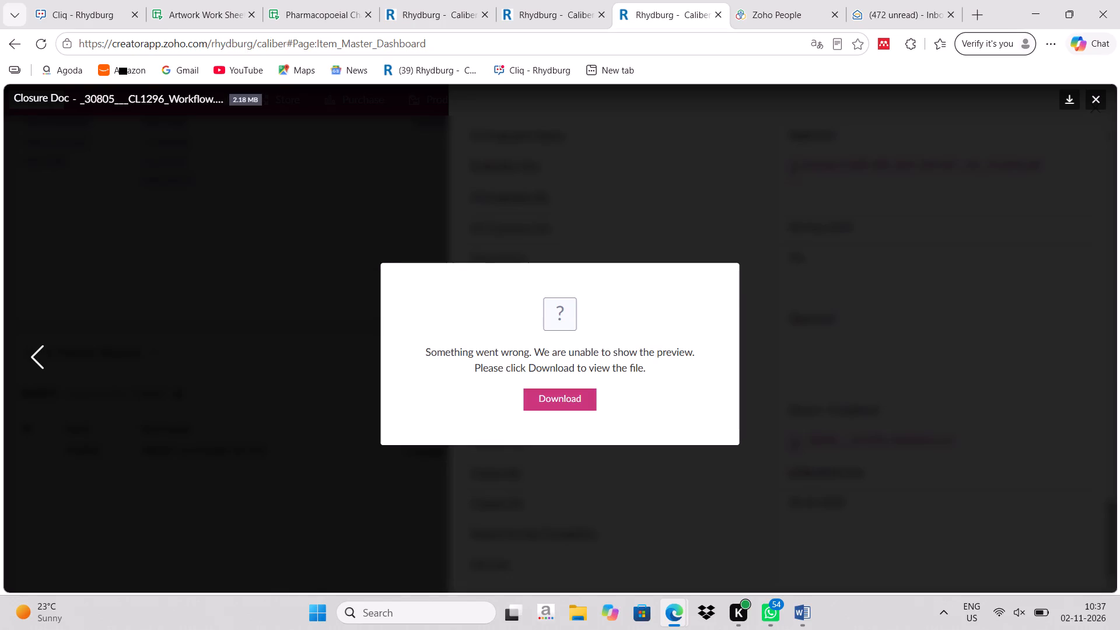
pyautogui.click(1086, 102)
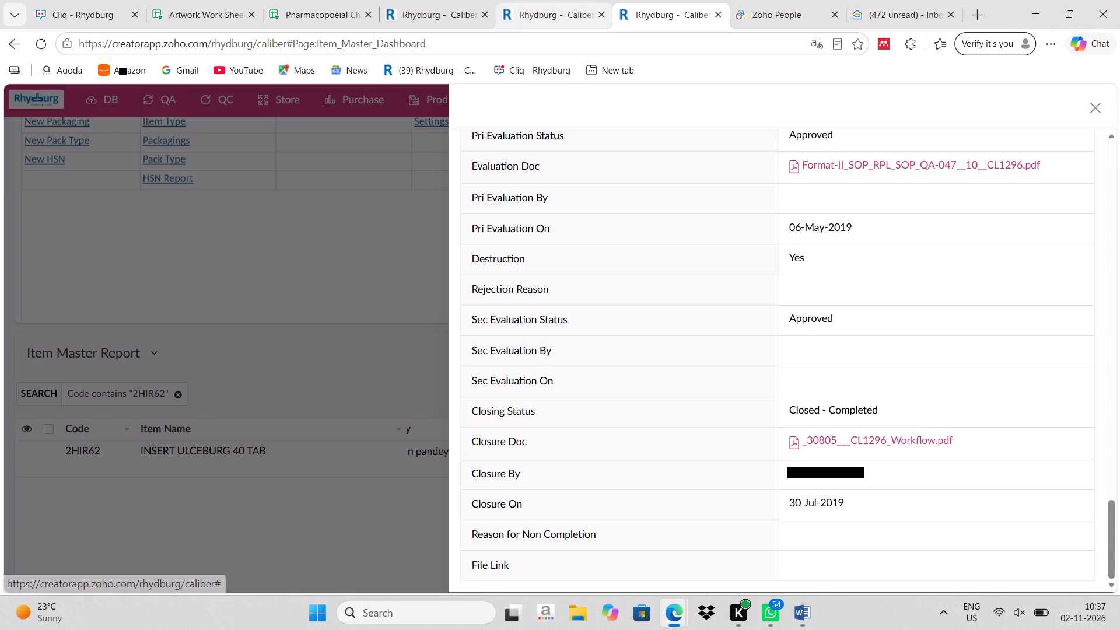
# Copy carton code 2IIR1275 from CL1296's current state and search the Item Master Report for it, replacing the 2HIR62 criterion.
pyautogui.click(403, 13)
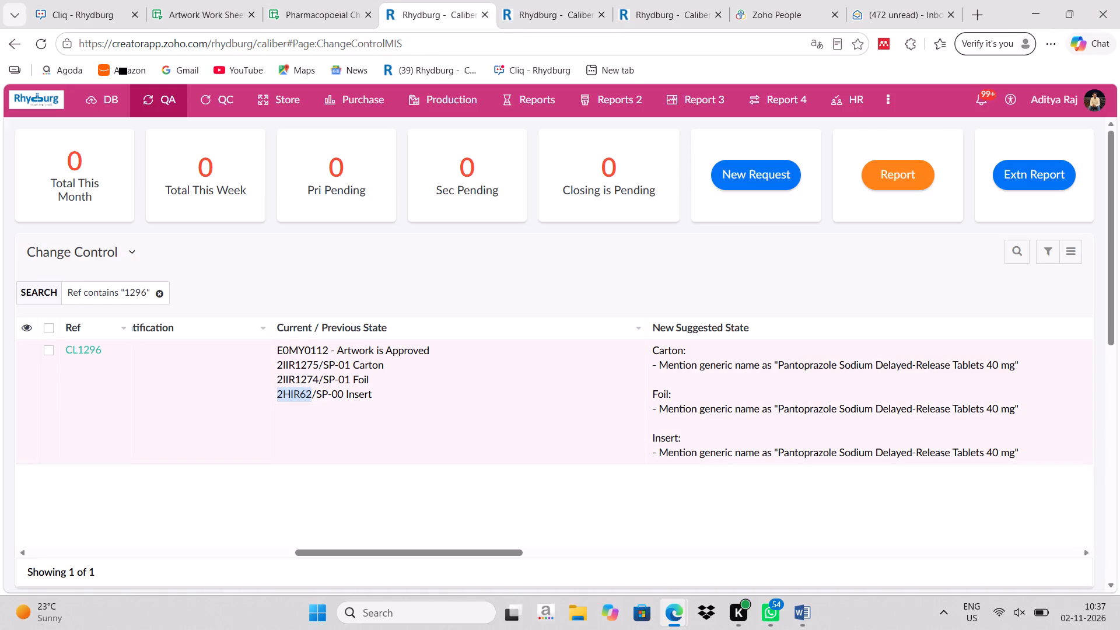
pyautogui.moveTo(276, 365); pyautogui.dragTo(316, 367)
pyautogui.click(341, 316)
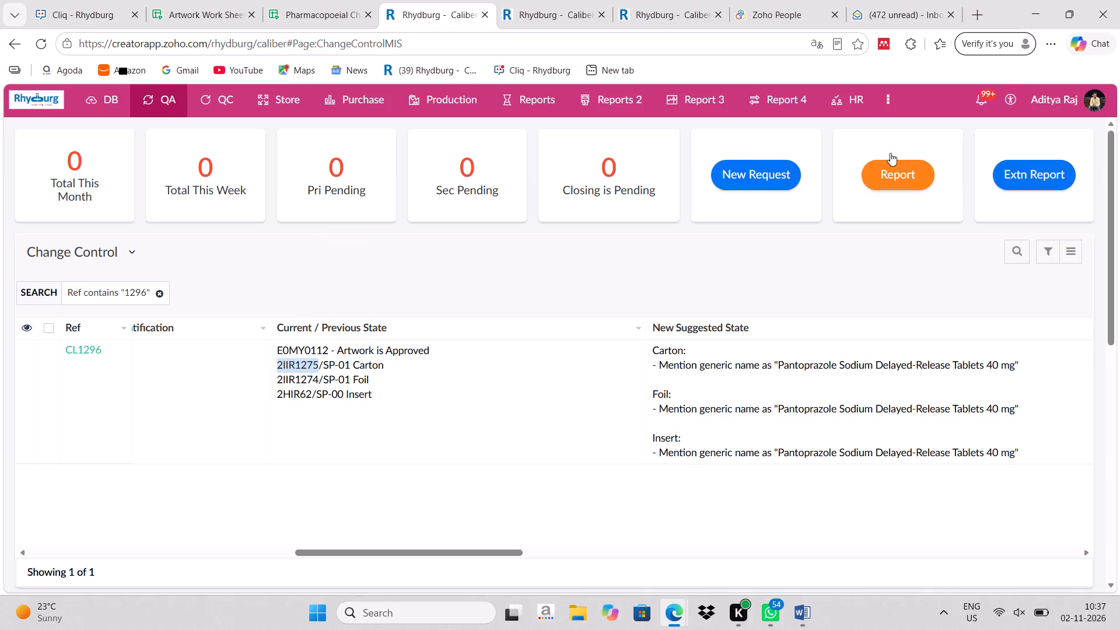
pyautogui.click(693, 7)
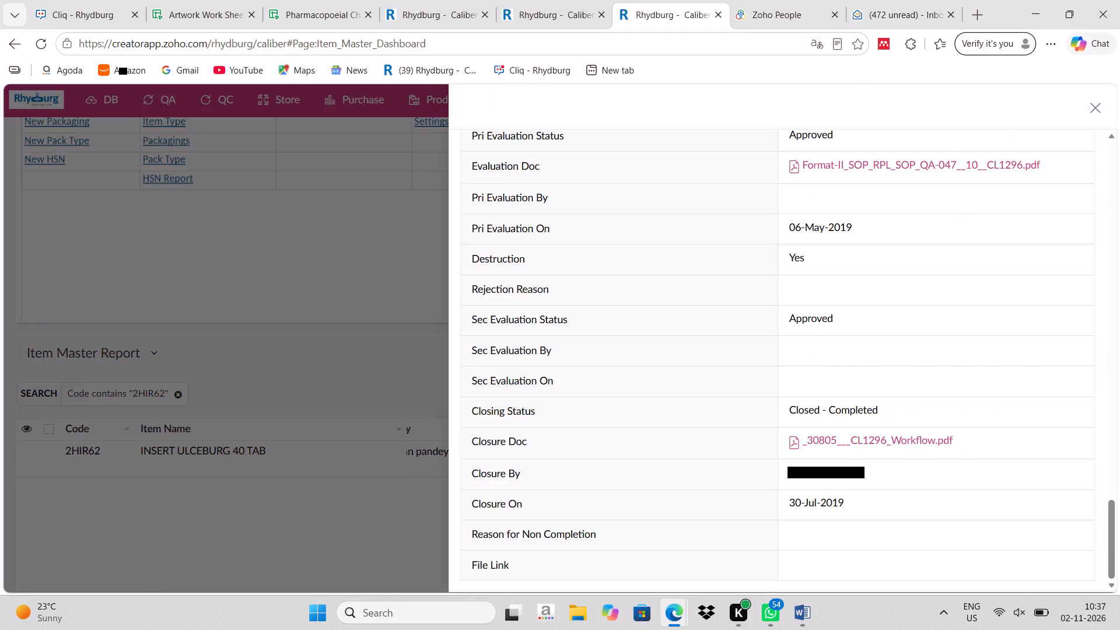
pyautogui.click(1097, 108)
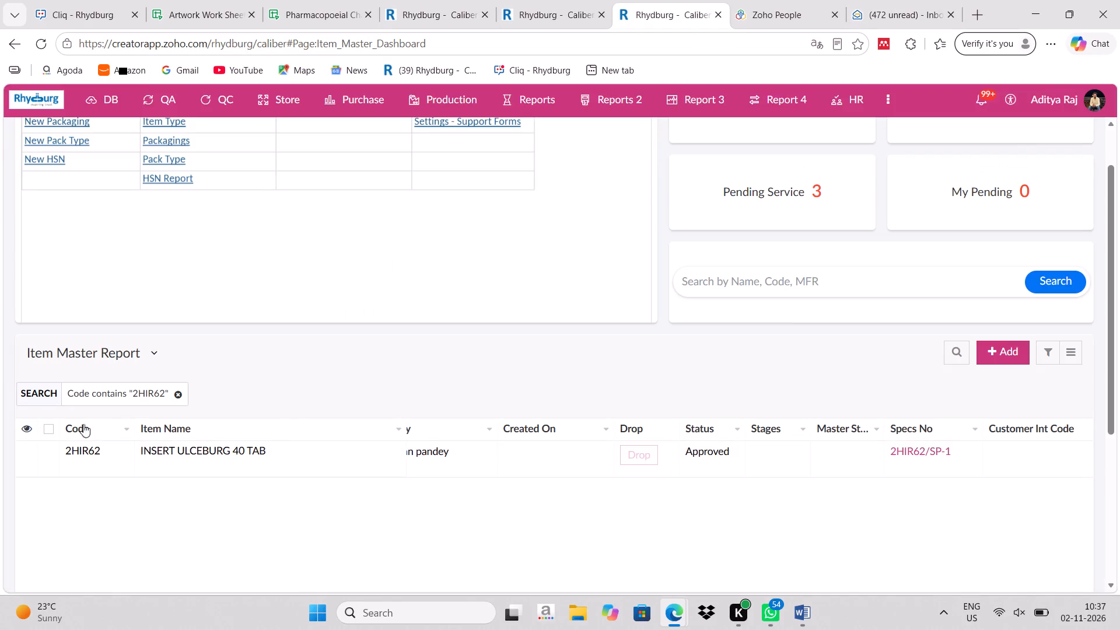
pyautogui.click(75, 426)
pyautogui.click(98, 197)
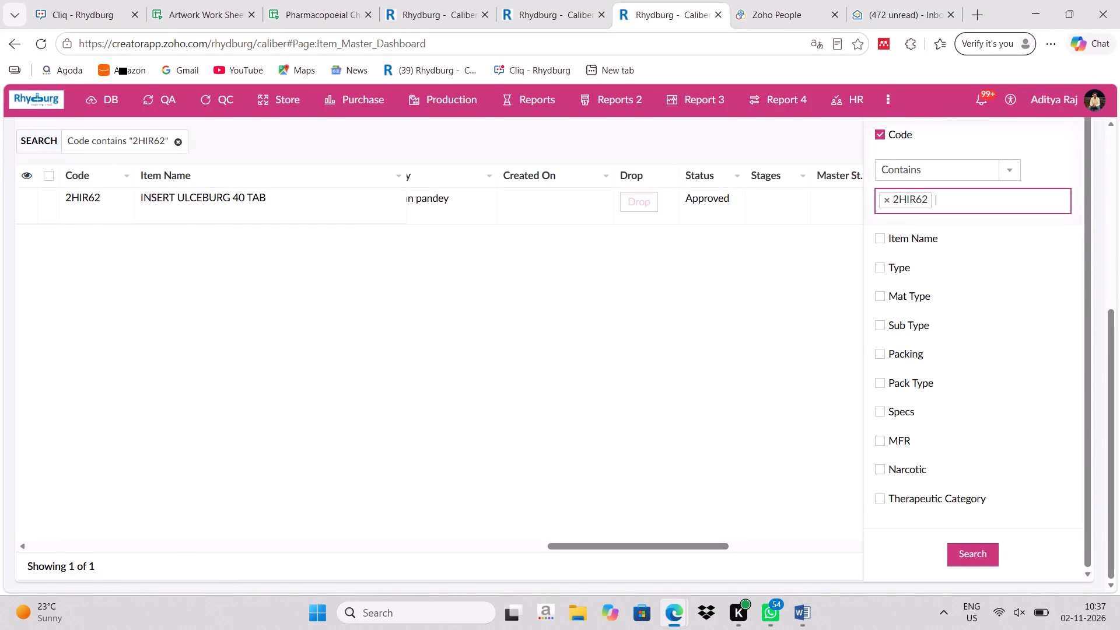
pyautogui.click(885, 203)
pyautogui.hotkey('ctrl', 'v')
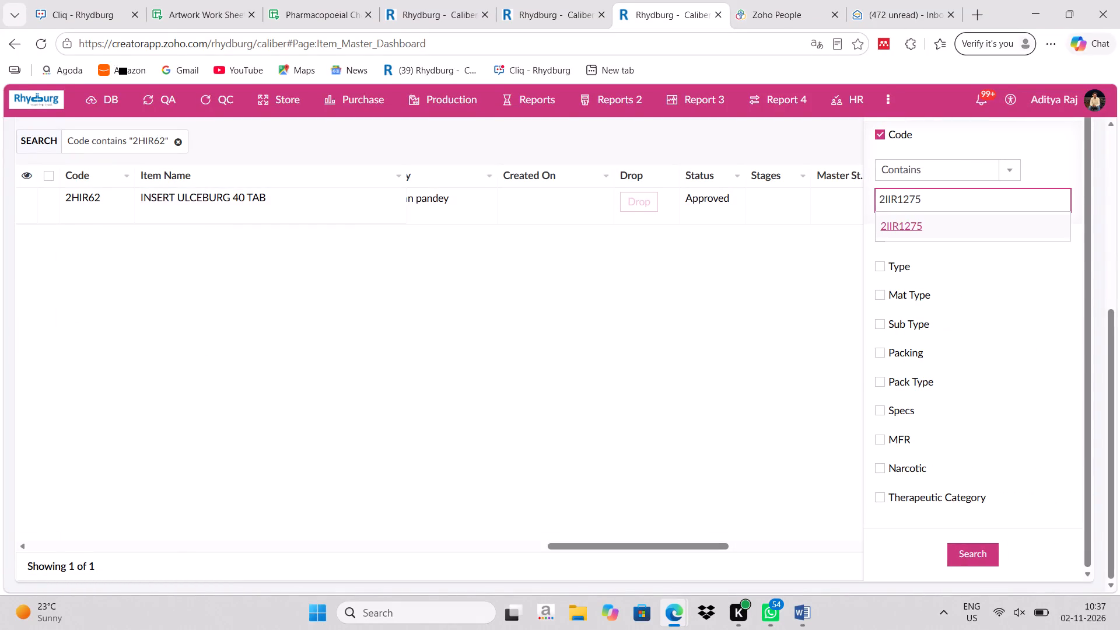
pyautogui.press('Return')
pyautogui.press('Return')
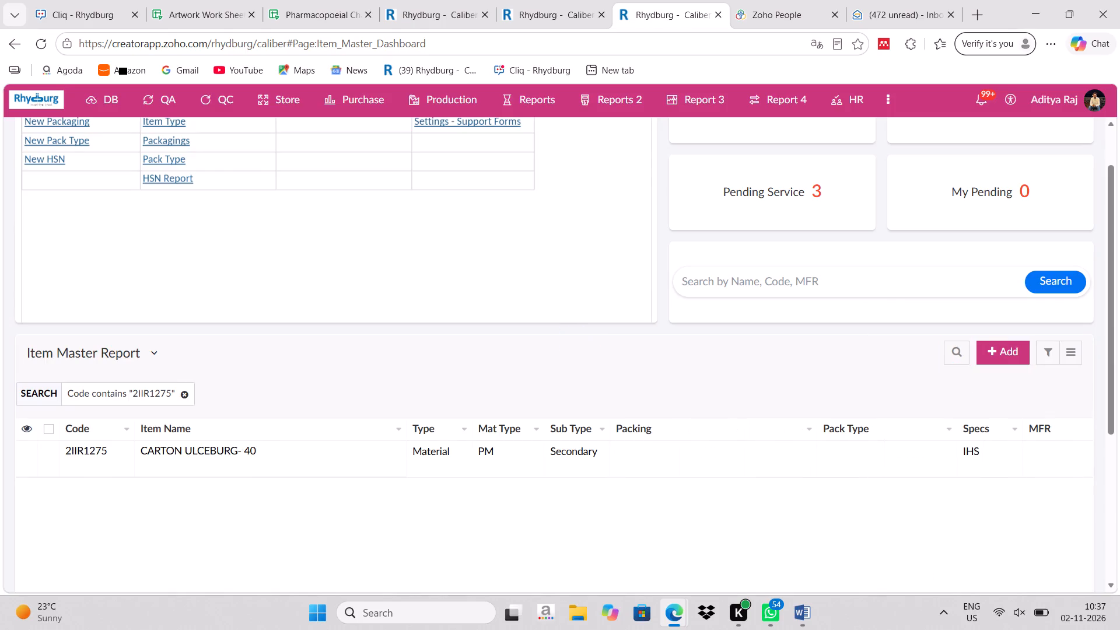
# Locate the specification number of carton 2IIR1275 across the Item Master Report columns and open the item's record.
pyautogui.hscroll(-15, 509, 520)
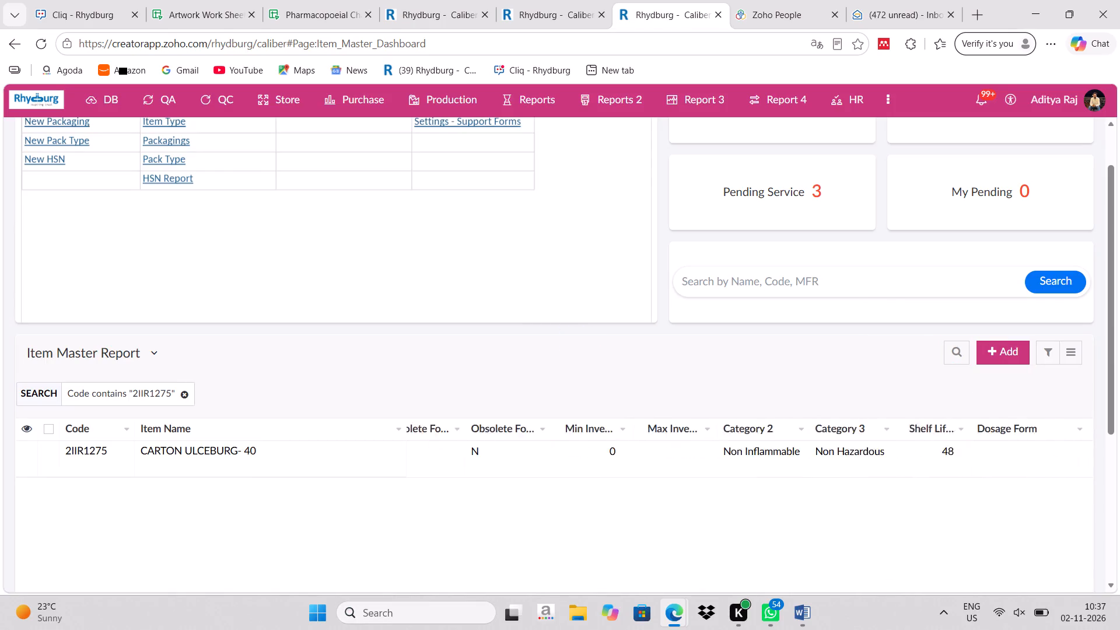
pyautogui.hscroll(-6, 509, 520)
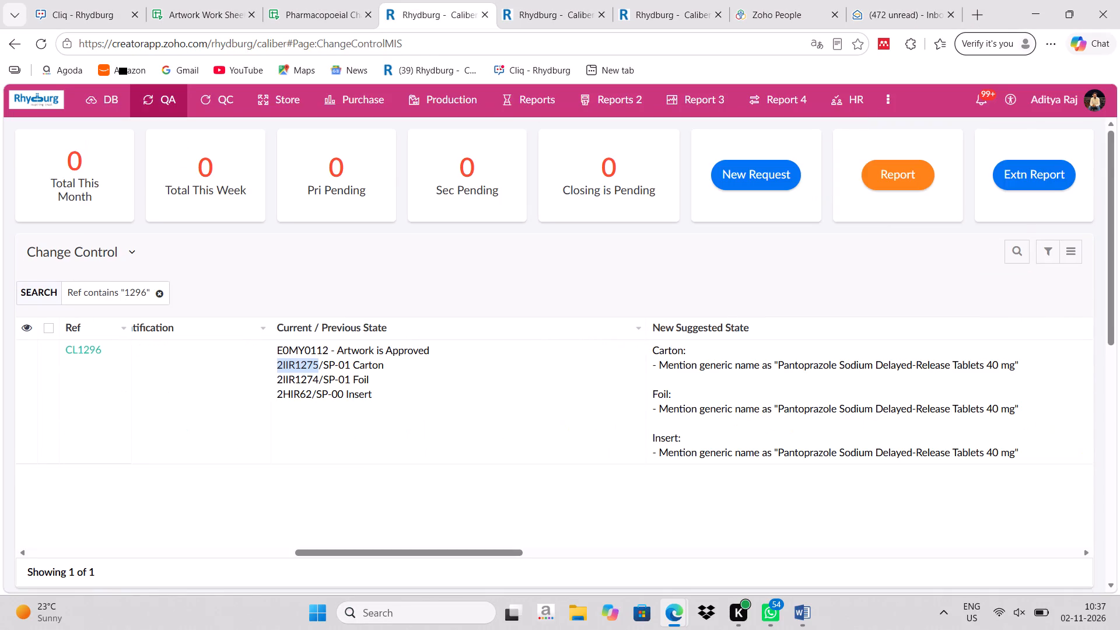
pyautogui.click(561, 0)
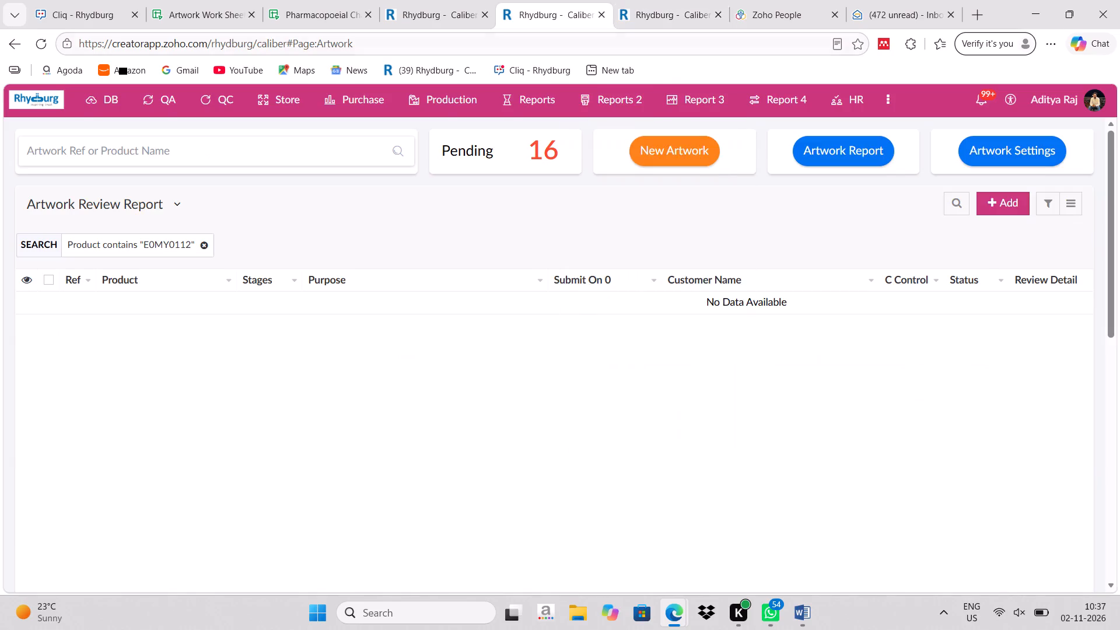
pyautogui.click(651, 9)
pyautogui.hscroll(-11, 746, 474)
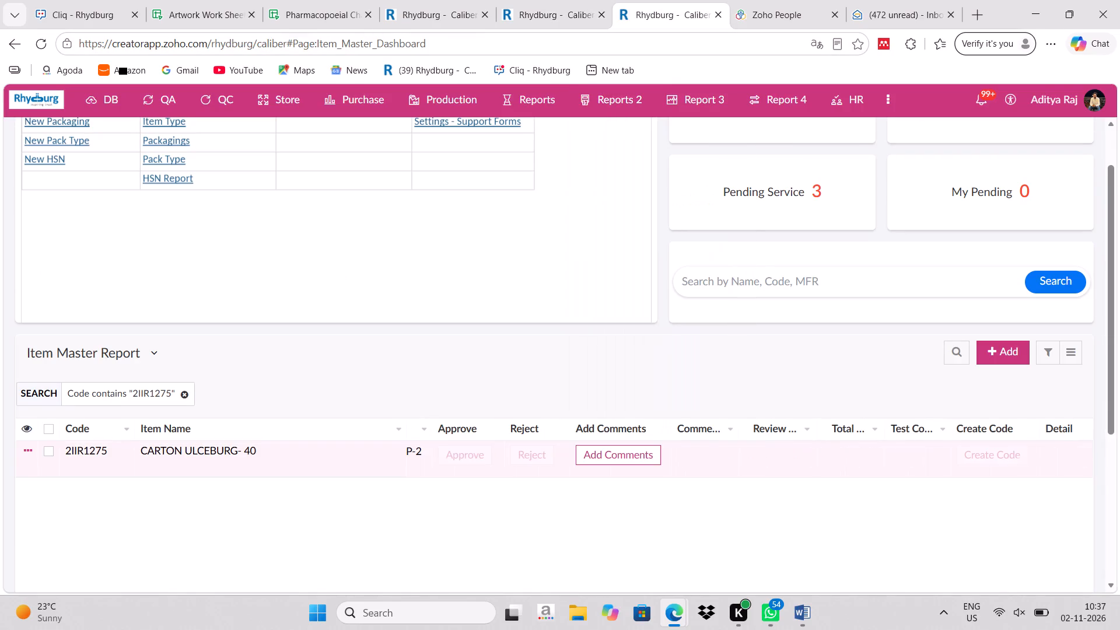
pyautogui.hscroll(-5, 746, 474)
pyautogui.hscroll(1, 746, 474)
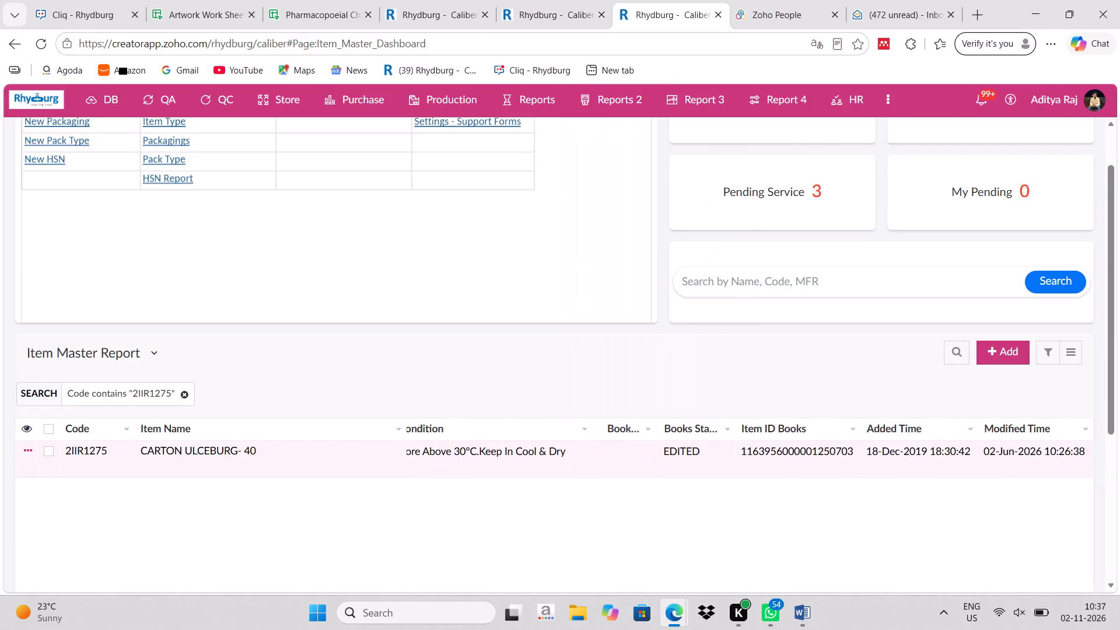
pyautogui.hscroll(6, 746, 474)
pyautogui.hscroll(-1, 746, 474)
pyautogui.hscroll(1, 746, 474)
pyautogui.hscroll(-1, 746, 474)
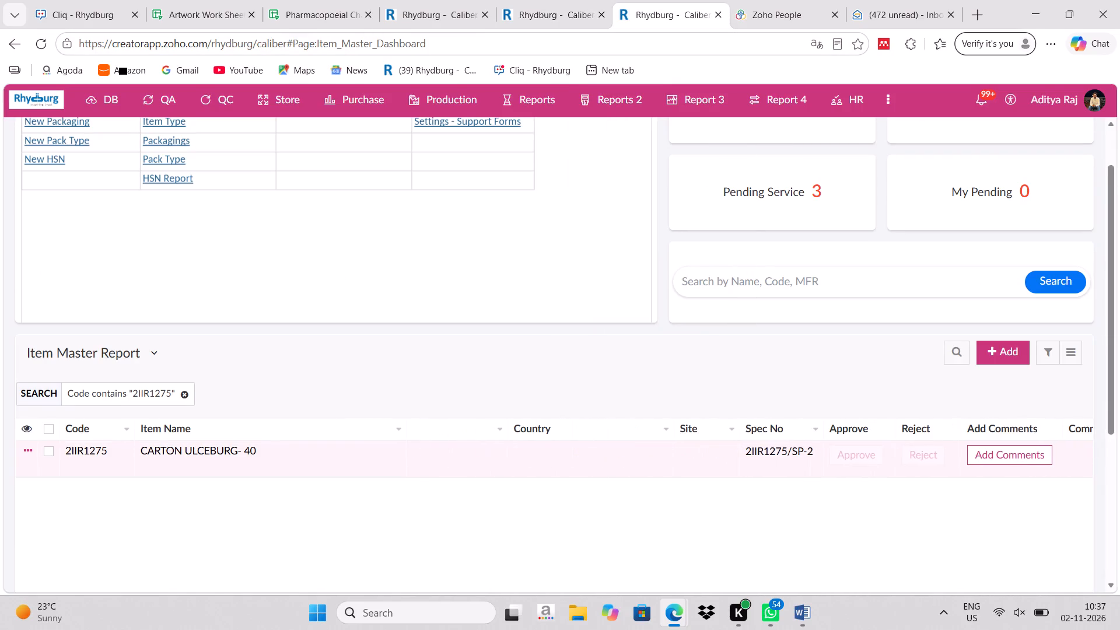
pyautogui.scroll(1, 841, 482)
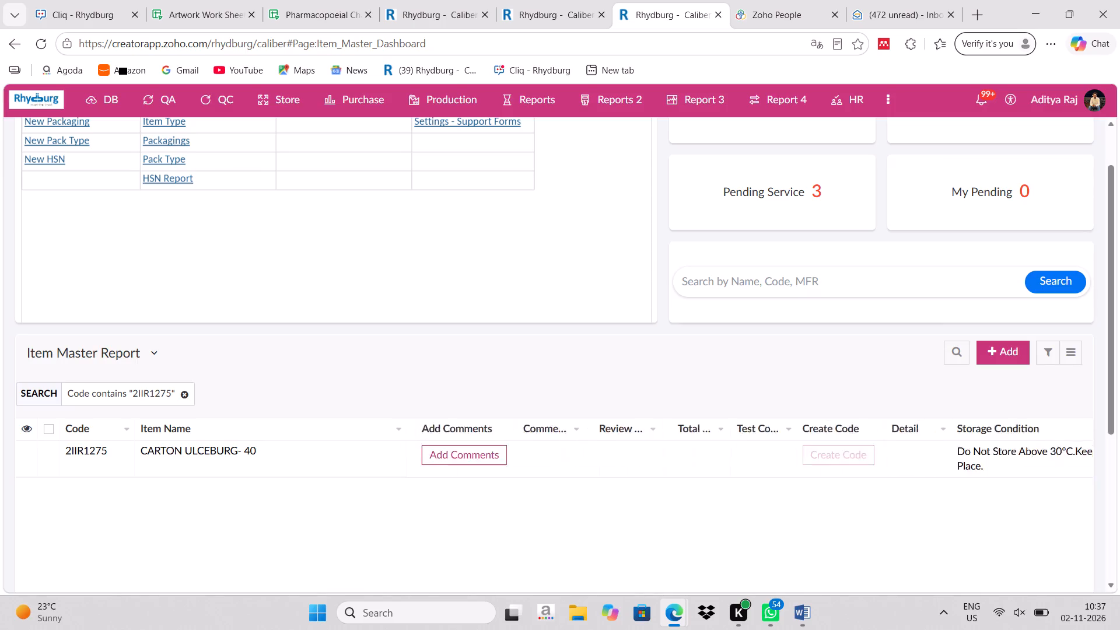
pyautogui.scroll(1, 841, 482)
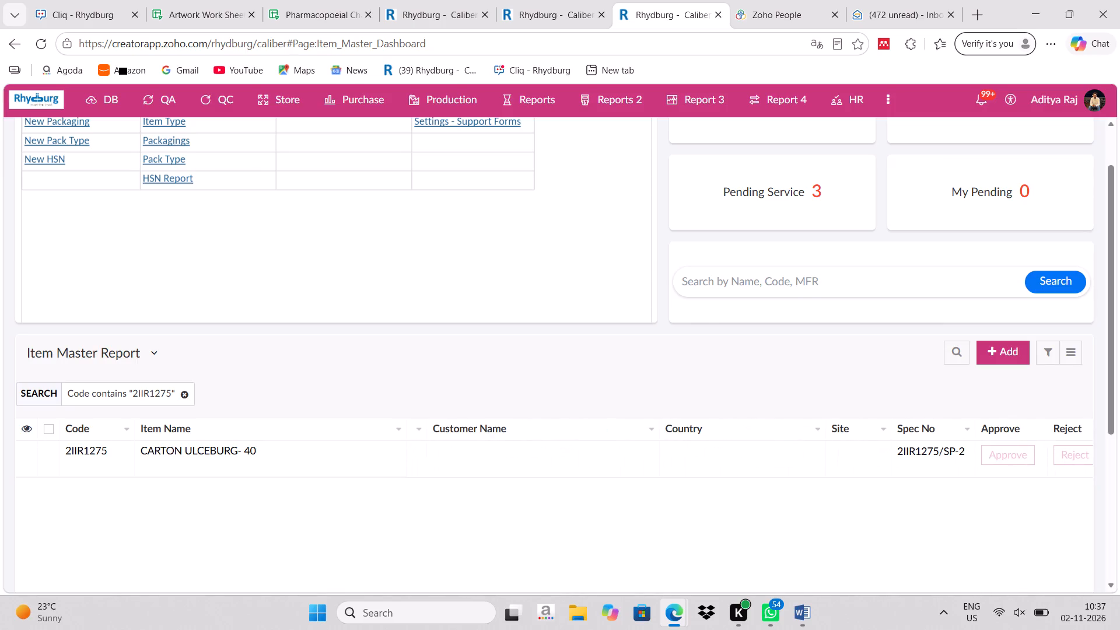
pyautogui.click(935, 447)
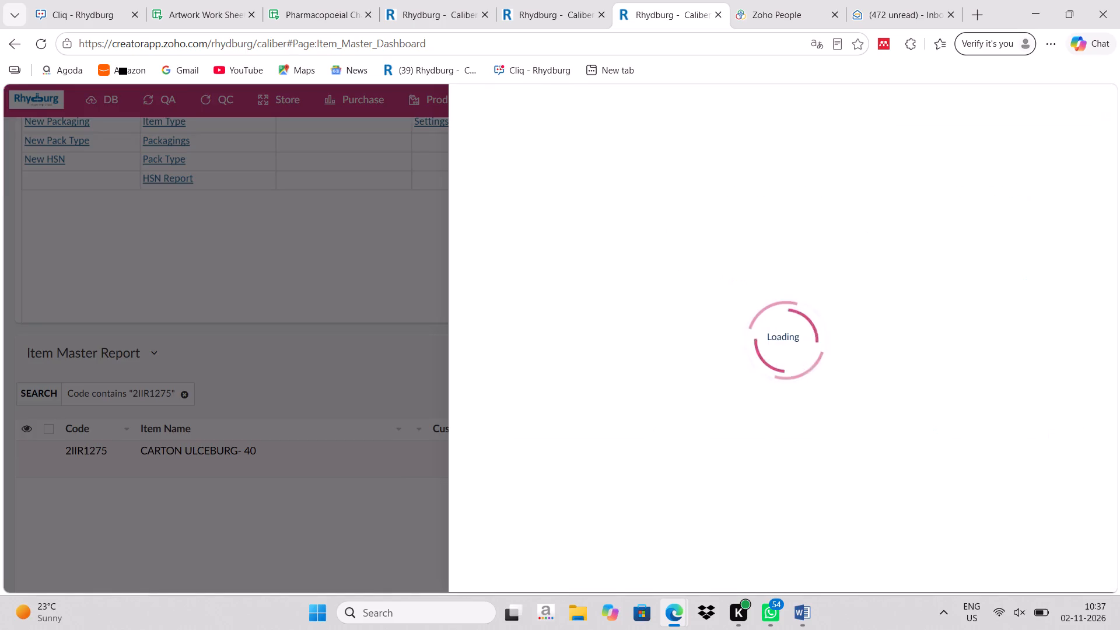
# Examine the item master record of carton 2IIR1275 through its Review History and Audit History sections, and close the record.
pyautogui.moveTo(1091, 102); pyautogui.dragTo(1093, 107)
pyautogui.click(917, 449)
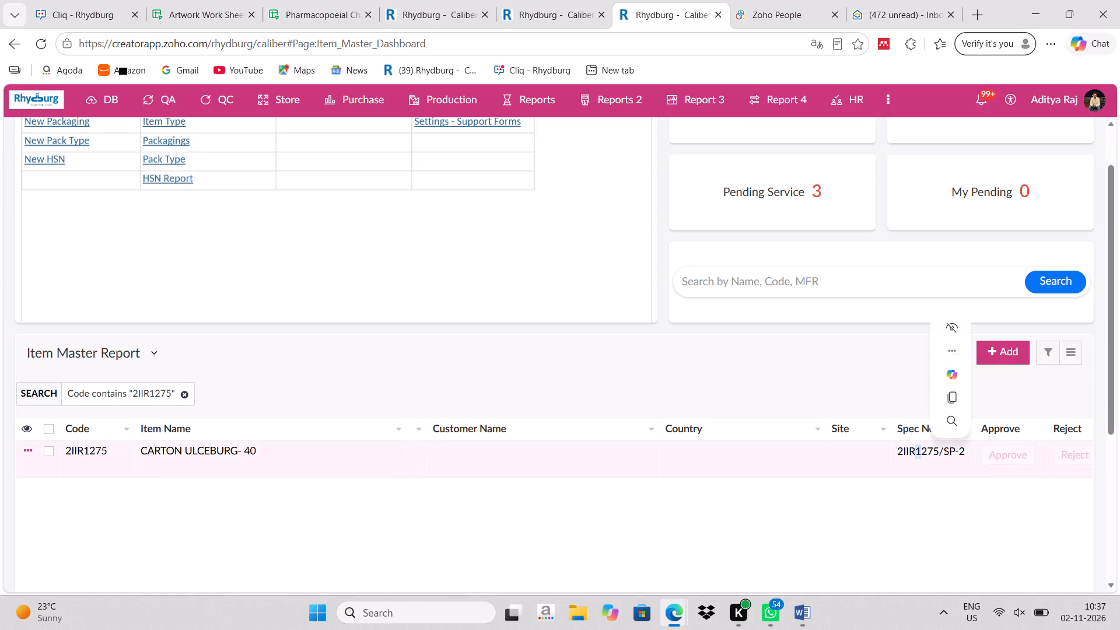
pyautogui.click(912, 446)
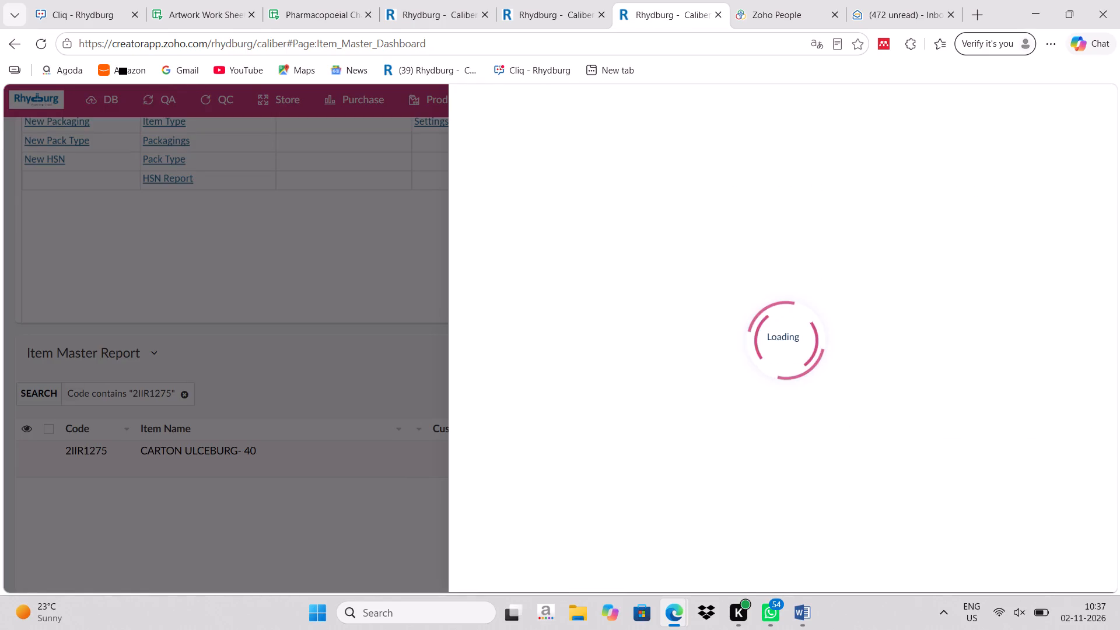
pyautogui.scroll(-4, 791, 434)
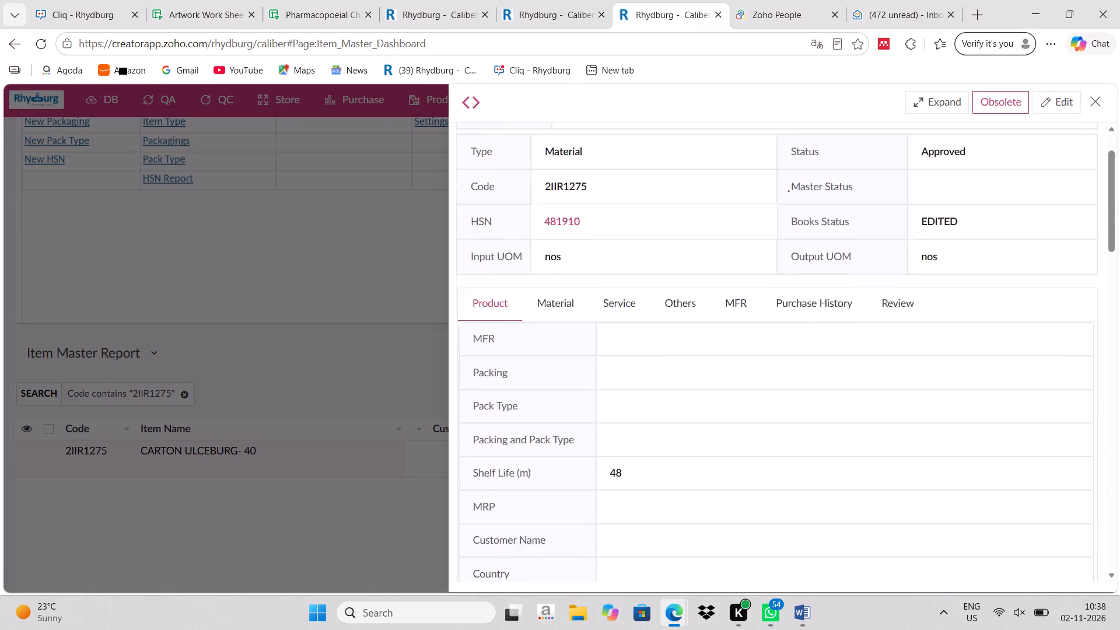
pyautogui.scroll(-3, 791, 439)
pyautogui.scroll(-11, 792, 379)
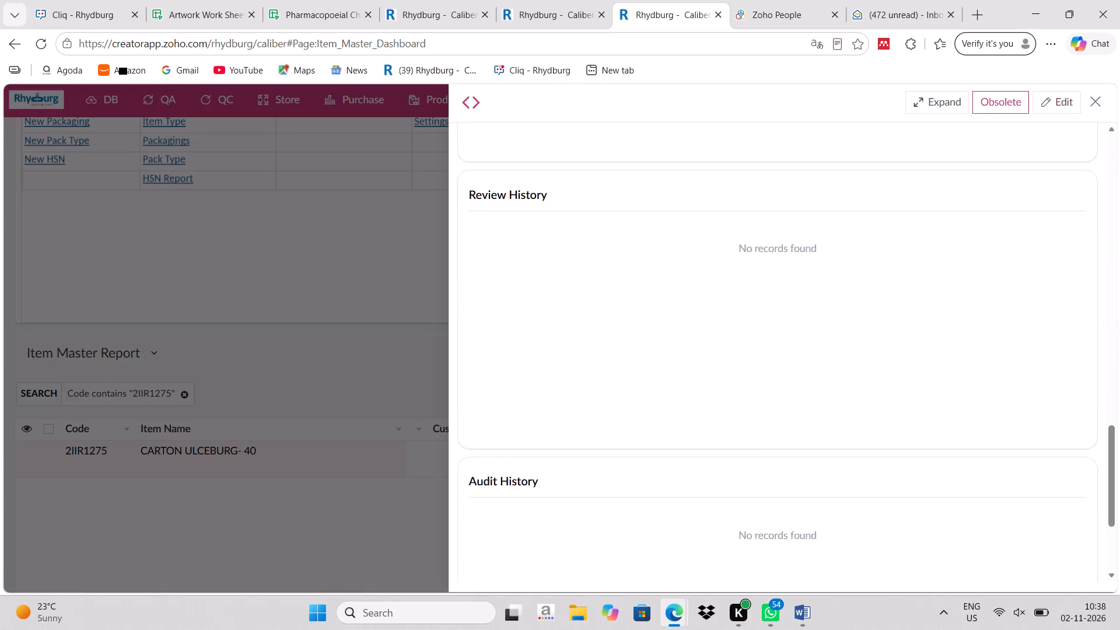
pyautogui.click(1099, 96)
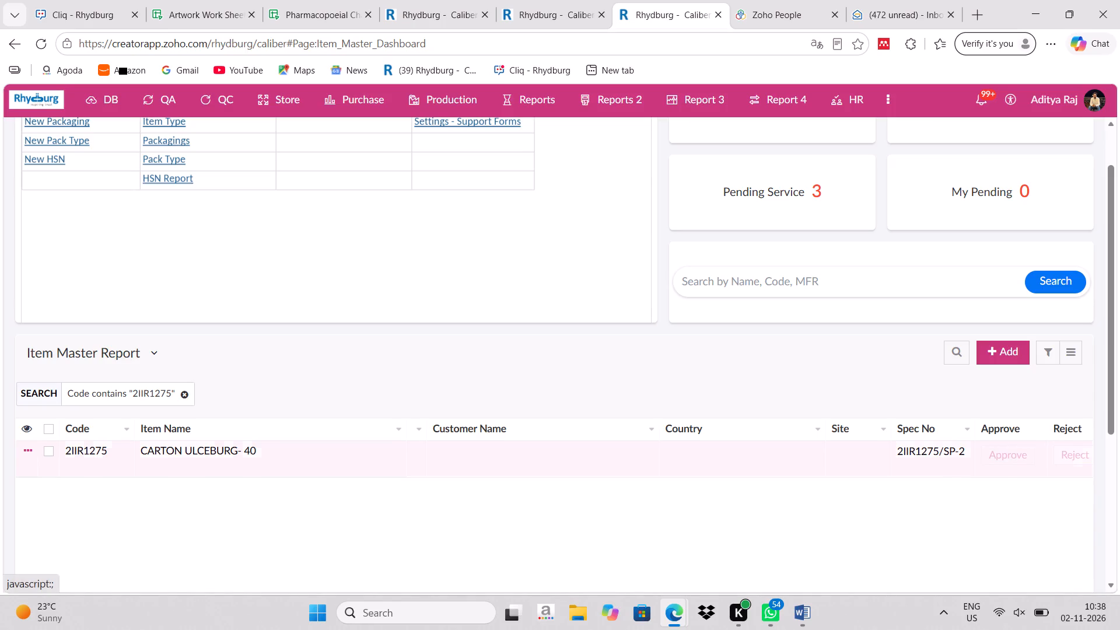
pyautogui.click(641, 474)
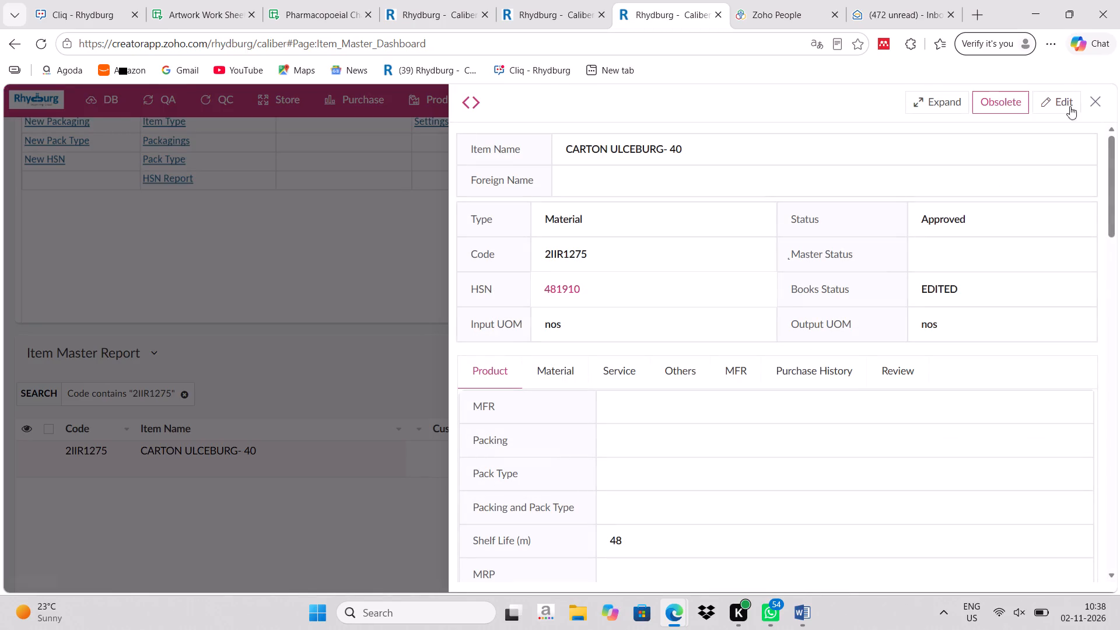
pyautogui.click(1097, 101)
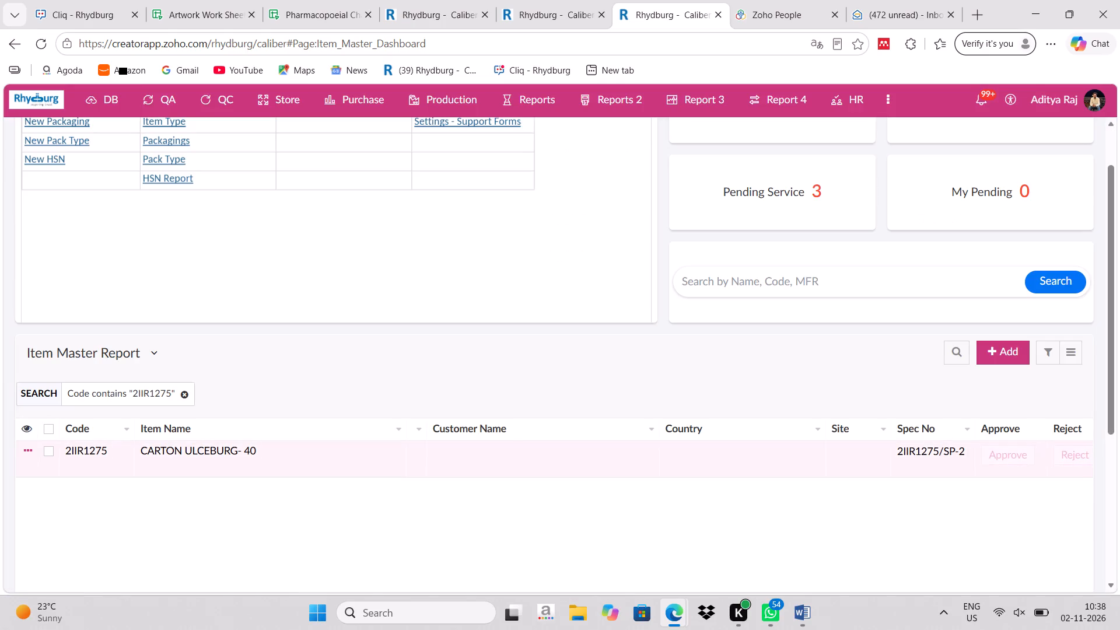
# Select the 2IIR1275 portion of the carton's specification number in the Item Master Report.
pyautogui.moveTo(895, 452); pyautogui.dragTo(942, 453)
pyautogui.moveTo(942, 453); pyautogui.dragTo(937, 452)
pyautogui.click(964, 400)
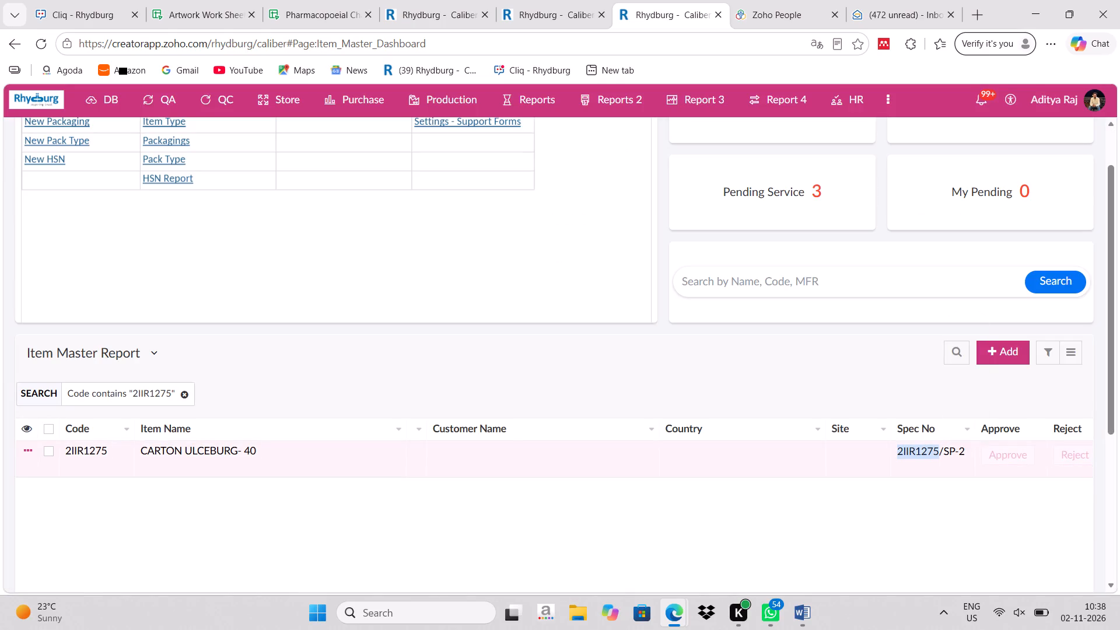
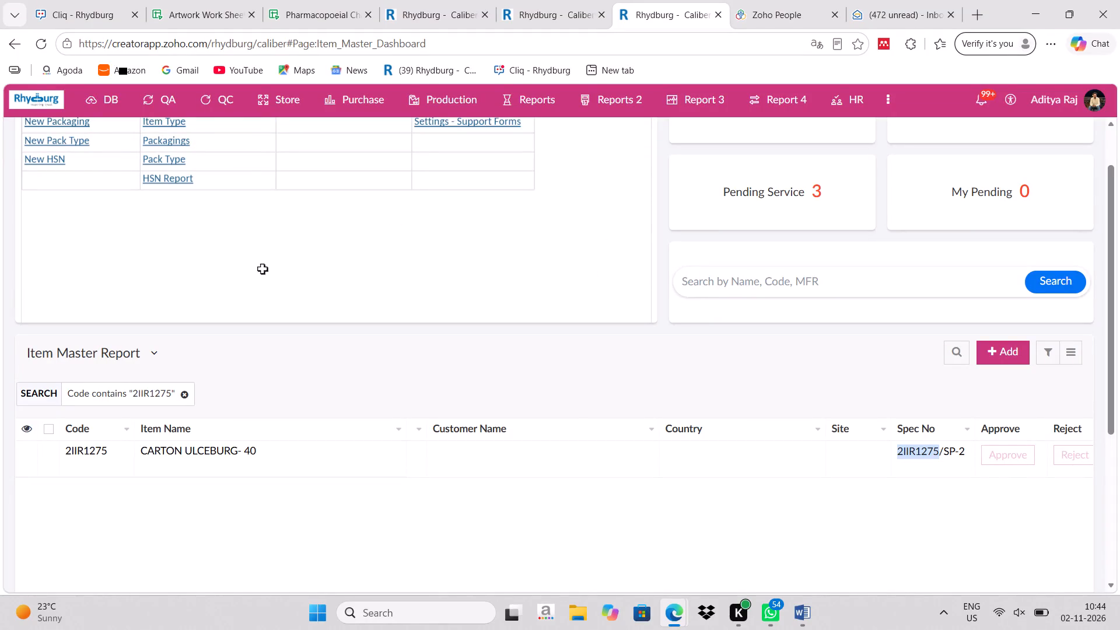
# Switch to the Cliq chat with the colleague handling CL10207 and catch up on its messages through the newest ones.
pyautogui.click(87, 8)
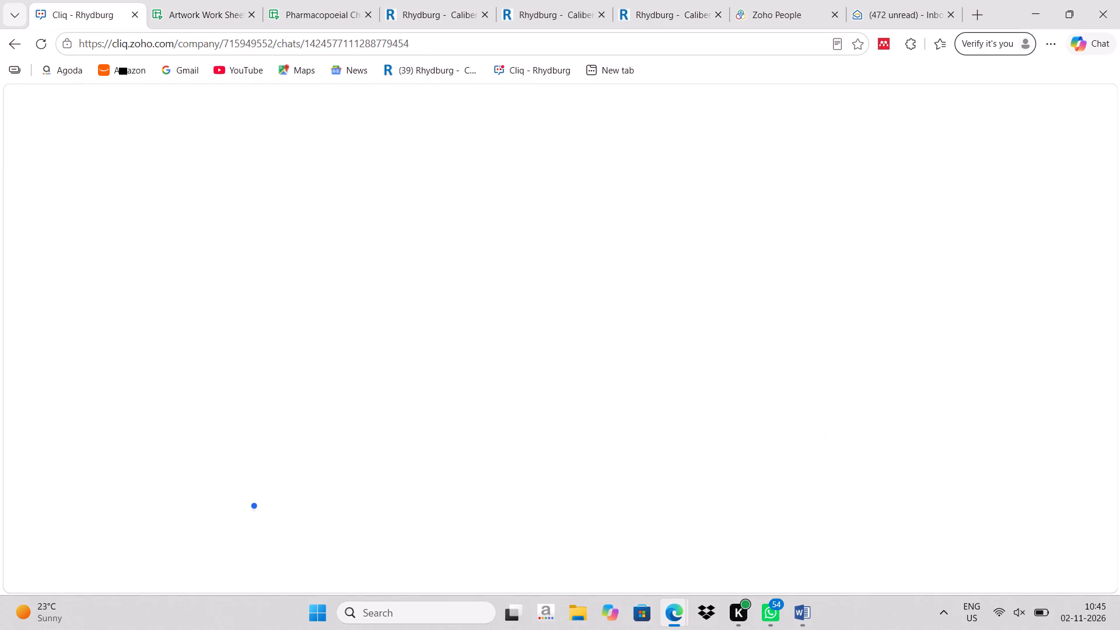
pyautogui.scroll(-7, 383, 376)
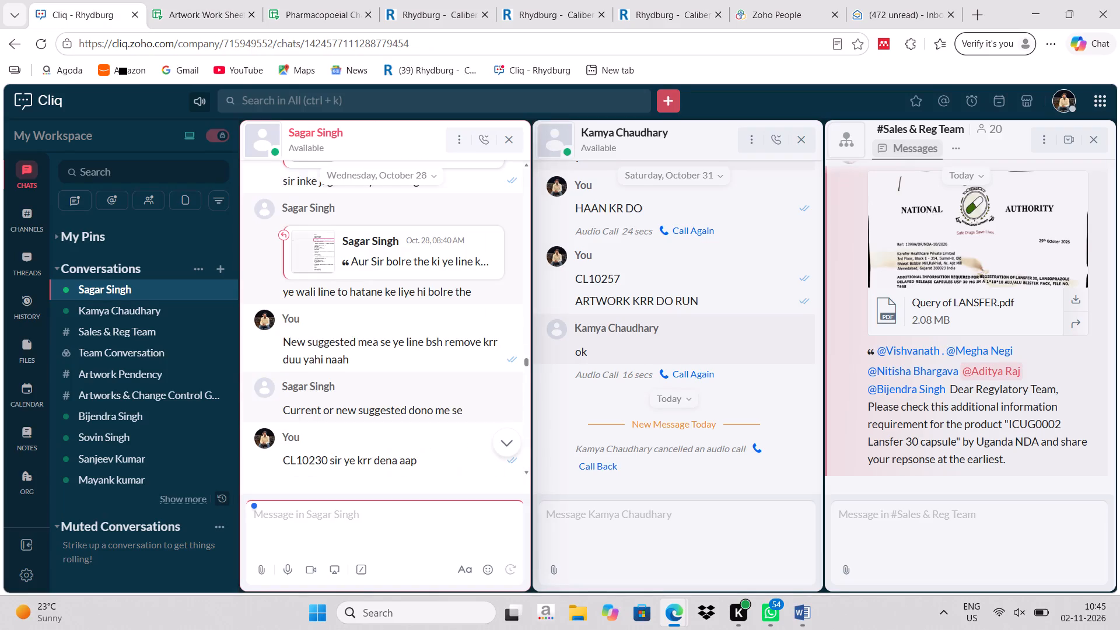
pyautogui.scroll(-8, 418, 367)
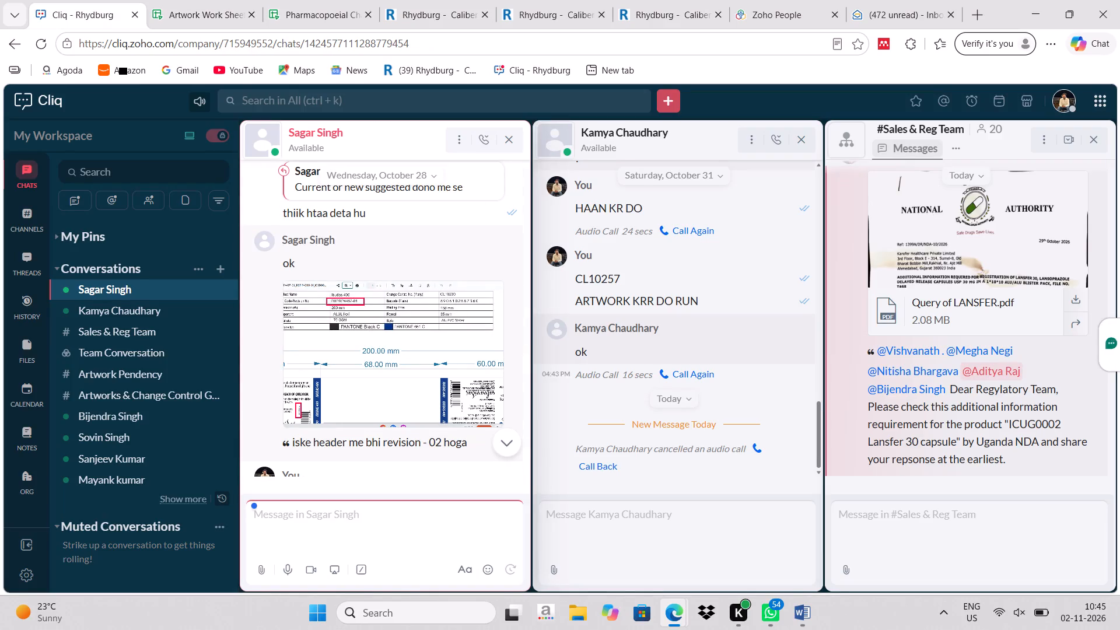
pyautogui.scroll(-6, 474, 380)
pyautogui.scroll(-12, 430, 550)
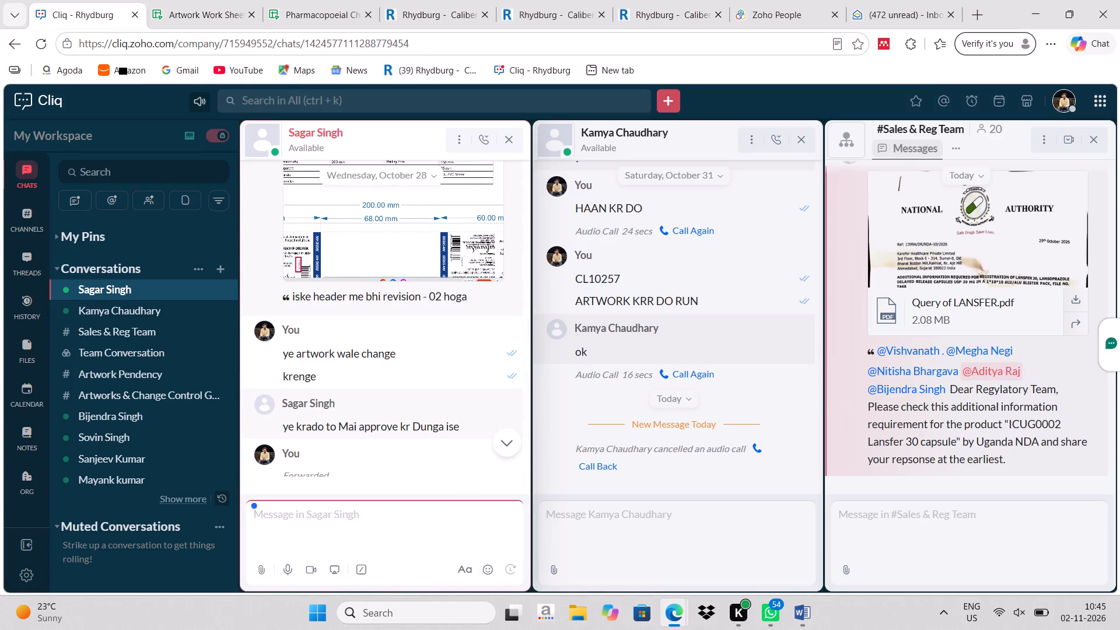
pyautogui.scroll(-20, 397, 403)
pyautogui.scroll(-14, 415, 379)
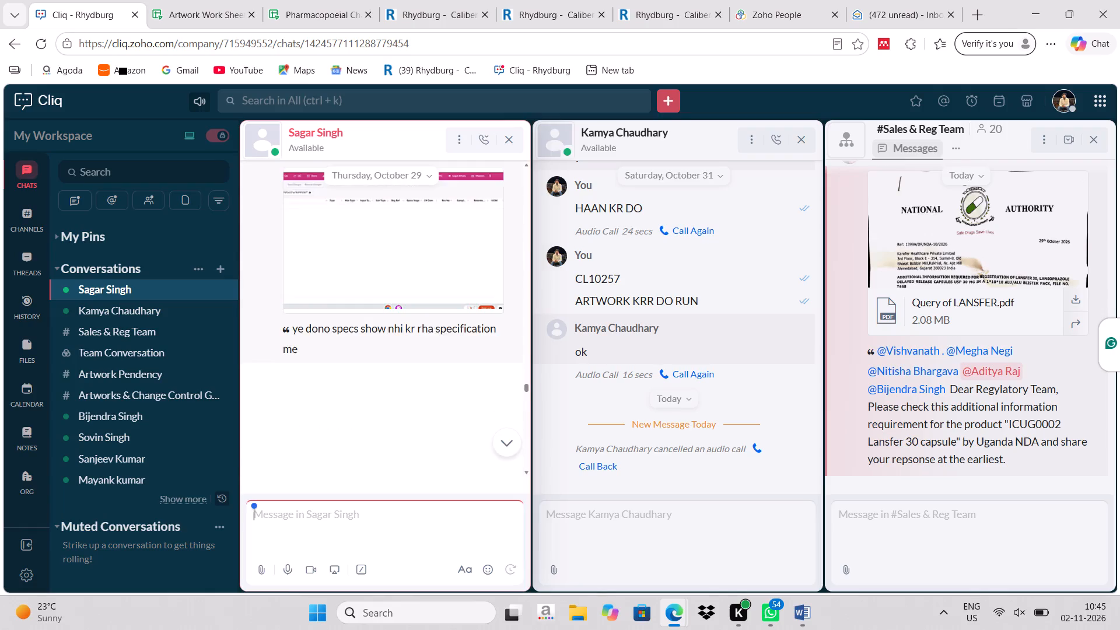
pyautogui.scroll(-16, 412, 373)
pyautogui.scroll(-8, 423, 369)
pyautogui.scroll(-16, 408, 471)
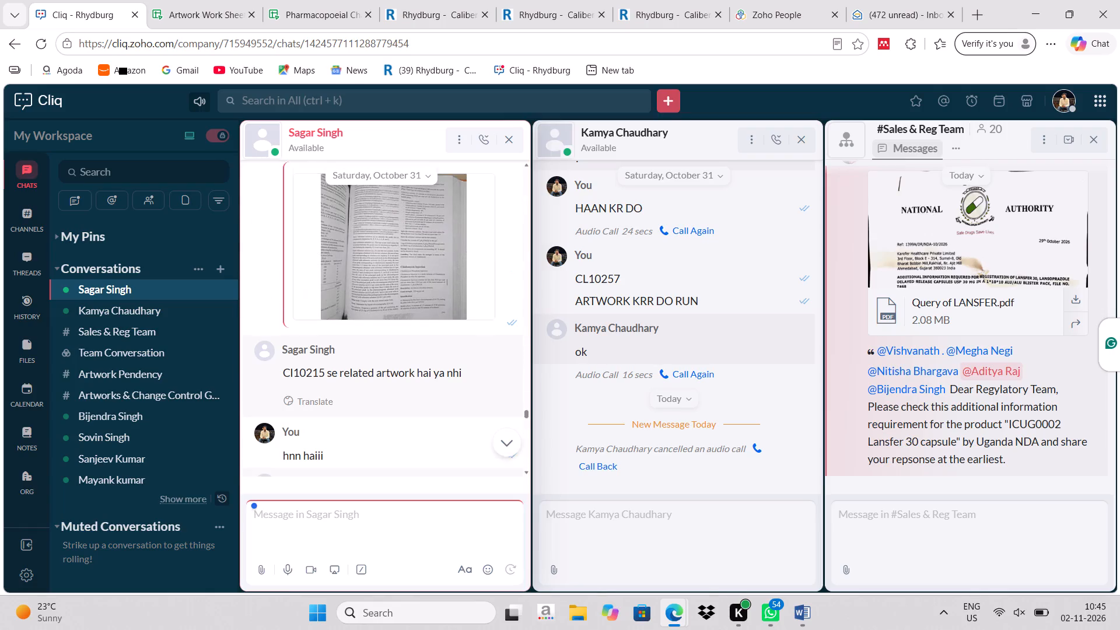
pyautogui.moveTo(526, 416); pyautogui.dragTo(527, 488)
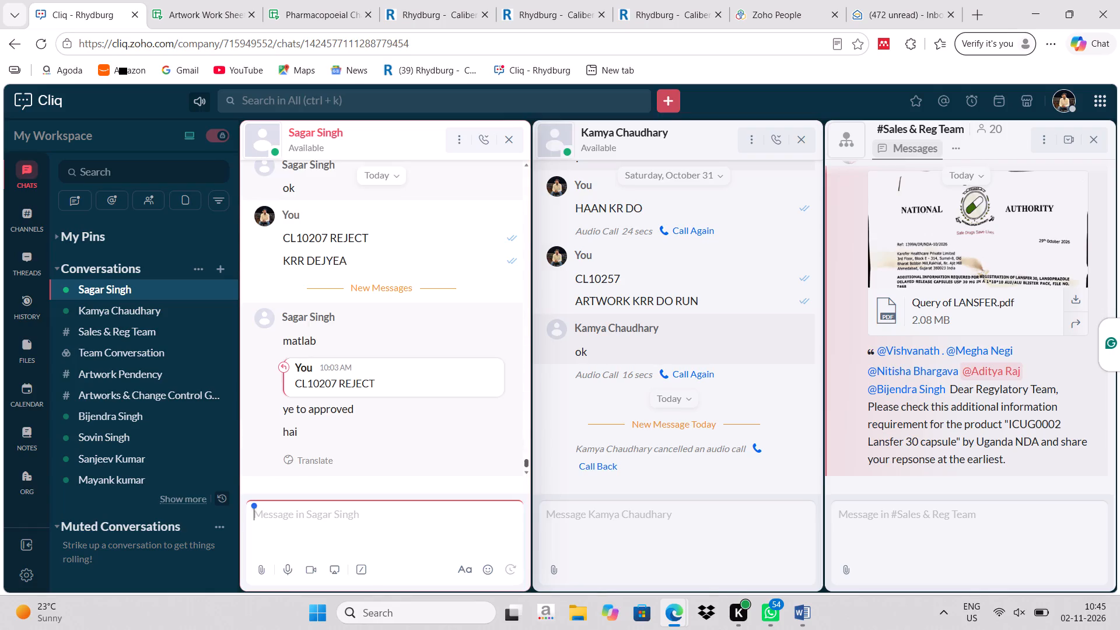
pyautogui.moveTo(527, 488); pyautogui.dragTo(525, 487)
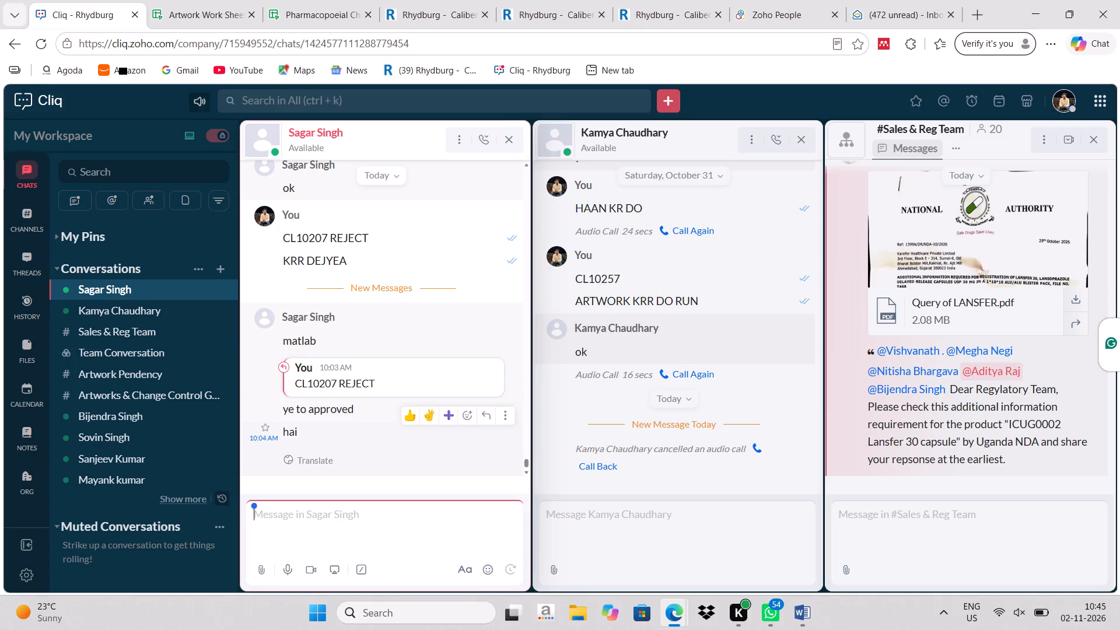
# Reply to the colleague's CL10207 question with two messages: "ISHE SIR DROP KRNA HAI KYUKI SAME CL" and "2 BAAR RUN HUWA HAI".
pyautogui.write('ISHE SIR DROP KRNA HAI KYUKI SA')
pyautogui.write('ME CK')
pyautogui.press('BackSpace')
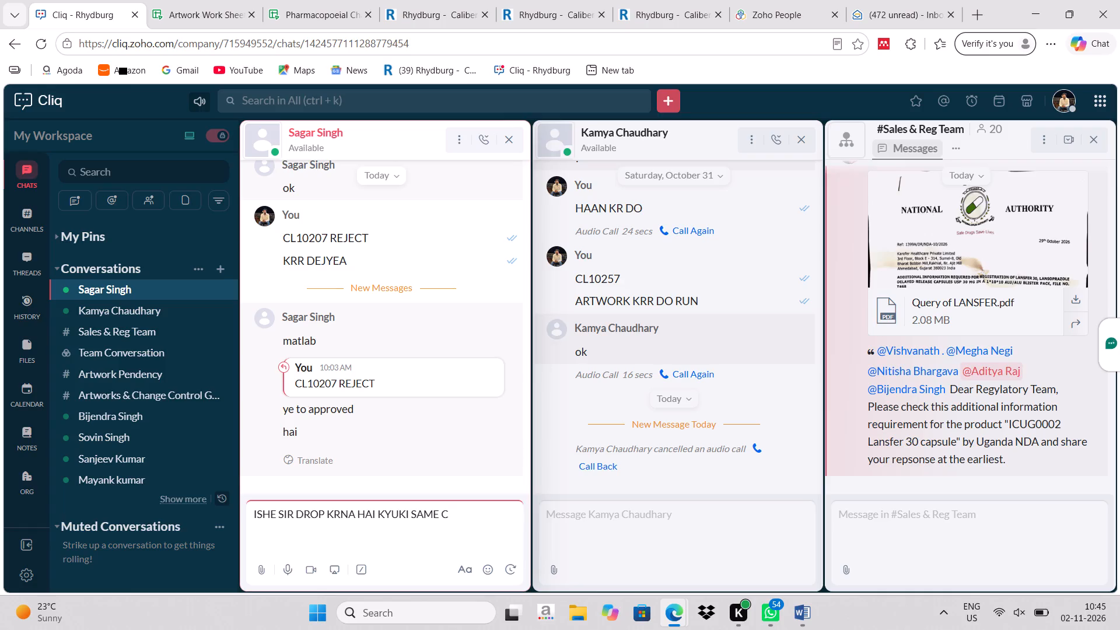
pyautogui.press('l')
pyautogui.press('Return')
pyautogui.write('2 BAAR')
pyautogui.press('space')
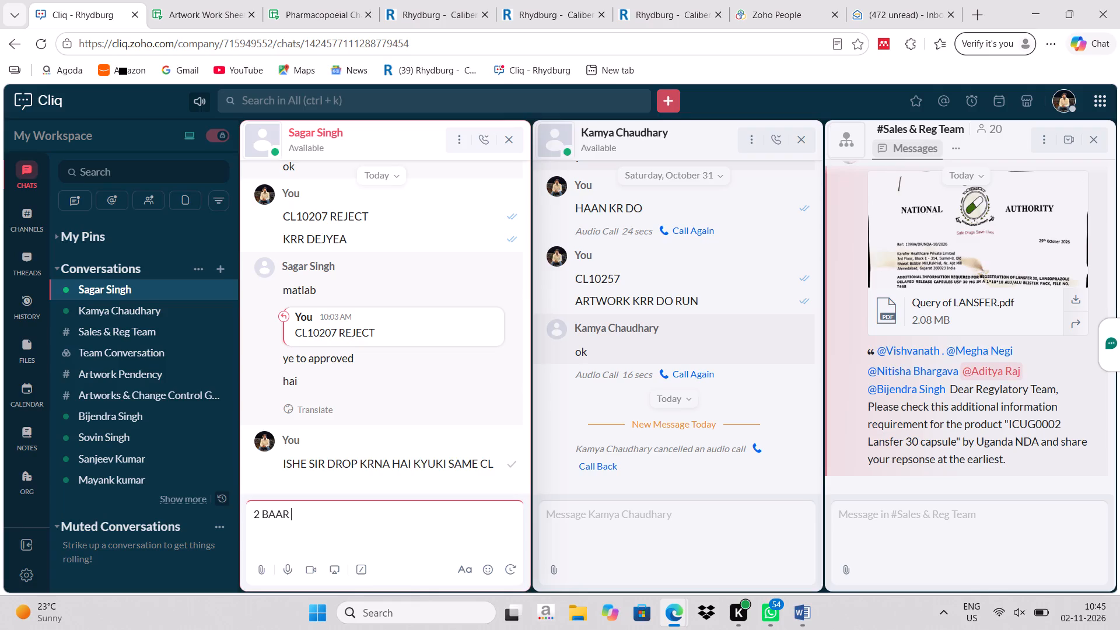
pyautogui.write('RUN HO')
pyautogui.press('BackSpace')
pyautogui.write('UE')
pyautogui.press('BackSpace')
pyautogui.write('WA HAI')
pyautogui.press('Return')
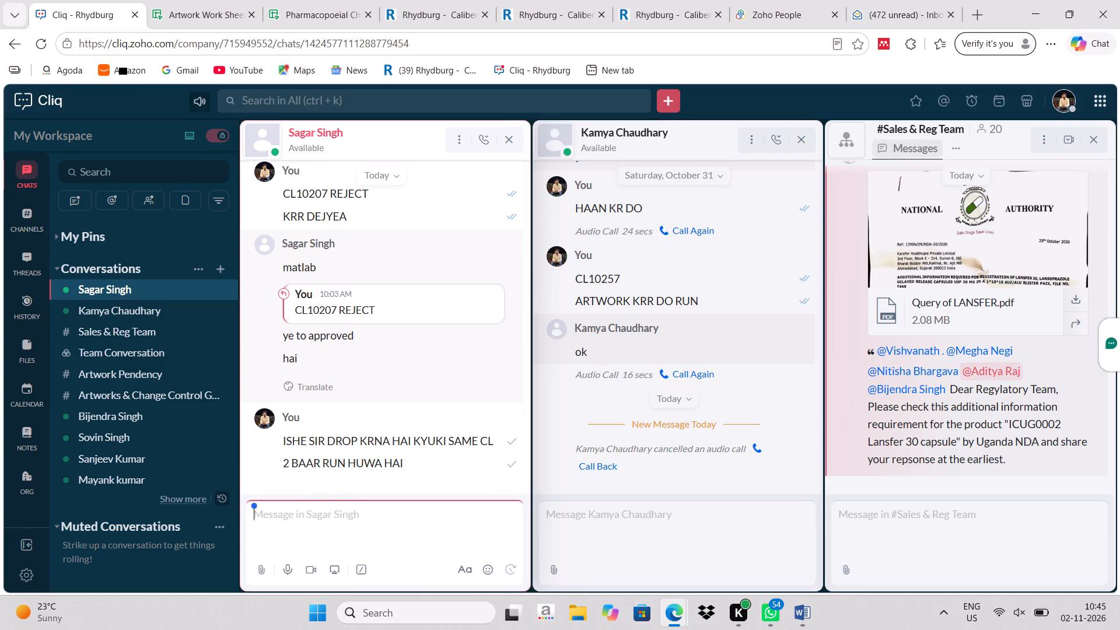
# Return to the Change Control report and remove its Ref contains "1296" search criterion.
pyautogui.moveTo(426, 5); pyautogui.dragTo(436, 6)
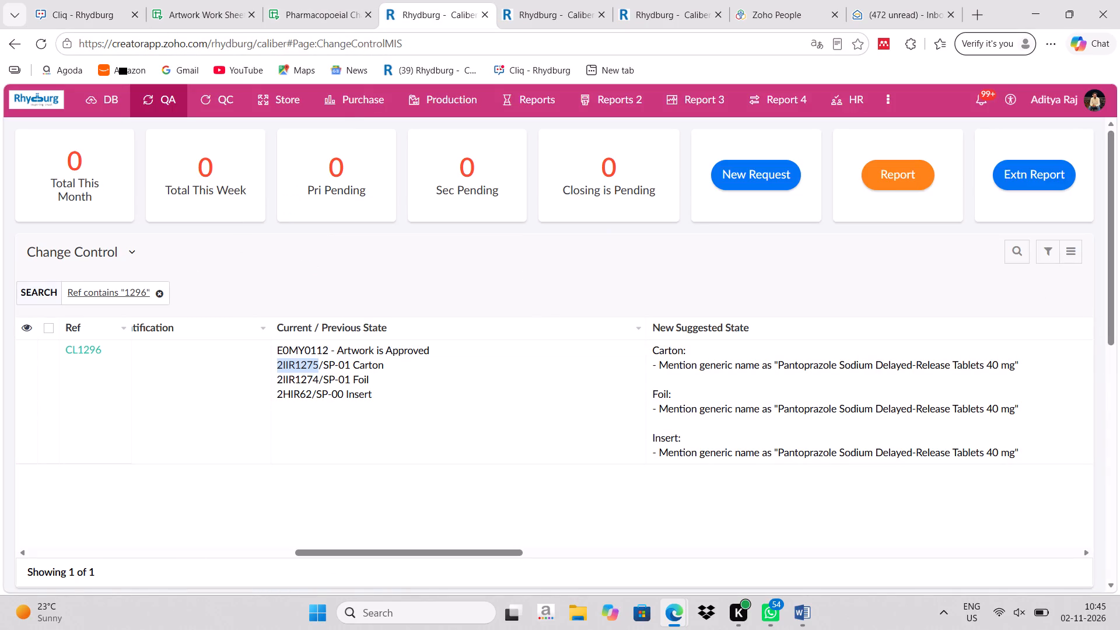
pyautogui.click(160, 296)
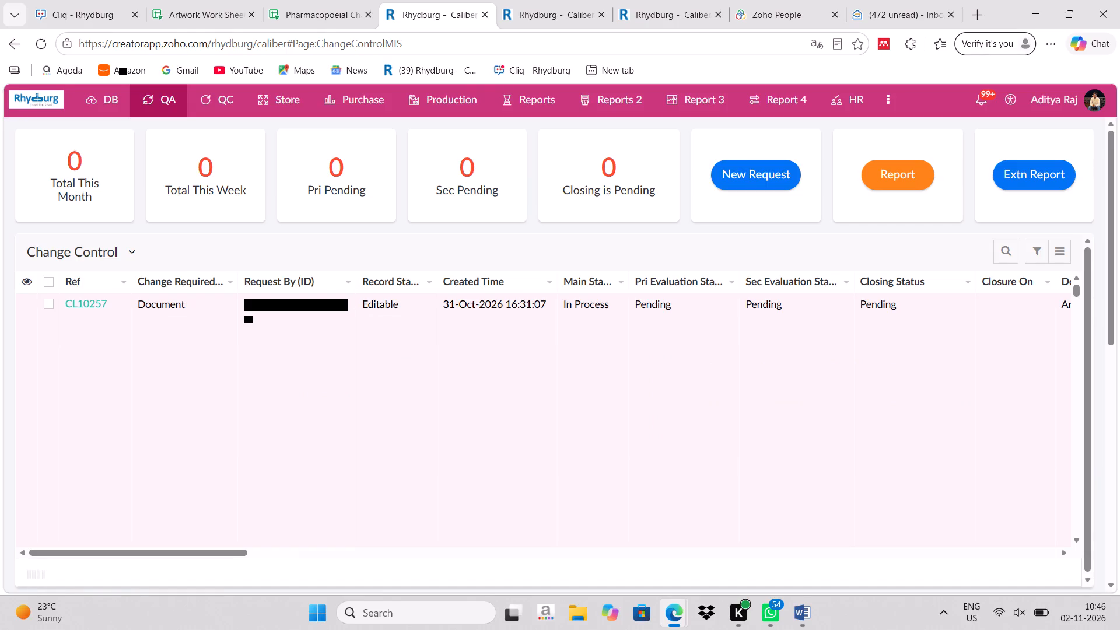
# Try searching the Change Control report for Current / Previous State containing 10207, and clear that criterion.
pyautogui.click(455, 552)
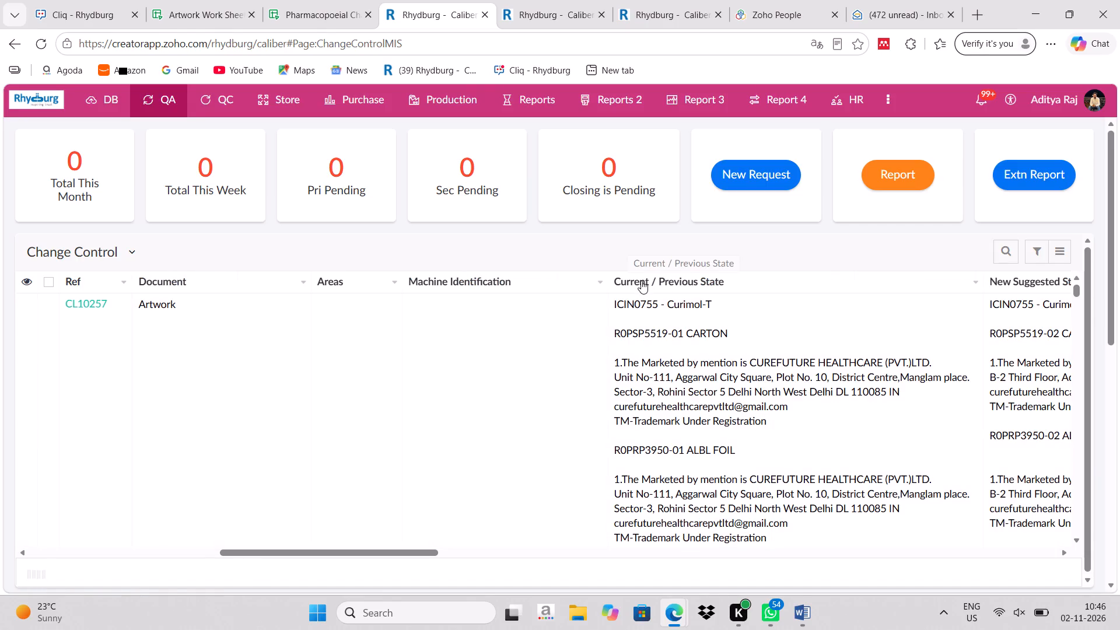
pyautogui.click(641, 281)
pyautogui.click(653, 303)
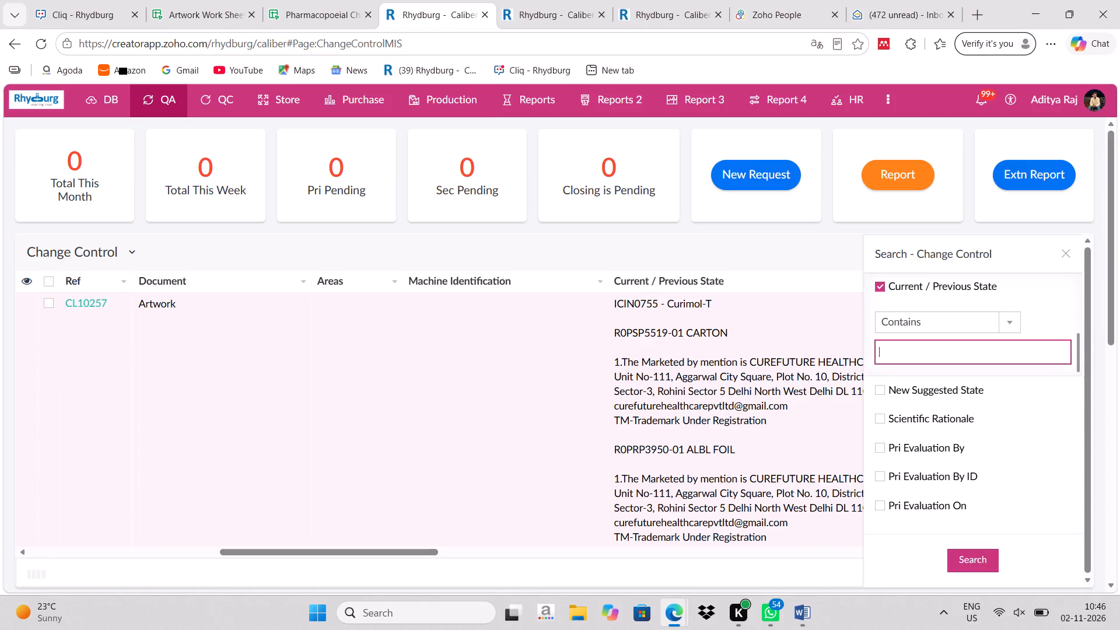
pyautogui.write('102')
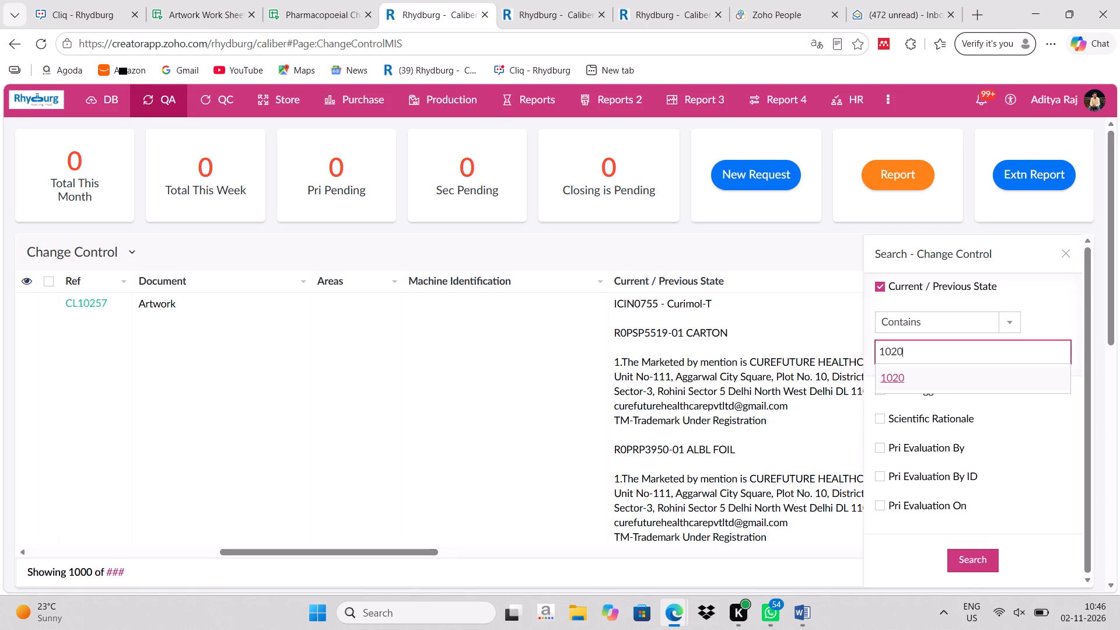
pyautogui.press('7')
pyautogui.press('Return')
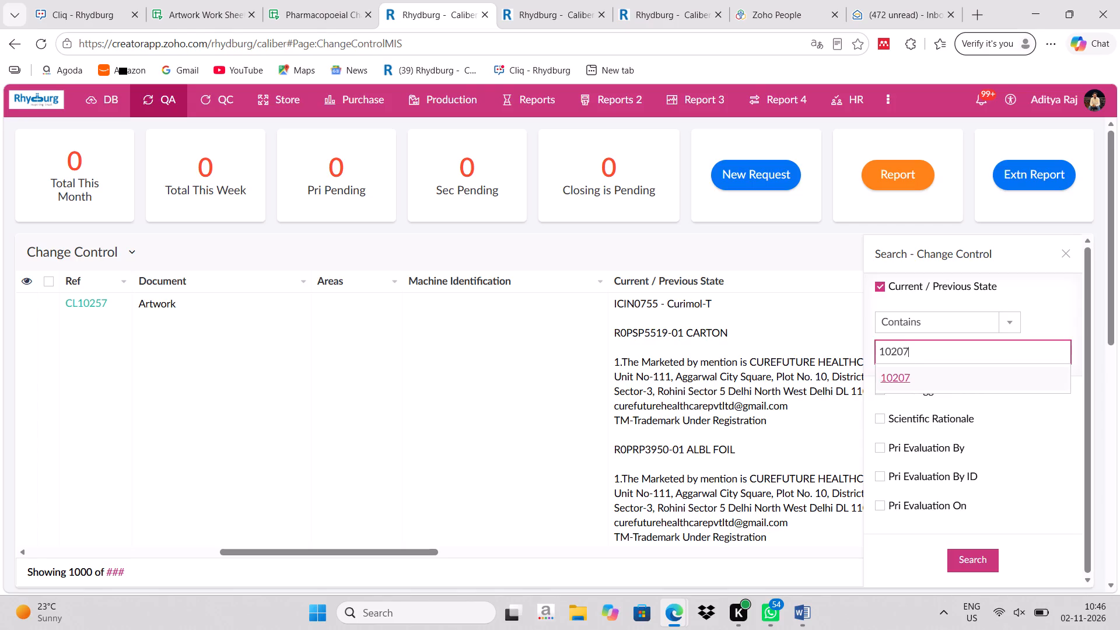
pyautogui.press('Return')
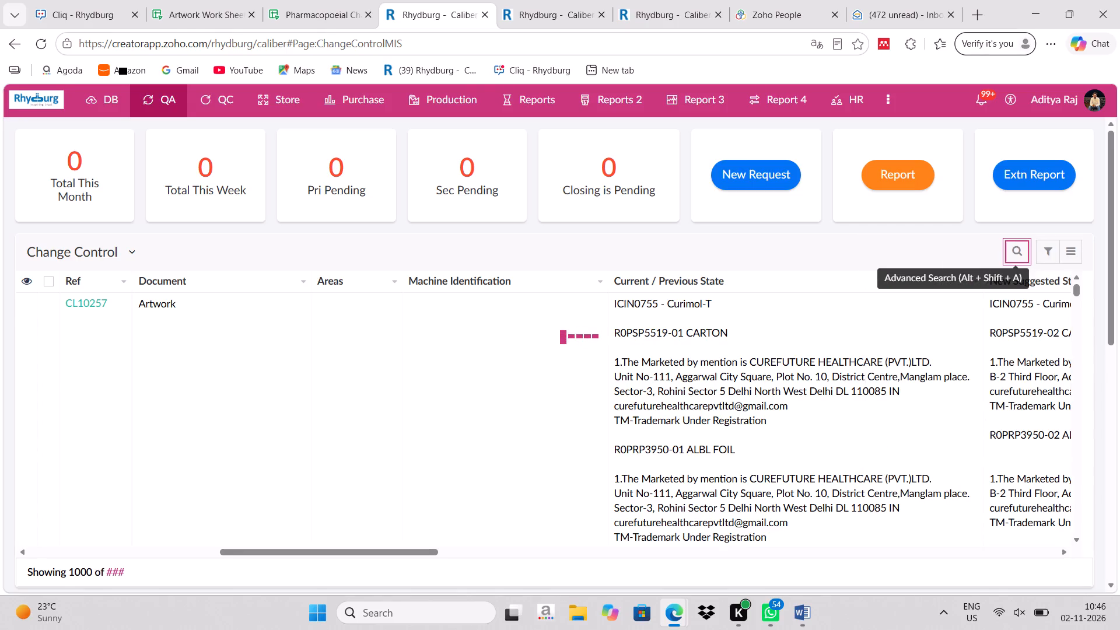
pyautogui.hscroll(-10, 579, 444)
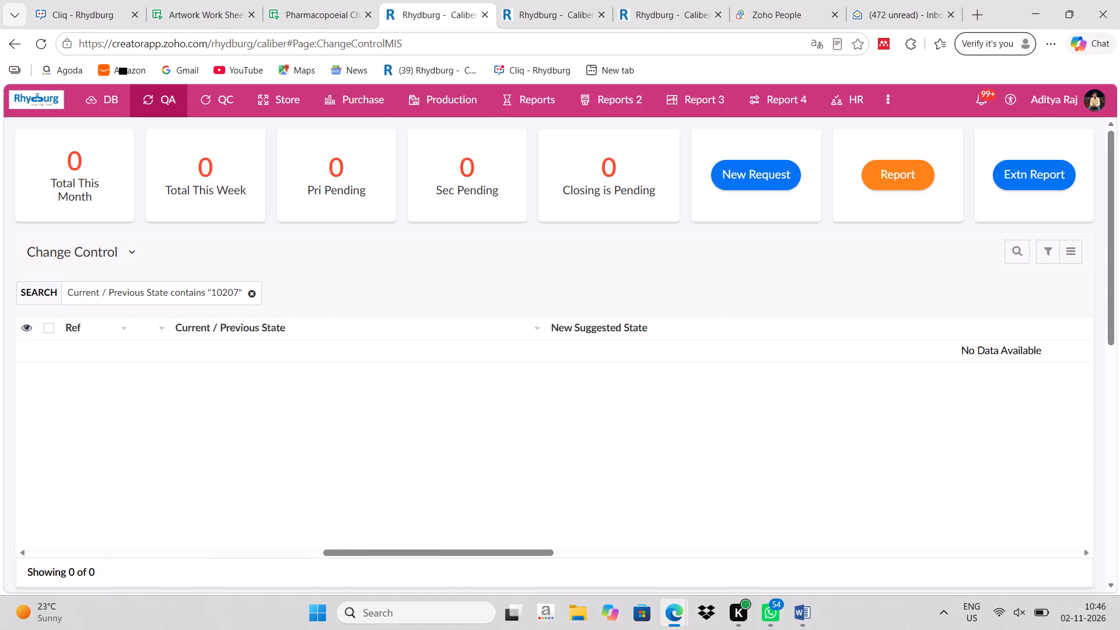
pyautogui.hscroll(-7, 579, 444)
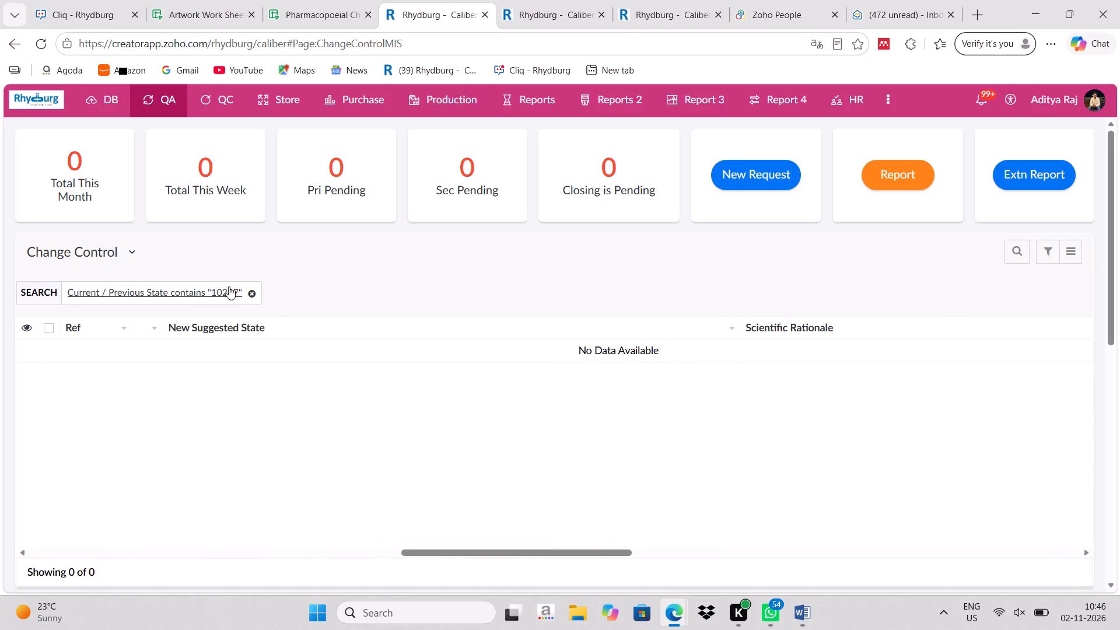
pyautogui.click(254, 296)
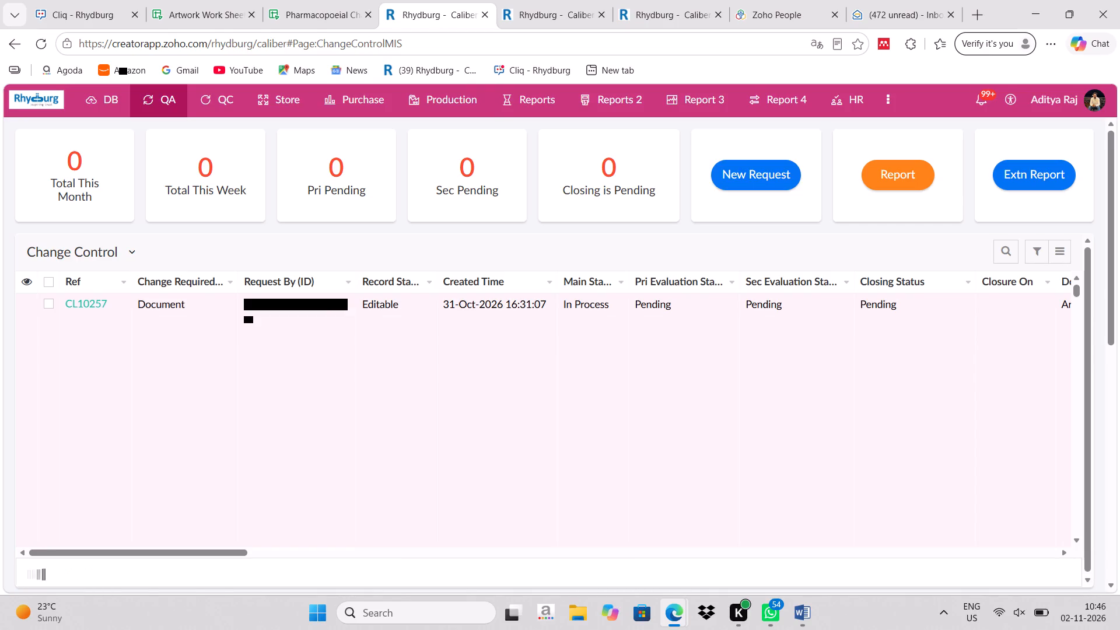
# Search the Change Control report for Ref containing 10207 and examine the record's Current / Previous State and New Suggested State.
pyautogui.click(73, 283)
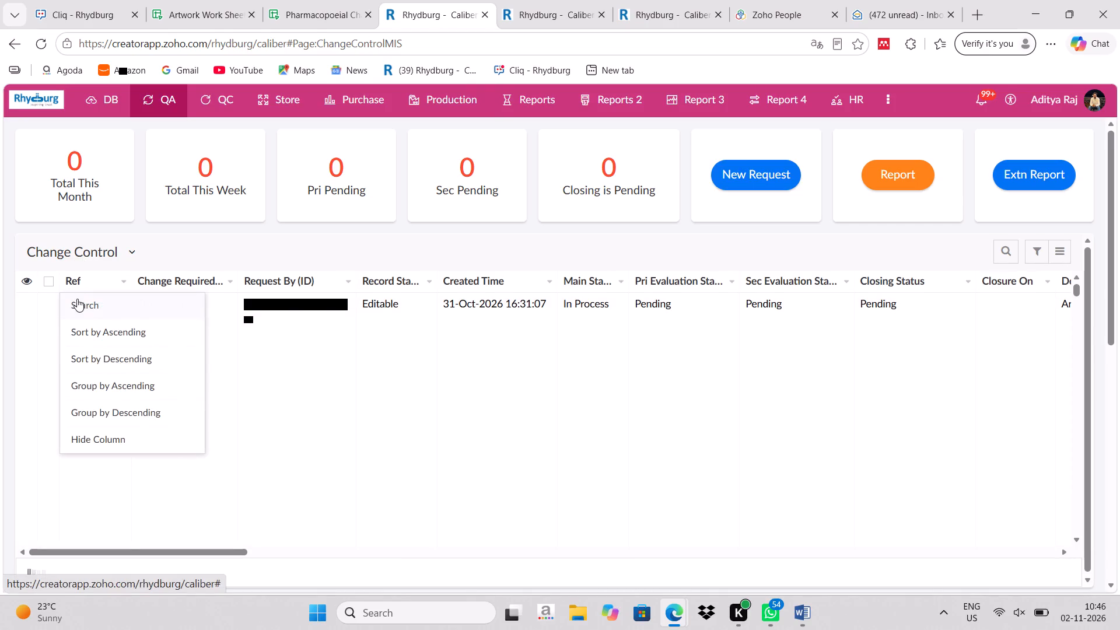
pyautogui.click(77, 304)
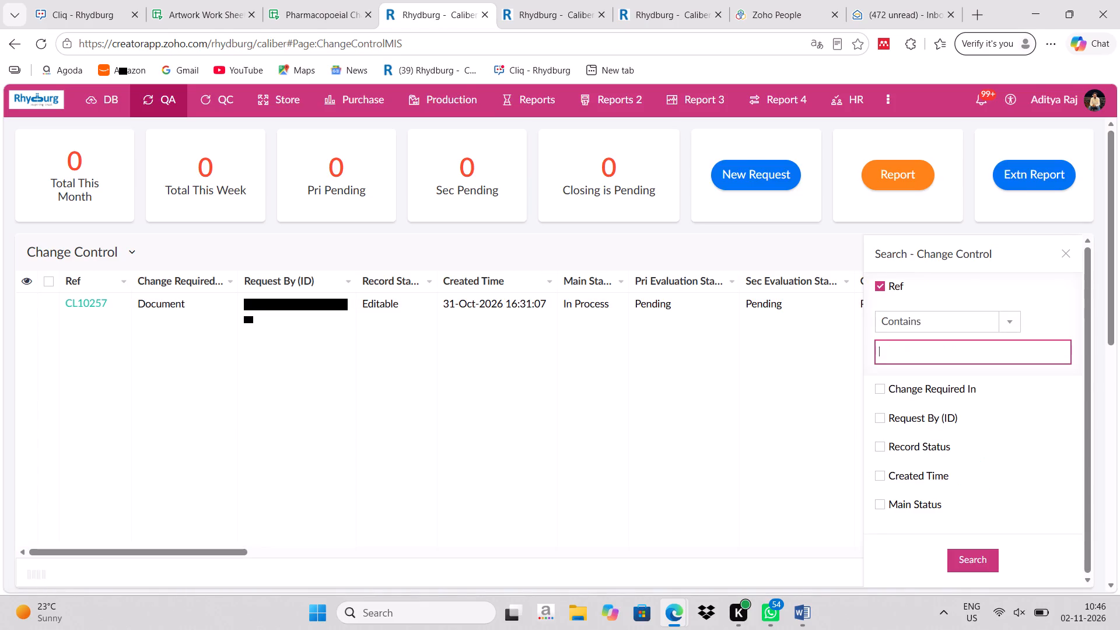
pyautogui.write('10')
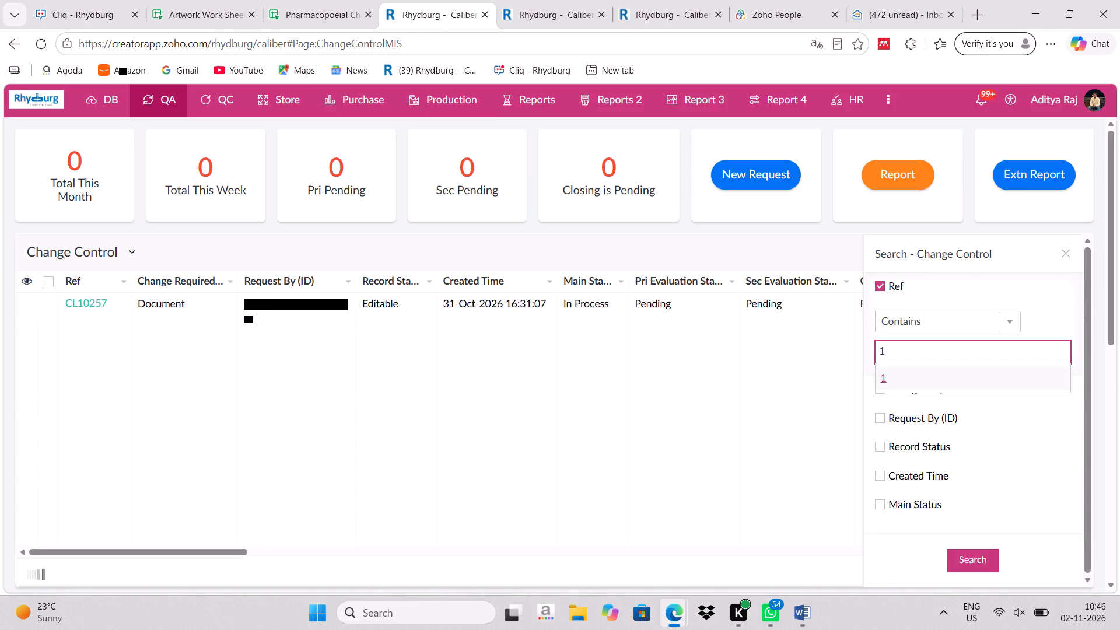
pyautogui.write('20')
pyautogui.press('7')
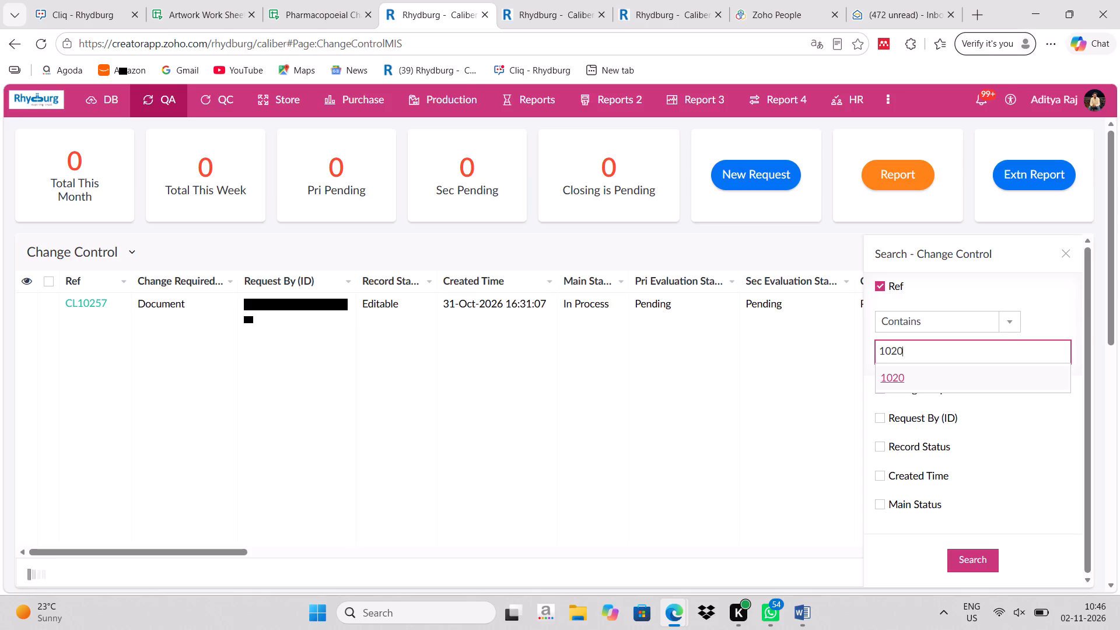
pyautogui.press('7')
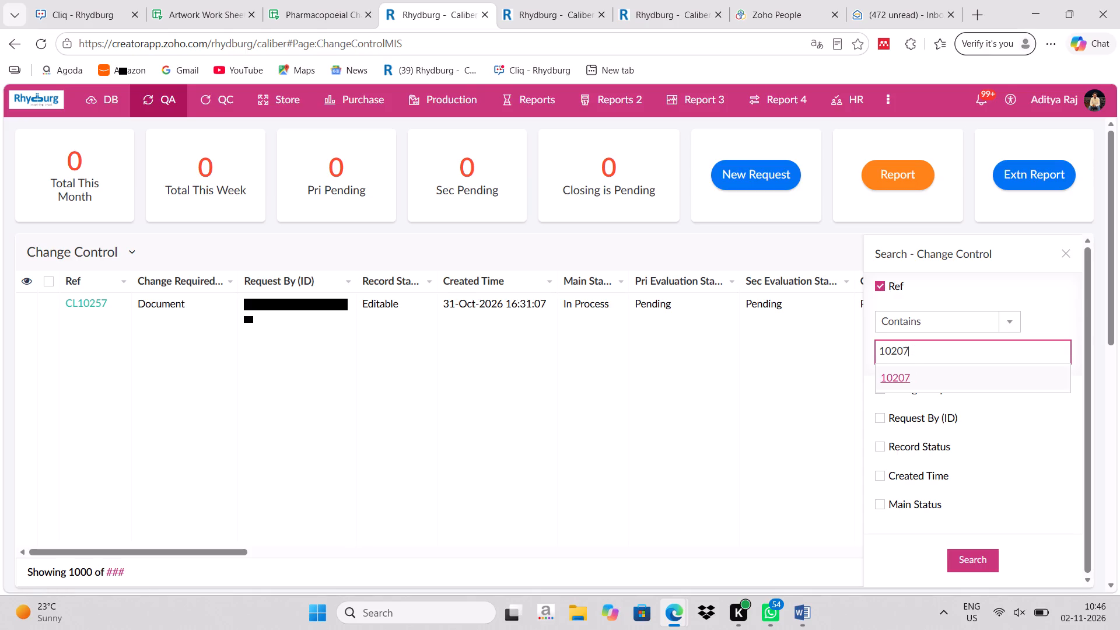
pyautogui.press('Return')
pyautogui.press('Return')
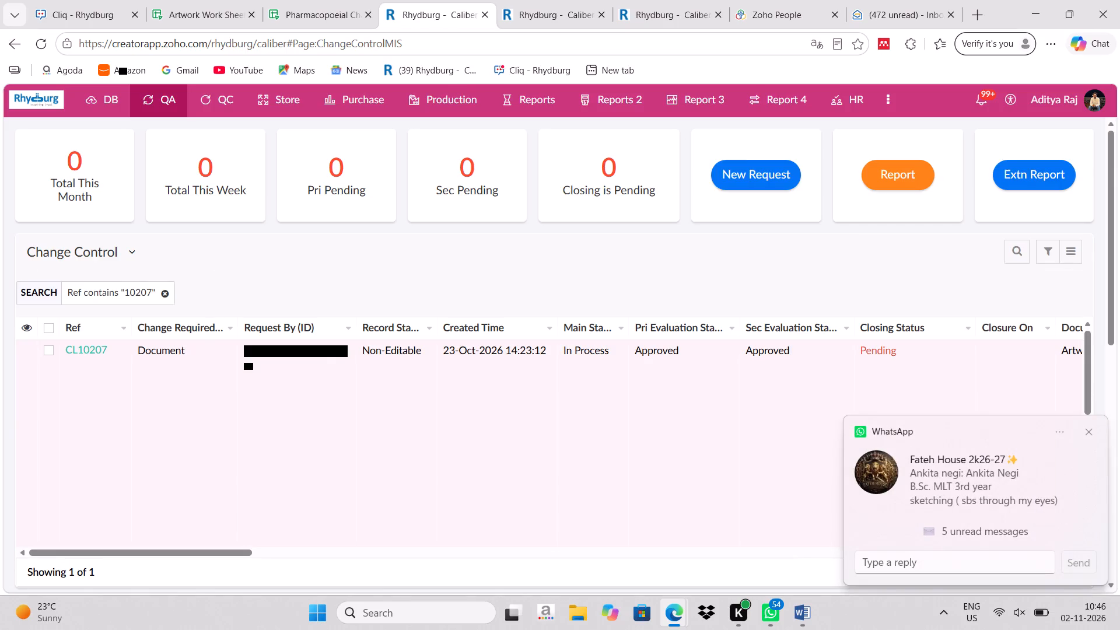
pyautogui.click(1084, 429)
pyautogui.hscroll(-6, 848, 428)
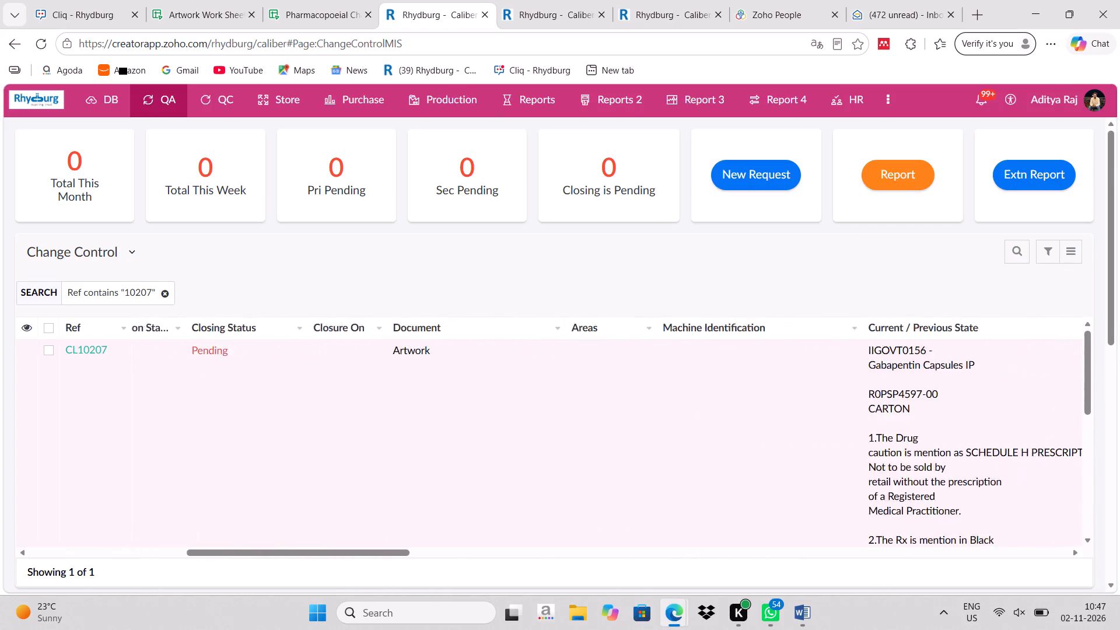
pyautogui.hscroll(-4, 848, 428)
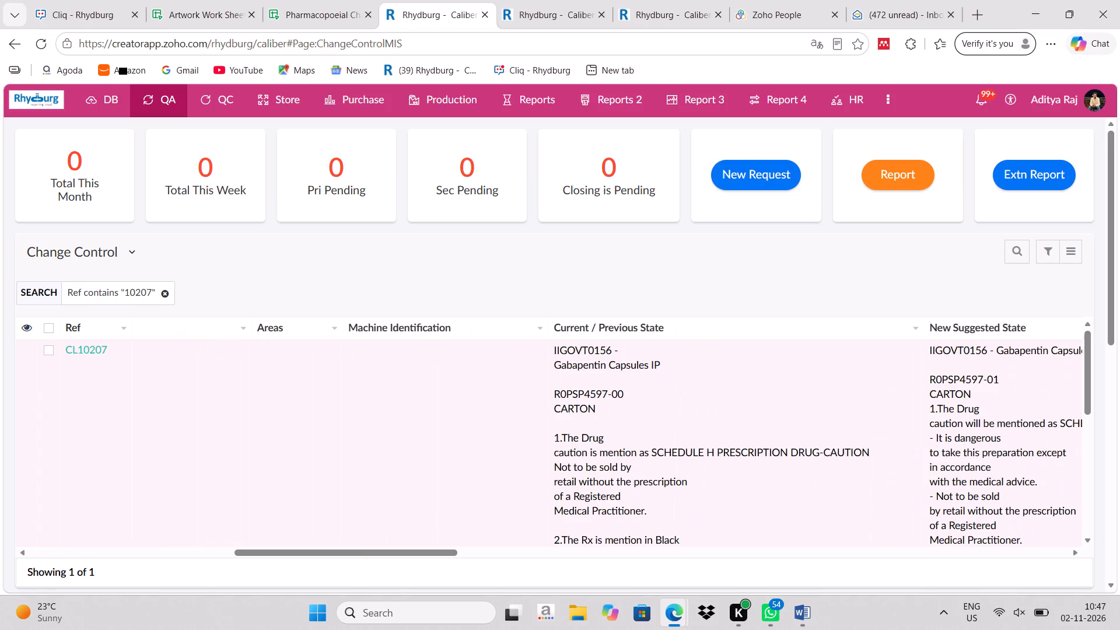
pyautogui.hscroll(-1, 848, 428)
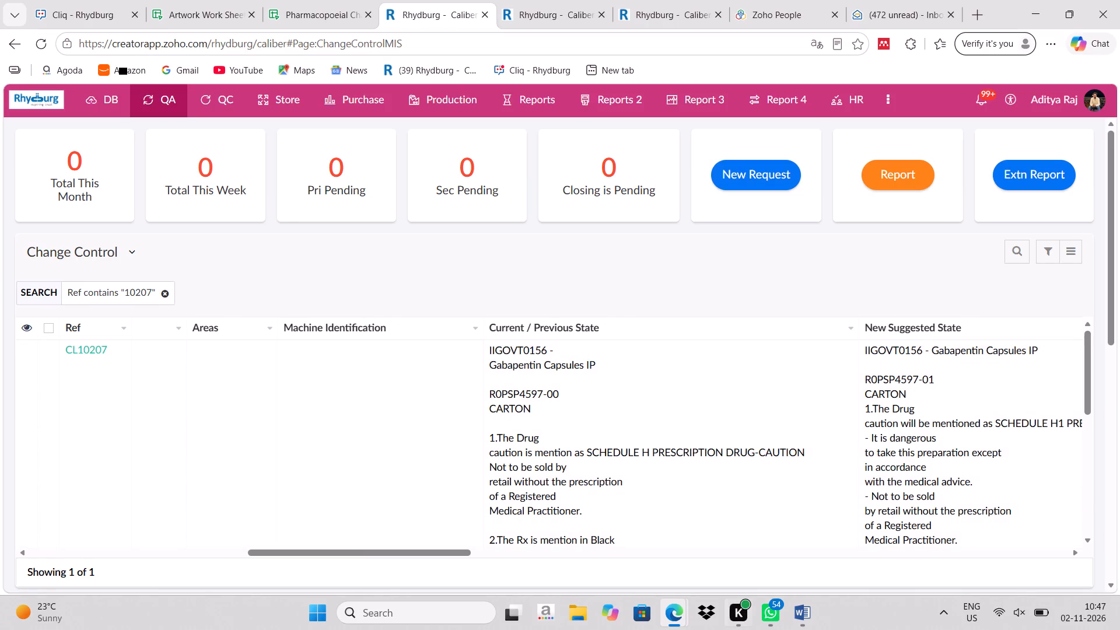
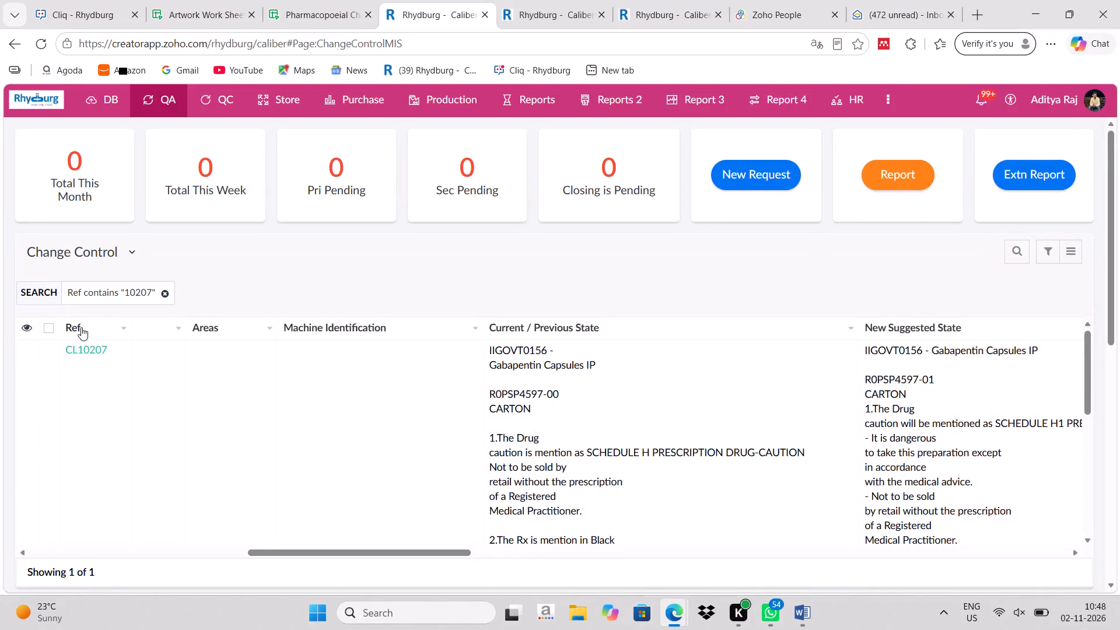
# Search the Change Control report for Ref containing 10206 in place of 10207, and review the matching record's status and state columns.
pyautogui.click(78, 331)
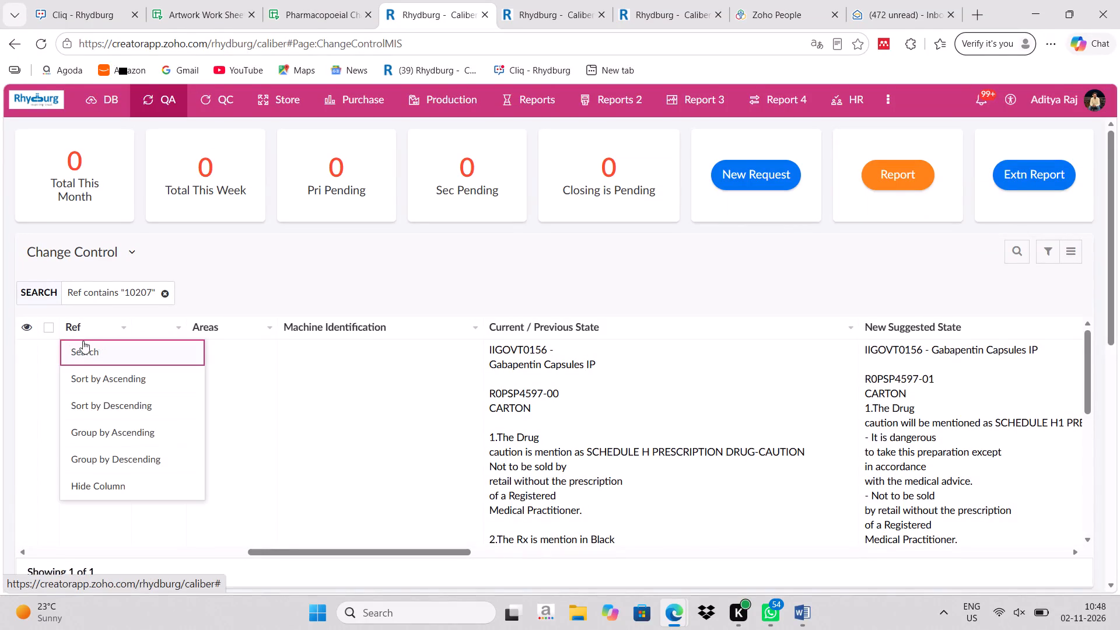
pyautogui.click(84, 348)
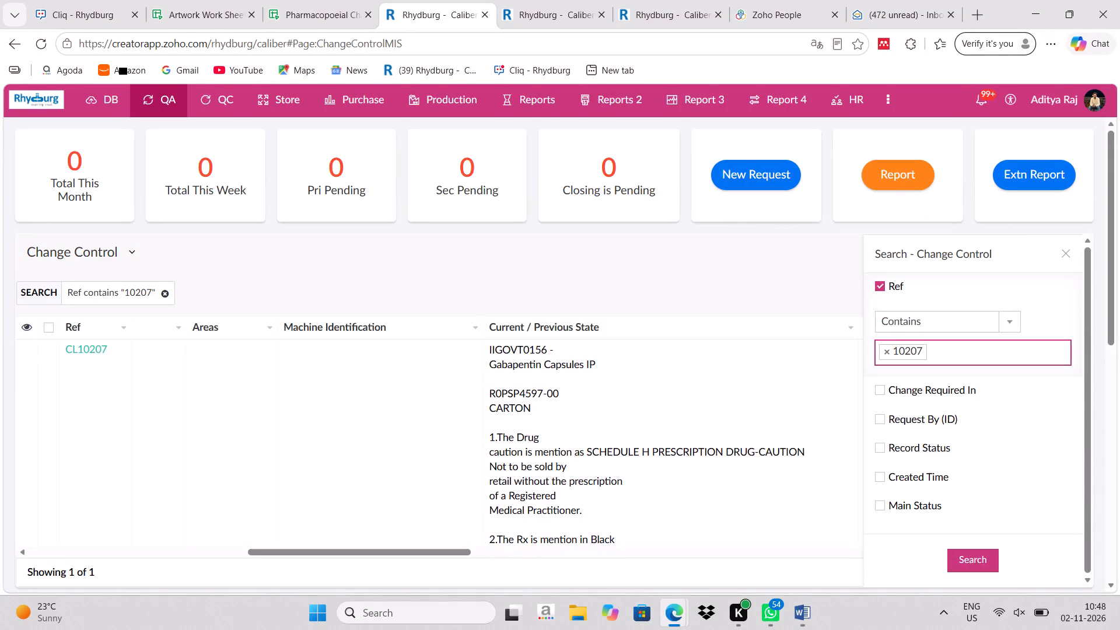
pyautogui.click(884, 351)
pyautogui.write('10206')
pyautogui.press('Return')
pyautogui.press('Return')
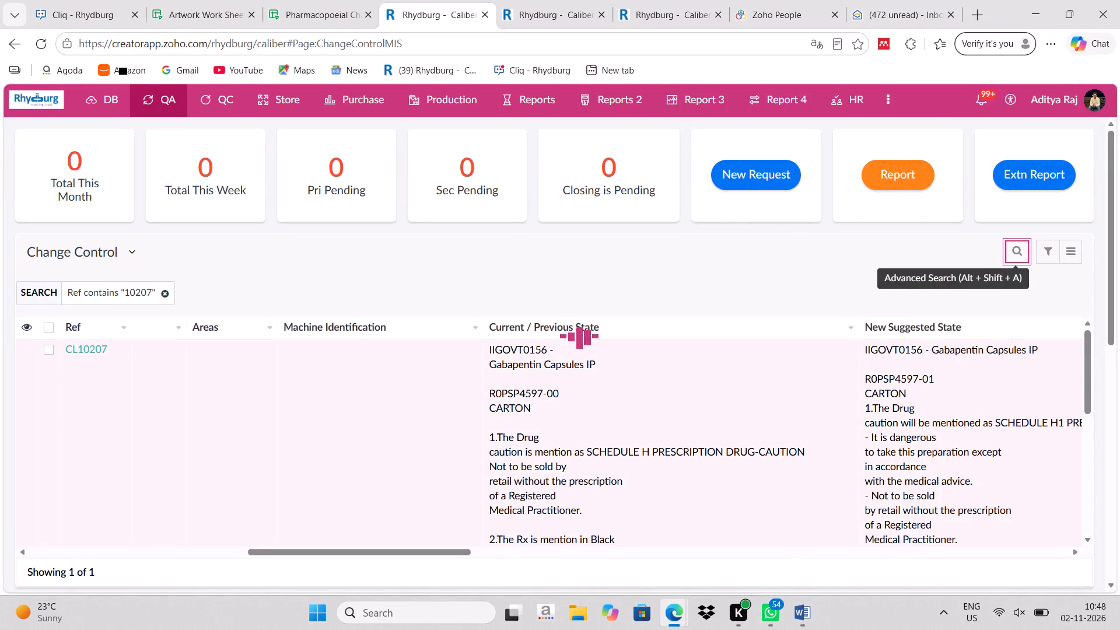
pyautogui.hscroll(-3, 617, 423)
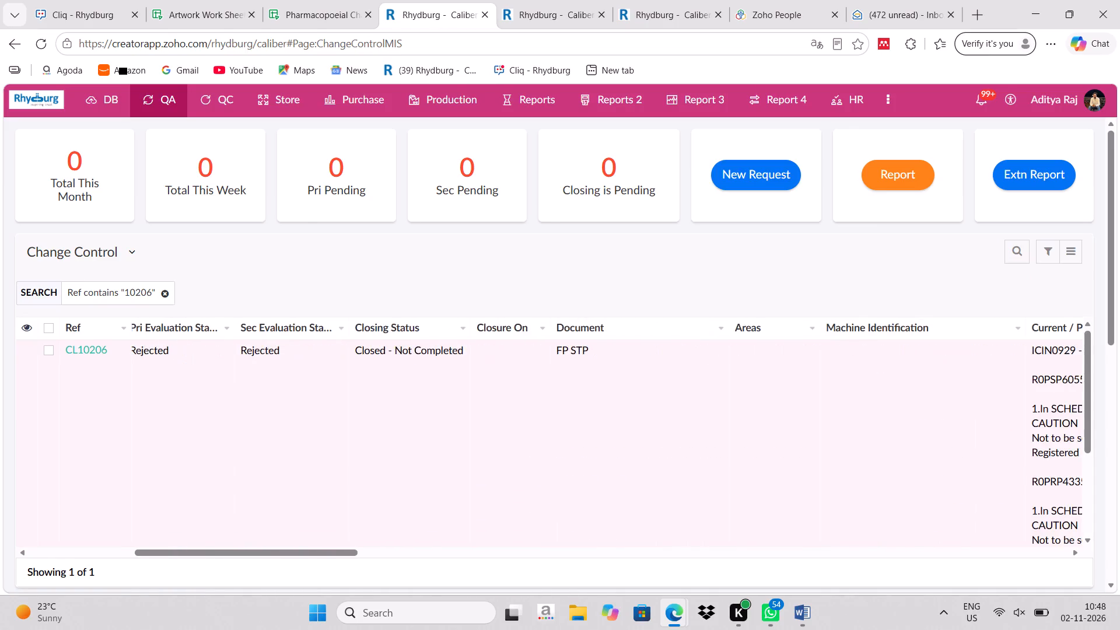
pyautogui.hscroll(-5, 617, 423)
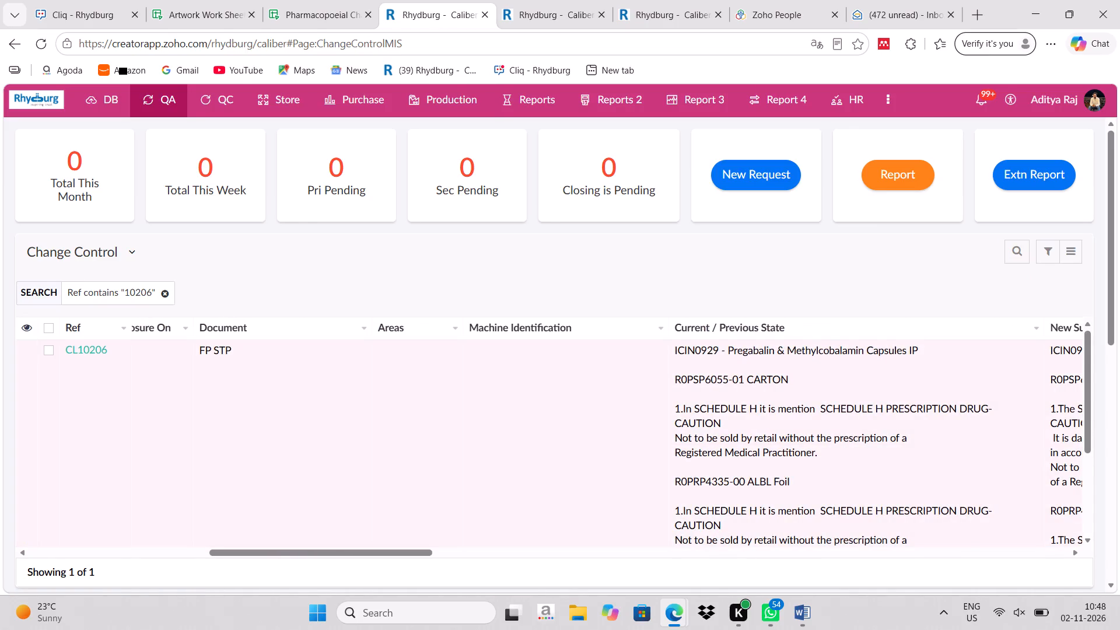
pyautogui.hscroll(7, 663, 426)
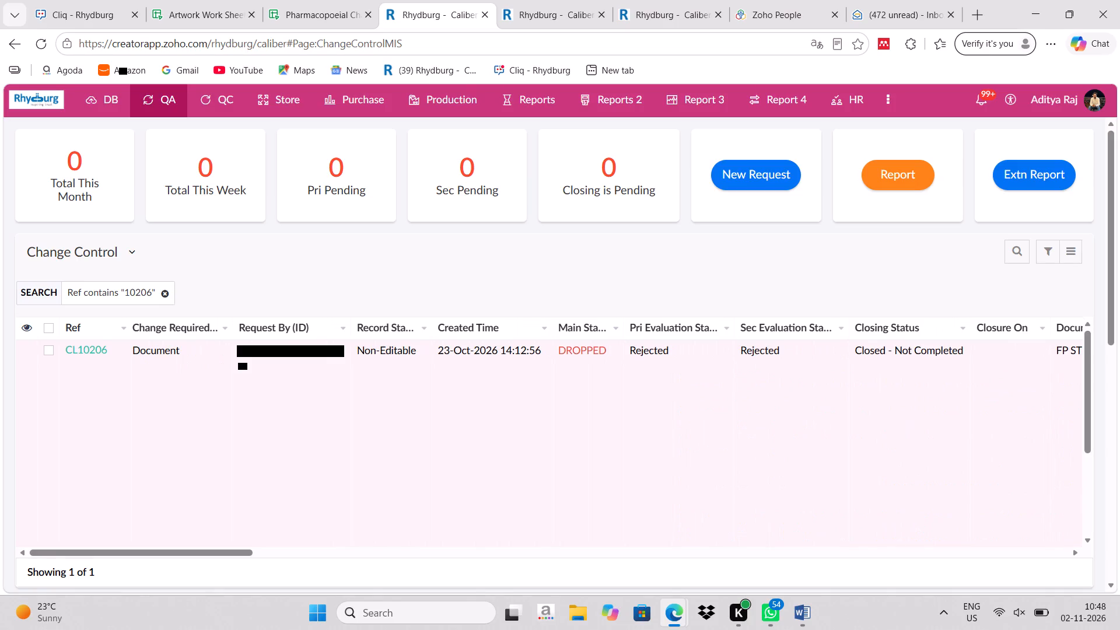
pyautogui.hscroll(-7, 663, 426)
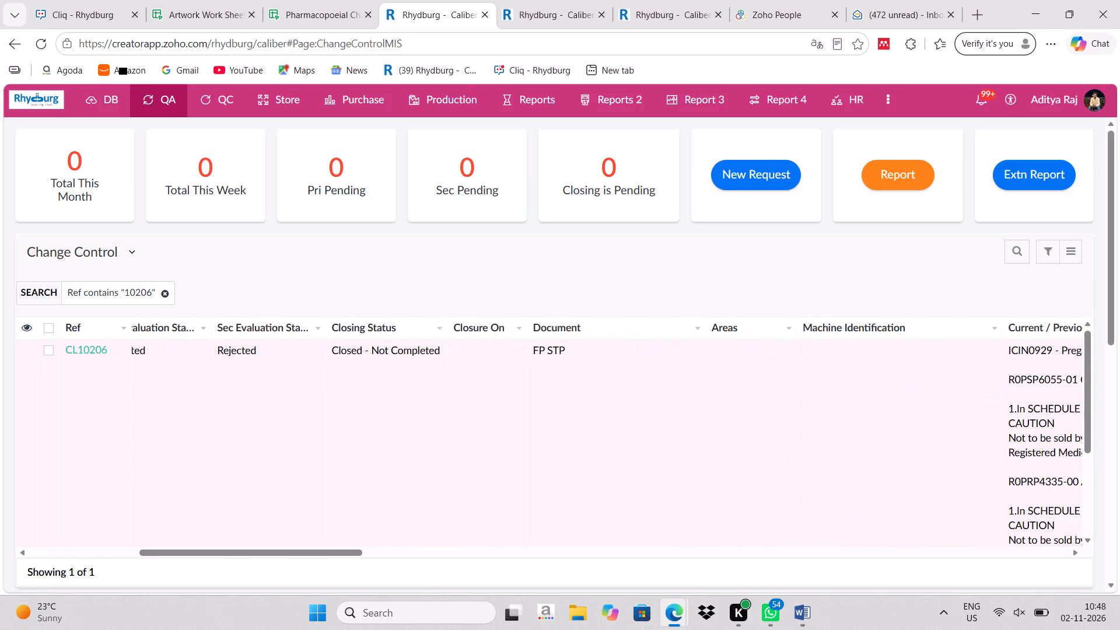
pyautogui.hscroll(-6, 663, 426)
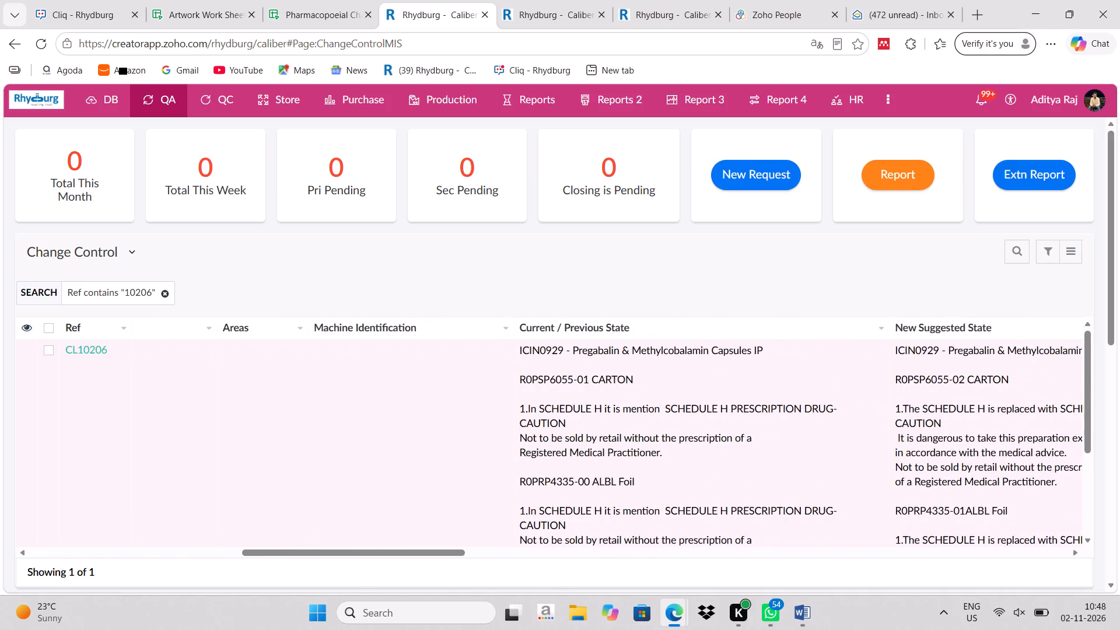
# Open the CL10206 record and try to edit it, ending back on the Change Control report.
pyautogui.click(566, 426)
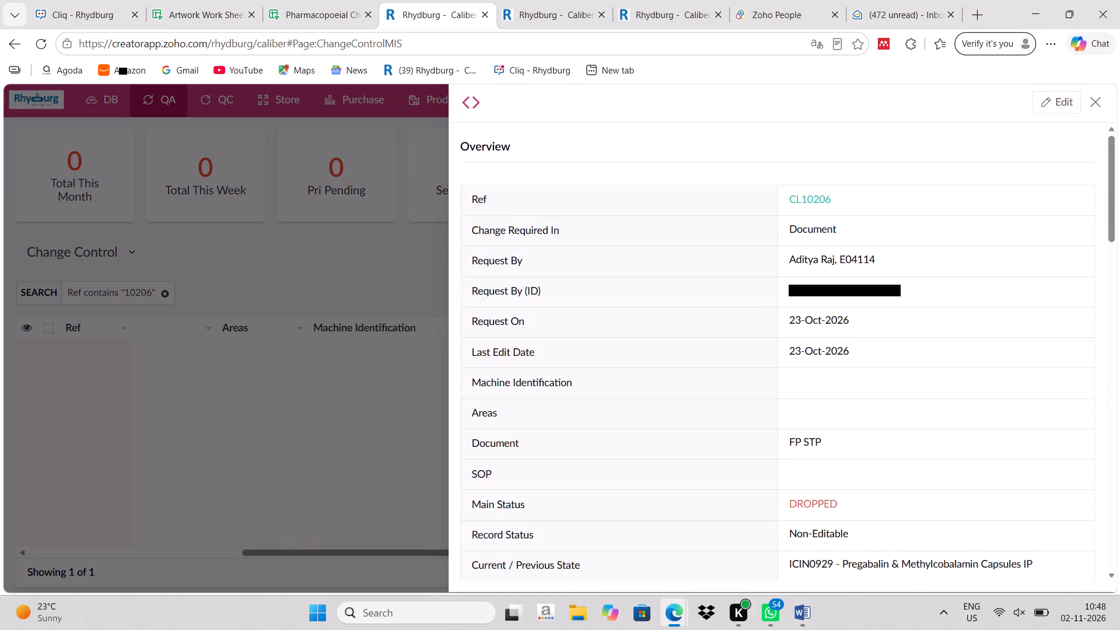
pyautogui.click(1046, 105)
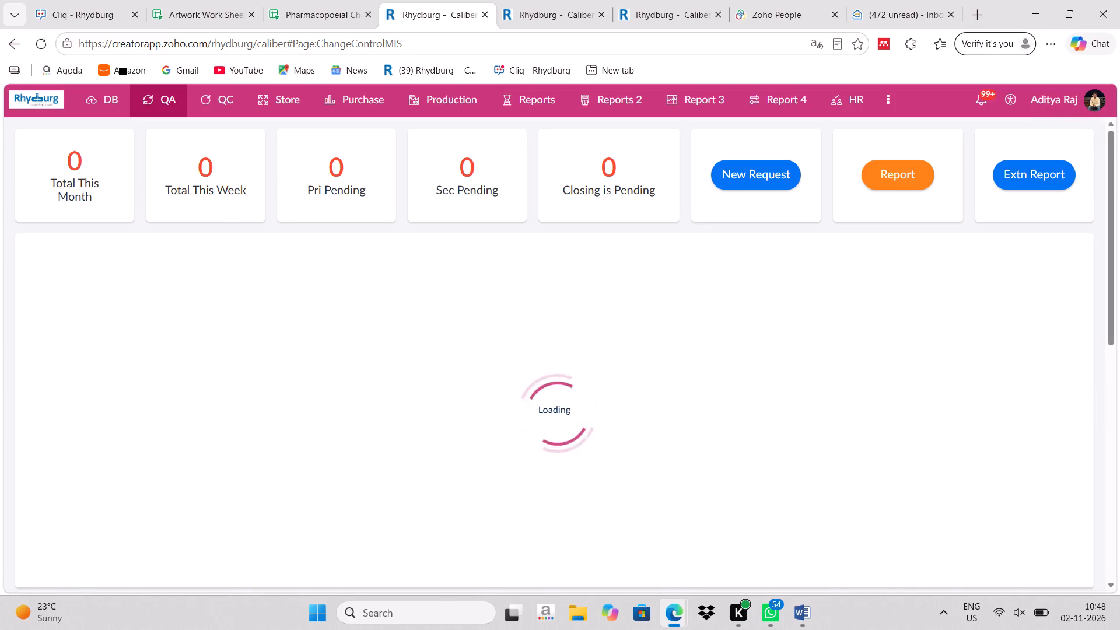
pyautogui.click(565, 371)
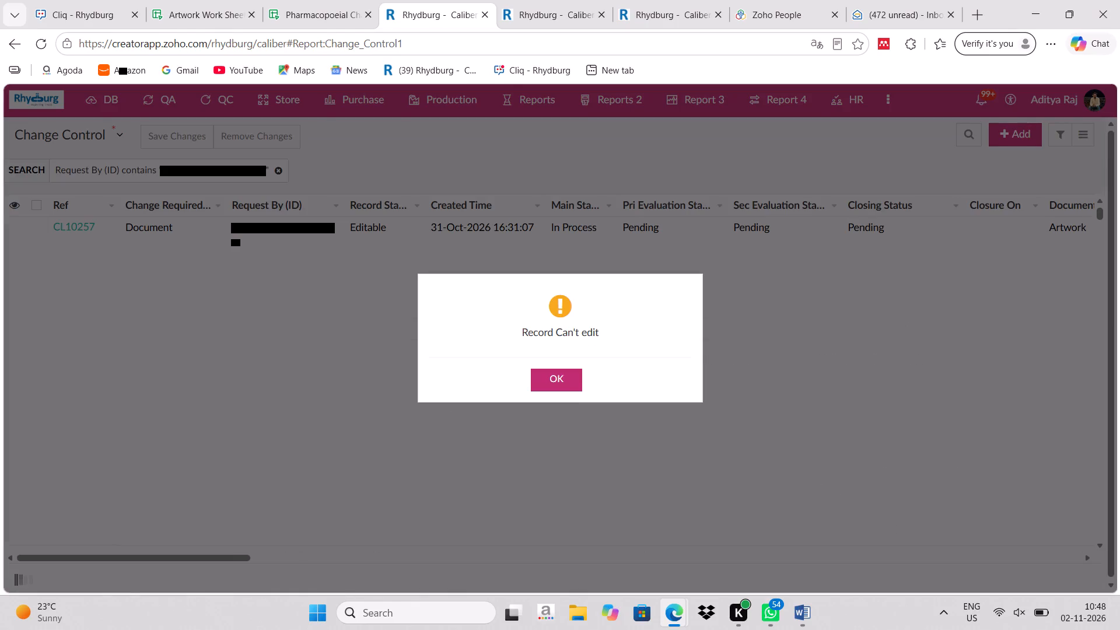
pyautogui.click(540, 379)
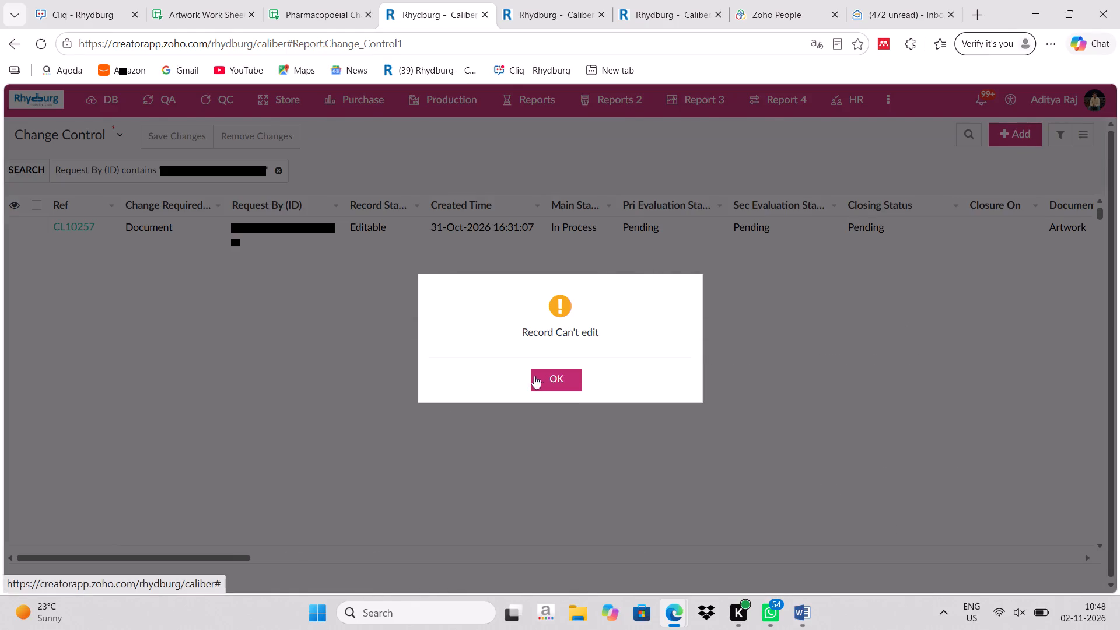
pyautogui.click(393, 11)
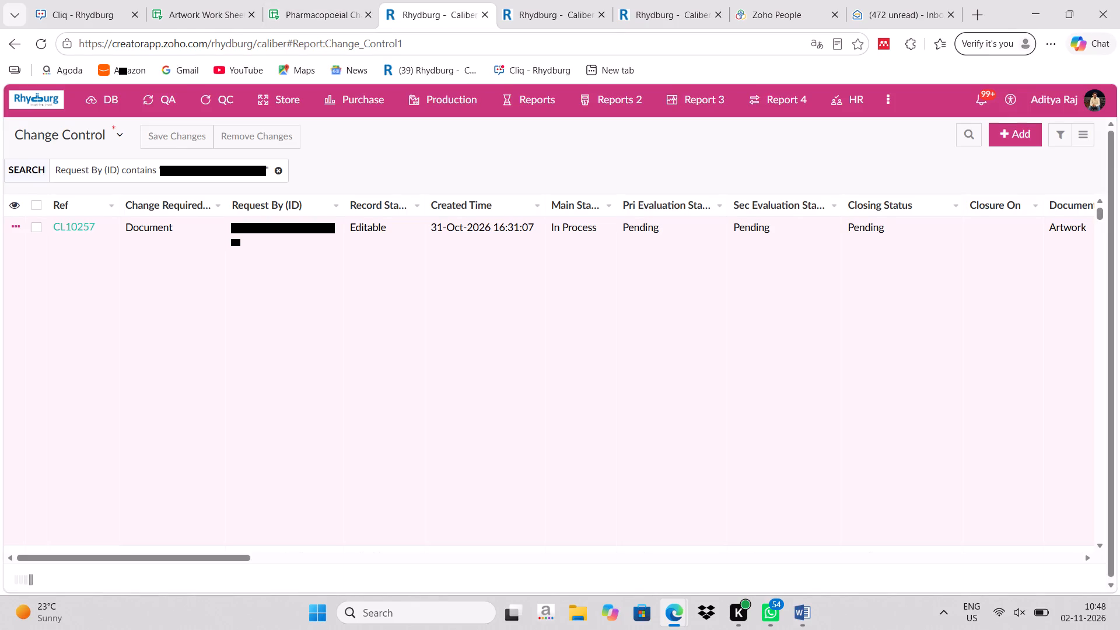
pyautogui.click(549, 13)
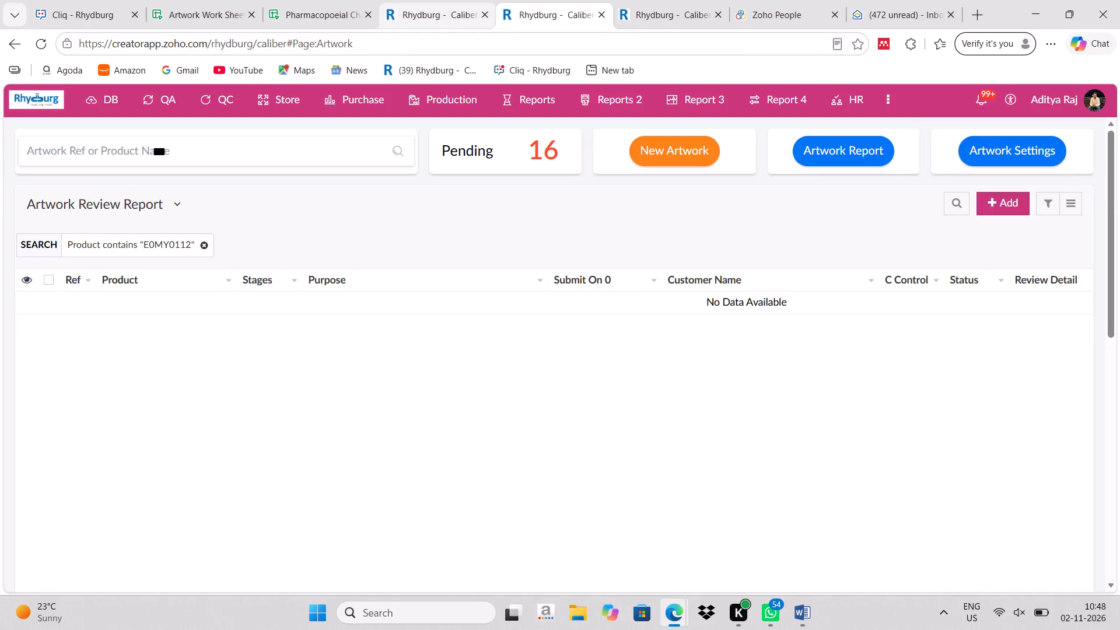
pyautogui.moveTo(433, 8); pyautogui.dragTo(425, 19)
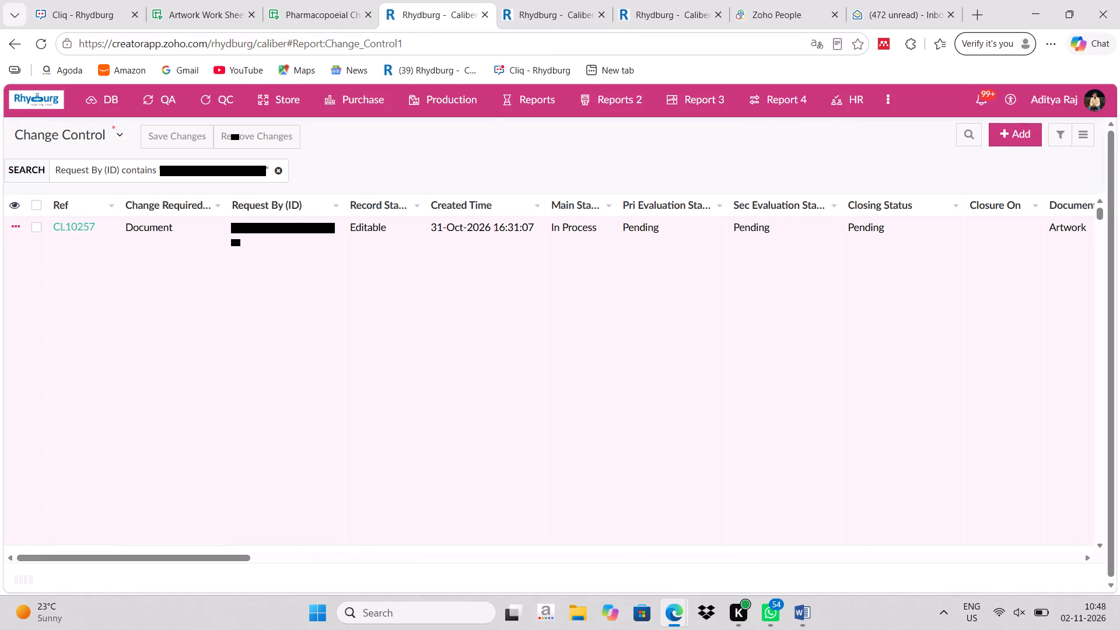
# Search the full Change Control report for Ref containing 10206, and review the record's current and new suggested states.
pyautogui.click(60, 202)
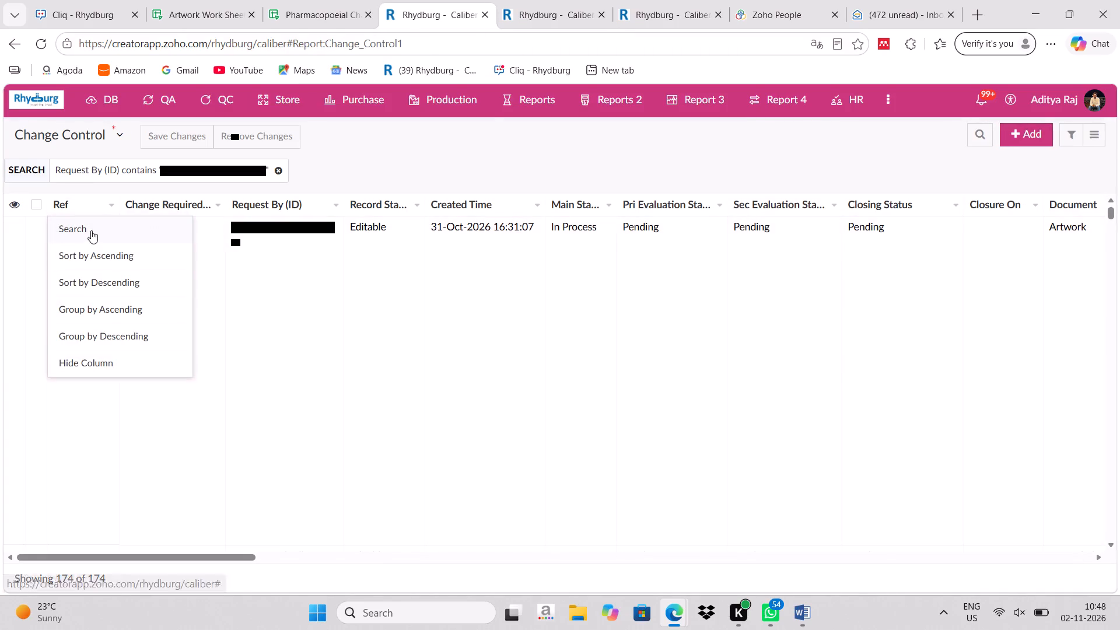
pyautogui.click(90, 230)
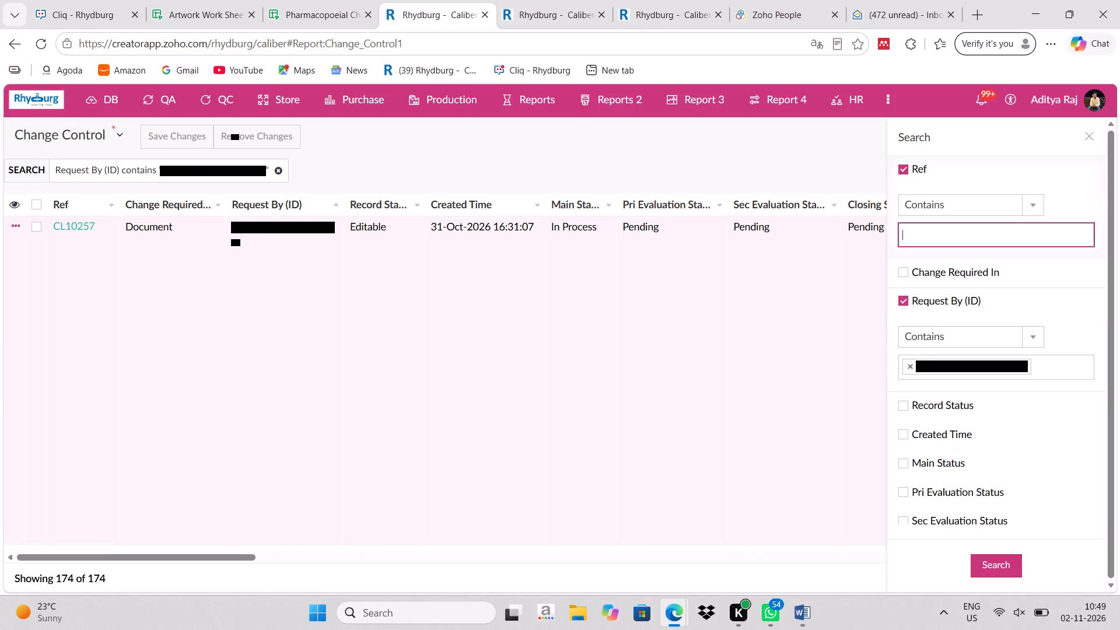
pyautogui.write('10')
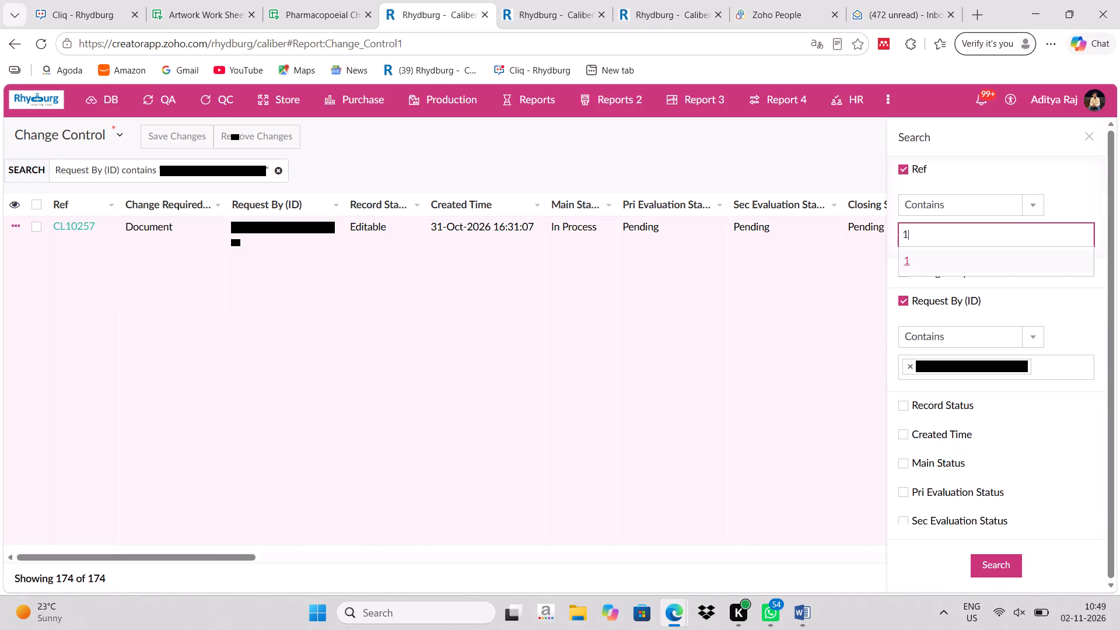
pyautogui.write('20')
pyautogui.press('6')
pyautogui.press('Return')
pyautogui.press('Return')
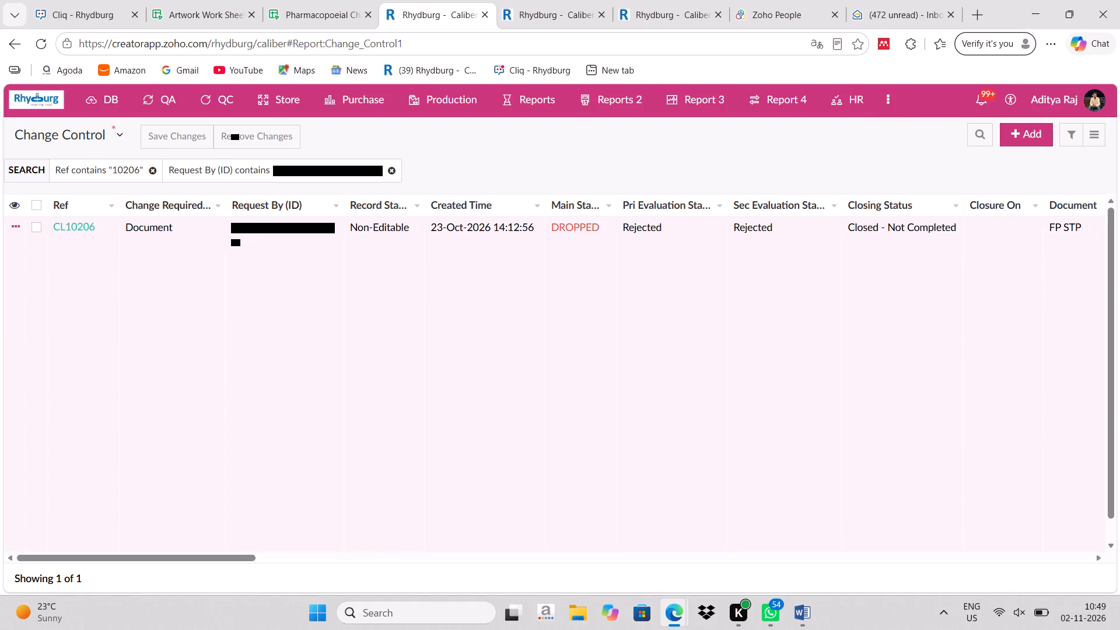
pyautogui.hscroll(-11, 521, 388)
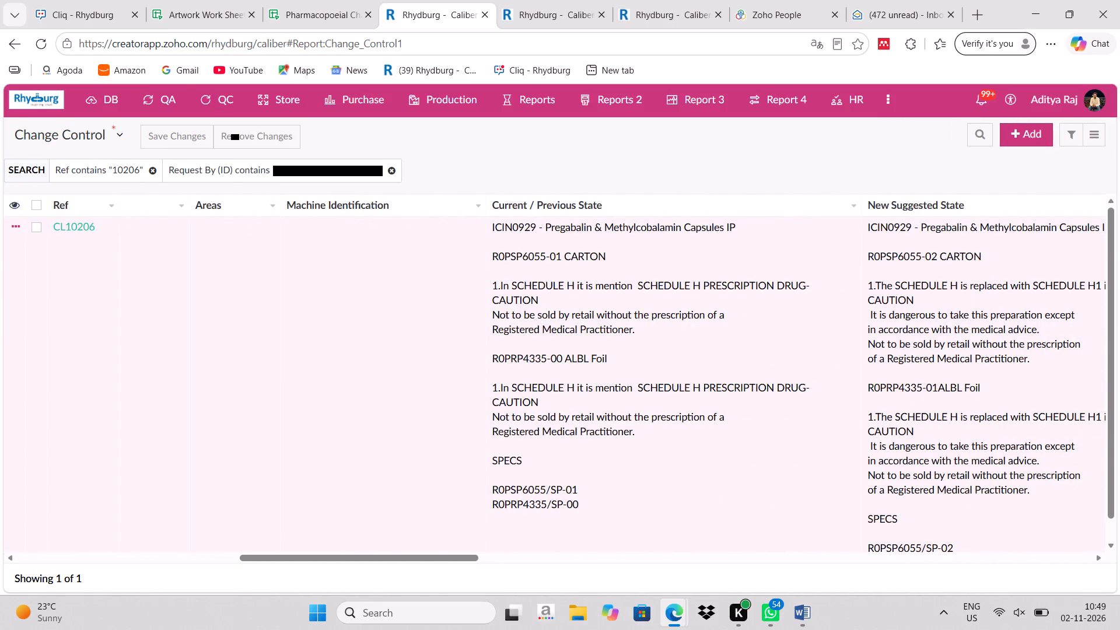
pyautogui.hscroll(-1, 545, 348)
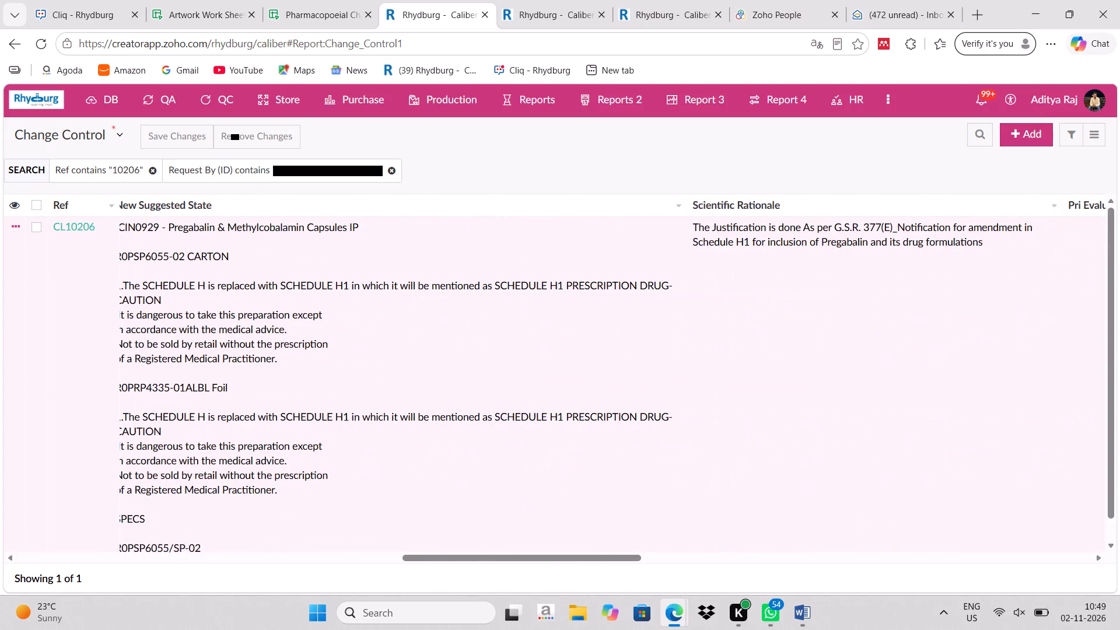
pyautogui.hscroll(-1, 545, 348)
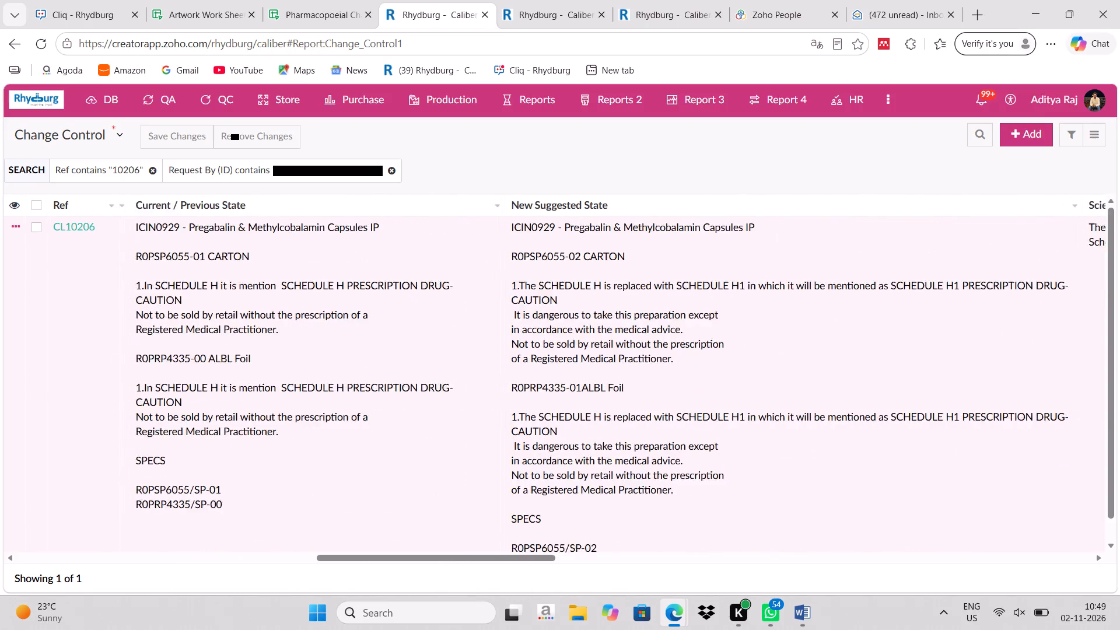
pyautogui.hscroll(2, 545, 348)
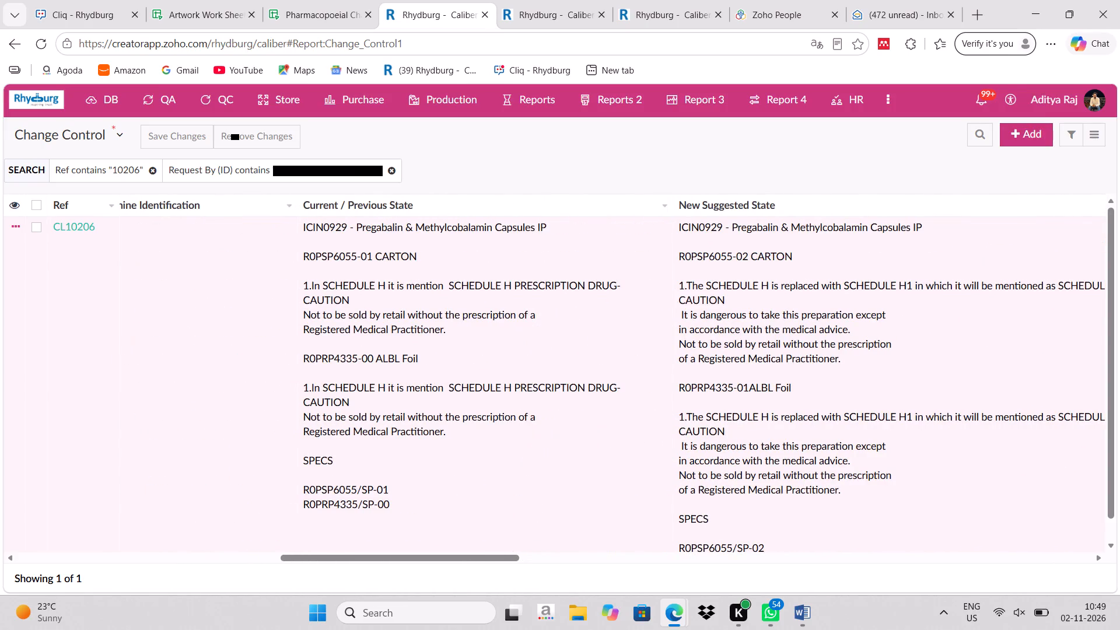
# Copy product code ICIN0929 from CL10206 and add it as a Current / Previous State contains criterion to the report search.
pyautogui.moveTo(299, 225); pyautogui.dragTo(343, 231)
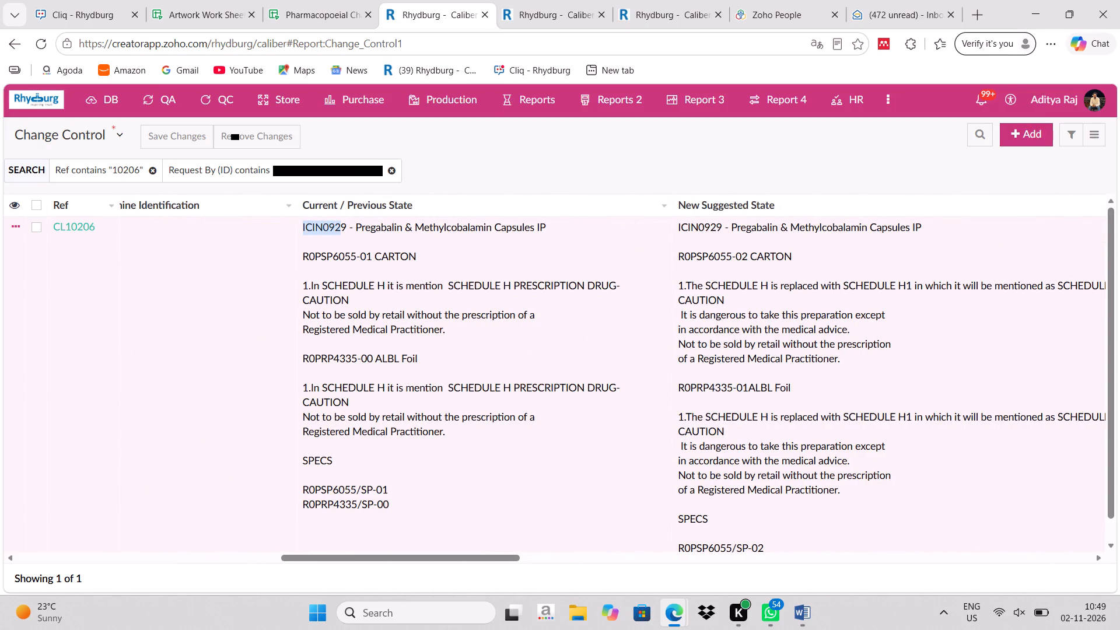
pyautogui.moveTo(343, 231); pyautogui.dragTo(347, 232)
pyautogui.click(379, 180)
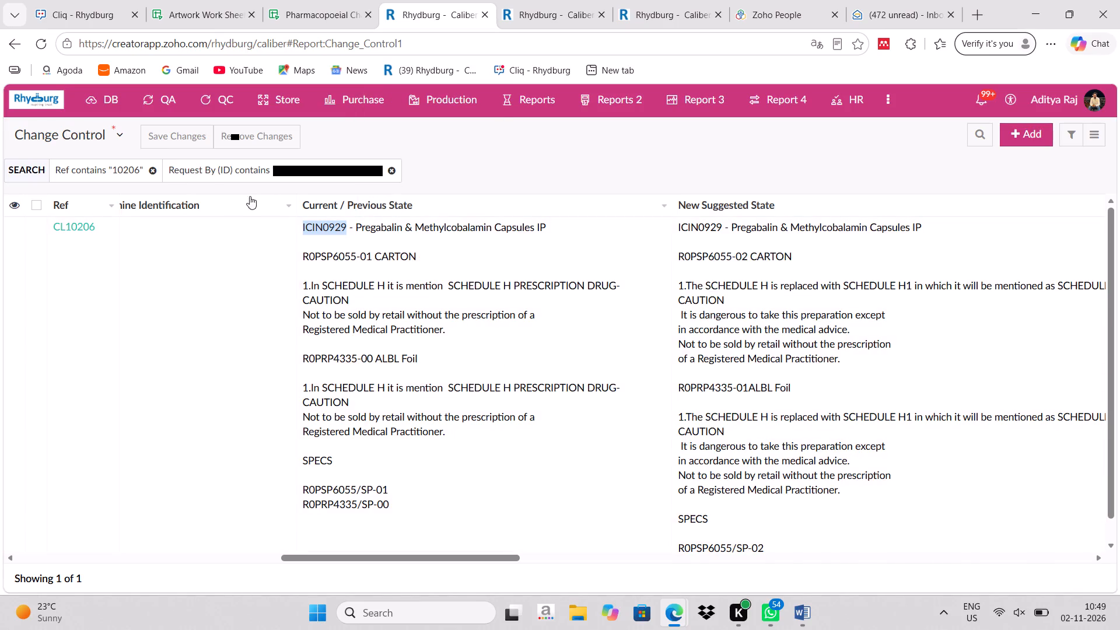
pyautogui.click(307, 205)
pyautogui.click(318, 222)
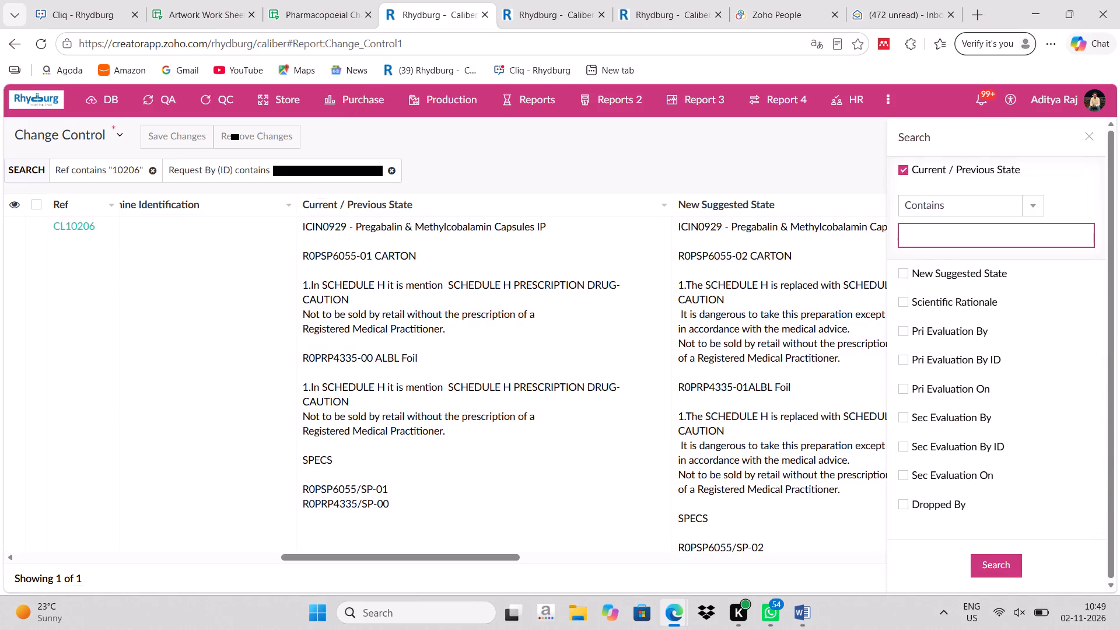
pyautogui.hotkey('ctrl', 'v')
pyautogui.press('Return')
pyautogui.press('Return')
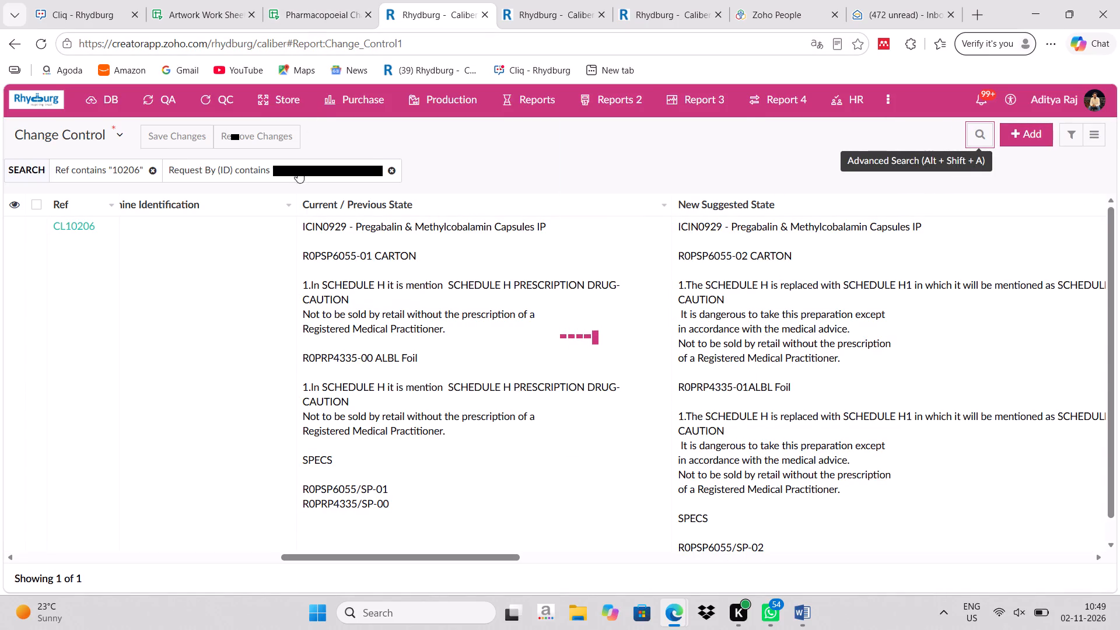
pyautogui.hscroll(-2, 460, 319)
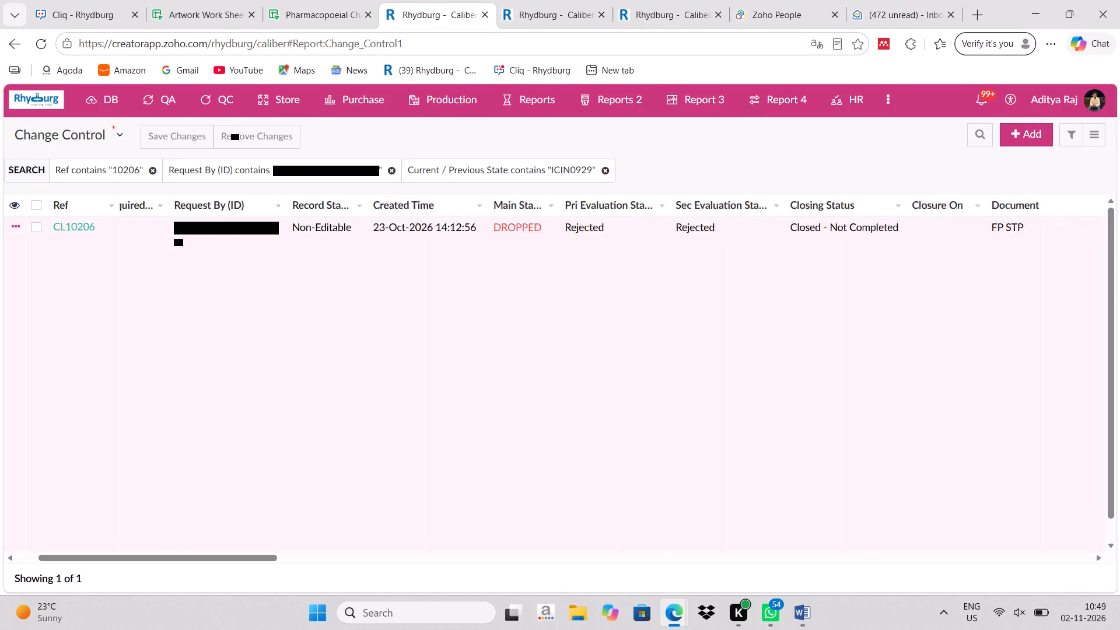
pyautogui.hscroll(-10, 460, 319)
pyautogui.scroll(-6, 460, 319)
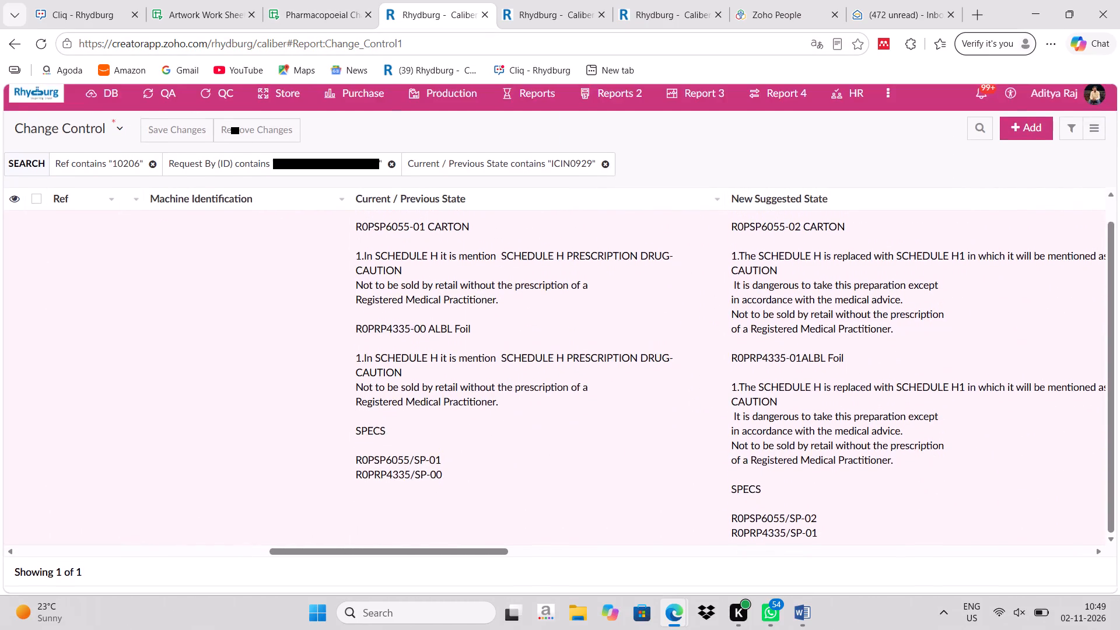
pyautogui.scroll(2, 460, 319)
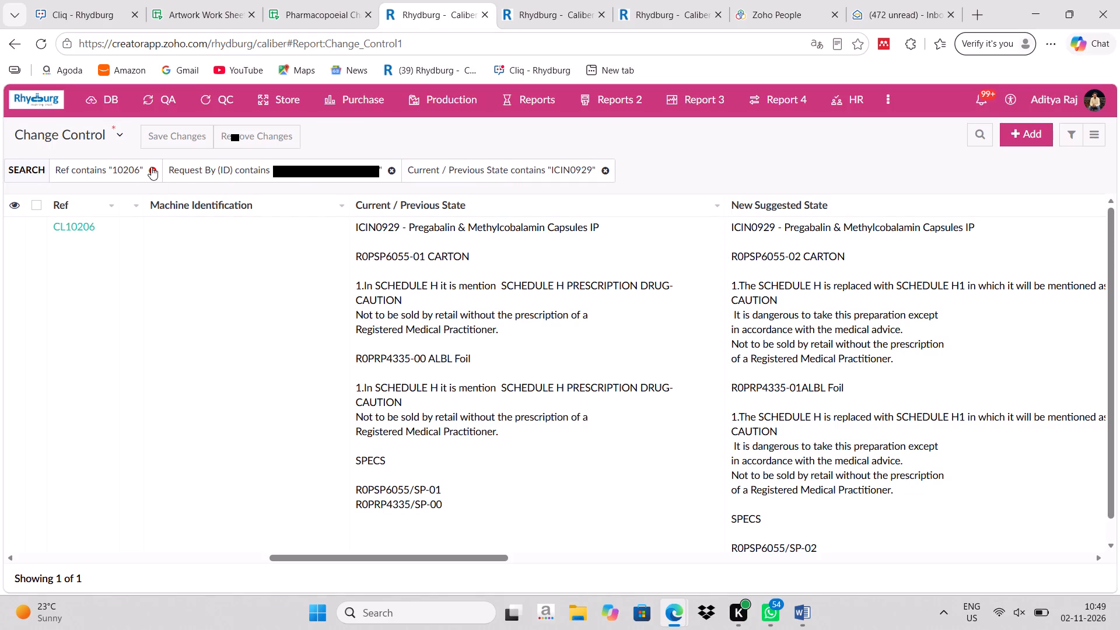
# Remove the Ref contains "10206" criterion and review the change controls for ICIN0929.
pyautogui.click(151, 167)
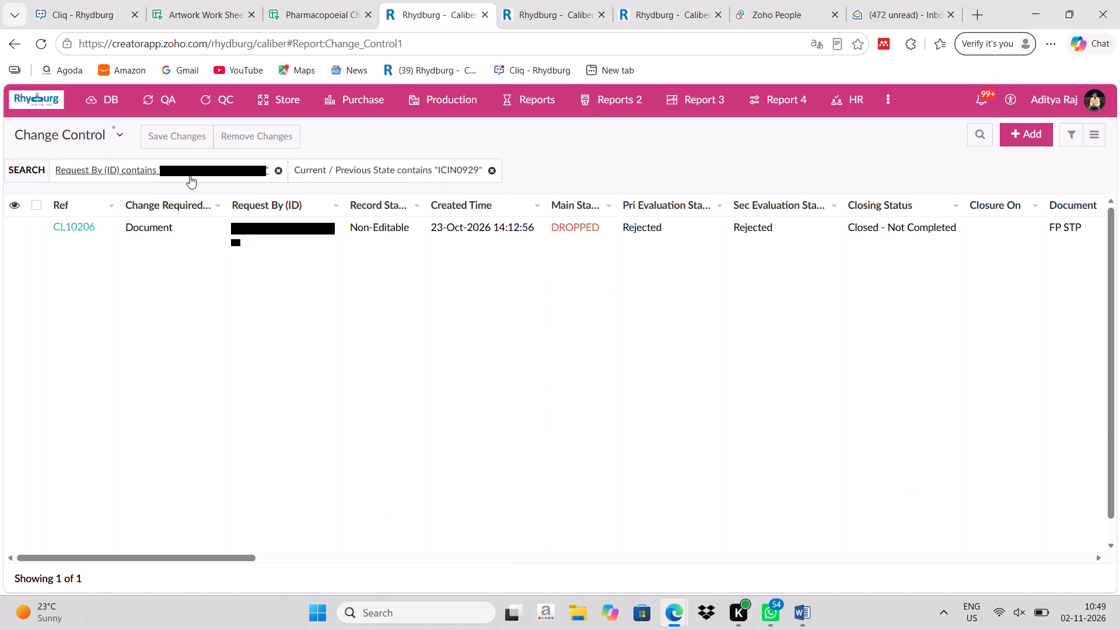
pyautogui.hscroll(-13, 460, 351)
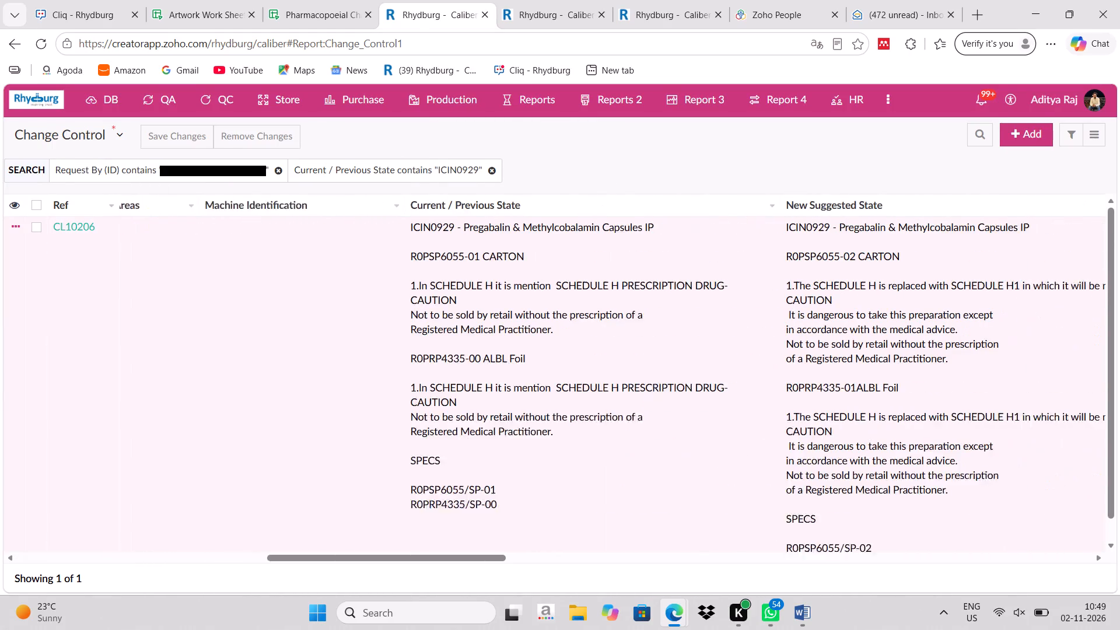
pyautogui.hscroll(-4, 460, 351)
pyautogui.scroll(-1, 460, 351)
pyautogui.scroll(1, 460, 351)
pyautogui.hscroll(2, 460, 351)
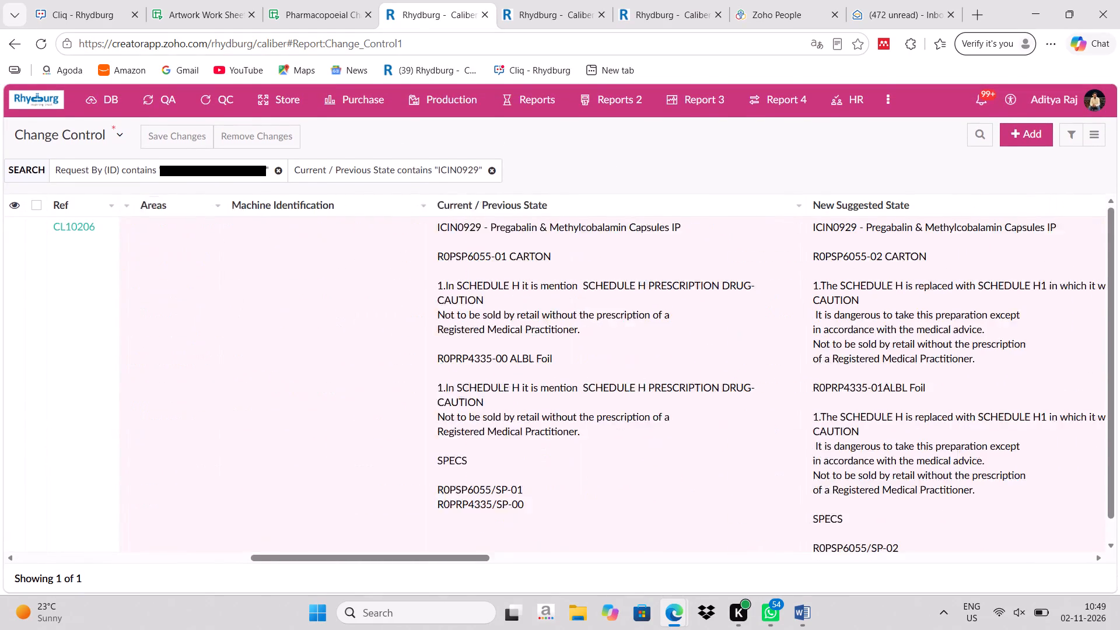
pyautogui.hscroll(1, 460, 351)
# Open the CL10206 record's details and copy its full Current / Previous State text, from the ICIN0929 line through the SPECS codes.
pyautogui.click(460, 240)
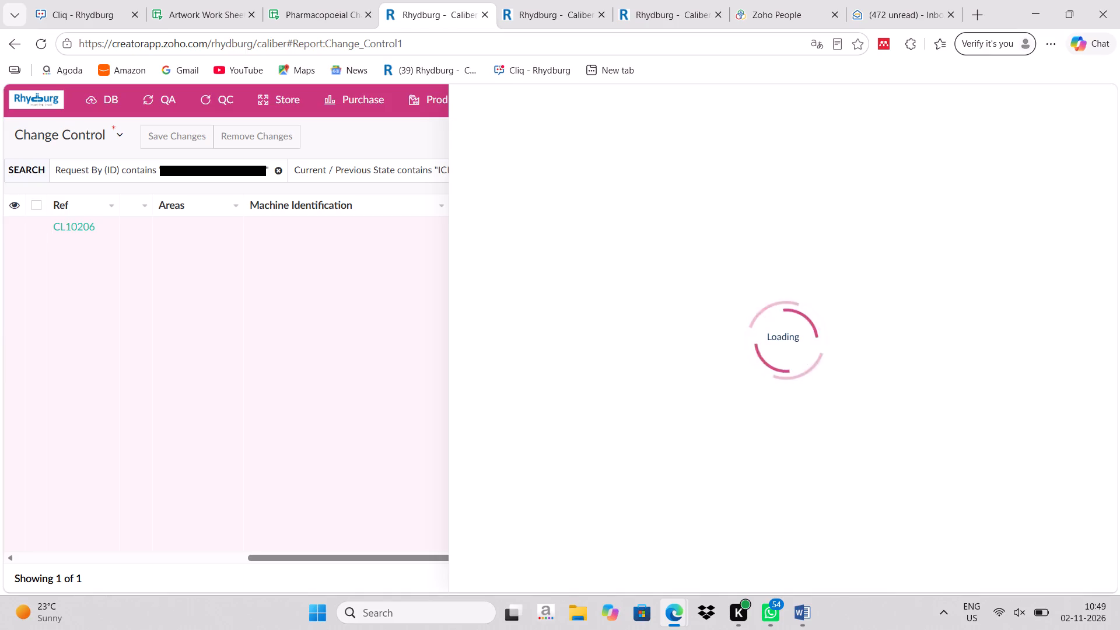
pyautogui.scroll(-6, 875, 312)
pyautogui.scroll(1, 799, 192)
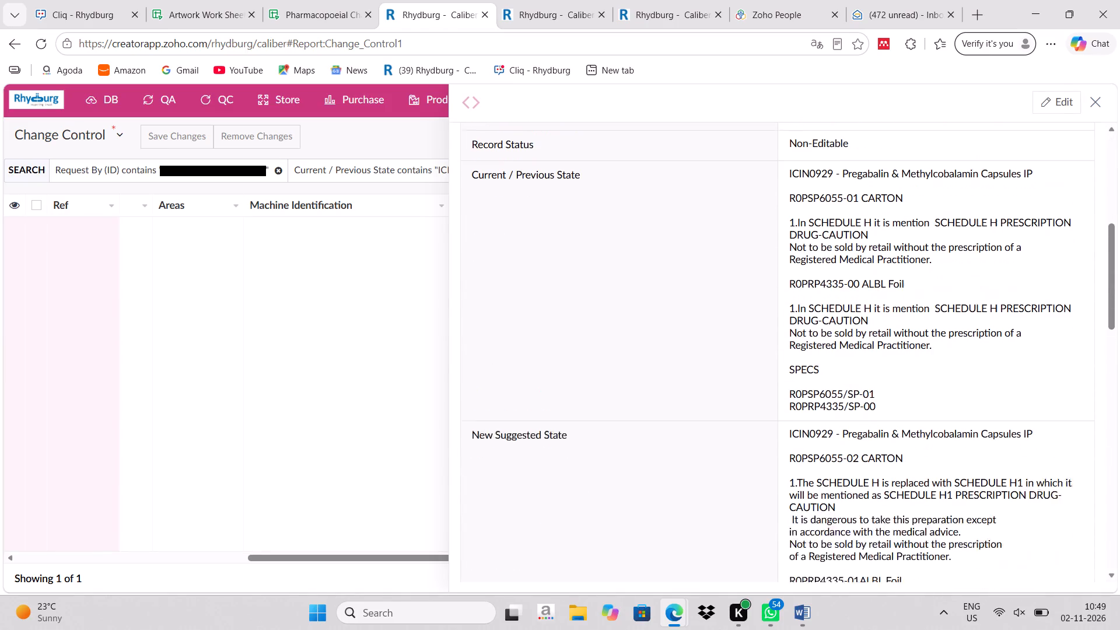
pyautogui.moveTo(787, 197); pyautogui.dragTo(856, 338)
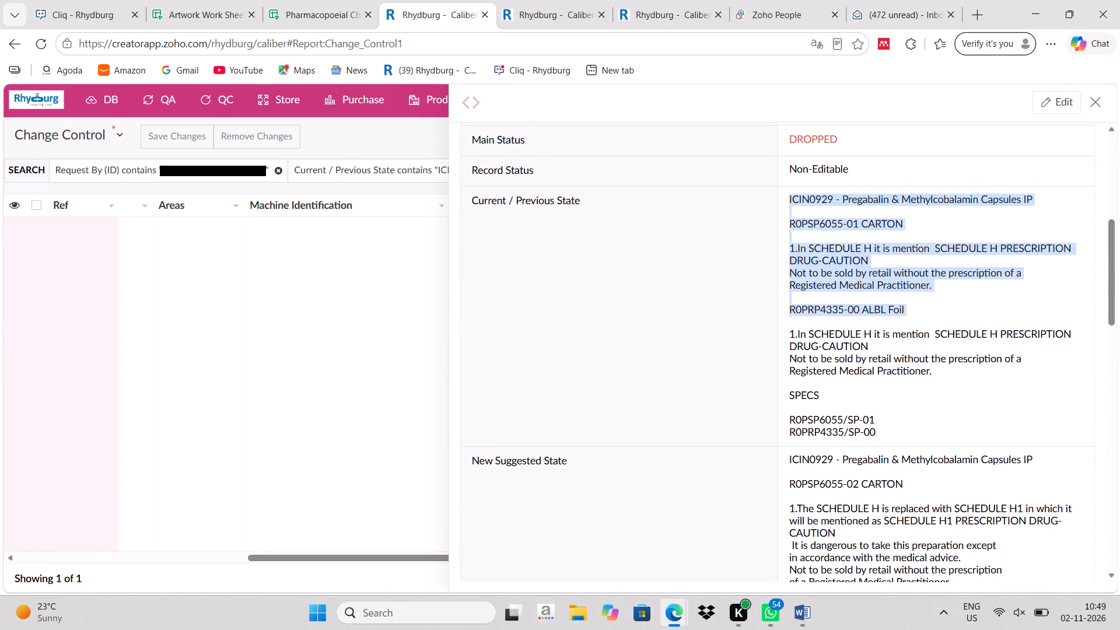
pyautogui.moveTo(856, 338); pyautogui.dragTo(901, 440)
pyautogui.click(933, 386)
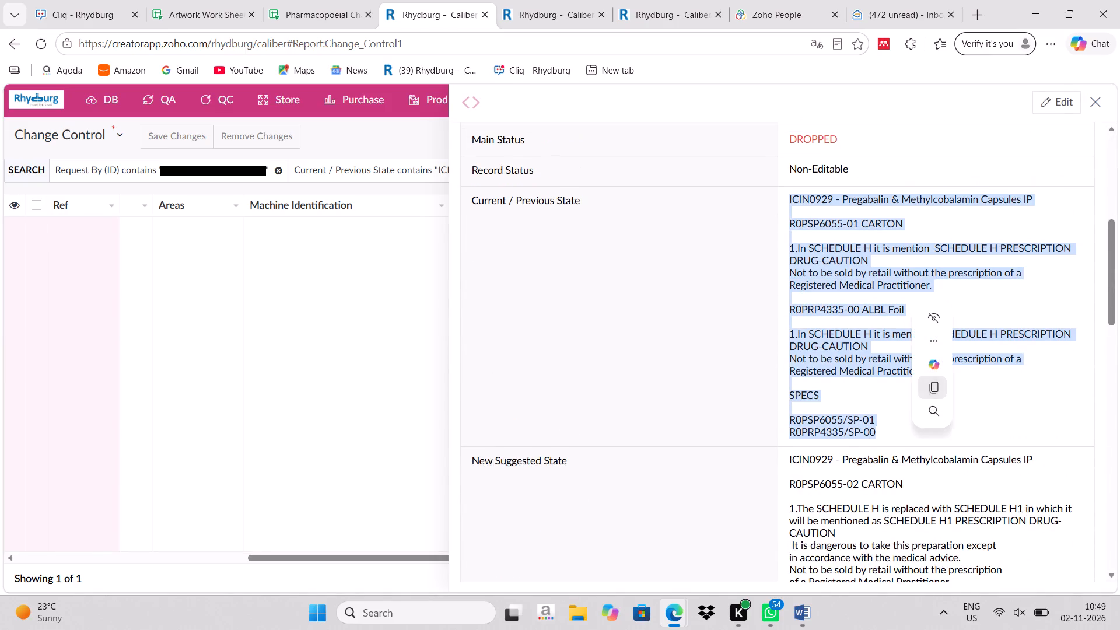
# Switch to the Word document and insert a table with 3 columns and 2 rows directly below the last ZYMOLYSIN entry.
pyautogui.click(804, 599)
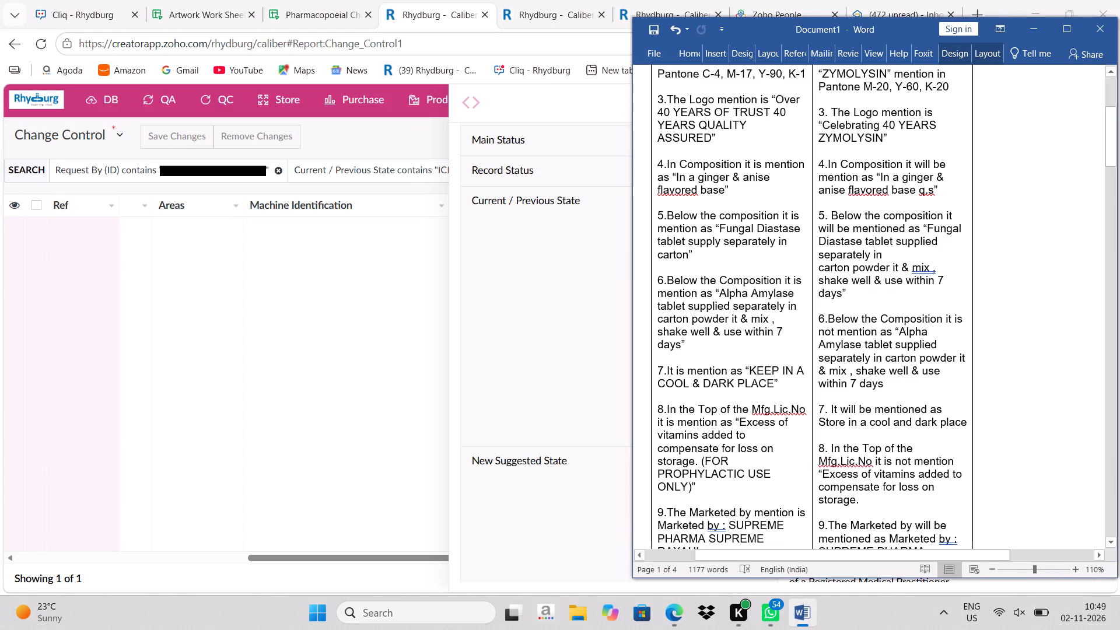
pyautogui.scroll(-7, 949, 399)
pyautogui.scroll(-11, 856, 334)
pyautogui.scroll(-3, 759, 247)
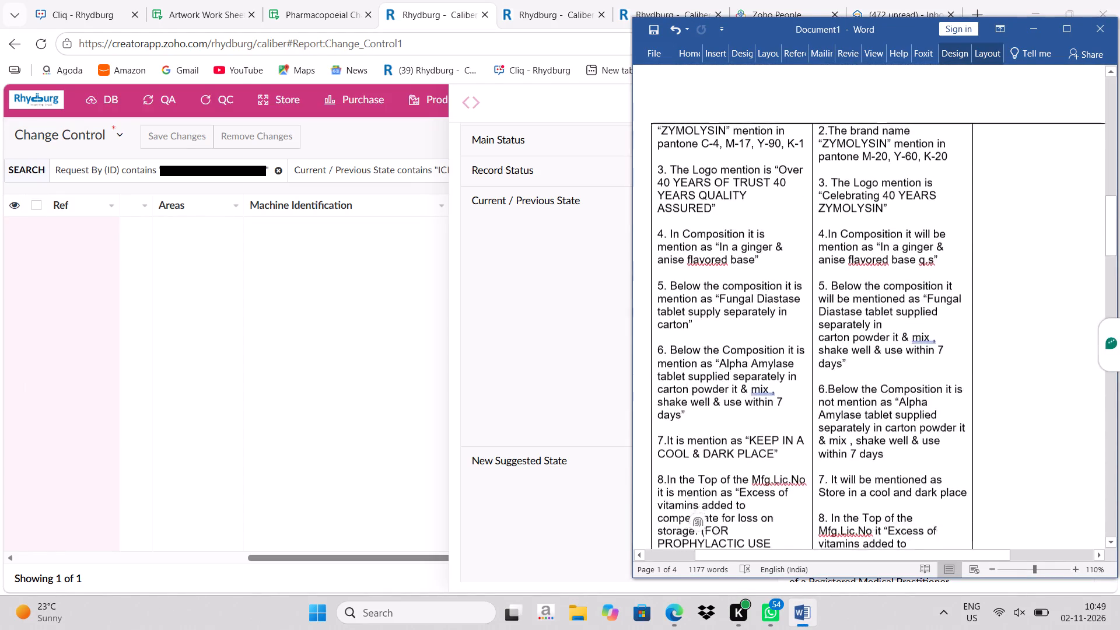
pyautogui.scroll(-17, 759, 255)
pyautogui.scroll(-16, 766, 235)
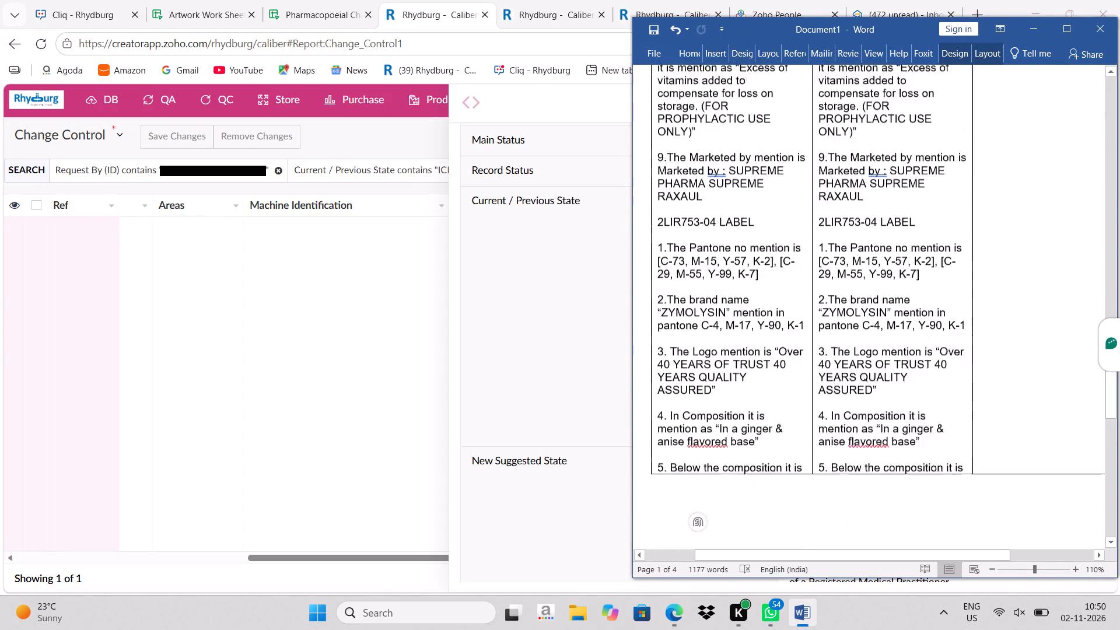
pyautogui.scroll(-15, 770, 228)
pyautogui.scroll(-7, 773, 225)
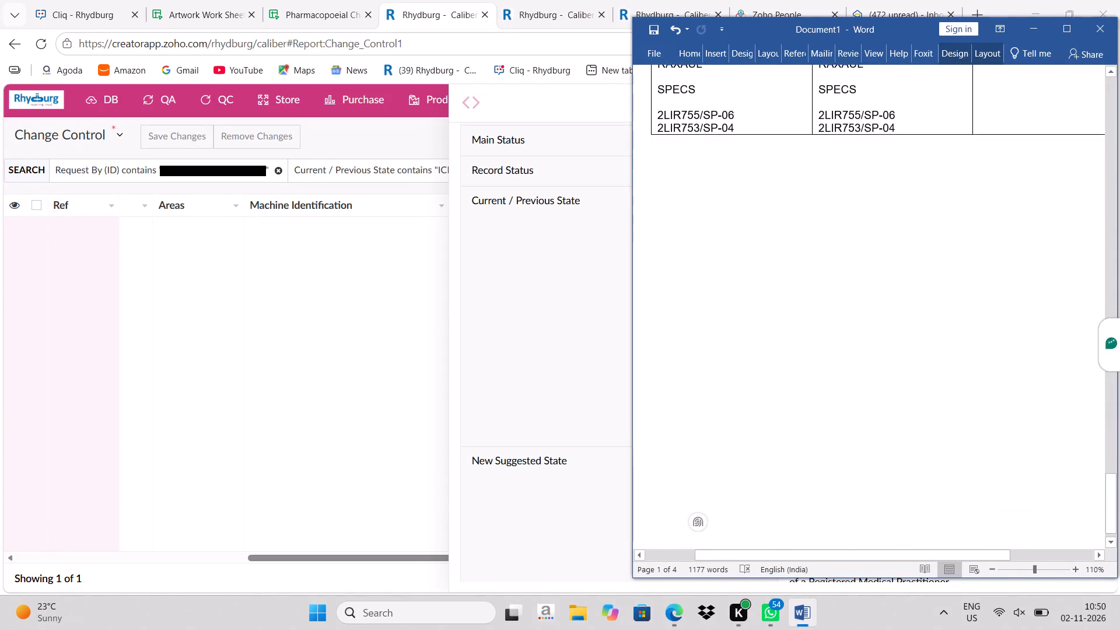
pyautogui.scroll(3, 769, 244)
pyautogui.click(676, 254)
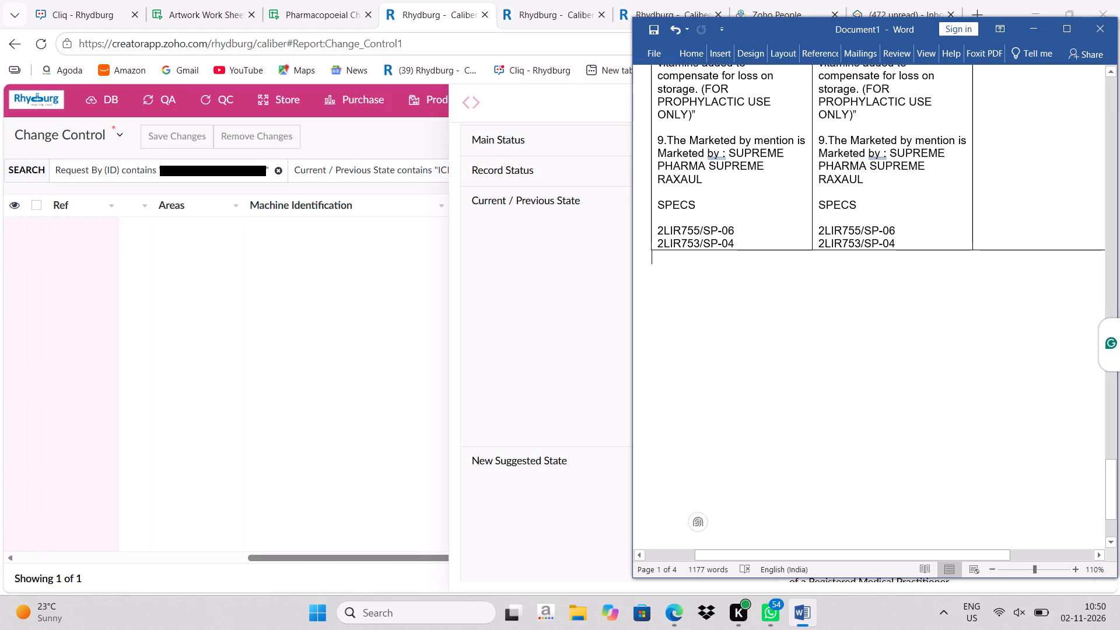
pyautogui.click(727, 49)
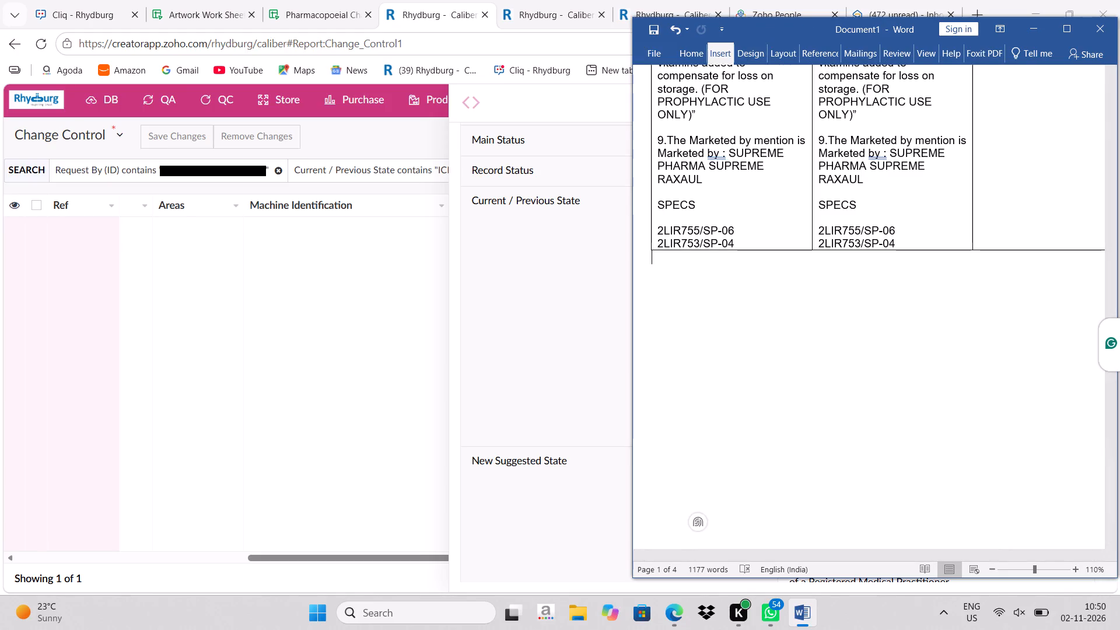
pyautogui.click(682, 104)
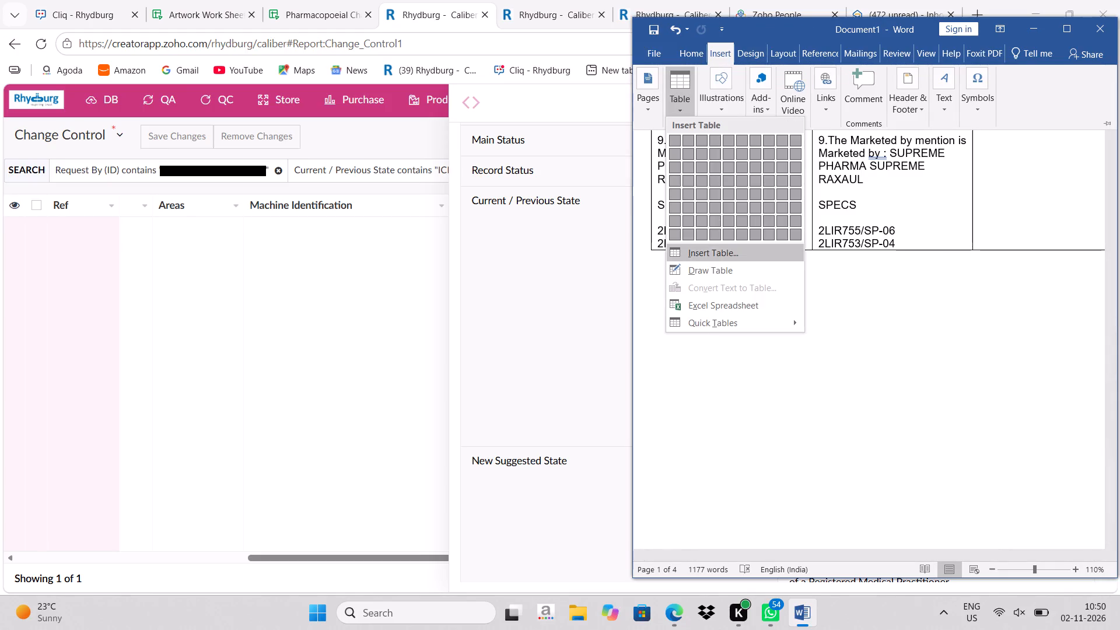
pyautogui.click(713, 252)
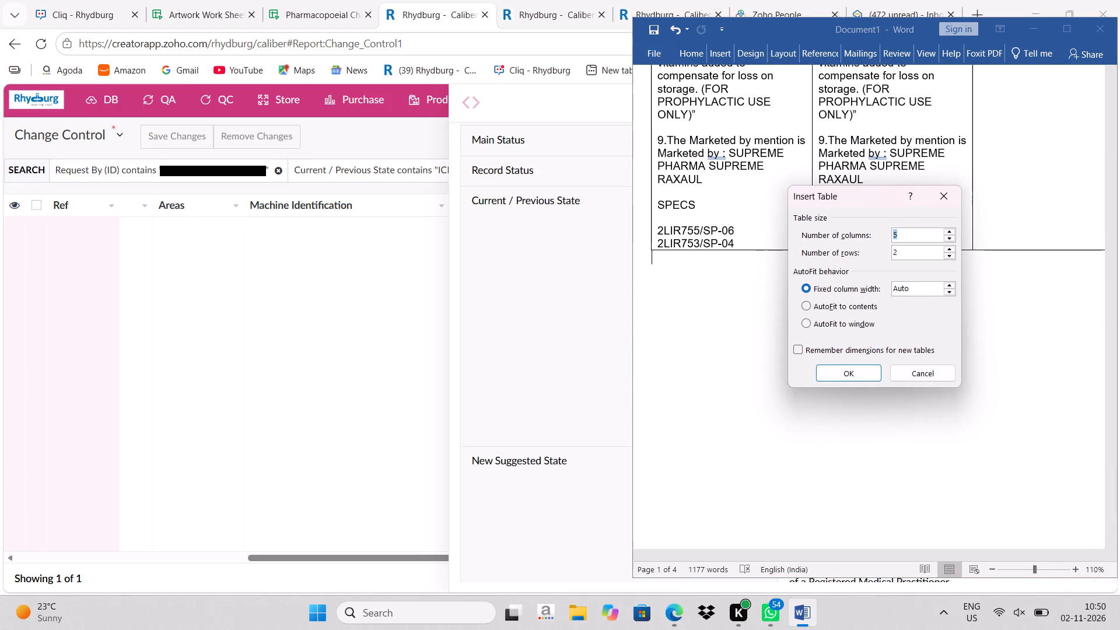
pyautogui.press('BackSpace')
pyautogui.press('3')
pyautogui.press('Return')
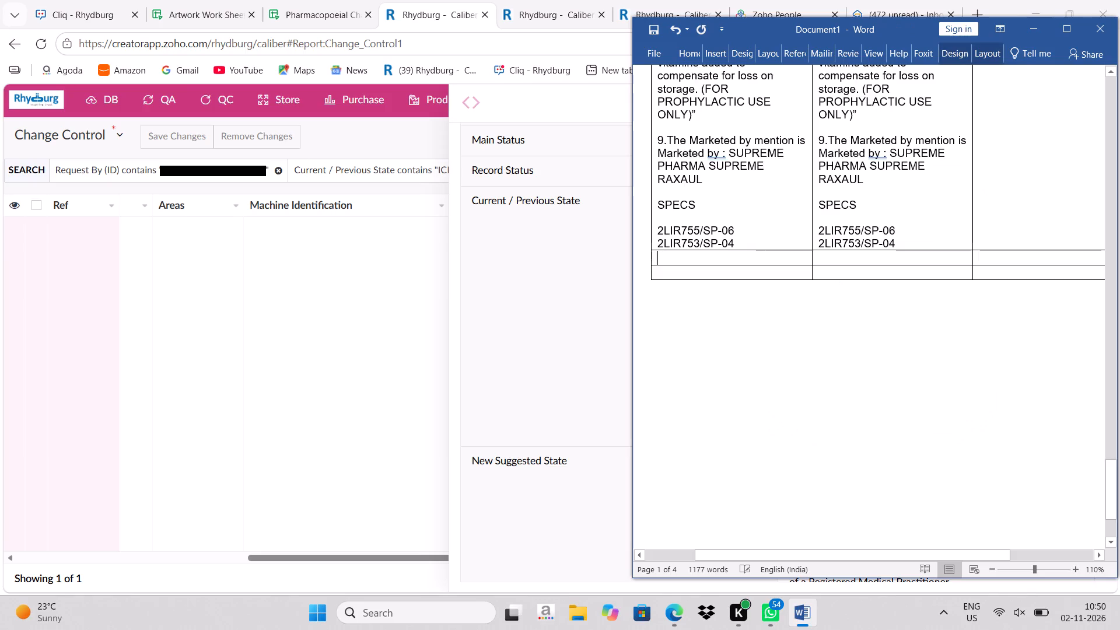
# Paste the copied Current / Previous State text into the first cell of the new table's second row.
pyautogui.click(731, 277)
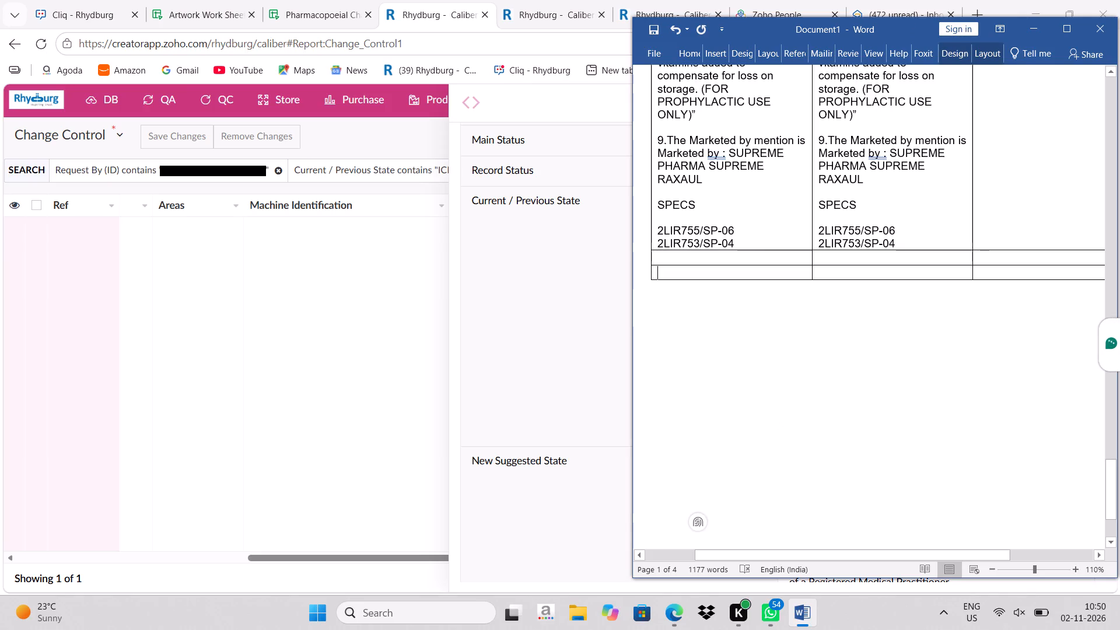
pyautogui.hotkey('ctrl', 'v')
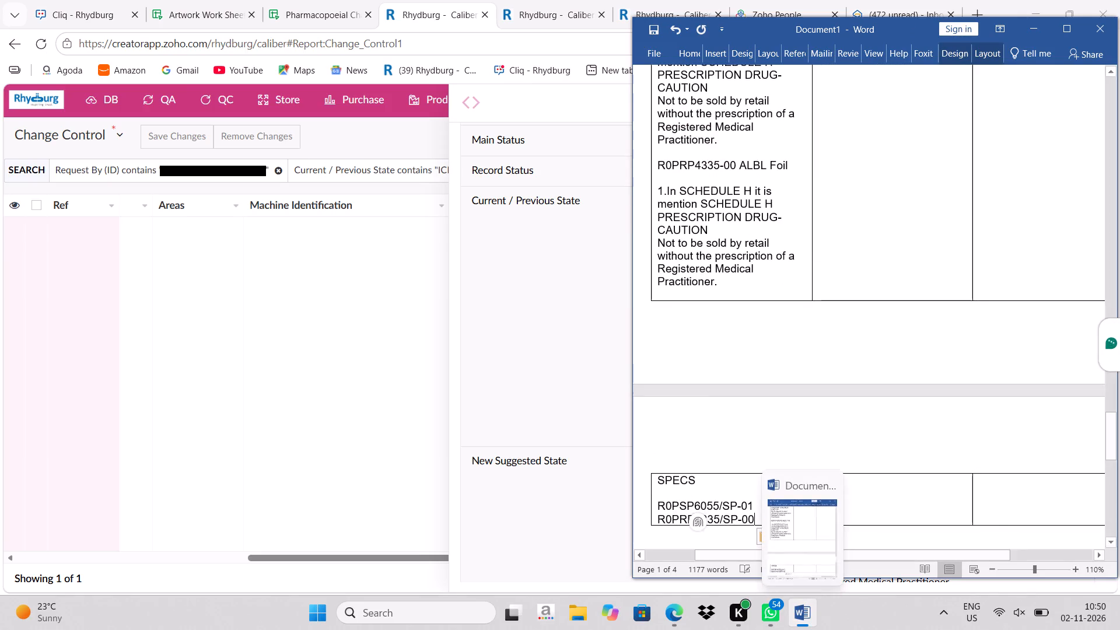
# Copy the New Suggested State text from the CL10206 record in Edge into the Word table cell beside the ICIN0929 current state.
pyautogui.click(1025, 25)
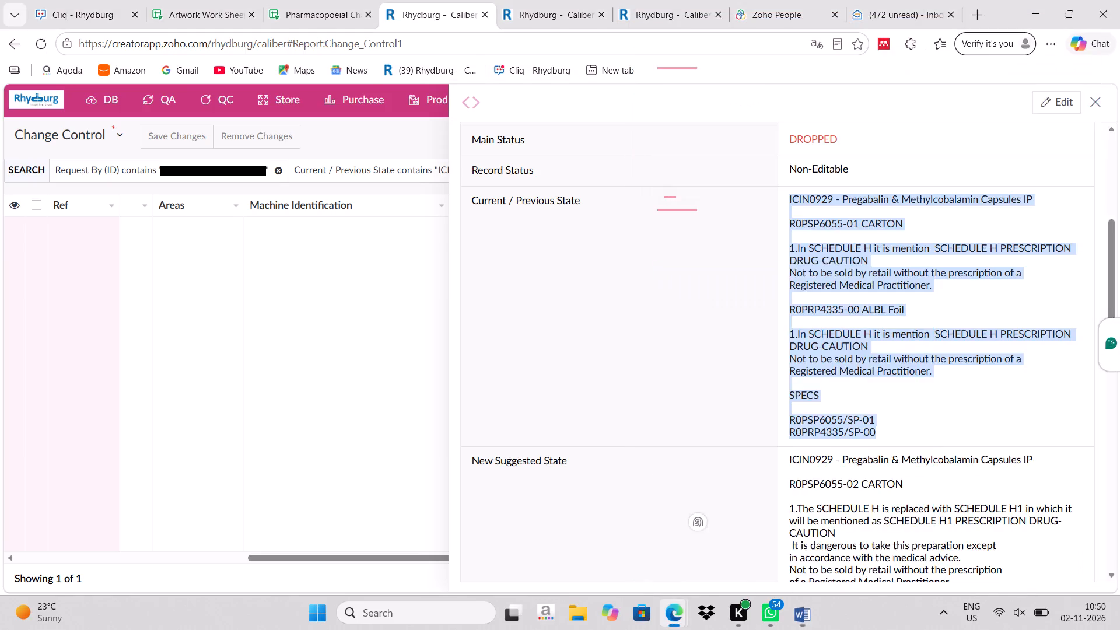
pyautogui.scroll(-3, 866, 330)
pyautogui.moveTo(789, 238); pyautogui.dragTo(874, 543)
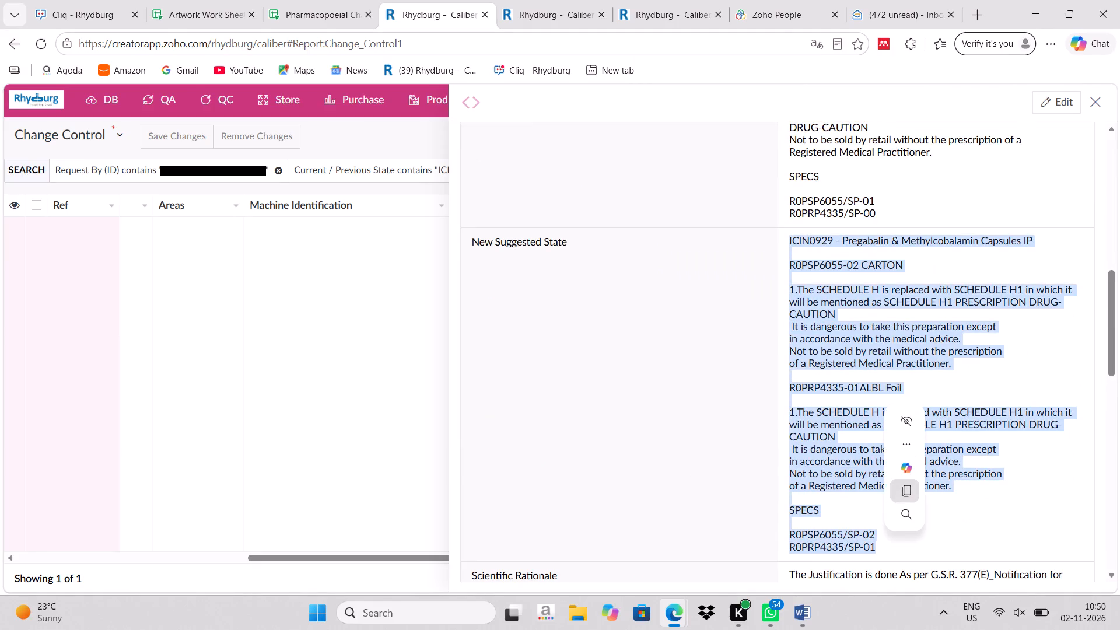
pyautogui.click(909, 484)
pyautogui.scroll(-4, 863, 410)
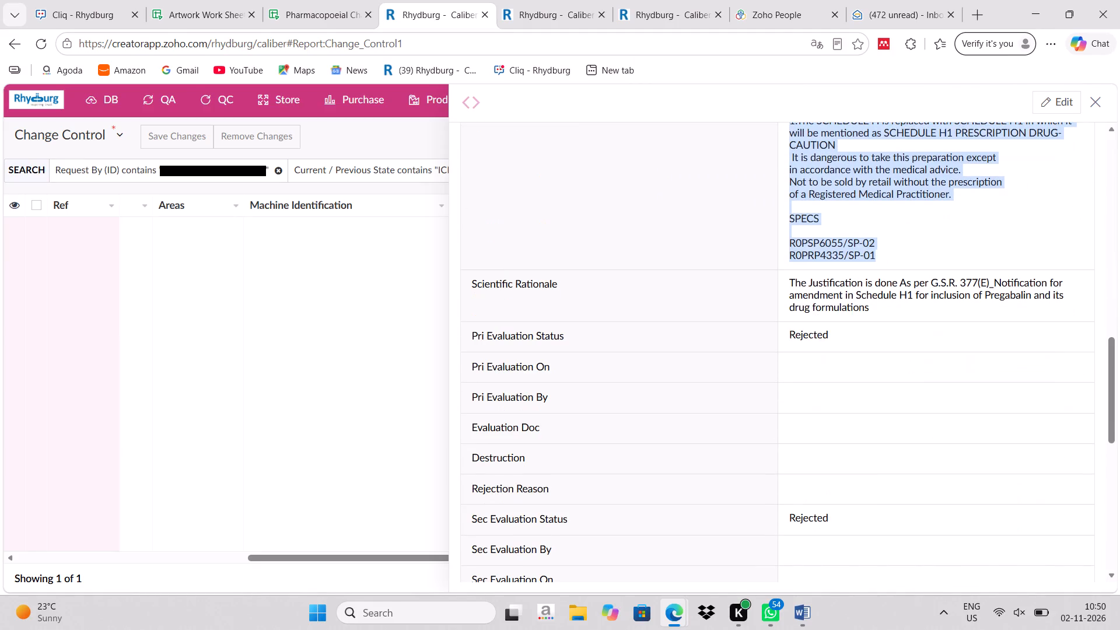
pyautogui.click(800, 558)
pyautogui.scroll(4, 848, 332)
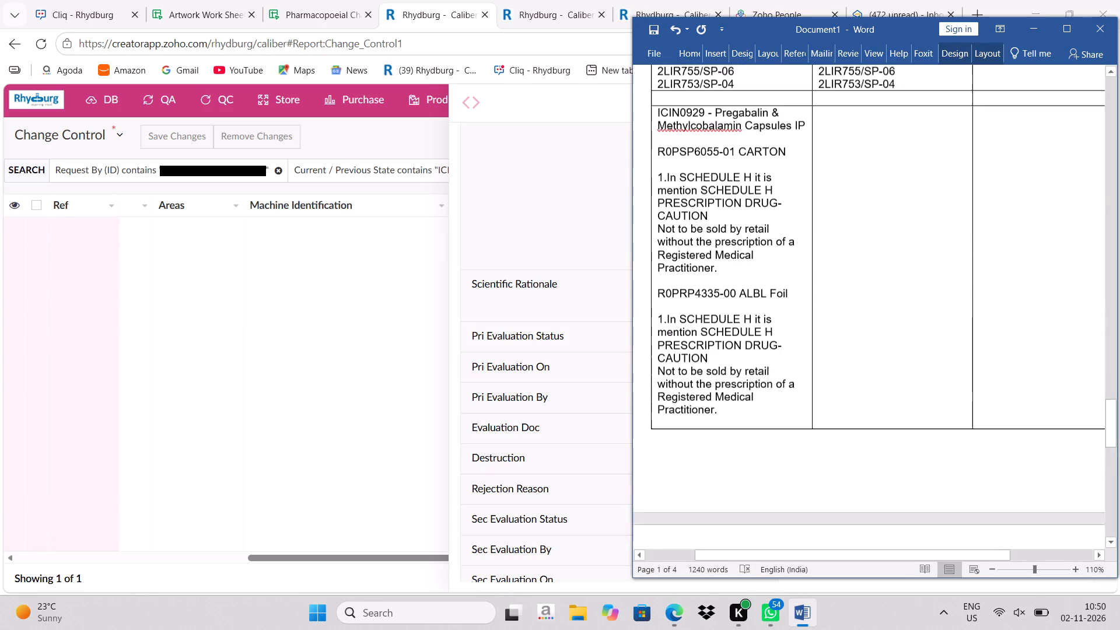
pyautogui.scroll(1, 842, 310)
pyautogui.click(825, 227)
pyautogui.click(833, 180)
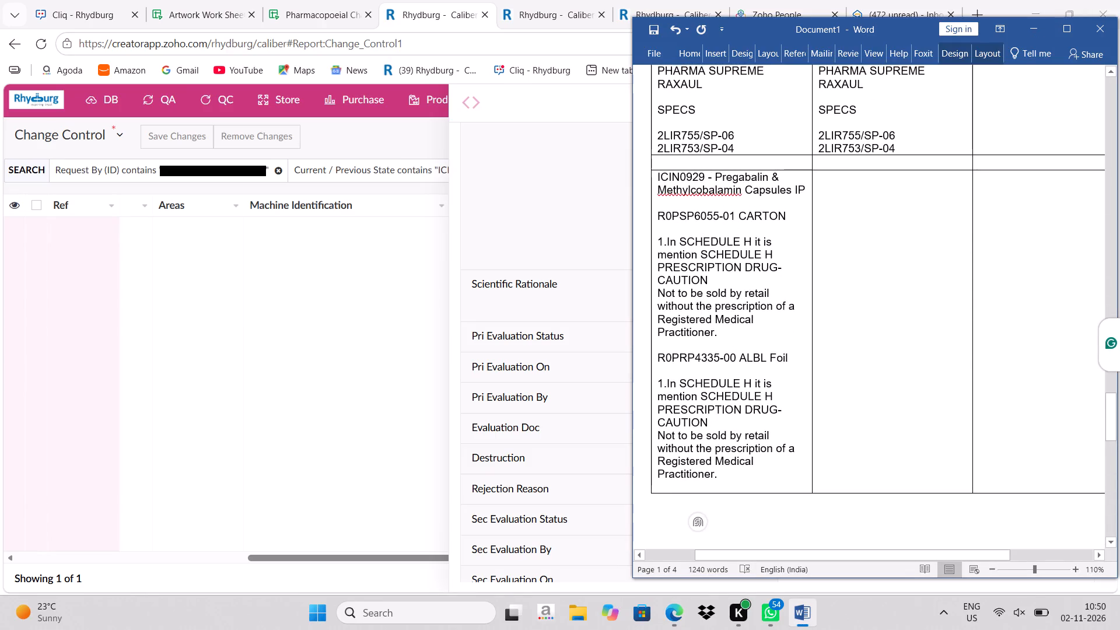
pyautogui.click(815, 178)
pyautogui.click(814, 203)
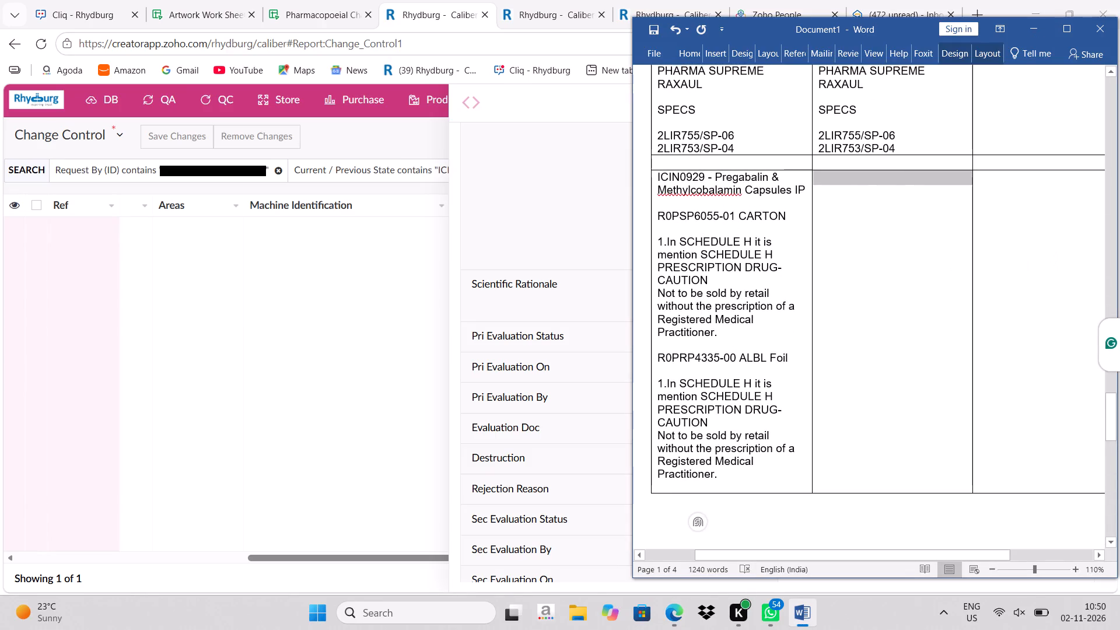
pyautogui.click(824, 190)
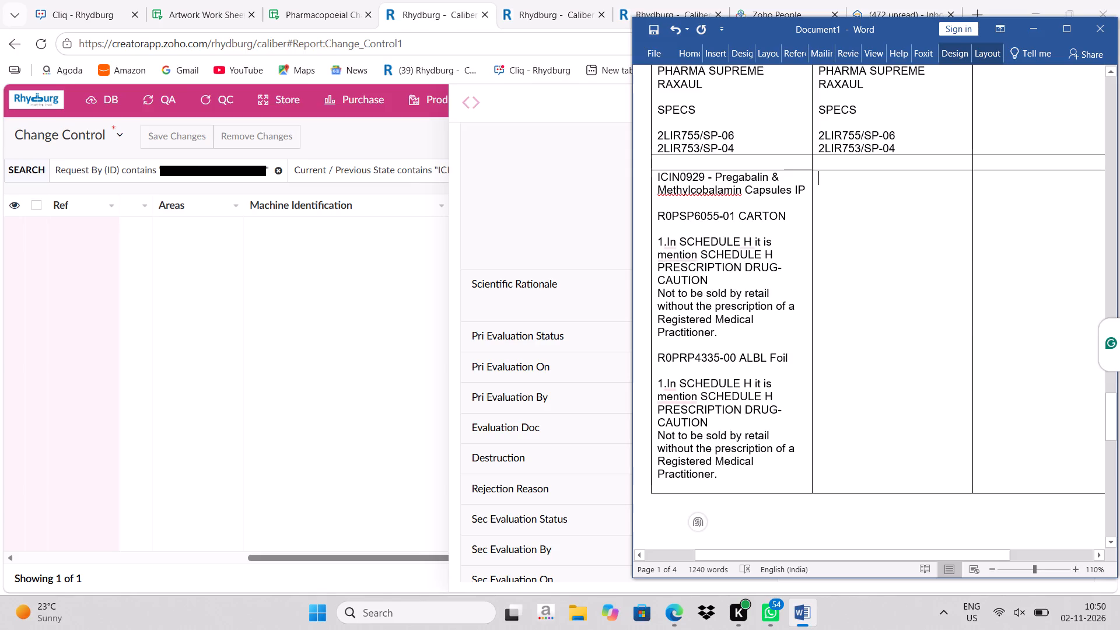
pyautogui.press('BackSpace')
pyautogui.hotkey('ctrl', 'v')
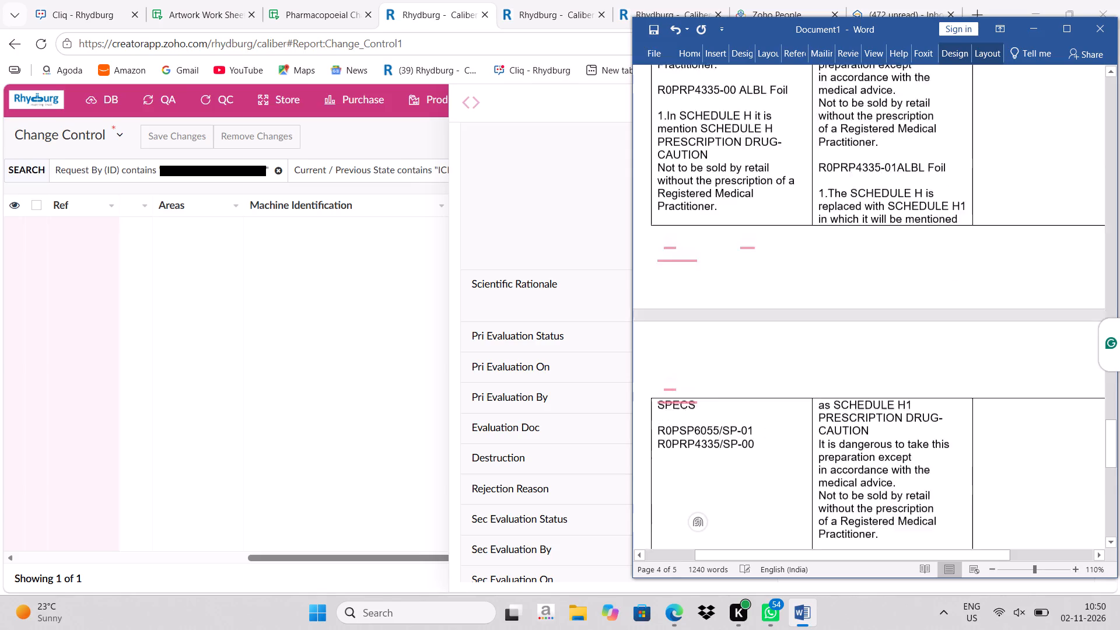
# Copy the Scientific Rationale text from the CL10206 record in Edge into the third cell of the ICIN0929 row in Word.
pyautogui.scroll(4, 831, 182)
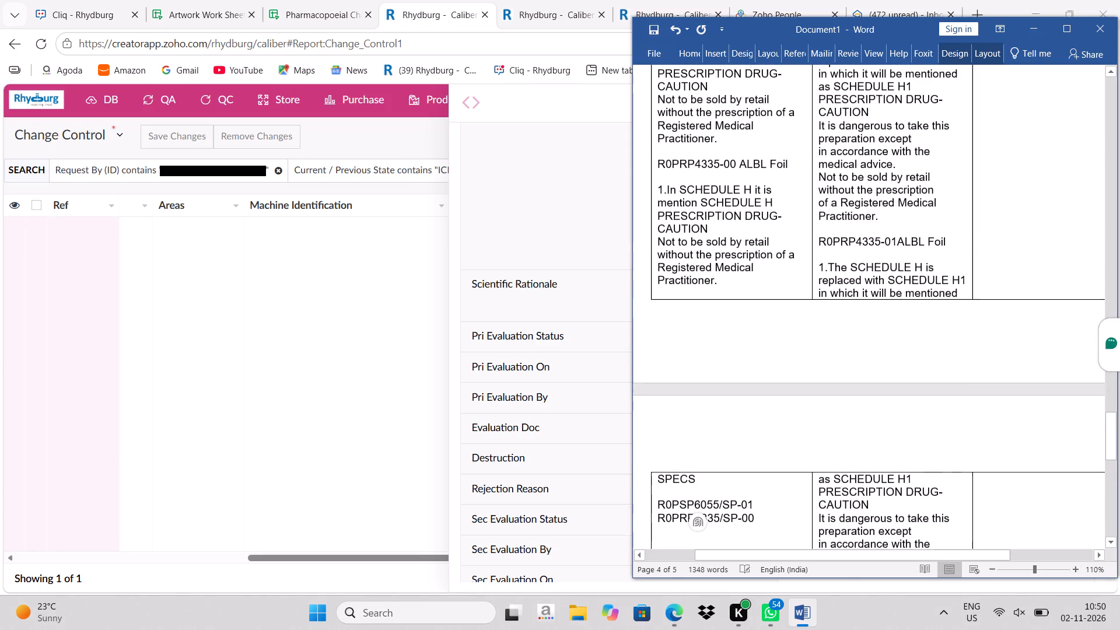
pyautogui.click(1021, 27)
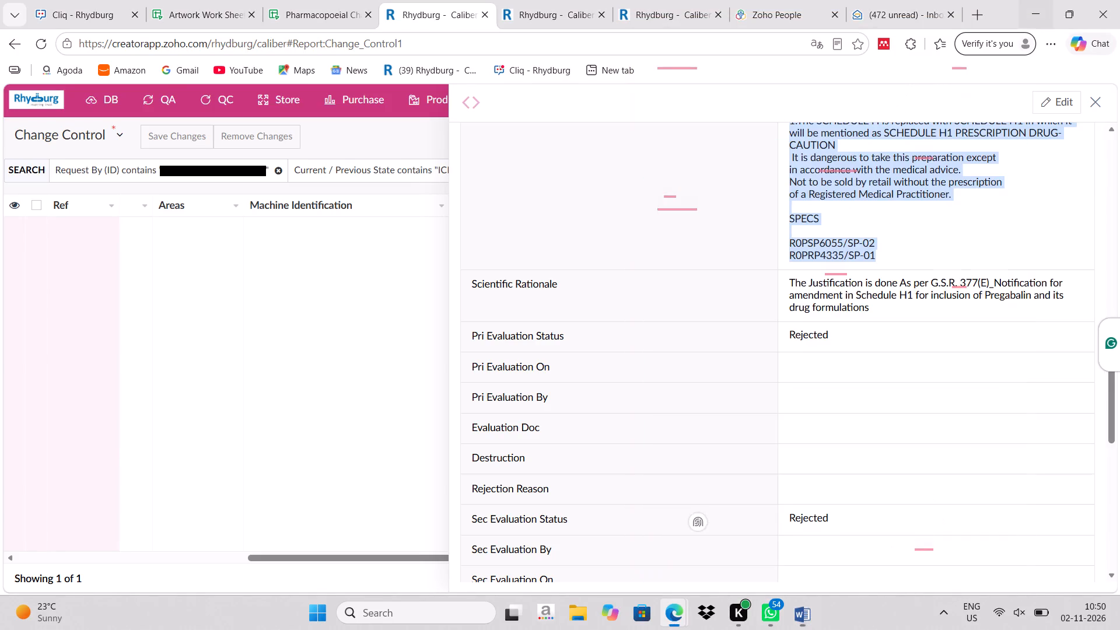
pyautogui.scroll(-3, 970, 311)
pyautogui.scroll(1, 870, 252)
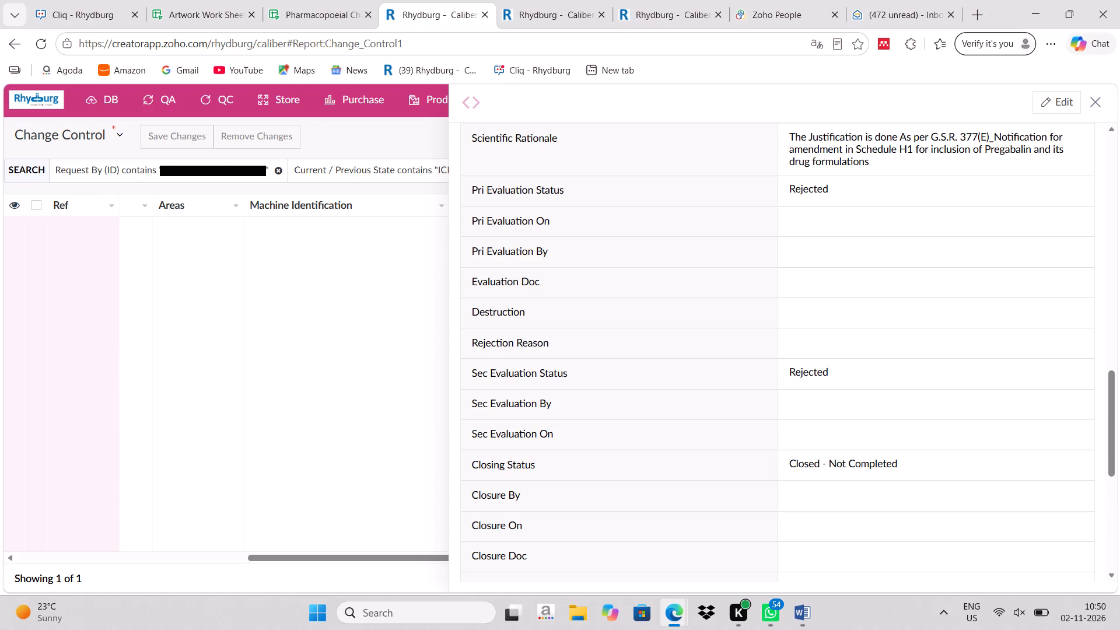
pyautogui.moveTo(789, 133); pyautogui.dragTo(876, 162)
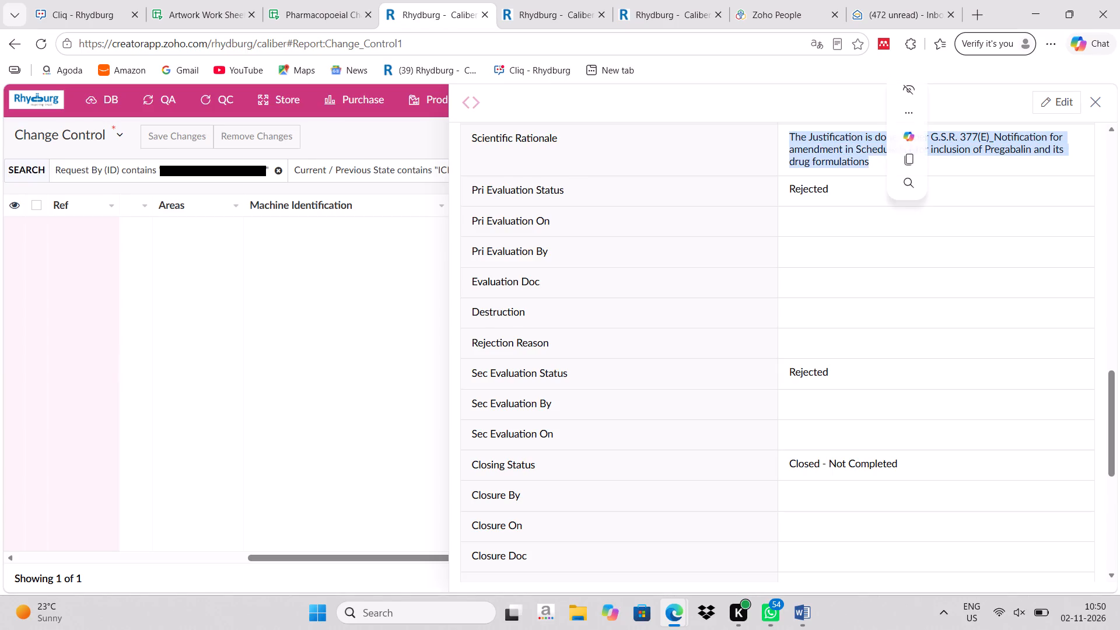
pyautogui.click(907, 160)
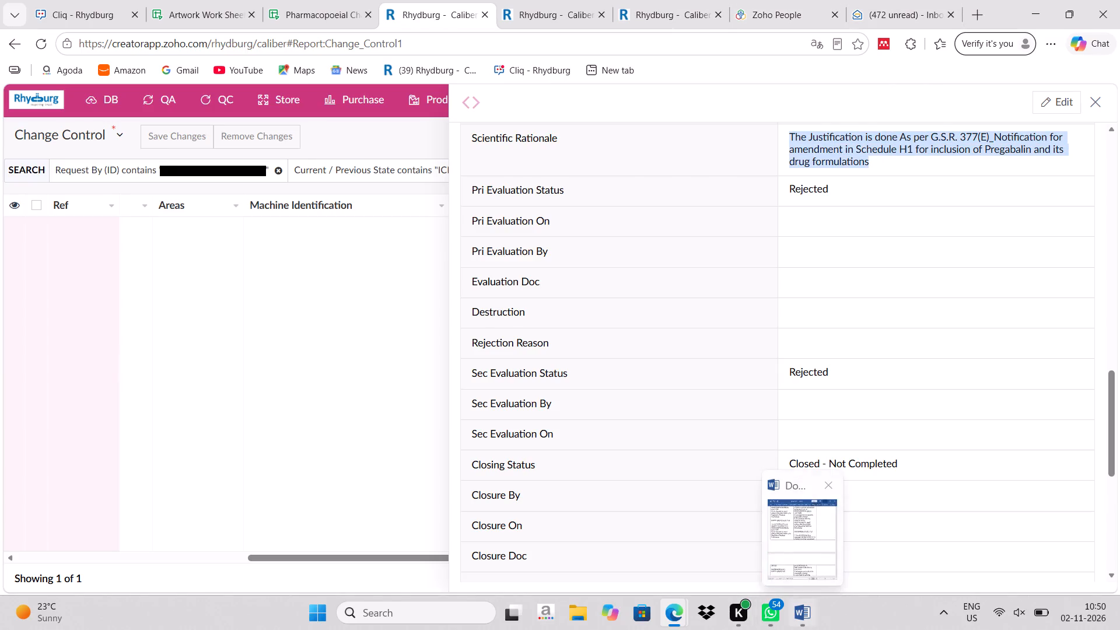
pyautogui.click(808, 544)
pyautogui.scroll(6, 907, 382)
pyautogui.click(991, 337)
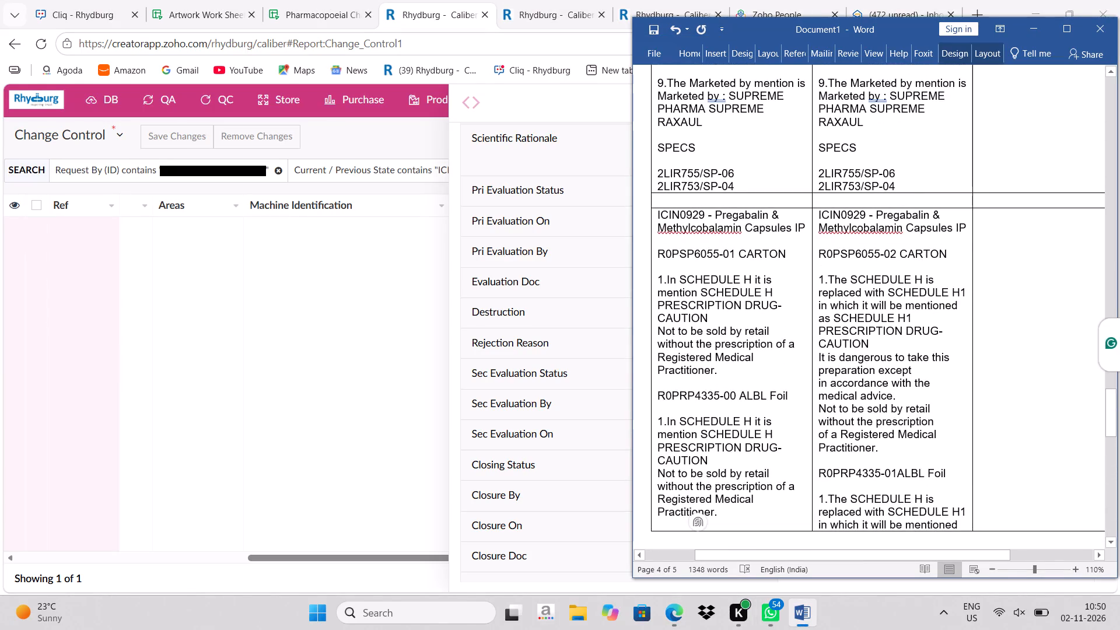
pyautogui.hotkey('ctrl', 'v')
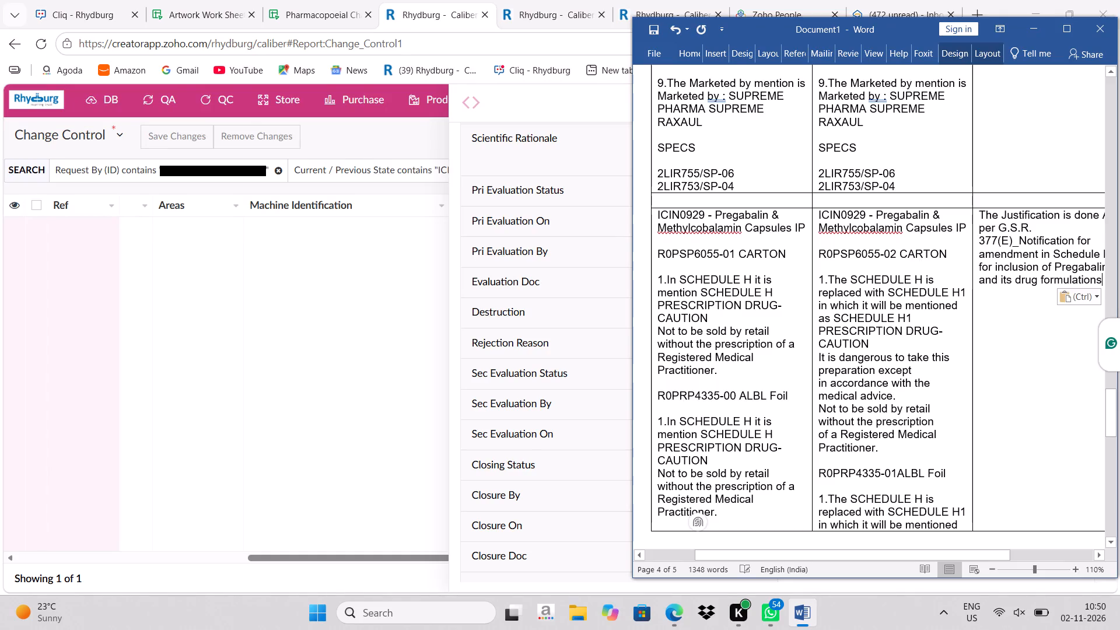
# Copy the full text of the ICIN0929 current-state cell in the Word table.
pyautogui.click(654, 211)
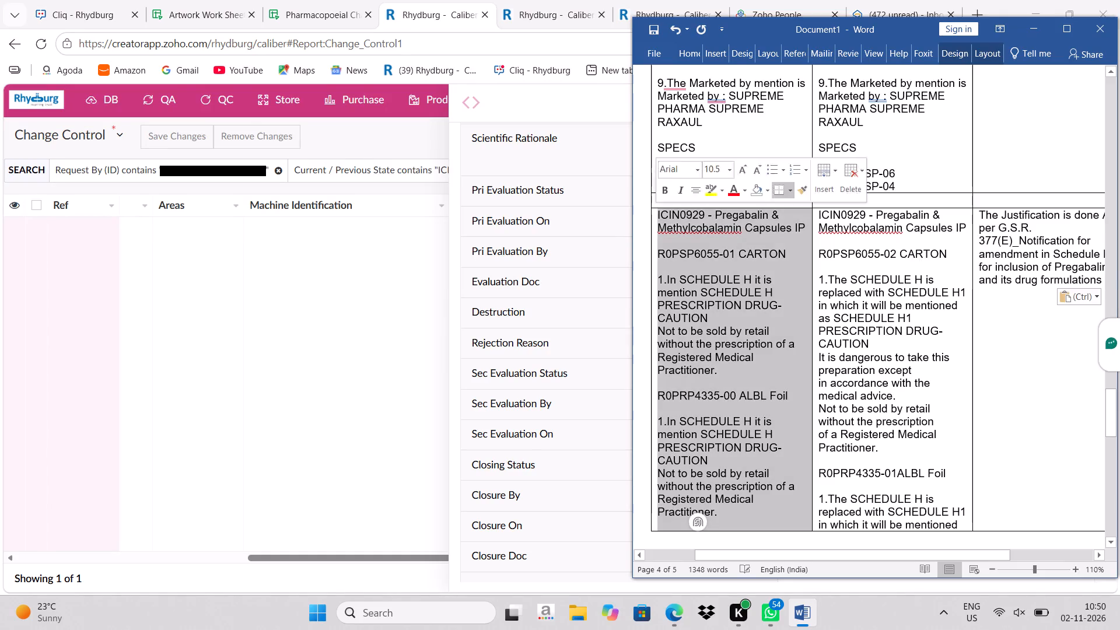
pyautogui.click(656, 213)
pyautogui.rightClick(659, 217)
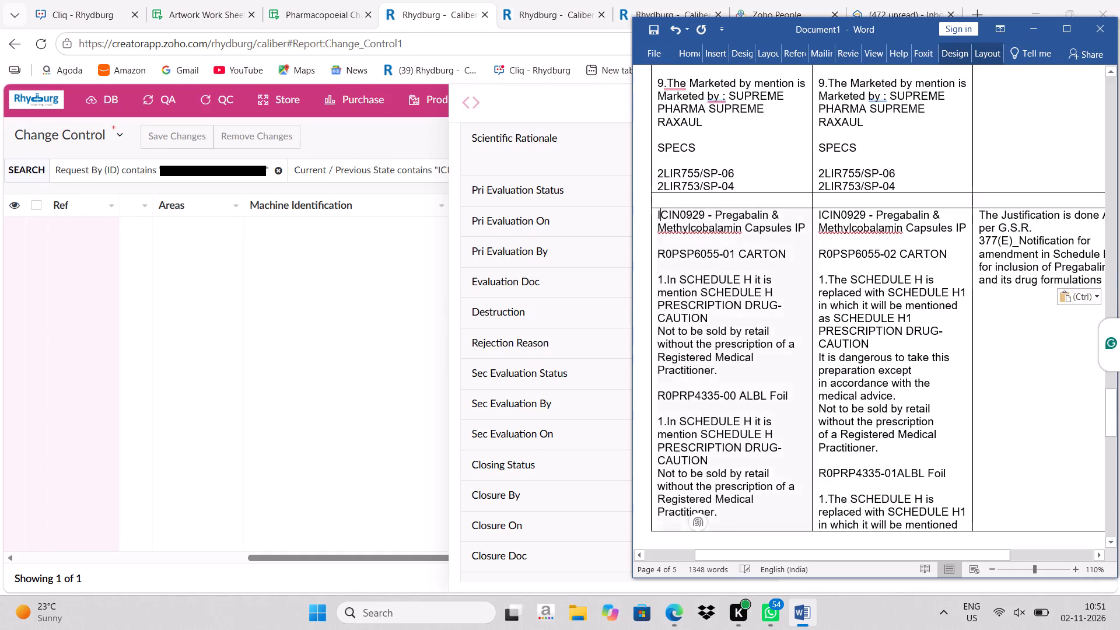
pyautogui.click(655, 216)
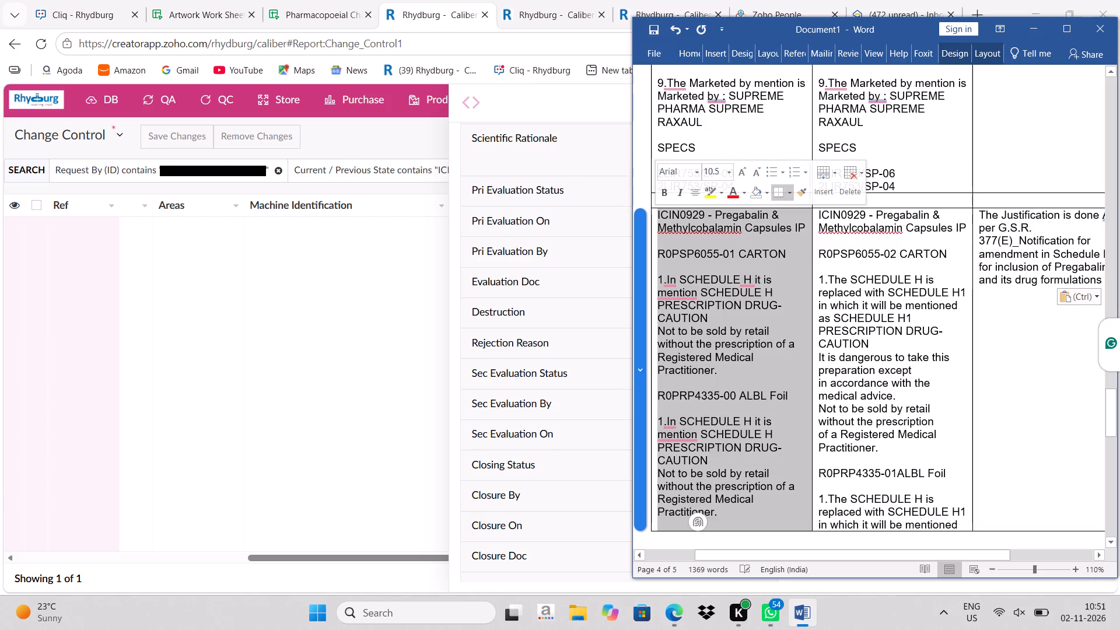
pyautogui.hotkey('ctrl', 'c')
pyautogui.scroll(-9, 889, 124)
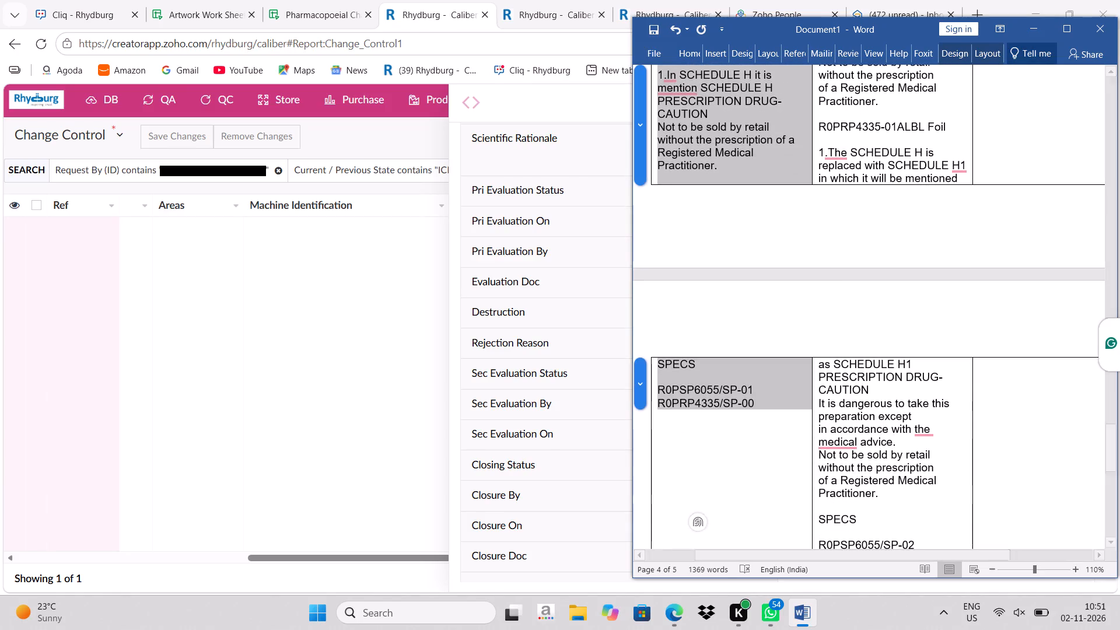
pyautogui.scroll(-2, 980, 312)
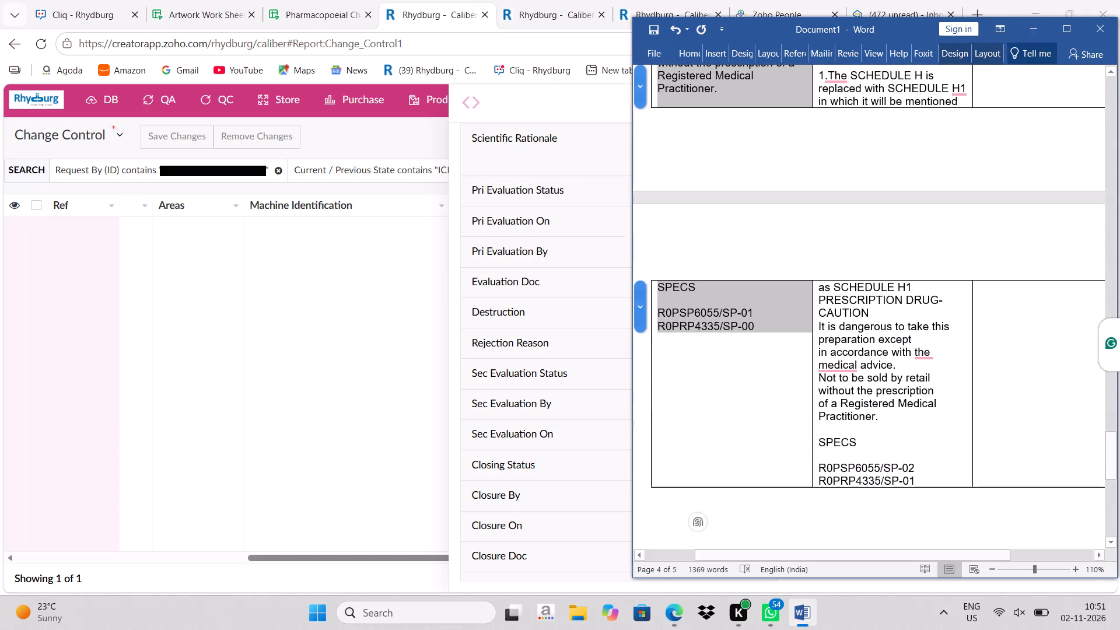
# Switch to Edge, close the CL10206 record, and open a new Change Control request form from the QA Change Control MIS.
pyautogui.click(1034, 36)
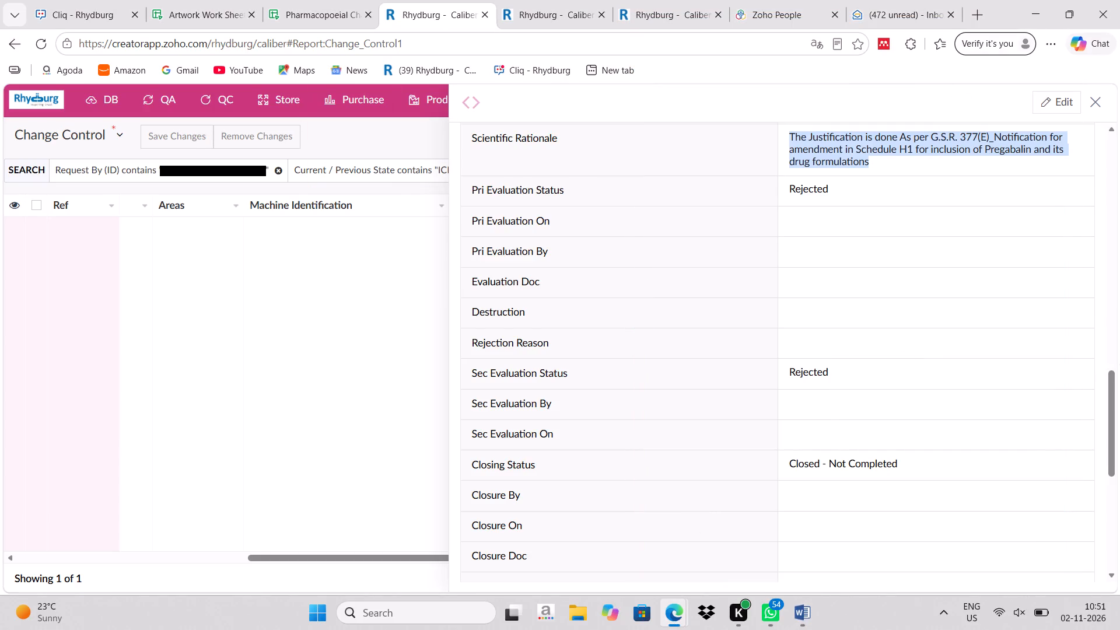
pyautogui.click(1097, 103)
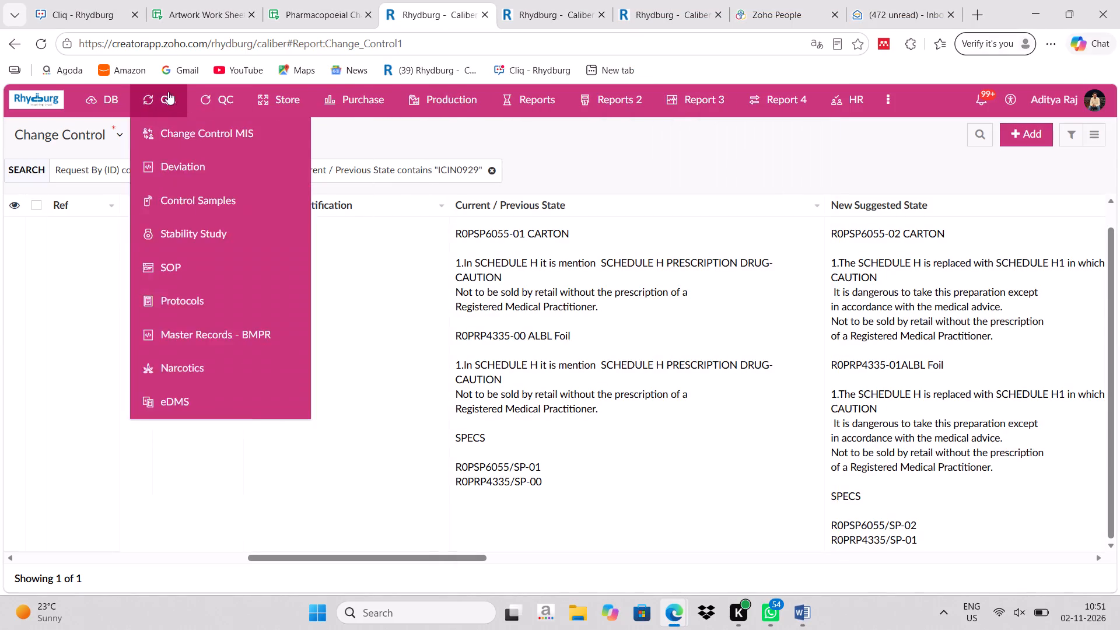
pyautogui.click(544, 6)
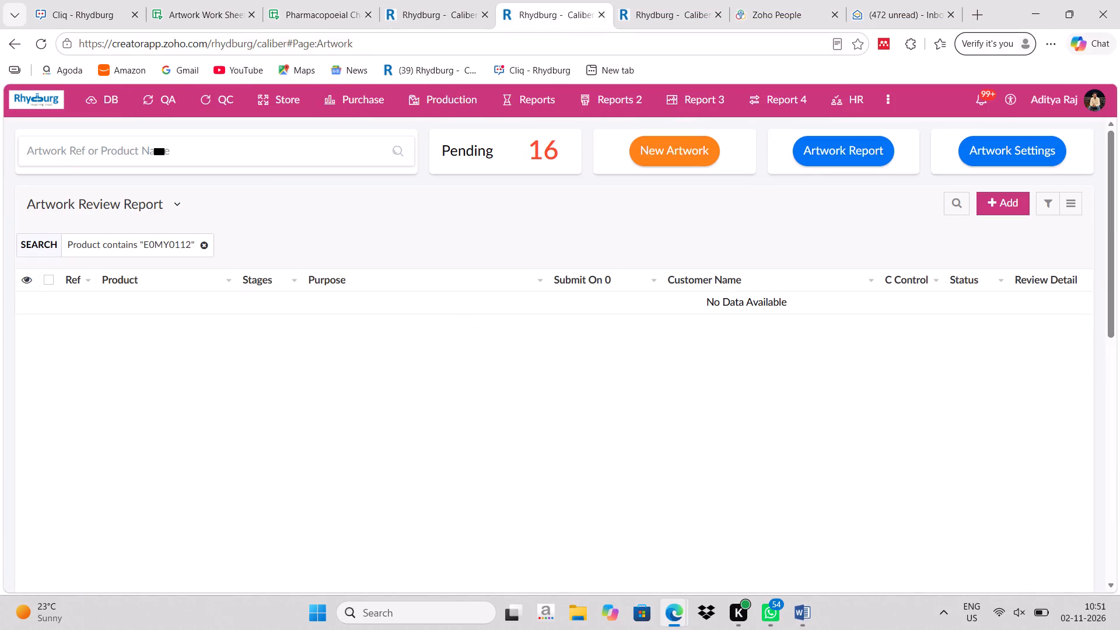
pyautogui.click(187, 125)
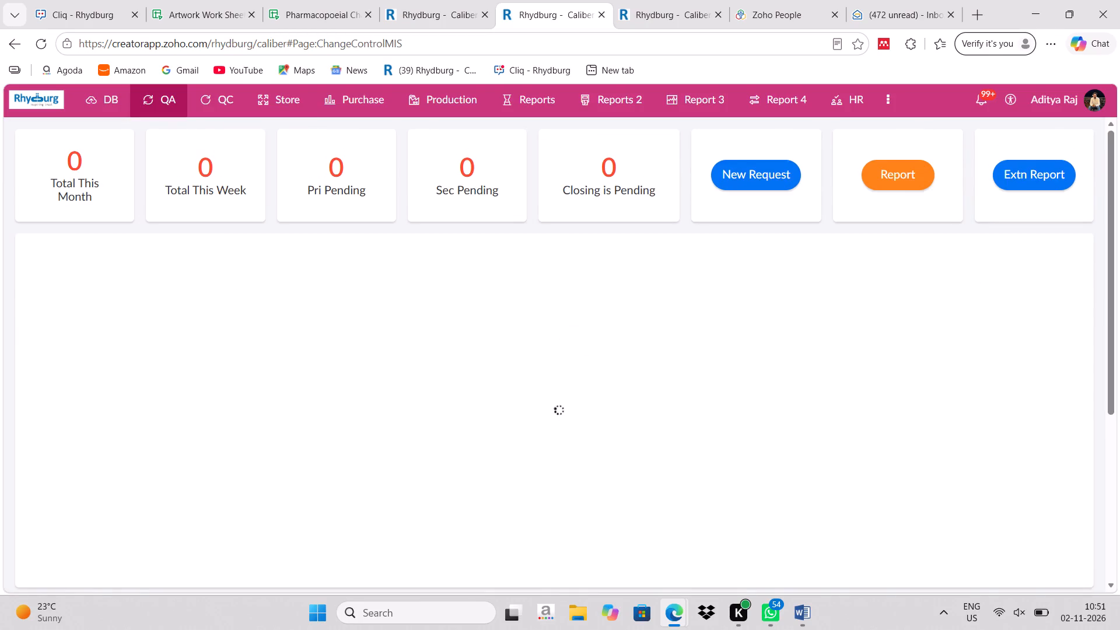
pyautogui.click(753, 176)
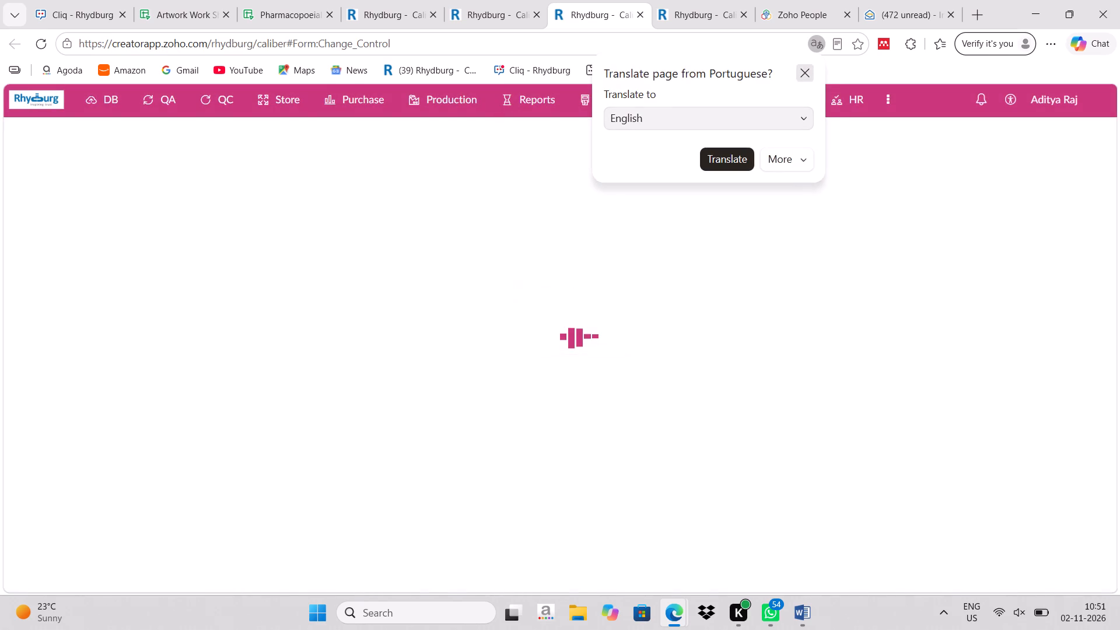
pyautogui.click(803, 72)
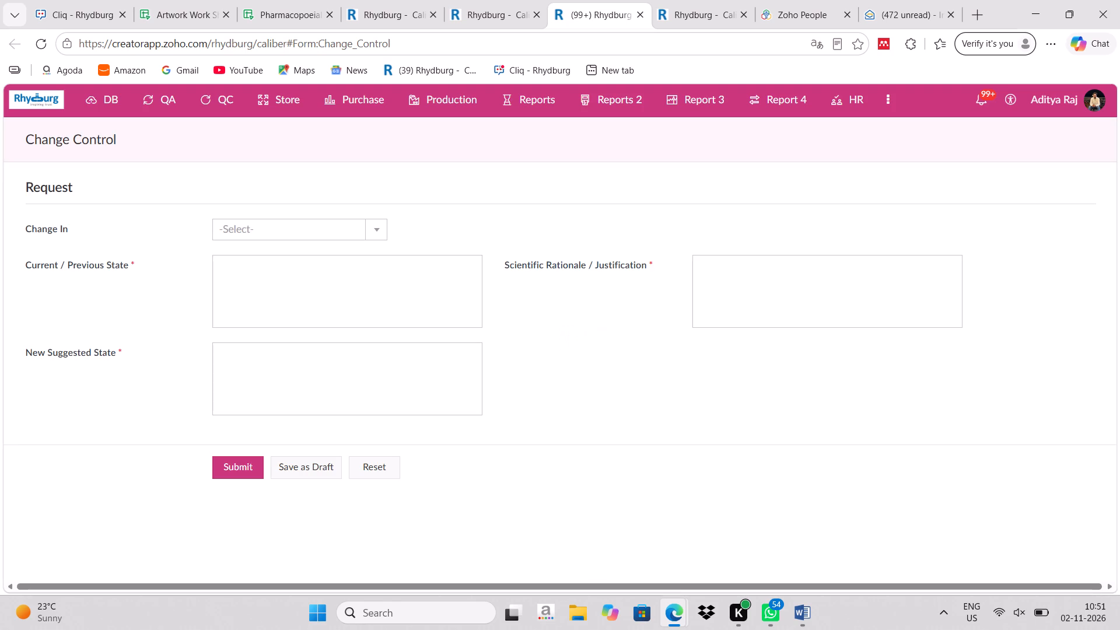
# Set Change In to Document and paste the copied ICIN0929 text as the Current / Previous State, without the trailing blank line.
pyautogui.click(377, 225)
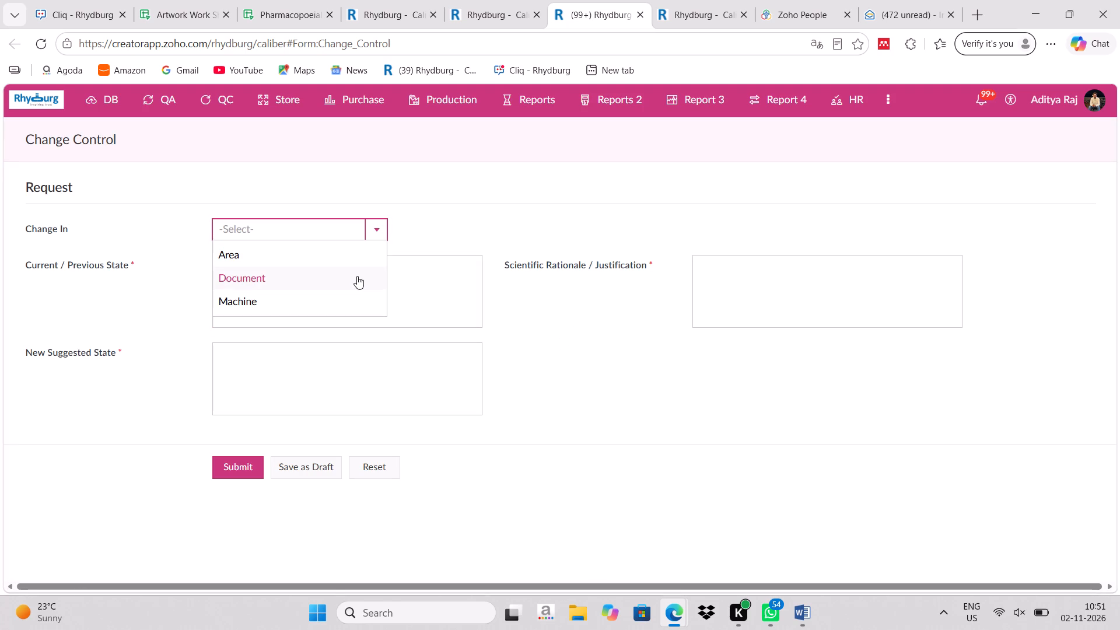
pyautogui.click(357, 276)
pyautogui.click(399, 293)
pyautogui.hotkey('ctrl', 'v')
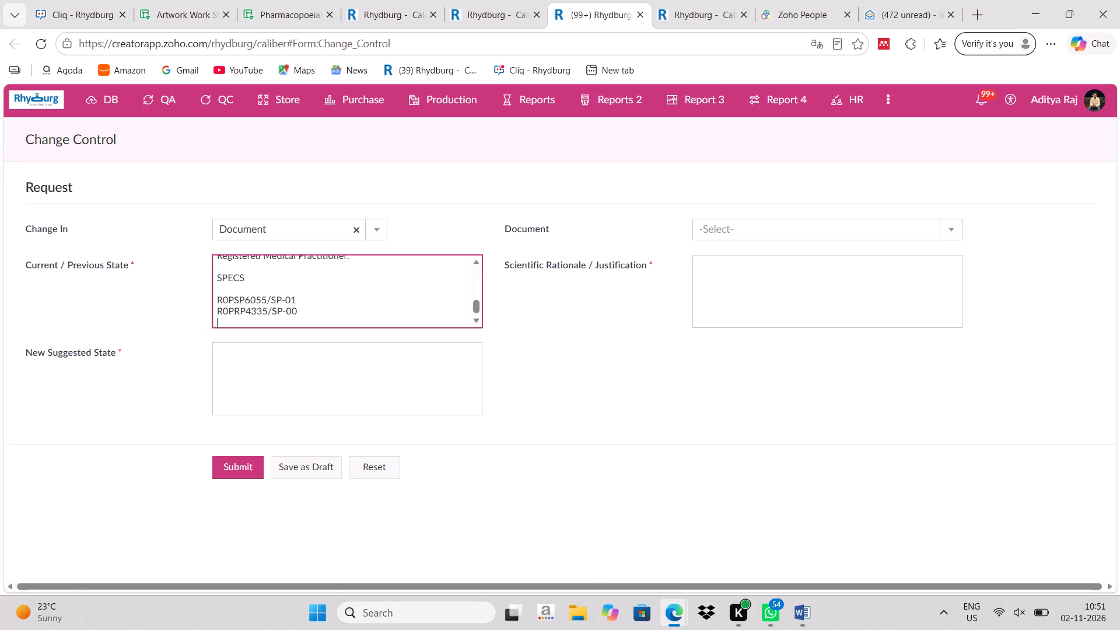
pyautogui.press('BackSpace')
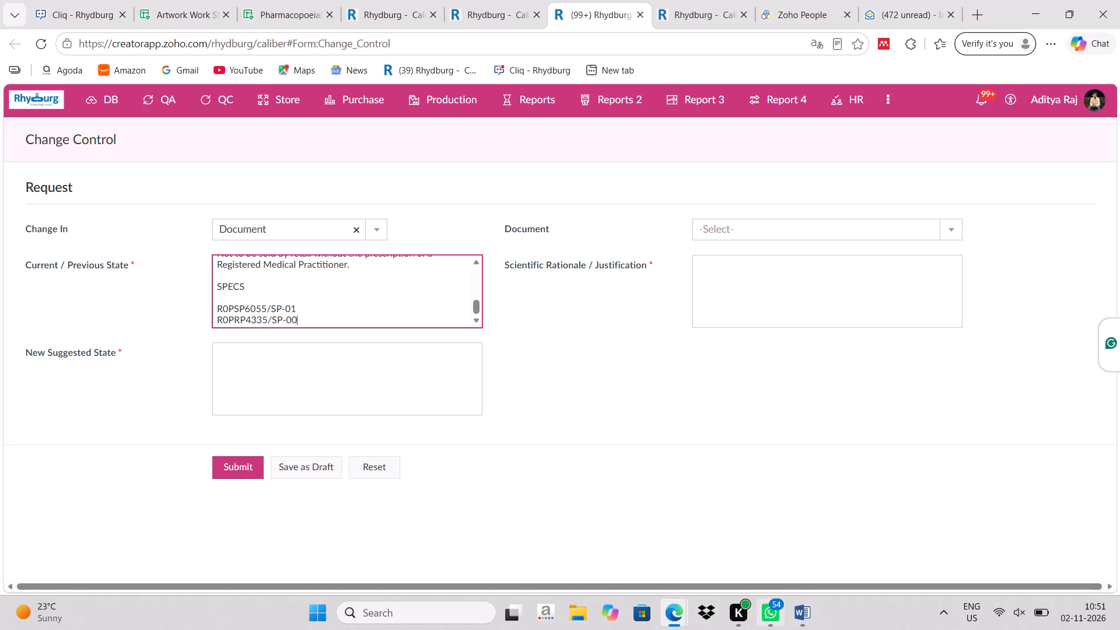
# Copy the ICIN0929 new-state cell (R0PSP6055-02 CARTON) from Word into the request's New Suggested State, without the trailing blank line.
pyautogui.click(811, 554)
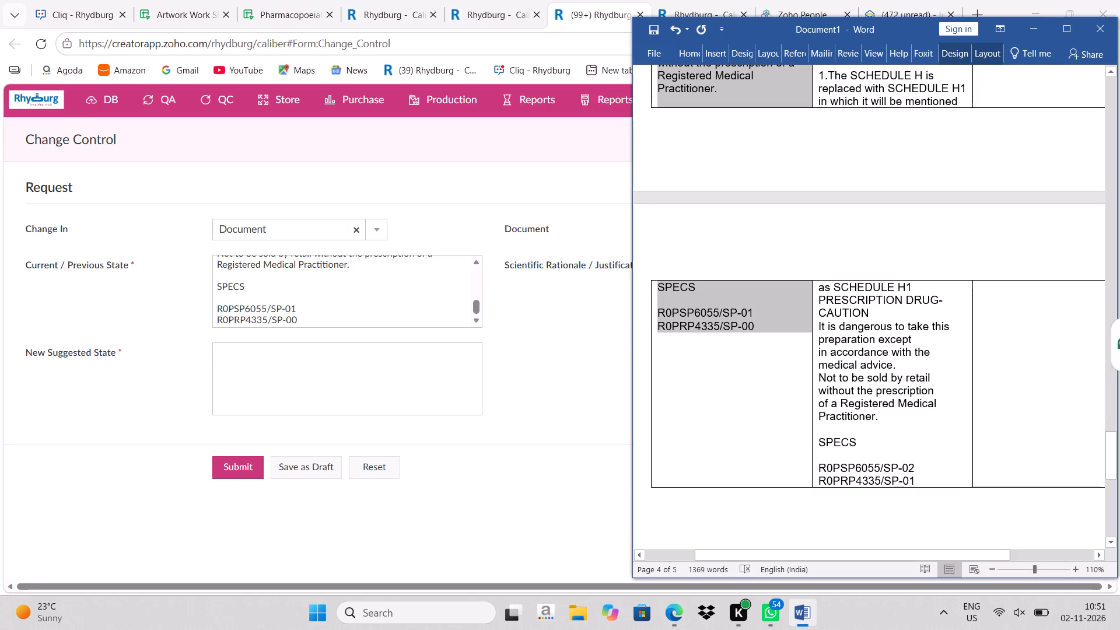
pyautogui.click(814, 295)
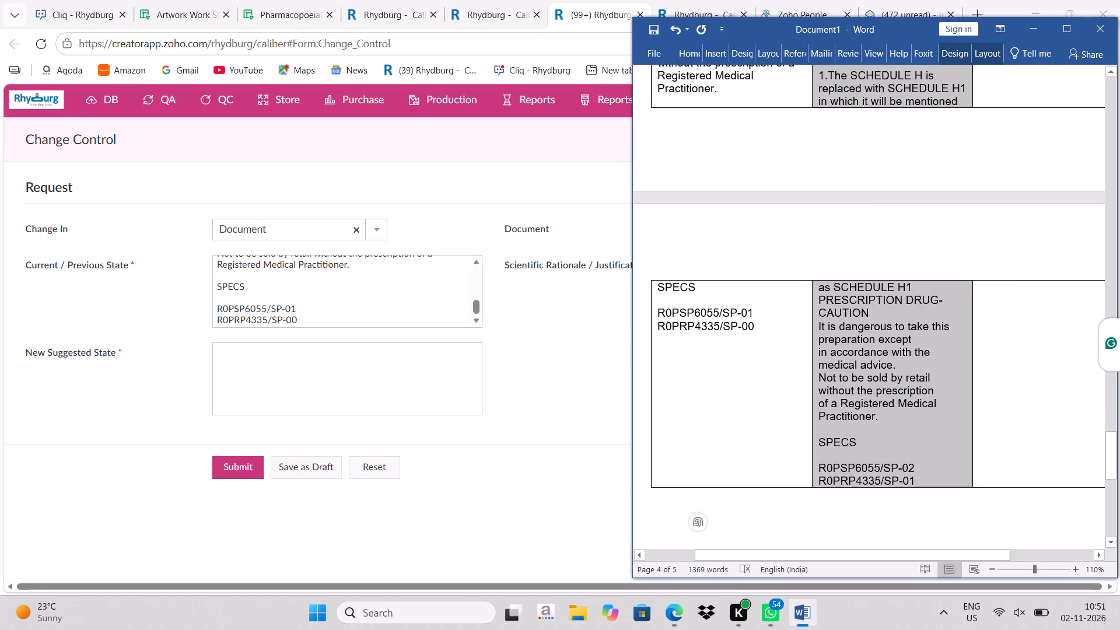
pyautogui.hotkey('ctrl', 'c')
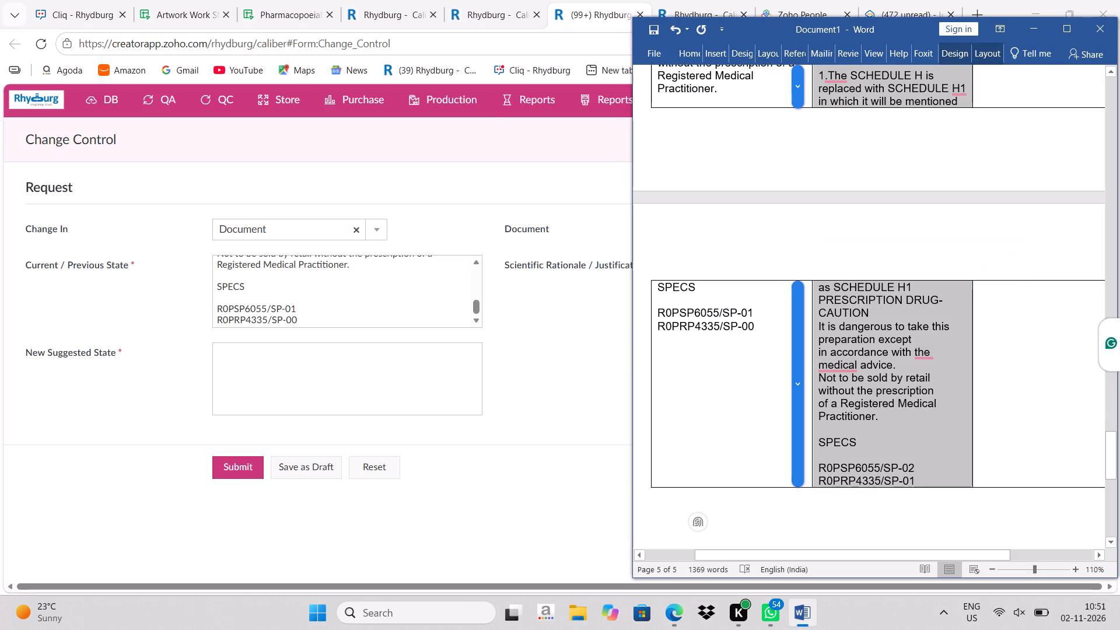
pyautogui.click(236, 347)
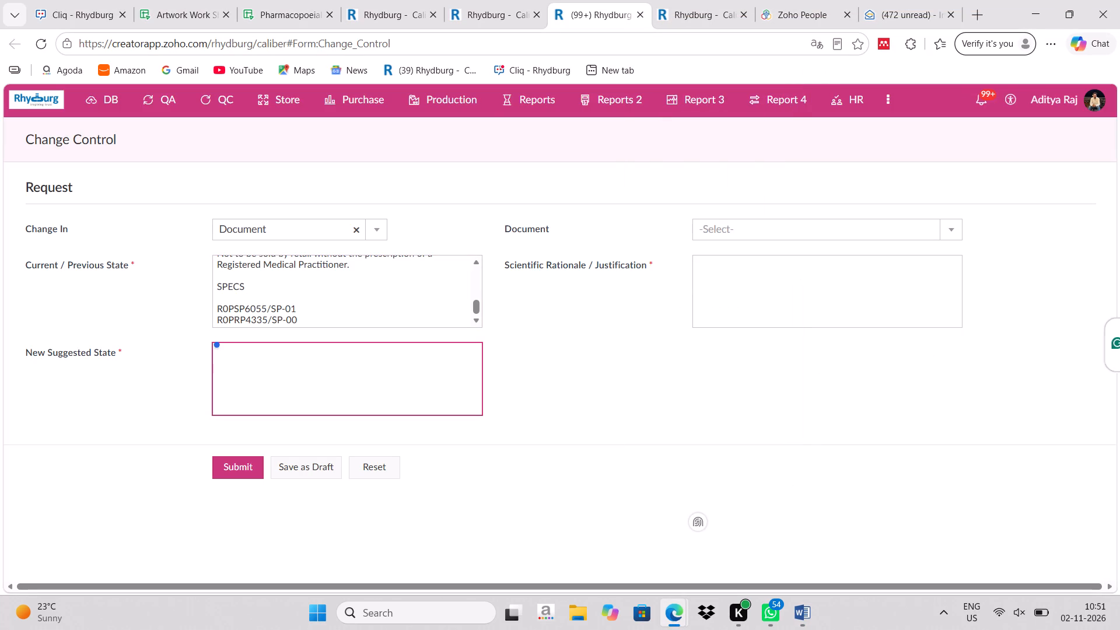
pyautogui.hotkey('ctrl', 'v')
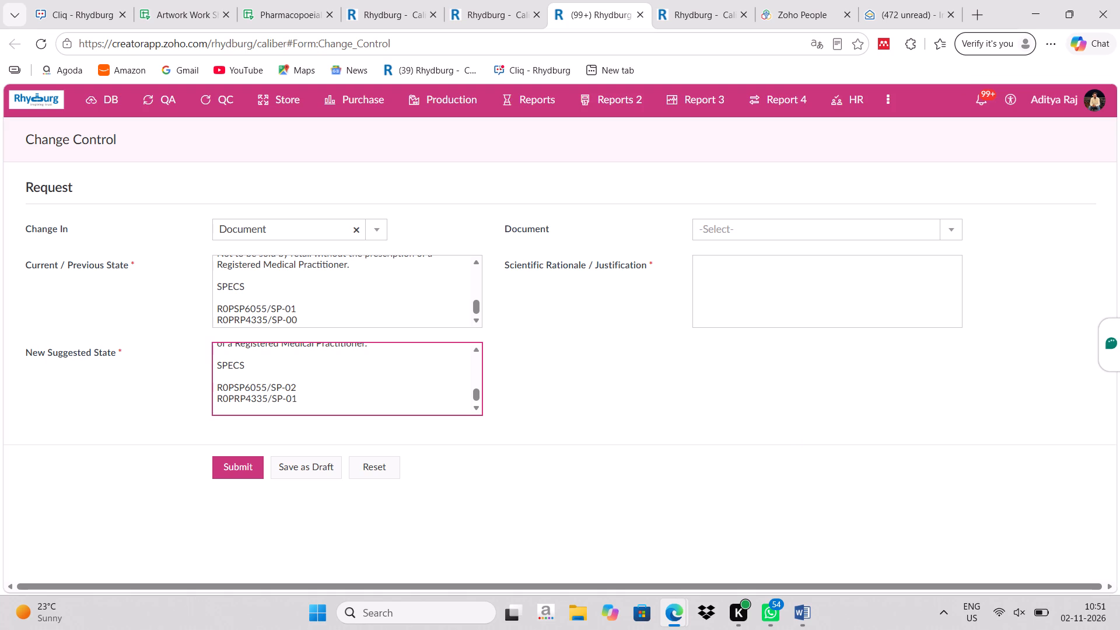
pyautogui.press('BackSpace')
pyautogui.scroll(6, 310, 377)
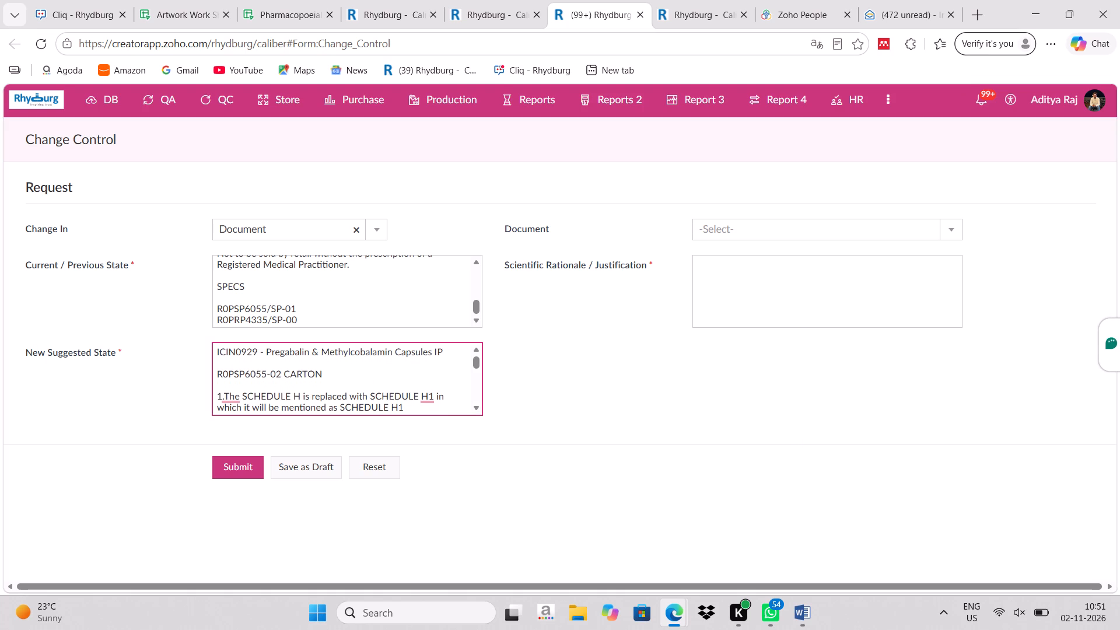
# Set the Document type of the request to Artwork.
pyautogui.click(949, 223)
pyautogui.click(740, 353)
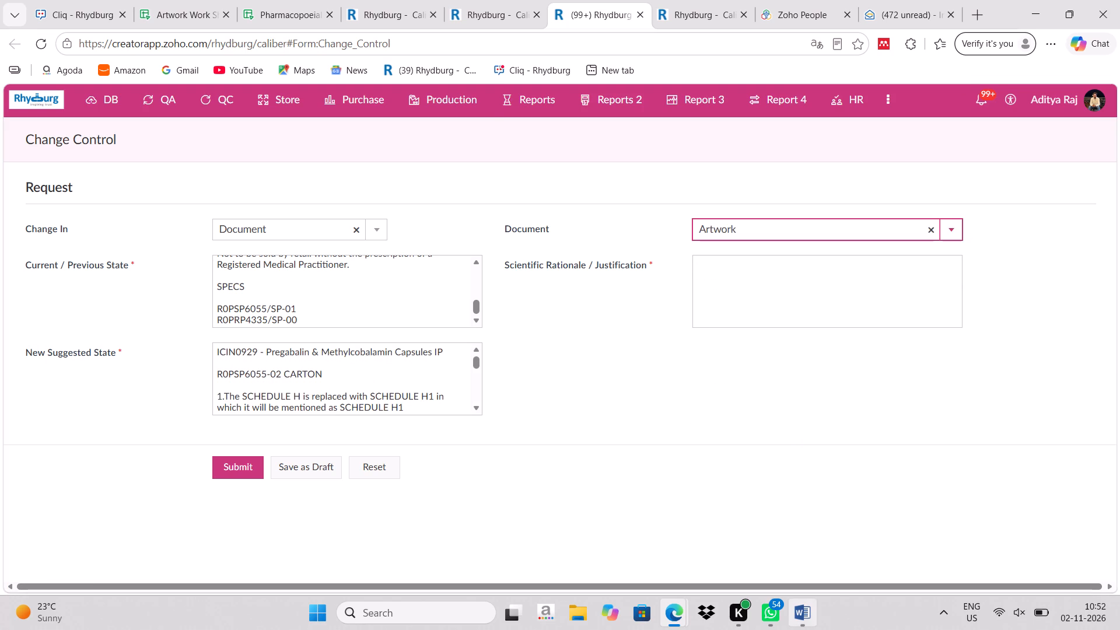
# Copy the G.S.R. 377(E) justification from the ICIN0929 row in Word into the request's Scientific Rationale / Justification.
pyautogui.click(809, 531)
pyautogui.scroll(7, 852, 368)
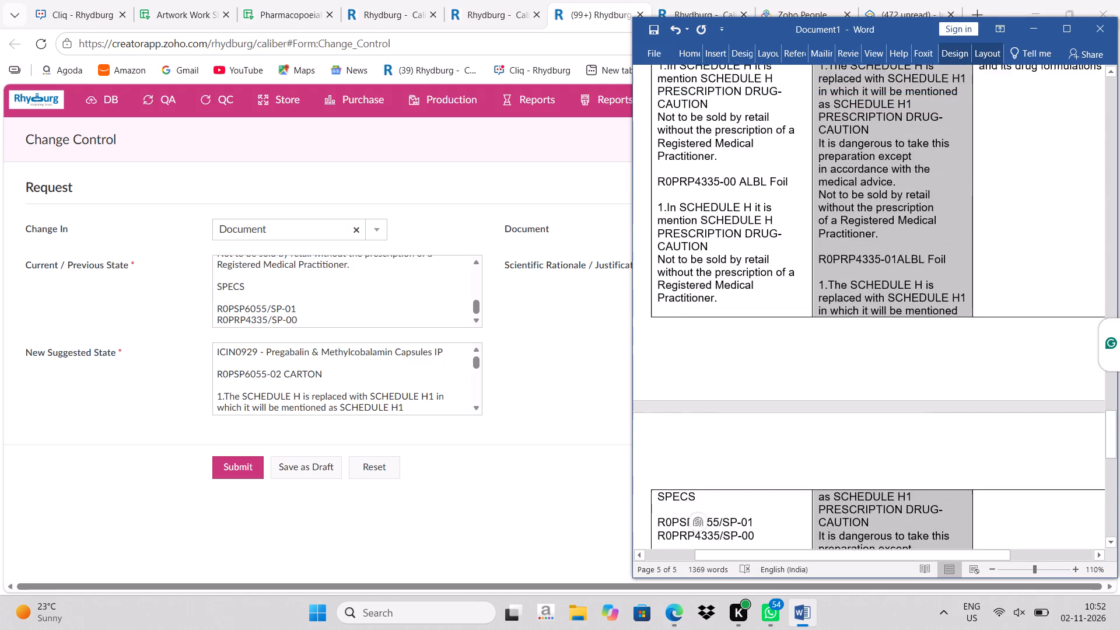
pyautogui.scroll(7, 852, 368)
pyautogui.click(977, 328)
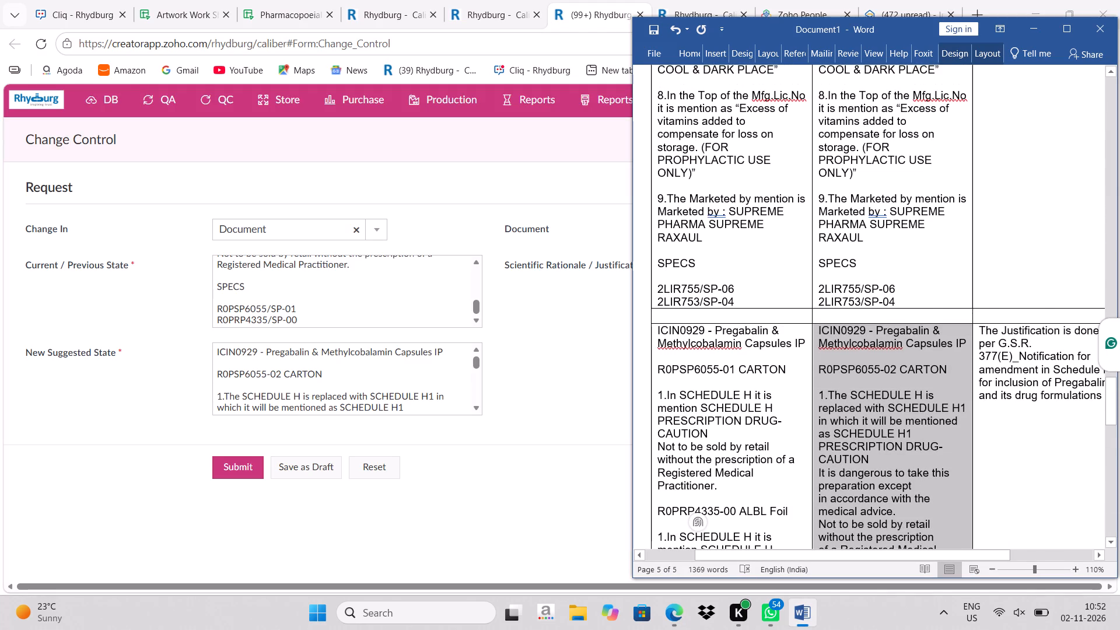
pyautogui.rightClick(994, 343)
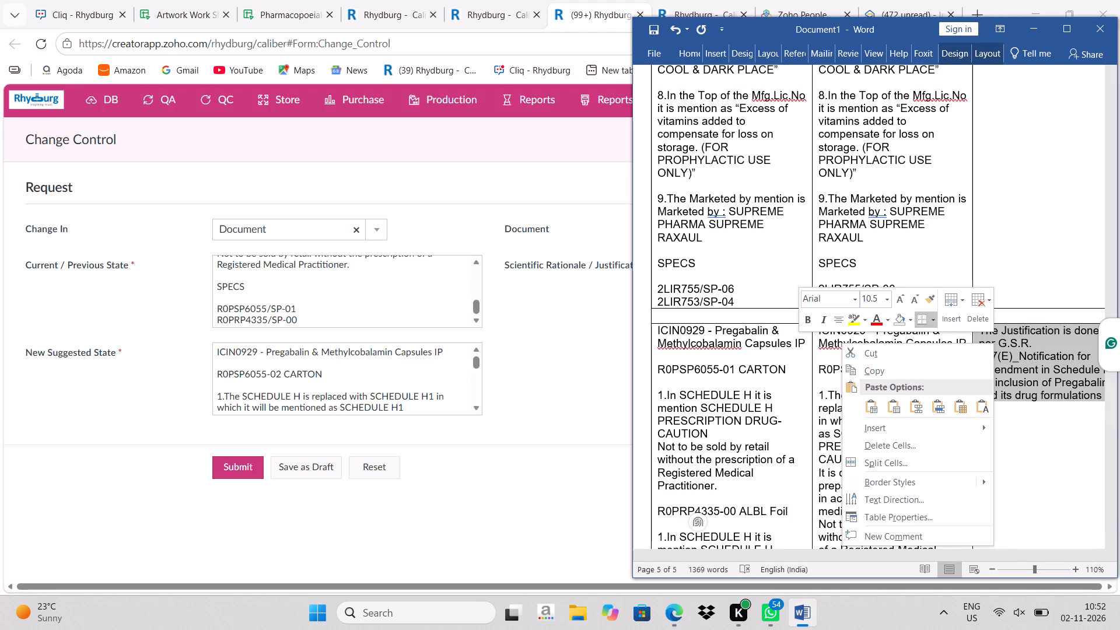
pyautogui.click(884, 374)
pyautogui.click(1044, 18)
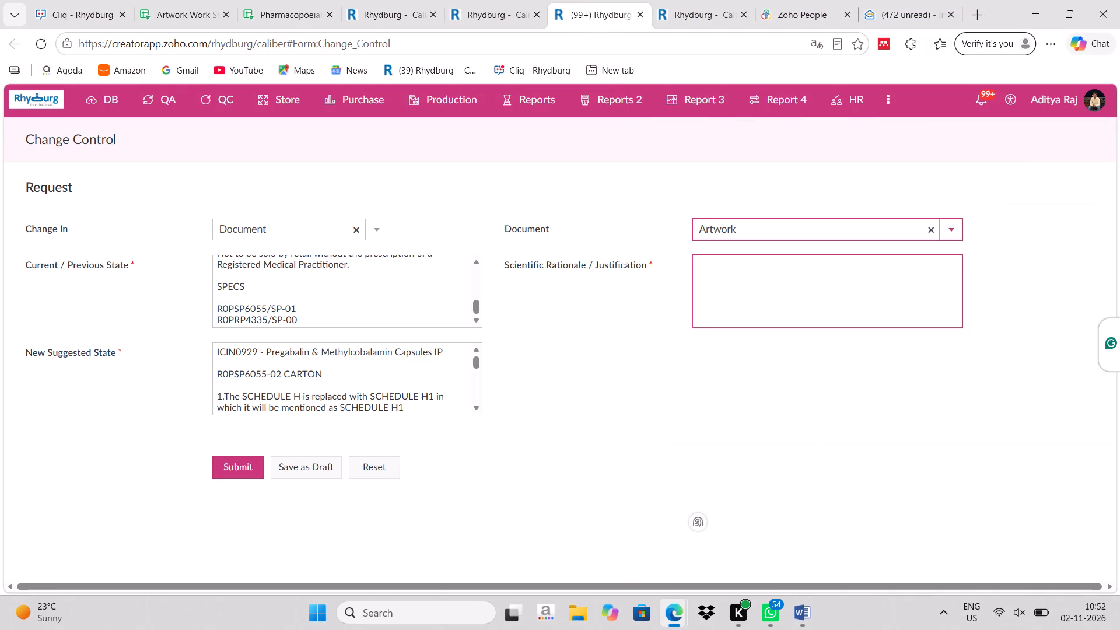
pyautogui.click(818, 316)
pyautogui.hotkey('ctrl', 'v')
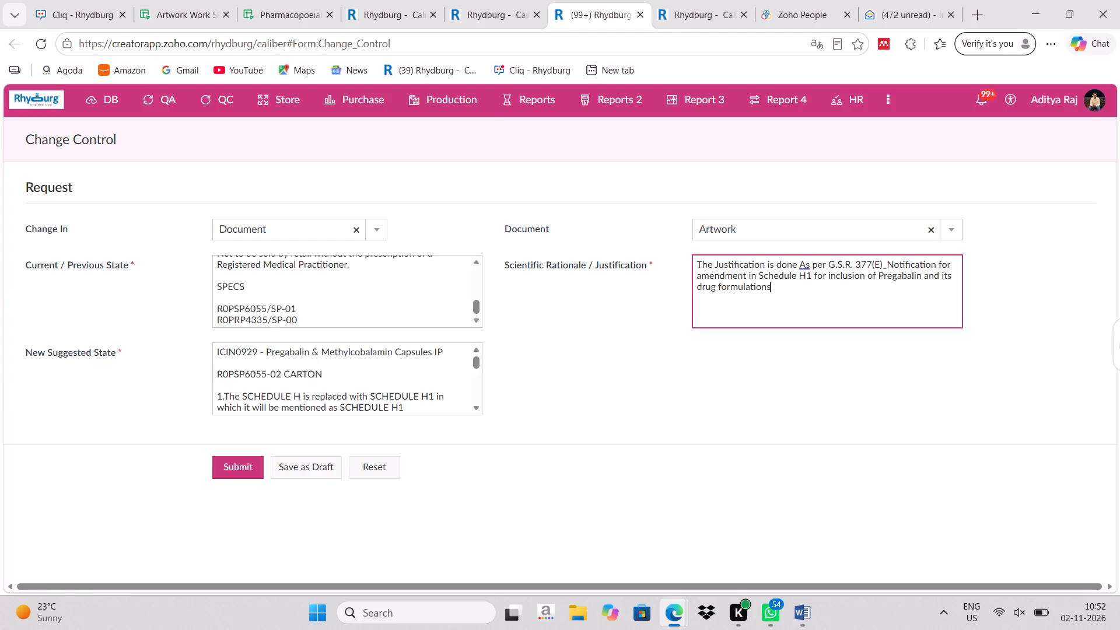
# Submit the completed ICIN0929 change control request.
pyautogui.scroll(-5, 671, 348)
pyautogui.scroll(-3, 866, 412)
pyautogui.click(236, 464)
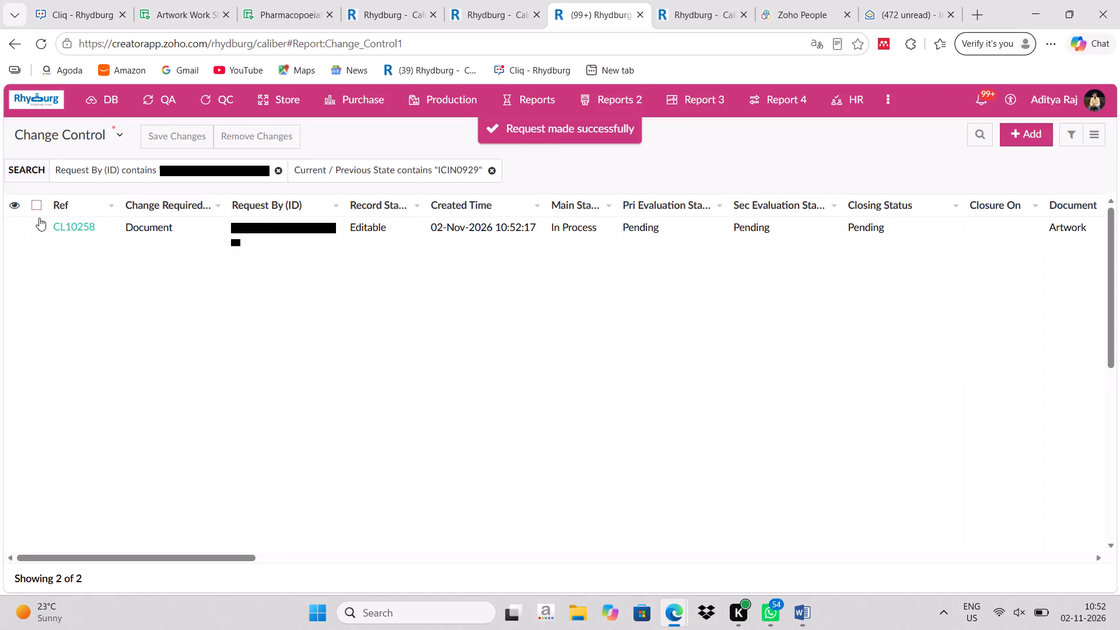
# Message the Cliq colleague who was asked to run CL10257 with "ICIN0929 CL10258", copying the product code from the new record's Current / Previous State.
pyautogui.hscroll(-8, 782, 514)
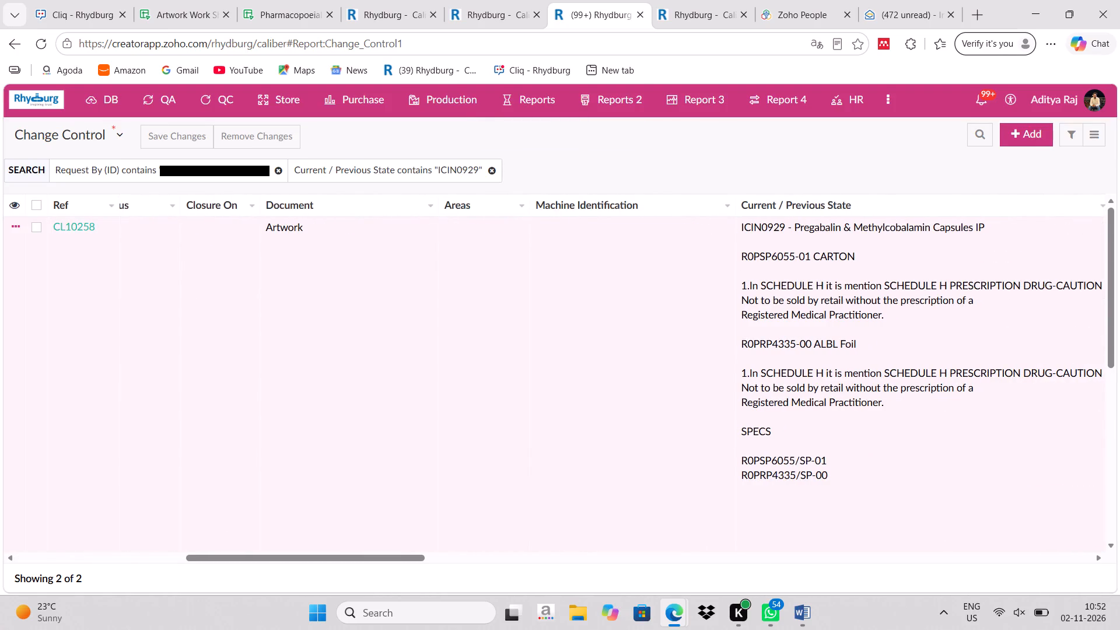
pyautogui.moveTo(738, 225); pyautogui.dragTo(797, 229)
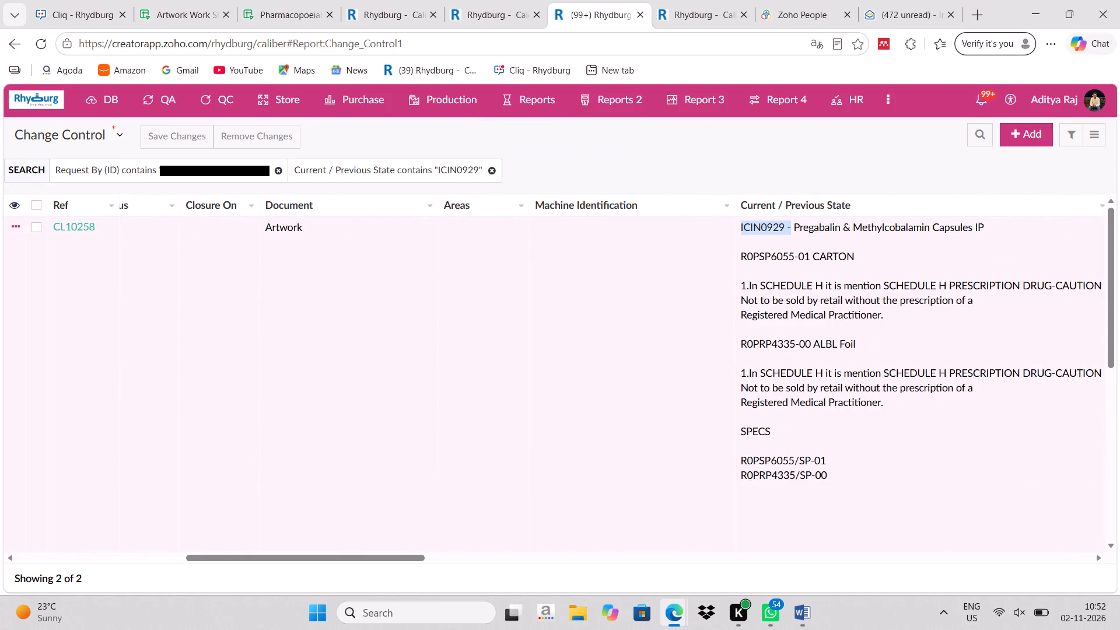
pyautogui.moveTo(797, 229); pyautogui.dragTo(790, 234)
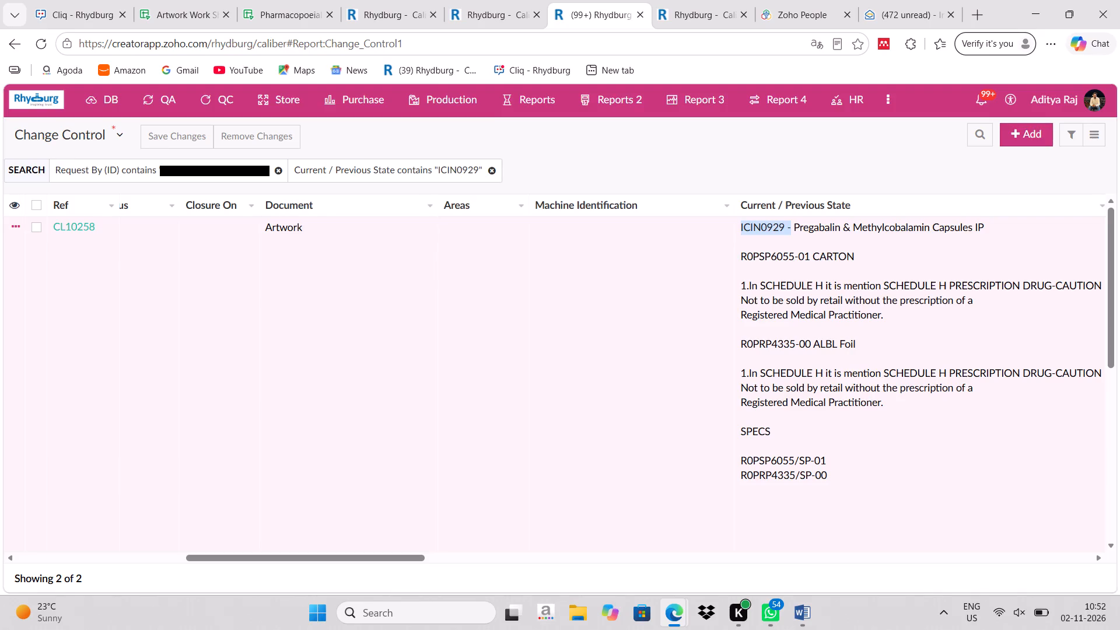
pyautogui.moveTo(790, 234); pyautogui.dragTo(784, 228)
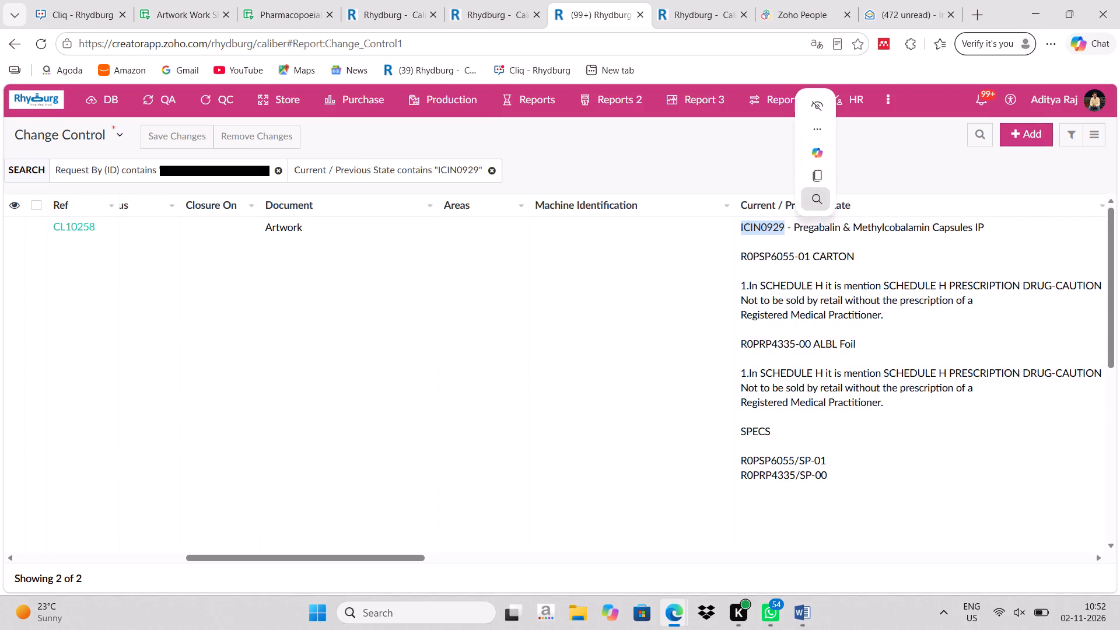
pyautogui.click(812, 174)
pyautogui.click(48, 10)
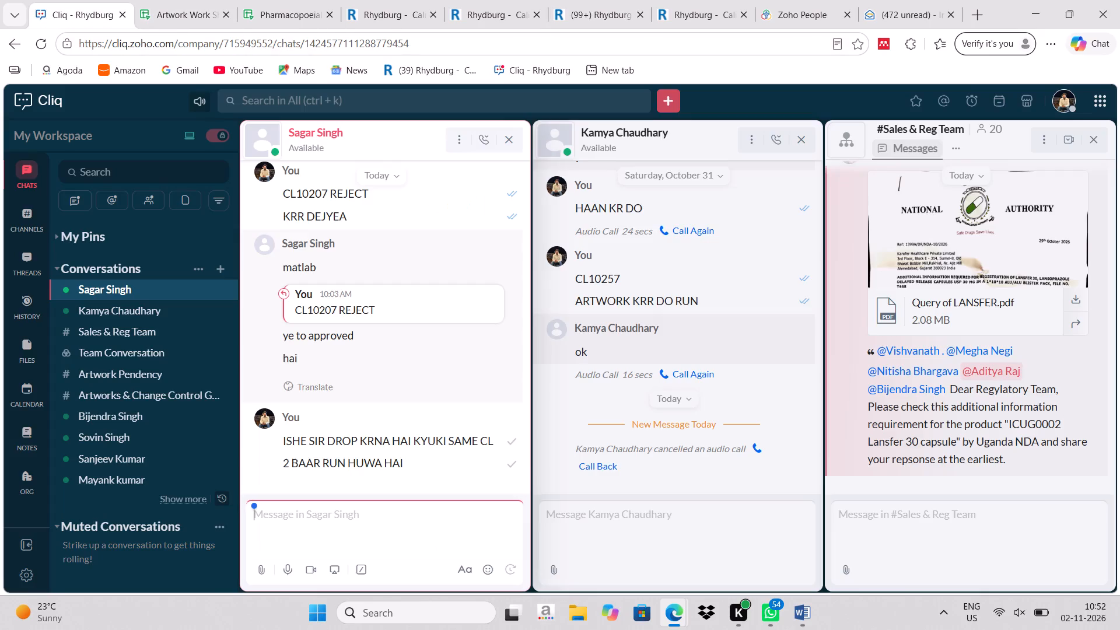
pyautogui.scroll(-4, 397, 392)
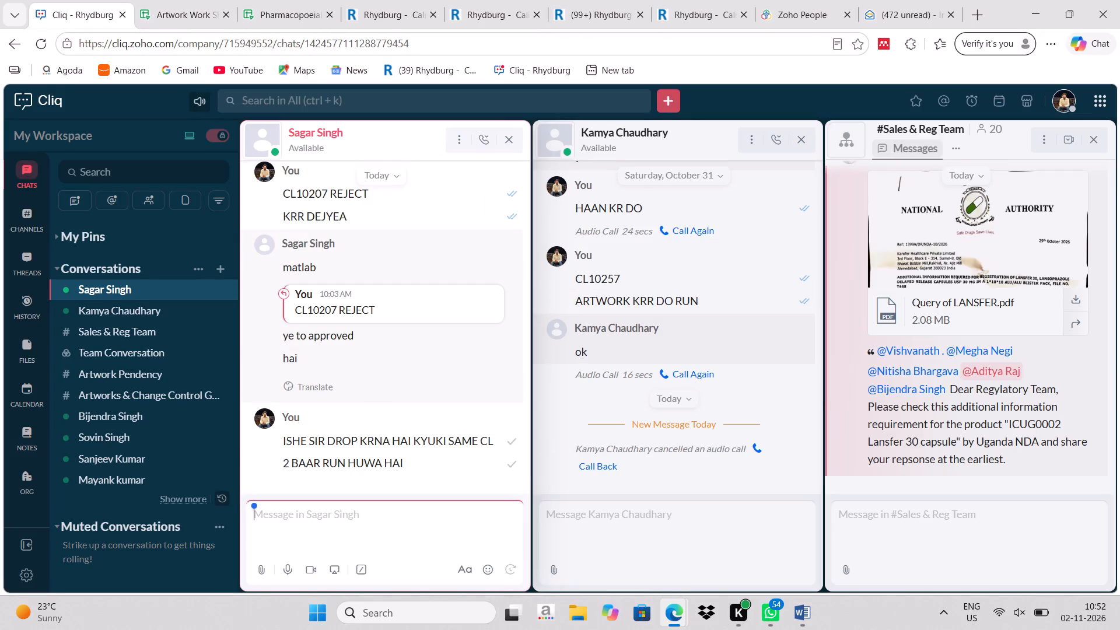
pyautogui.click(604, 510)
pyautogui.hotkey('ctrl', 'v')
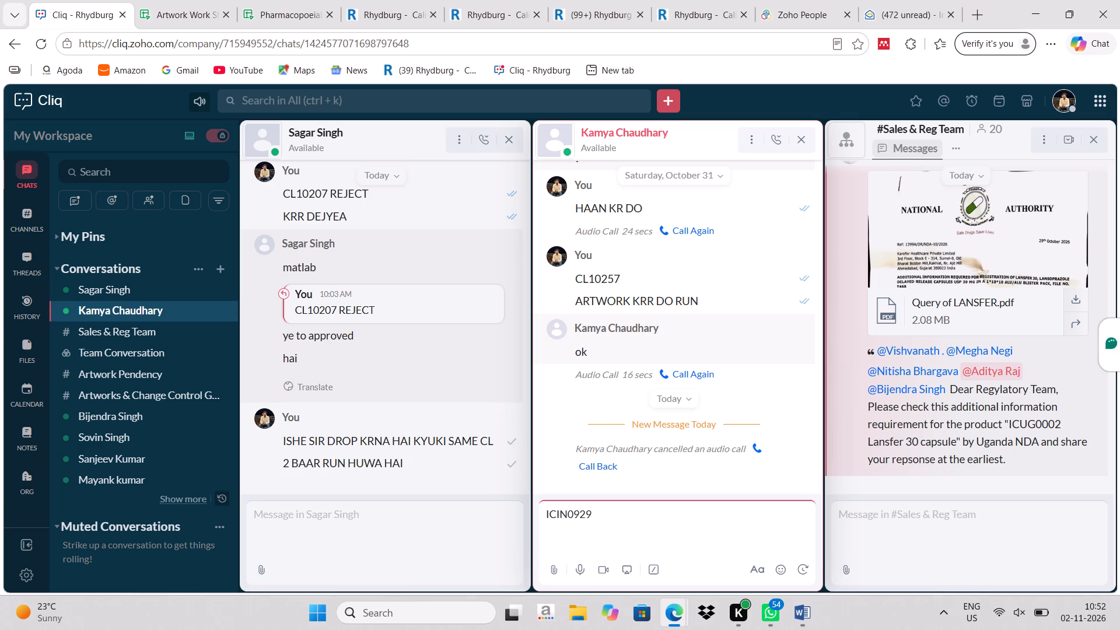
pyautogui.press('space')
pyautogui.press('space')
pyautogui.write('CL')
pyautogui.write('10')
pyautogui.press('2')
pyautogui.write('58')
pyautogui.press('Return')
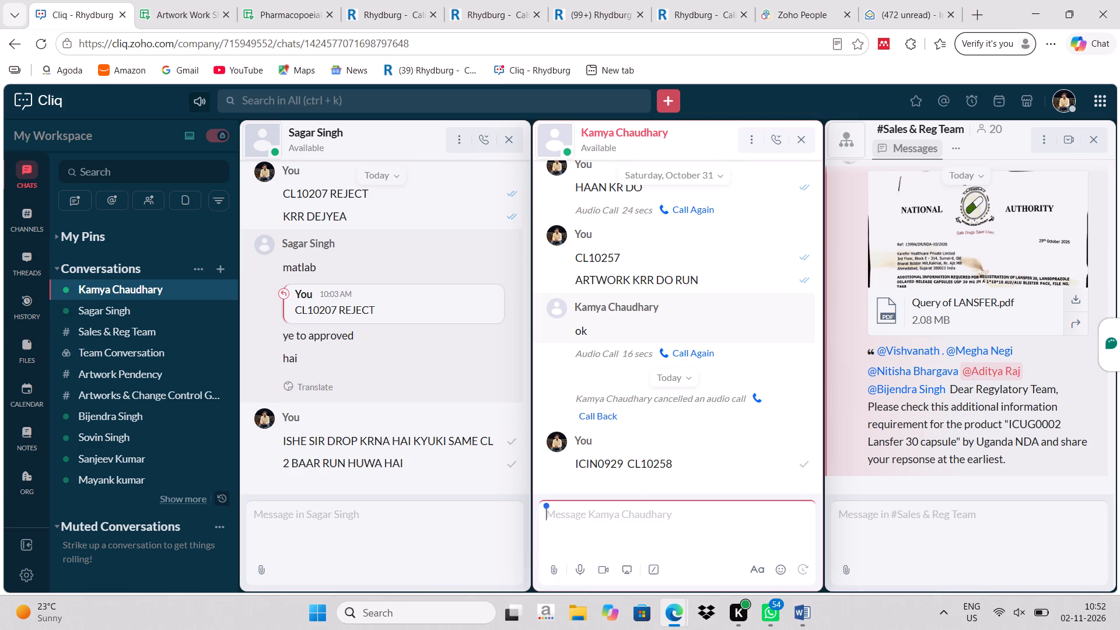
# In the first Change Control report, remove the ICIN0929 filter and search for records whose Ref contains 1030.
pyautogui.click(381, 5)
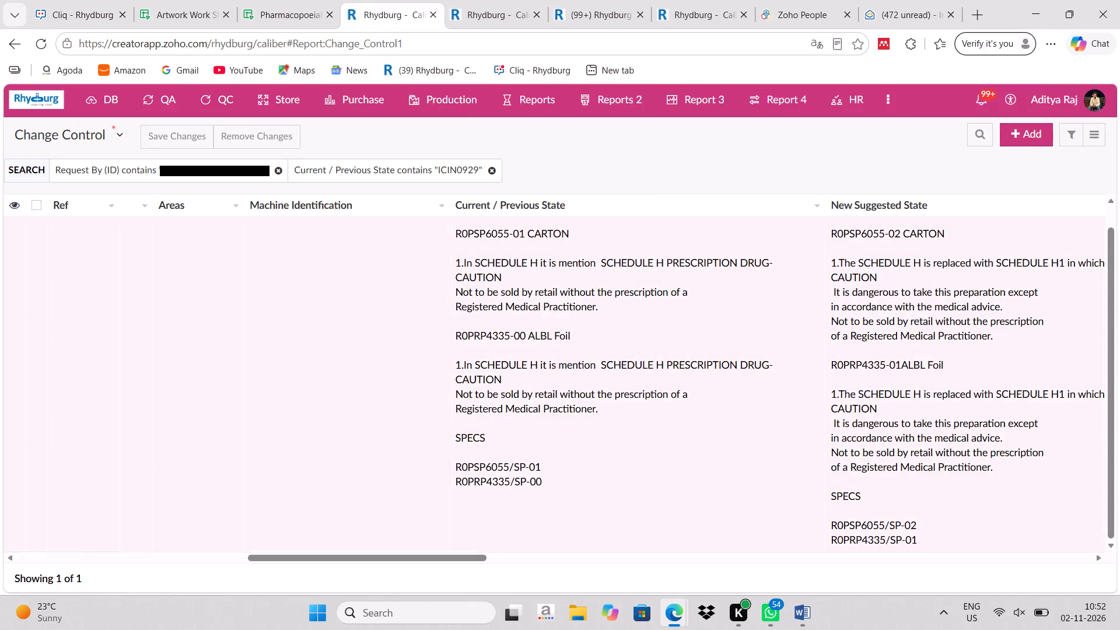
pyautogui.click(494, 169)
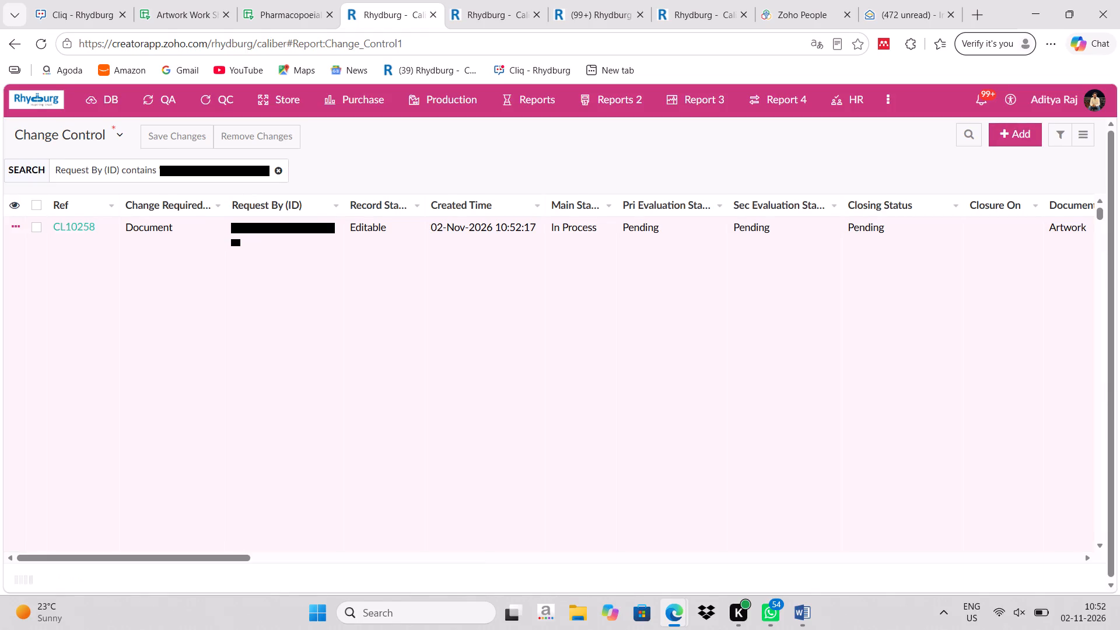
pyautogui.click(56, 205)
pyautogui.click(57, 224)
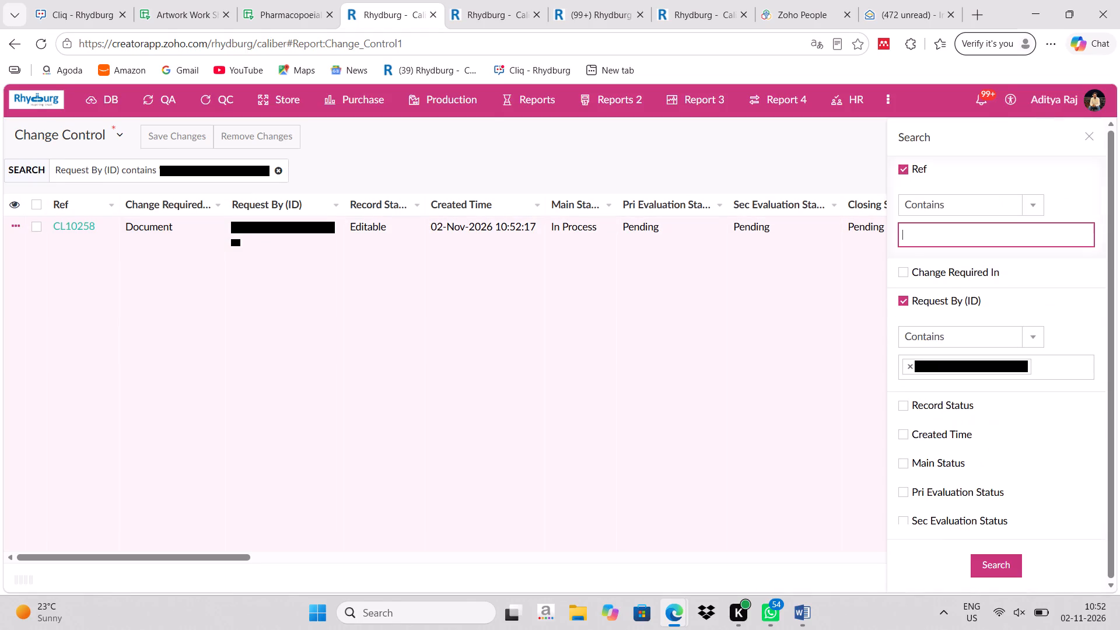
pyautogui.write('10')
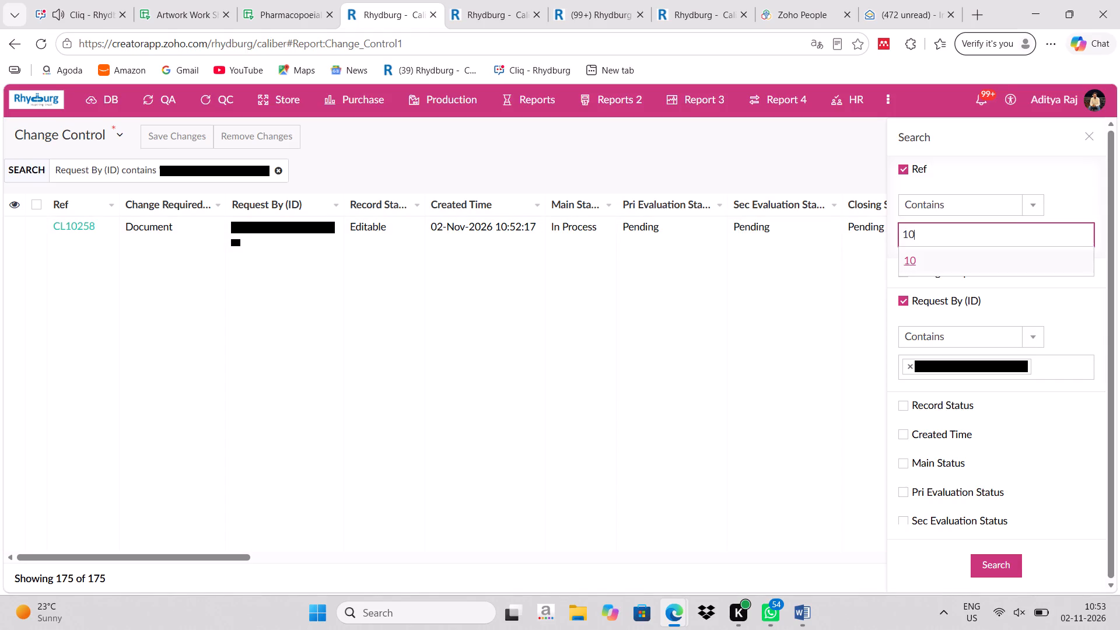
pyautogui.write('30')
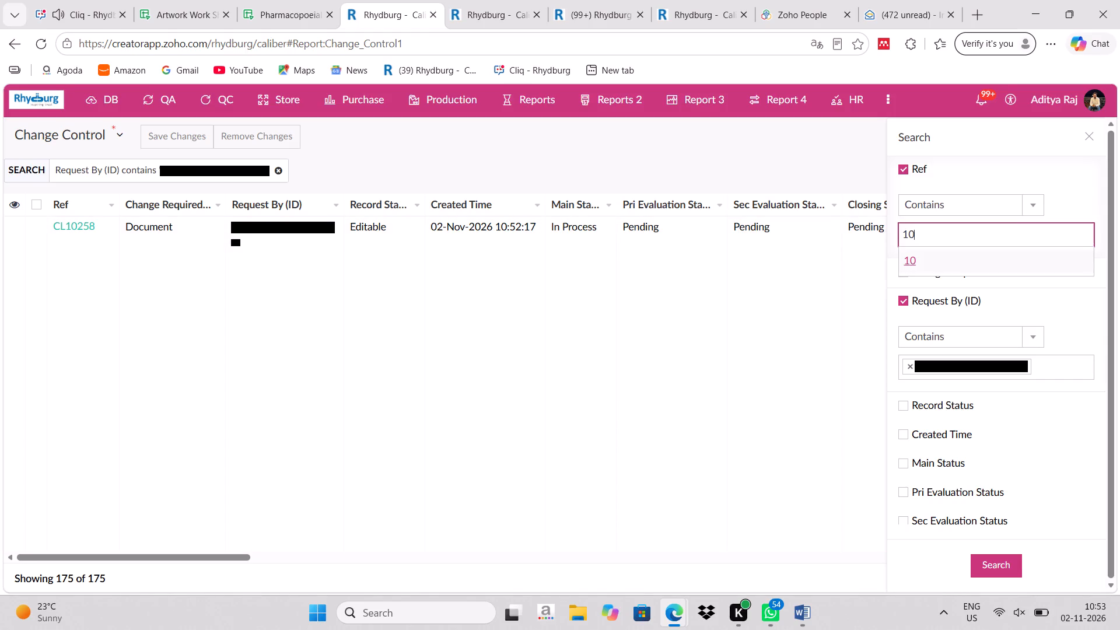
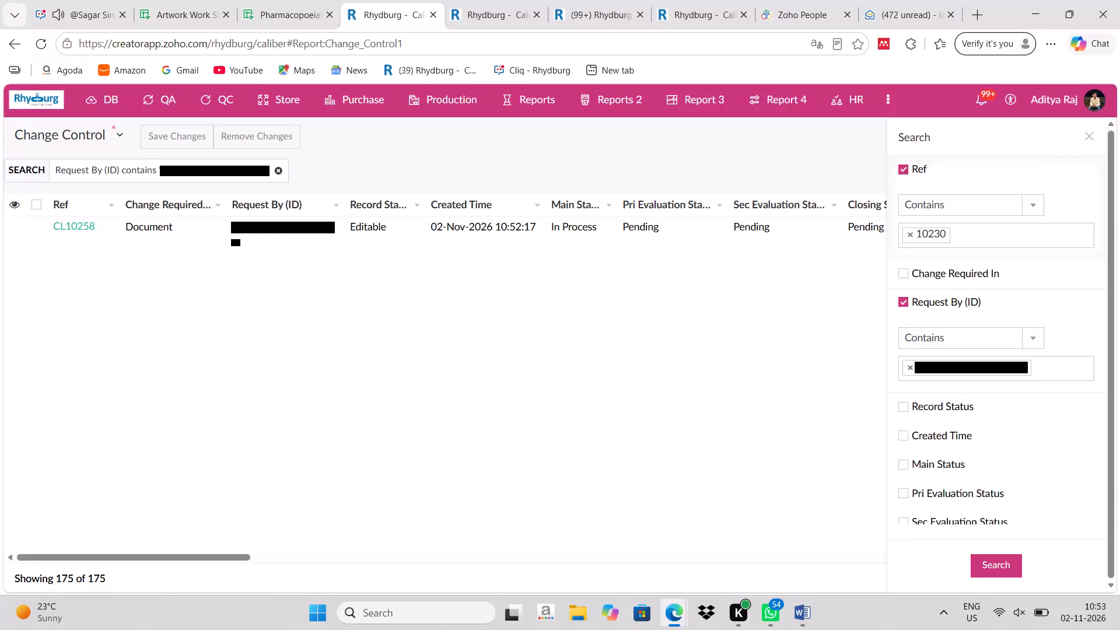
# Filter the report by Ref containing 10230 and examine the record's Current / Previous State and New Suggested State down to the SPECS entries.
pyautogui.press('Return')
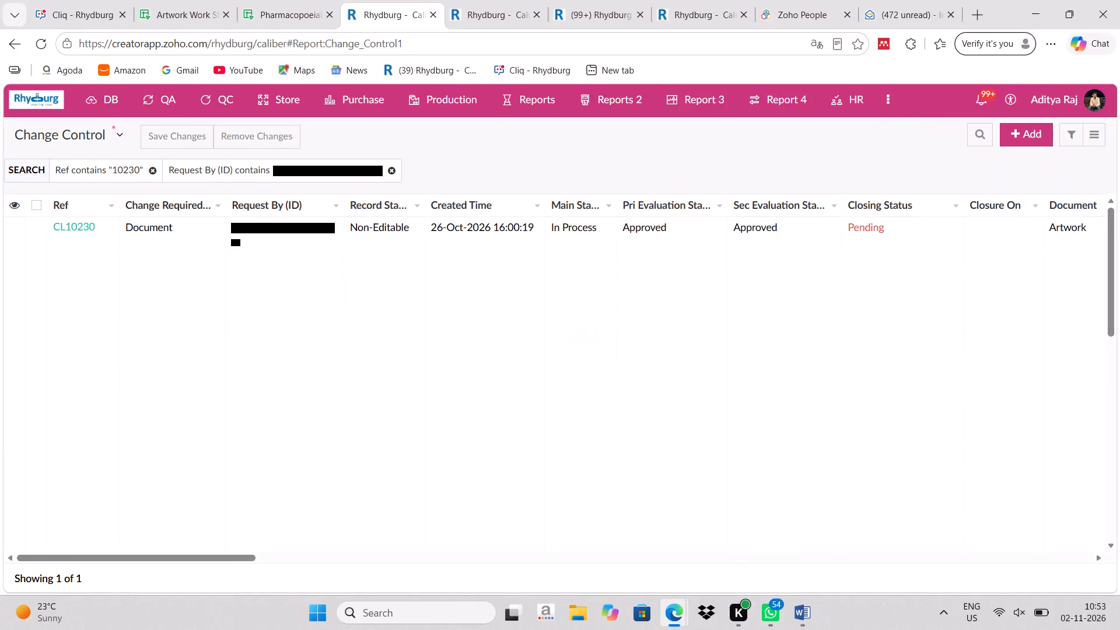
pyautogui.hscroll(-6, 360, 416)
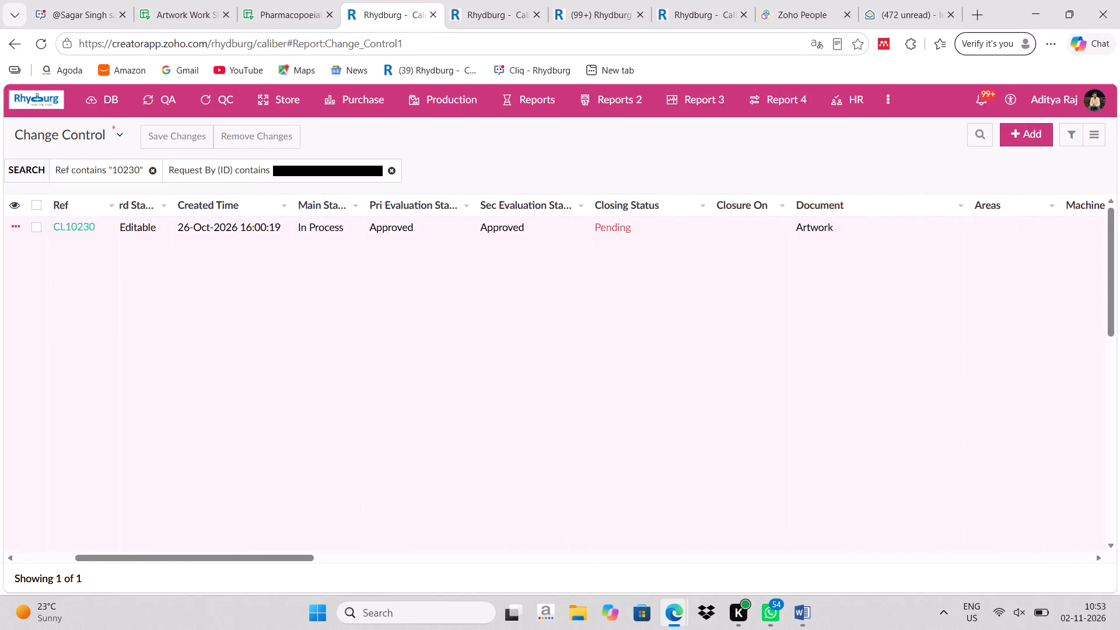
pyautogui.hscroll(-6, 360, 416)
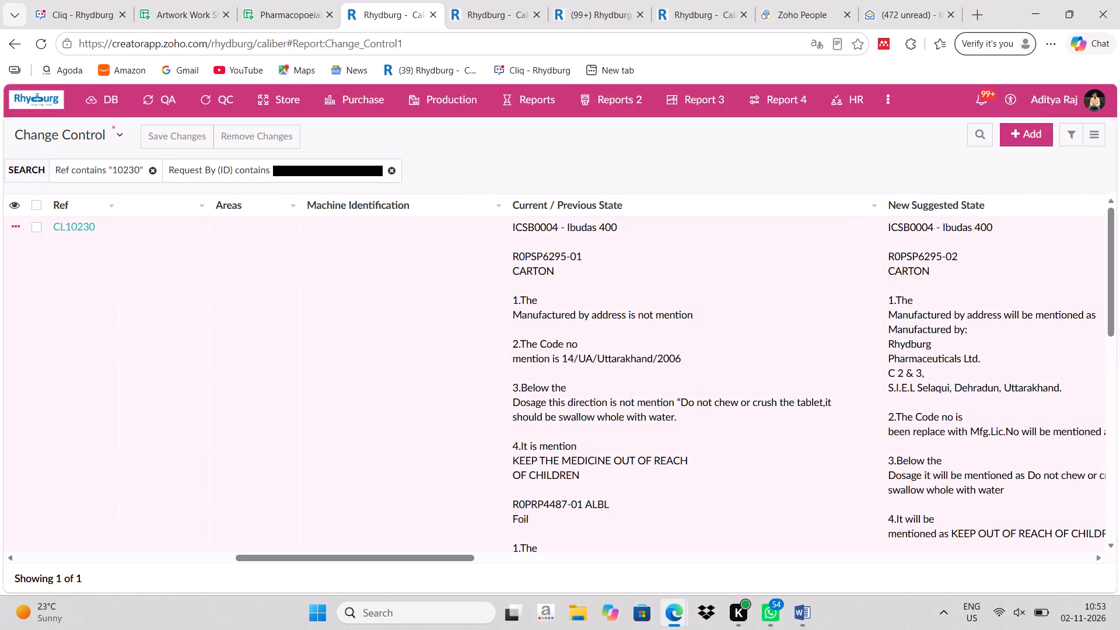
pyautogui.hscroll(-2, 996, 309)
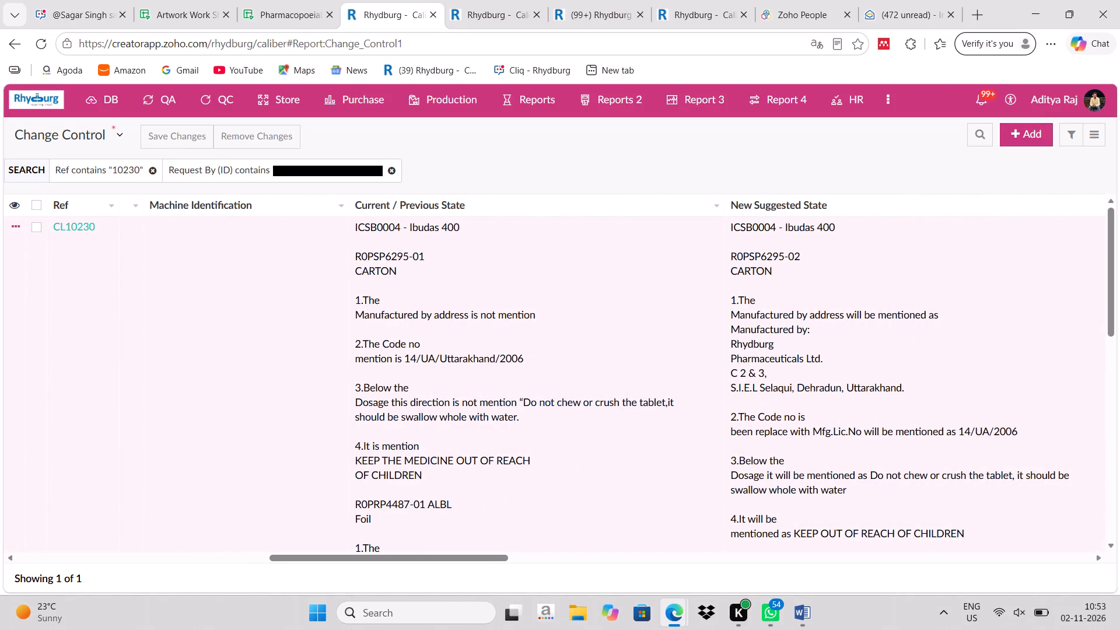
pyautogui.scroll(-4, 755, 344)
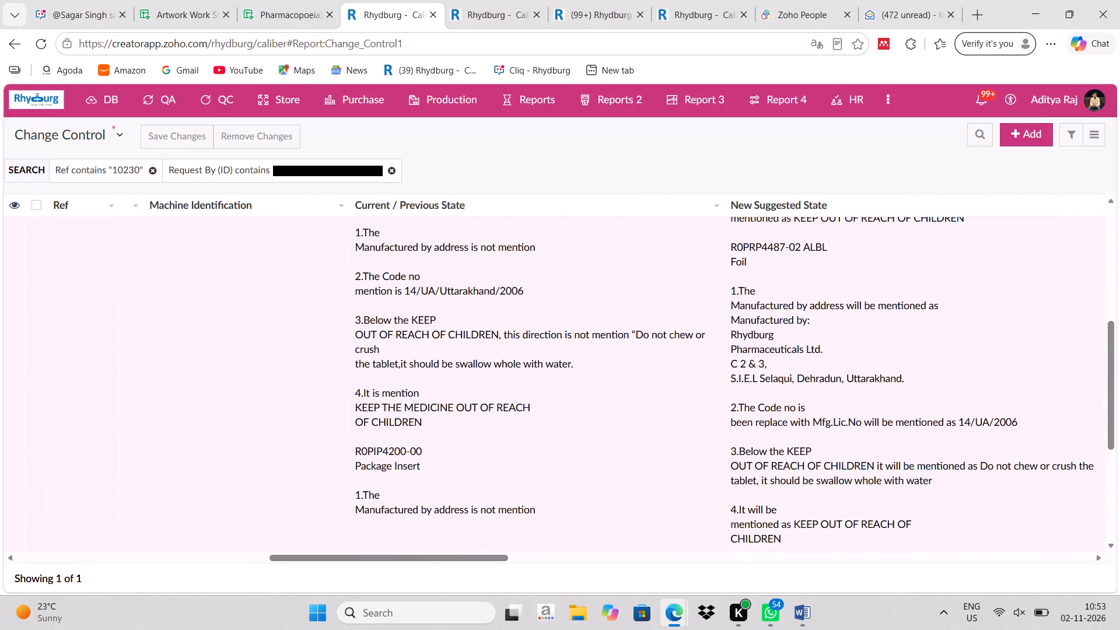
pyautogui.scroll(-1, 797, 430)
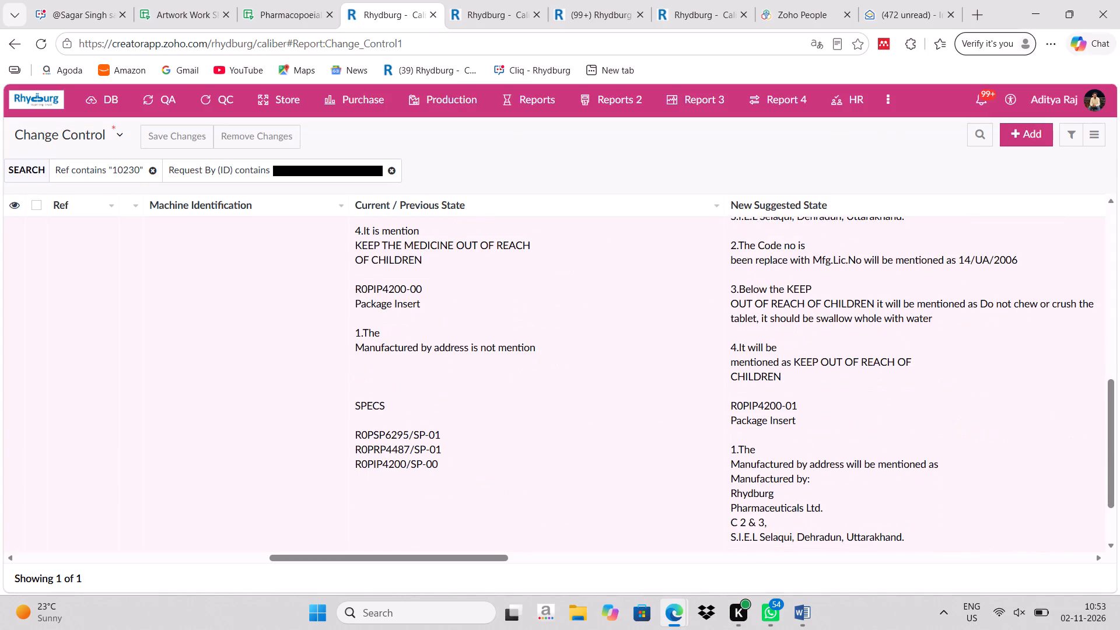
pyautogui.scroll(-1, 797, 430)
pyautogui.scroll(5, 797, 430)
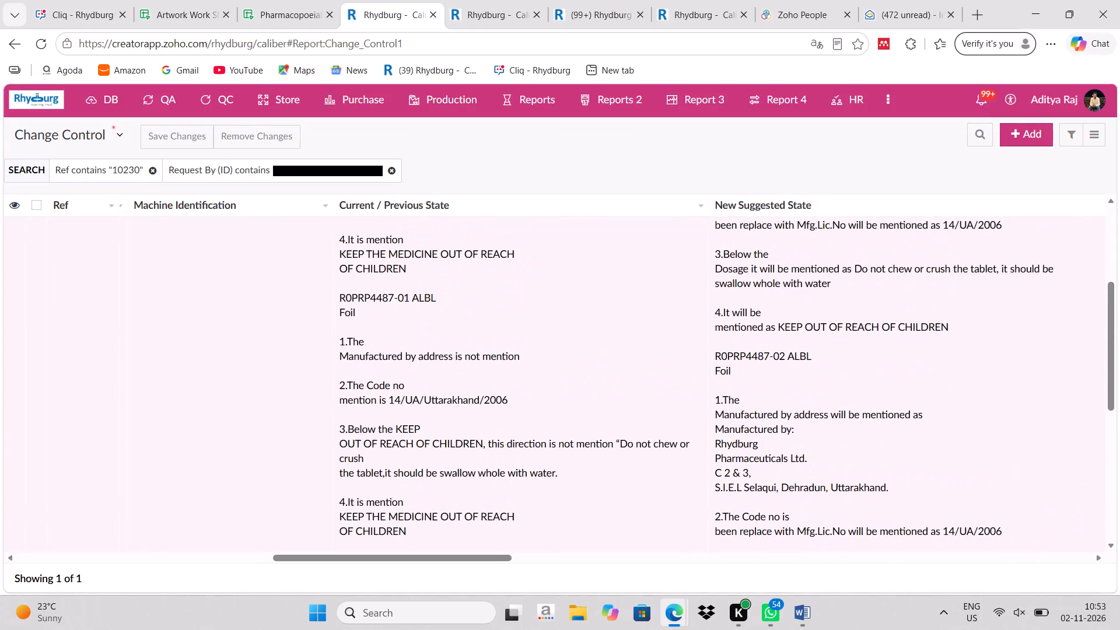
pyautogui.scroll(1, 797, 430)
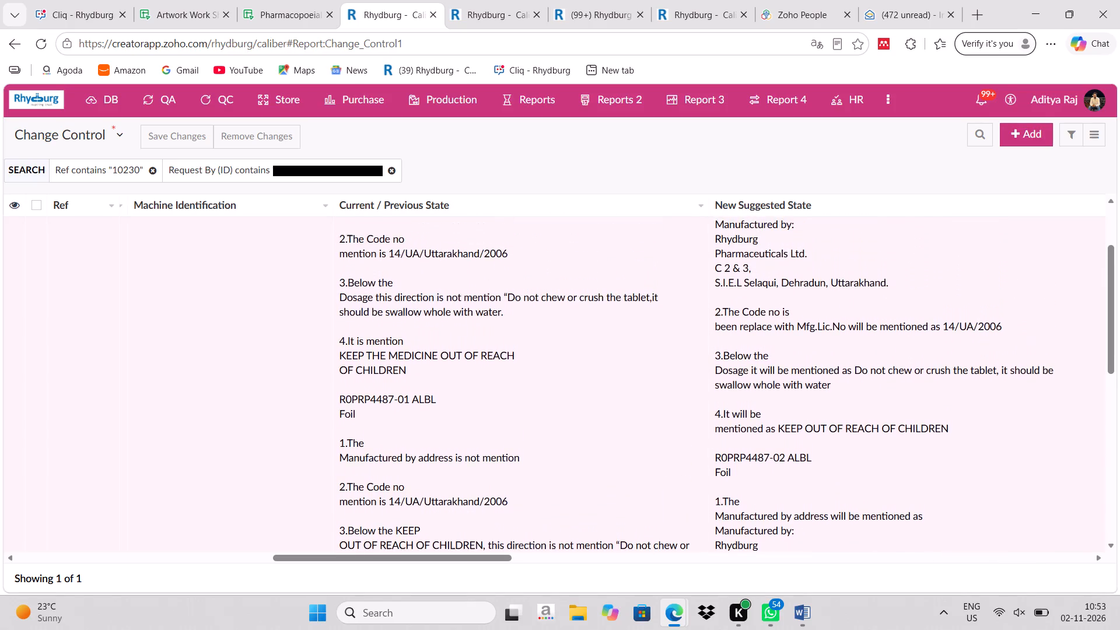
pyautogui.scroll(-2, 813, 341)
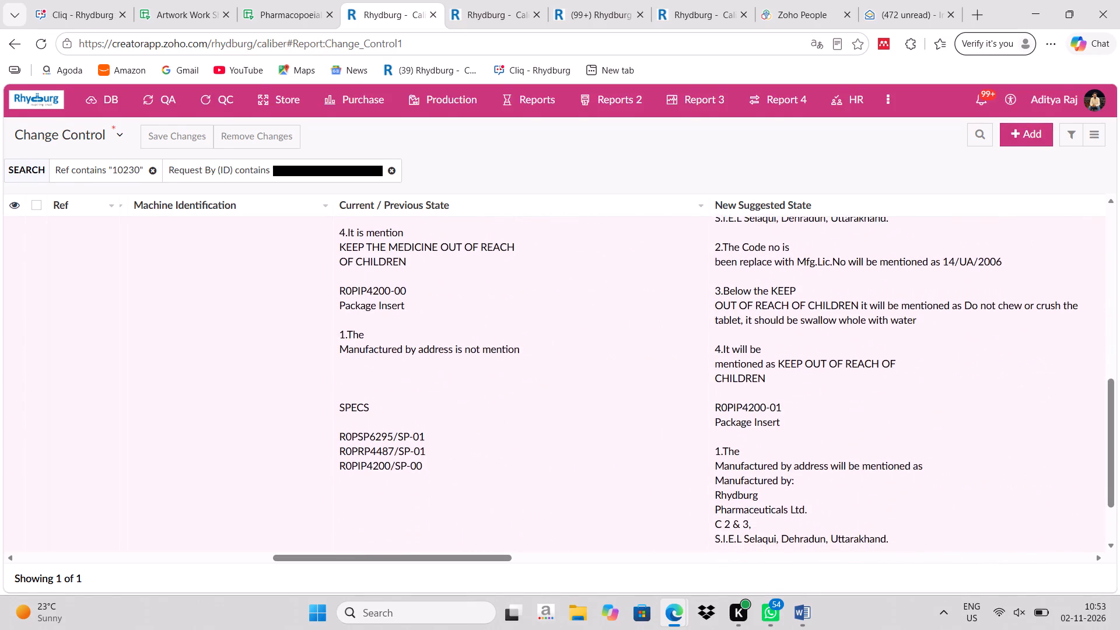
pyautogui.scroll(-2, 813, 341)
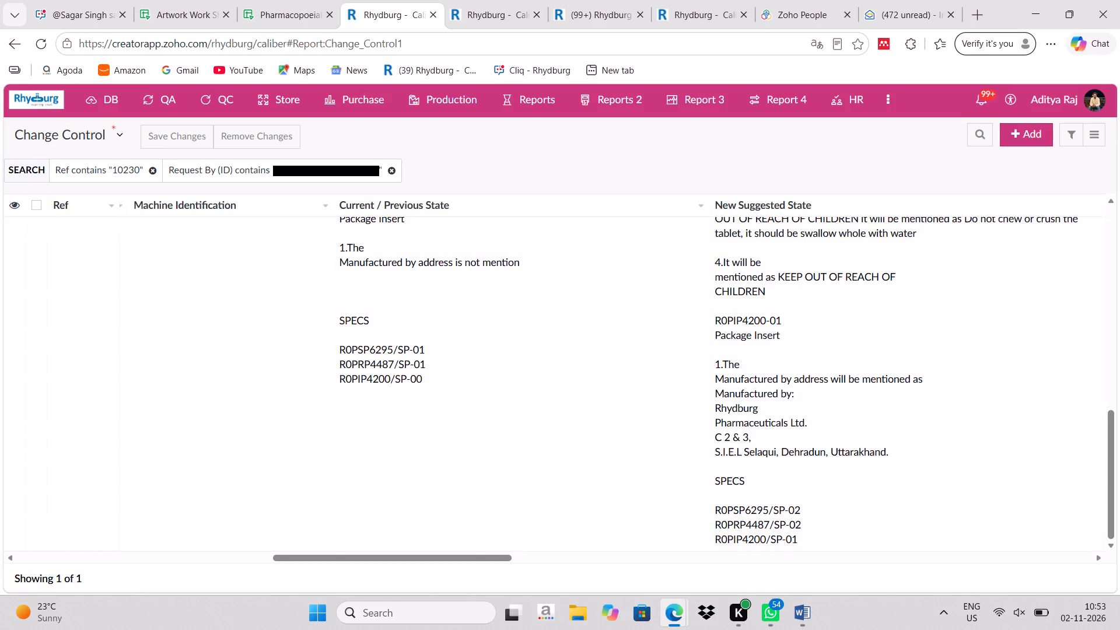
# In Cliq, reply "10210" to the colleague asking which other CL is the same.
pyautogui.click(73, 2)
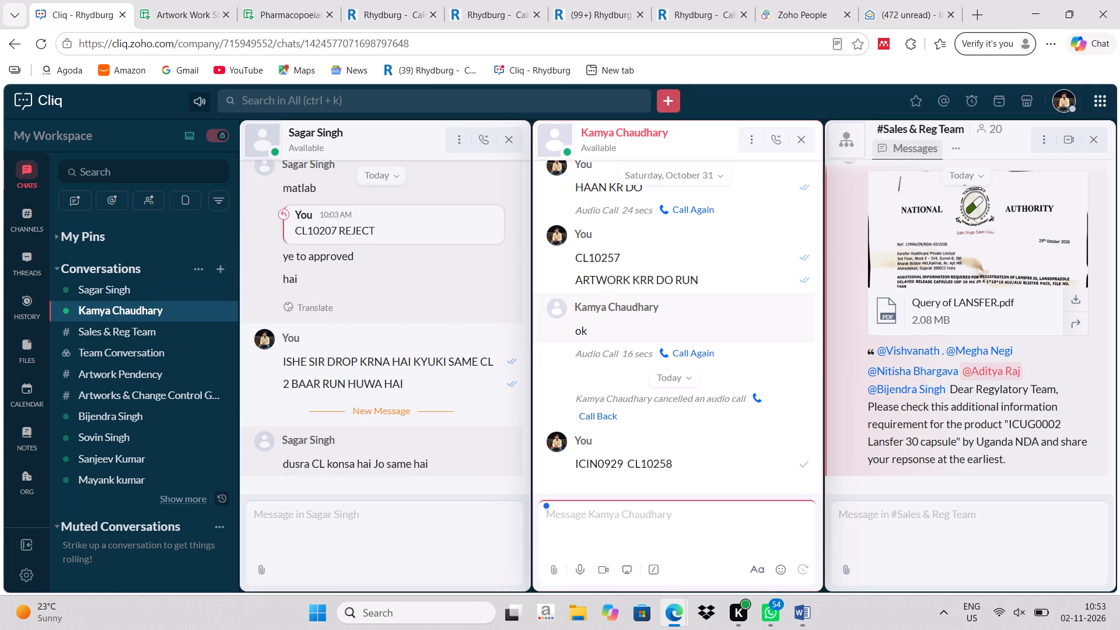
pyautogui.scroll(-2, 295, 456)
pyautogui.click(296, 510)
pyautogui.write('10')
pyautogui.write('210')
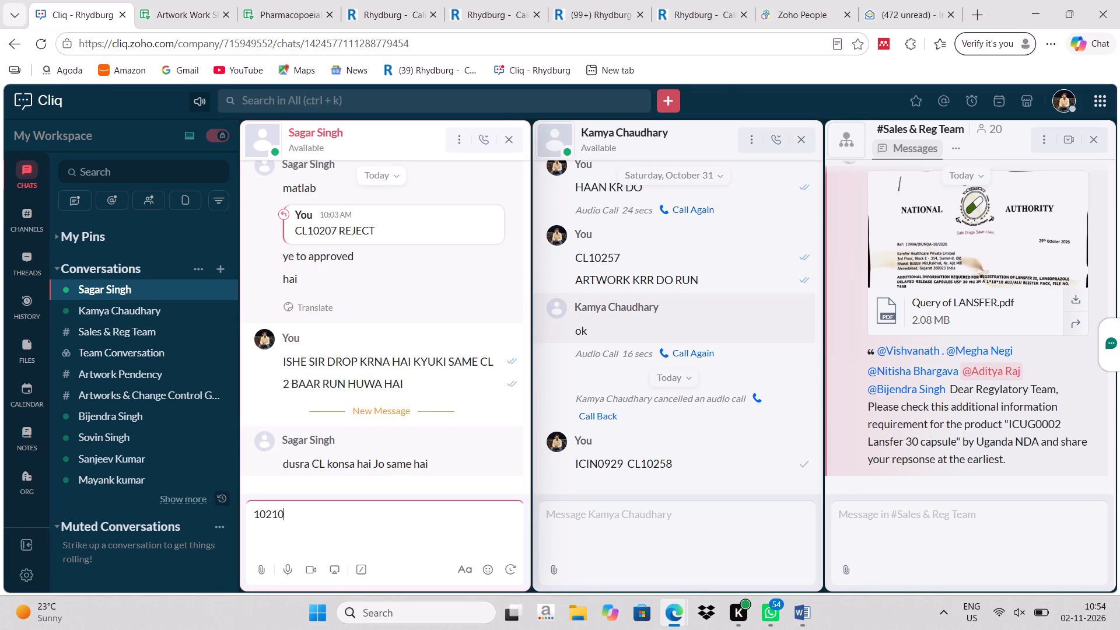
pyautogui.press('Return')
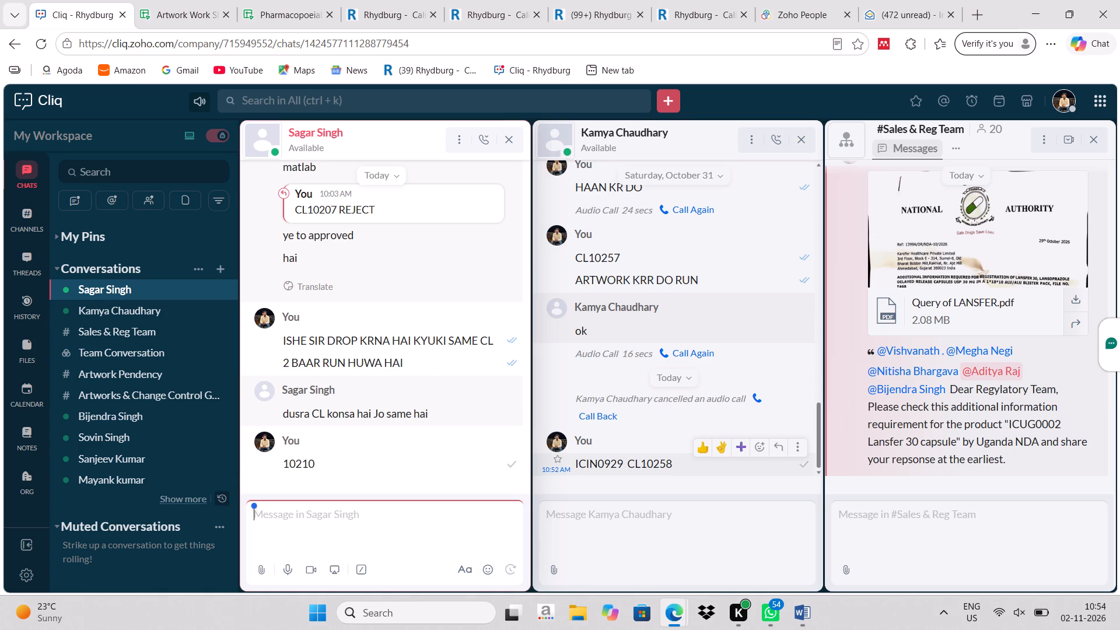
pyautogui.moveTo(626, 465); pyautogui.dragTo(689, 467)
pyautogui.click(720, 414)
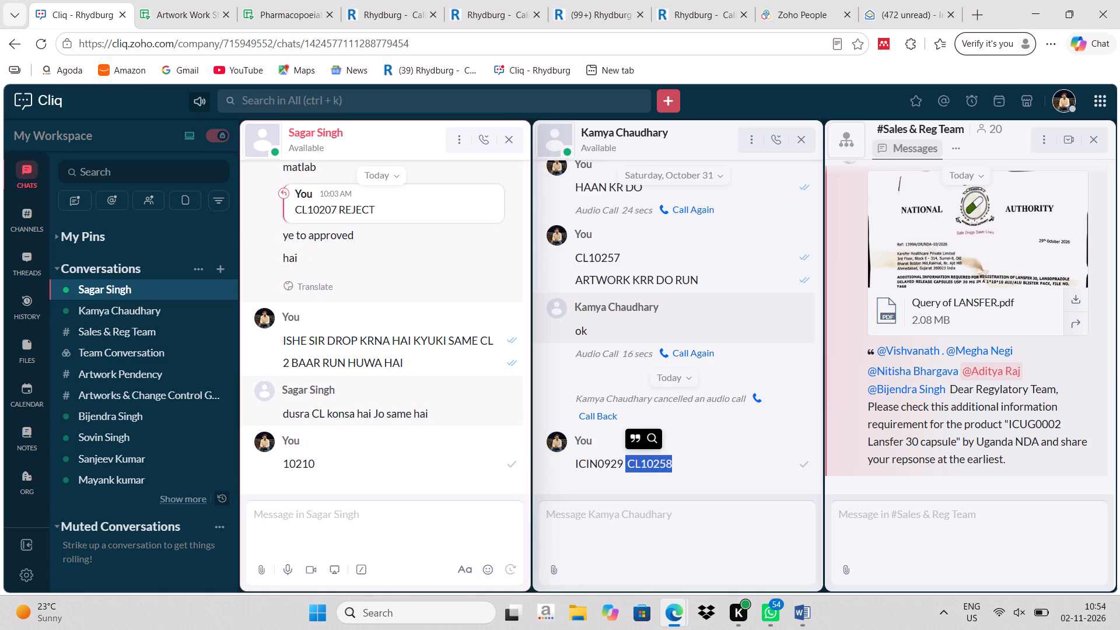
pyautogui.click(278, 514)
pyautogui.hotkey('ctrl', 'v')
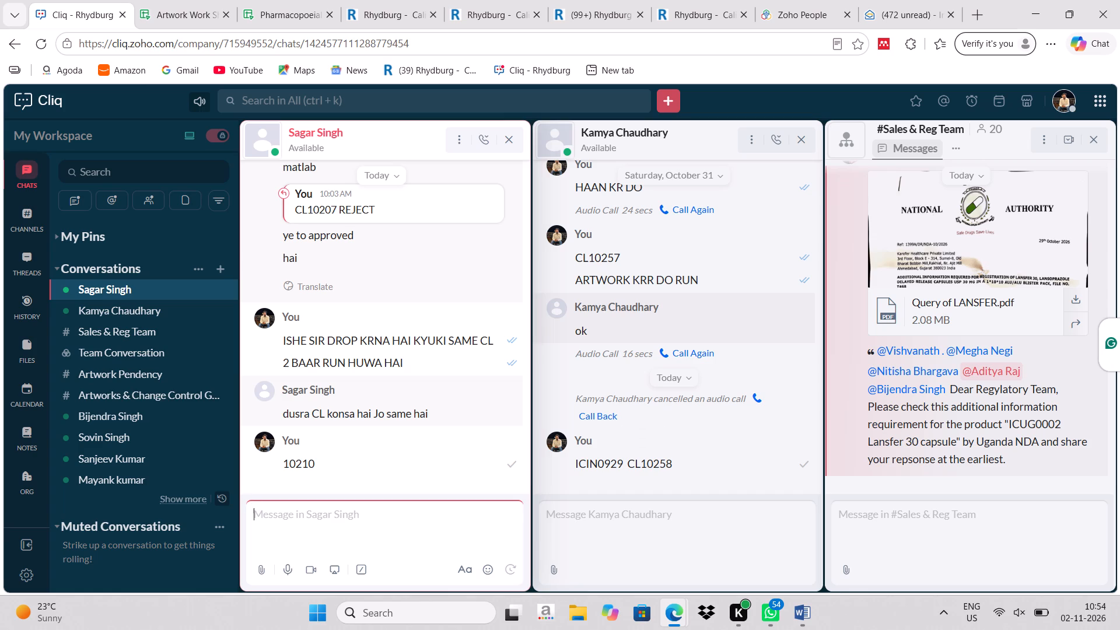
pyautogui.press('space')
pyautogui.write('ISHE SIR APPROVED KRNA HAII')
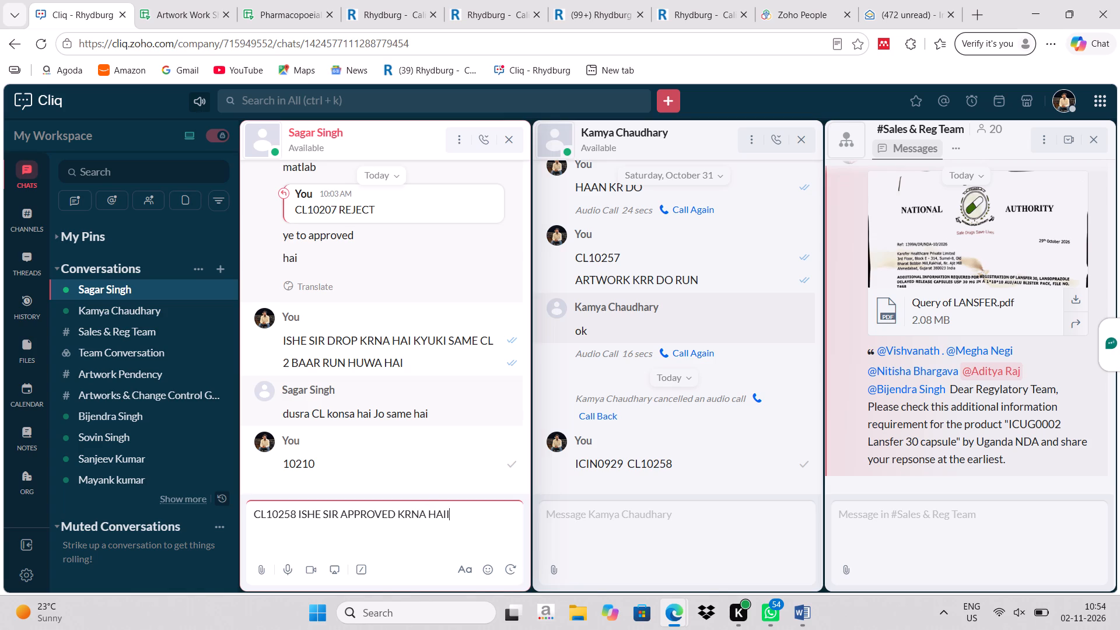
pyautogui.press('Return')
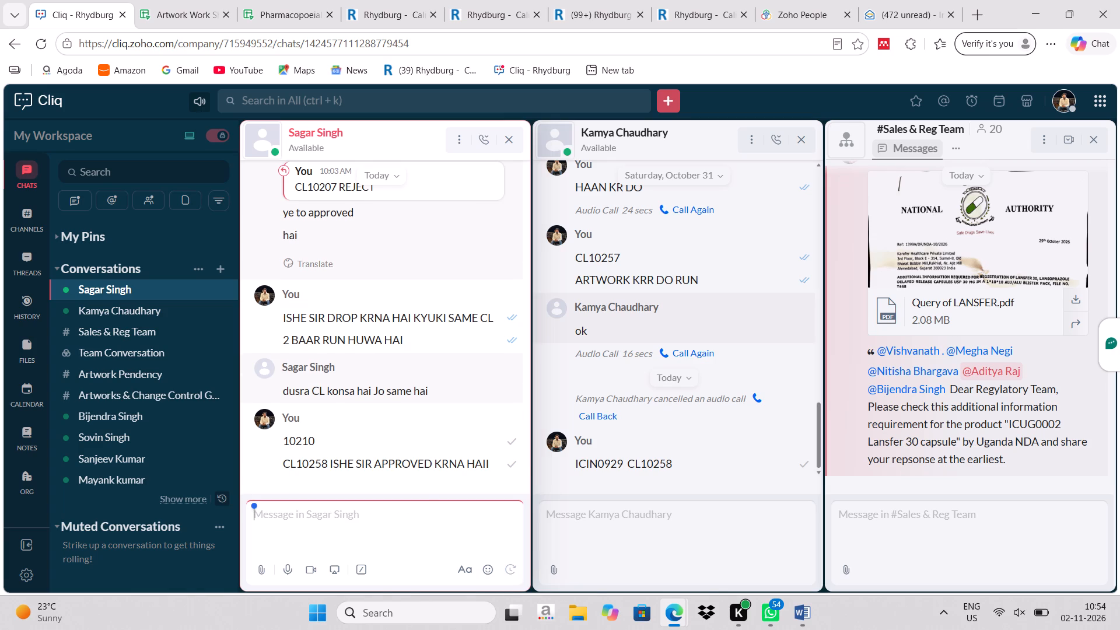
pyautogui.click(508, 146)
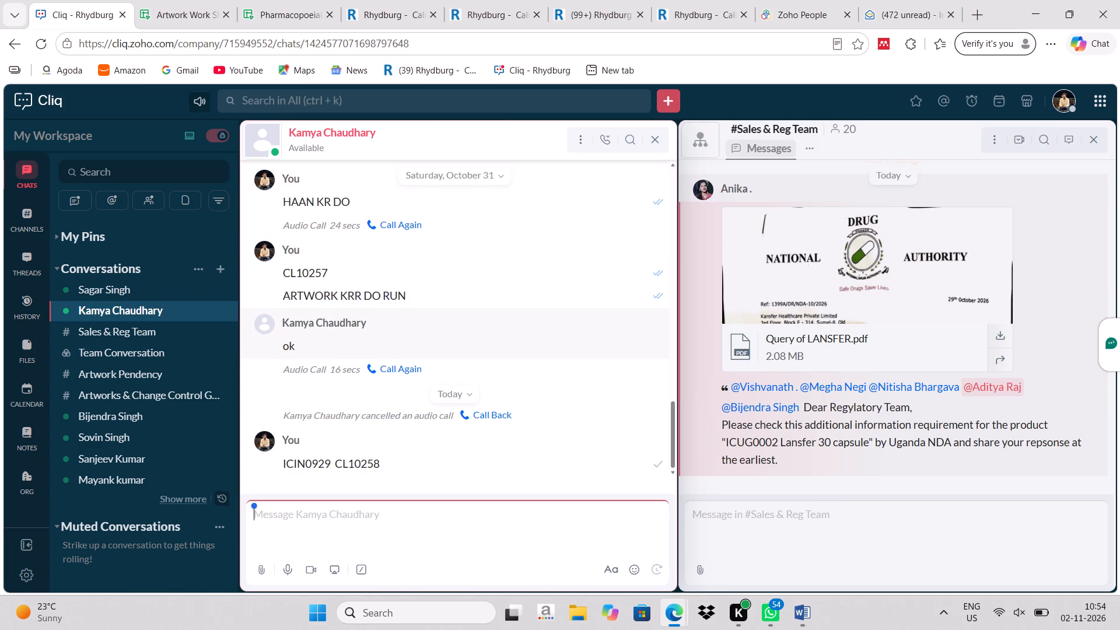
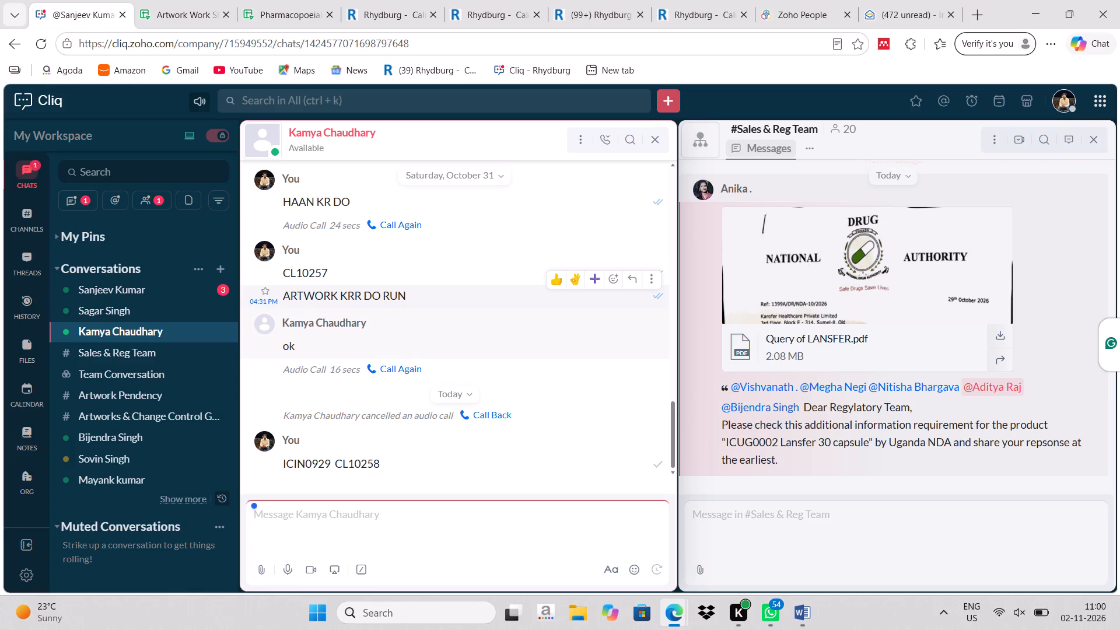
# Switch to the Rhydburg Change Control report and clear its search filter on Ref containing 10230.
pyautogui.click(383, 12)
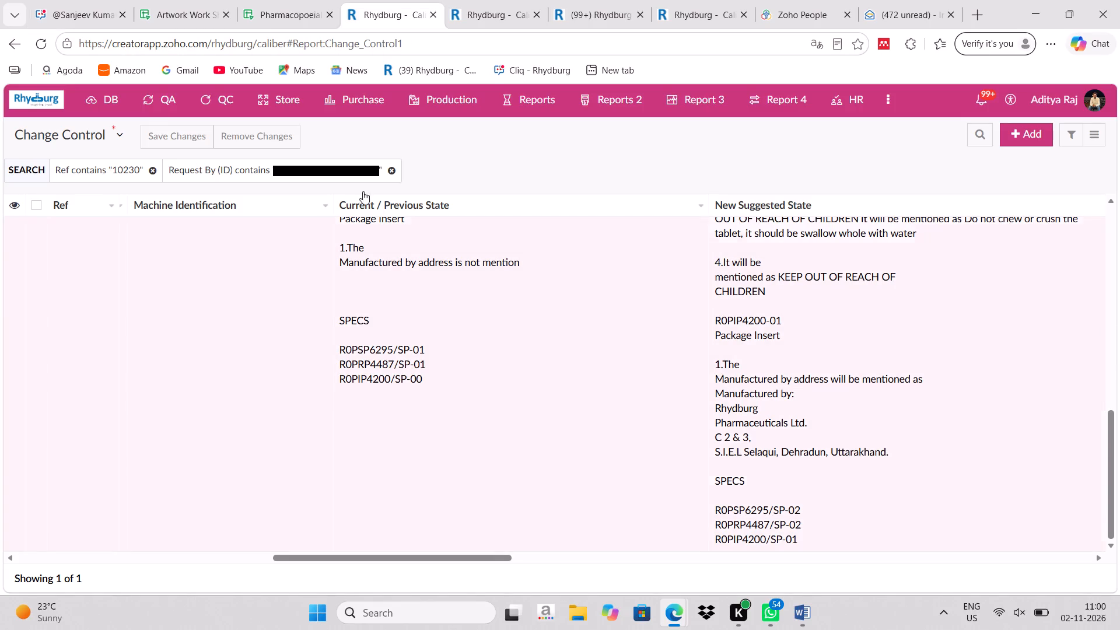
pyautogui.click(154, 176)
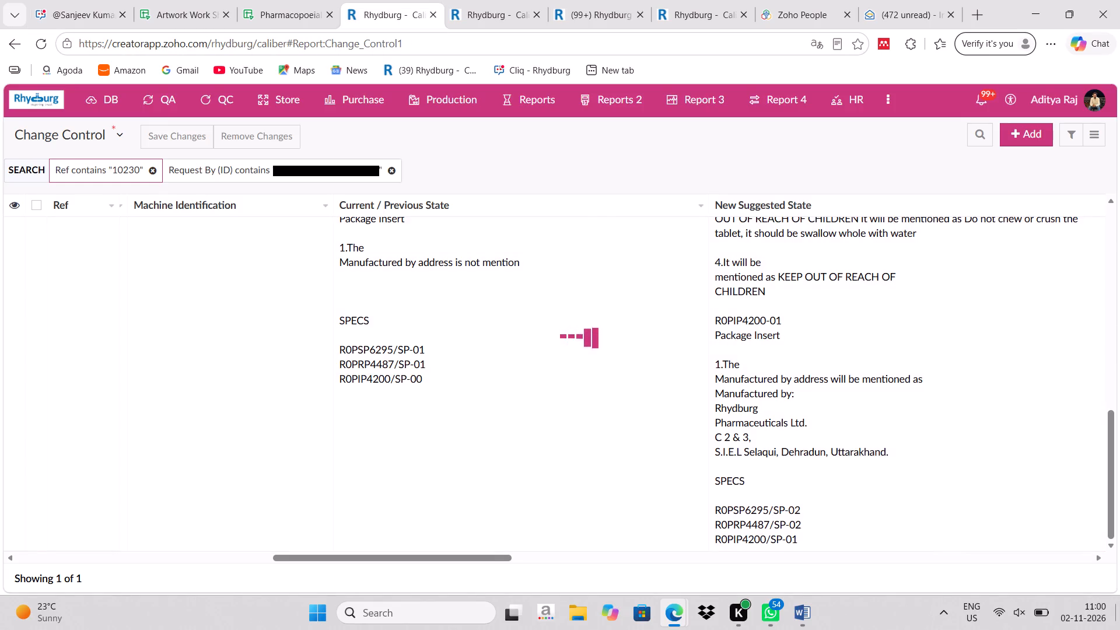
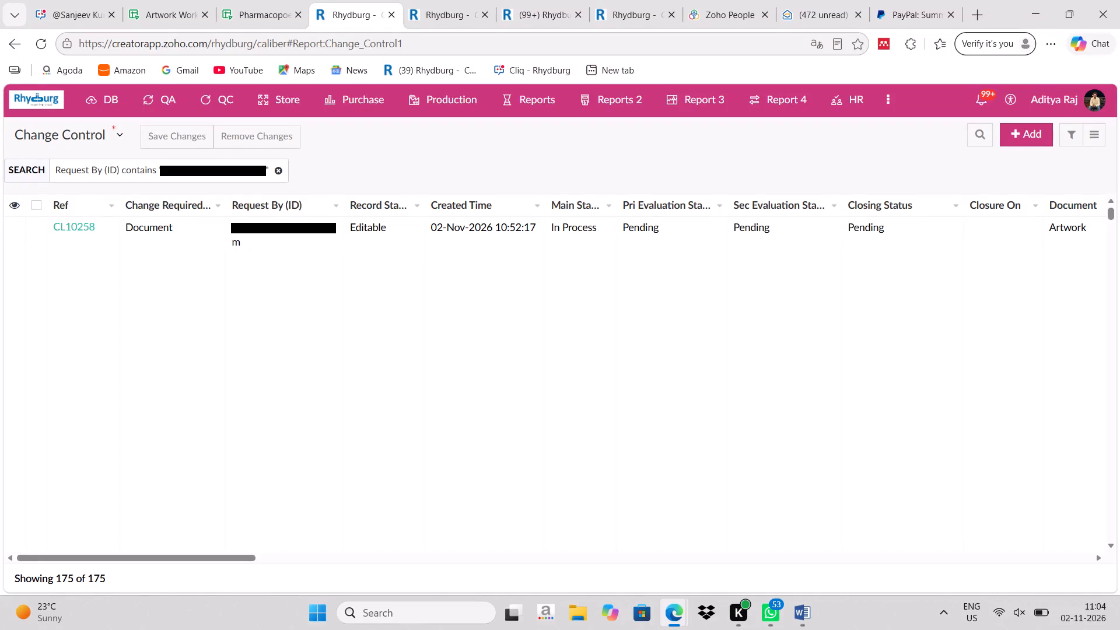
# Switch to Cliq to check the colleagues' conversations about change control CL10258.
pyautogui.click(80, 3)
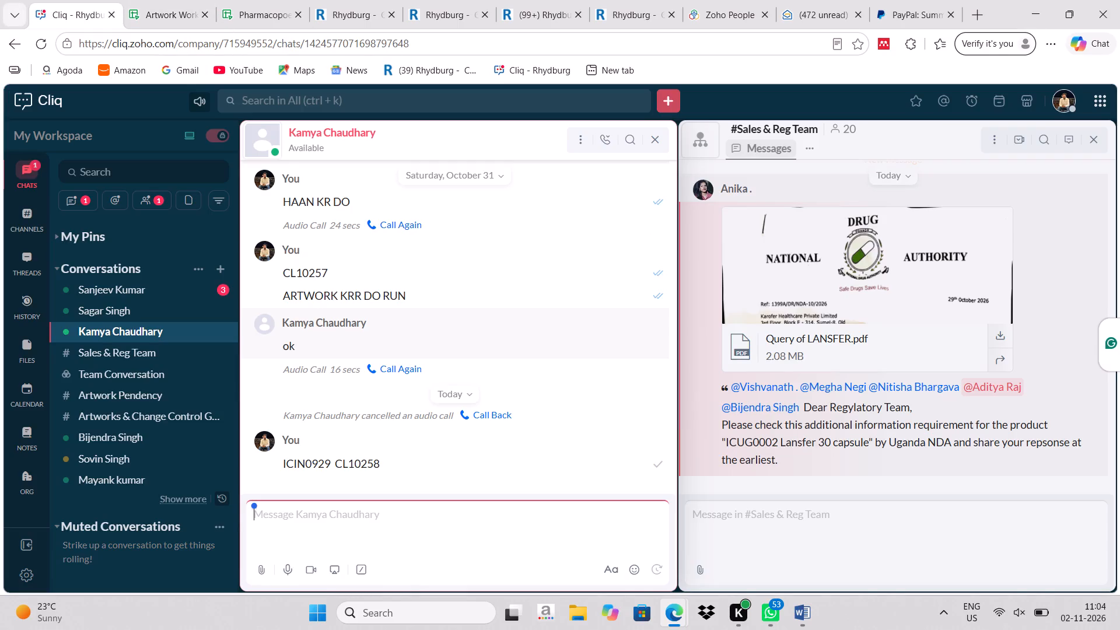
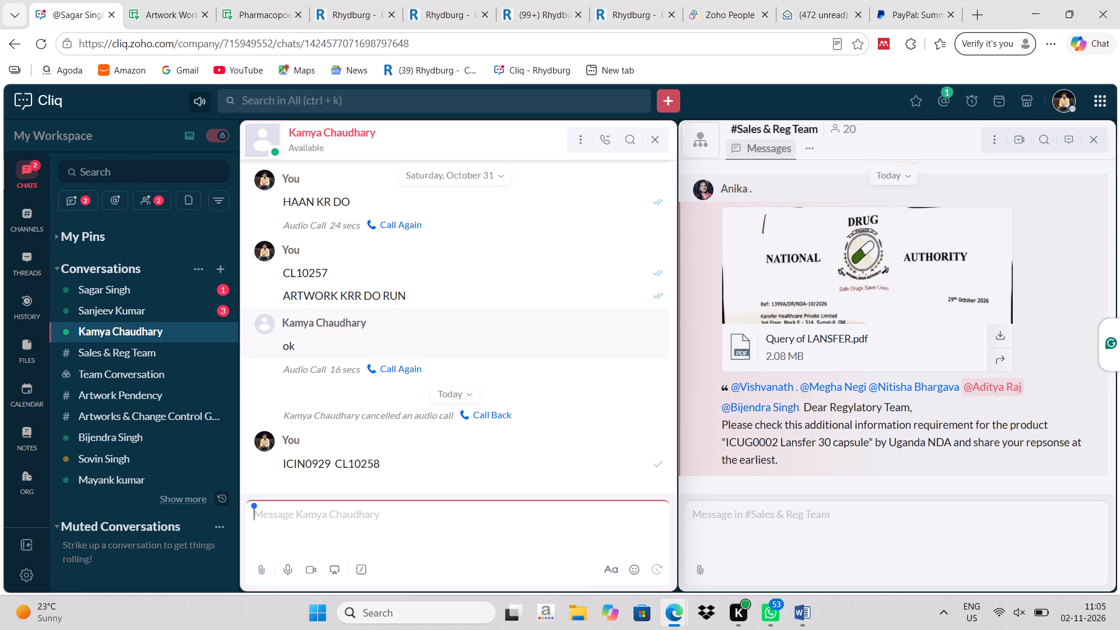
pyautogui.click(119, 286)
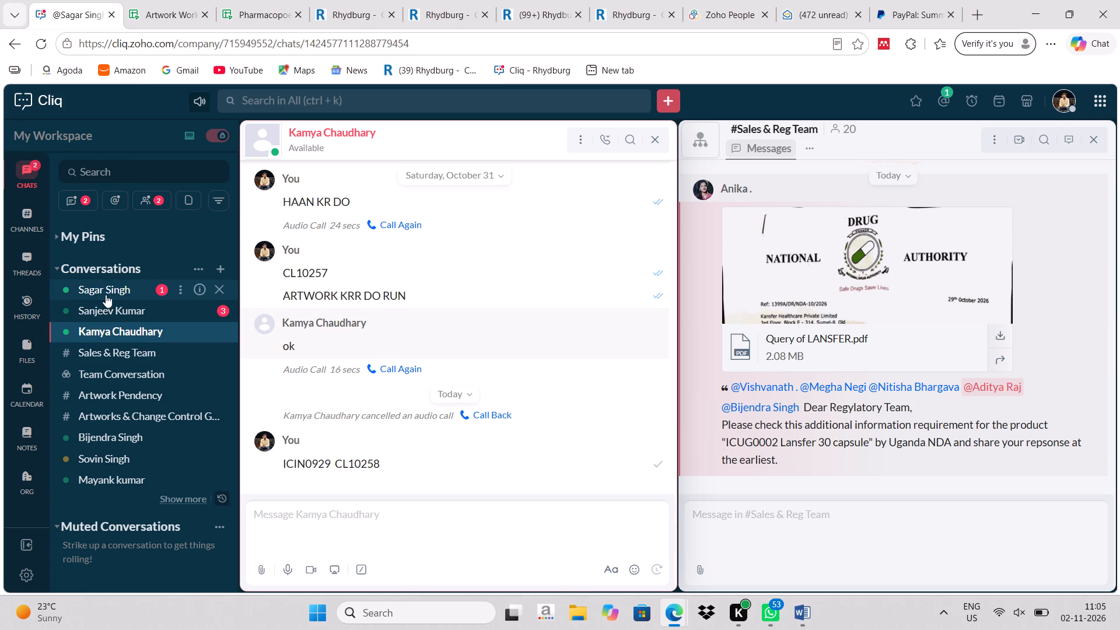
pyautogui.scroll(-2, 336, 408)
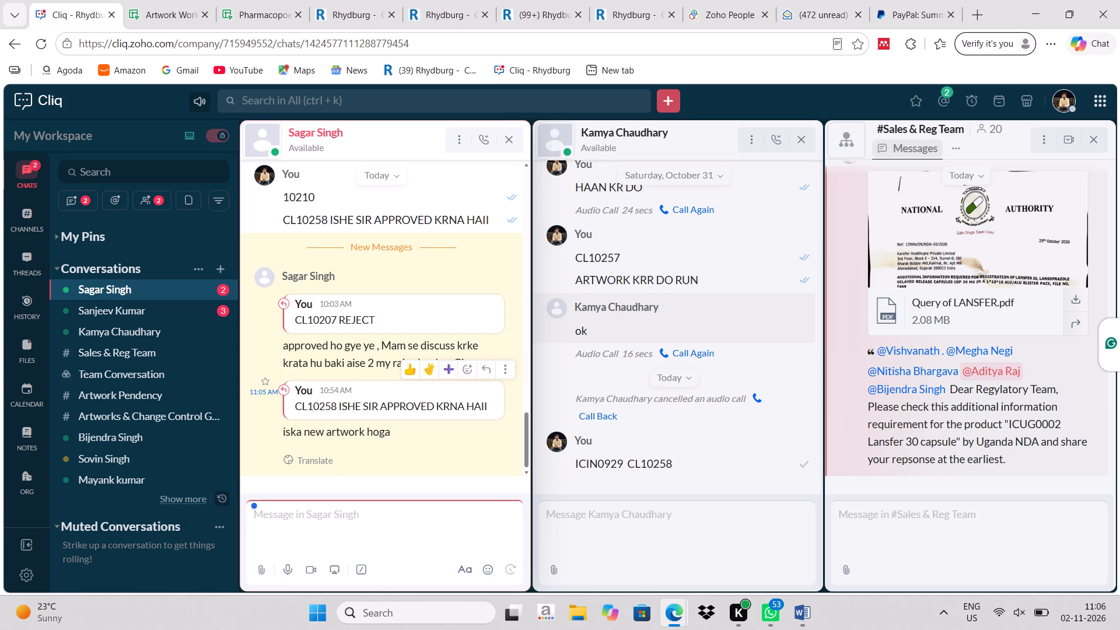
pyautogui.write('SIR YE IP WALA HA')
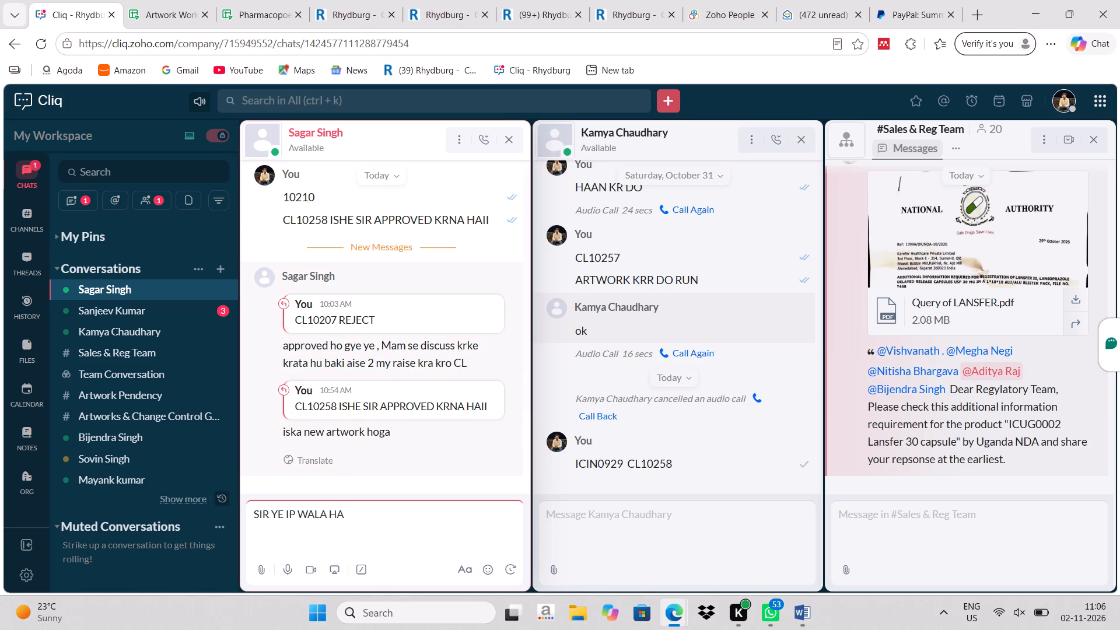
pyautogui.press('BackSpace')
pyautogui.write('EE HAII')
pyautogui.press('Return')
# Send Sagar the explanation of the change as two consecutive messages, "ISME SCHEDULE H1" and "WALA CHANGES HAI".
pyautogui.write('ISPE')
pyautogui.press('space')
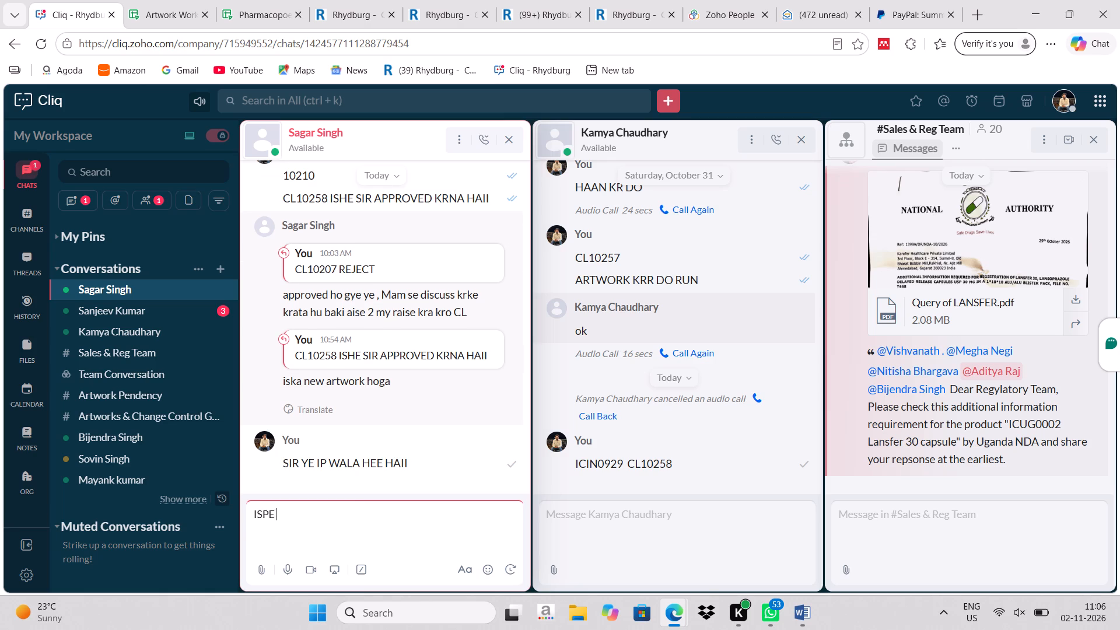
pyautogui.press('\\')
pyautogui.press('BackSpace')
pyautogui.press('BackSpace')
pyautogui.press('BackSpace')
pyautogui.press('BackSpace')
pyautogui.write('ME SCHEDULE')
pyautogui.press('space')
pyautogui.press('h')
pyautogui.press('1')
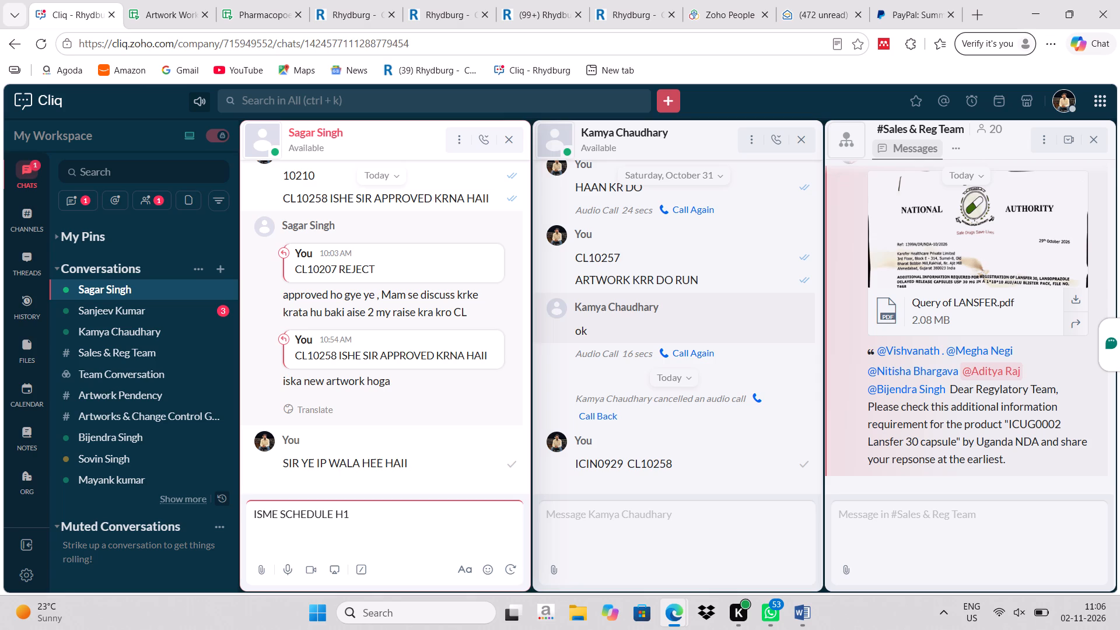
pyautogui.press('Return')
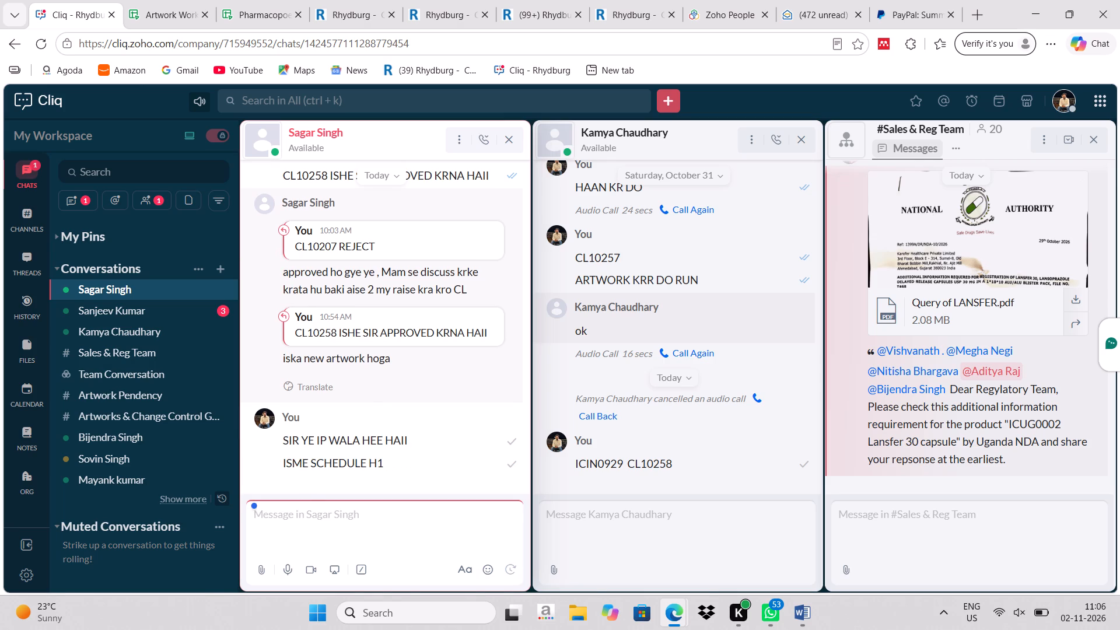
pyautogui.write('WALA CHANGES HAI')
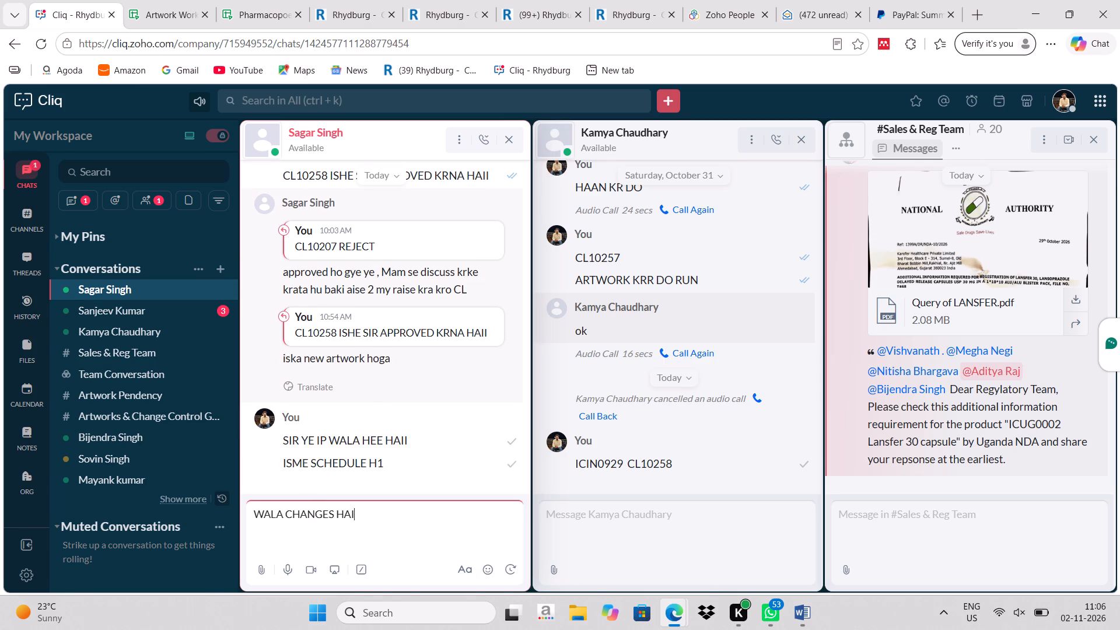
pyautogui.press('Return')
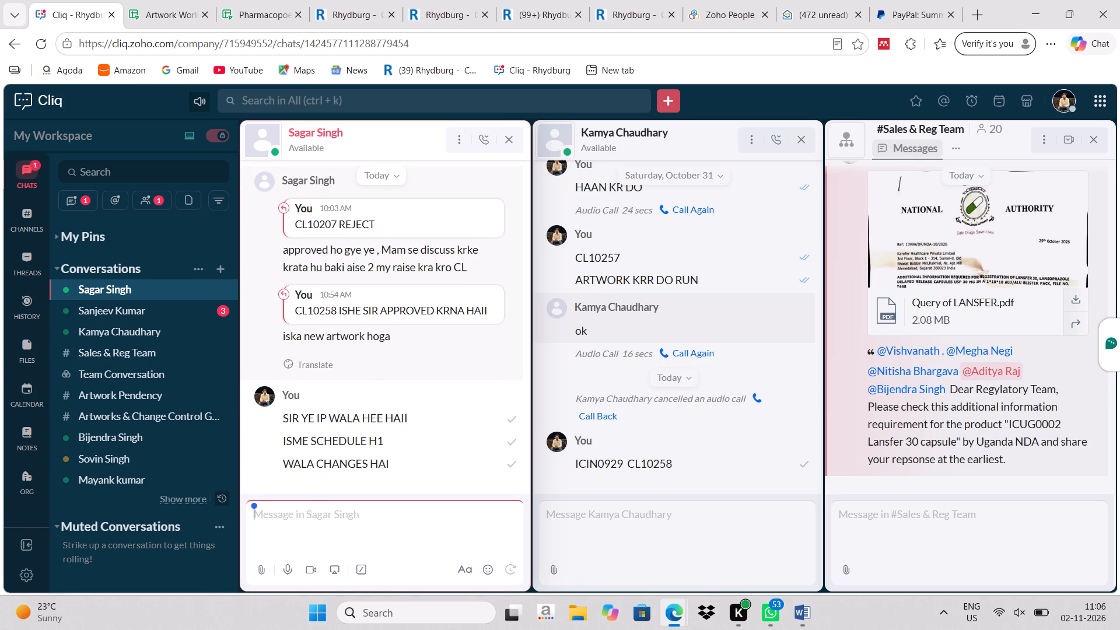
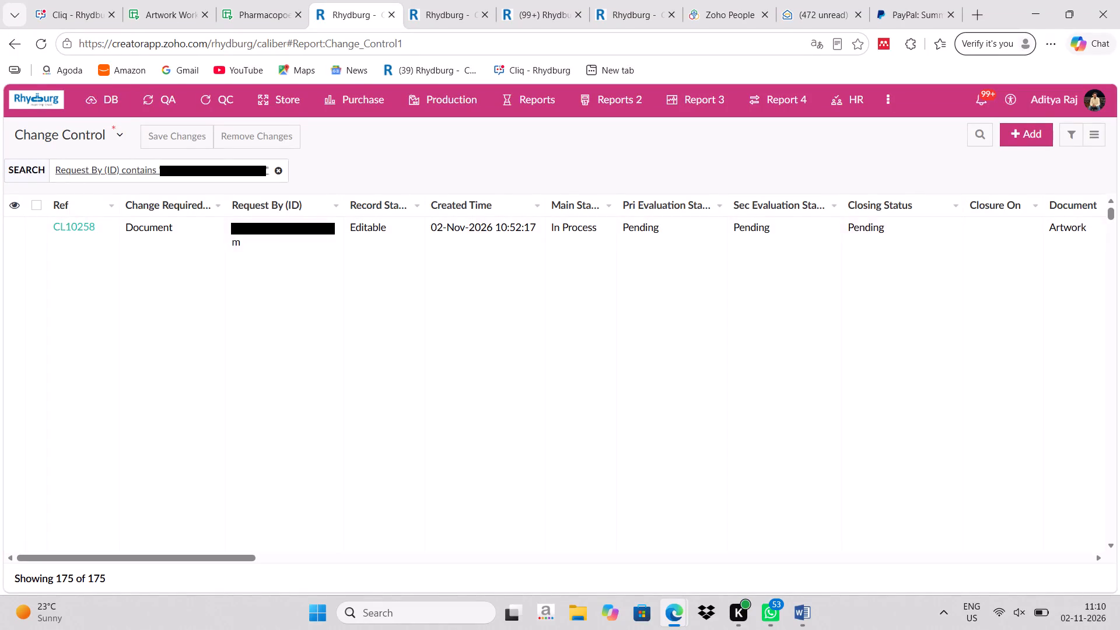
# Return to the Cliq chats and read through Sagar's latest replies and the earlier CL10258 conversation.
pyautogui.click(50, 15)
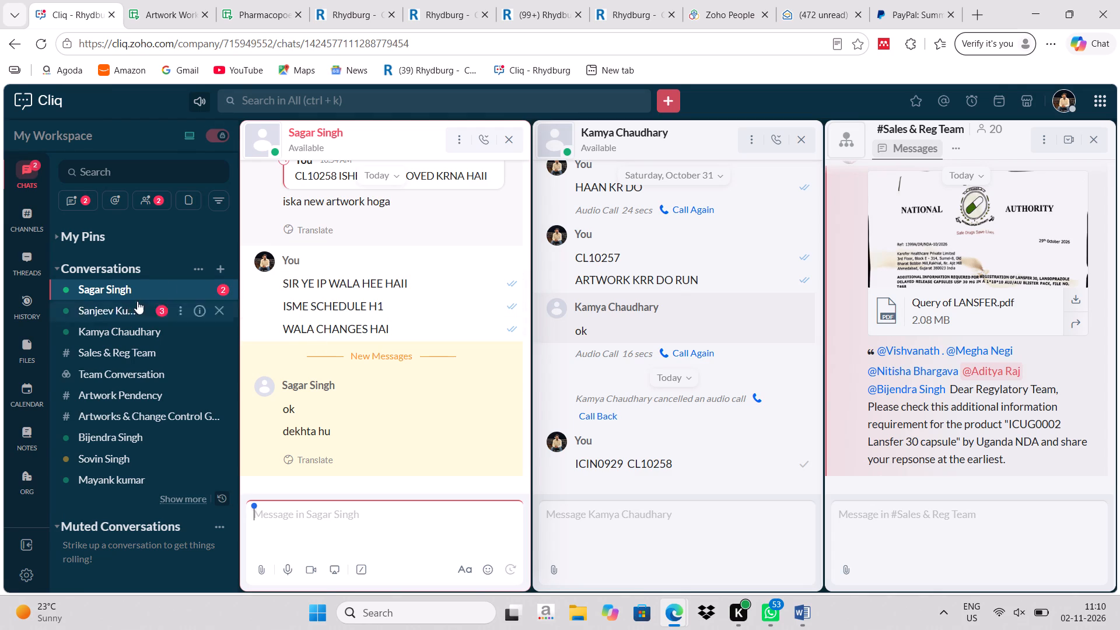
pyautogui.scroll(-4, 293, 366)
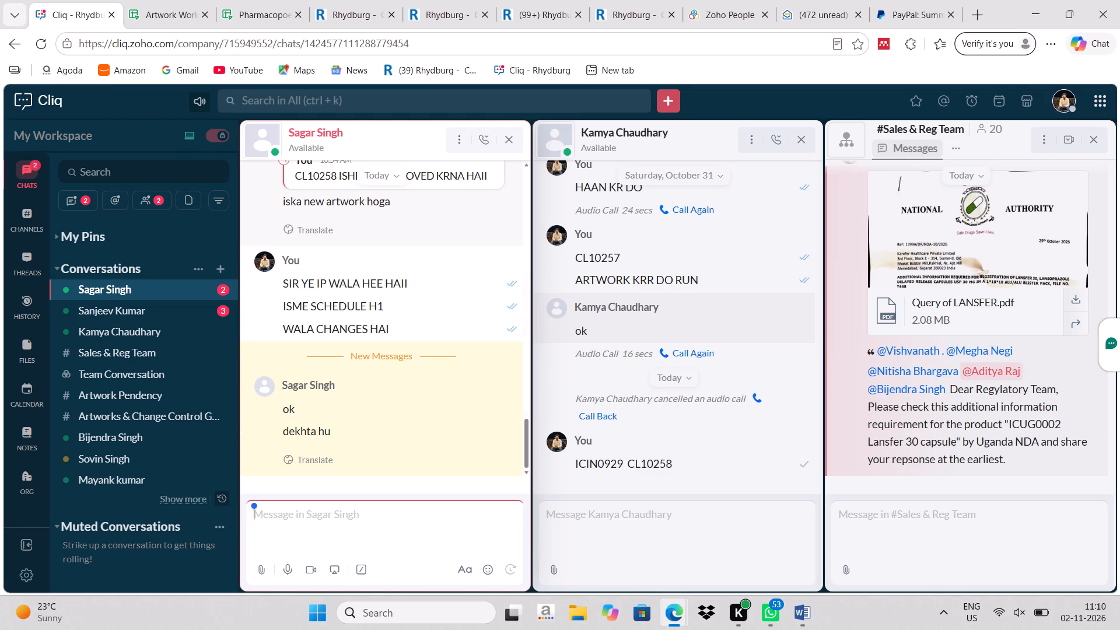
pyautogui.scroll(-5, 411, 345)
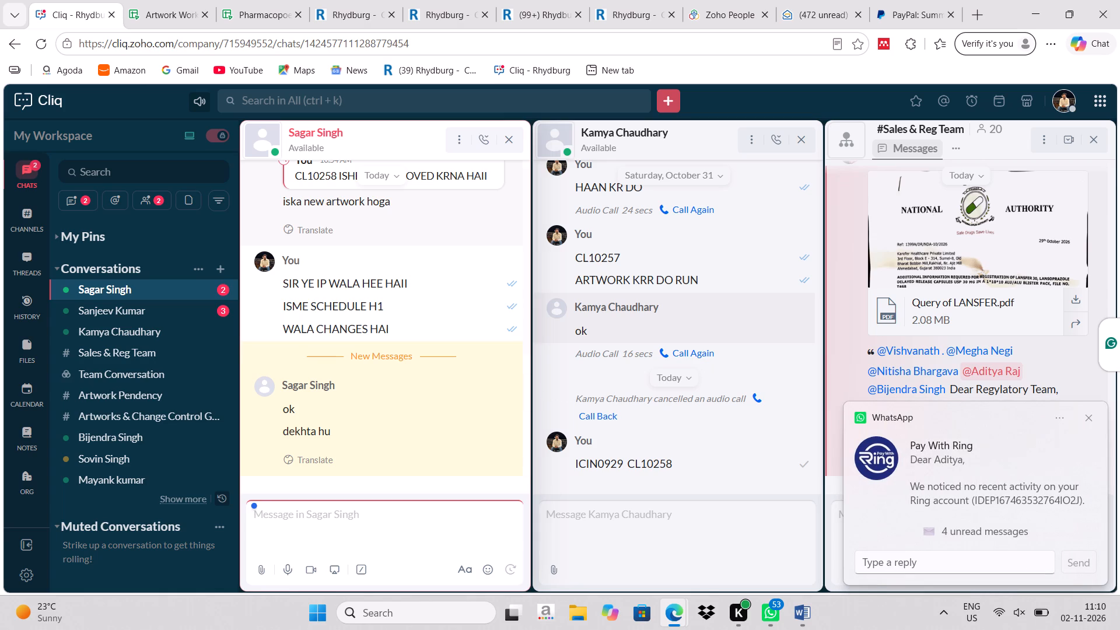
pyautogui.click(1088, 416)
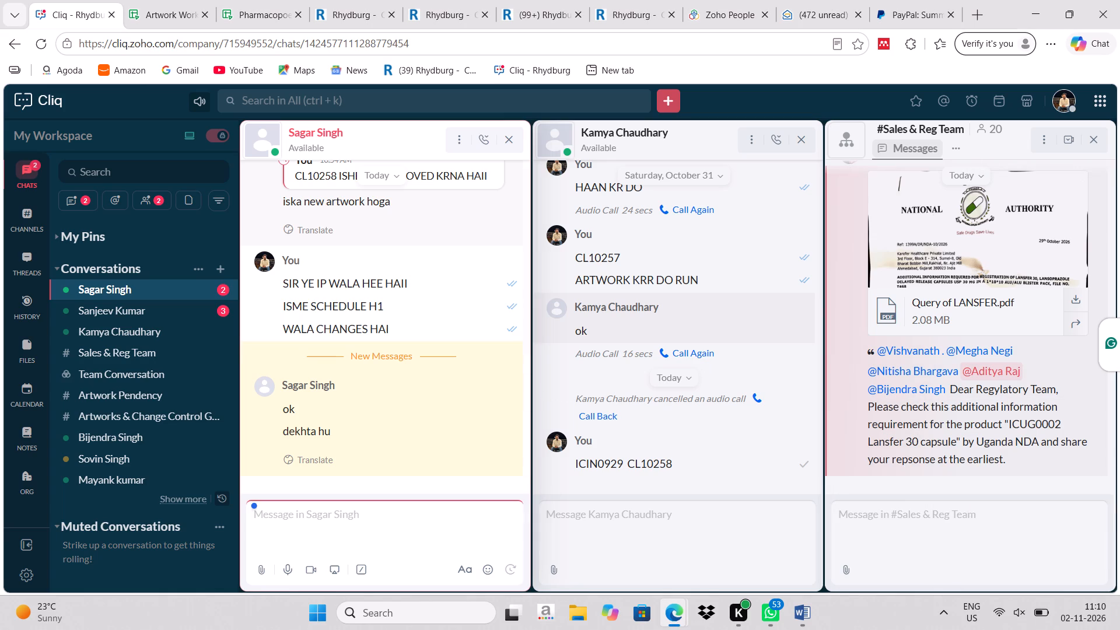
pyautogui.scroll(-2, 886, 478)
pyautogui.scroll(-5, 904, 428)
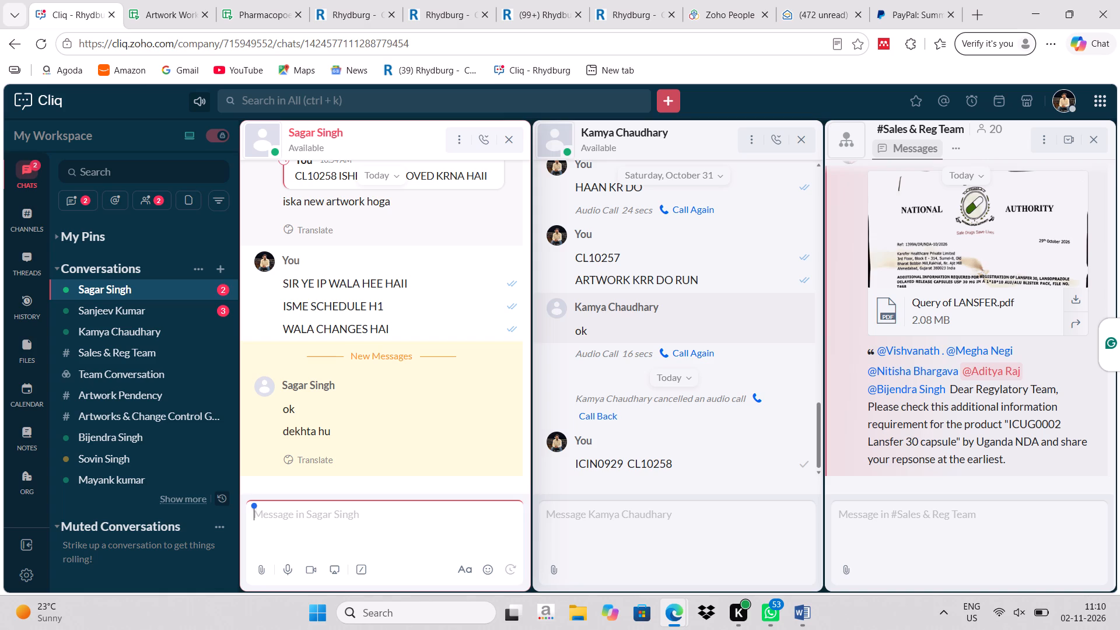
pyautogui.click(817, 435)
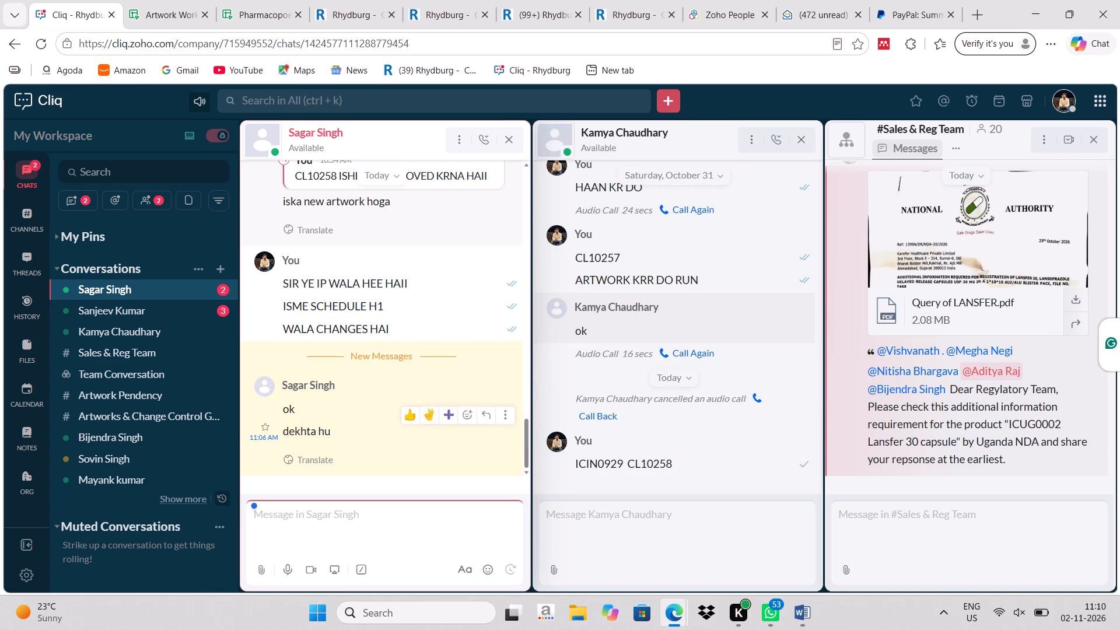
pyautogui.scroll(-4, 426, 431)
pyautogui.moveTo(524, 440); pyautogui.dragTo(539, 362)
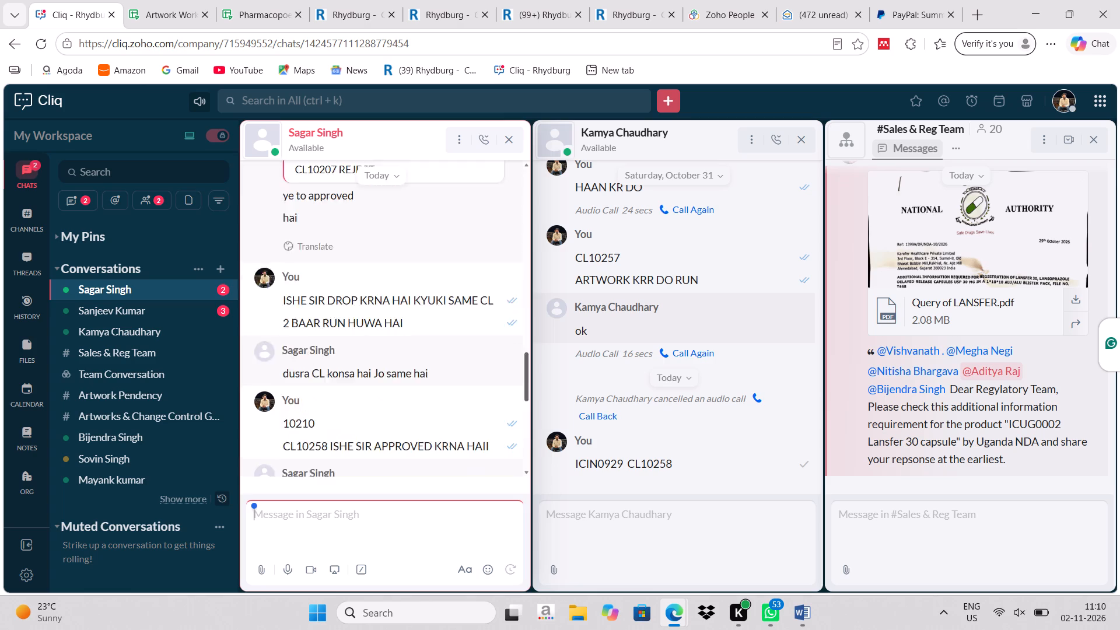
pyautogui.moveTo(539, 362); pyautogui.dragTo(542, 429)
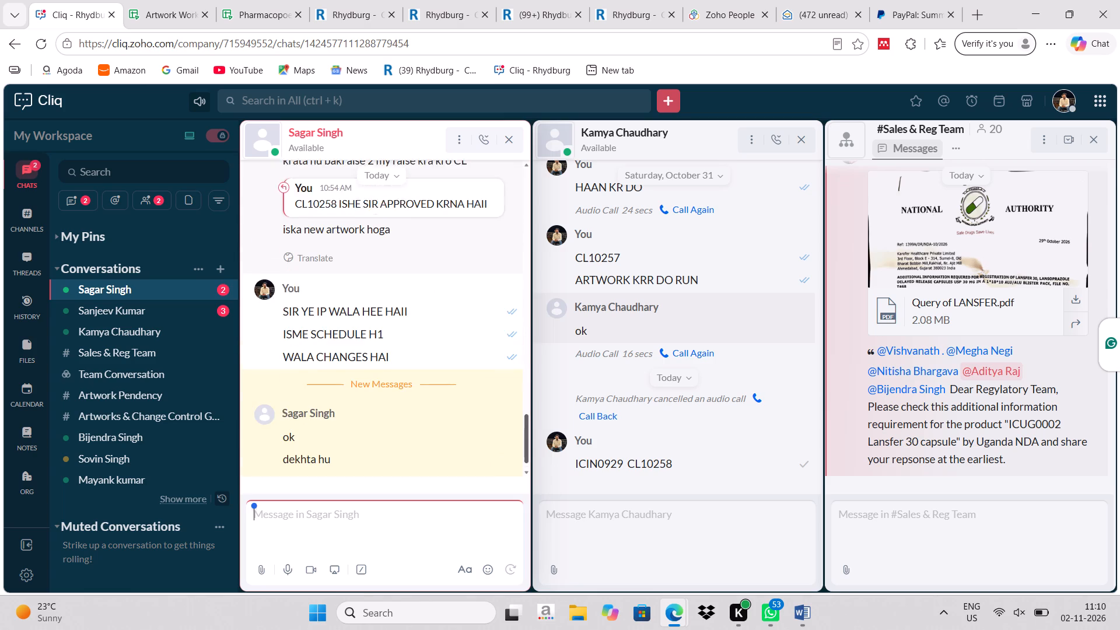
pyautogui.moveTo(542, 429); pyautogui.dragTo(554, 391)
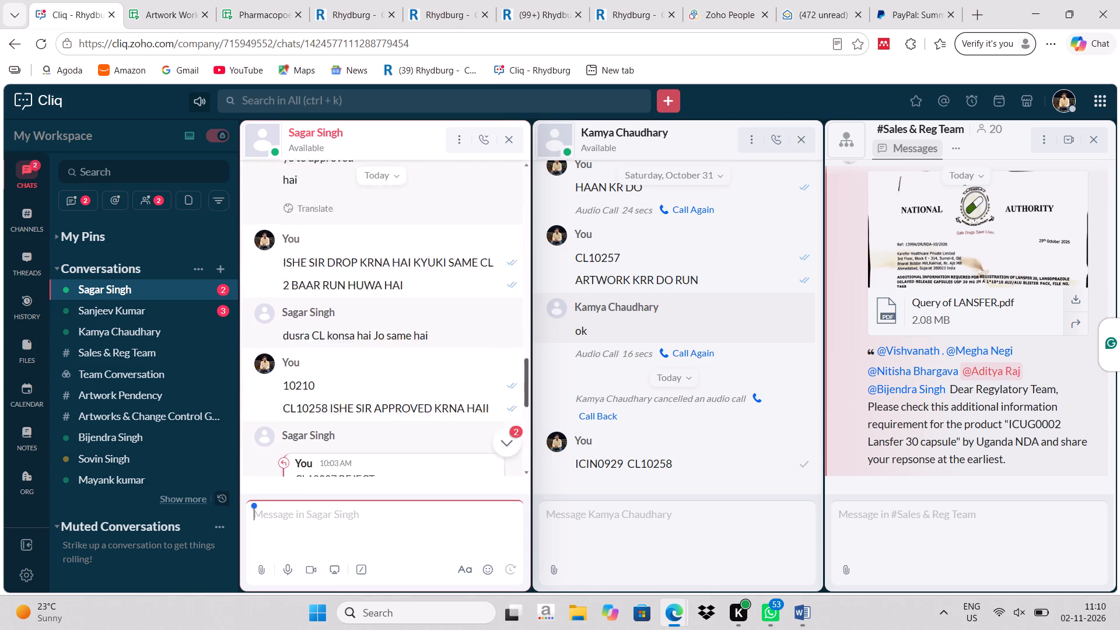
pyautogui.moveTo(554, 391); pyautogui.dragTo(554, 473)
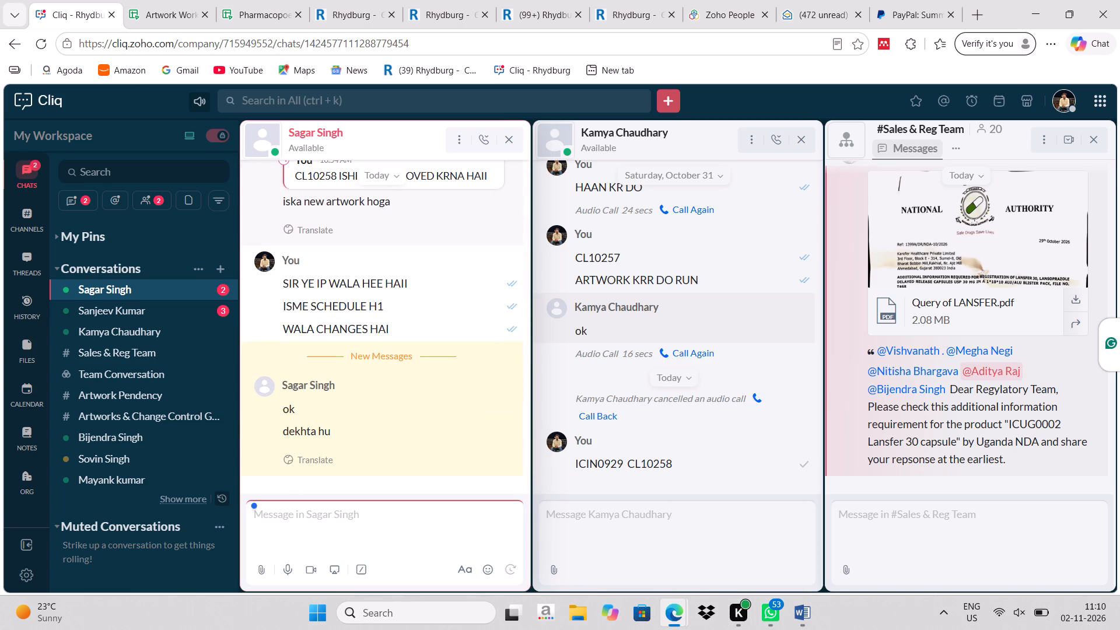
# Switch to the Word change document and review its current and proposed artwork entries, from ICIN0929 back through ICIN0280 ZYMOLYSIN SYRUP.
pyautogui.click(796, 554)
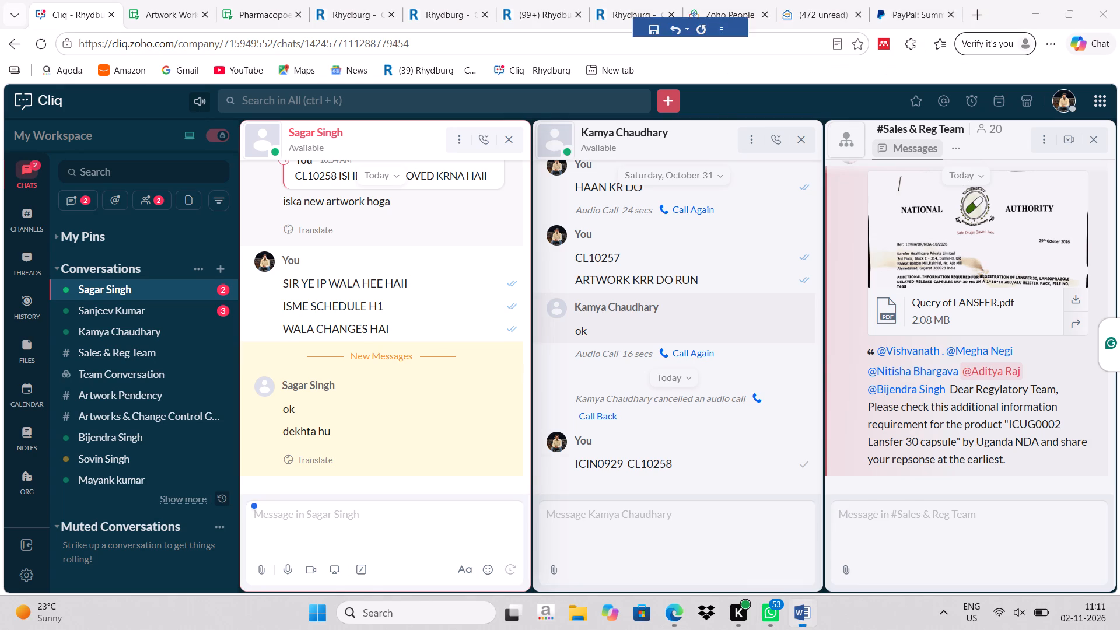
pyautogui.scroll(2, 759, 360)
pyautogui.click(1046, 267)
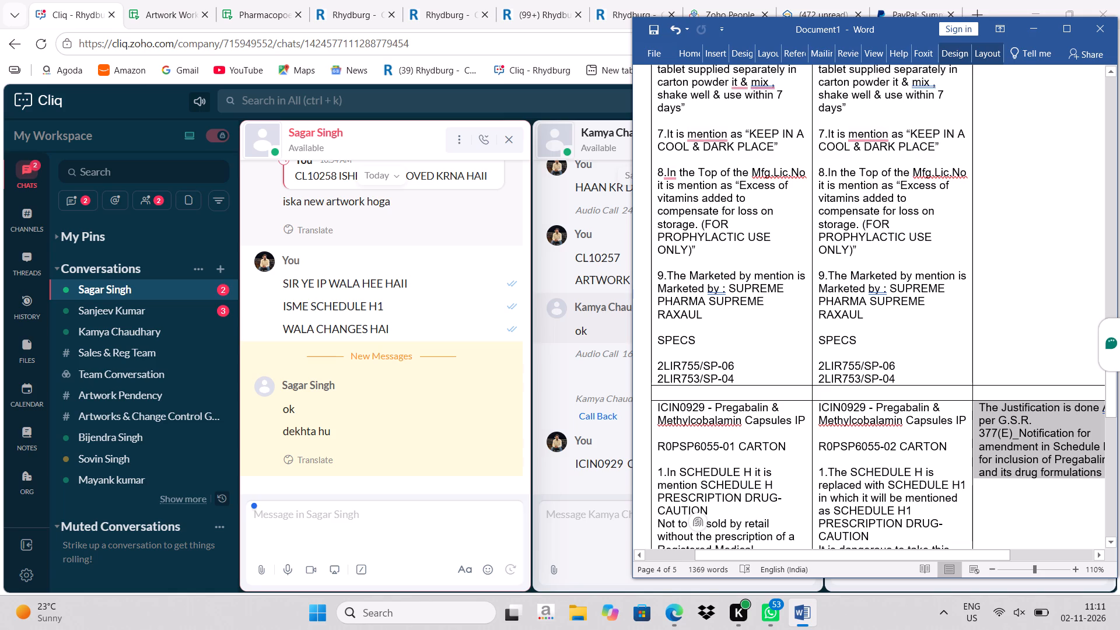
pyautogui.scroll(4, 876, 313)
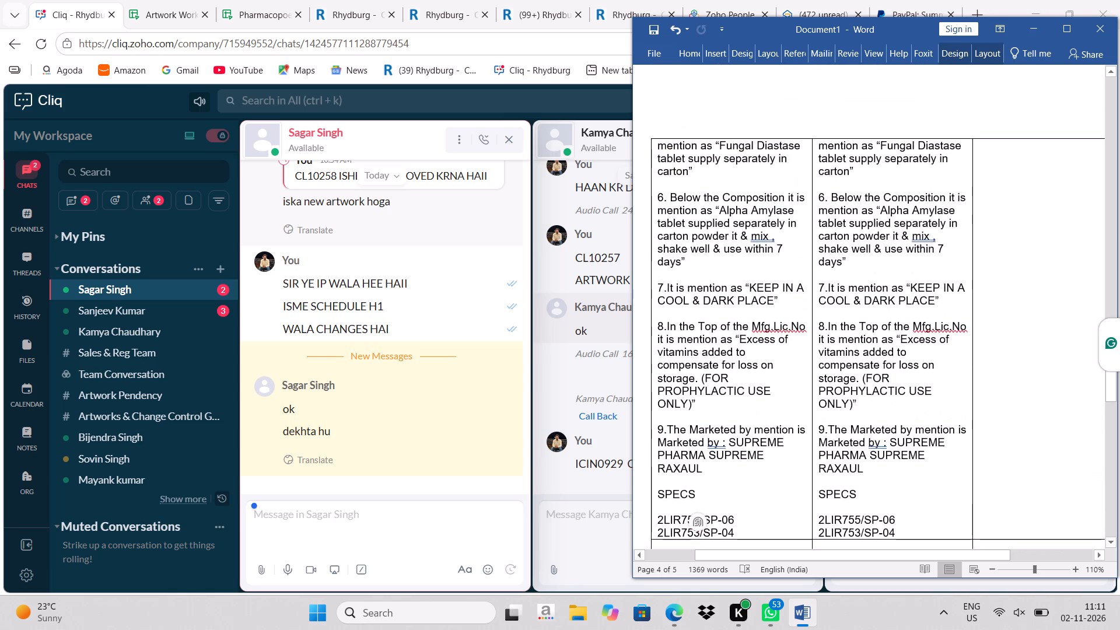
pyautogui.scroll(9, 876, 313)
pyautogui.scroll(-5, 876, 313)
pyautogui.scroll(1, 876, 313)
pyautogui.scroll(-5, 876, 313)
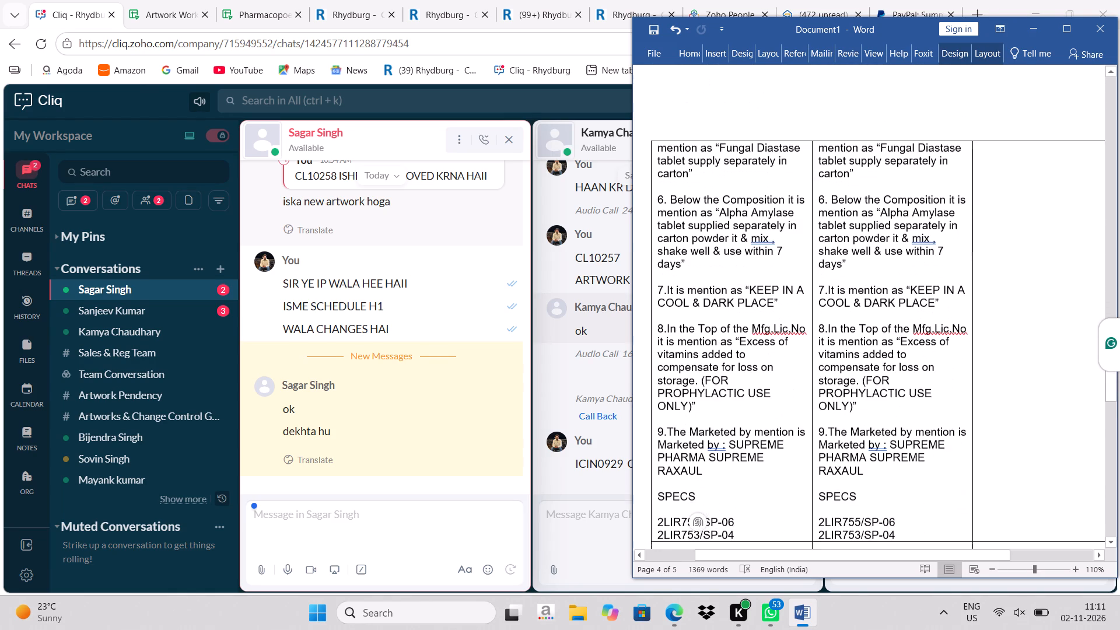
pyautogui.scroll(-1, 876, 313)
pyautogui.scroll(17, 876, 313)
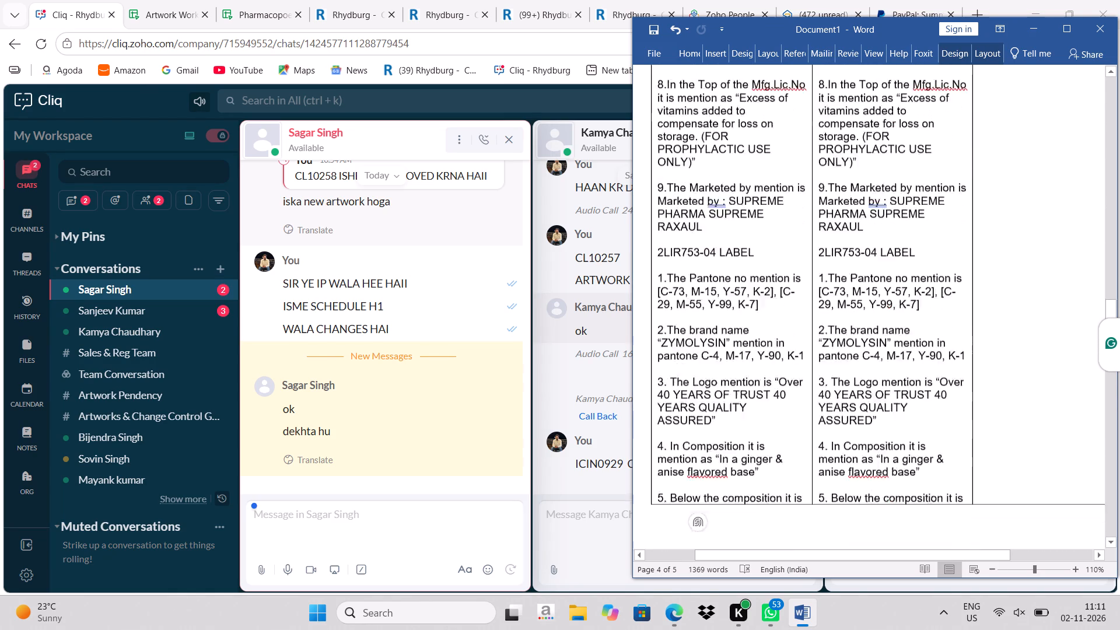
pyautogui.scroll(16, 874, 313)
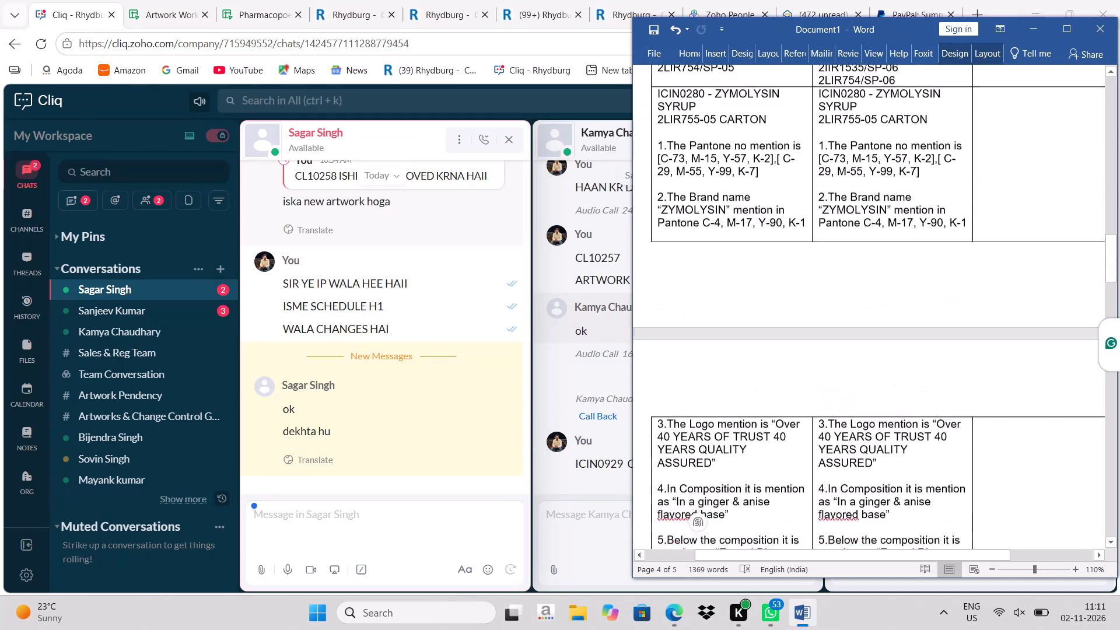
pyautogui.scroll(6, 874, 313)
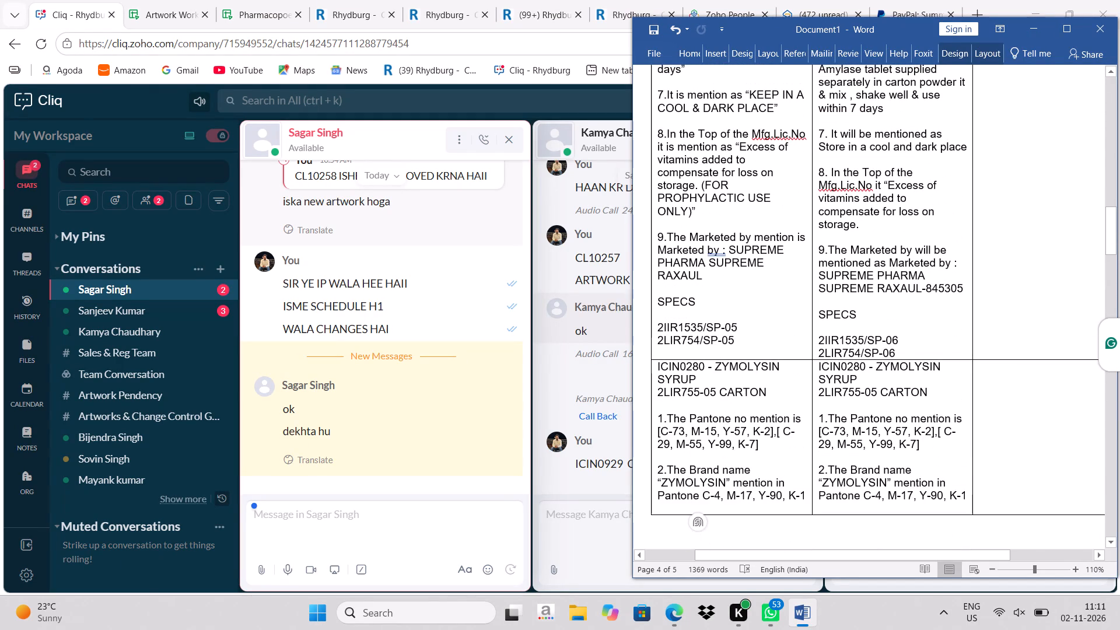
pyautogui.scroll(3, 874, 313)
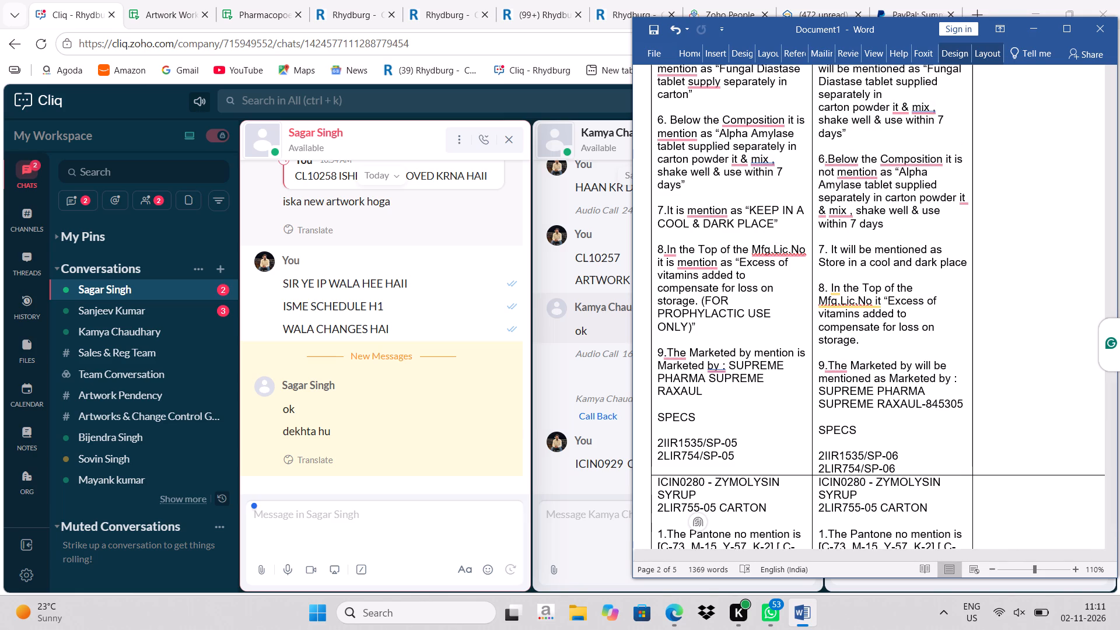
# Open Sanjeev's unread chat, view the attached E0MY0205 ULCEBURG 20 TABLET PDF and select the code E0MY0205 in its file name.
pyautogui.click(141, 311)
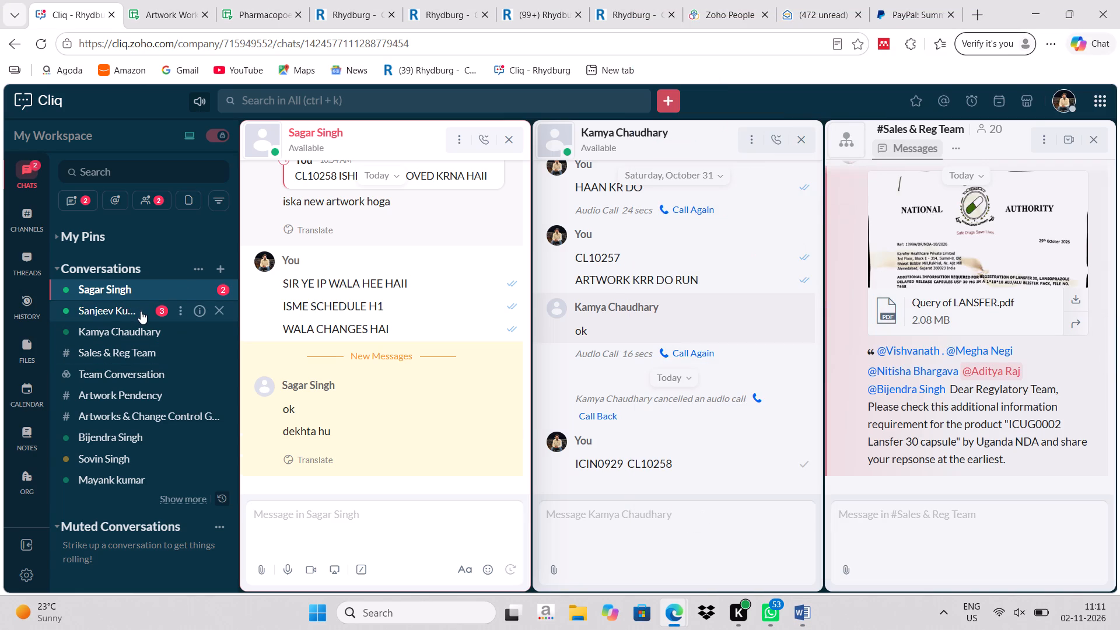
pyautogui.scroll(-5, 470, 370)
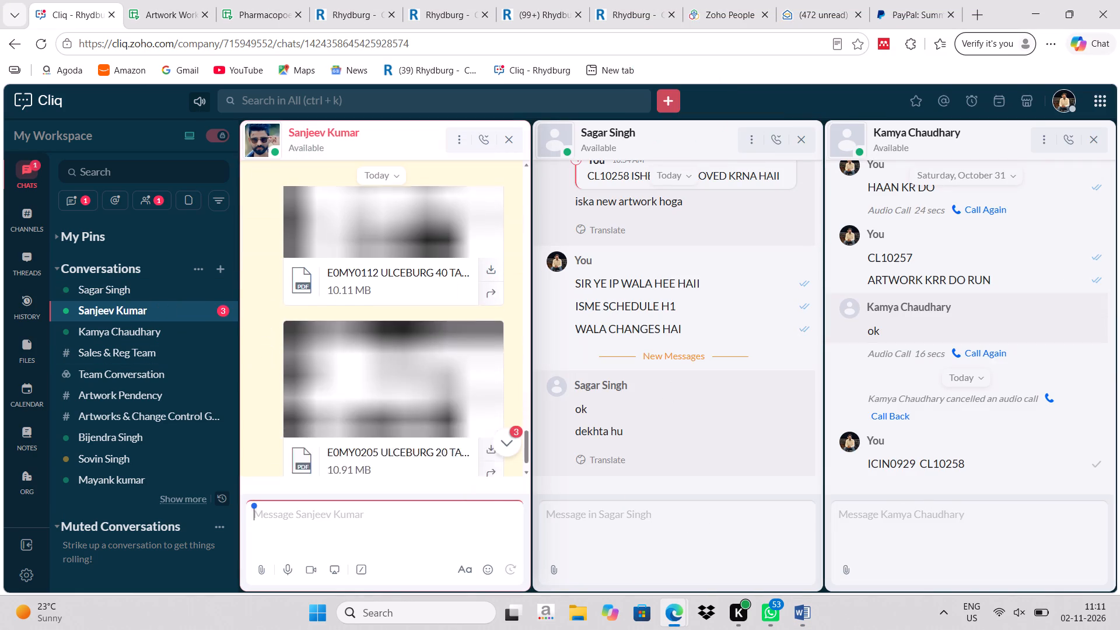
pyautogui.scroll(-9, 461, 370)
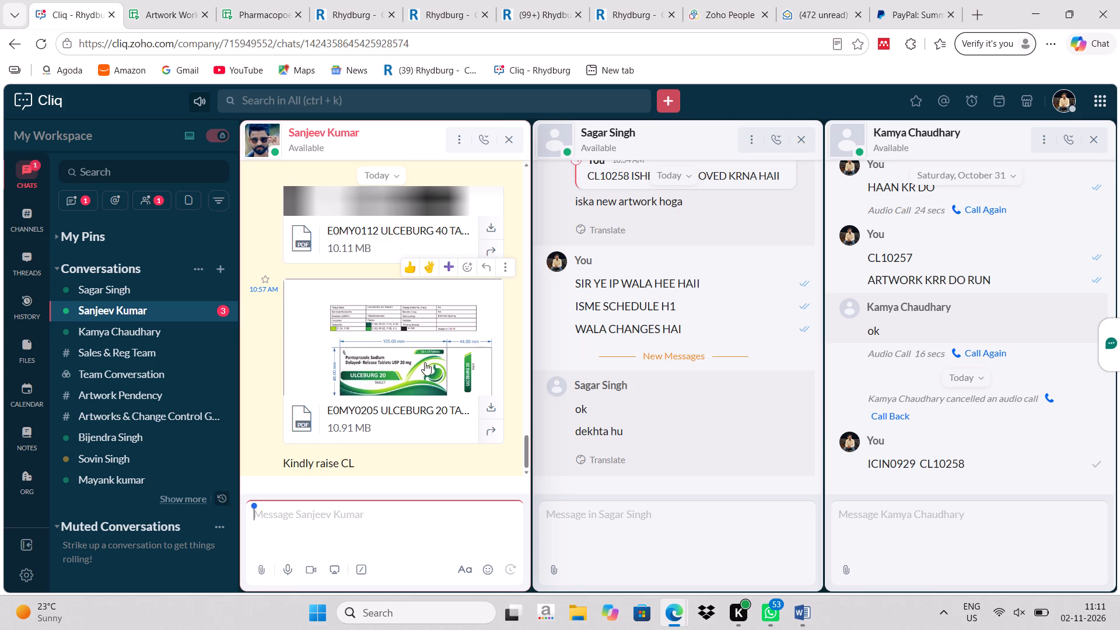
pyautogui.click(340, 428)
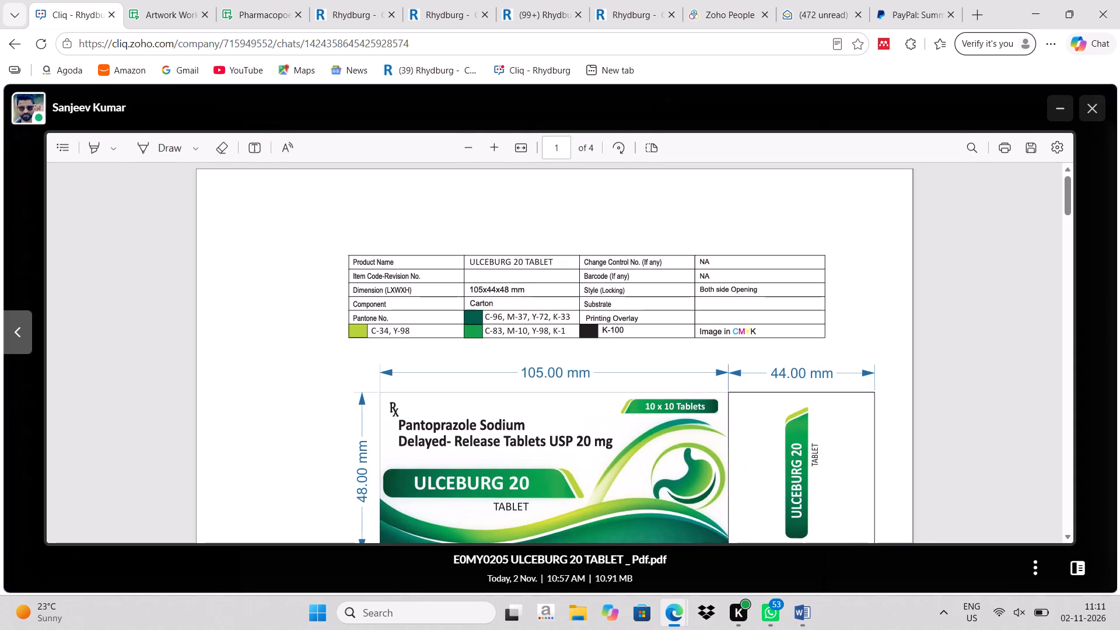
pyautogui.scroll(-1, 566, 366)
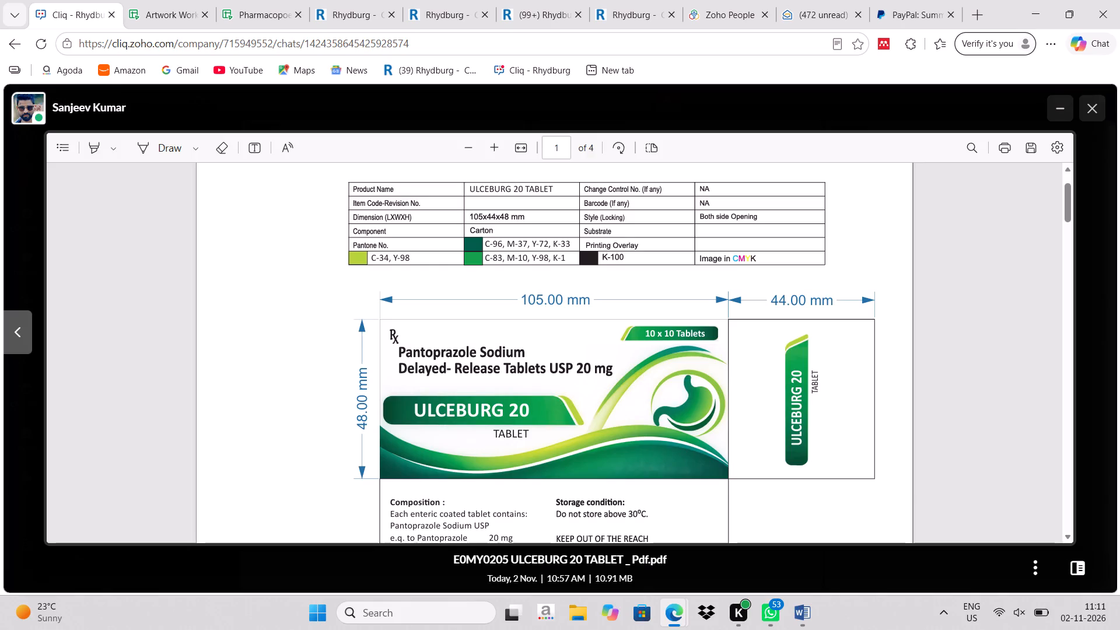
pyautogui.moveTo(454, 559); pyautogui.dragTo(506, 559)
pyautogui.click(532, 502)
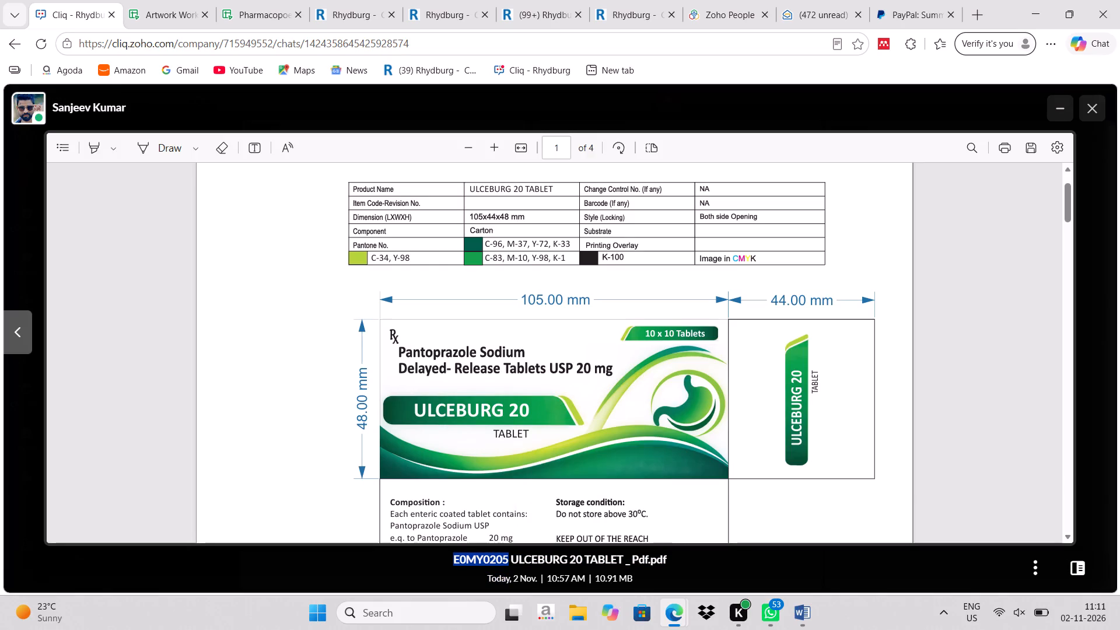
# Look over the current and suggested states in the Change Control report filtered on ICIN0929, and close the ULCEBURG 20 PDF preview in Cliq.
pyautogui.click(358, 12)
pyautogui.click(415, 2)
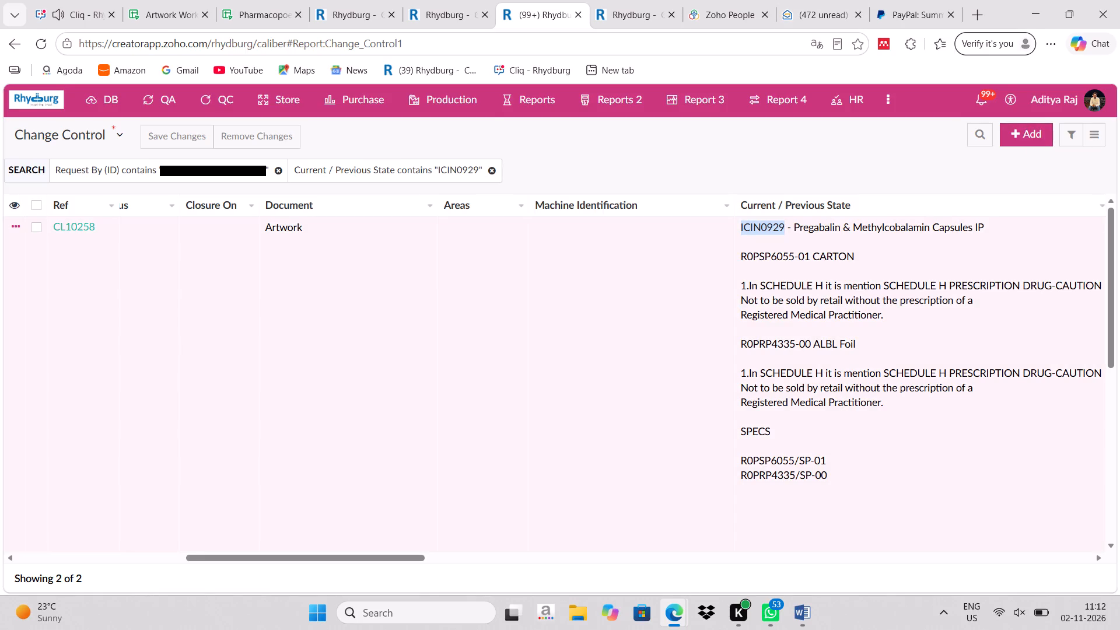
pyautogui.hscroll(-4, 904, 388)
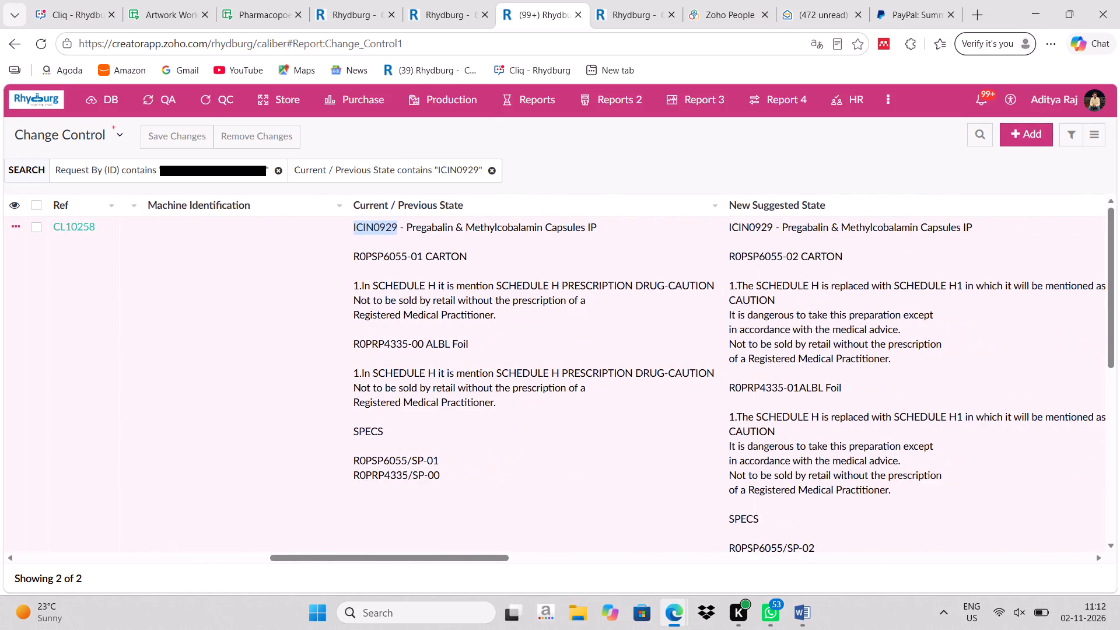
pyautogui.hscroll(-1, 904, 388)
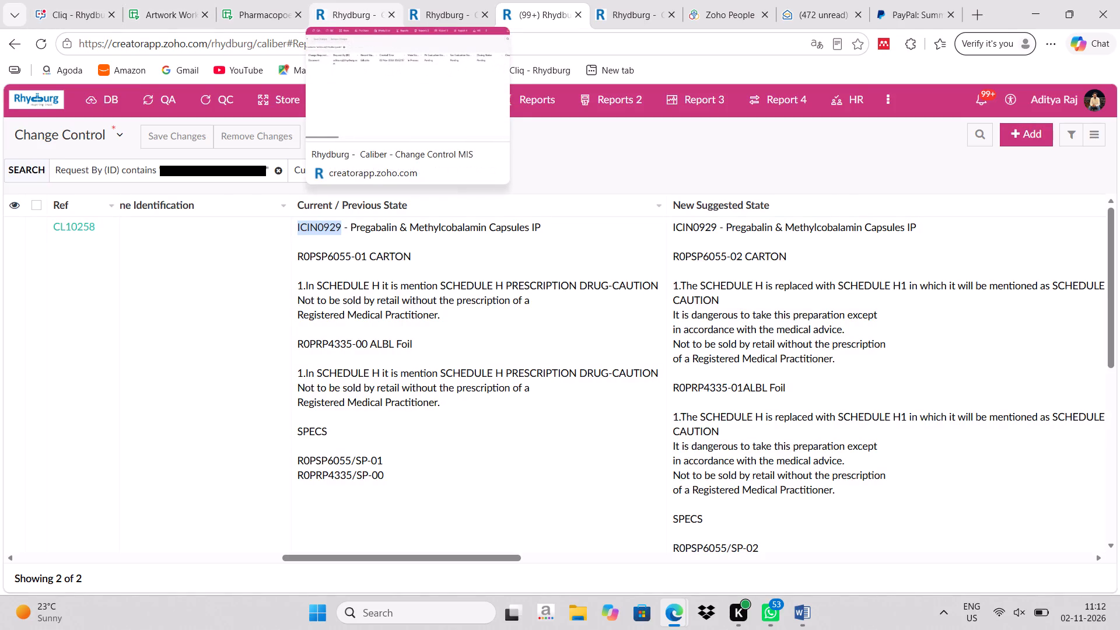
pyautogui.click(66, 10)
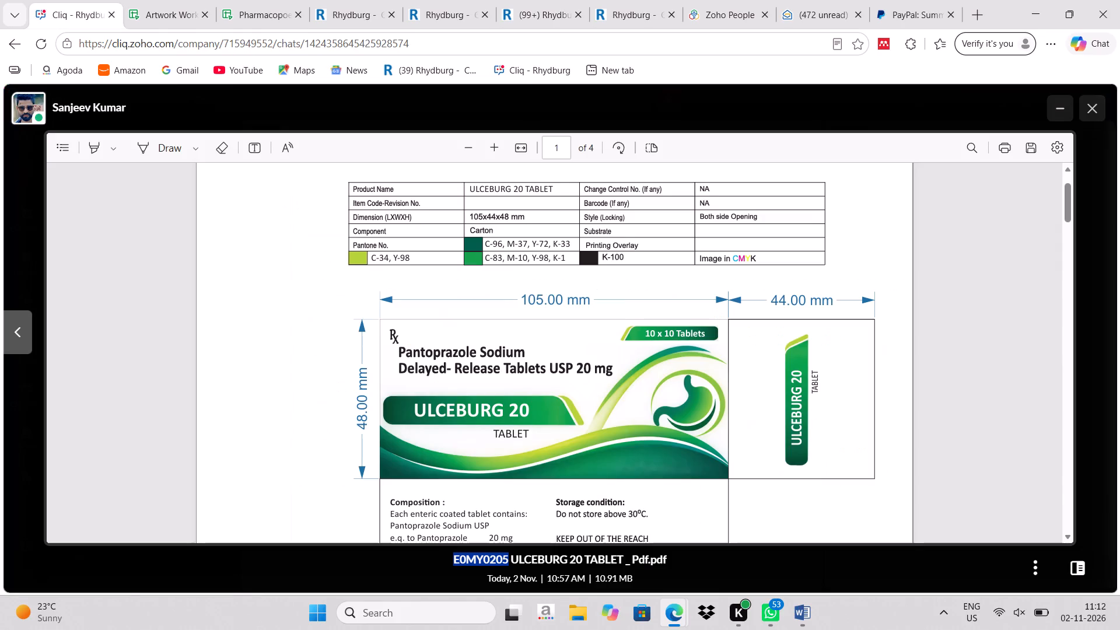
pyautogui.click(1086, 111)
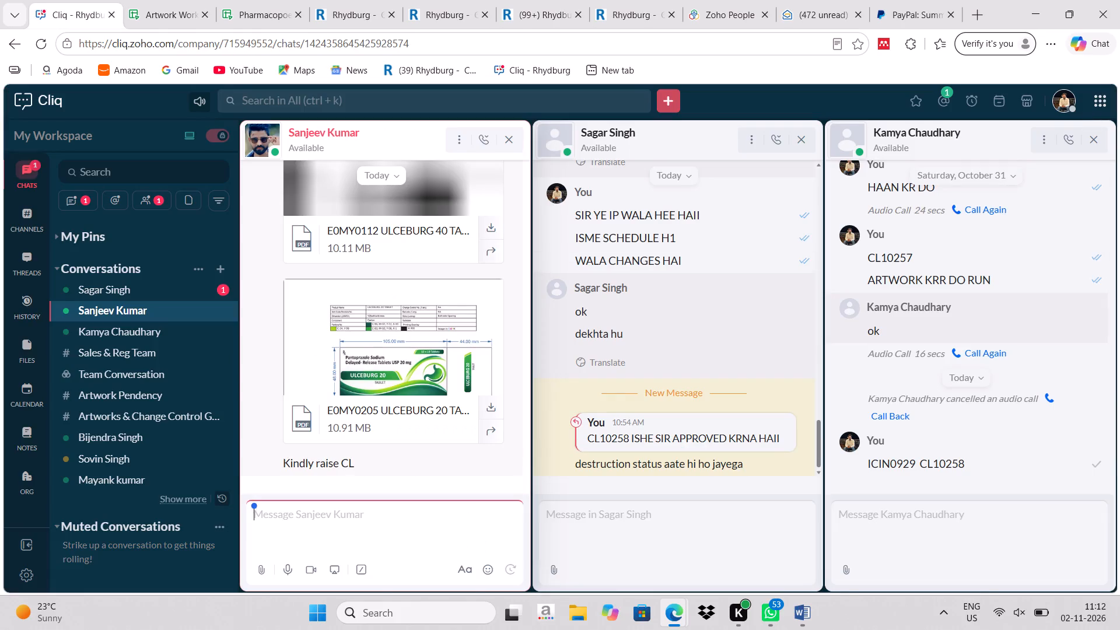
# Reply to Sagar's destruction status message with two consecutive messages, "OK SIR" and "KRWATA HU".
pyautogui.click(97, 295)
pyautogui.scroll(-5, 358, 346)
pyautogui.scroll(-5, 648, 396)
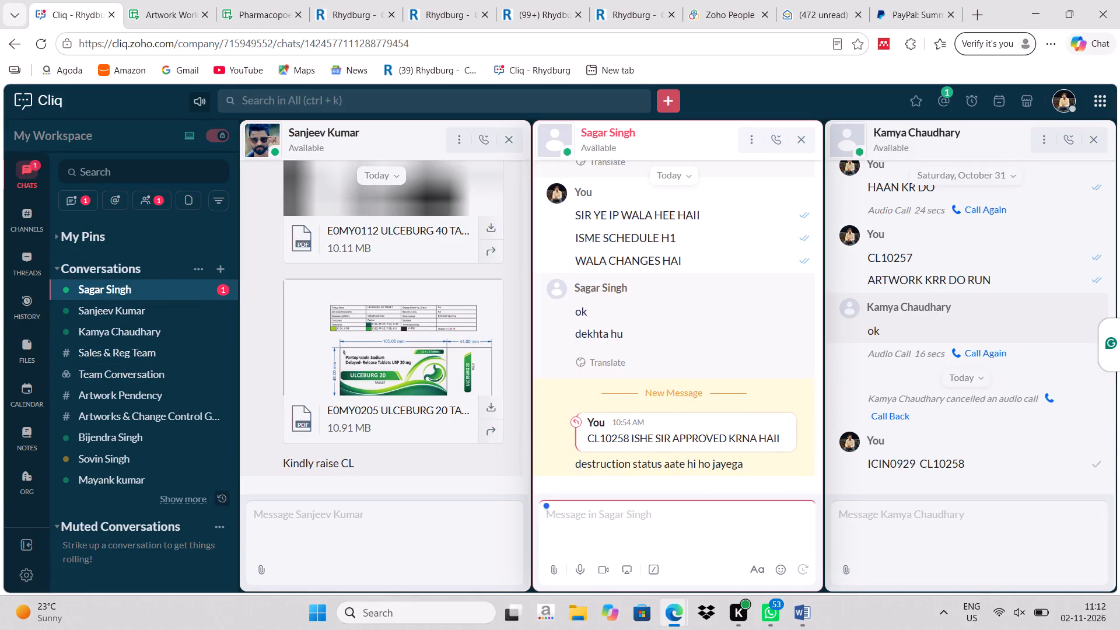
pyautogui.write('OK')
pyautogui.press('space')
pyautogui.write('SIR')
pyautogui.press('Return')
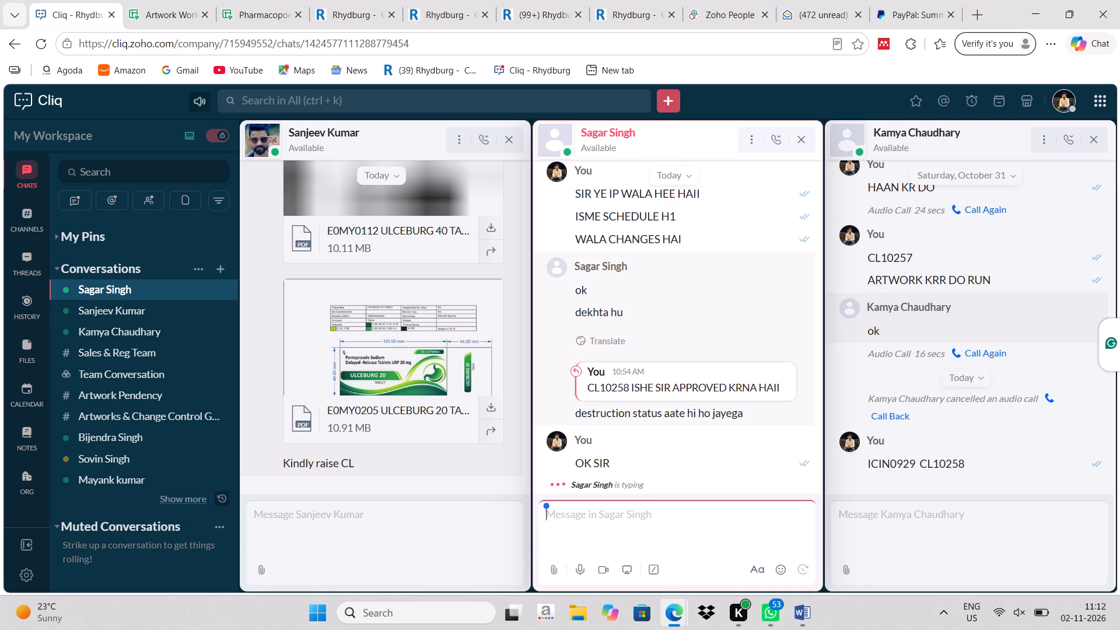
pyautogui.write('KRWATA HU')
pyautogui.press('Return')
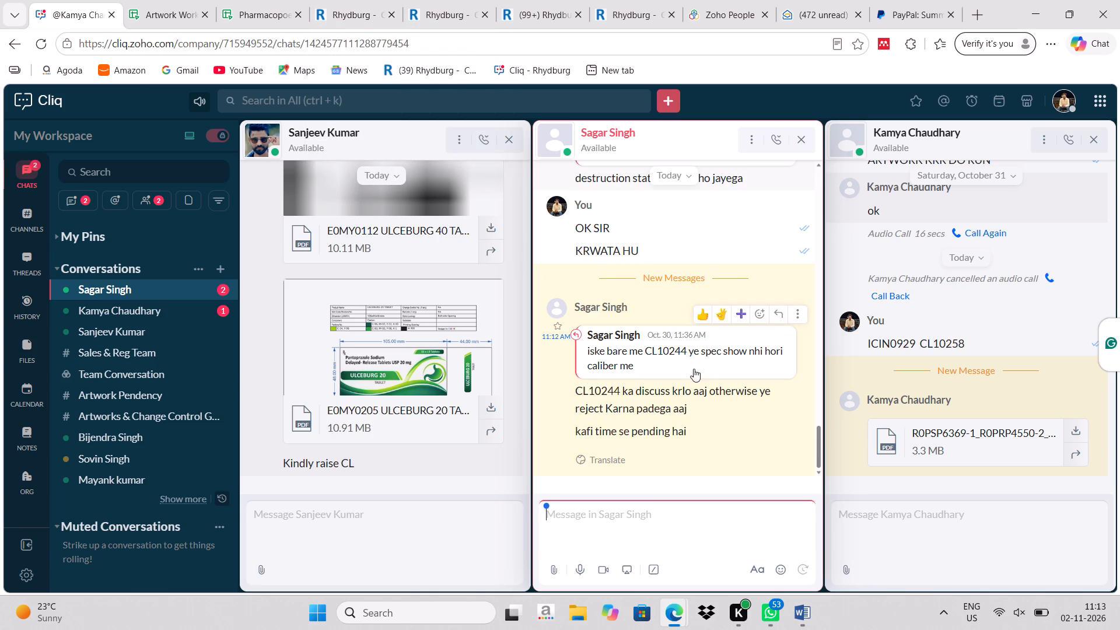
pyautogui.click(776, 315)
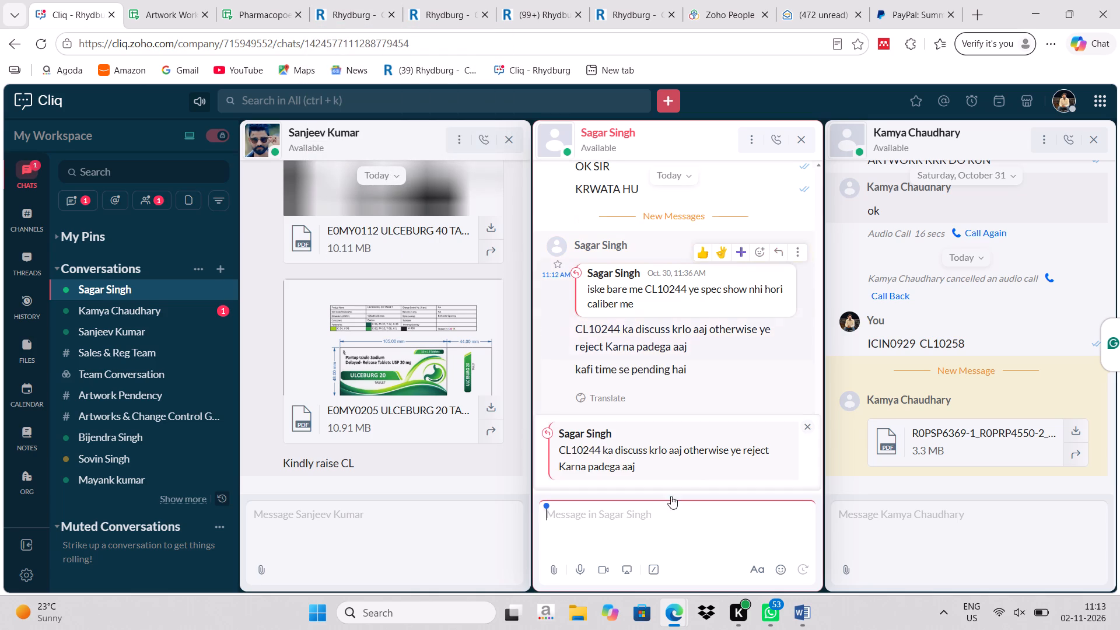
pyautogui.write('SIE')
pyautogui.press('BackSpace')
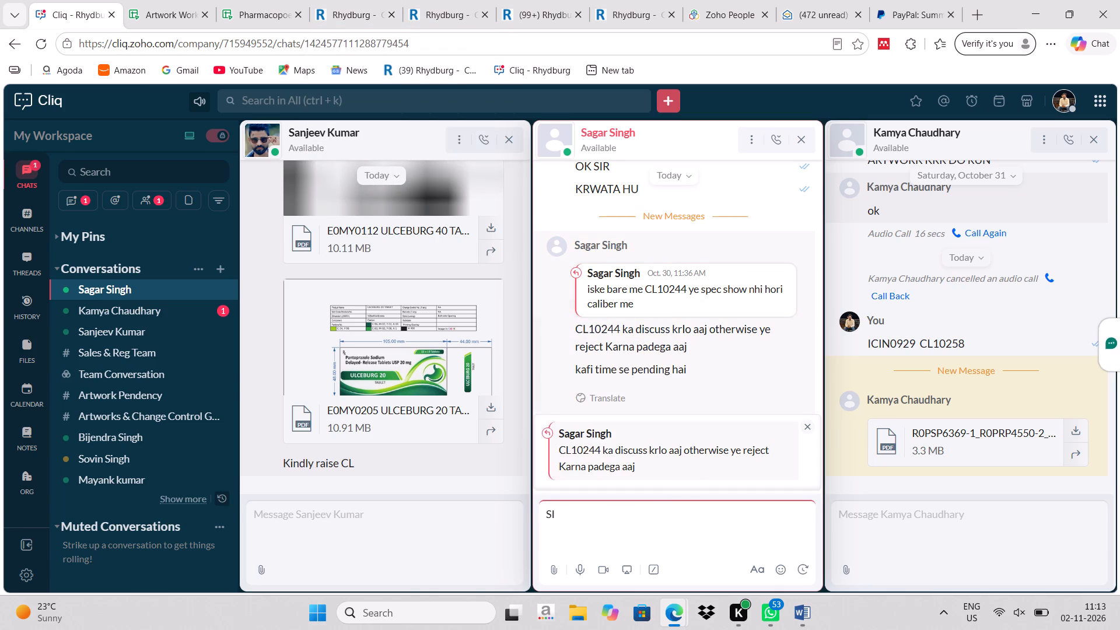
pyautogui.write('R ABHI L')
pyautogui.press('BackSpace')
pyautogui.write('KE LIYEA AAP')
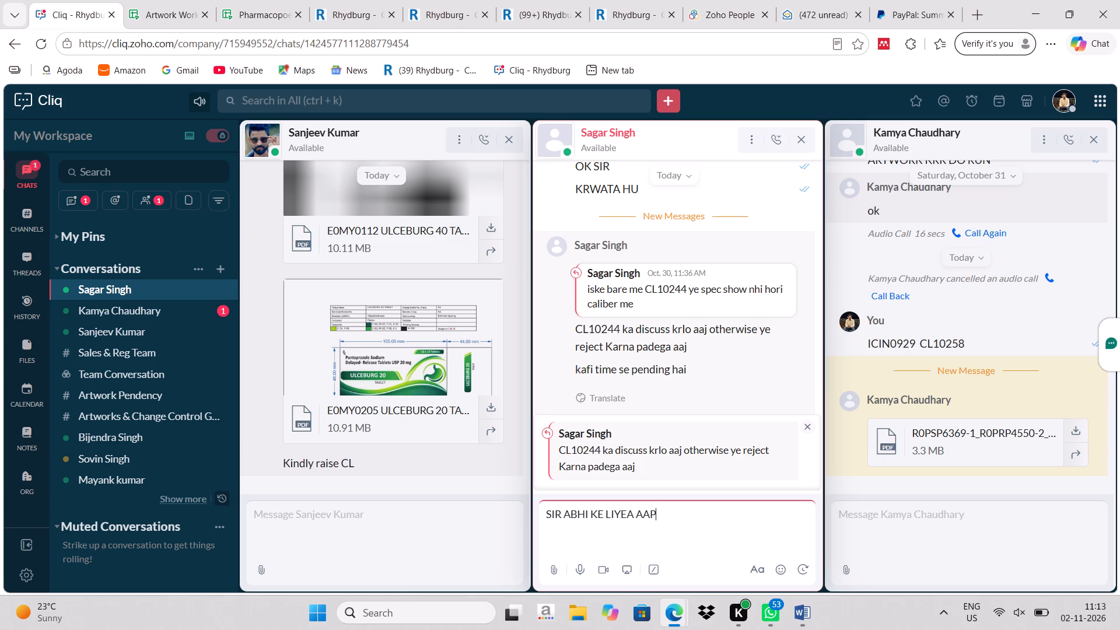
pyautogui.press('Return')
pyautogui.write('KRR DEJYEA ISKO')
pyautogui.press('Return')
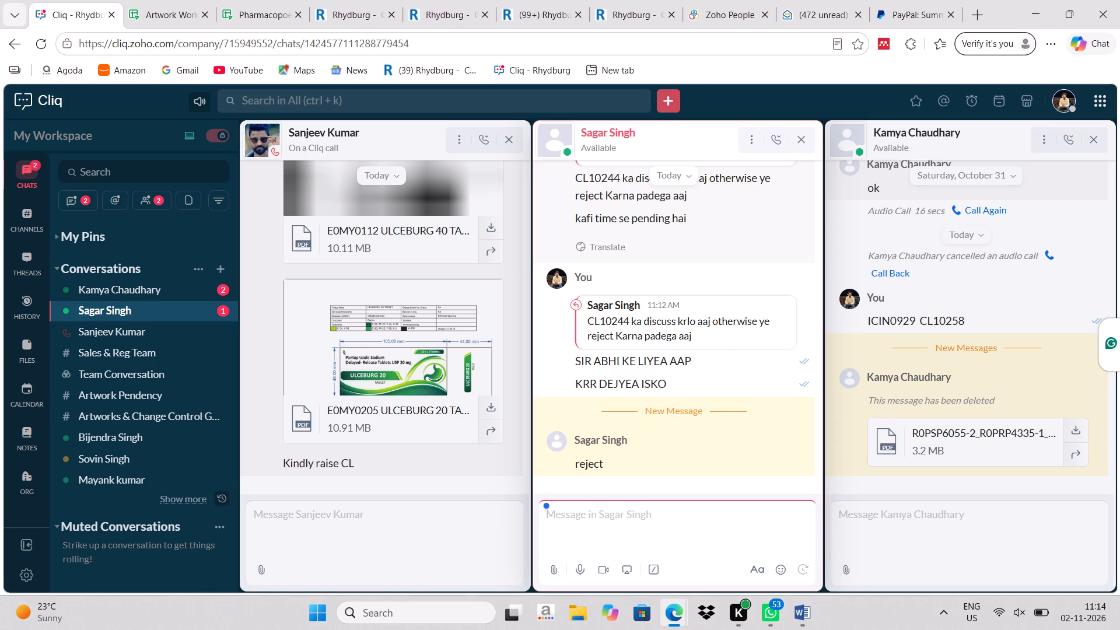
# Open the R0PSP6055-2 / R0PRP4335-1 artwork PDF sent by Kamya and review its carton and foil pages.
pyautogui.click(927, 450)
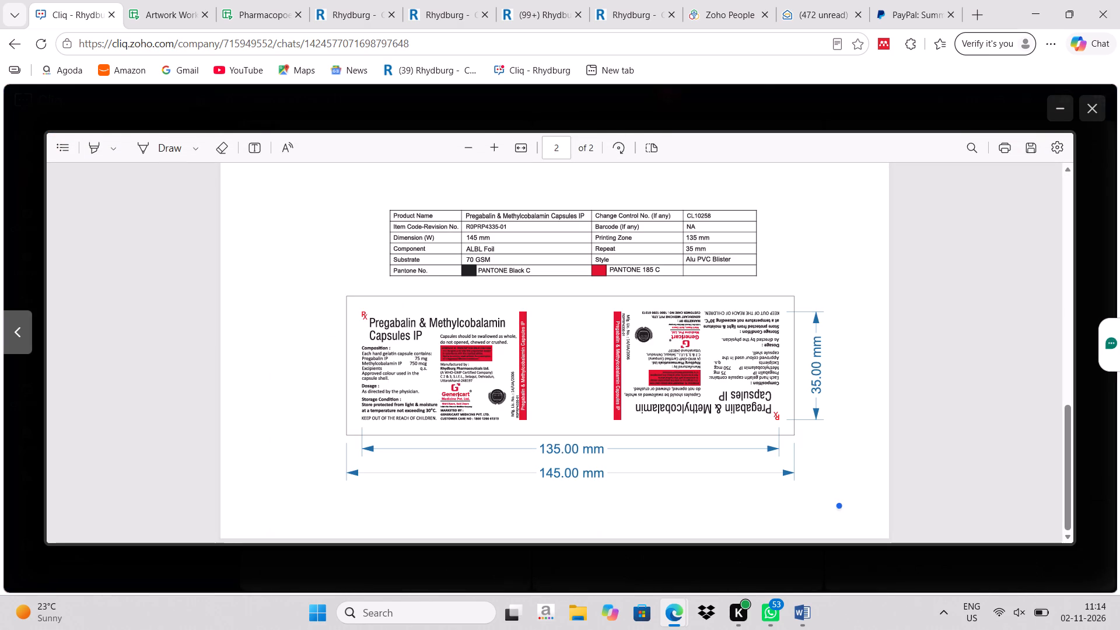
pyautogui.scroll(4, 512, 374)
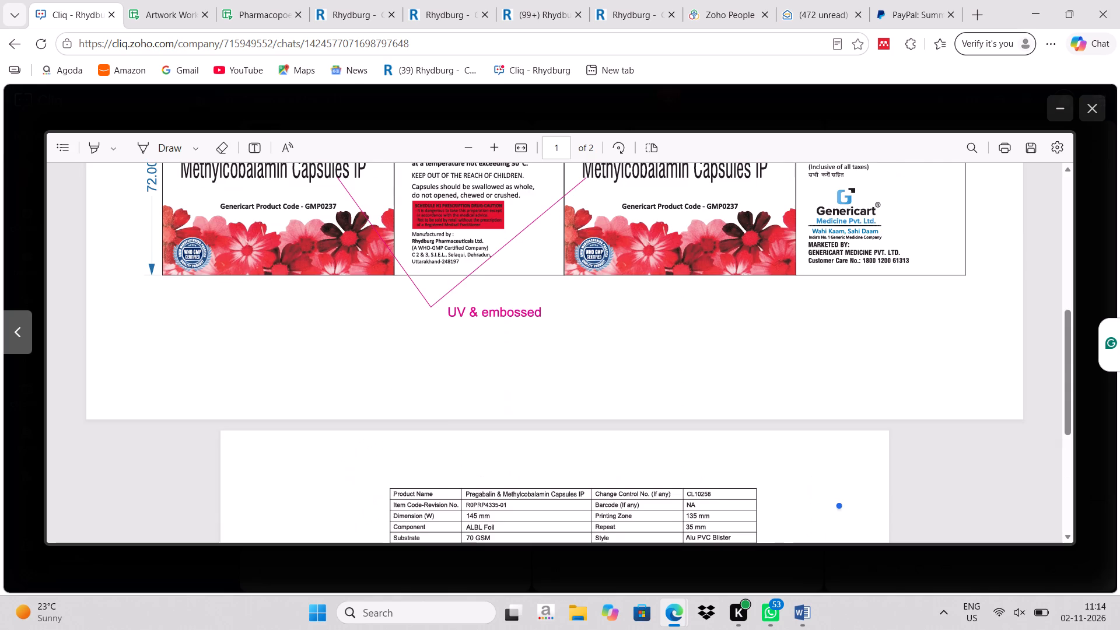
pyautogui.scroll(12, 515, 374)
pyautogui.scroll(-5, 516, 380)
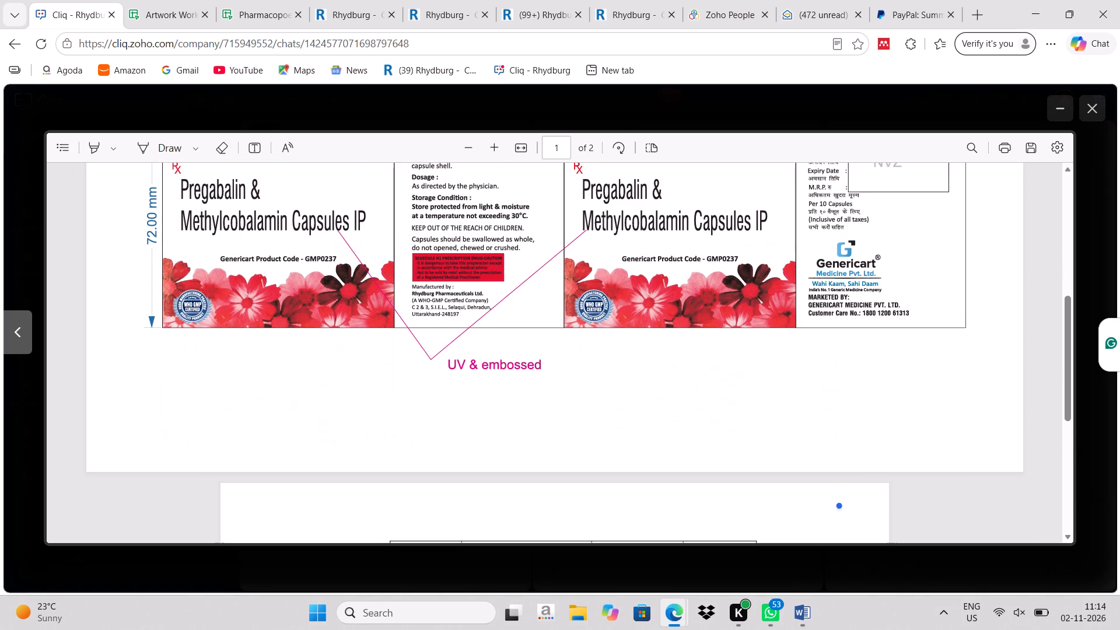
pyautogui.scroll(12, 515, 394)
pyautogui.scroll(-3, 491, 370)
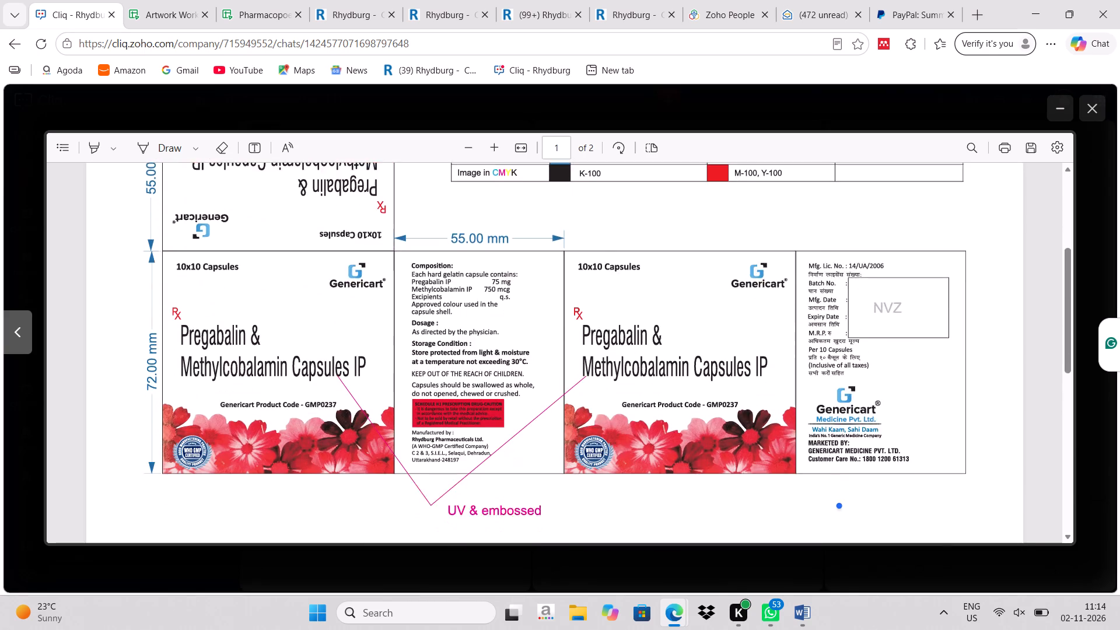
pyautogui.scroll(-3, 488, 355)
pyautogui.scroll(10, 488, 355)
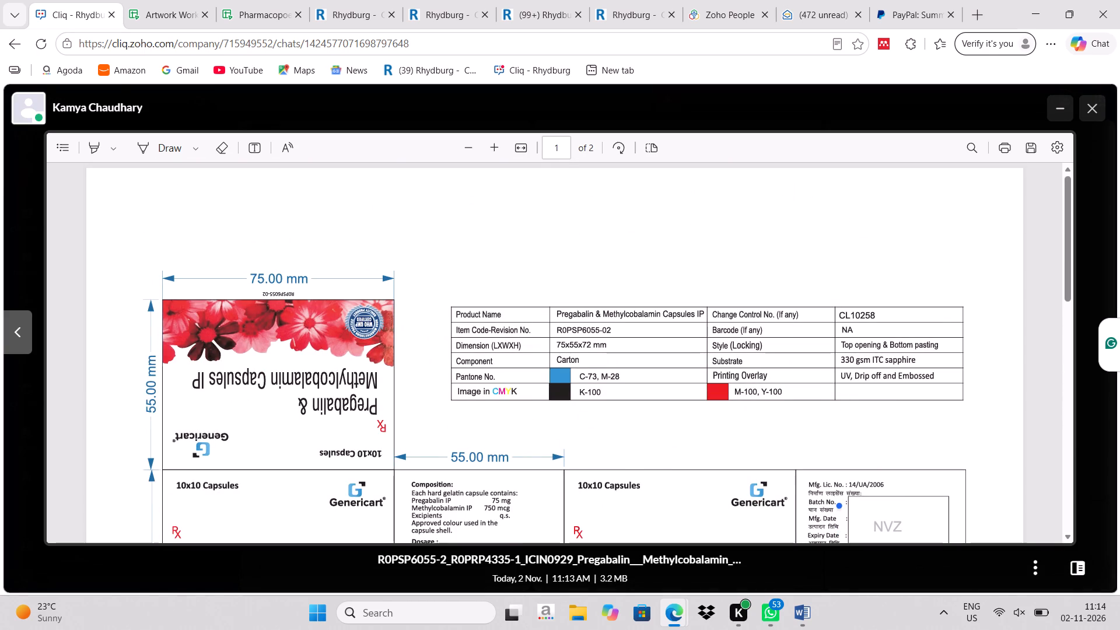
# Copy ICIN0929 from the PDF's file name and open the Regulatory Artwork page in the Caliber window.
pyautogui.moveTo(524, 559); pyautogui.dragTo(570, 562)
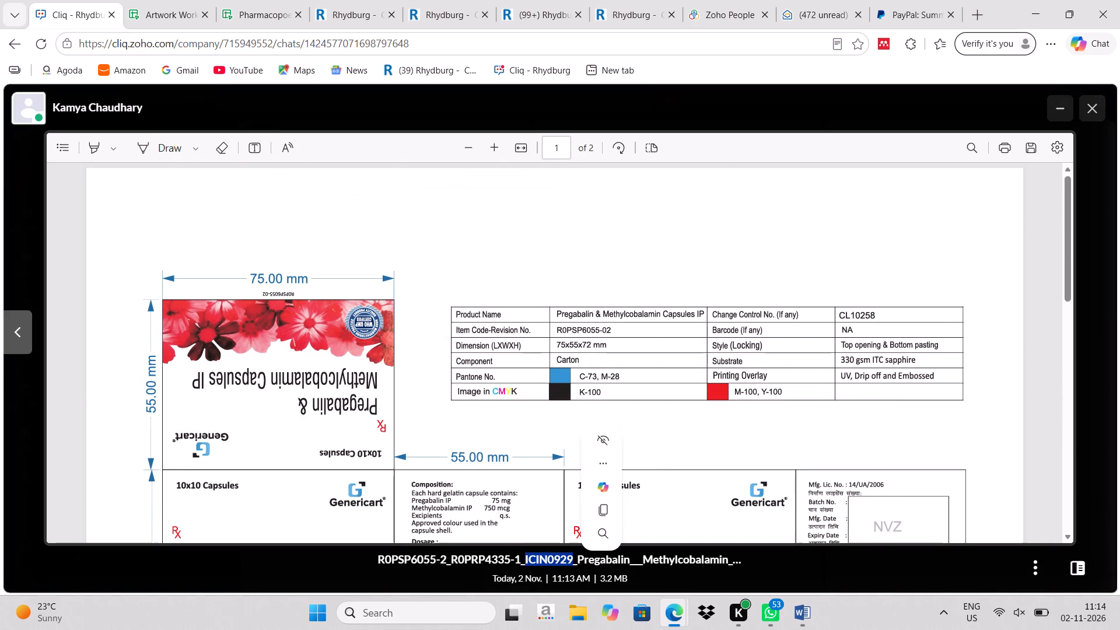
pyautogui.click(598, 507)
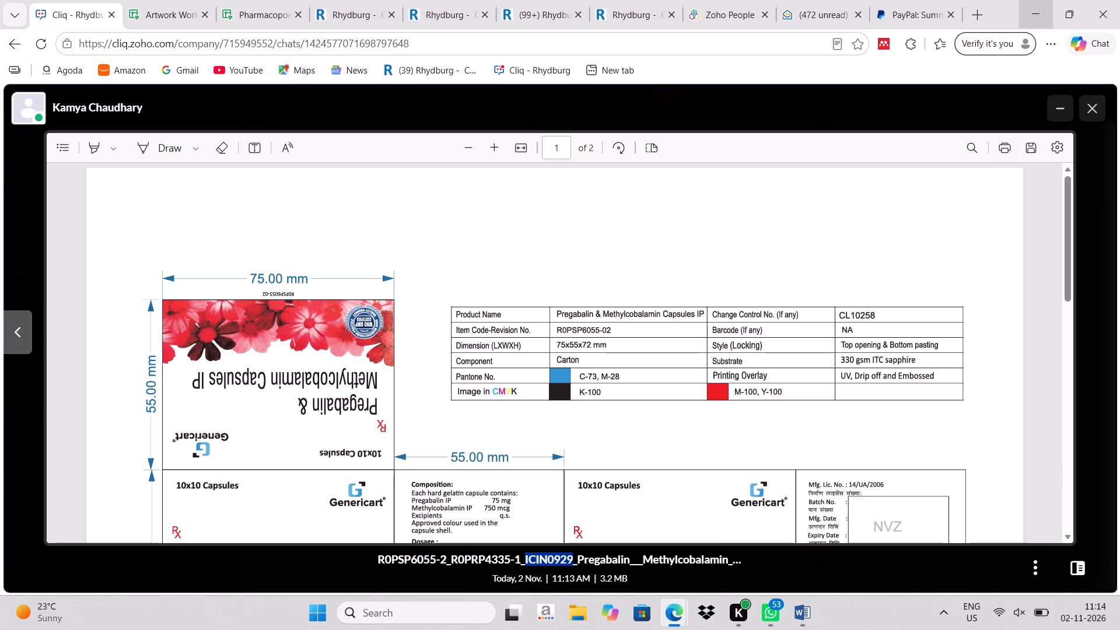
pyautogui.click(1067, 12)
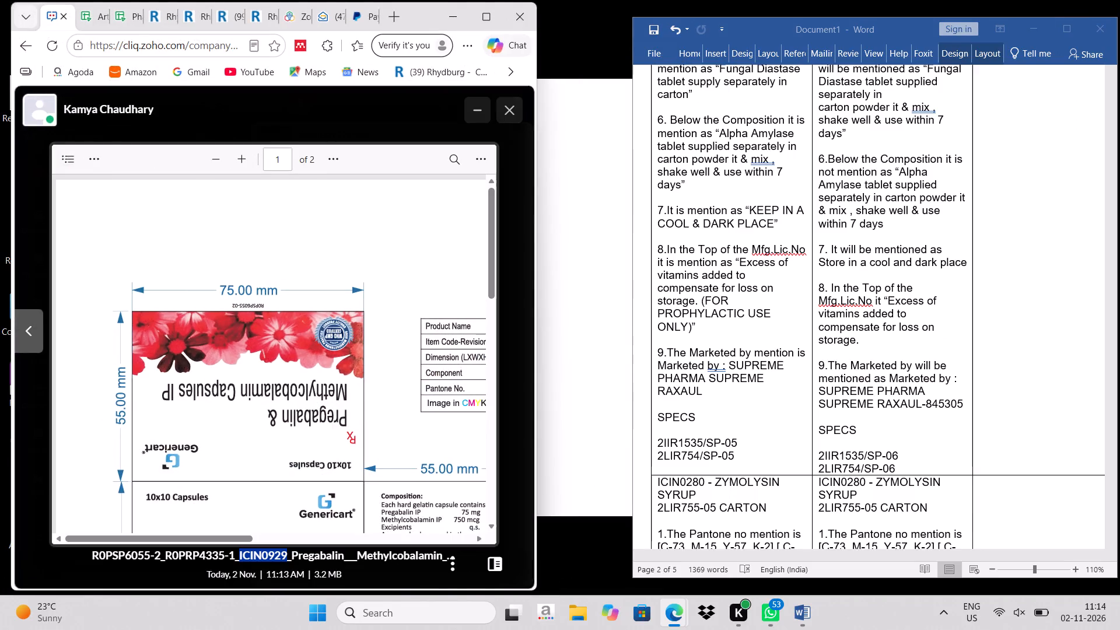
pyautogui.click(674, 553)
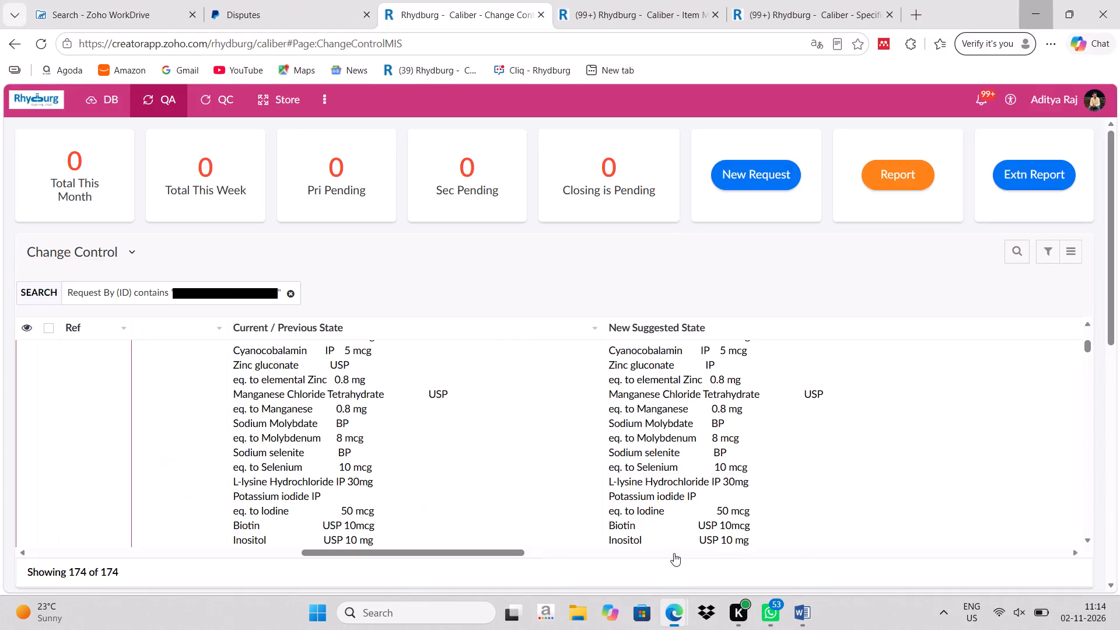
pyautogui.click(1075, 7)
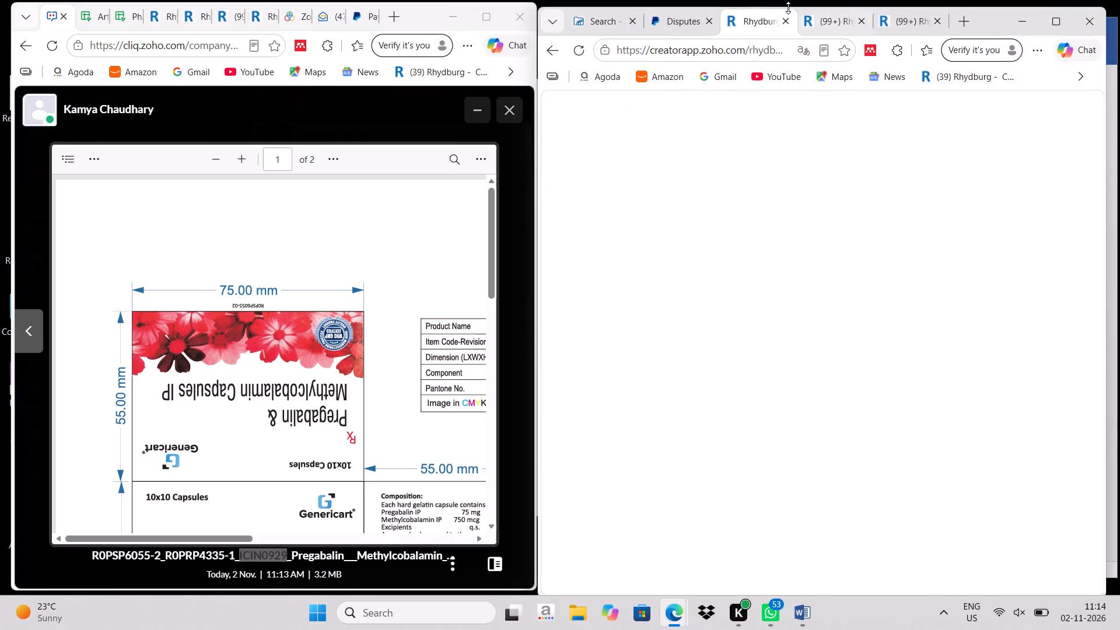
pyautogui.click(741, 23)
pyautogui.click(846, 22)
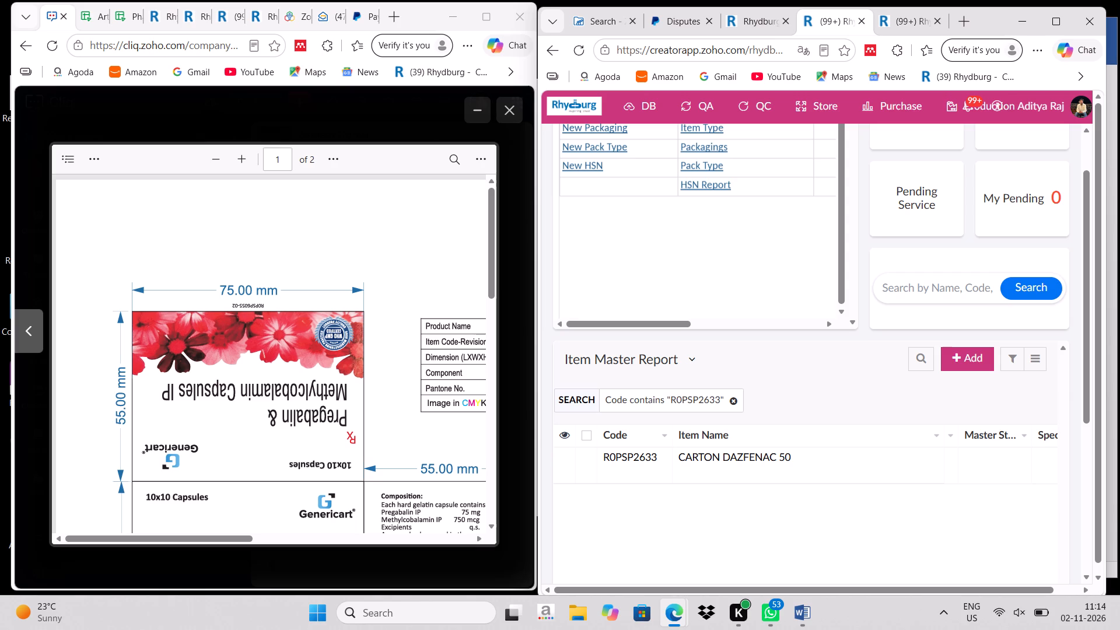
pyautogui.click(1060, 18)
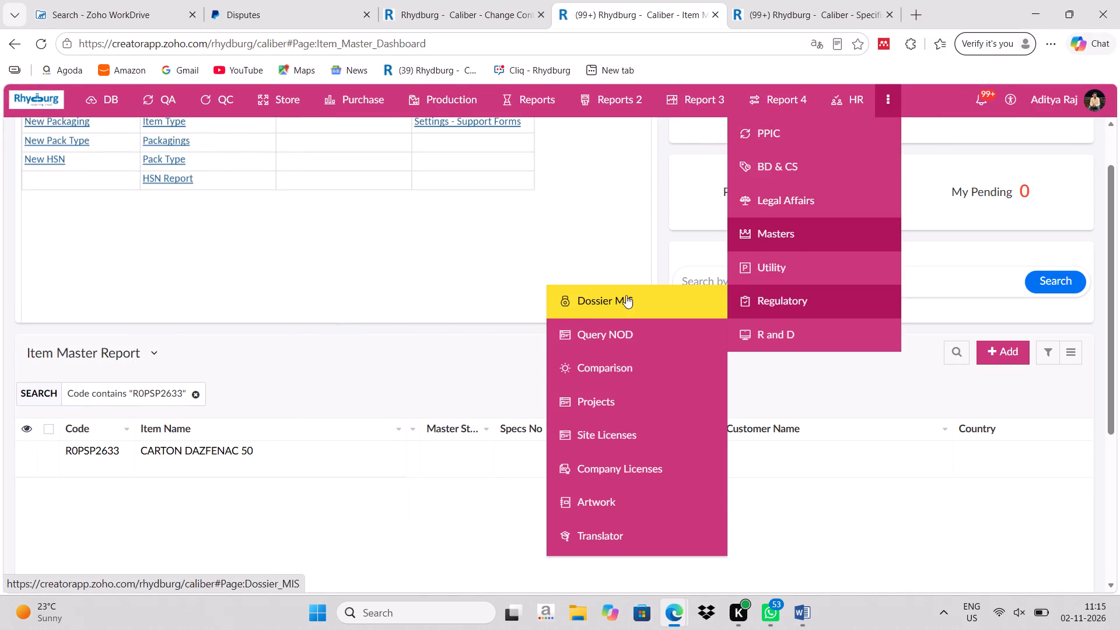
pyautogui.click(573, 499)
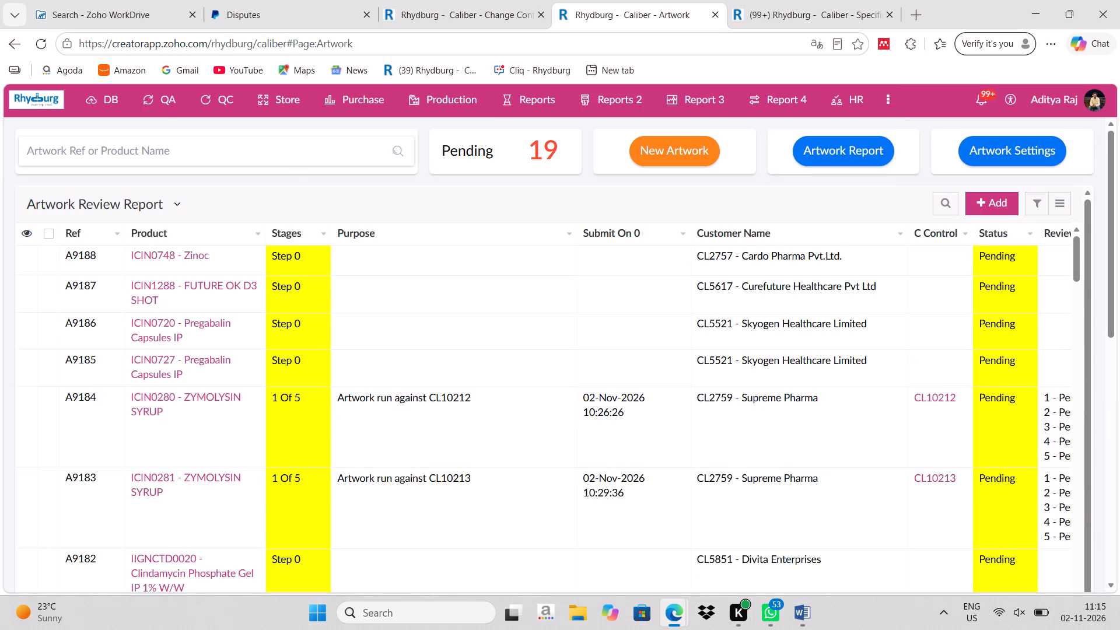
# Filter the Artwork Review Report by Product containing ICIN0929 and place its window beside the Cliq PDF.
pyautogui.click(151, 234)
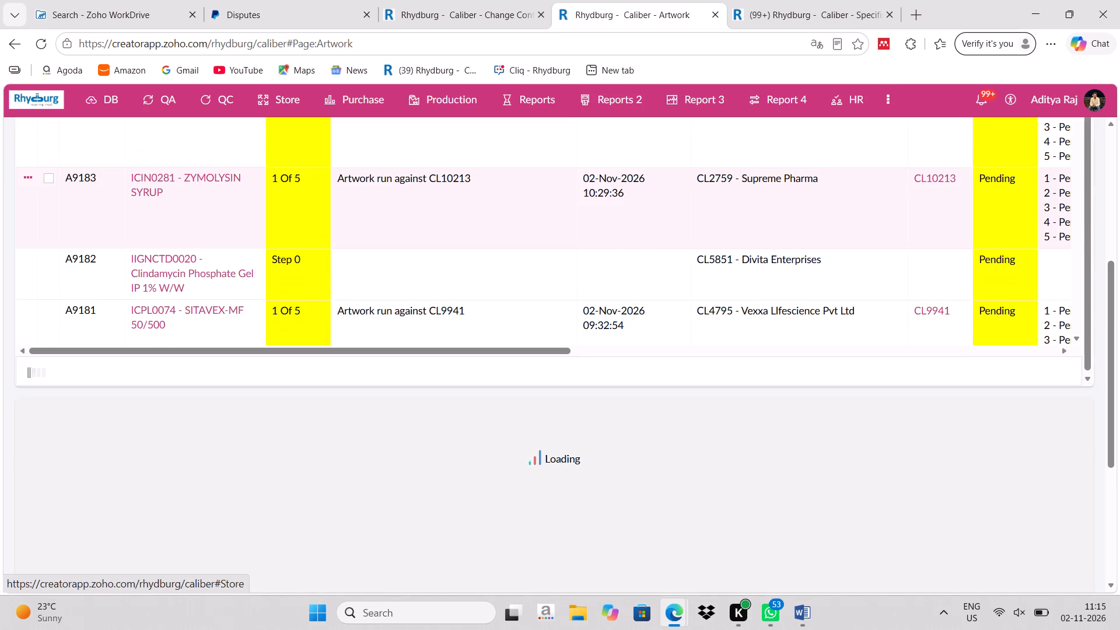
pyautogui.moveTo(1111, 274); pyautogui.dragTo(1119, 178)
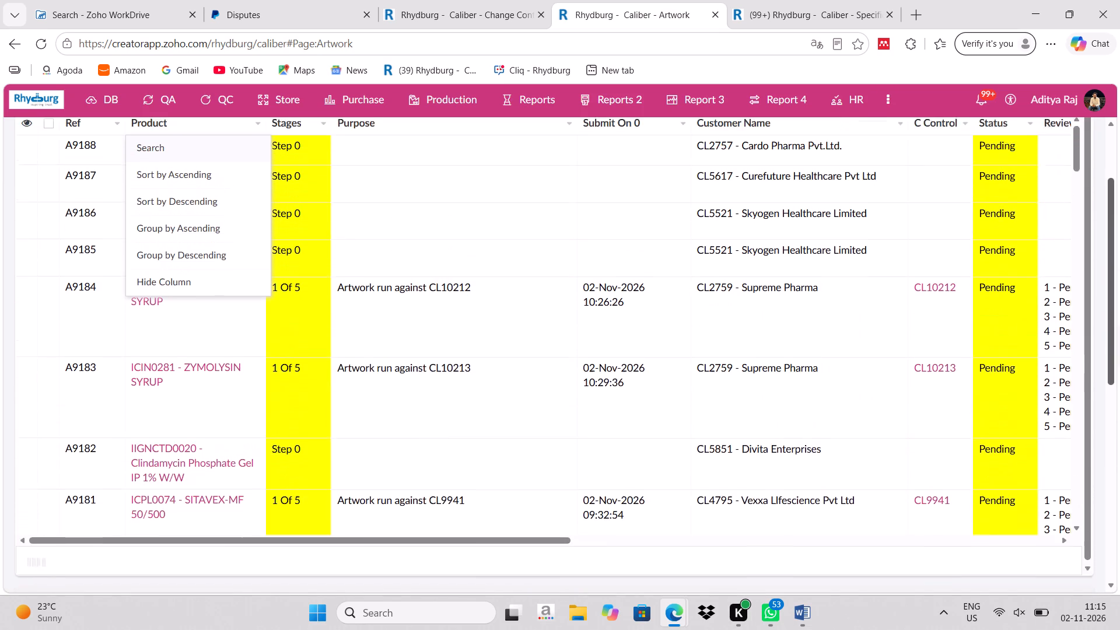
pyautogui.moveTo(1119, 178); pyautogui.dragTo(1119, 171)
pyautogui.click(148, 190)
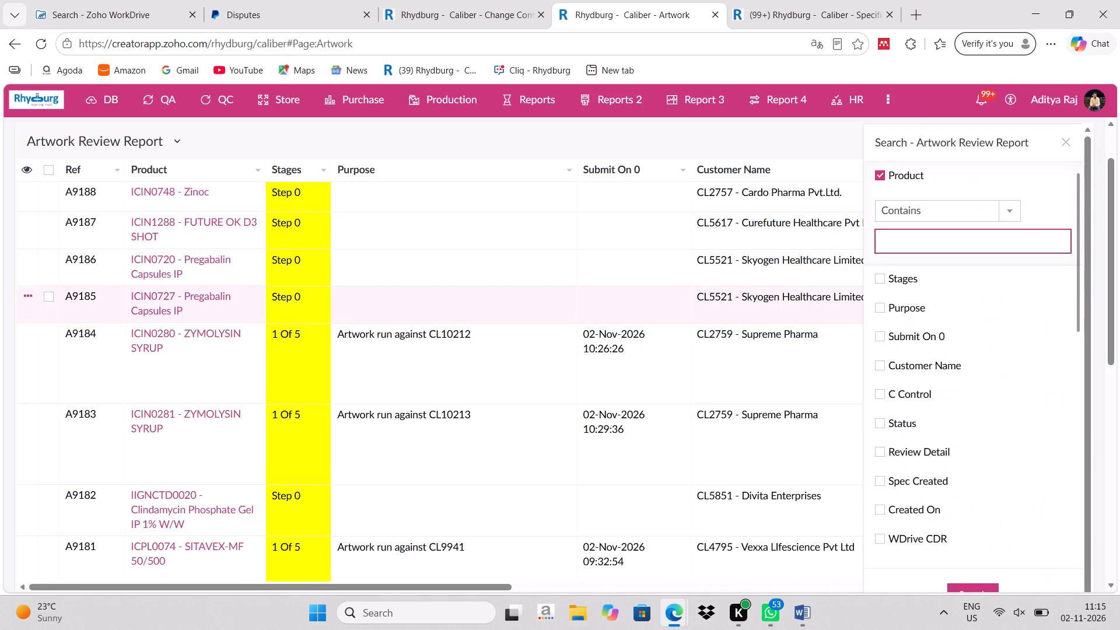
pyautogui.hotkey('ctrl', 'v')
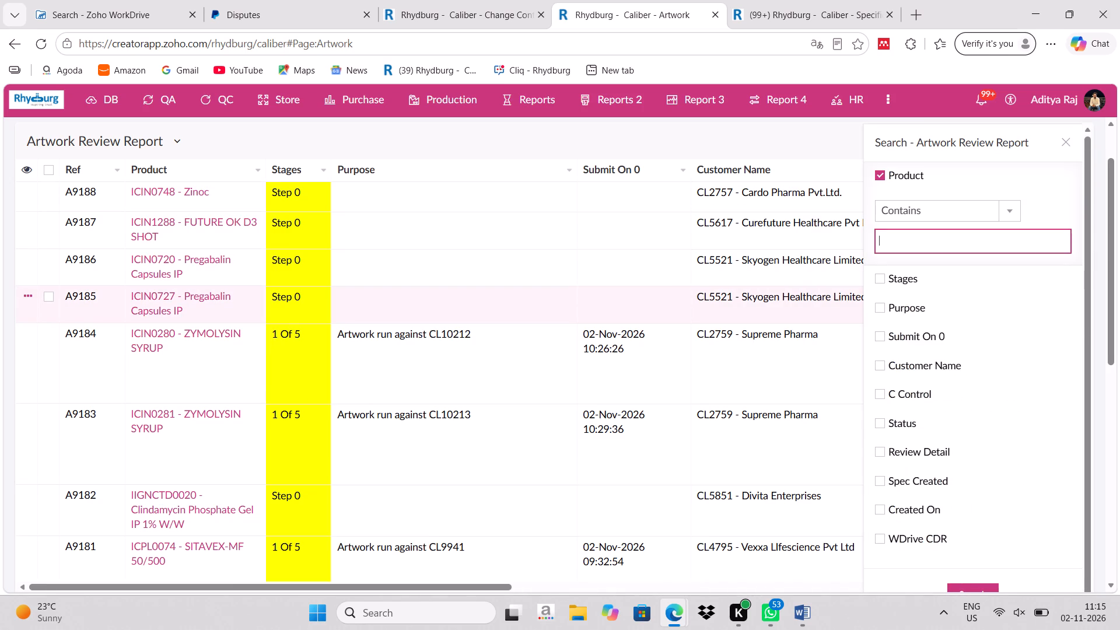
pyautogui.press('Return')
pyautogui.press('Return')
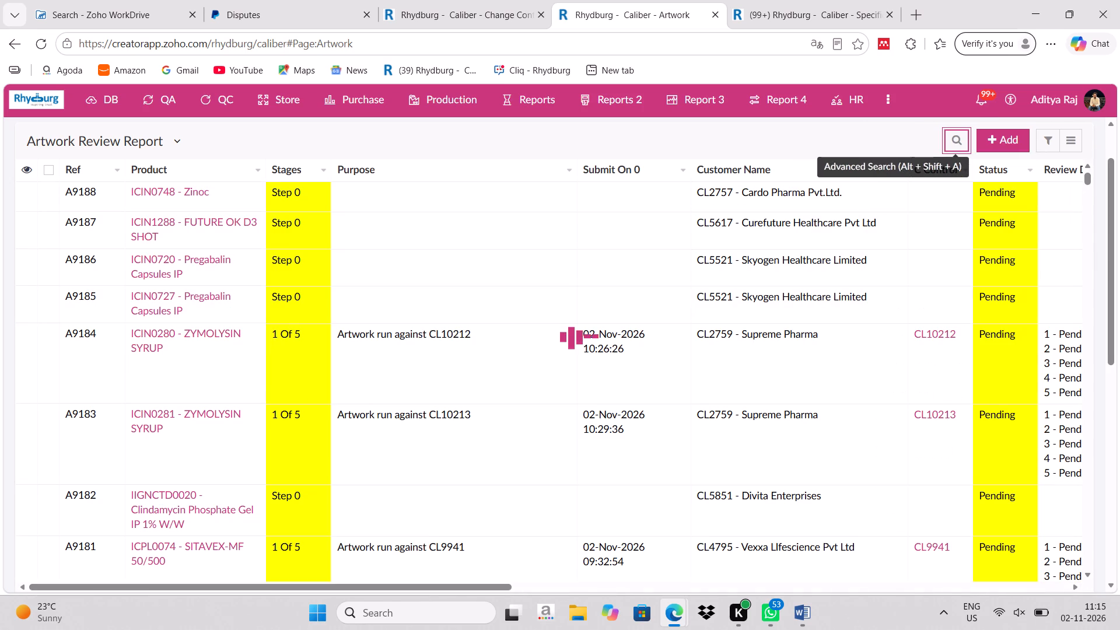
pyautogui.click(1072, 2)
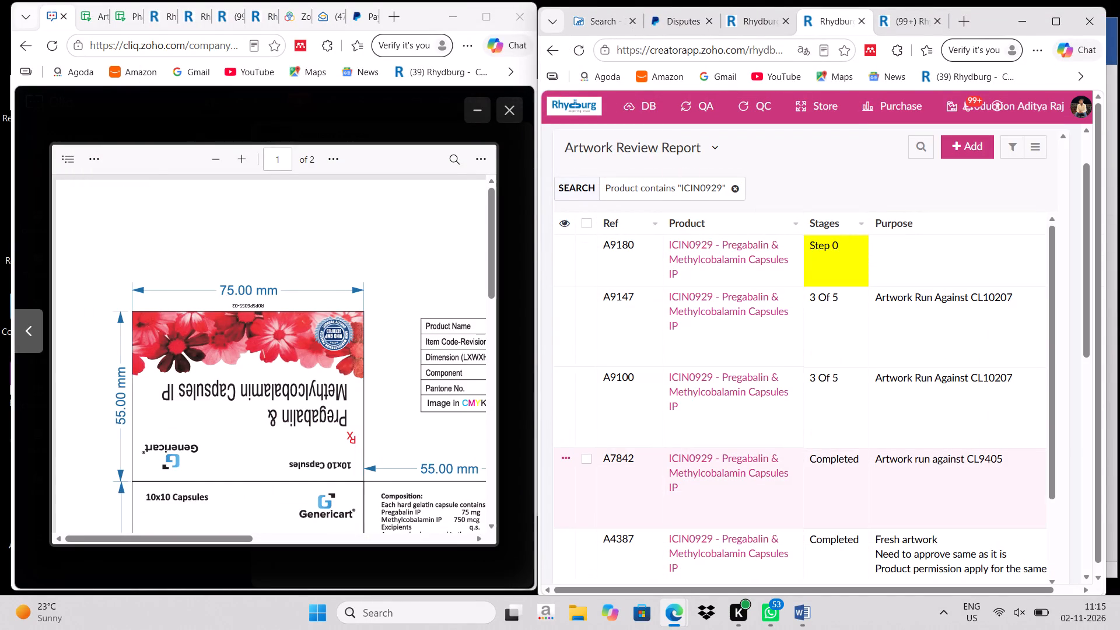
# Open artwork record A7842, run against CL9405, and view its artwork PDF at 200% zoom.
pyautogui.click(839, 463)
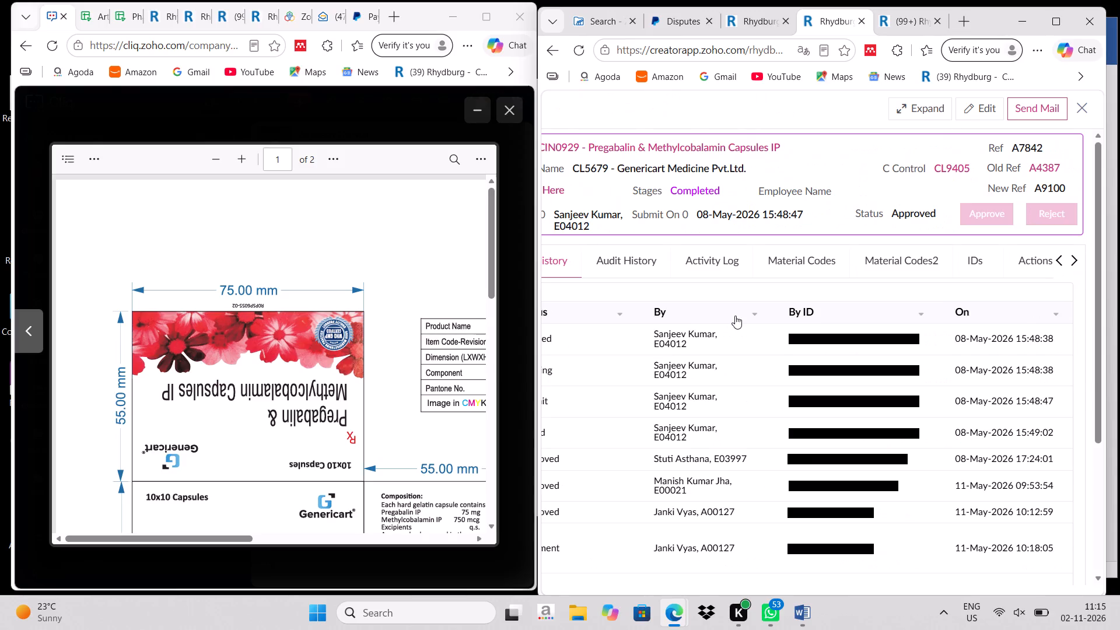
pyautogui.click(554, 192)
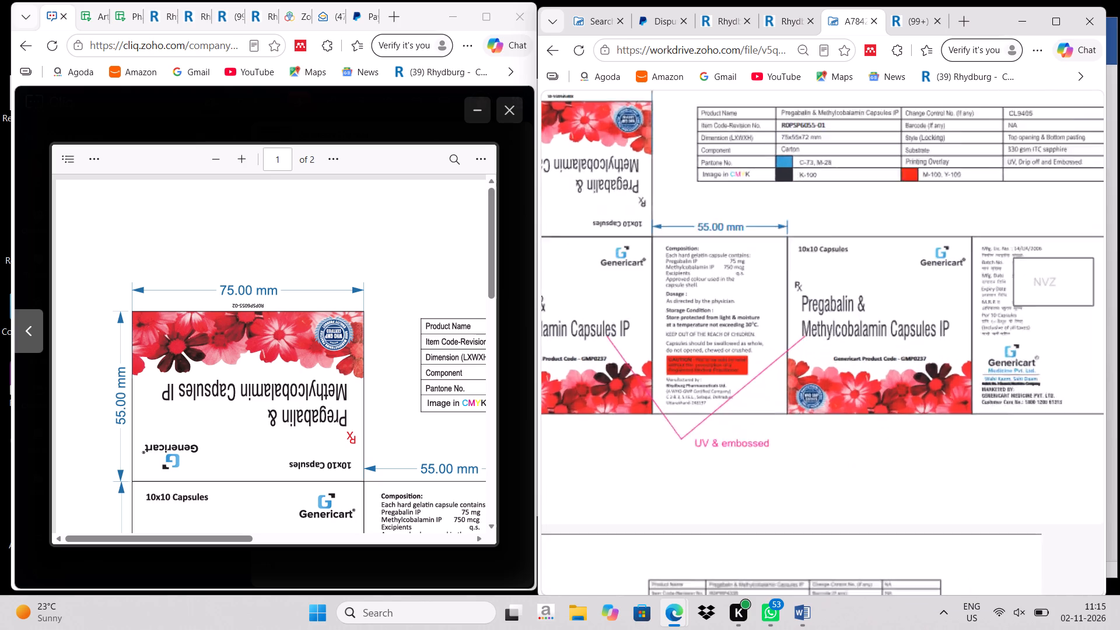
pyautogui.scroll(6, 824, 378)
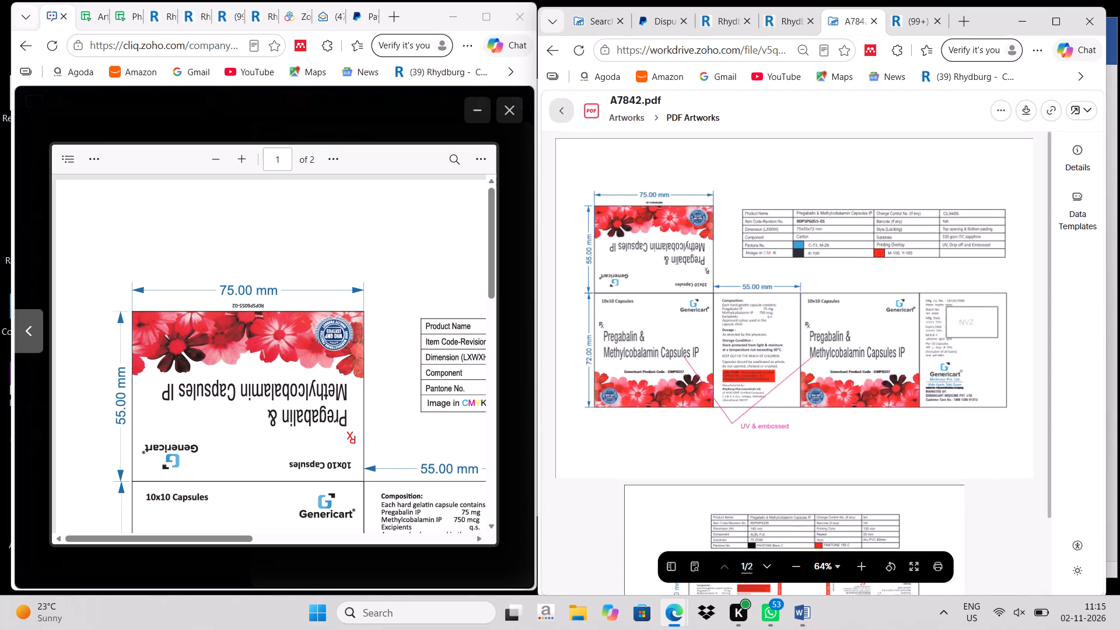
pyautogui.click(827, 563)
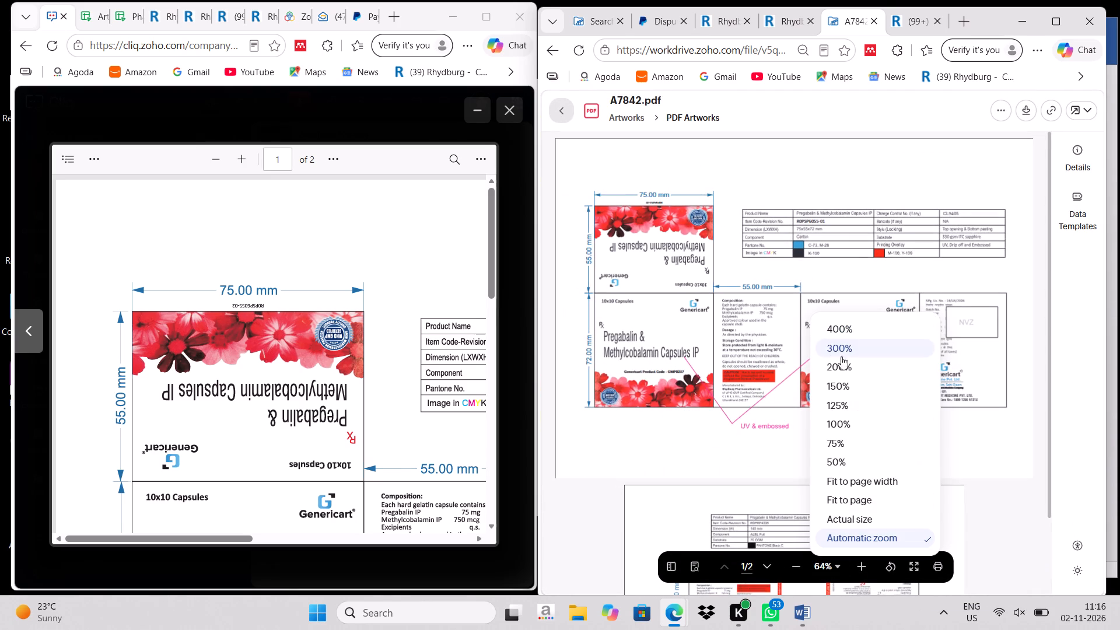
pyautogui.click(843, 369)
# Compare the carton page of Kamya's new artwork with A7842, checking the panels, Rx symbol, specification table and overlay details.
pyautogui.scroll(-1, 841, 365)
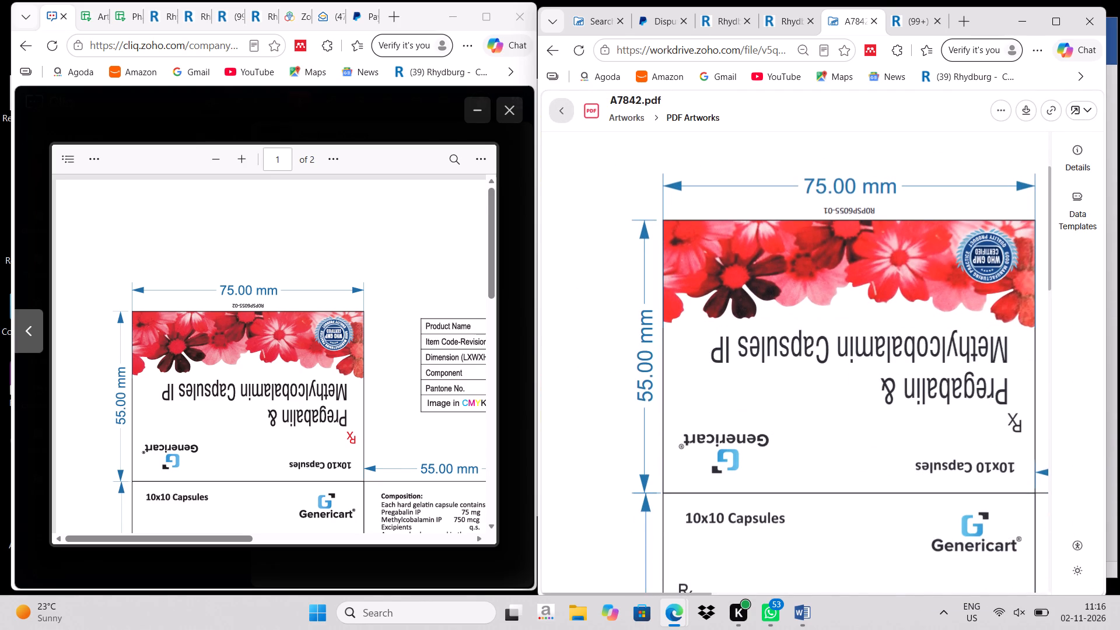
pyautogui.hscroll(1, 370, 373)
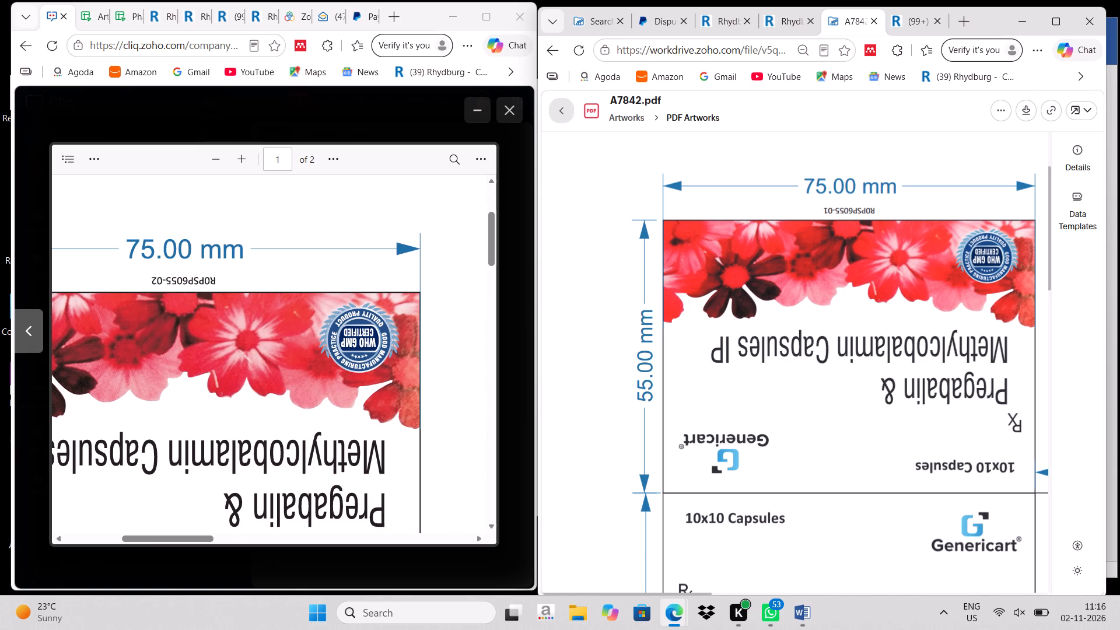
pyautogui.hscroll(1, 382, 370)
pyautogui.scroll(-1, 383, 370)
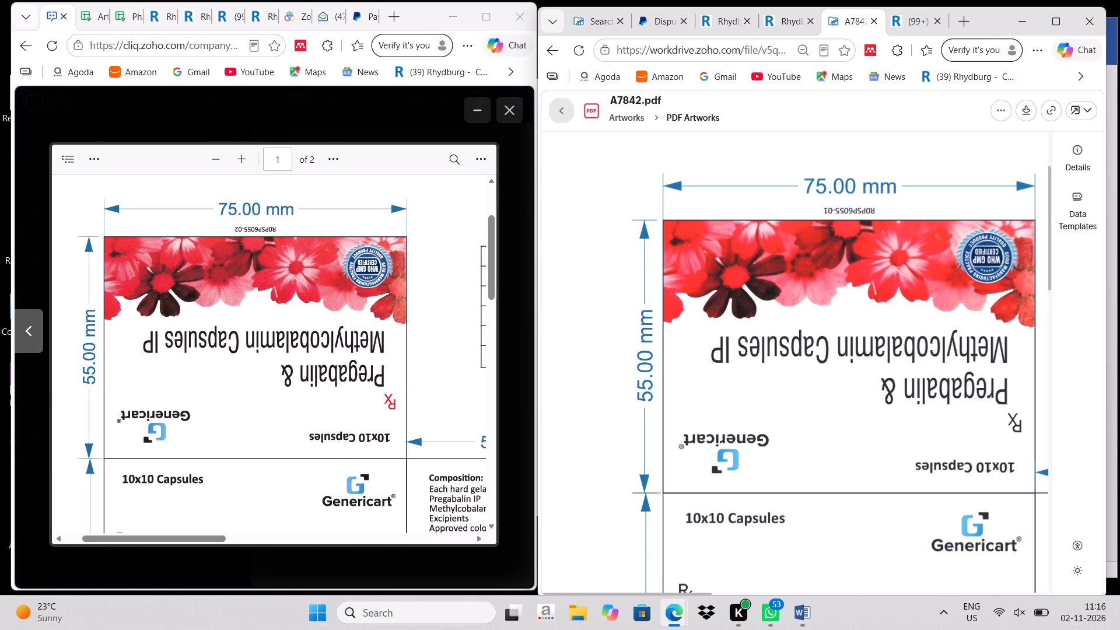
pyautogui.hscroll(-2, 862, 386)
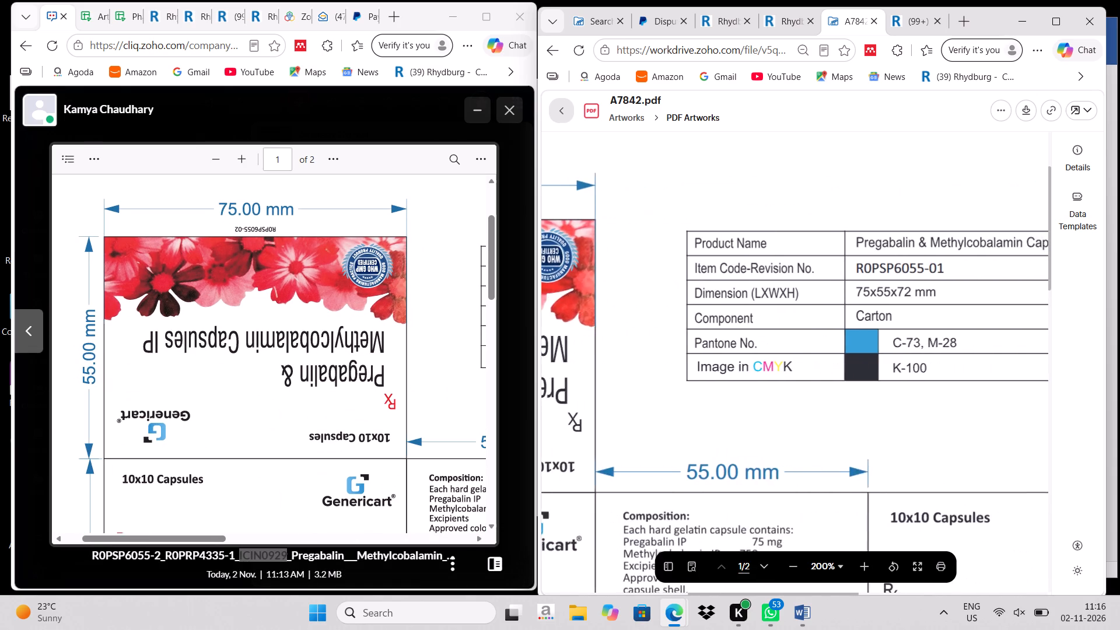
pyautogui.hscroll(-7, 862, 386)
pyautogui.scroll(1, 325, 409)
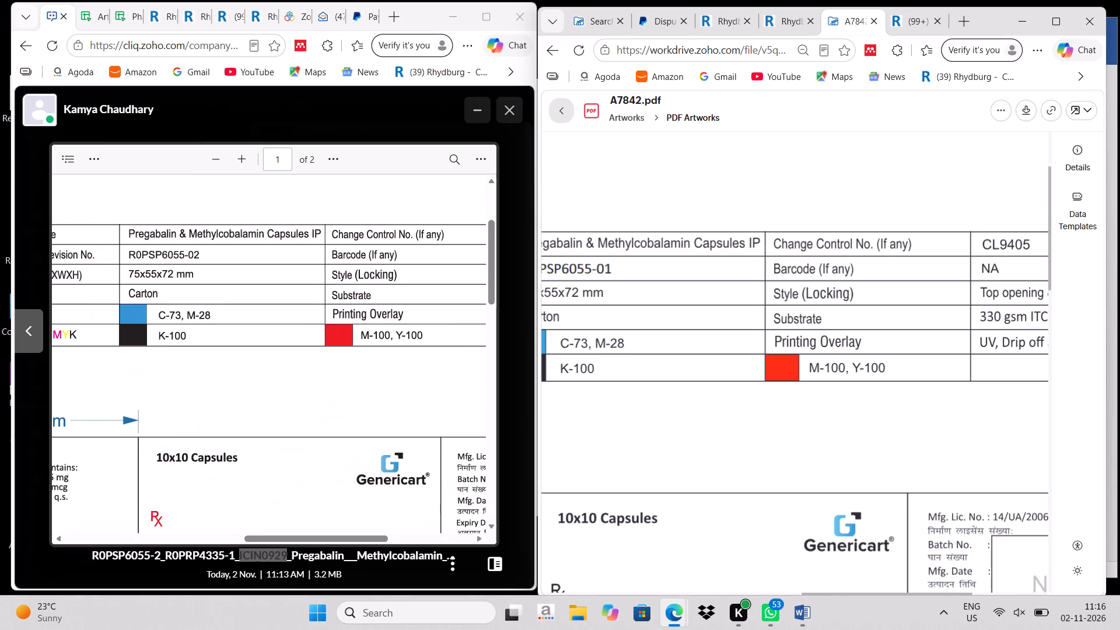
pyautogui.scroll(1, 325, 409)
pyautogui.hscroll(-2, 322, 411)
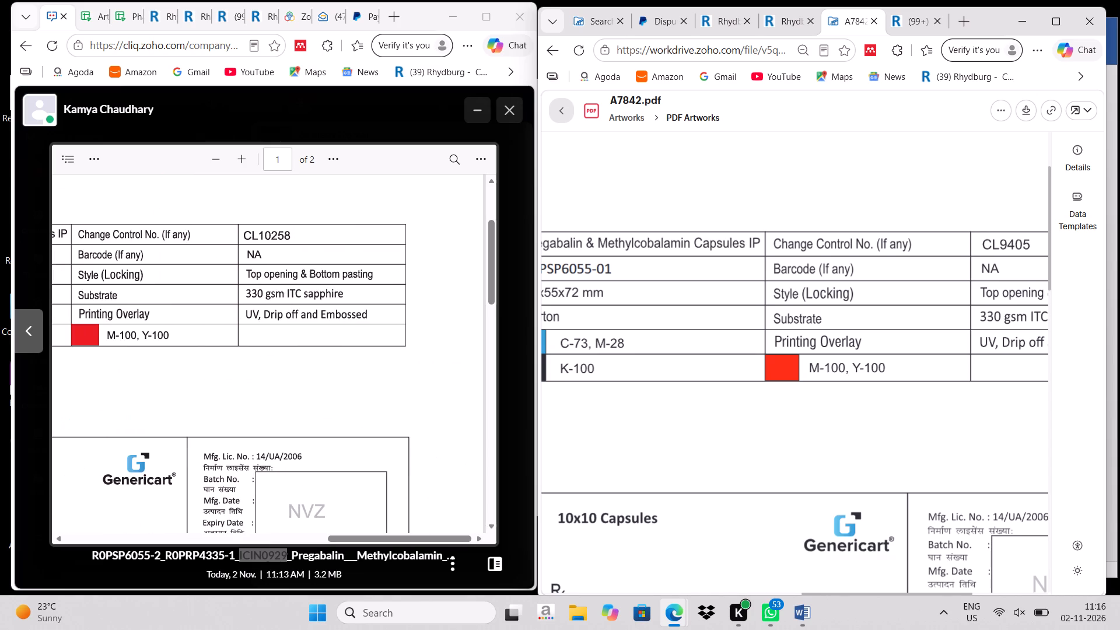
pyautogui.hscroll(-1, 322, 411)
pyautogui.hscroll(-1, 838, 362)
pyautogui.scroll(-2, 838, 362)
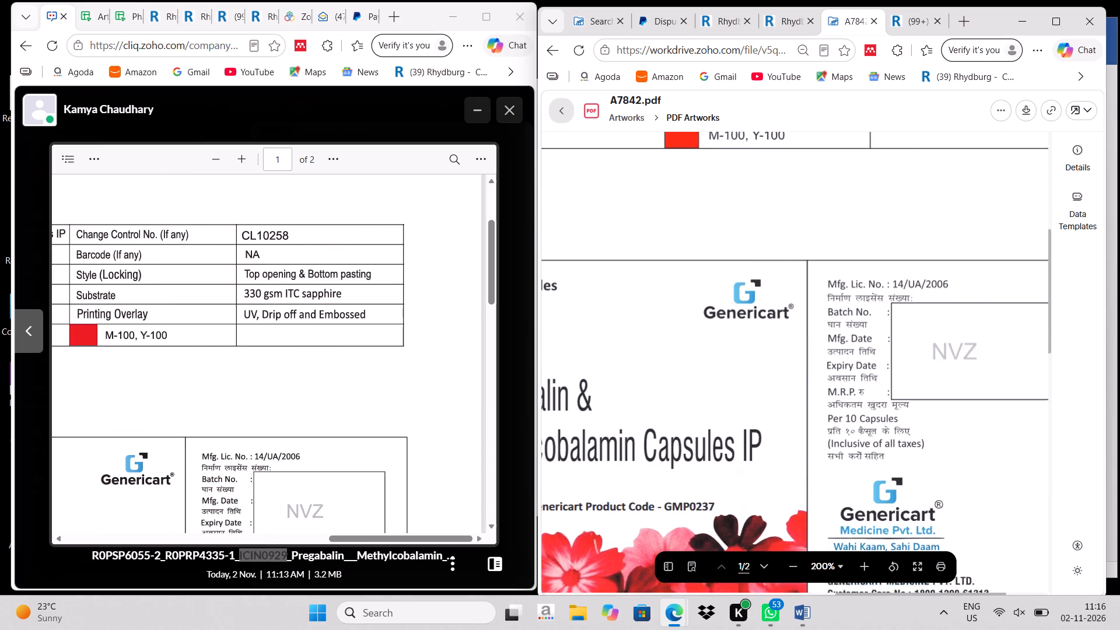
pyautogui.scroll(-1, 838, 362)
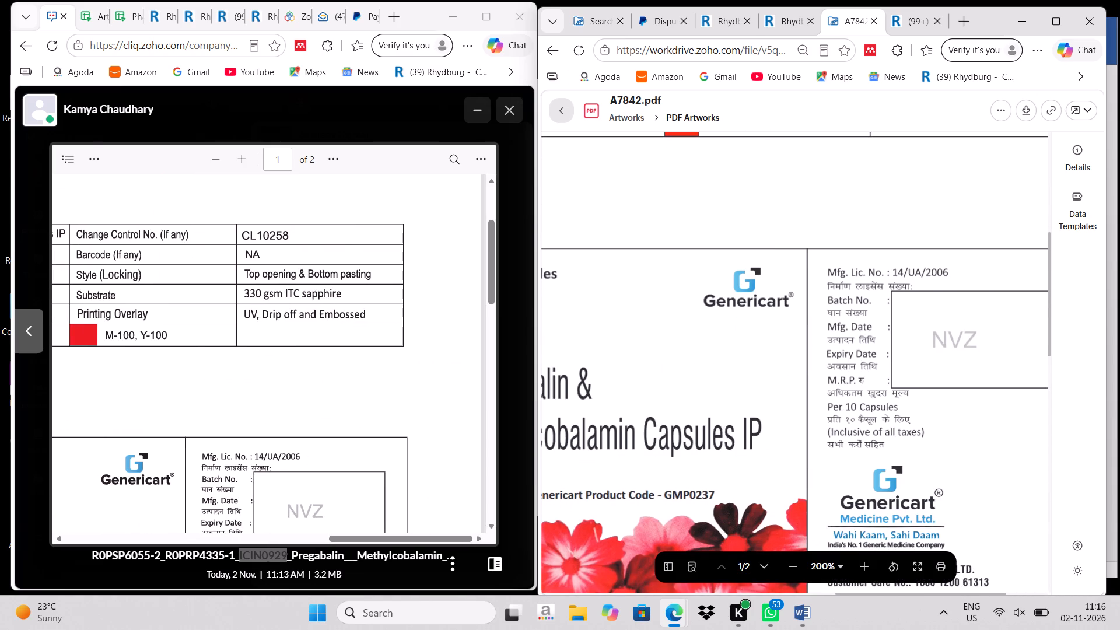
pyautogui.scroll(5, 766, 349)
pyautogui.scroll(-1, 766, 349)
pyautogui.hscroll(1, 766, 349)
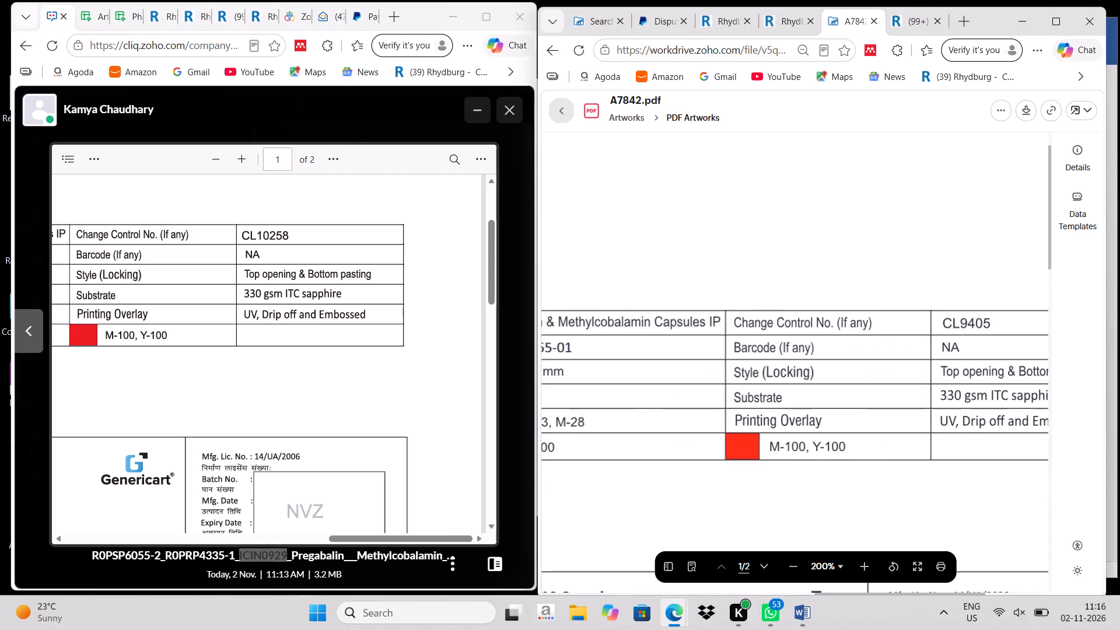
pyautogui.scroll(-2, 766, 349)
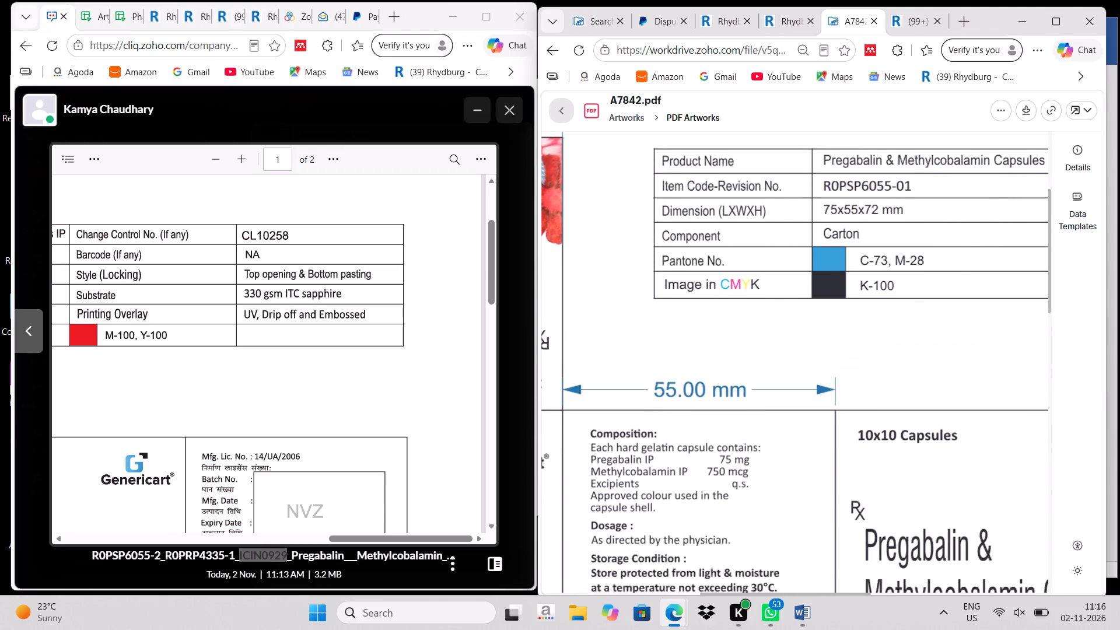
pyautogui.scroll(-1, 766, 349)
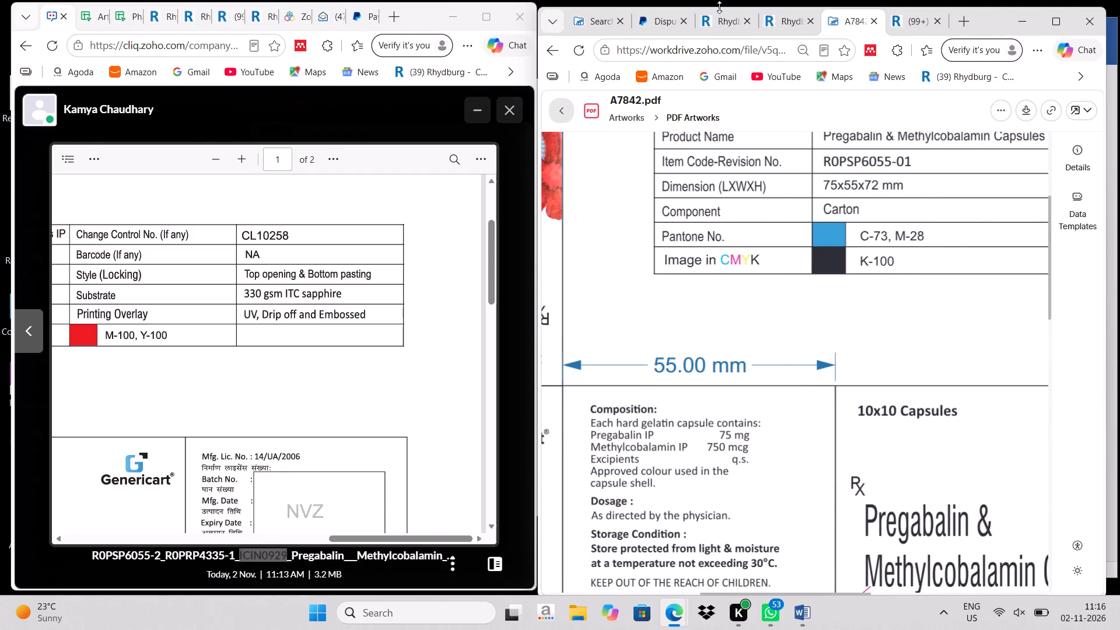
# Filter the Change Control report by Ref containing 10258, keeping the existing Request By (ID) filter.
pyautogui.click(719, 7)
pyautogui.click(719, 17)
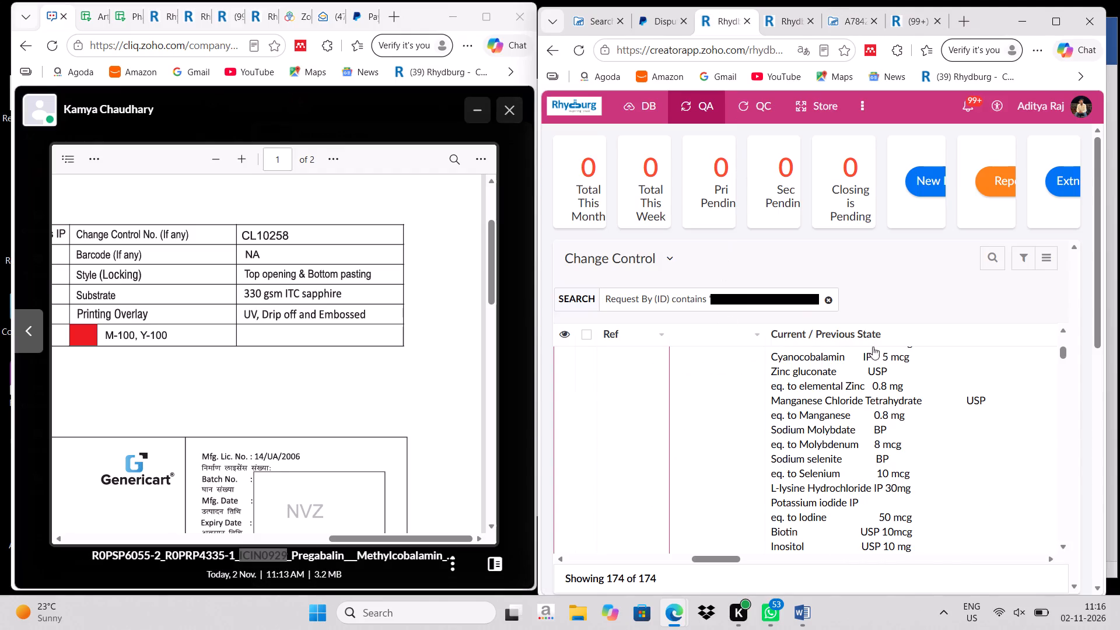
pyautogui.moveTo(1061, 351); pyautogui.dragTo(1067, 338)
pyautogui.click(1066, 331)
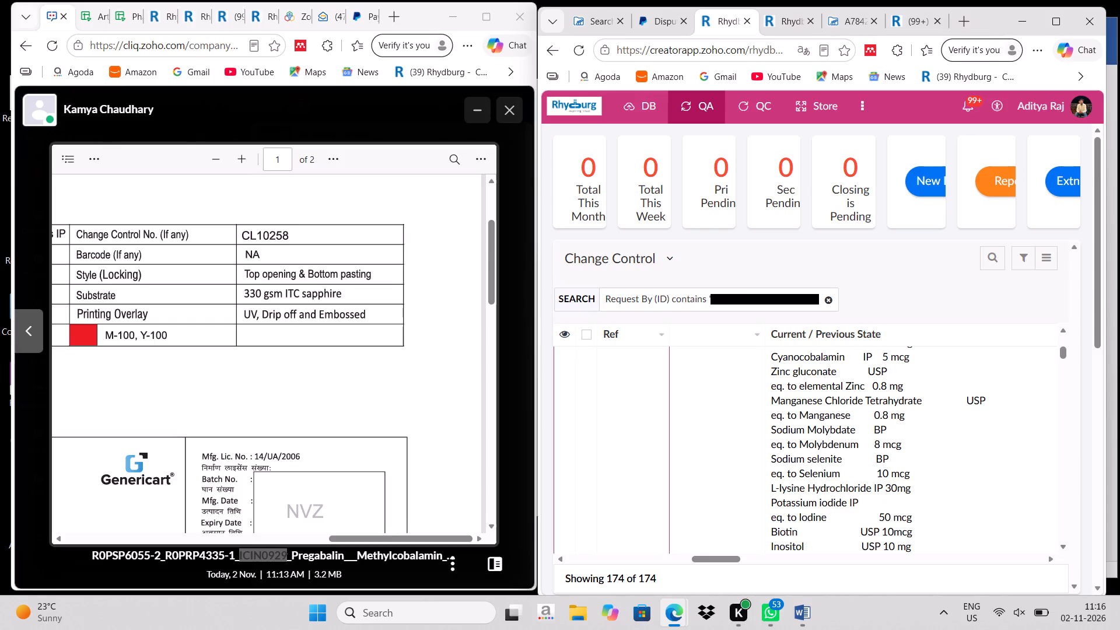
pyautogui.click(1066, 331)
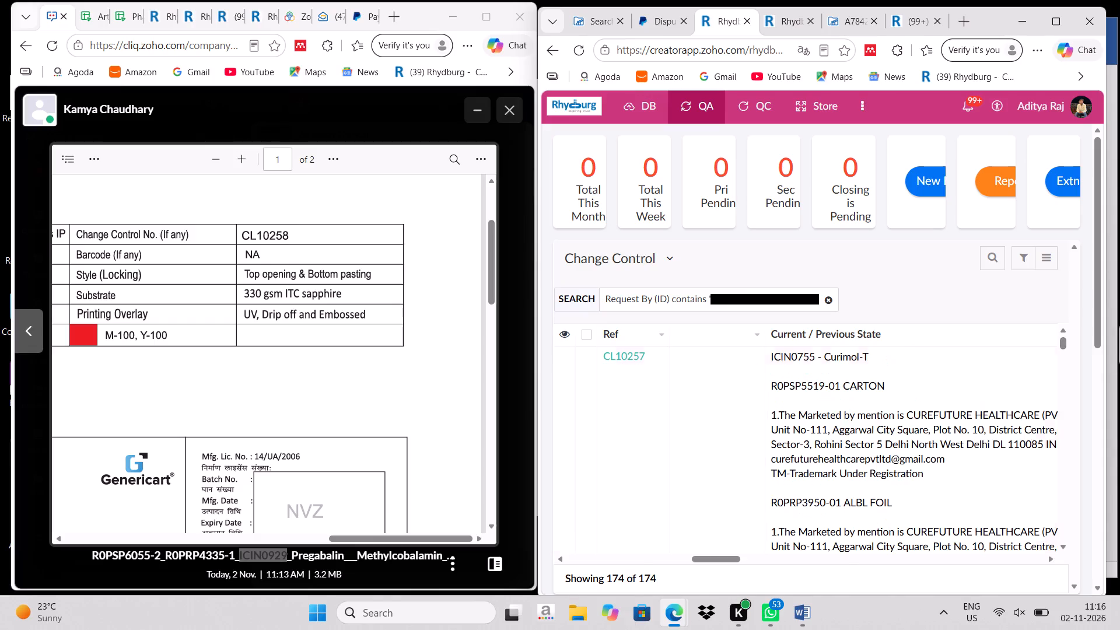
pyautogui.click(612, 332)
pyautogui.click(618, 360)
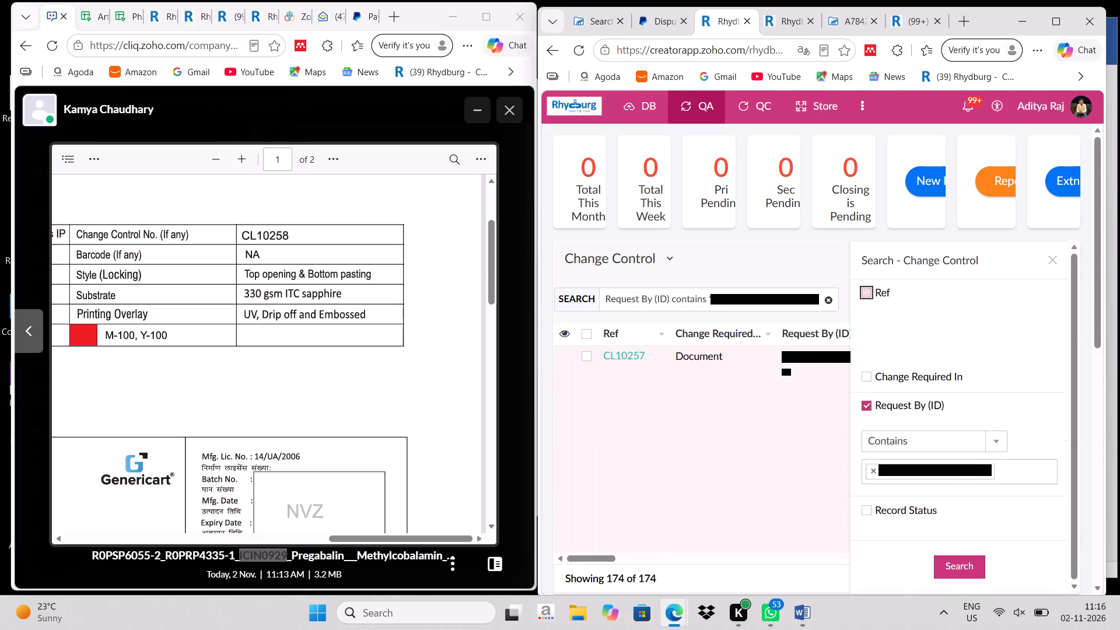
pyautogui.write('1025')
pyautogui.press('8')
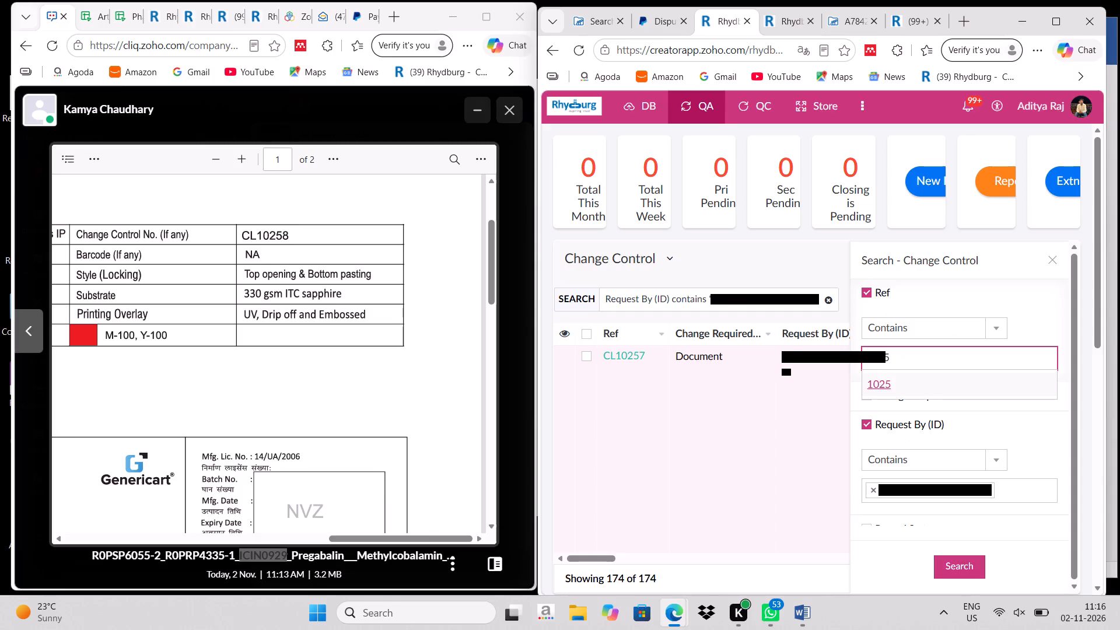
pyautogui.press('Return')
pyautogui.press('Return')
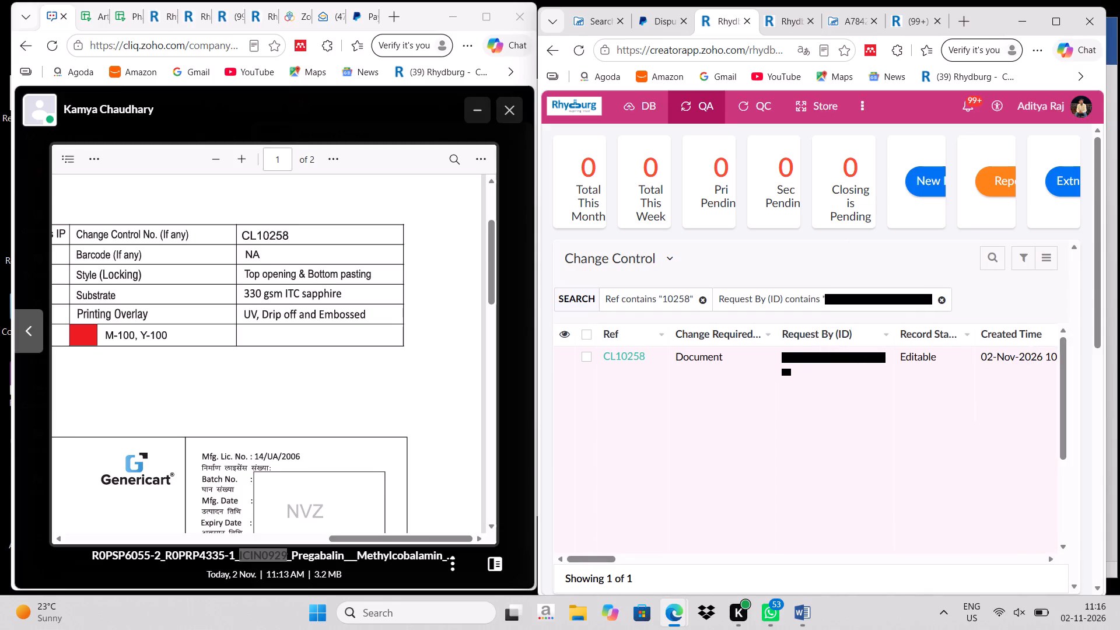
# Open change control record CL10258 for editing.
pyautogui.hscroll(-10, 737, 488)
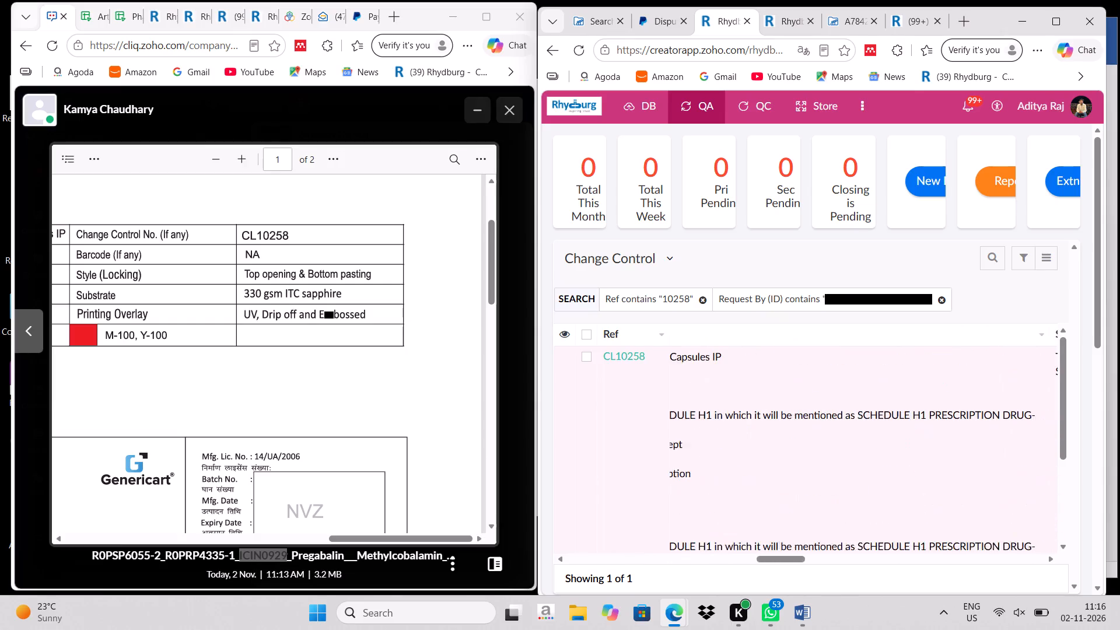
pyautogui.hscroll(-4, 737, 488)
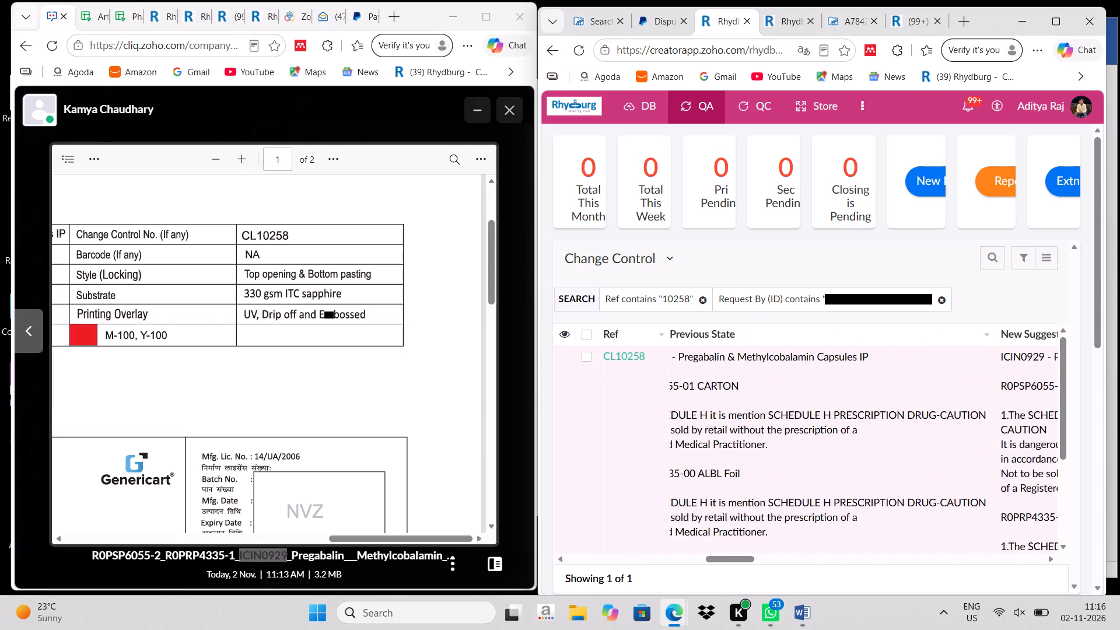
pyautogui.click(735, 443)
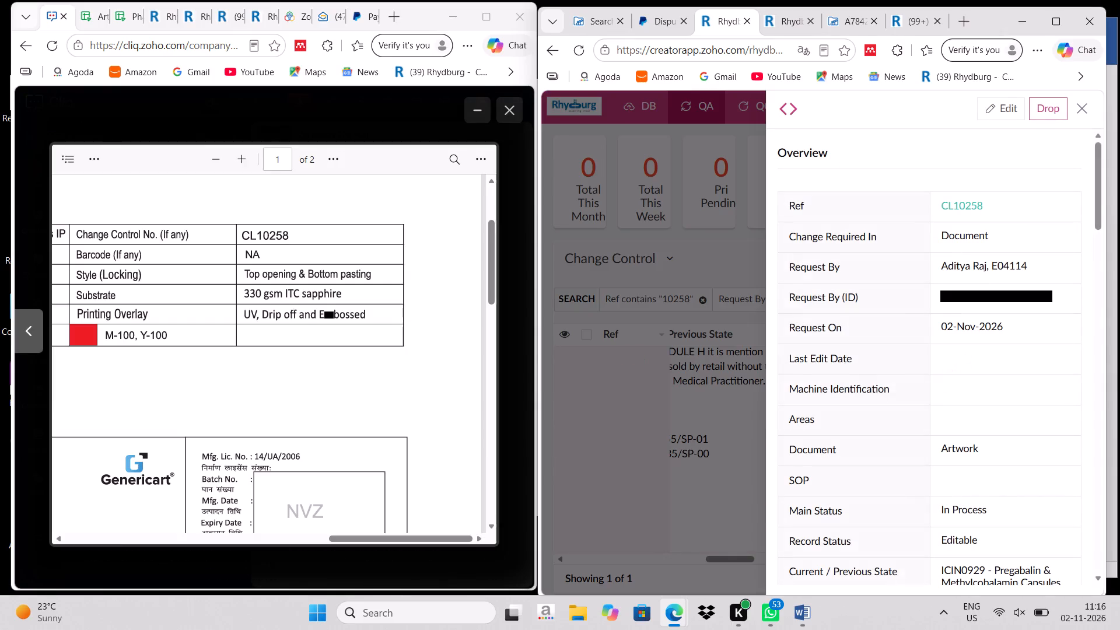
pyautogui.click(1002, 113)
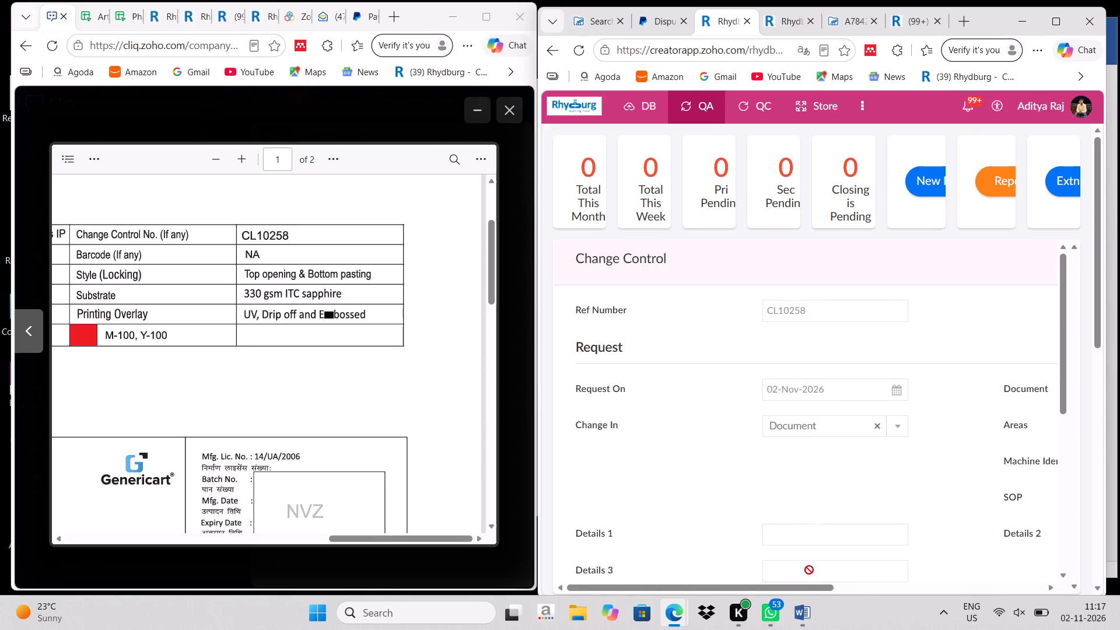
# Add the line "2.The rx is mention in K-100" below the carton's first point in Current / Previous State.
pyautogui.scroll(-7, 828, 456)
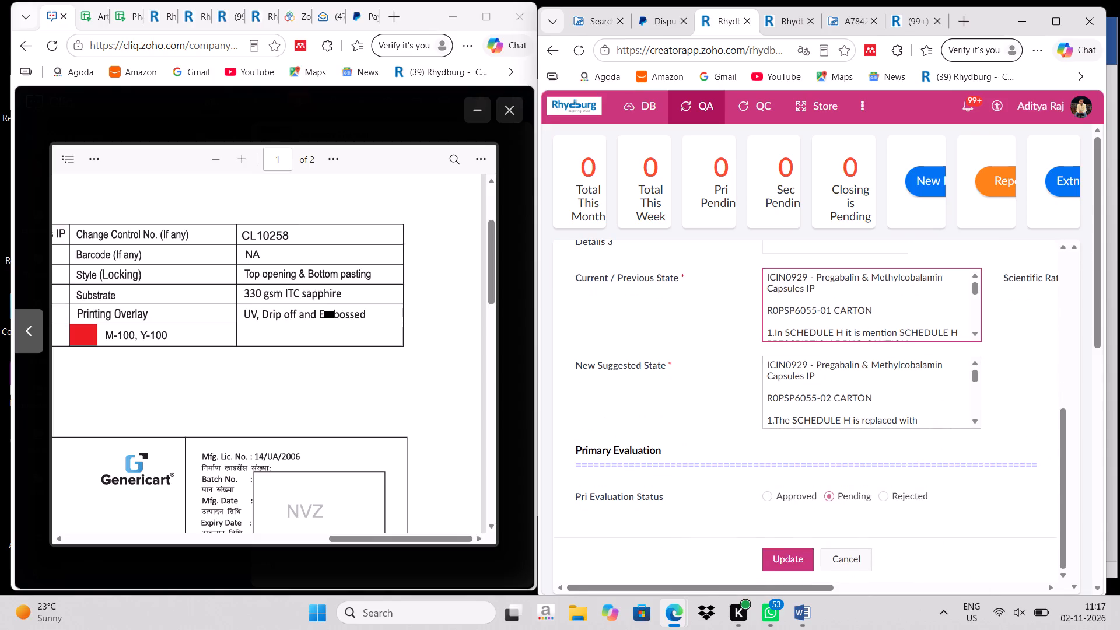
pyautogui.click(882, 317)
pyautogui.scroll(-2, 904, 302)
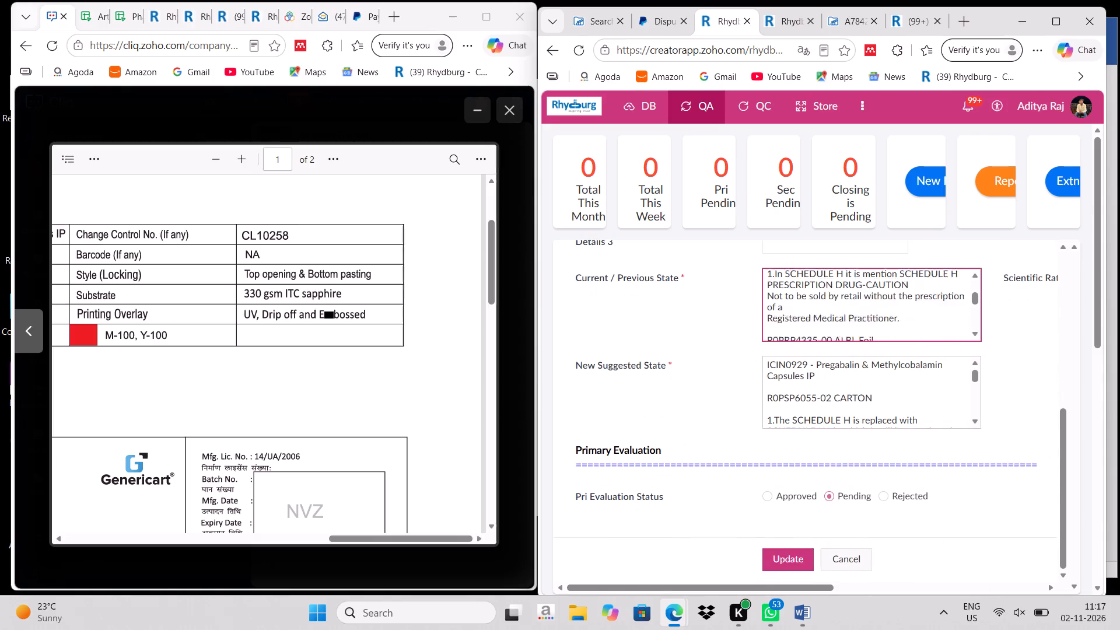
pyautogui.scroll(-1, 904, 305)
pyautogui.scroll(2, 900, 299)
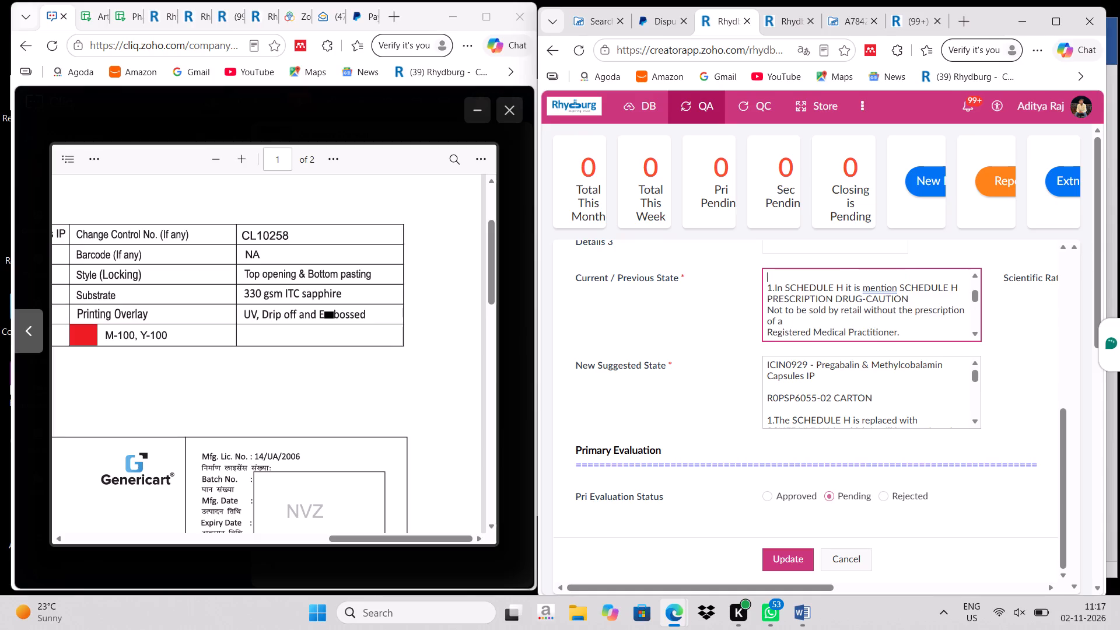
pyautogui.scroll(-1, 900, 301)
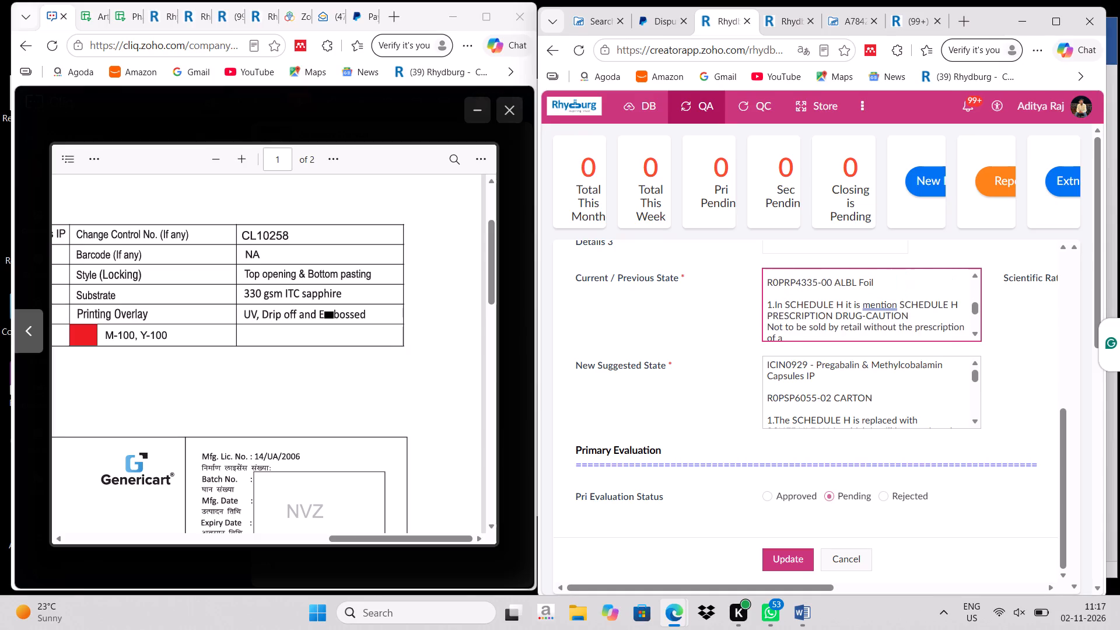
pyautogui.scroll(1, 900, 301)
pyautogui.click(870, 328)
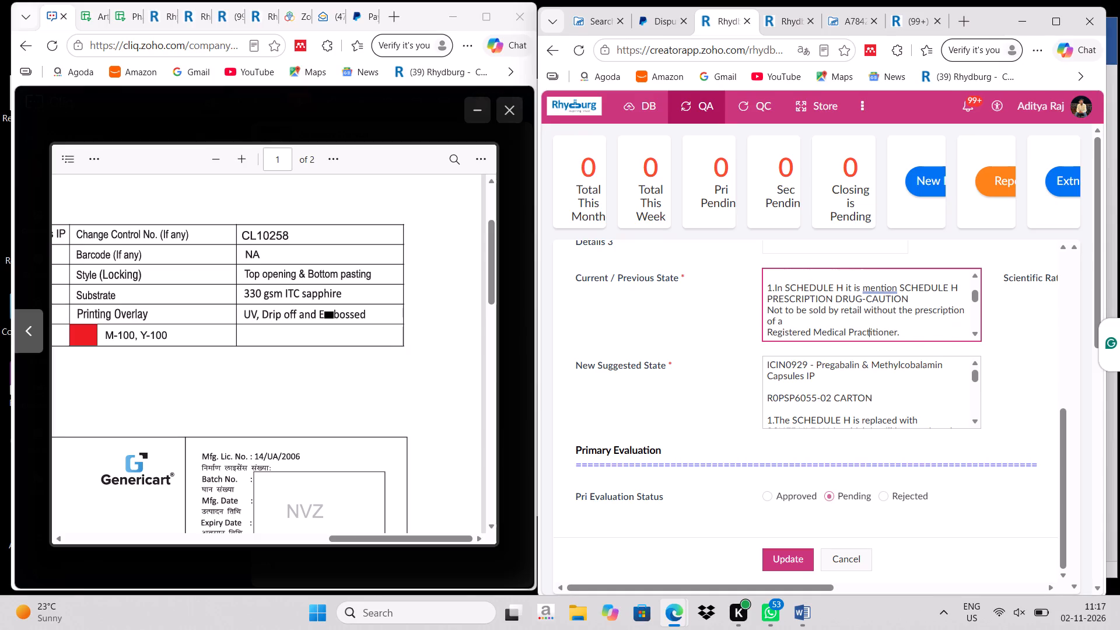
pyautogui.click(915, 330)
pyautogui.press('Return')
pyautogui.press('Return')
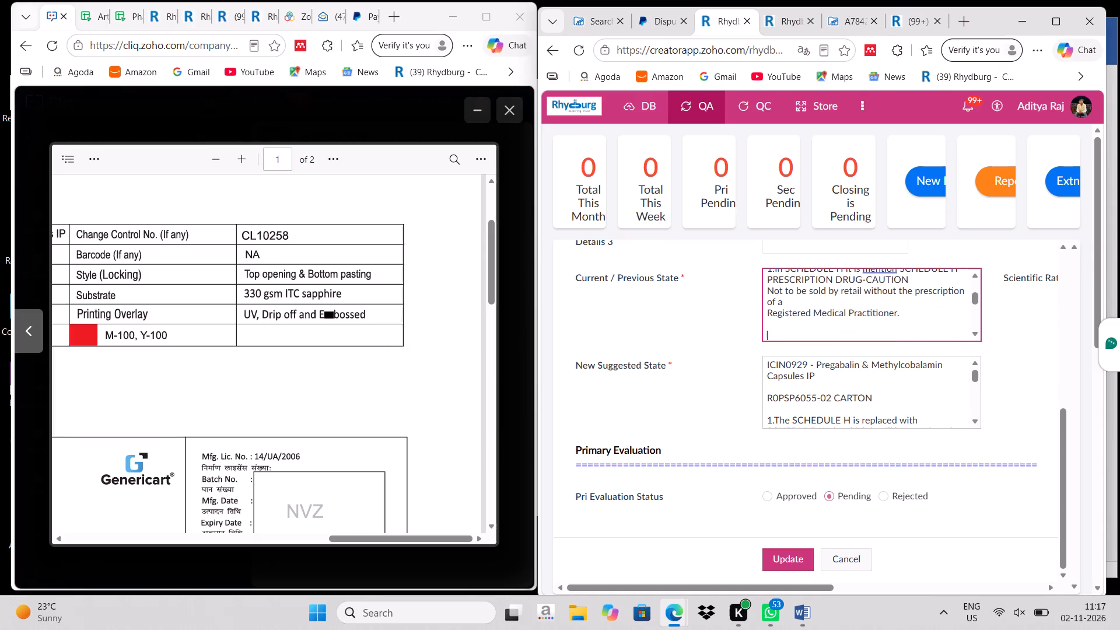
pyautogui.write('2.')
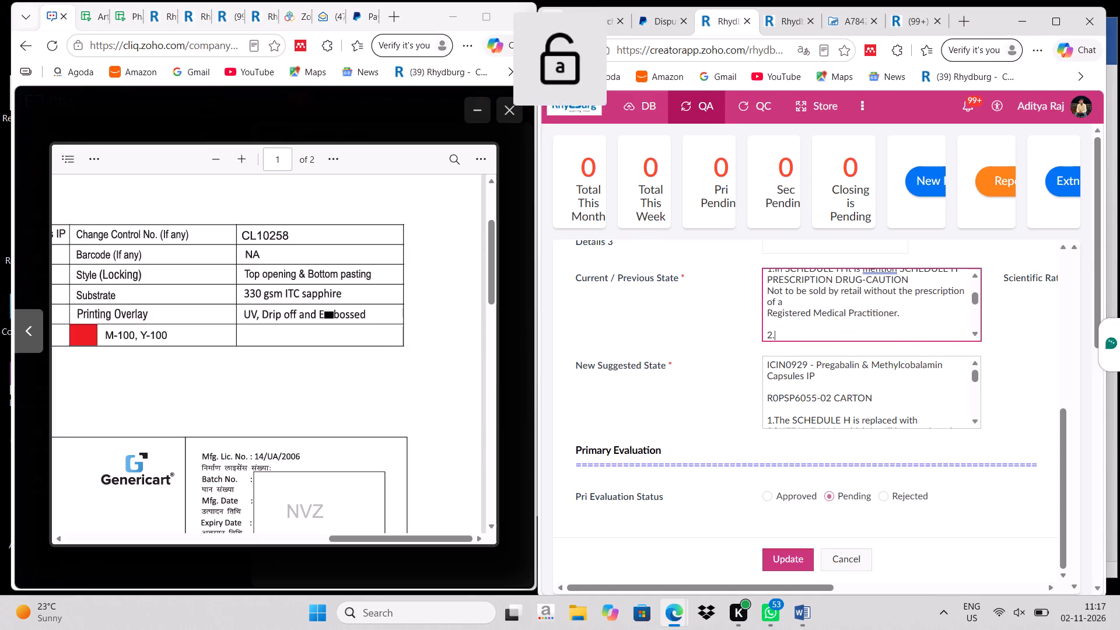
pyautogui.write('The T')
pyautogui.press('BackSpace')
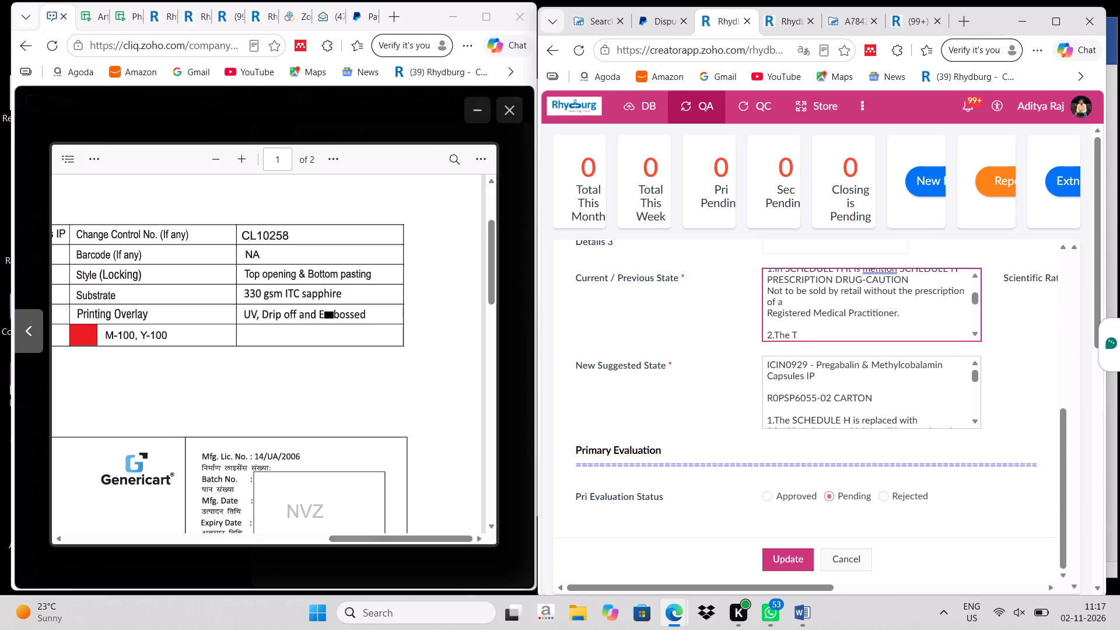
pyautogui.write('rx is men')
pyautogui.write('tion')
pyautogui.press('space')
pyautogui.write('in')
pyautogui.press('space')
pyautogui.write('K-100')
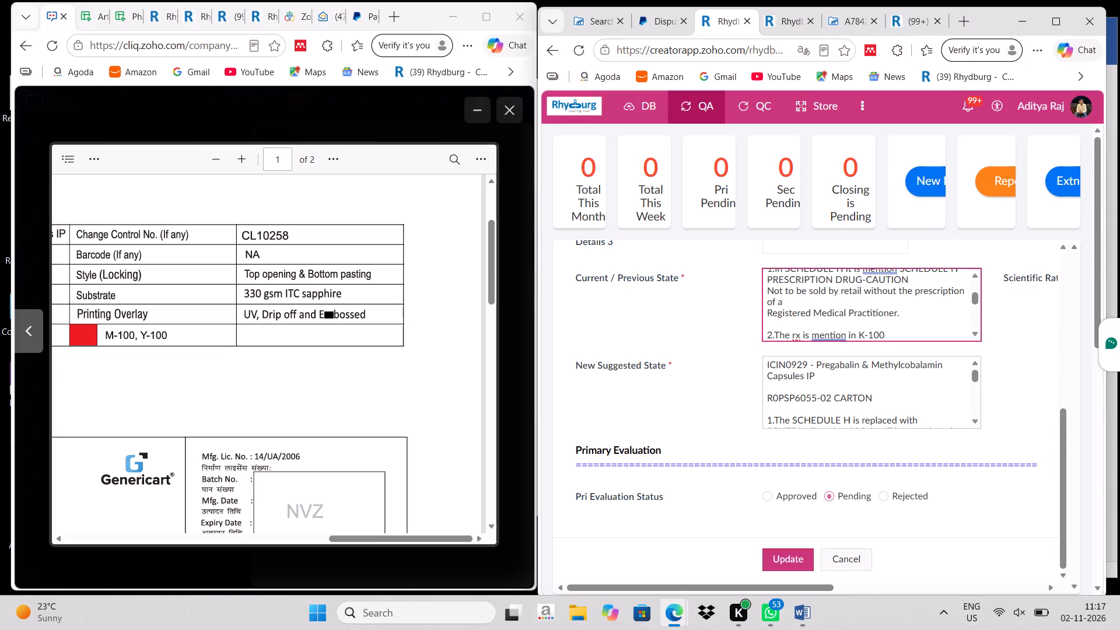
# Correct "rx" to "Rx" in the carton's second point of Current / Previous State.
pyautogui.press('Left')
pyautogui.press('Left')
pyautogui.press('Left')
pyautogui.press('Left')
pyautogui.press('Left')
pyautogui.press('Left')
pyautogui.press('Left')
pyautogui.press('Left')
pyautogui.press('Left')
pyautogui.press('Left')
pyautogui.press('Left')
pyautogui.press('Left')
pyautogui.press('Left')
pyautogui.press('Left')
pyautogui.press('Left')
pyautogui.press('Left')
pyautogui.press('Left')
pyautogui.press('Left')
pyautogui.press('Left')
pyautogui.press('Left')
pyautogui.press('Left')
pyautogui.press('BackSpace')
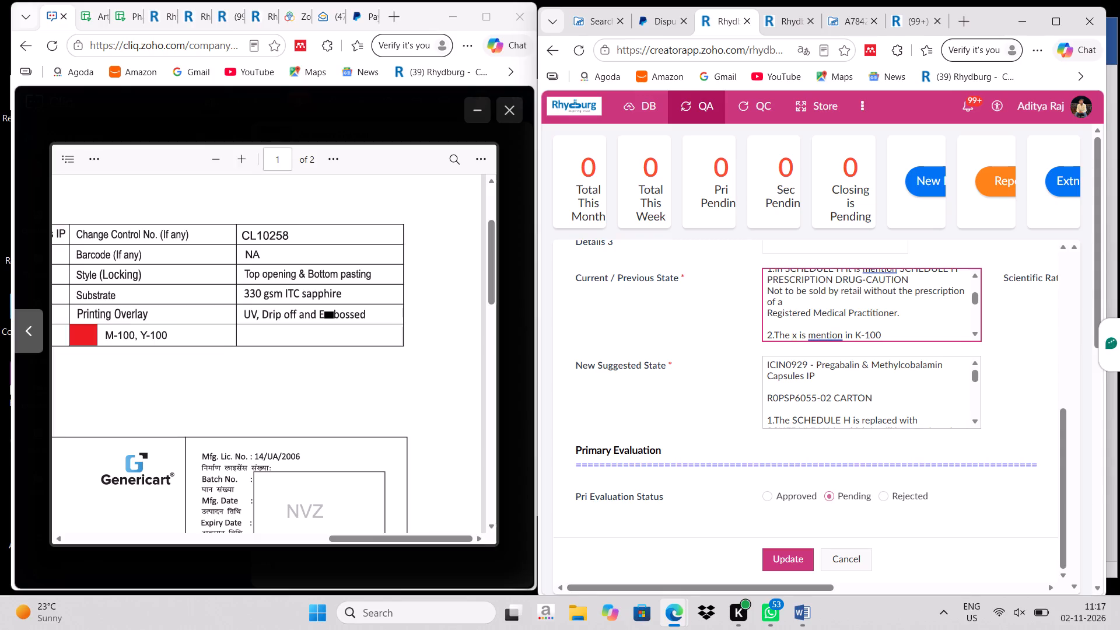
pyautogui.hotkey('shift', 'r')
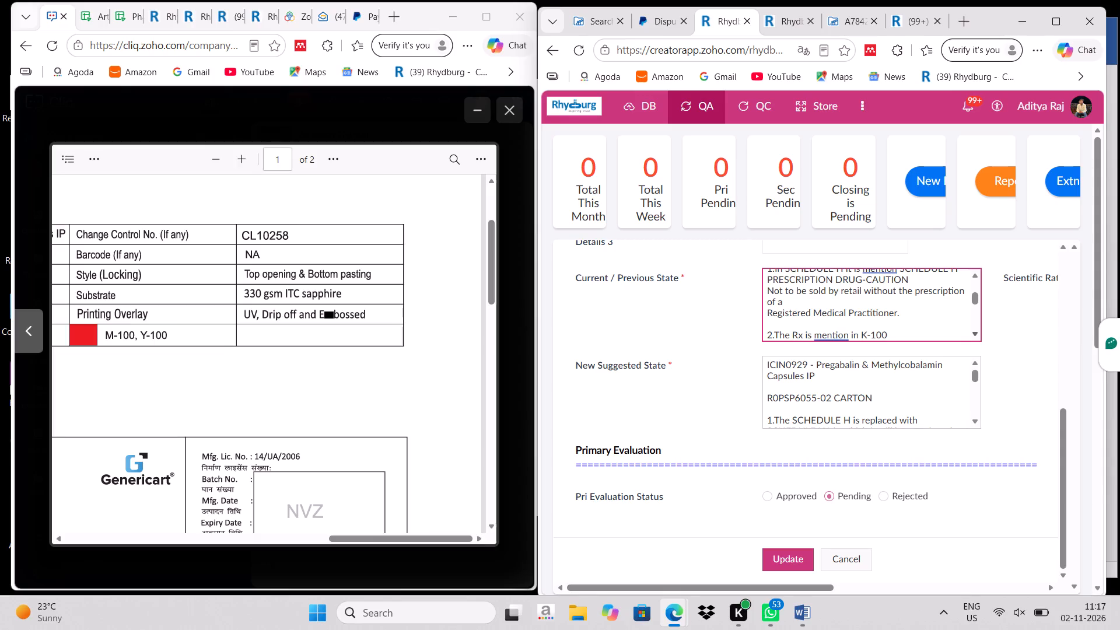
# Check the Rx and the listed Pantone colours of the carton and ALBL foil in approved artwork A7842.
pyautogui.click(851, 17)
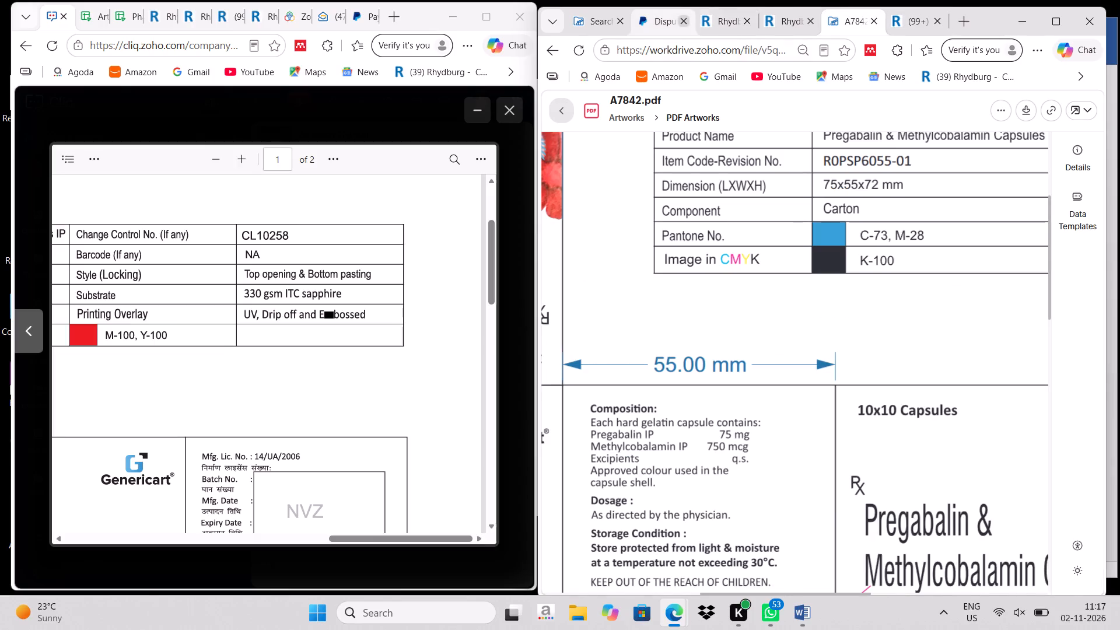
pyautogui.click(732, 12)
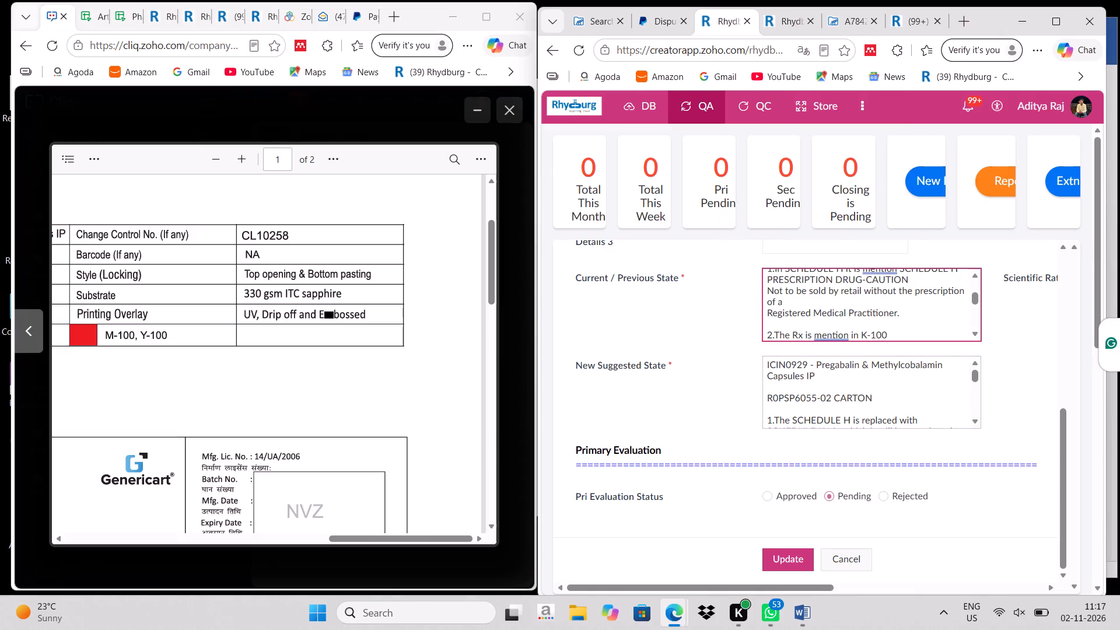
pyautogui.scroll(-1, 877, 317)
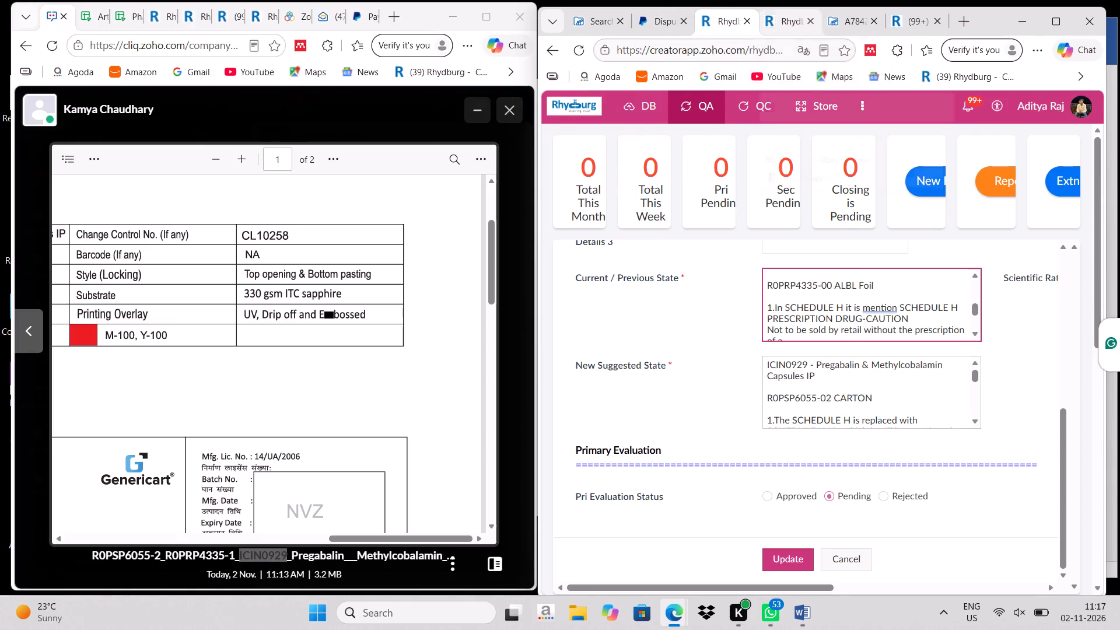
pyautogui.click(833, 18)
pyautogui.scroll(-5, 875, 322)
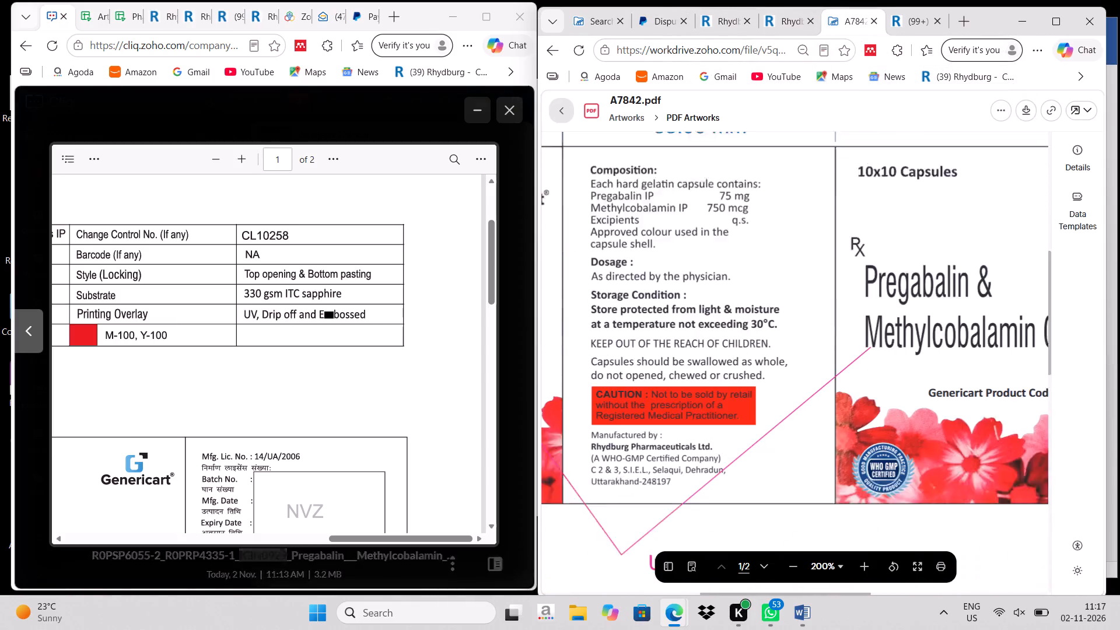
pyautogui.scroll(-6, 875, 322)
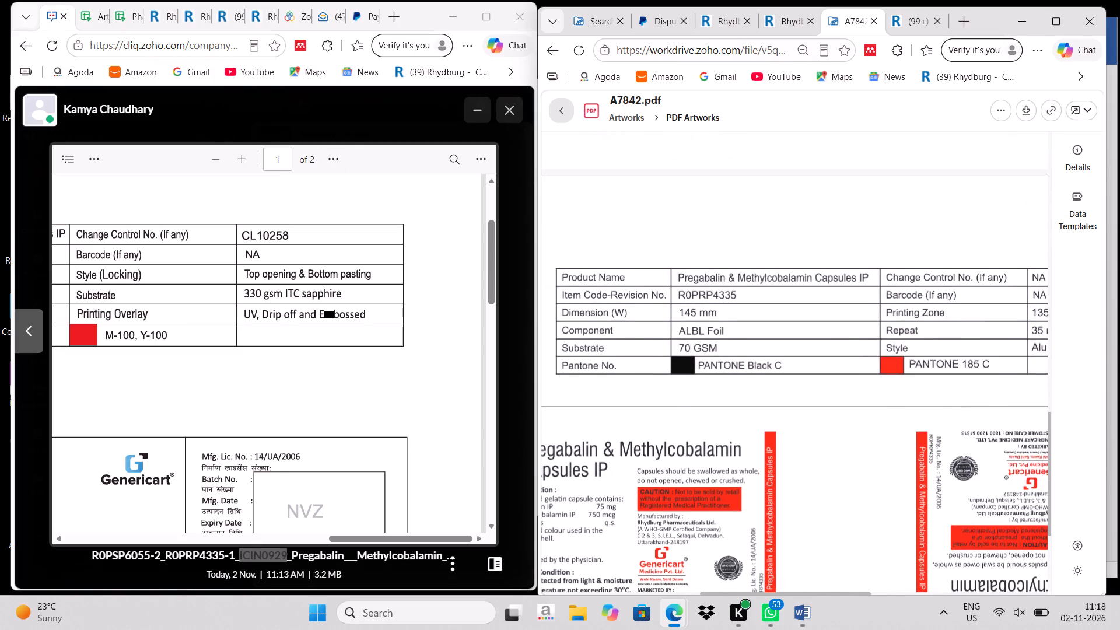
pyautogui.click(707, 15)
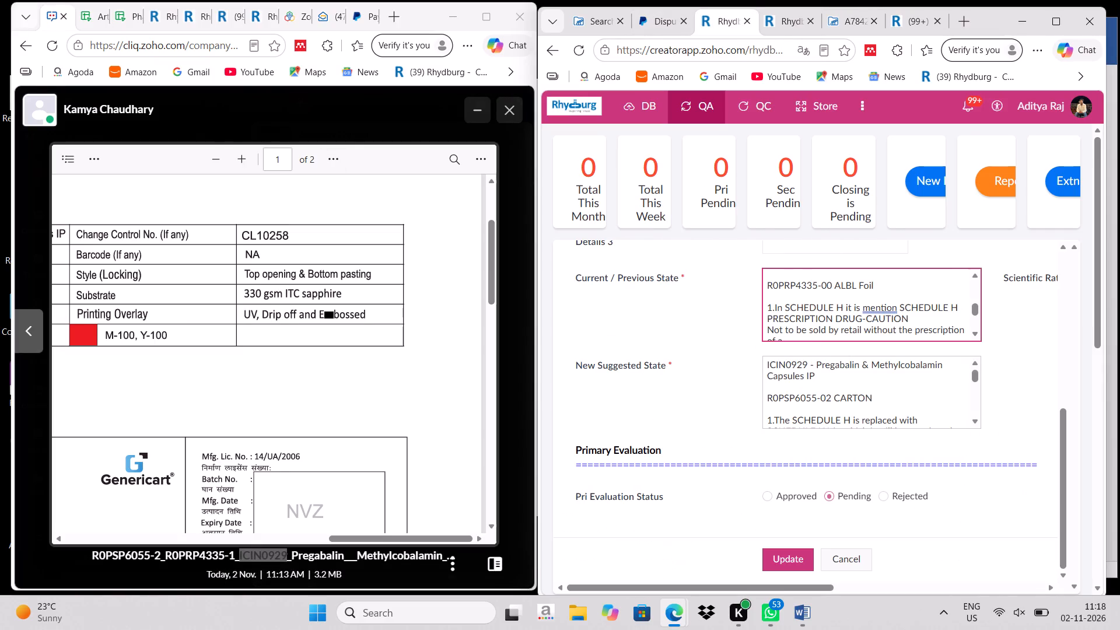
# Add the line "2.The Rx is mention in Pantone Black C" below the ALBL foil's first point in Current / Previous State.
pyautogui.scroll(-1, 883, 328)
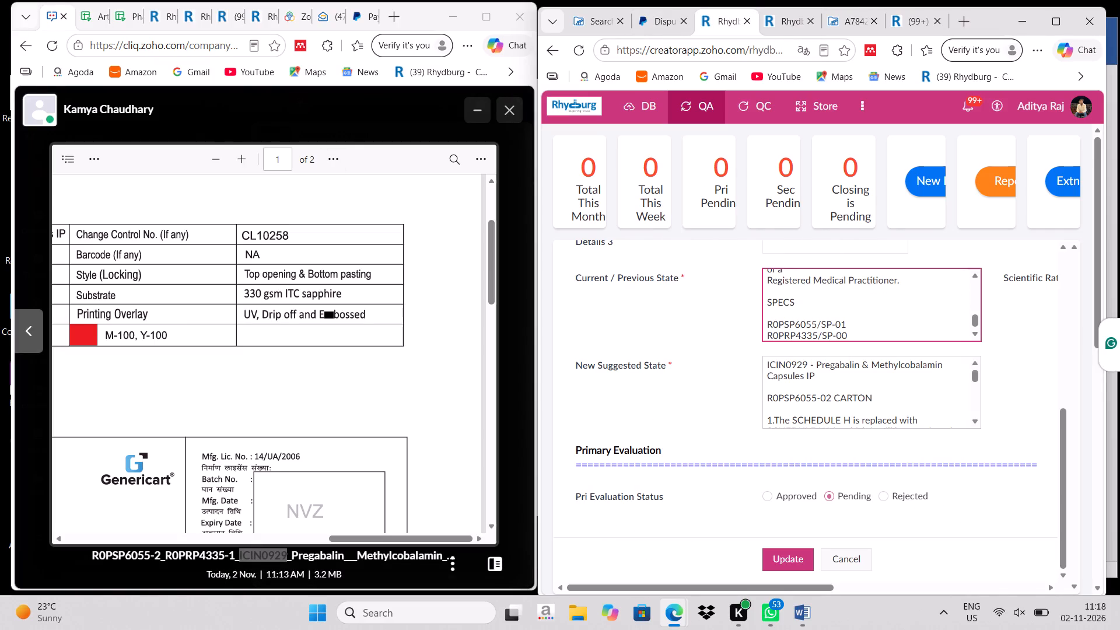
pyautogui.scroll(1, 866, 307)
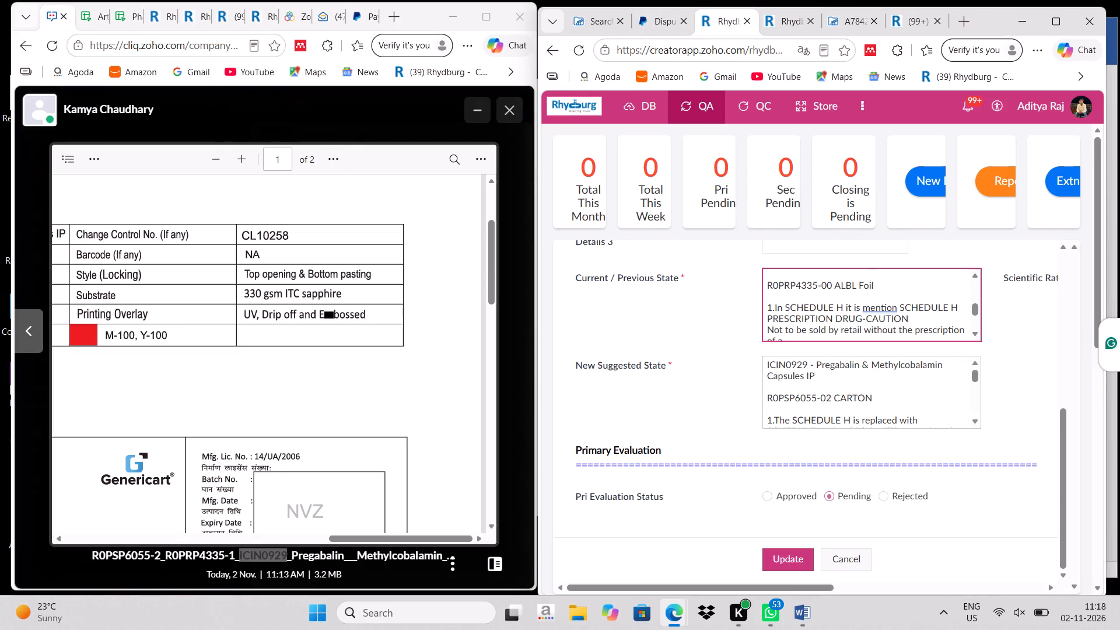
pyautogui.scroll(-1, 879, 310)
pyautogui.click(925, 282)
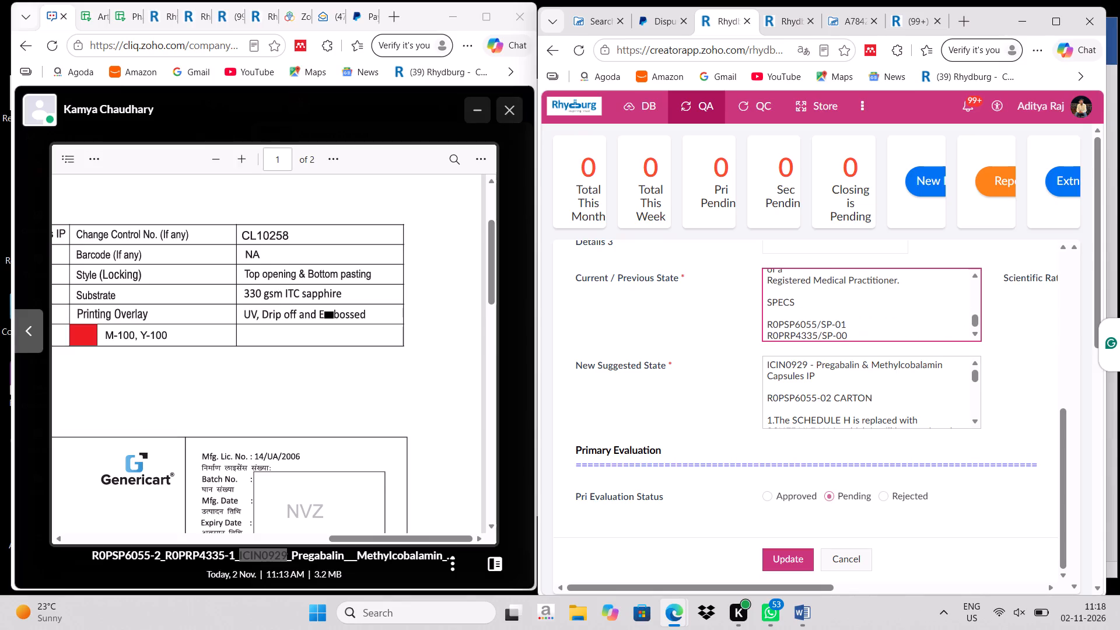
pyautogui.press('Return')
pyautogui.press('Return')
pyautogui.write('2.')
pyautogui.write('The')
pyautogui.press('space')
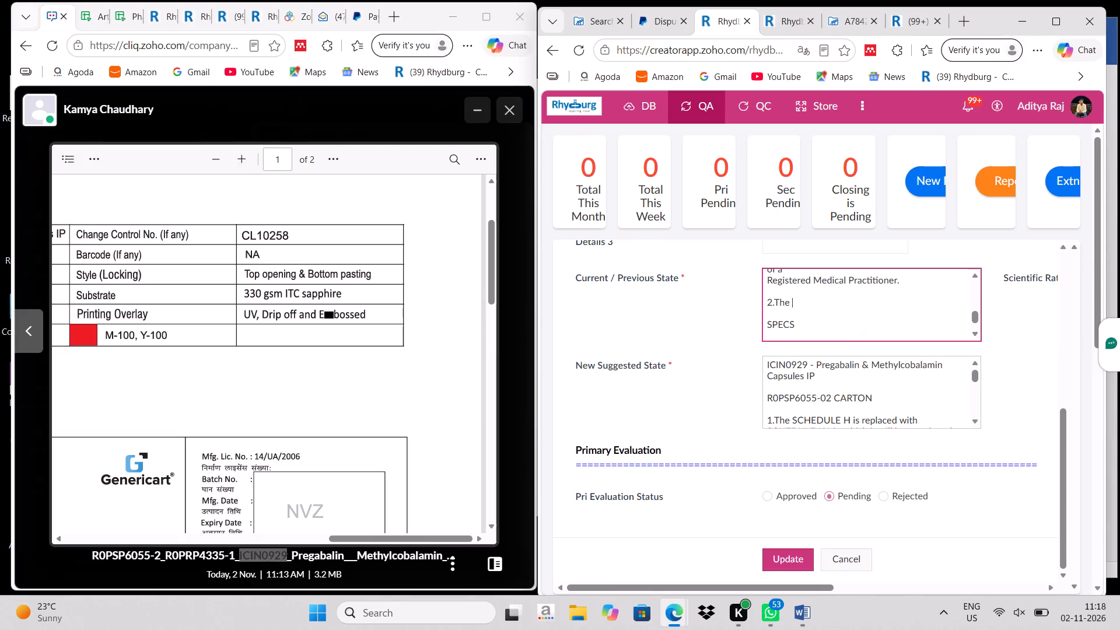
pyautogui.write('Rx')
pyautogui.press('space')
pyautogui.write('is mention in')
pyautogui.press('space')
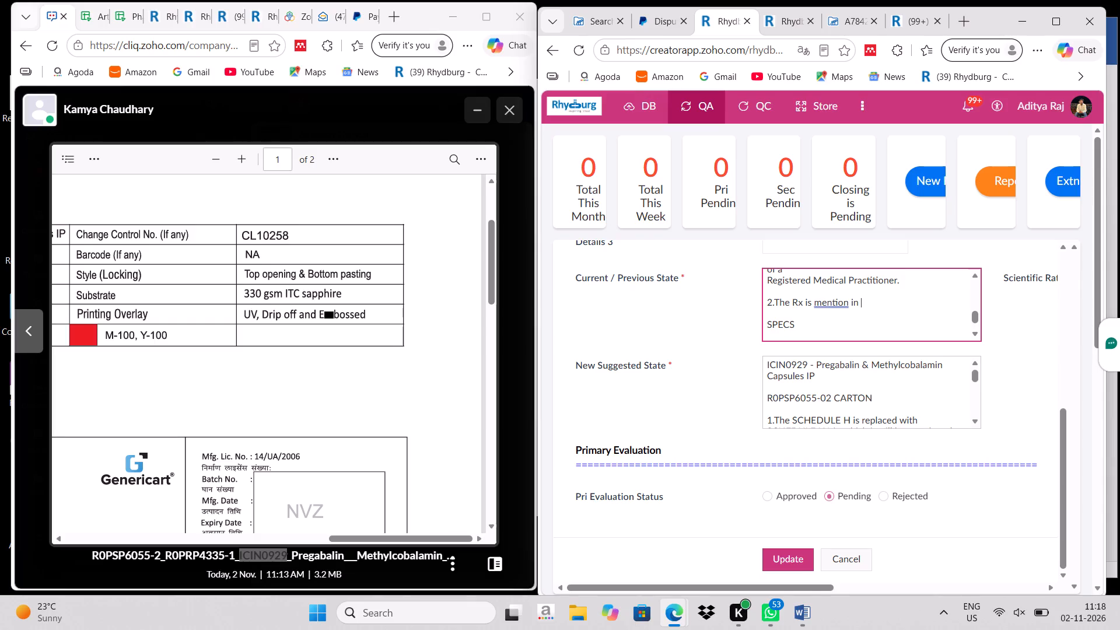
pyautogui.write('Pantone')
pyautogui.press('space')
pyautogui.write('Black')
pyautogui.press('space')
pyautogui.hotkey('shift', 'c')
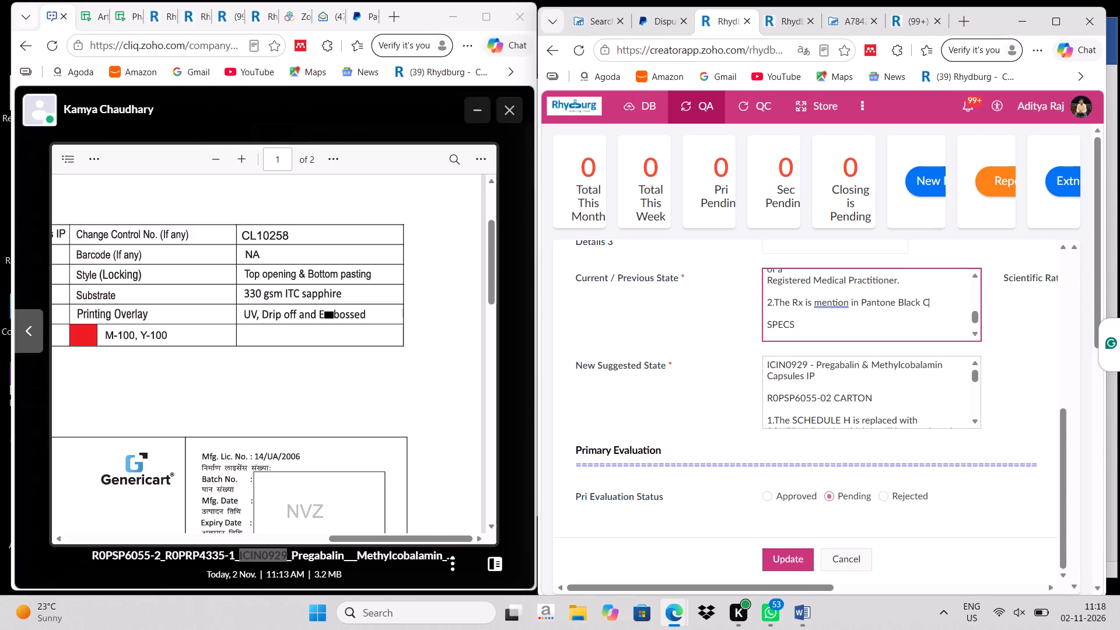
# Add the line "2.The Rx is mention in M-100,Y-100" below the carton's first point in New Suggested State, followed by a blank line.
pyautogui.scroll(-1, 841, 387)
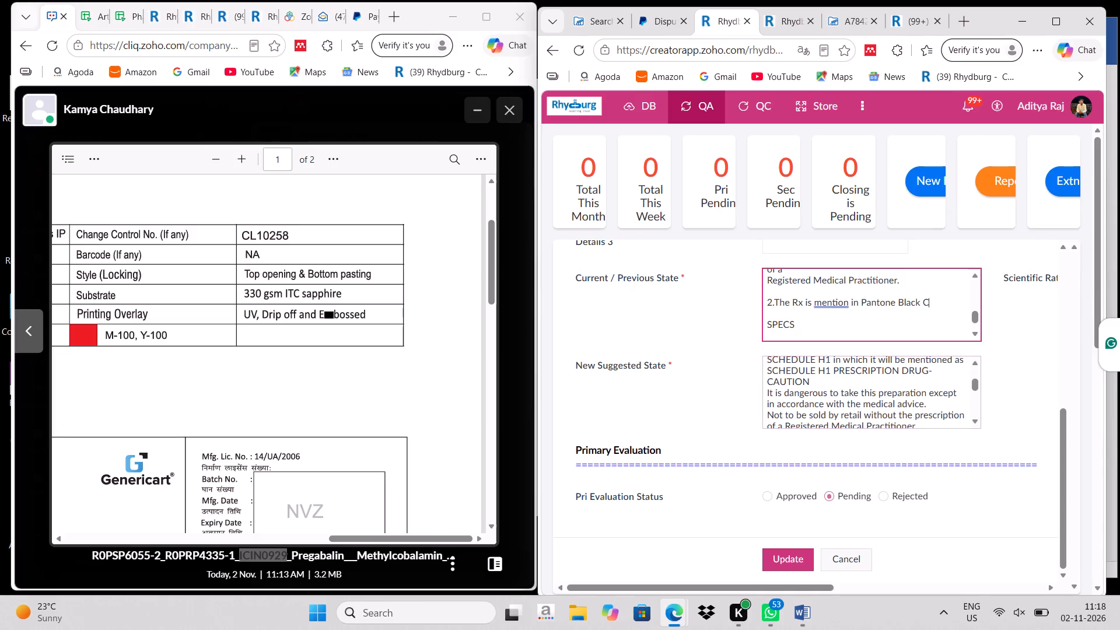
pyautogui.scroll(-1, 849, 393)
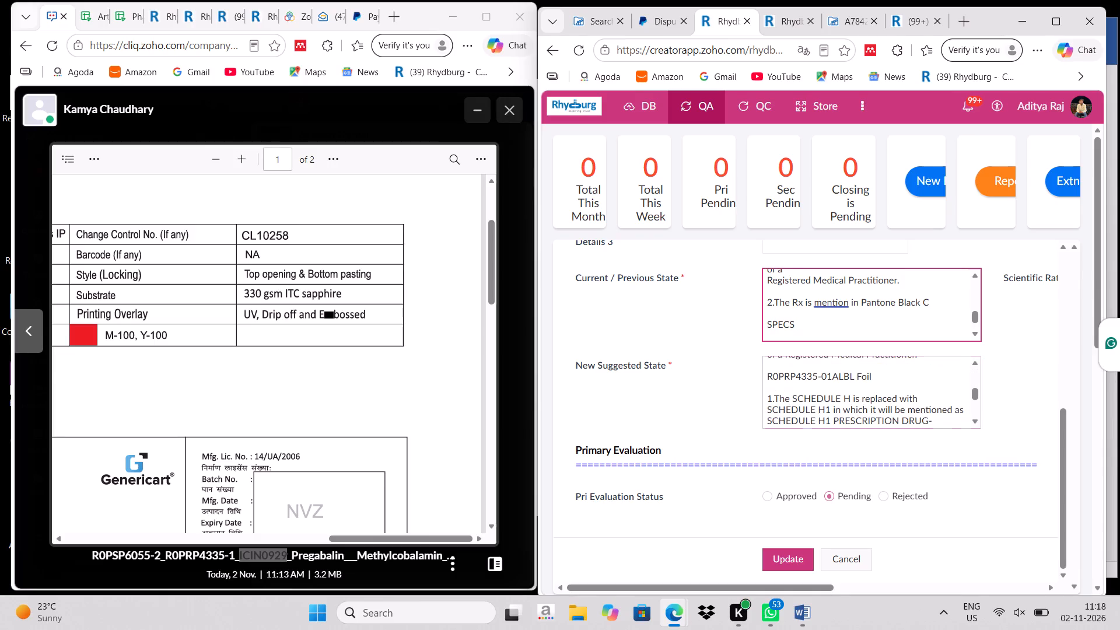
pyautogui.scroll(7, 294, 318)
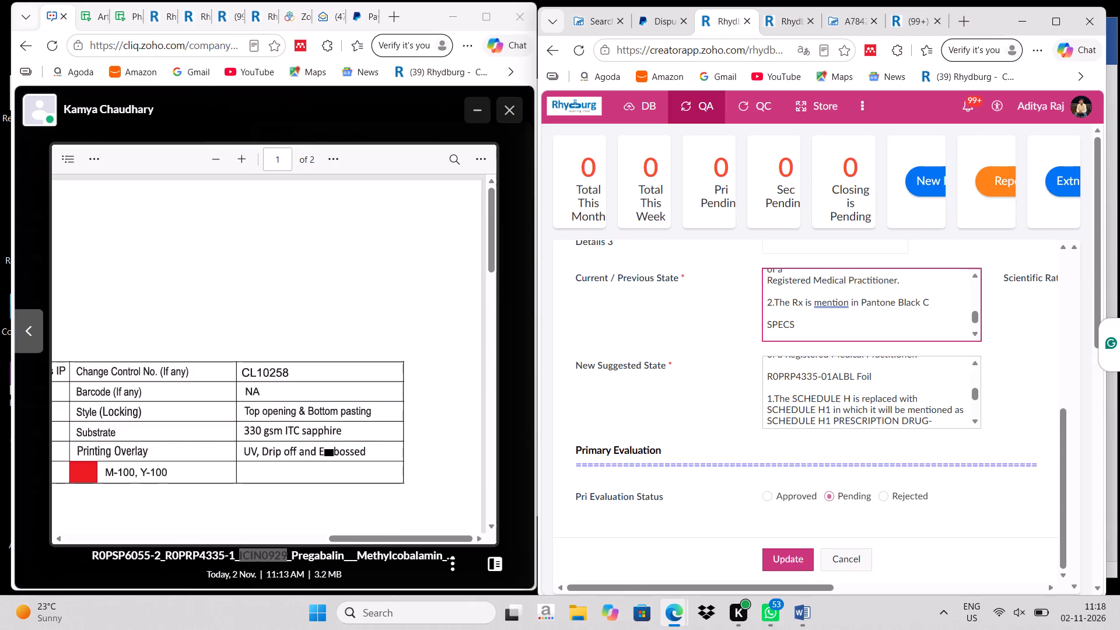
pyautogui.hscroll(1, 256, 401)
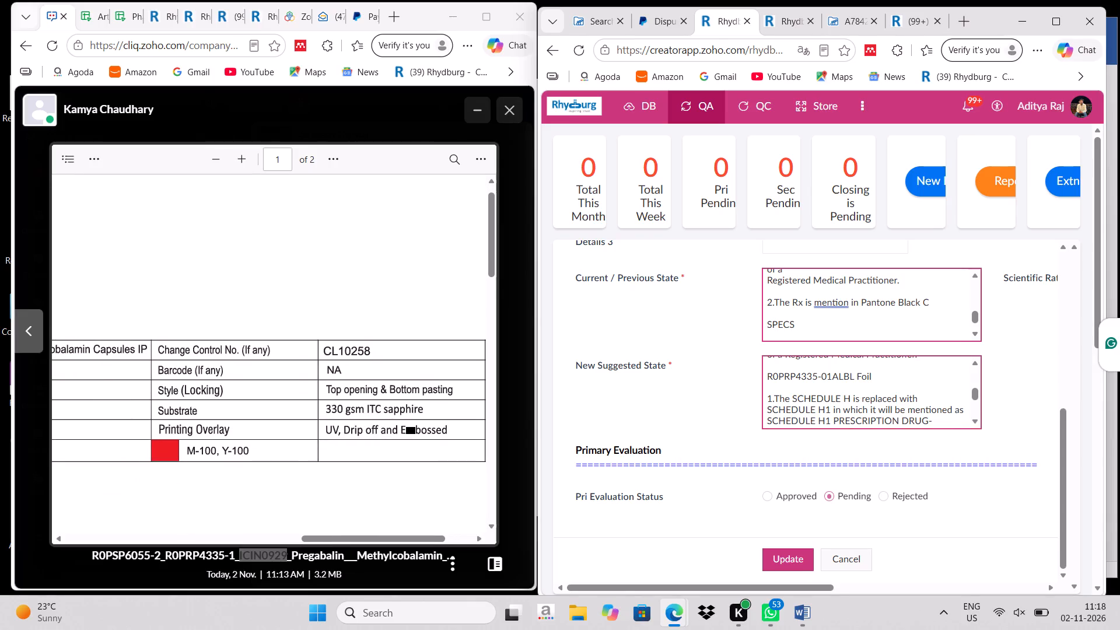
pyautogui.scroll(4, 914, 391)
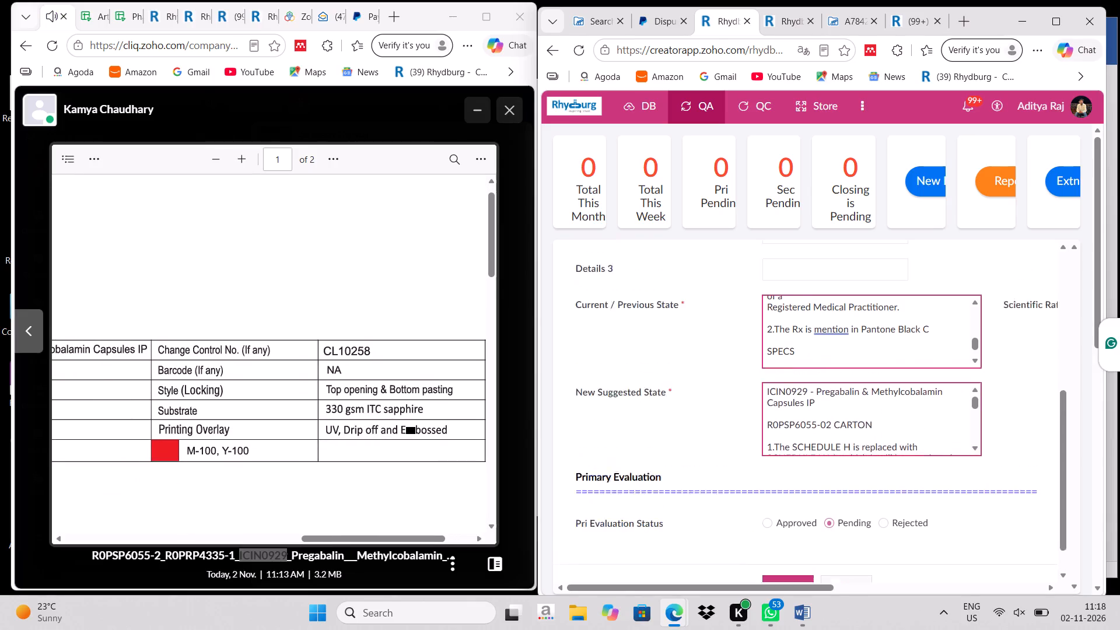
pyautogui.scroll(1, 912, 399)
pyautogui.scroll(-4, 912, 399)
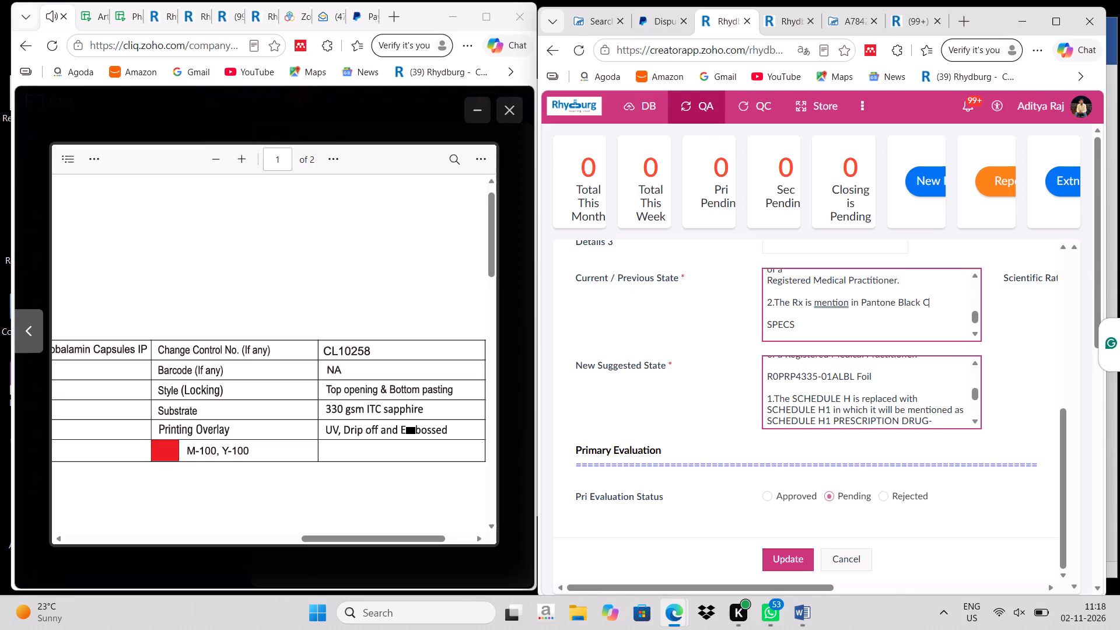
pyautogui.scroll(1, 904, 376)
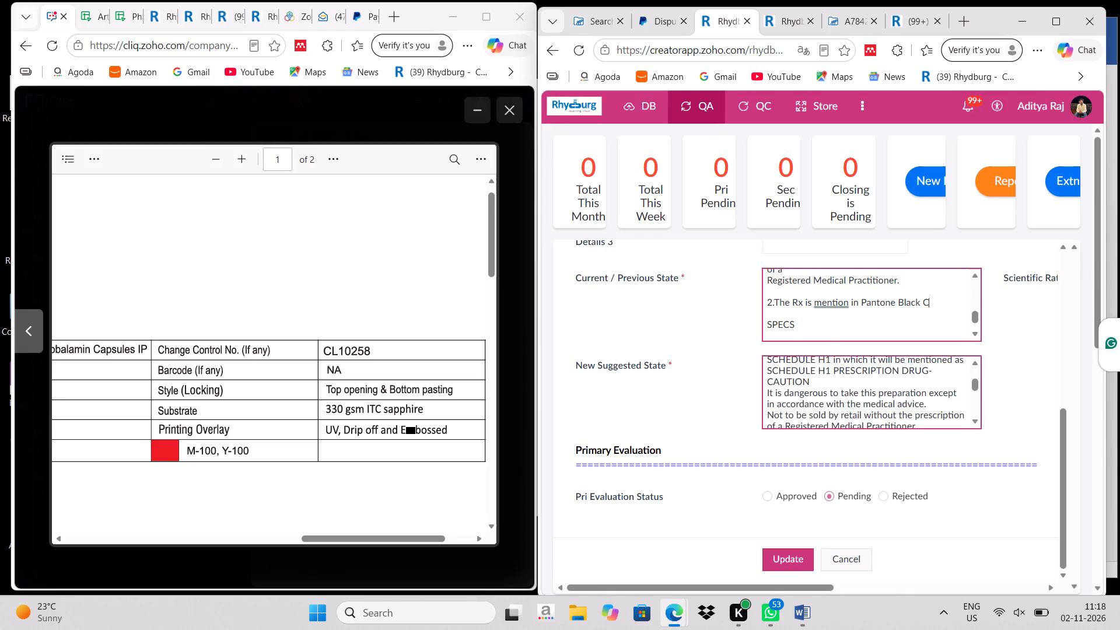
pyautogui.scroll(-1, 926, 410)
pyautogui.click(917, 369)
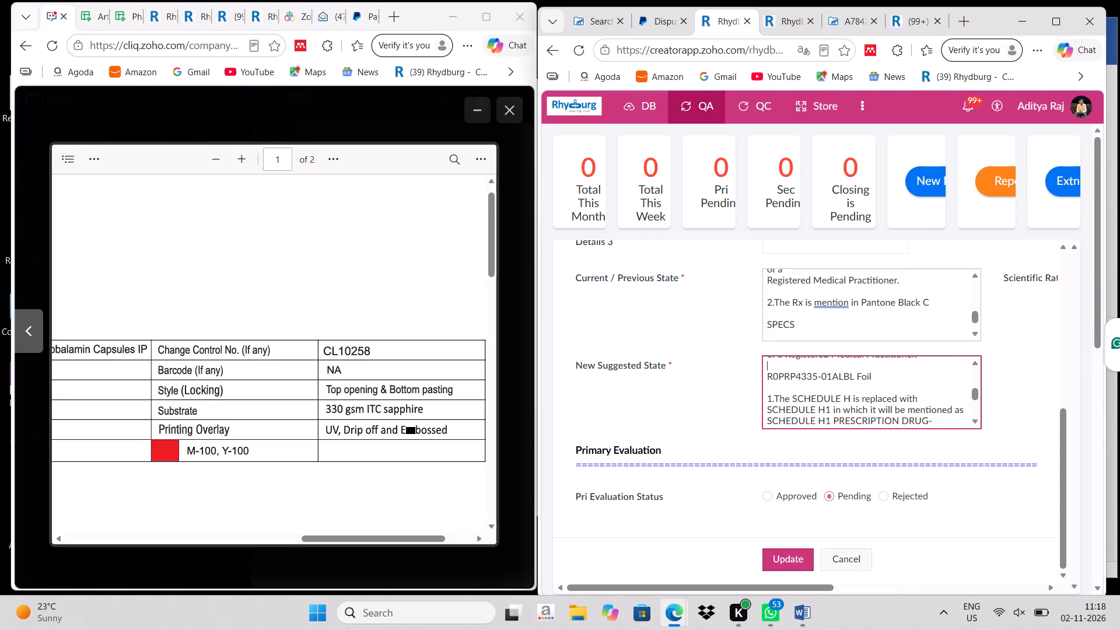
pyautogui.press('Return')
pyautogui.write('2.')
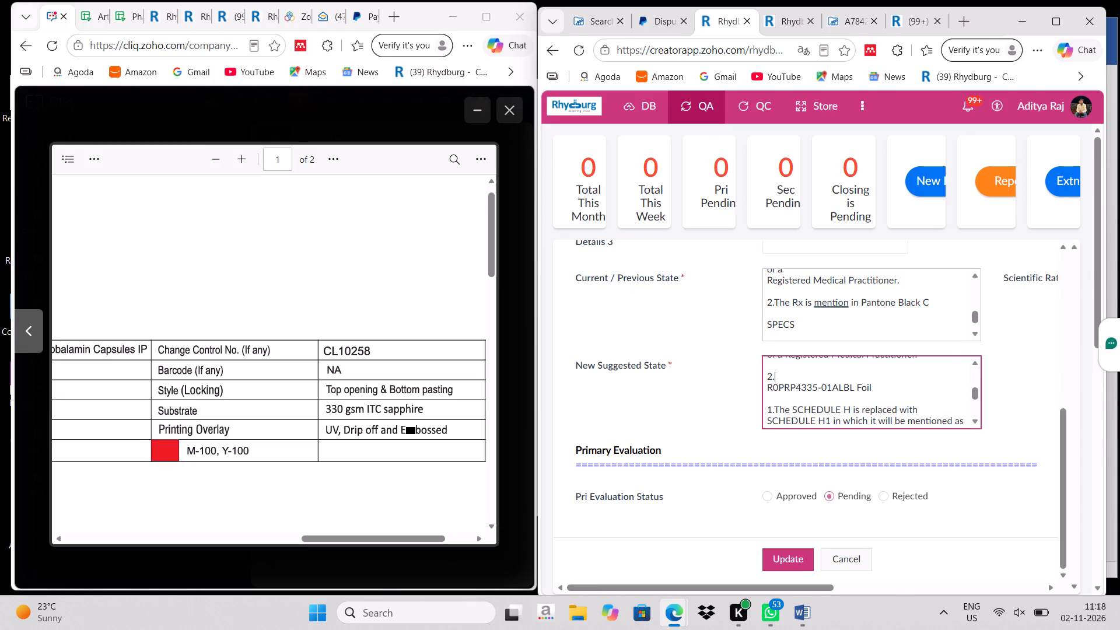
pyautogui.write('The Rx is men')
pyautogui.write('tion in M-')
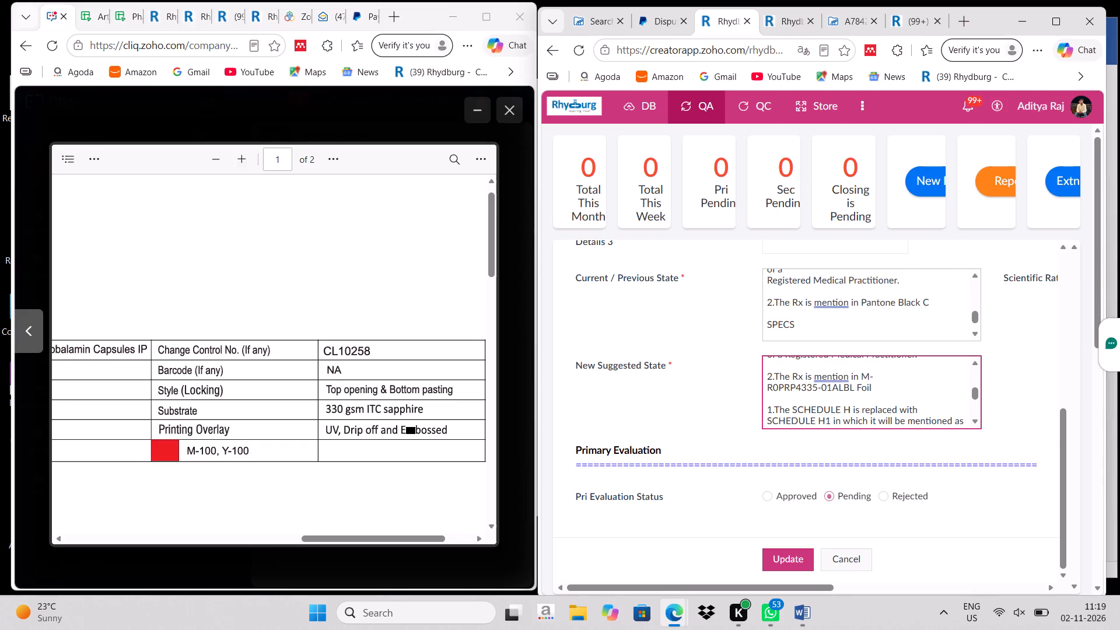
pyautogui.write('100')
pyautogui.write(',Y-100')
pyautogui.press('Return')
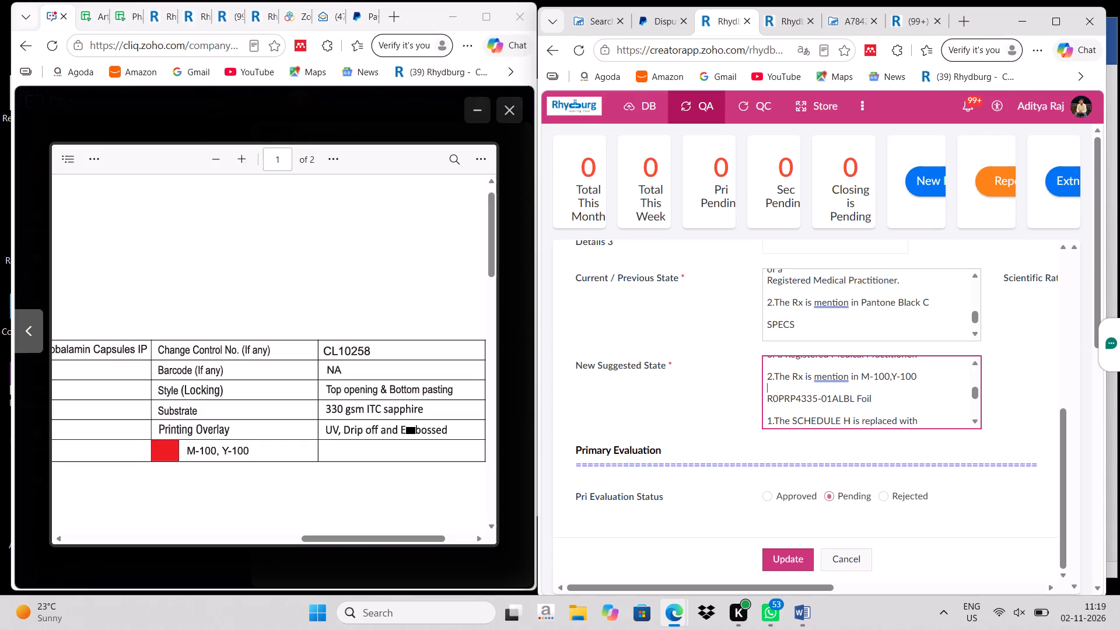
# Check the Rx and the listed Pantone colours of the ALBL foil on page 2 of Kamya's artwork.
pyautogui.scroll(-14, 246, 367)
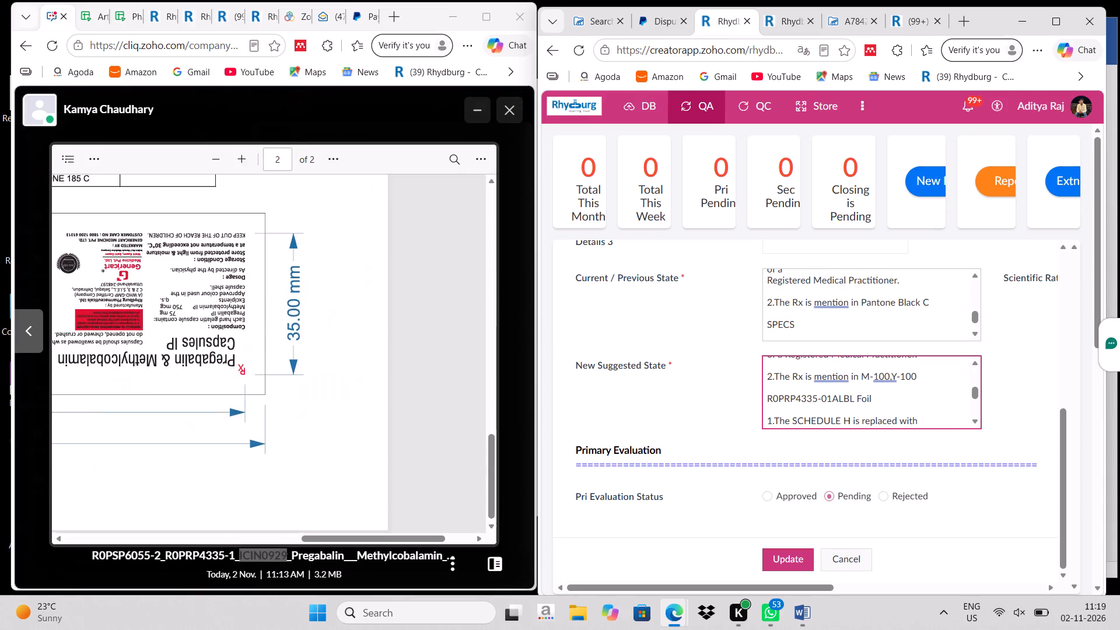
pyautogui.hscroll(3, 253, 365)
pyautogui.scroll(2, 253, 365)
pyautogui.hscroll(1, 253, 365)
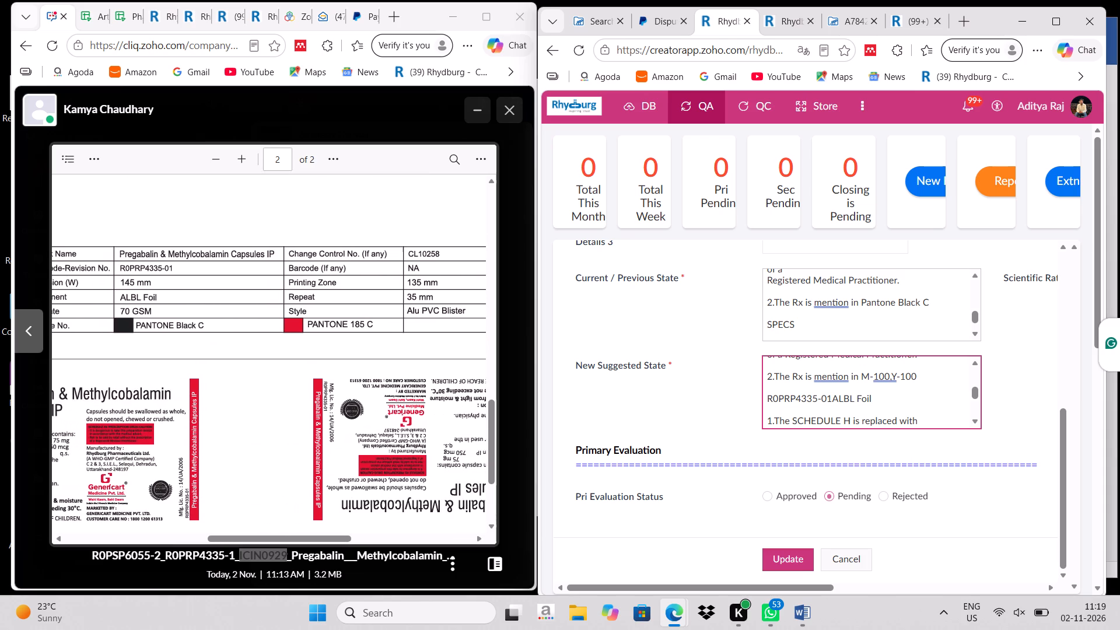
pyautogui.hscroll(1, 253, 365)
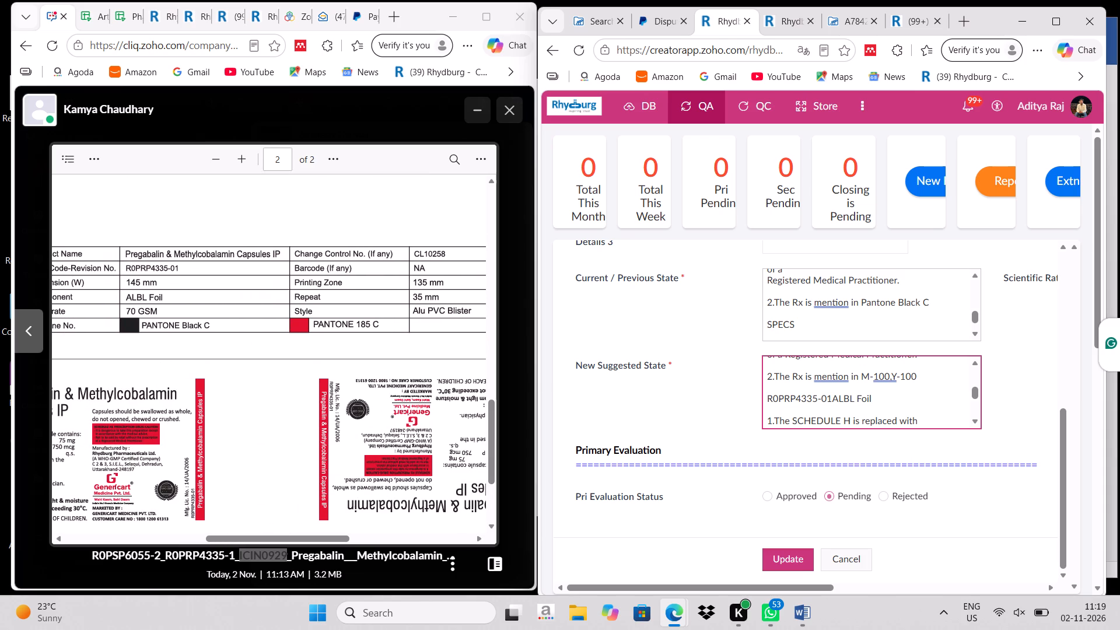
# Start a second point reading "2.The Rx is mention" below the ALBL foil's first point in New Suggested State.
pyautogui.scroll(-2, 895, 403)
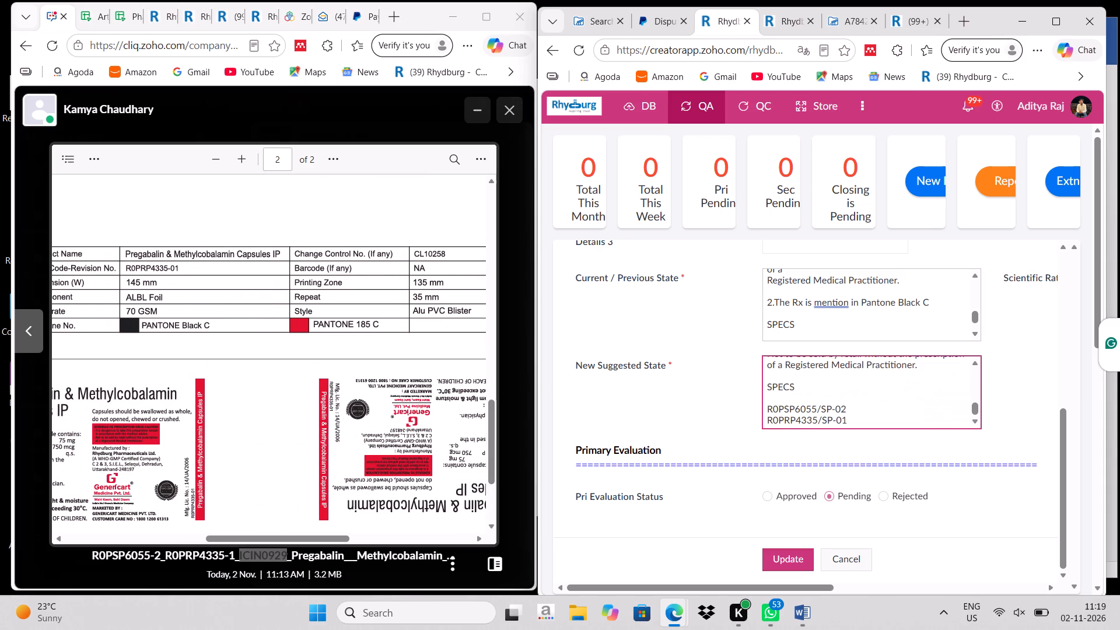
pyautogui.click(879, 369)
pyautogui.click(935, 369)
pyautogui.press('Return')
pyautogui.press('Return')
pyautogui.write('2.')
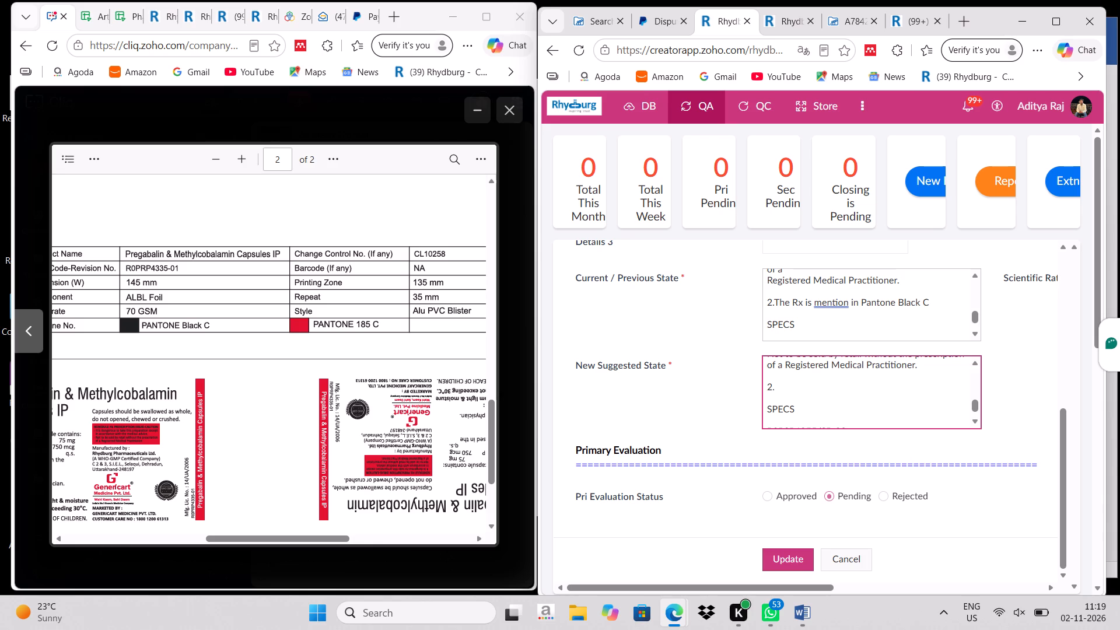
pyautogui.write('The Rx is ment')
pyautogui.write('iom')
pyautogui.press('BackSpace')
pyautogui.write('n in Pa')
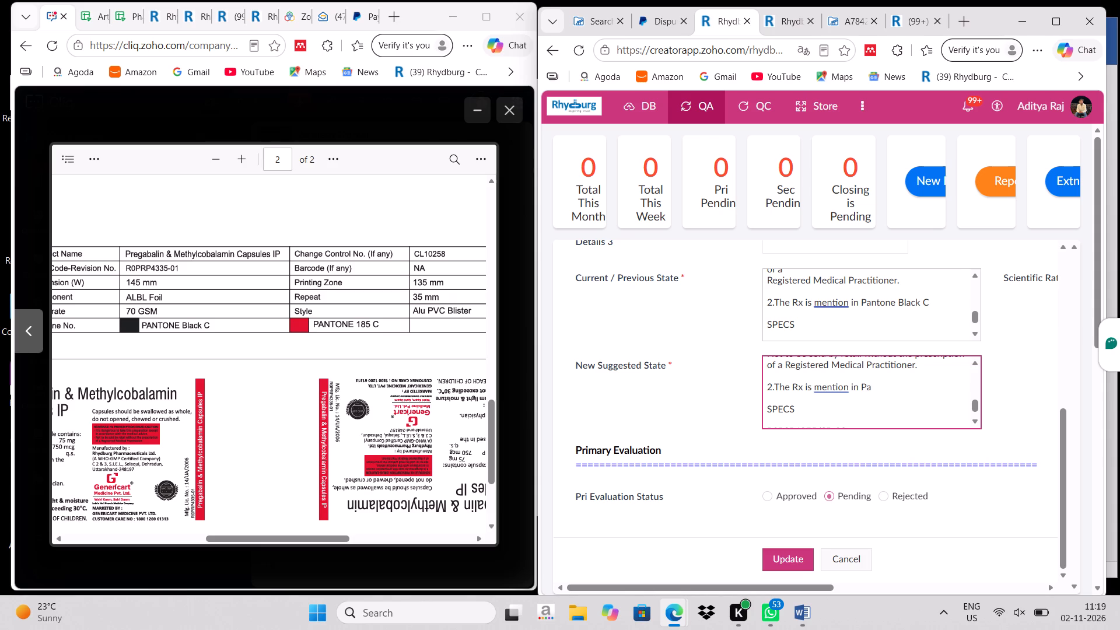
pyautogui.write('nt')
pyautogui.press('BackSpace')
pyautogui.press('BackSpace')
pyautogui.press('BackSpace')
pyautogui.press('BackSpace')
pyautogui.press('BackSpace')
pyautogui.press('BackSpace')
pyautogui.press('BackSpace')
pyautogui.press('BackSpace')
# Replace "is" with "will be" in the ALBL foil's second point in New Suggested State.
pyautogui.press('Left')
pyautogui.press('Left')
pyautogui.press('Left')
pyautogui.press('Left')
pyautogui.press('Left')
pyautogui.press('Left')
pyautogui.press('Left')
pyautogui.press('Left')
pyautogui.press('Left')
pyautogui.press('Right')
pyautogui.press('BackSpace')
pyautogui.press('BackSpace')
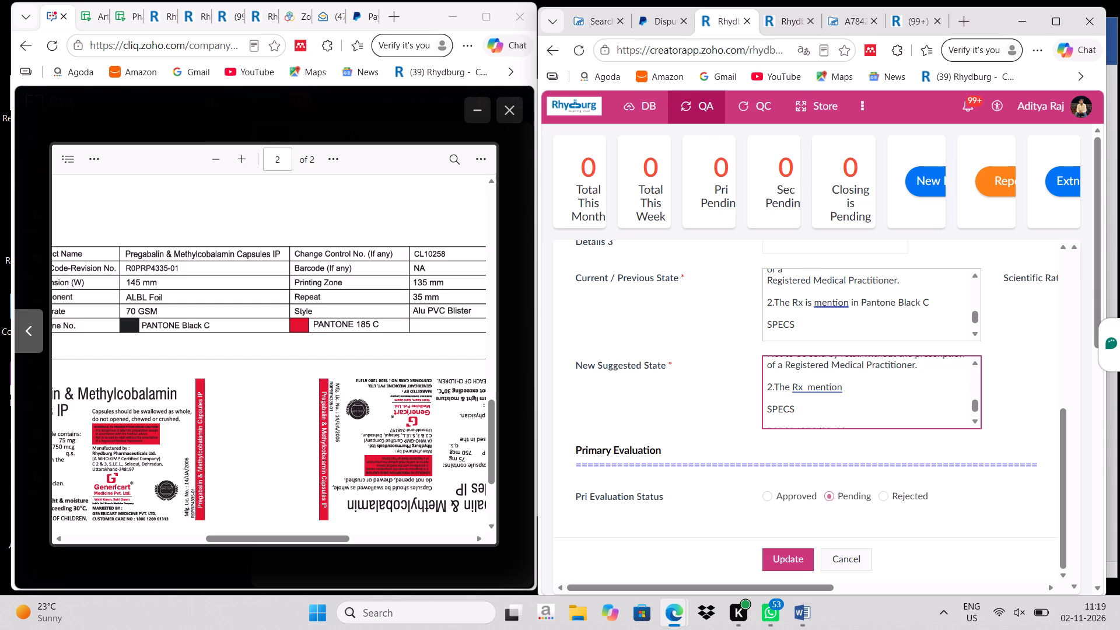
pyautogui.write('will be')
# Complete the ALBL foil's second point in New Suggested State as "2.The Rx will be mentioned in PANTONE 185 C".
pyautogui.press('Right')
pyautogui.press('Right')
pyautogui.press('Right')
pyautogui.press('Right')
pyautogui.press('Right')
pyautogui.press('Right')
pyautogui.press('Right')
pyautogui.press('Right')
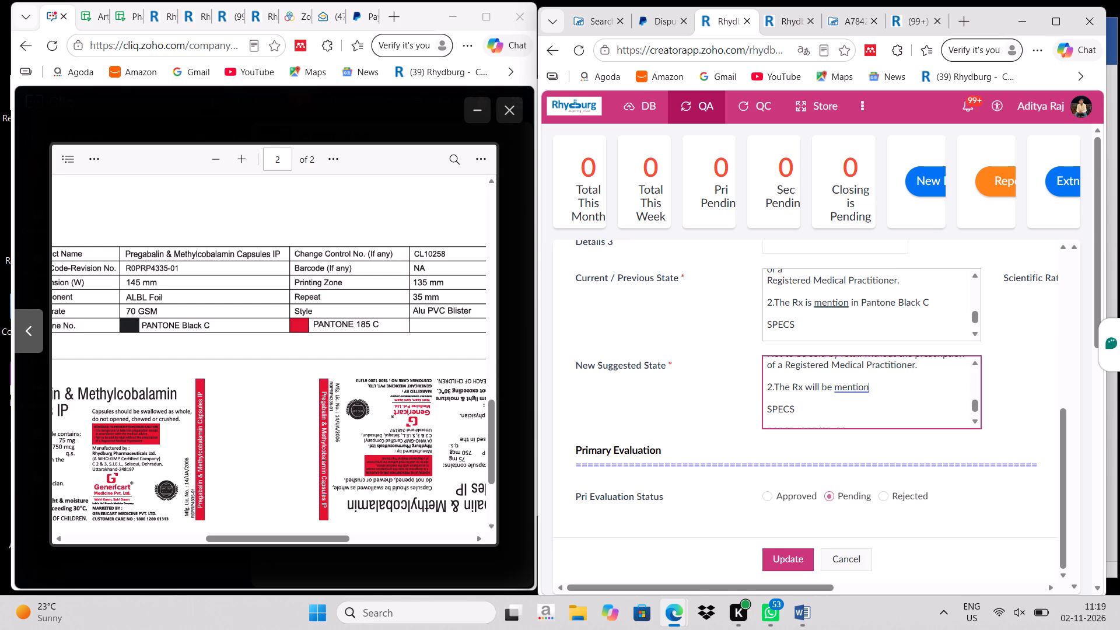
pyautogui.write('ed in')
pyautogui.press('space')
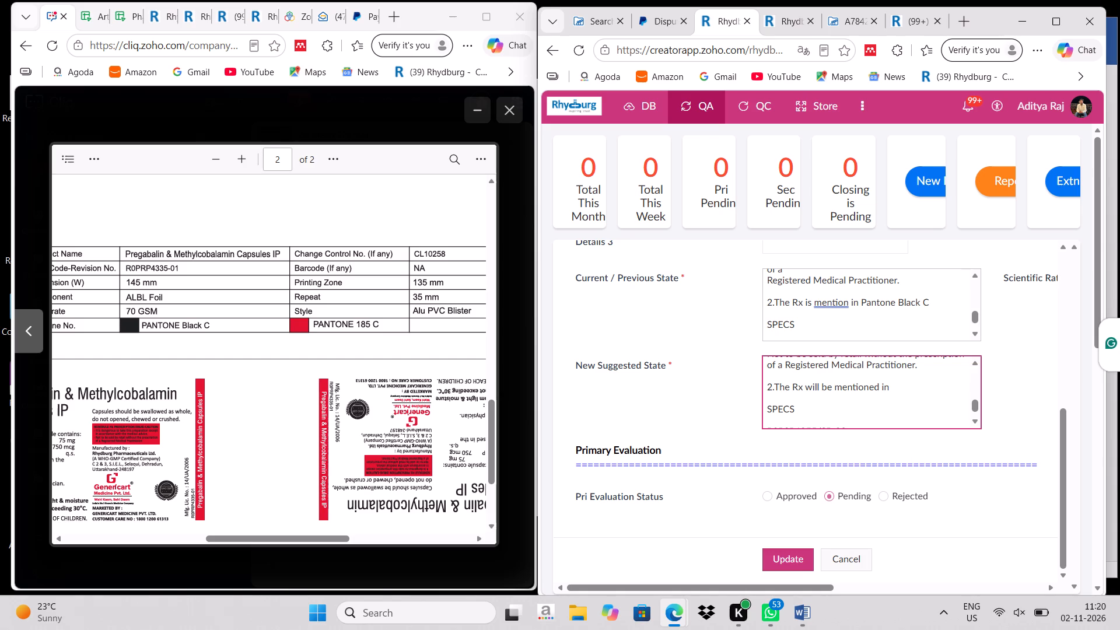
pyautogui.write('PANT')
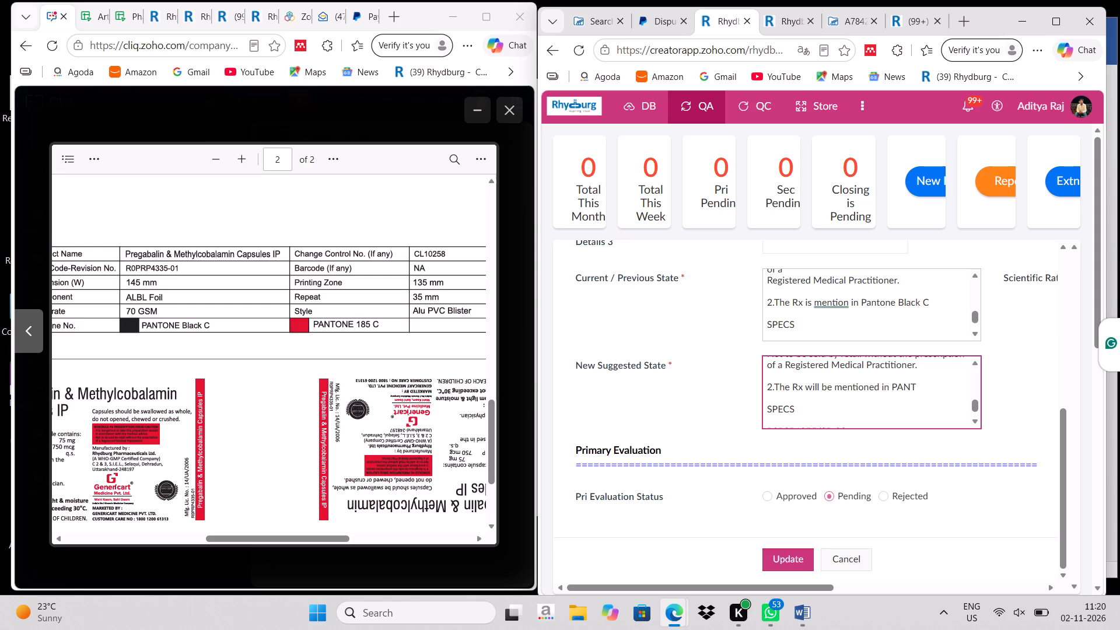
pyautogui.press('o')
pyautogui.write('NE')
pyautogui.press('space')
pyautogui.write('185')
pyautogui.press('space')
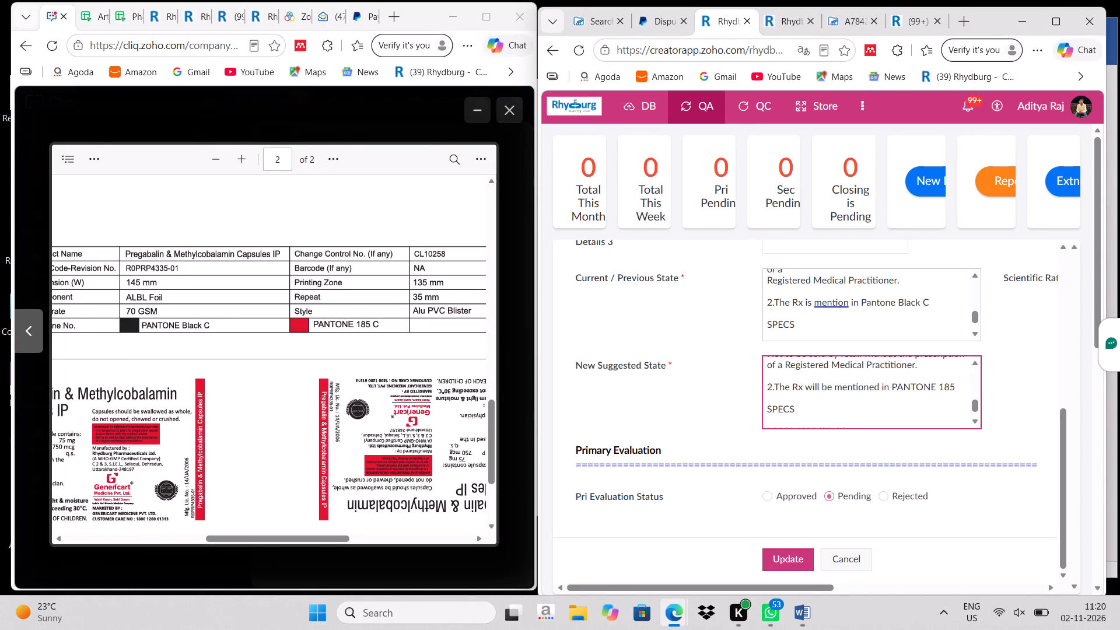
pyautogui.press('c')
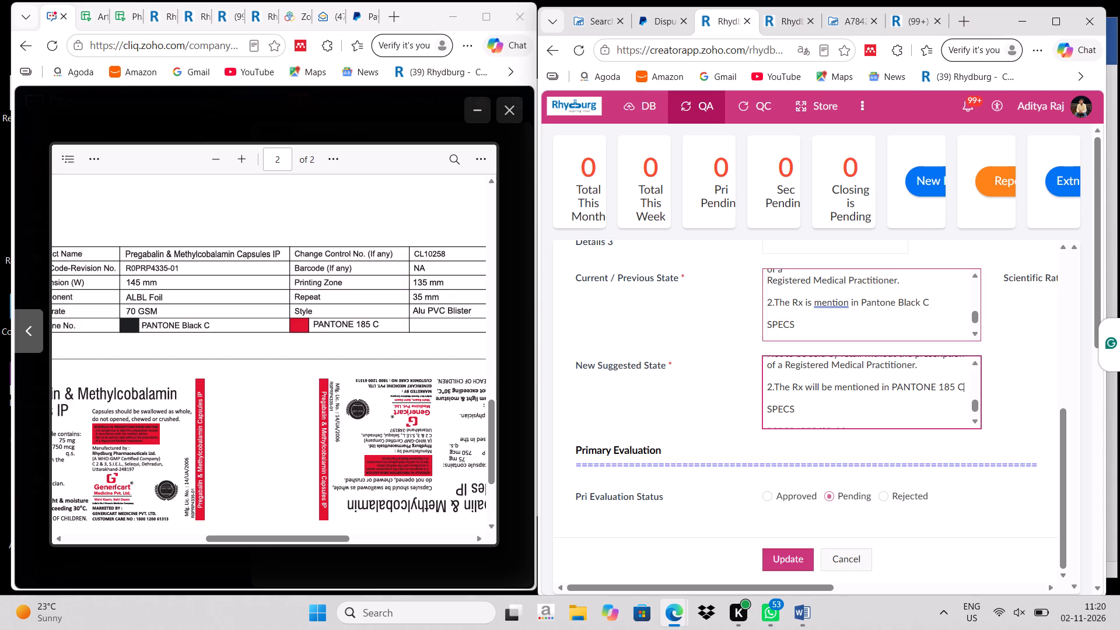
# Correct "mention" to "mentioned" in the carton's second point of New Suggested State.
pyautogui.scroll(3, 862, 388)
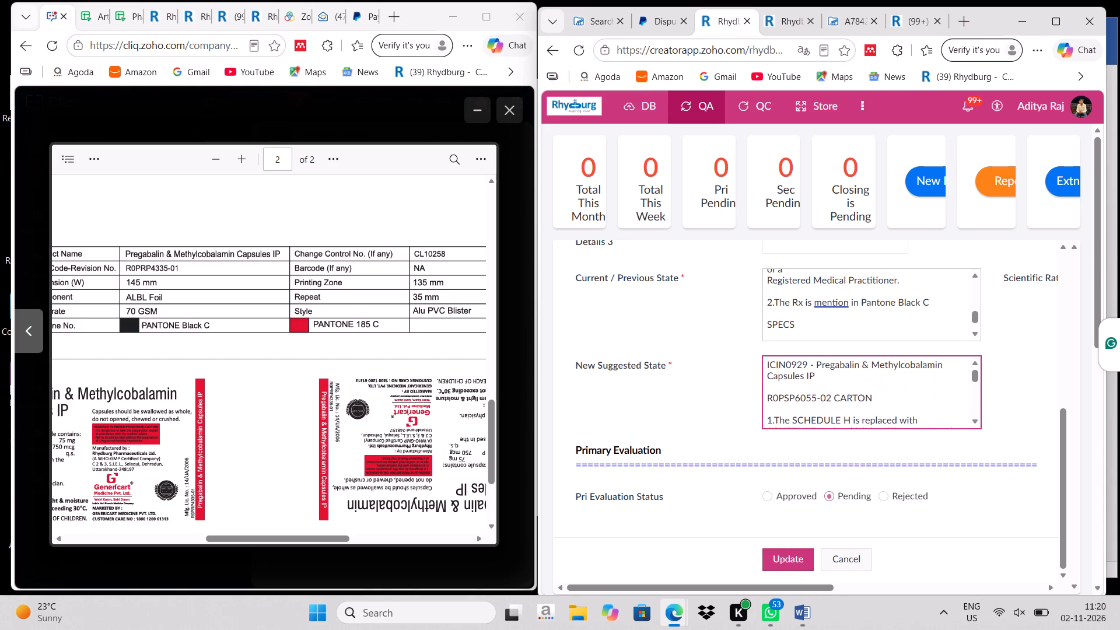
pyautogui.scroll(-1, 862, 388)
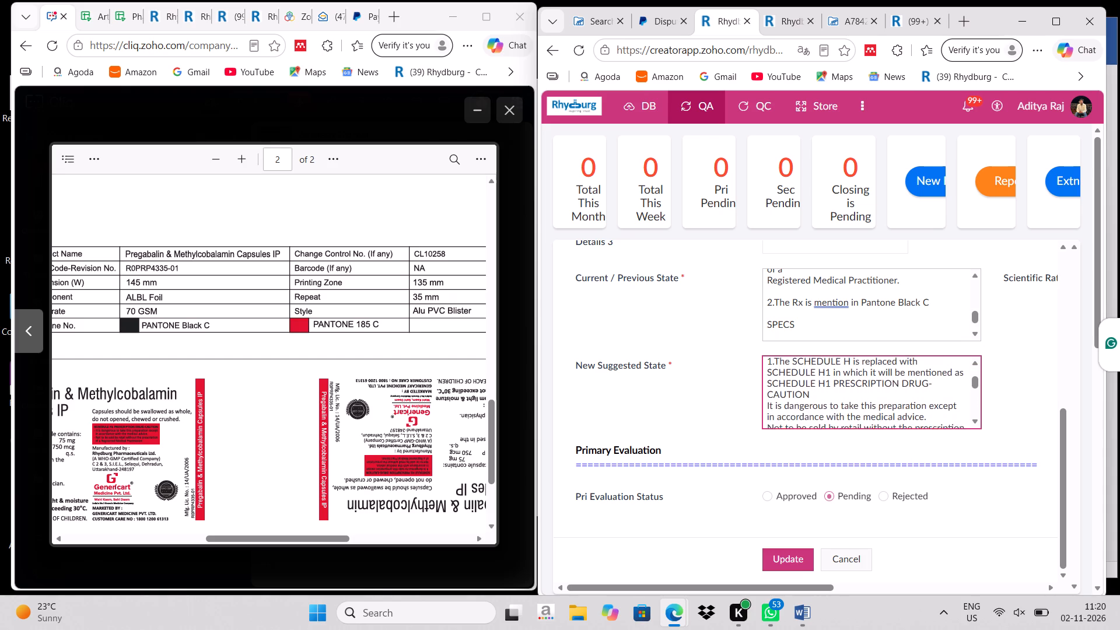
pyautogui.scroll(-1, 862, 388)
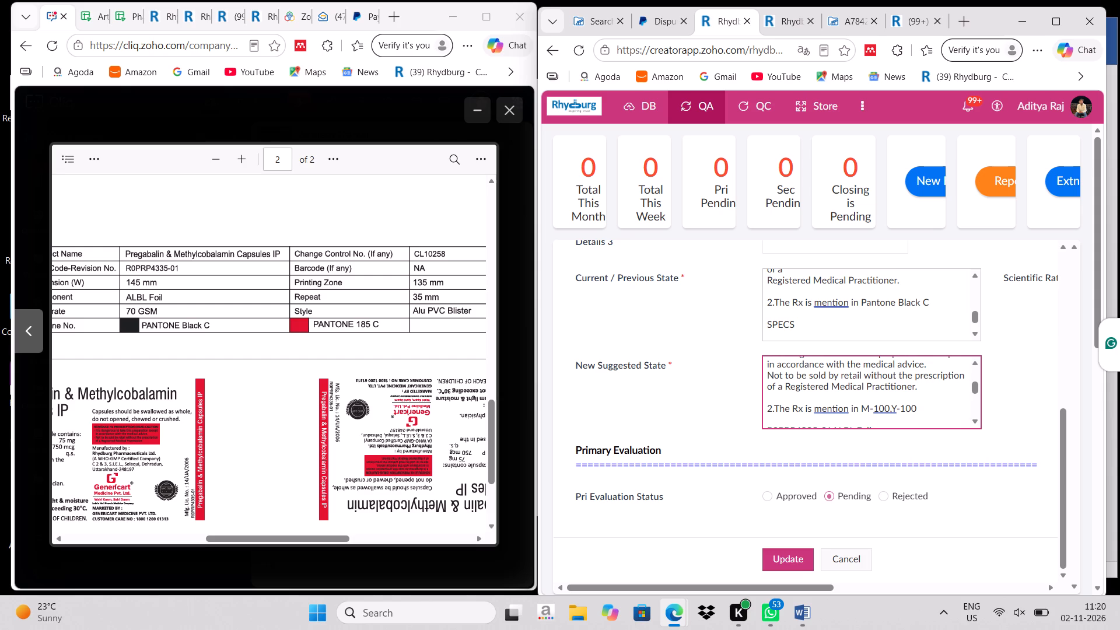
pyautogui.click(845, 410)
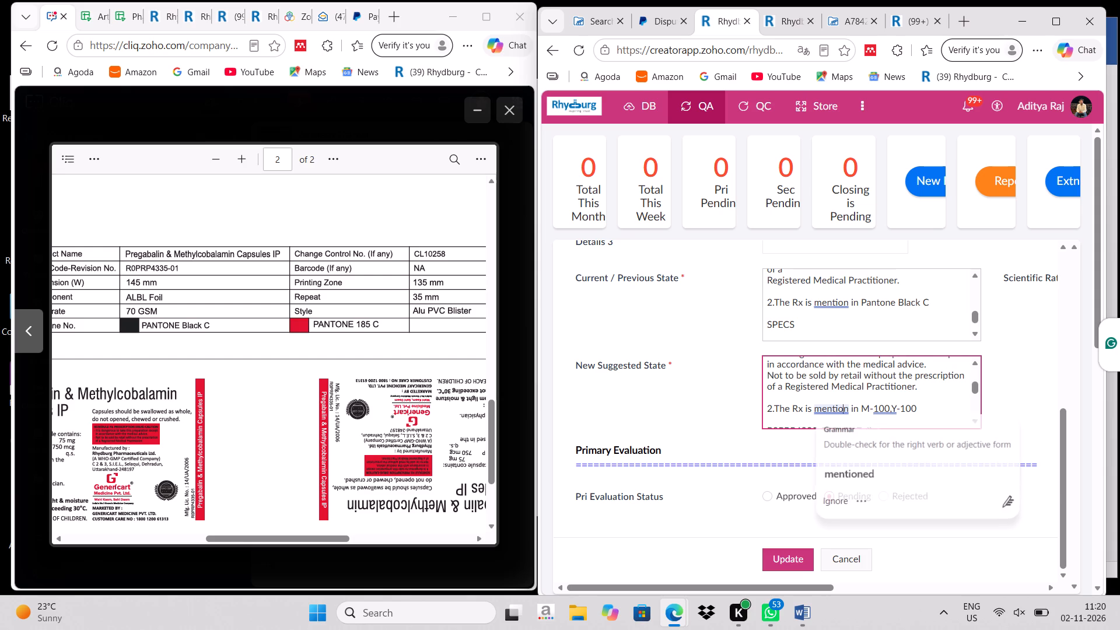
pyautogui.press('Return')
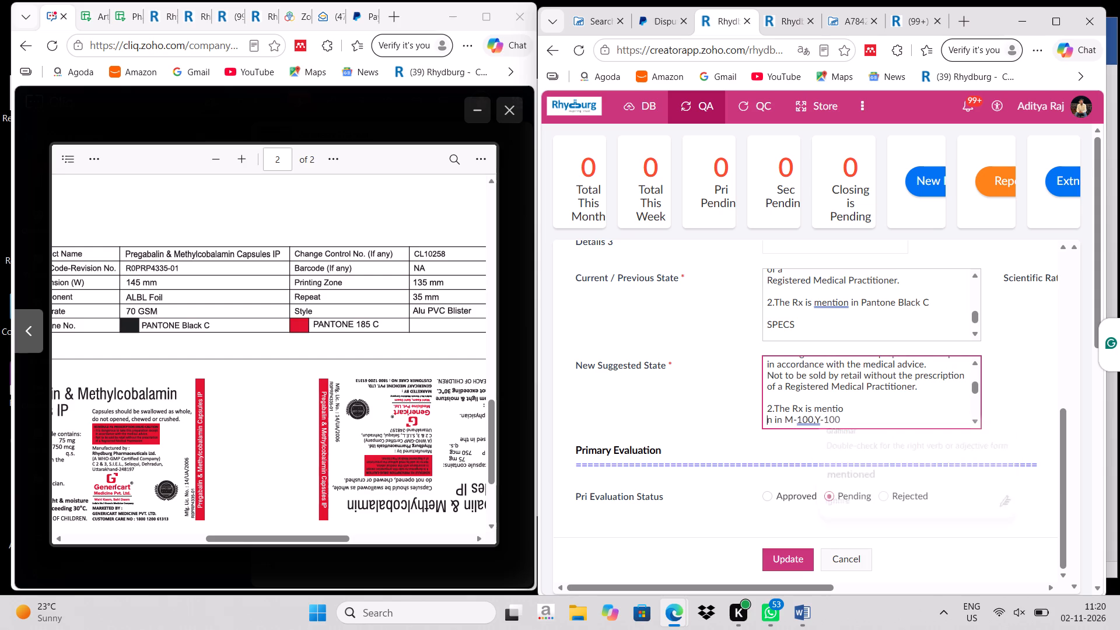
pyautogui.press('BackSpace')
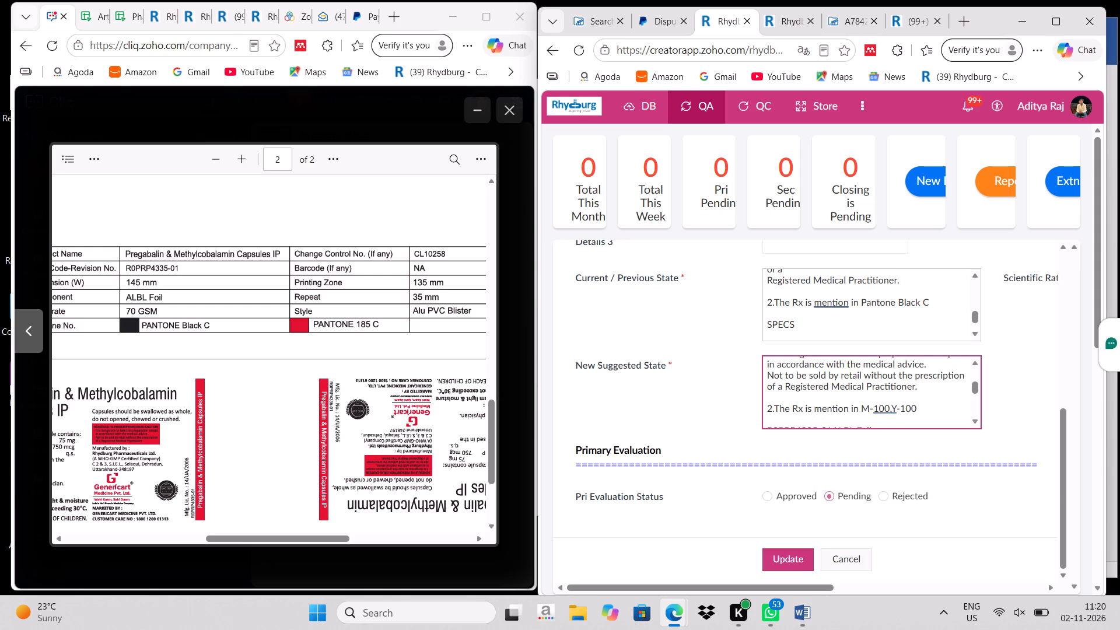
pyautogui.press('Right')
pyautogui.press('e')
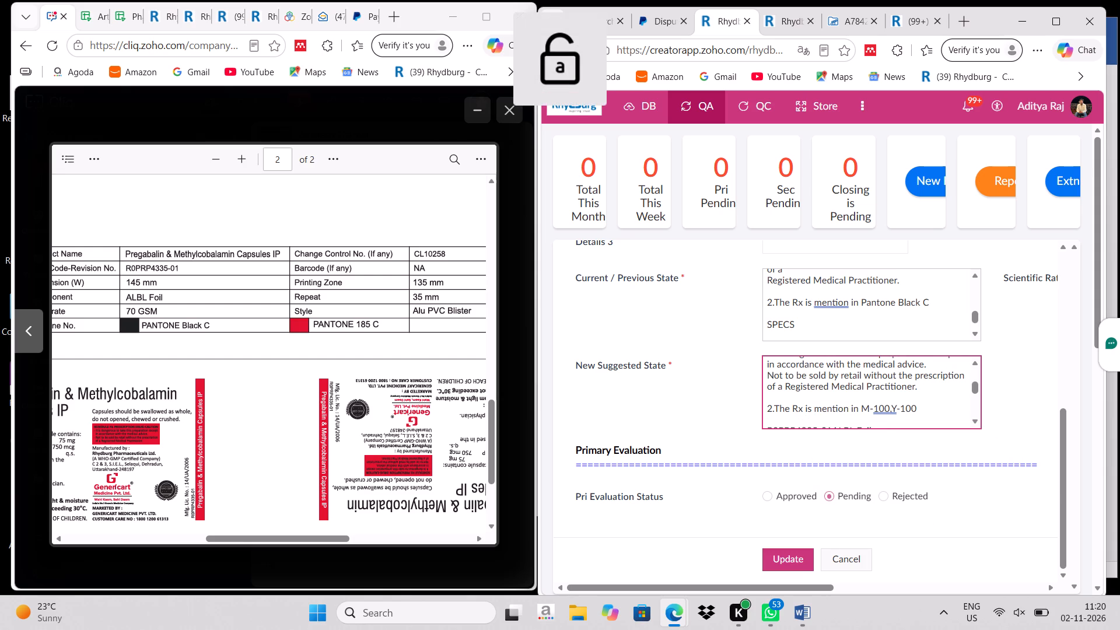
pyautogui.write('ed')
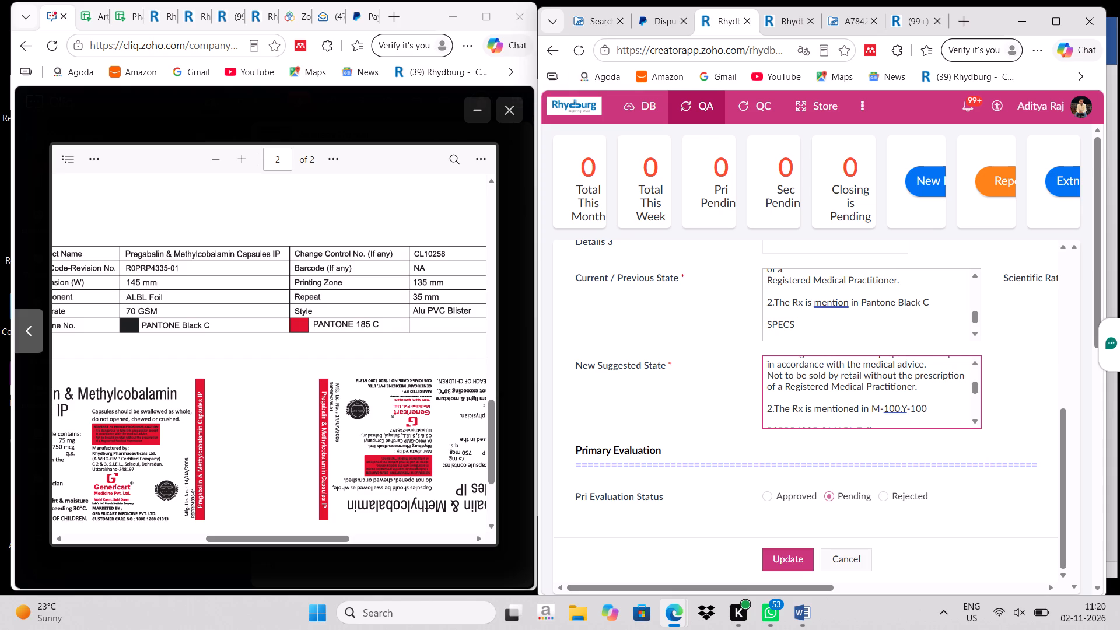
# Replace "is" with "will be" in the carton's second point of New Suggested State and review the remaining text.
pyautogui.press('Left')
pyautogui.press('Left')
pyautogui.press('Left')
pyautogui.press('Left')
pyautogui.press('Left')
pyautogui.press('Left')
pyautogui.press('Left')
pyautogui.press('Left')
pyautogui.press('Left')
pyautogui.press('Left')
pyautogui.press('Left')
pyautogui.press('Left')
pyautogui.press('BackSpace')
pyautogui.press('BackSpace')
pyautogui.write('will be')
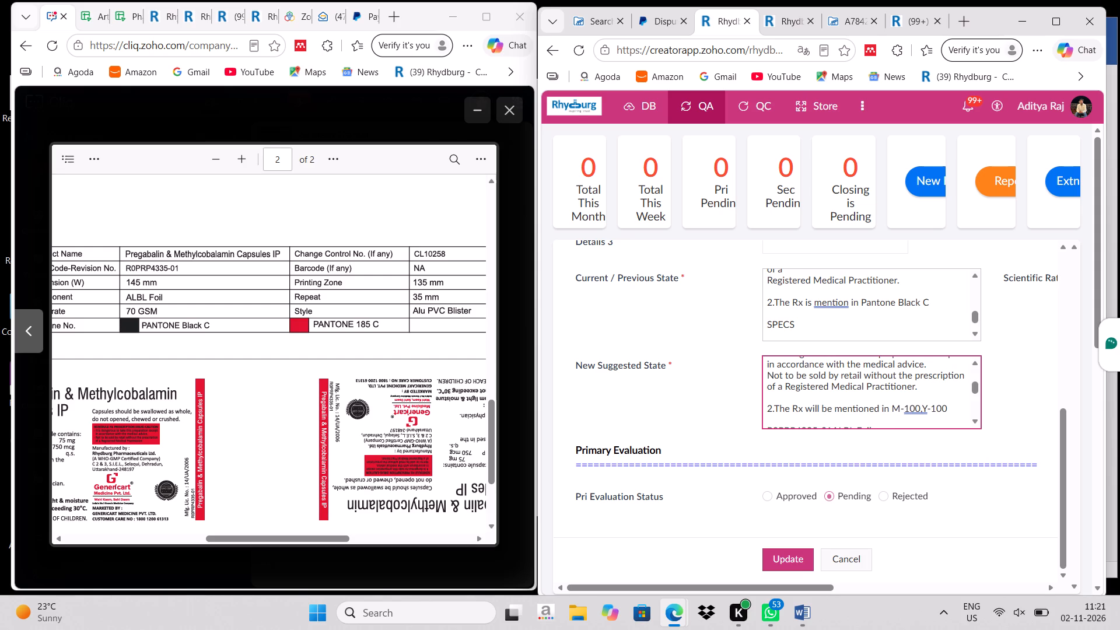
pyautogui.scroll(-1, 891, 388)
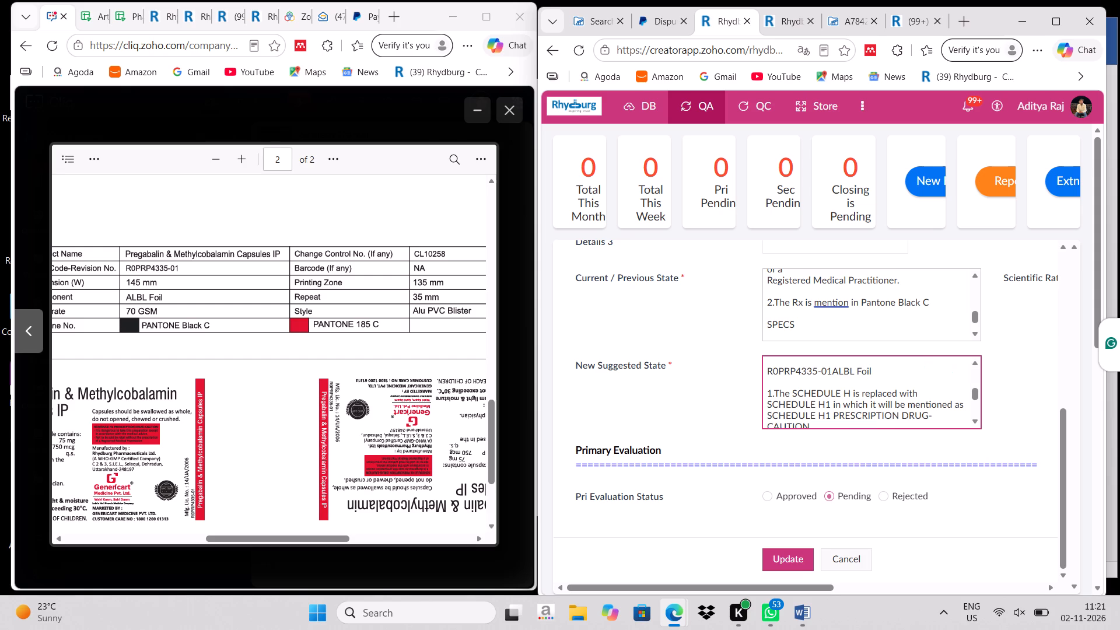
pyautogui.scroll(-6, 926, 388)
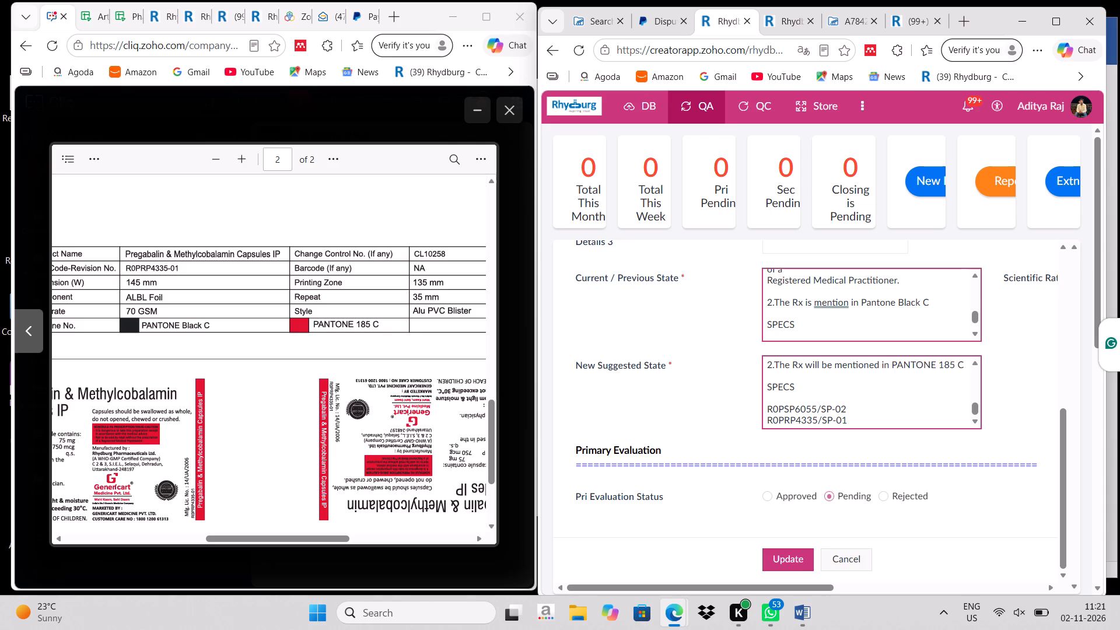
# Review the Current / Previous State, New Suggested State and Scientific Rationale / Justification texts of change control CL10258.
pyautogui.scroll(-1, 872, 318)
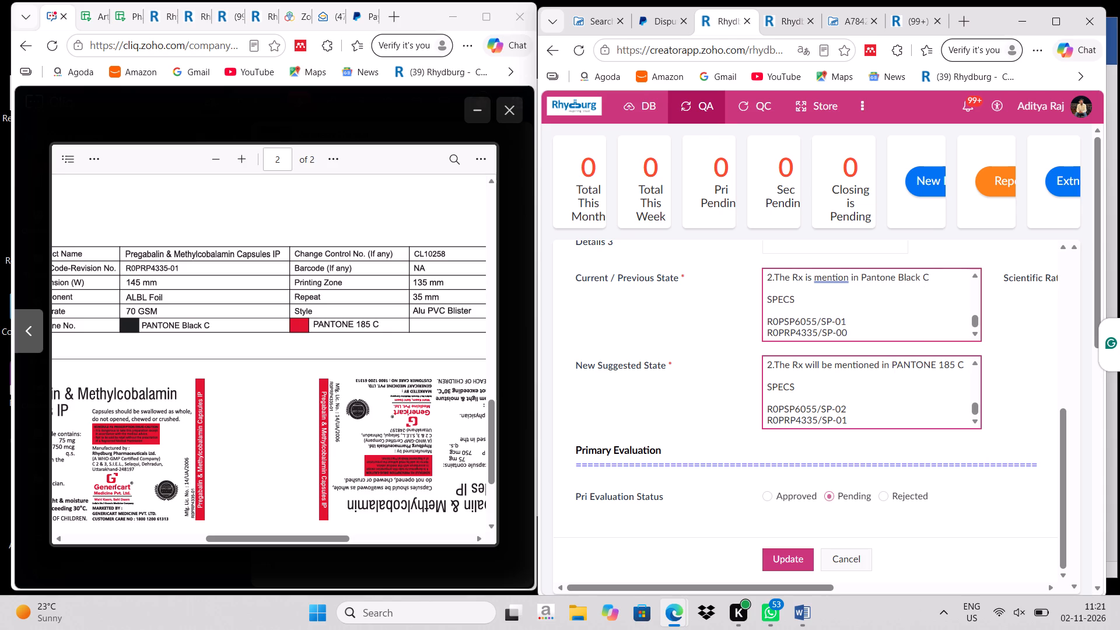
pyautogui.scroll(2, 872, 318)
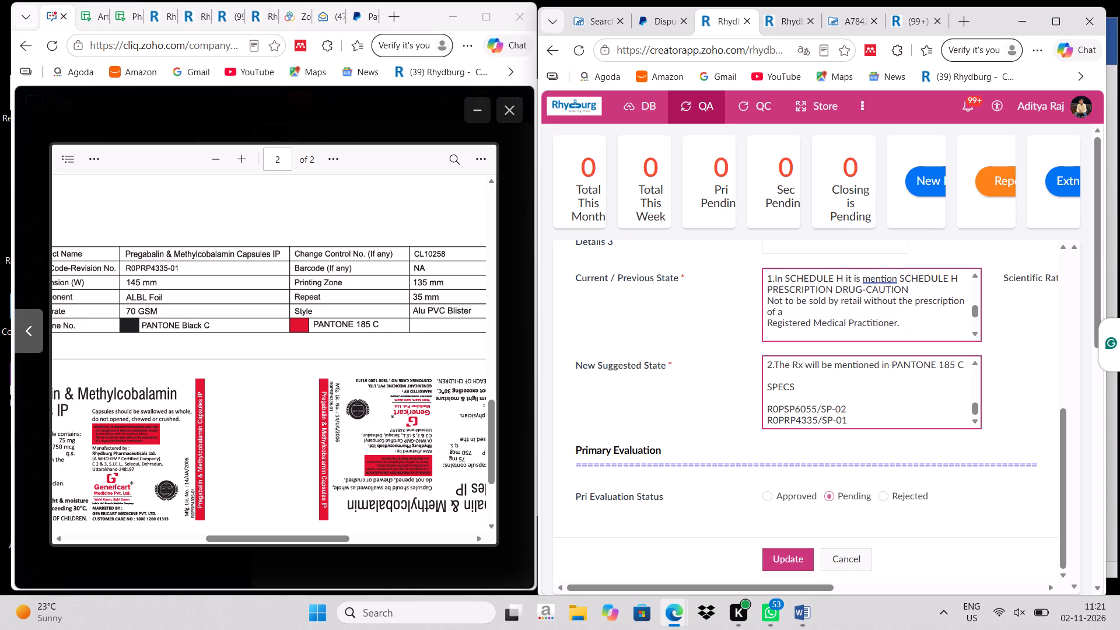
pyautogui.scroll(1, 872, 318)
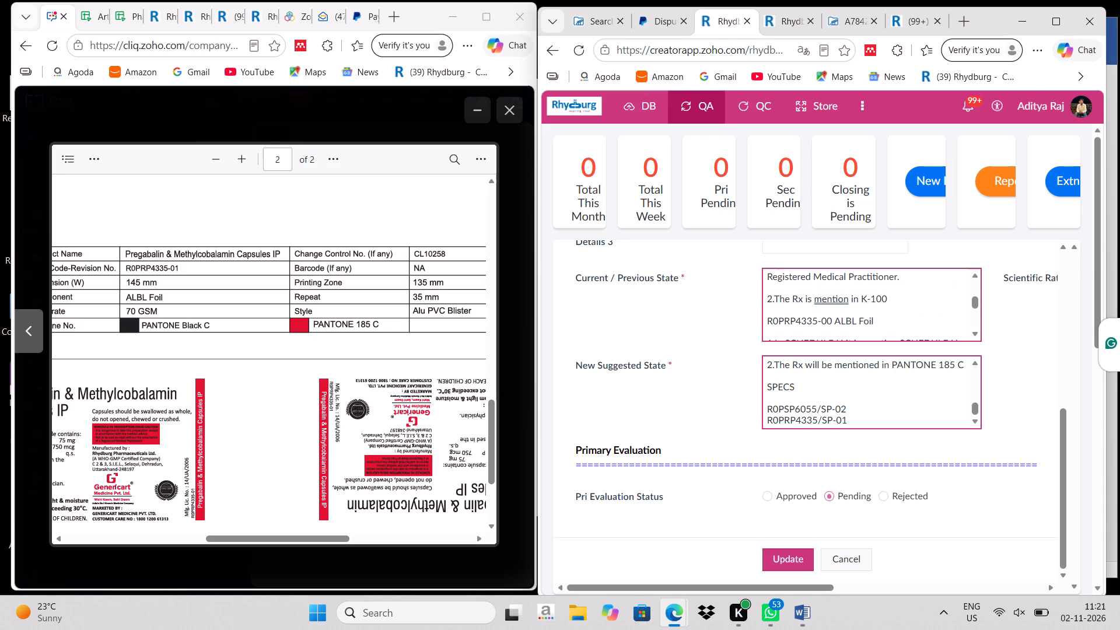
pyautogui.scroll(-1, 924, 325)
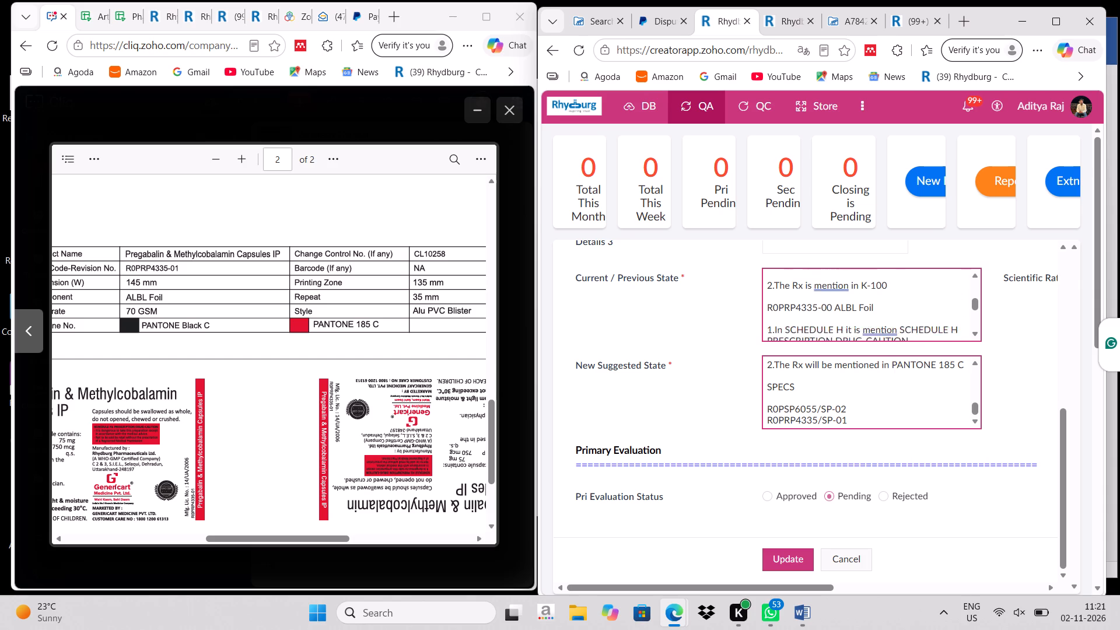
pyautogui.scroll(-2, 924, 325)
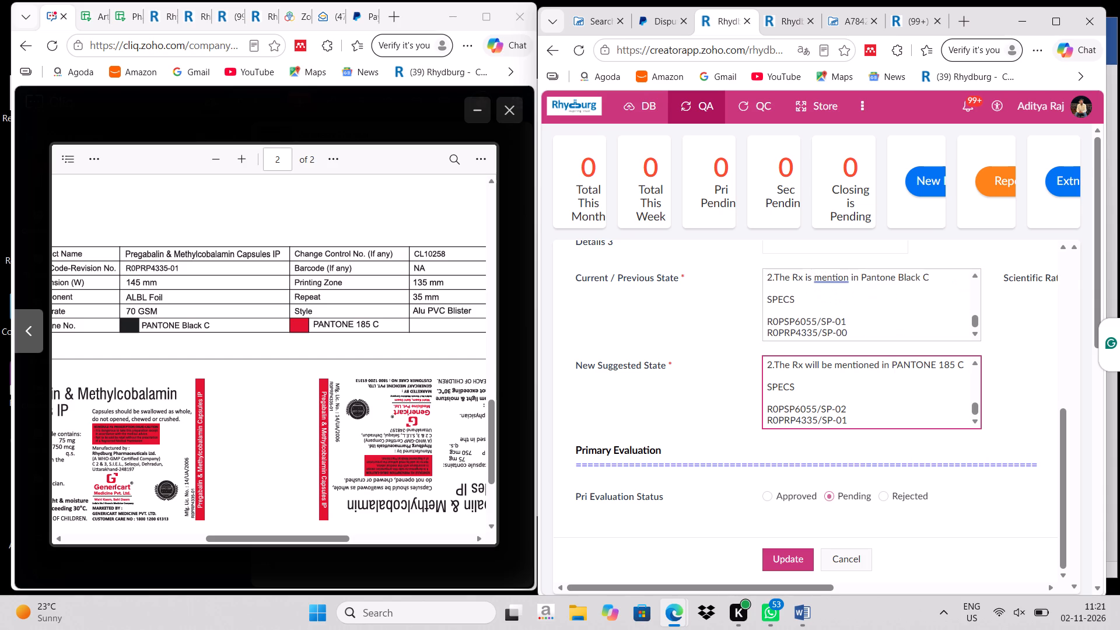
pyautogui.scroll(4, 862, 401)
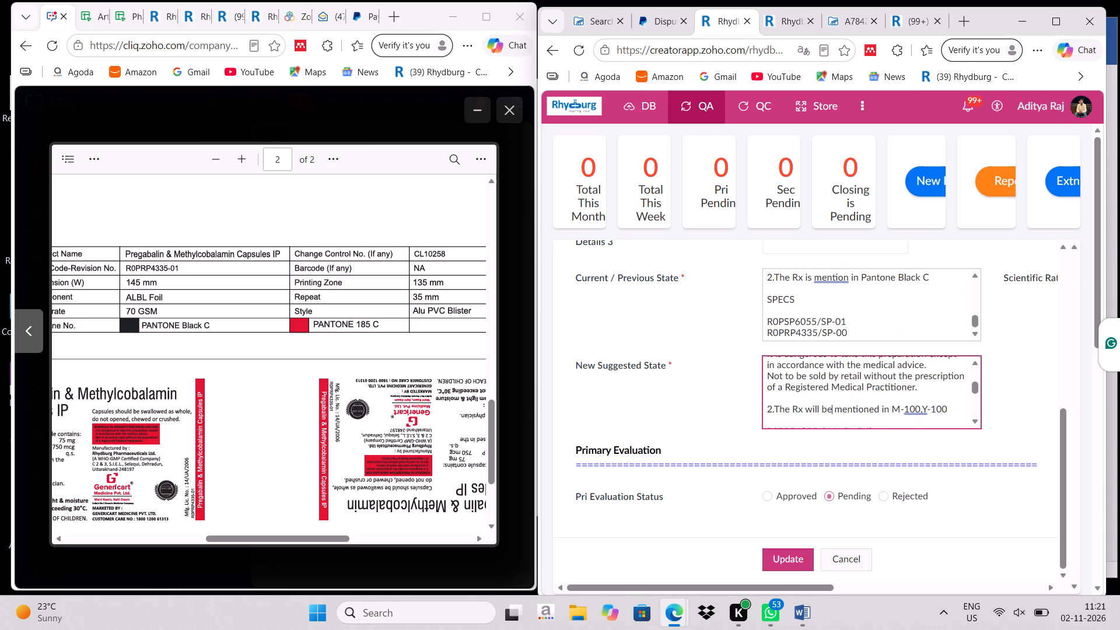
pyautogui.scroll(1, 862, 401)
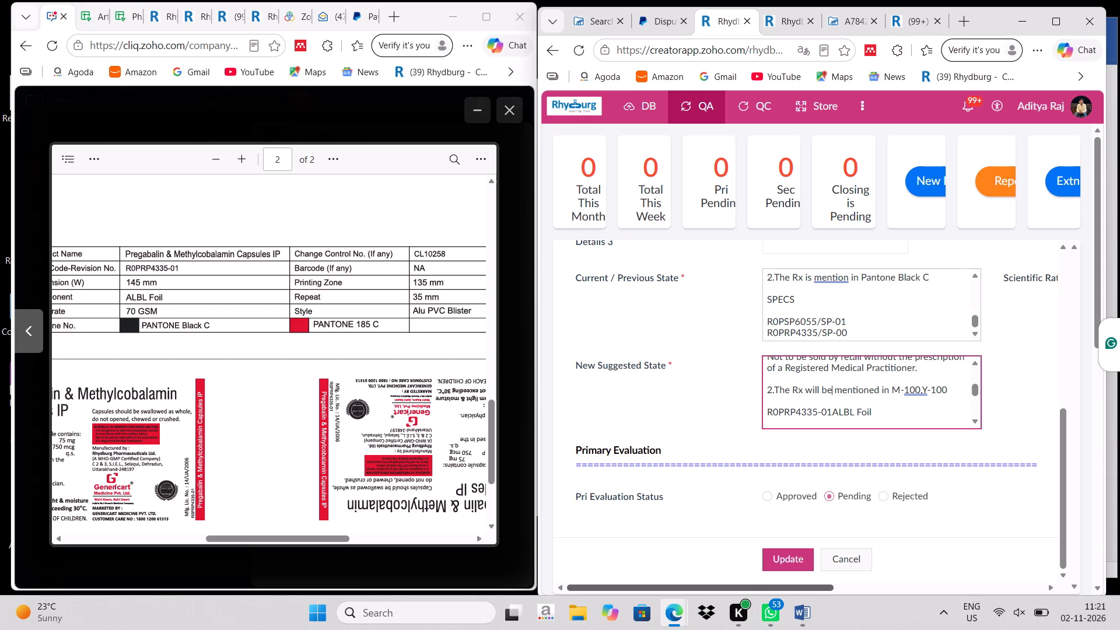
pyautogui.moveTo(769, 590); pyautogui.dragTo(957, 608)
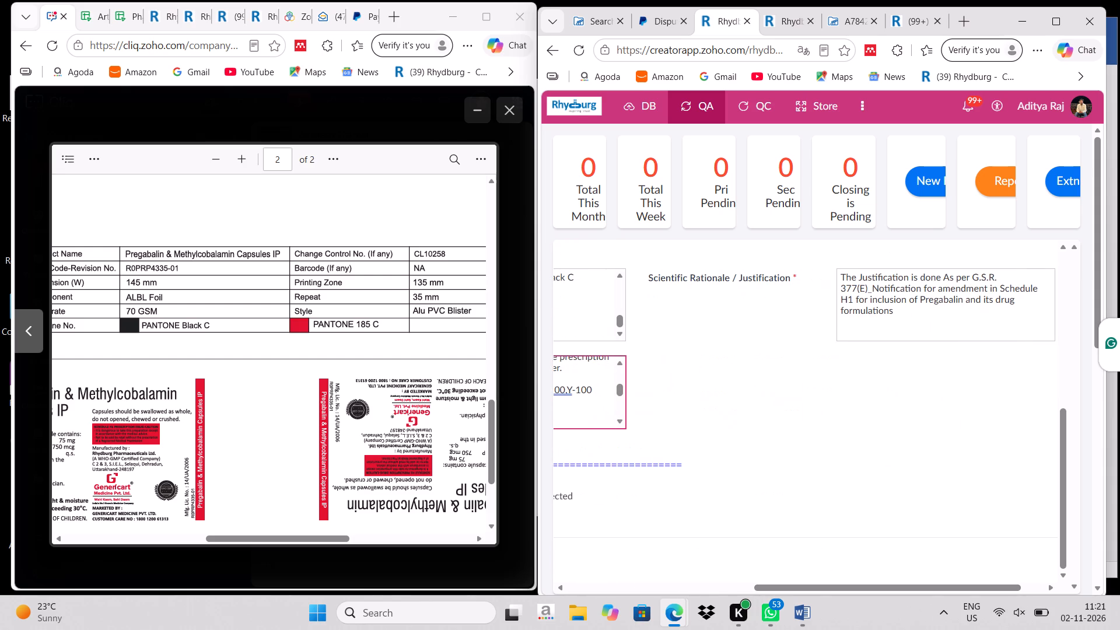
pyautogui.click(696, 586)
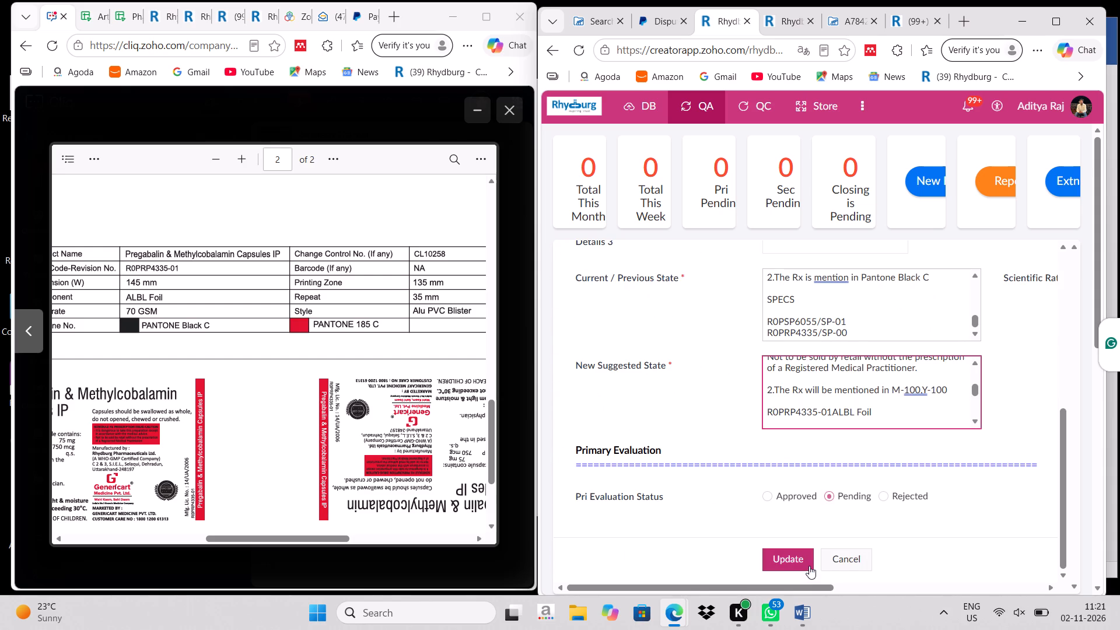
# Save the edited change control record CL10258.
pyautogui.click(807, 565)
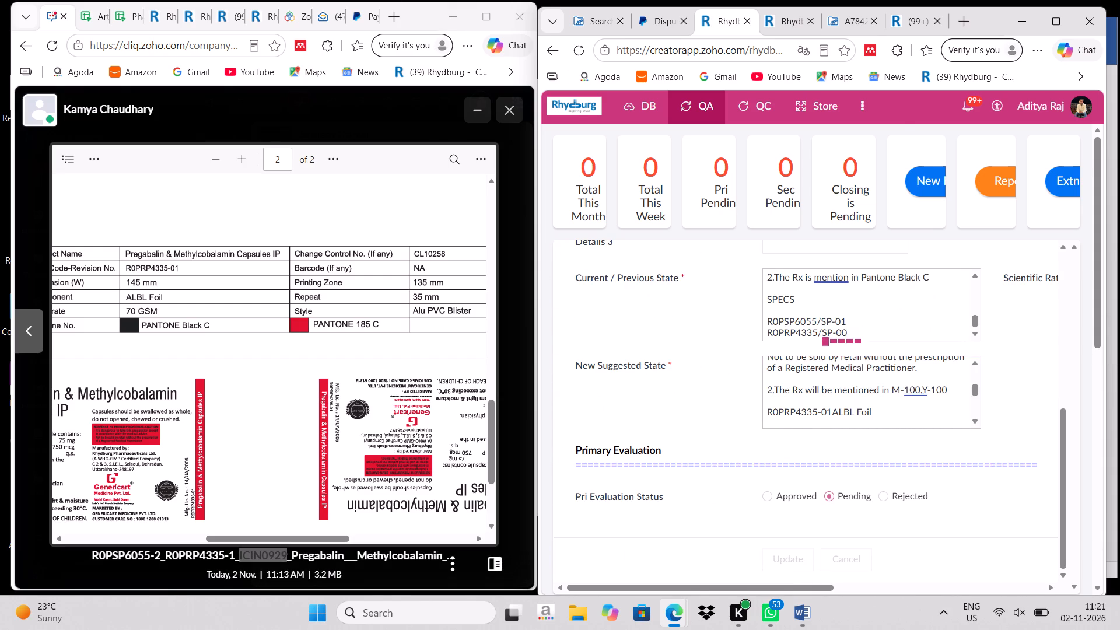
# Bring up the already open Caliber Change Control MIS page beside the updated record list.
pyautogui.click(397, 14)
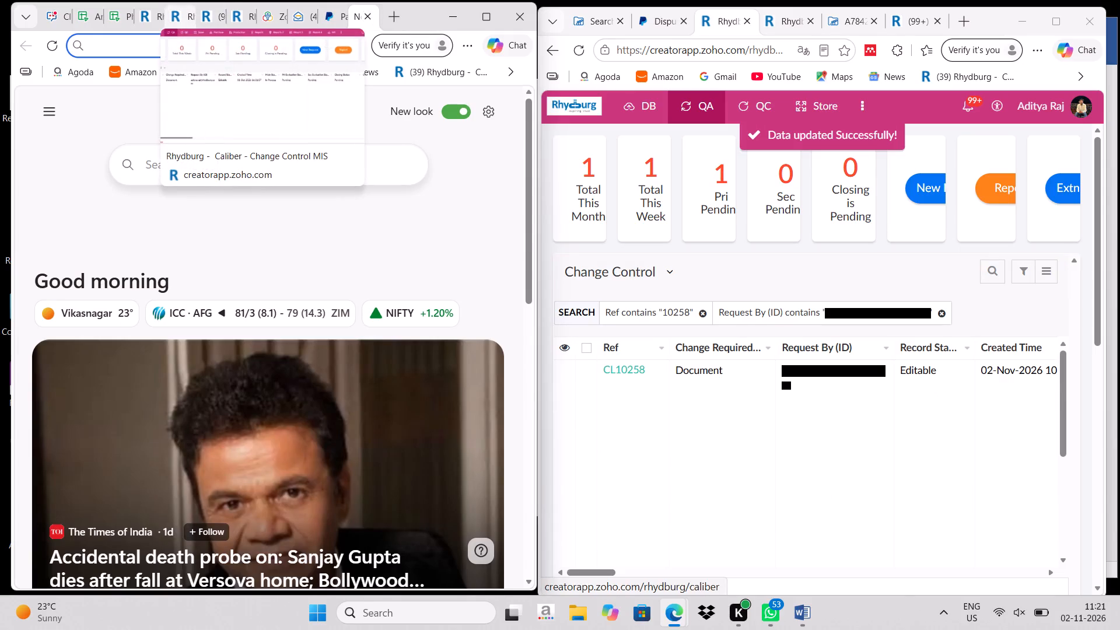
pyautogui.click(192, 10)
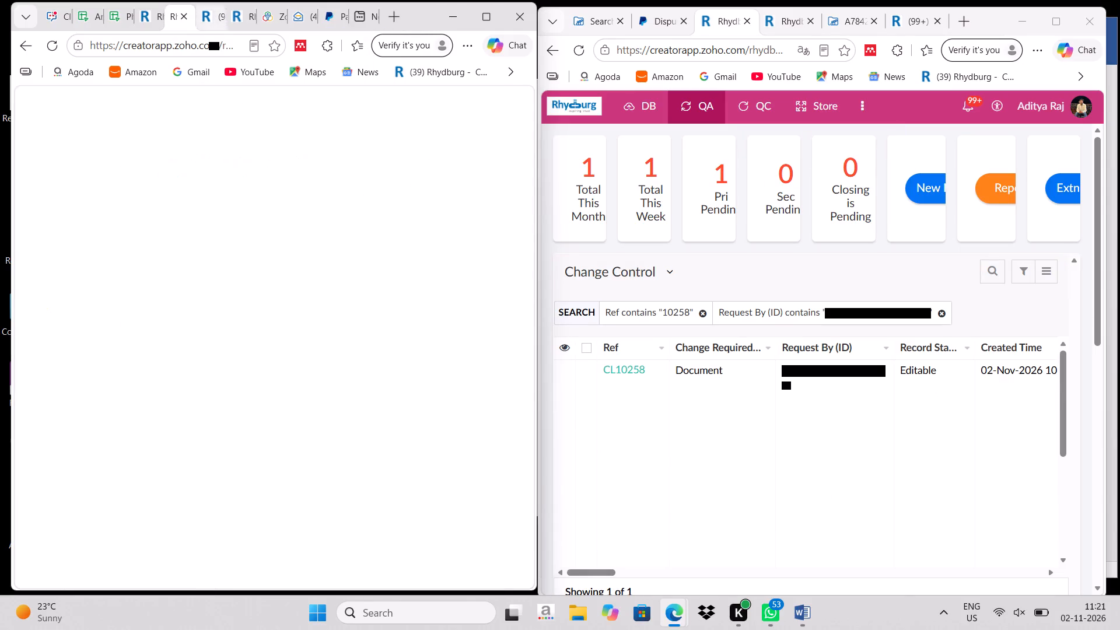
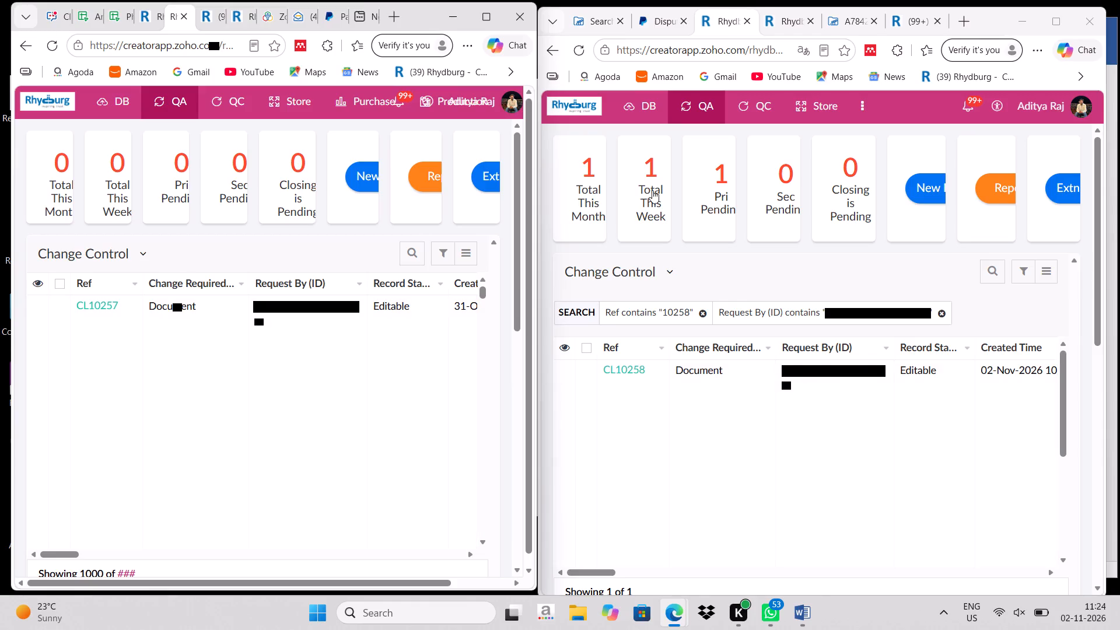
pyautogui.click(491, 15)
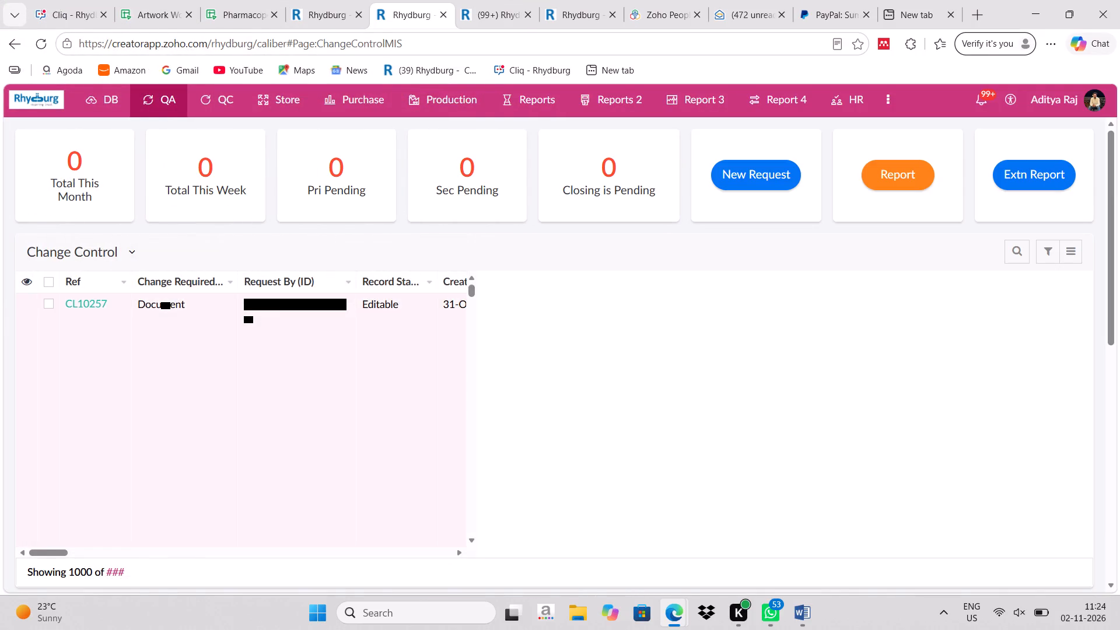
pyautogui.click(178, 555)
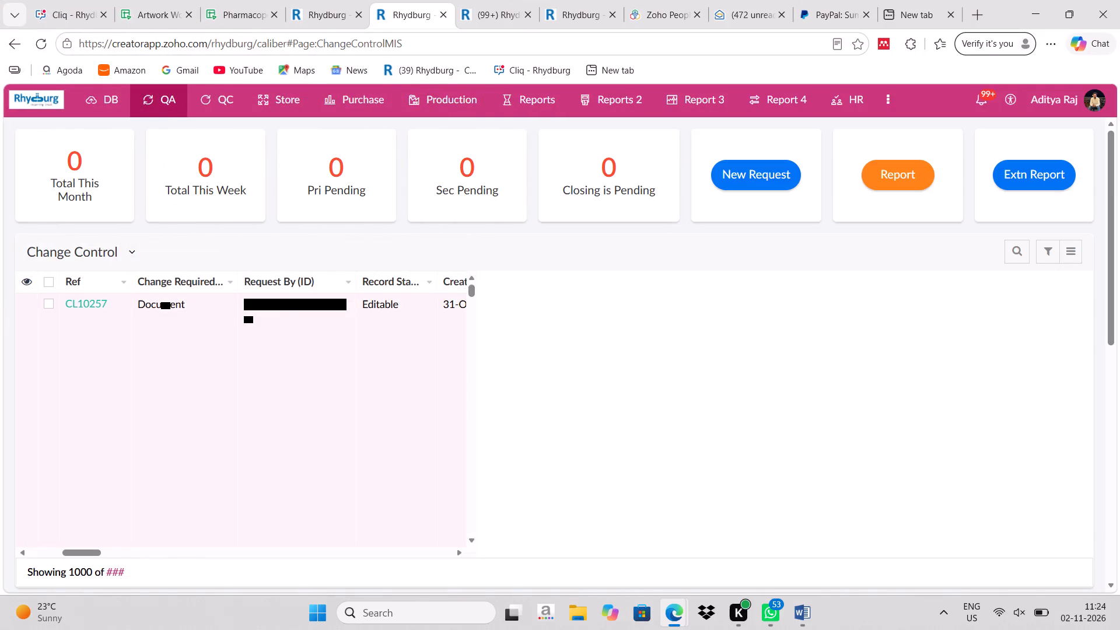
pyautogui.doubleClick(178, 555)
pyautogui.moveTo(166, 551); pyautogui.dragTo(0, 512)
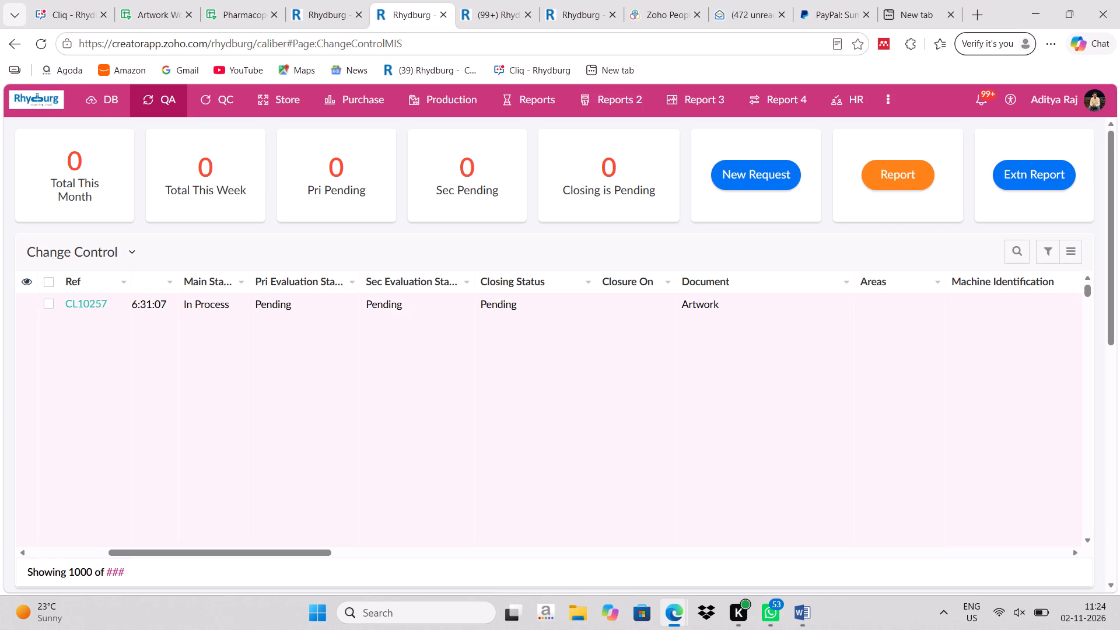
pyautogui.moveTo(320, 553); pyautogui.dragTo(484, 583)
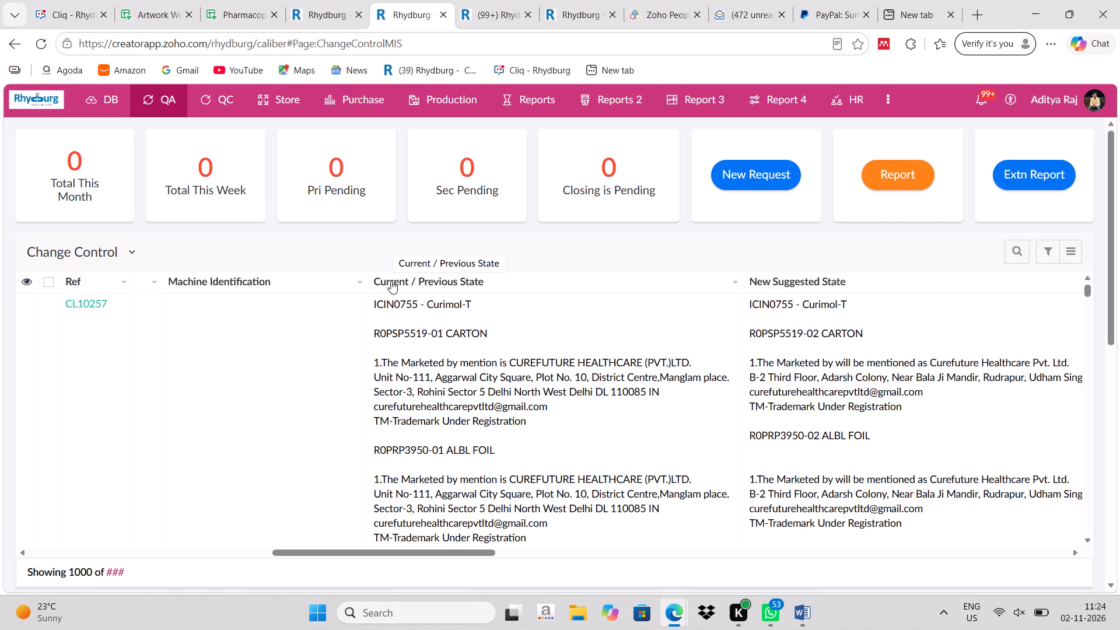
pyautogui.click(391, 283)
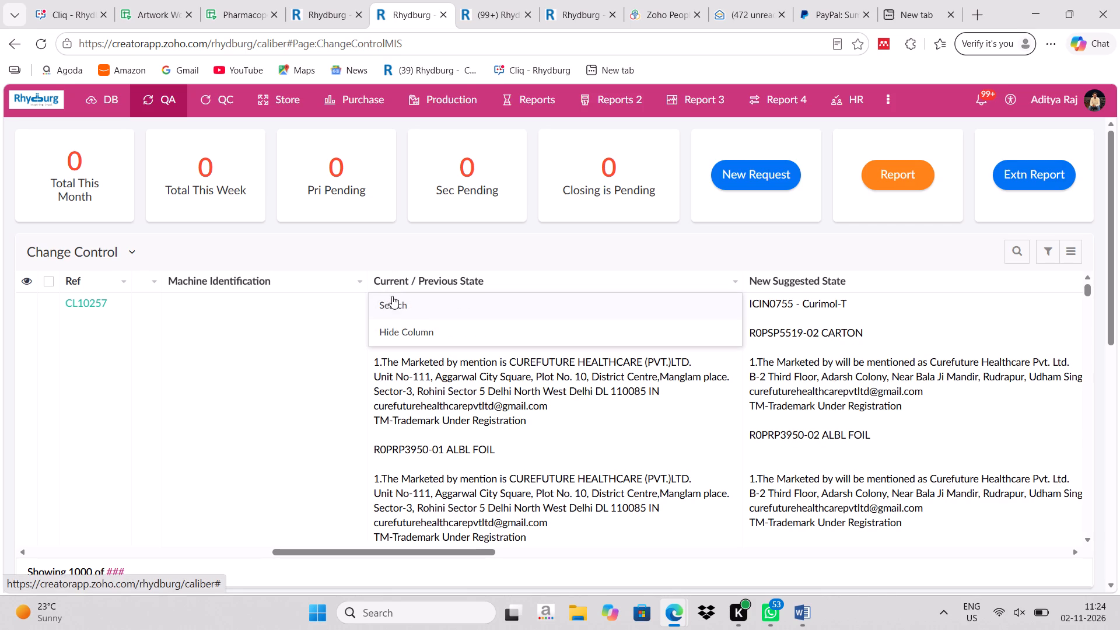
pyautogui.click(394, 304)
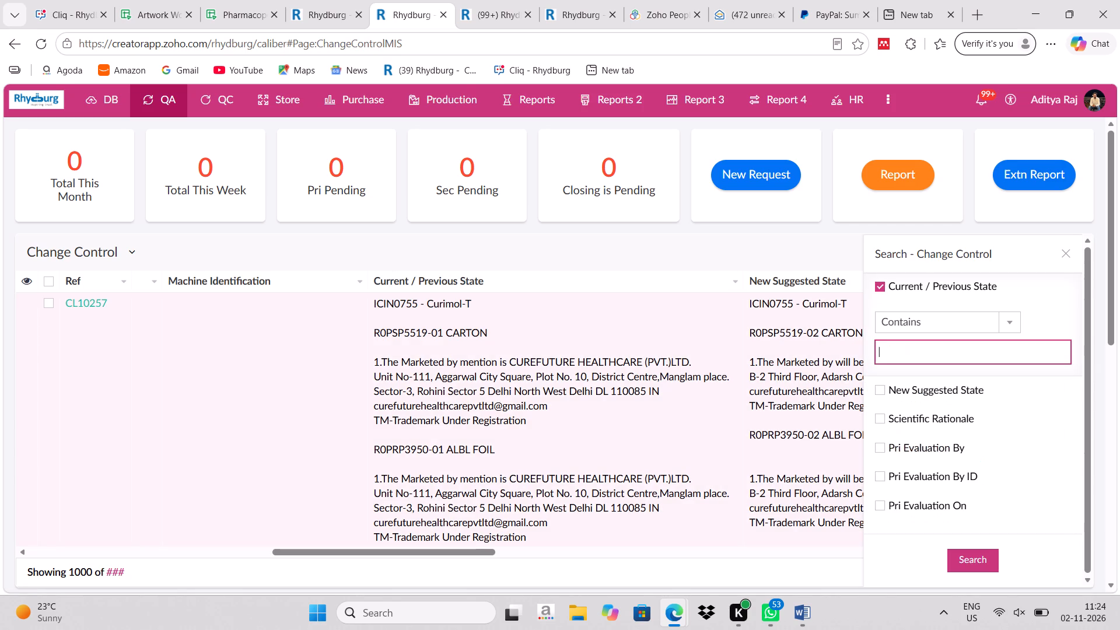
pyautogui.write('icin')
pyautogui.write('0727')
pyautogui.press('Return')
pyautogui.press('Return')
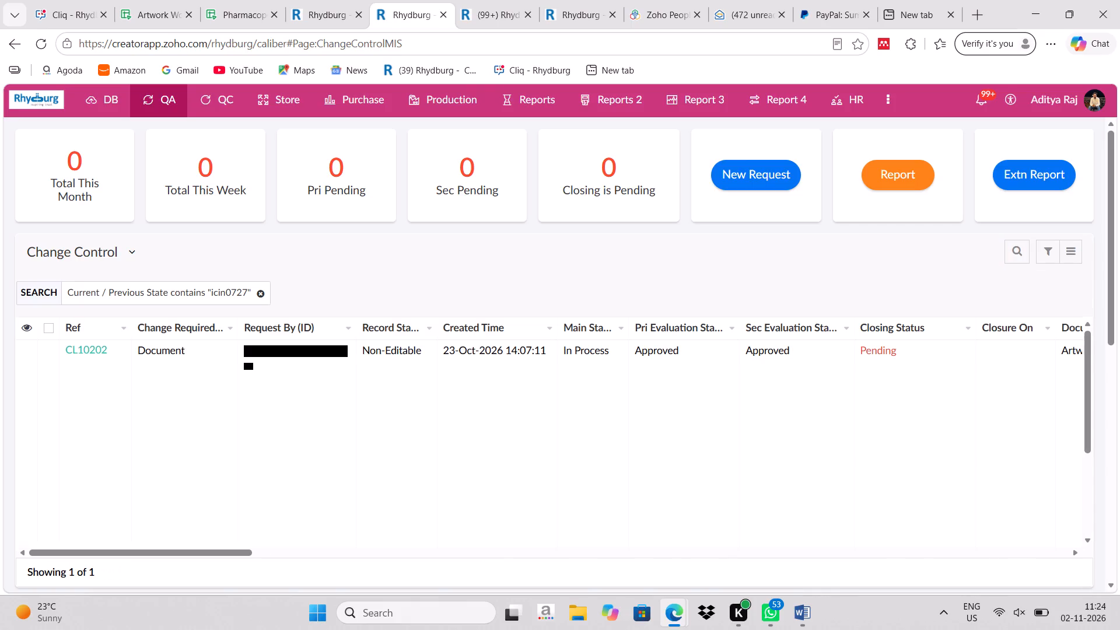
# Open change control record CL10202 and copy its full Current / Previous State text.
pyautogui.hscroll(-6, 435, 442)
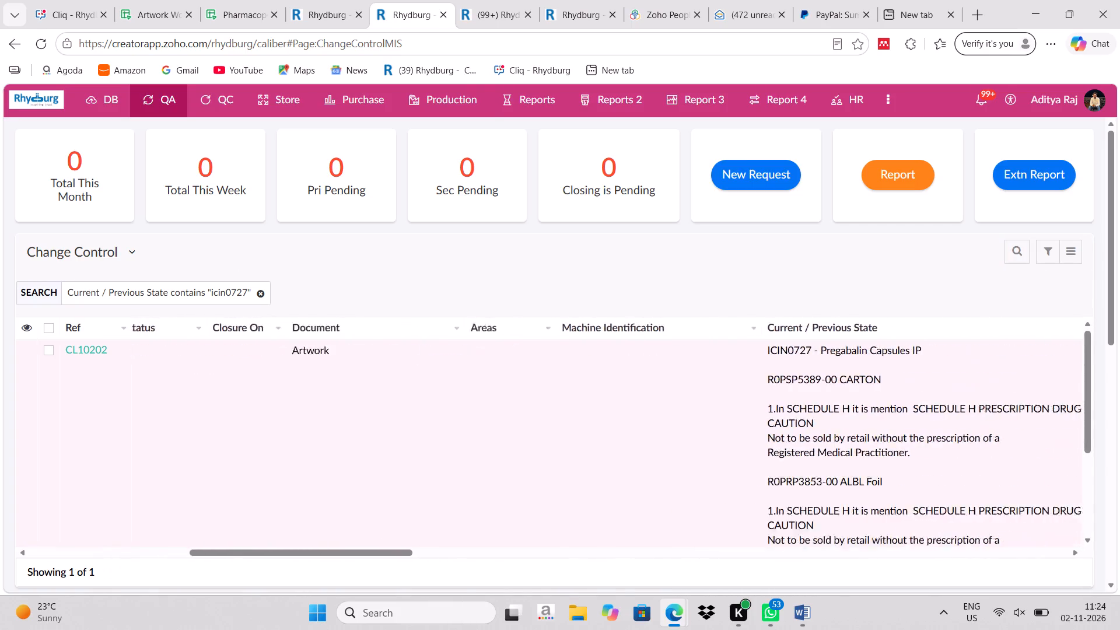
pyautogui.hscroll(-6, 435, 442)
pyautogui.hscroll(-1, 565, 412)
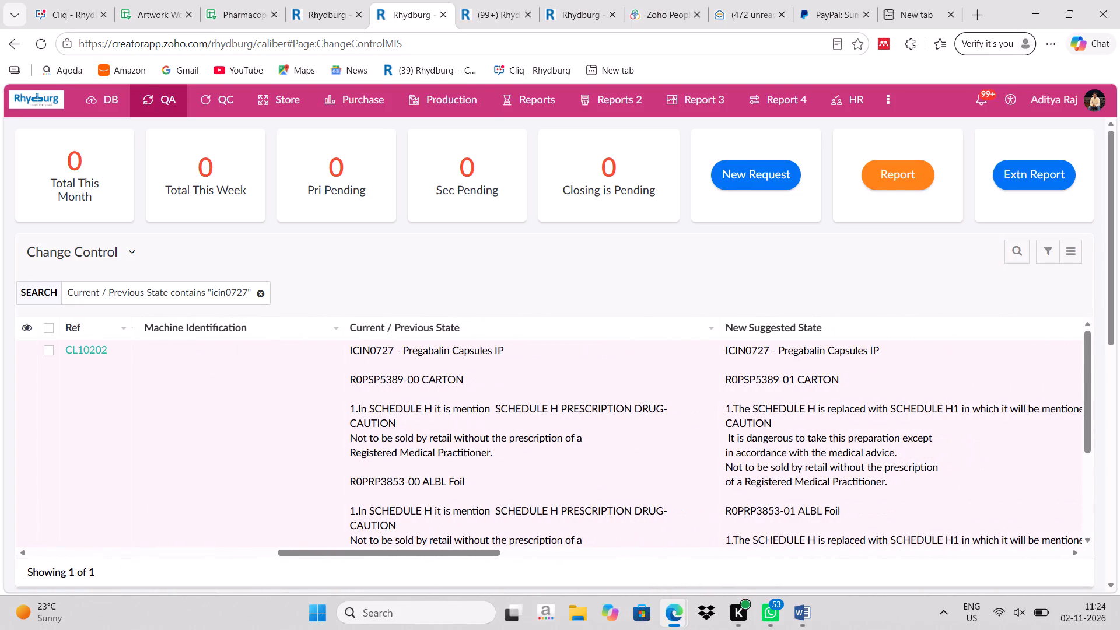
pyautogui.hscroll(-1, 565, 412)
pyautogui.scroll(-1, 565, 412)
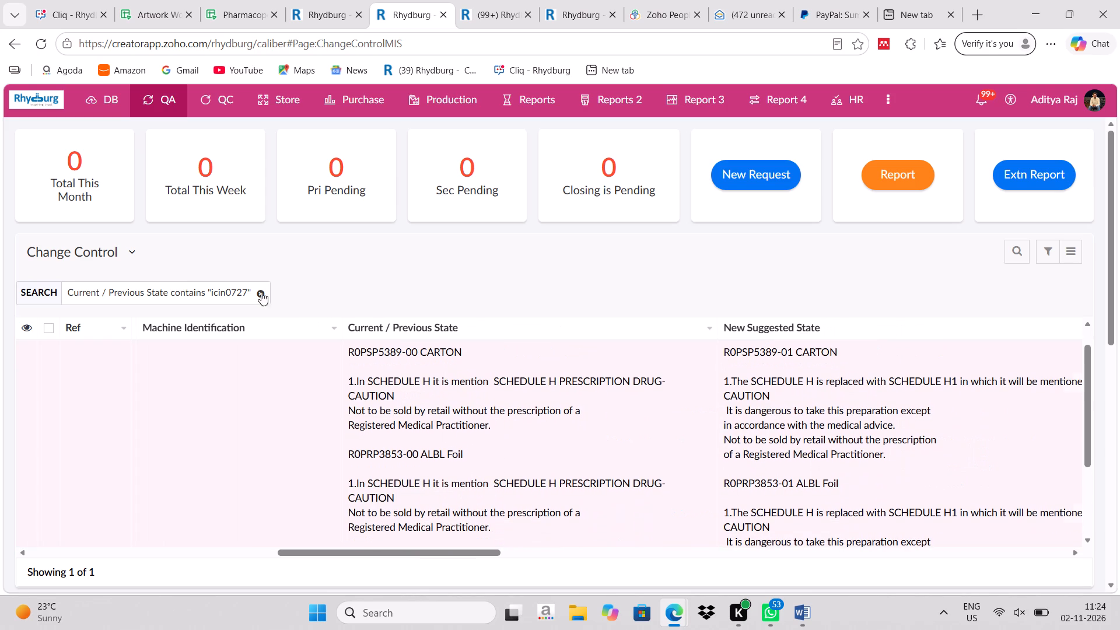
pyautogui.click(393, 395)
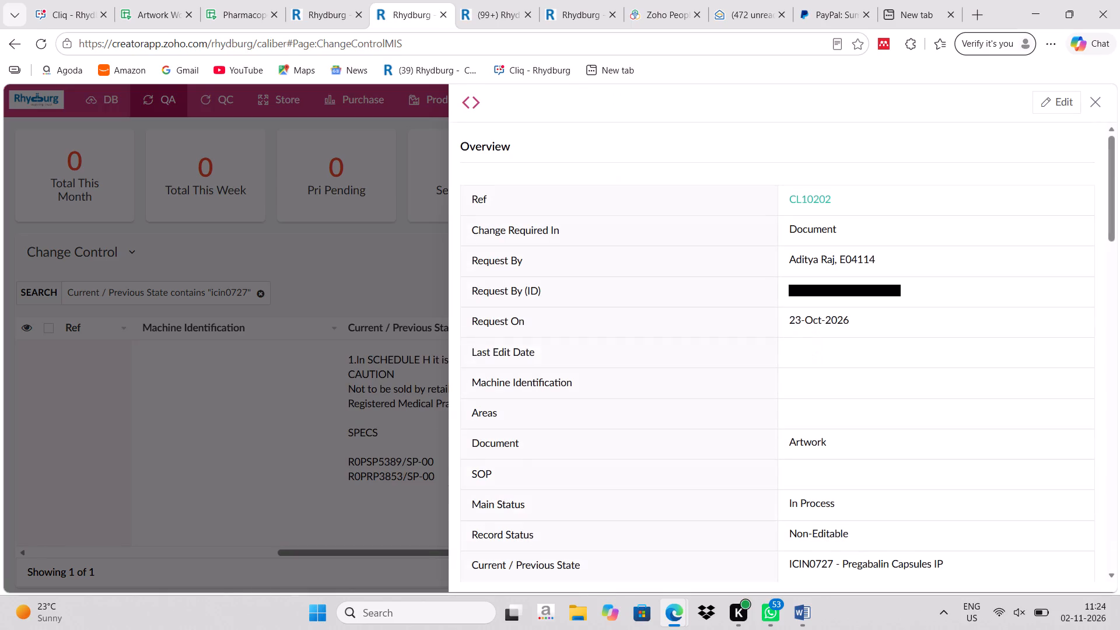
pyautogui.scroll(-4, 766, 590)
pyautogui.scroll(-1, 887, 300)
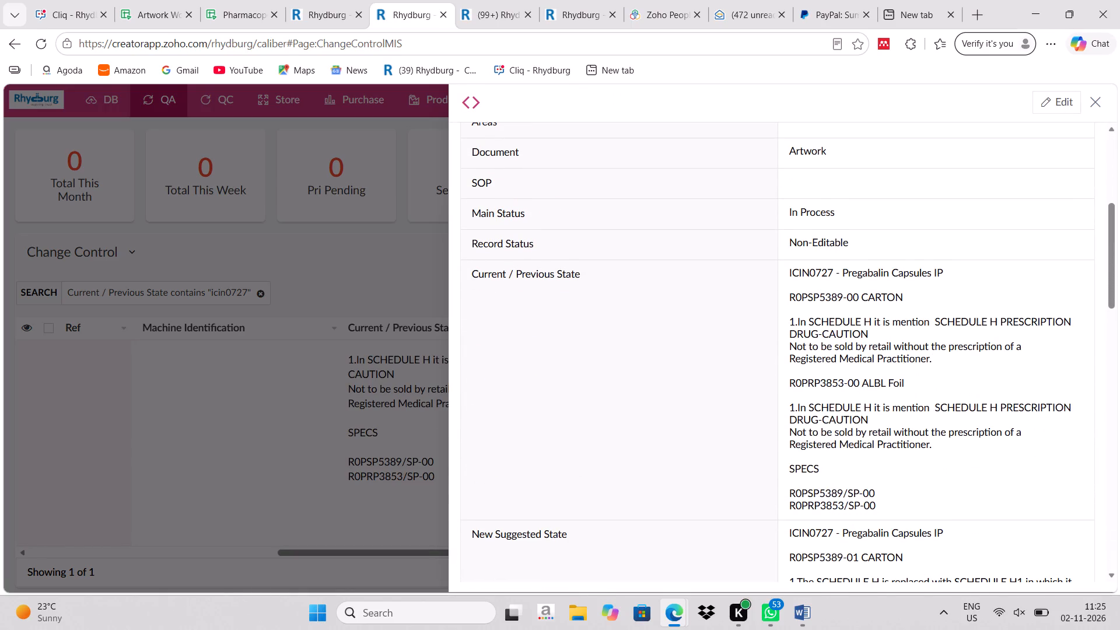
pyautogui.moveTo(785, 269); pyautogui.dragTo(883, 503)
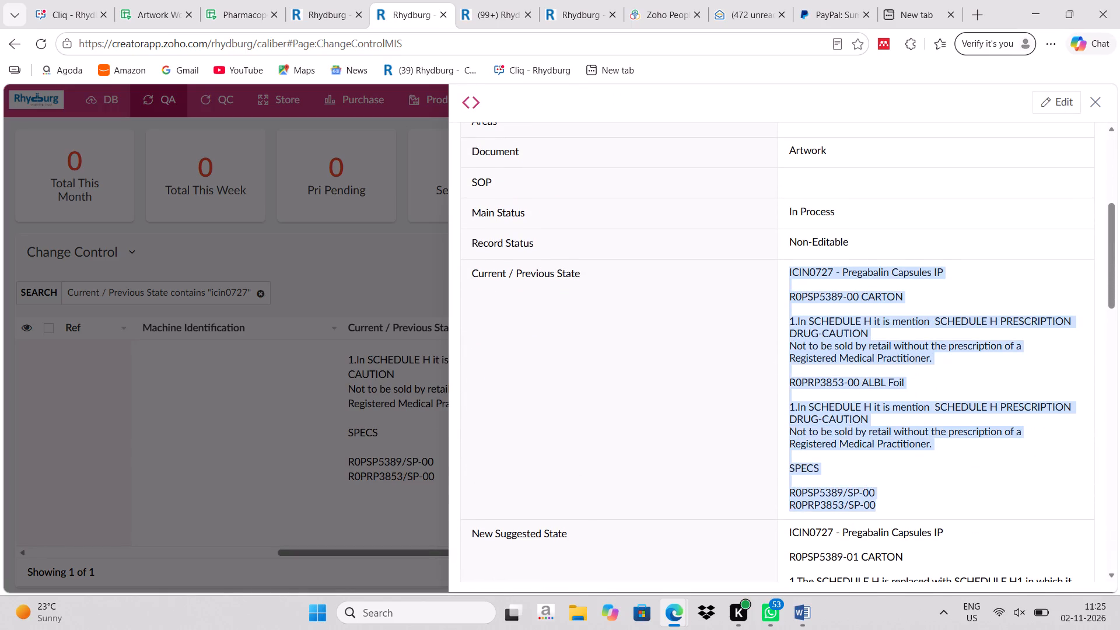
pyautogui.moveTo(883, 503); pyautogui.dragTo(884, 504)
pyautogui.click(914, 447)
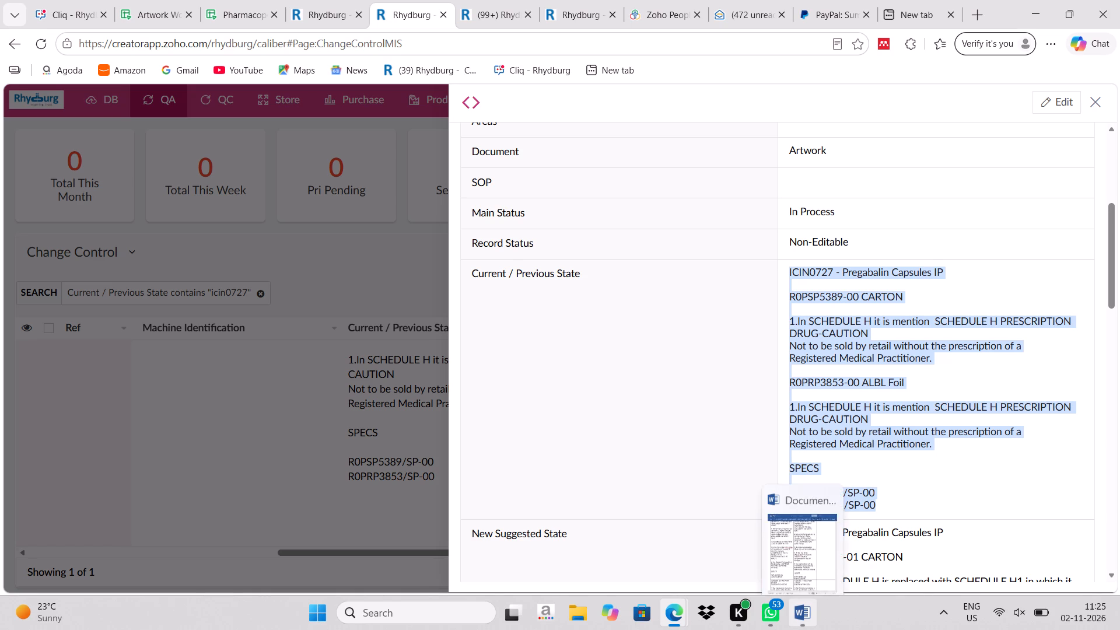
# Switch to the Word document and insert a table with 3 columns and 2 rows below the last table.
pyautogui.click(800, 547)
pyautogui.scroll(-9, 740, 446)
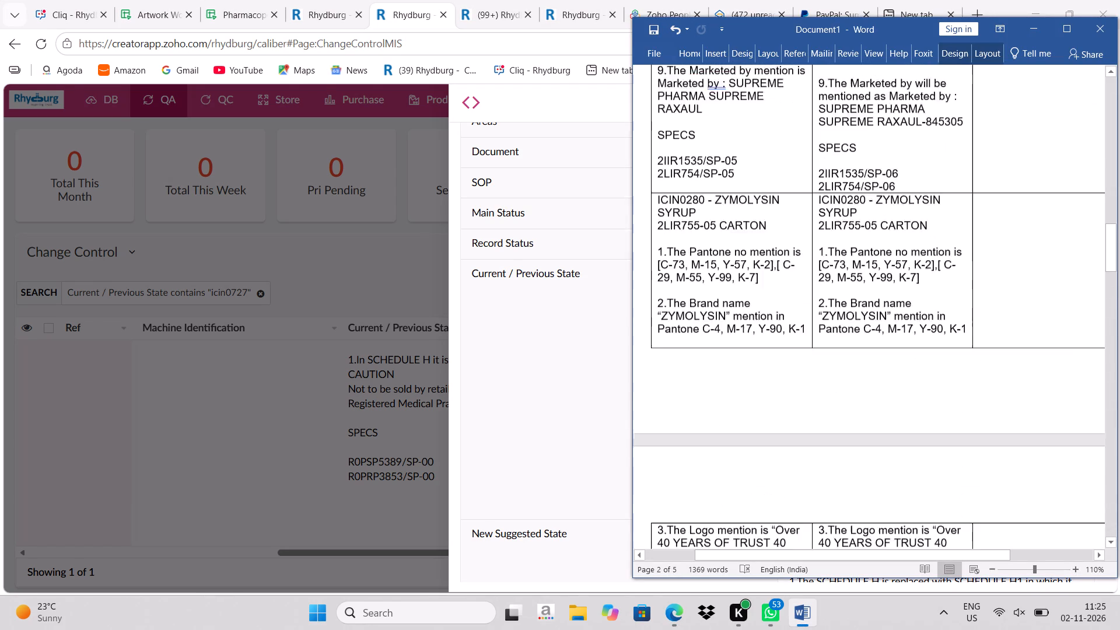
pyautogui.scroll(-18, 736, 386)
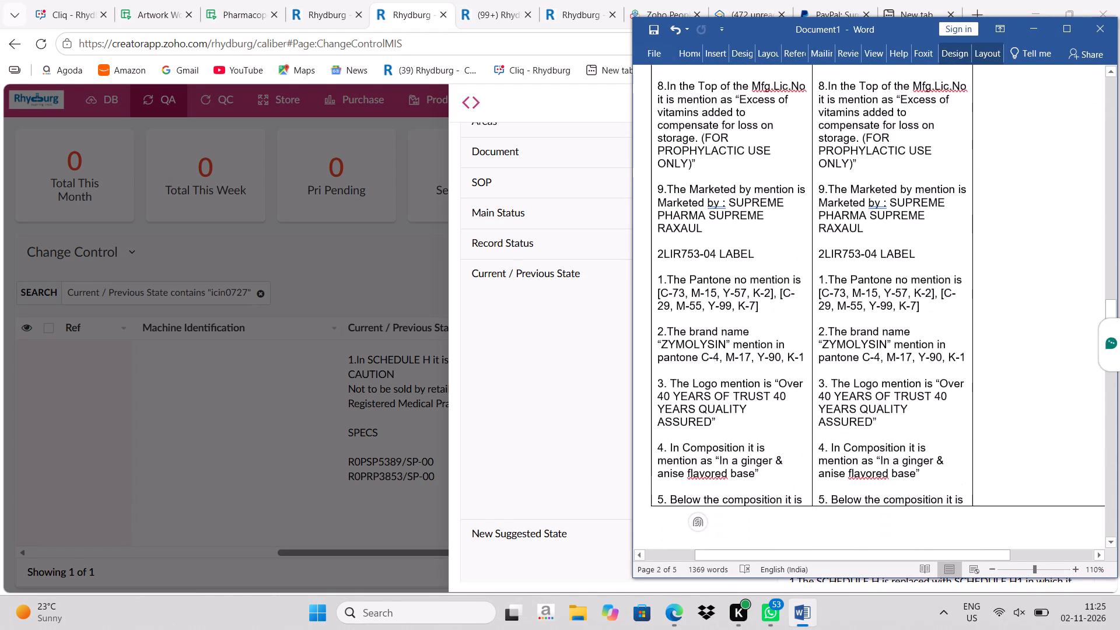
pyautogui.scroll(-15, 731, 360)
pyautogui.scroll(-15, 723, 313)
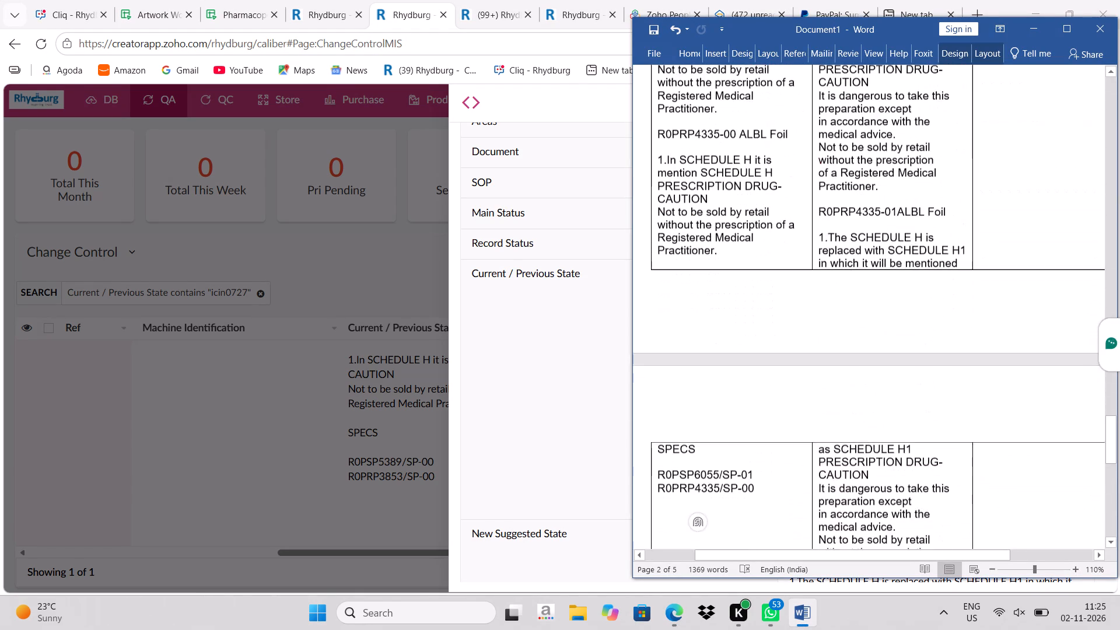
pyautogui.scroll(-11, 722, 306)
pyautogui.click(667, 119)
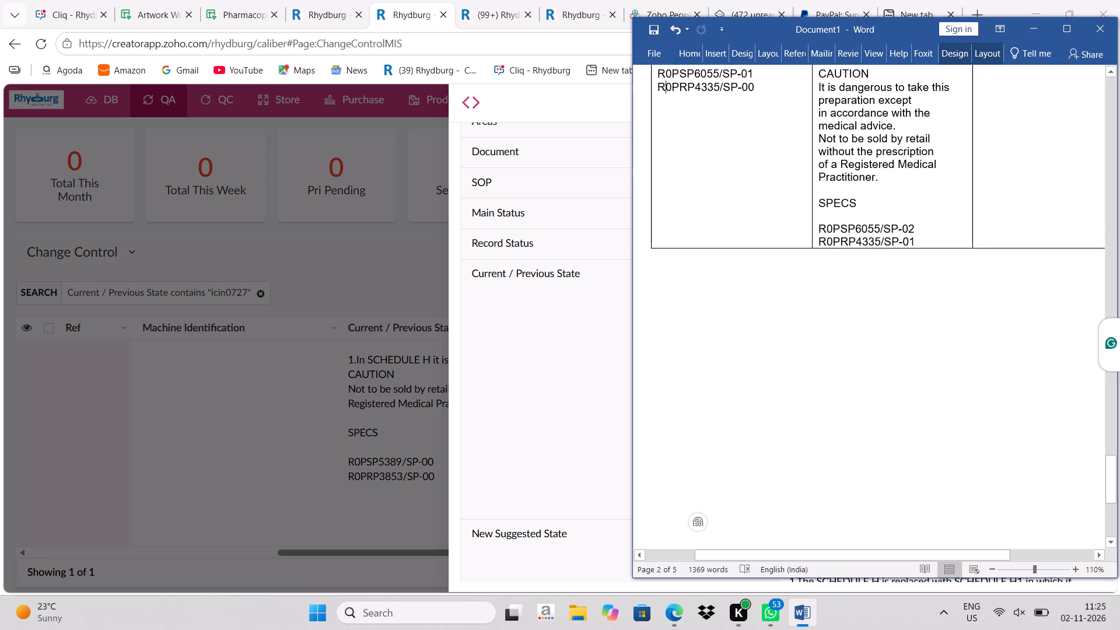
pyautogui.click(677, 288)
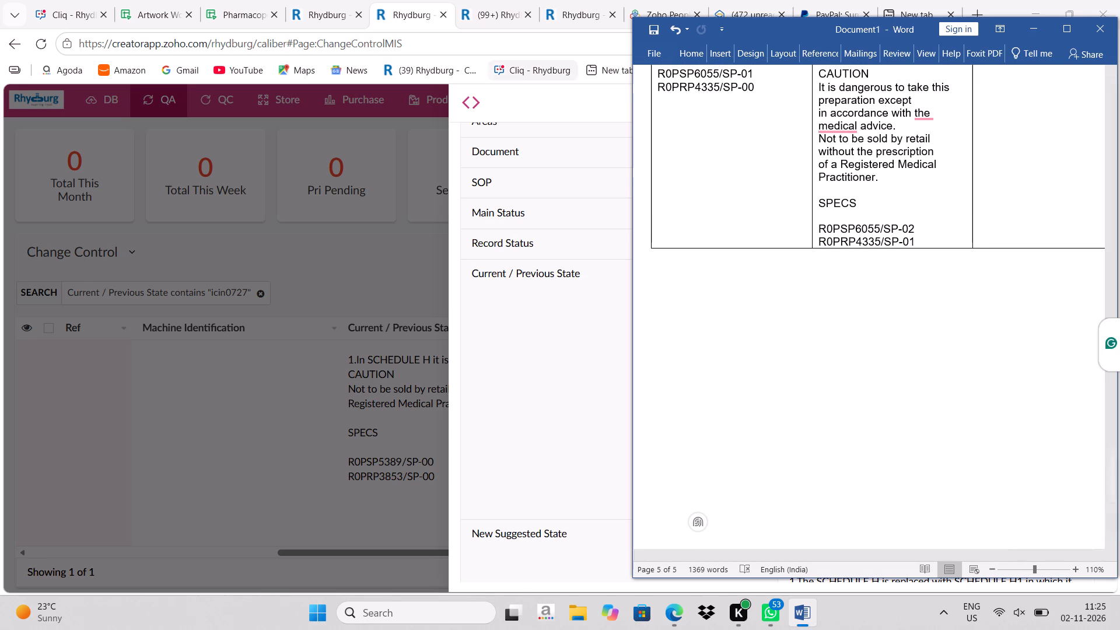
pyautogui.click(713, 57)
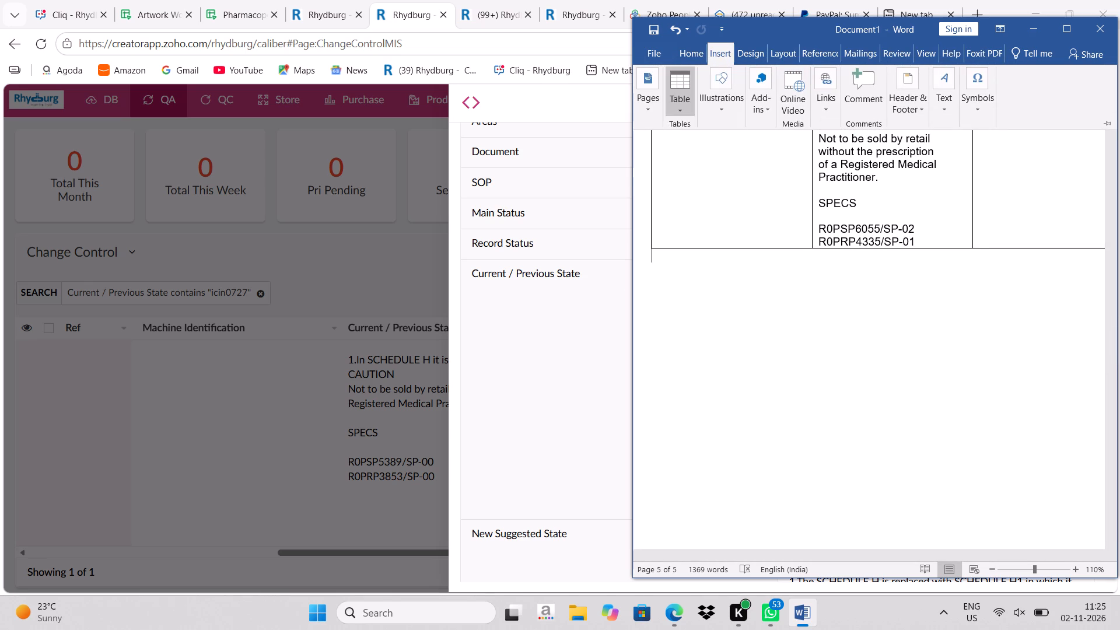
pyautogui.click(686, 103)
pyautogui.click(724, 251)
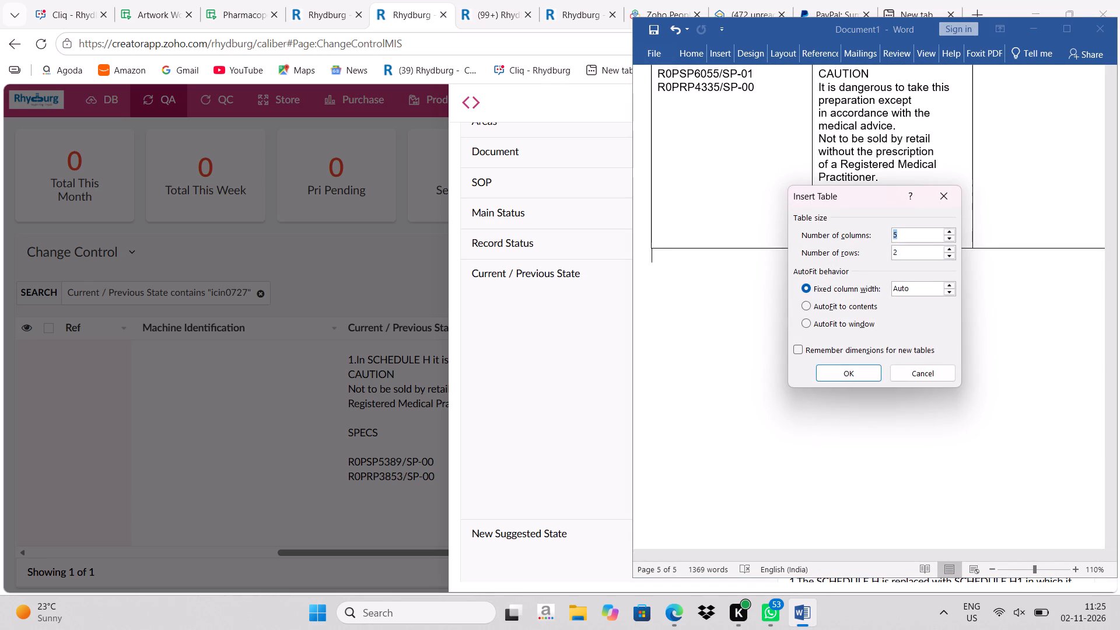
pyautogui.press('BackSpace')
pyautogui.press('3')
pyautogui.press('Return')
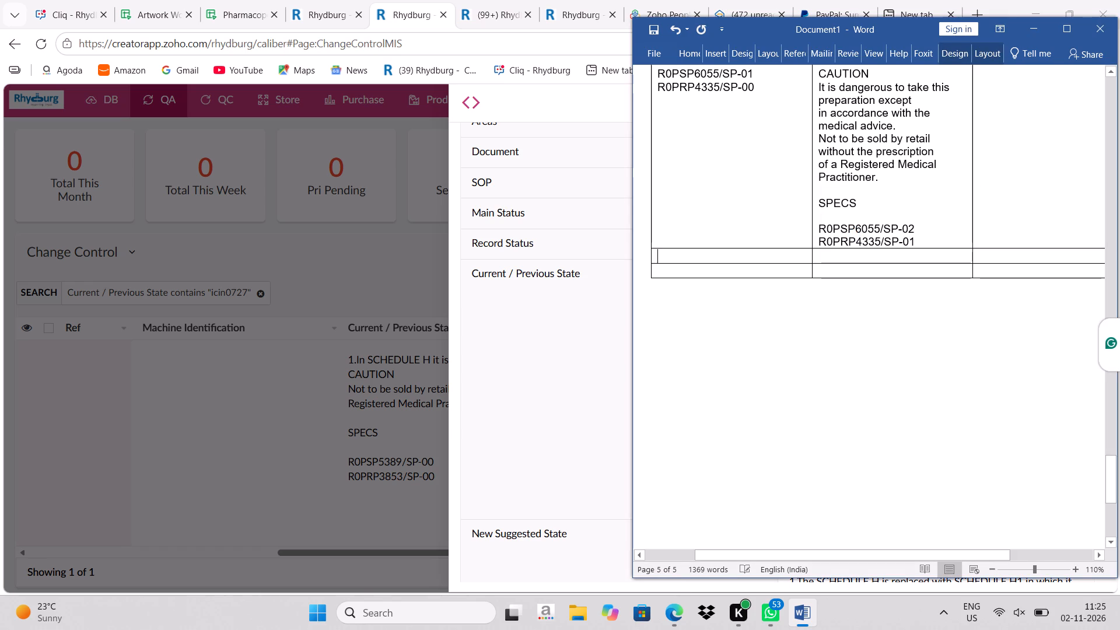
# Paste the copied Current / Previous State text into the first cell of the new table's second row.
pyautogui.click(679, 271)
pyautogui.hotkey('ctrl', 'v')
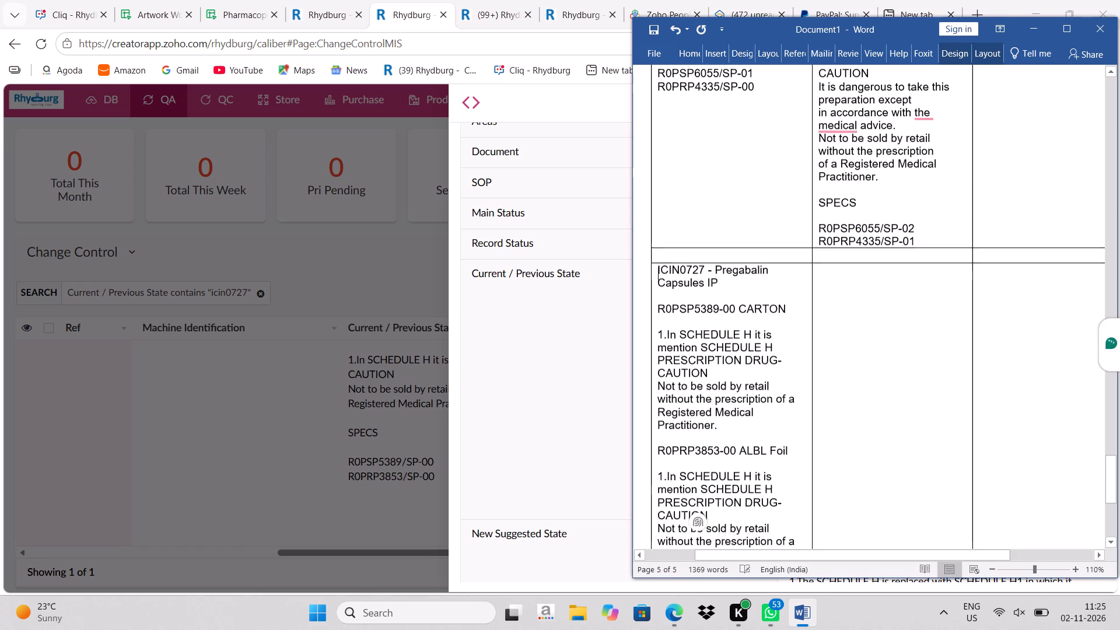
# Copy CL10202's New Suggested State text from the browser into the second cell of the same Word table row.
pyautogui.click(1037, 27)
pyautogui.scroll(-3, 752, 416)
pyautogui.moveTo(785, 310); pyautogui.dragTo(890, 573)
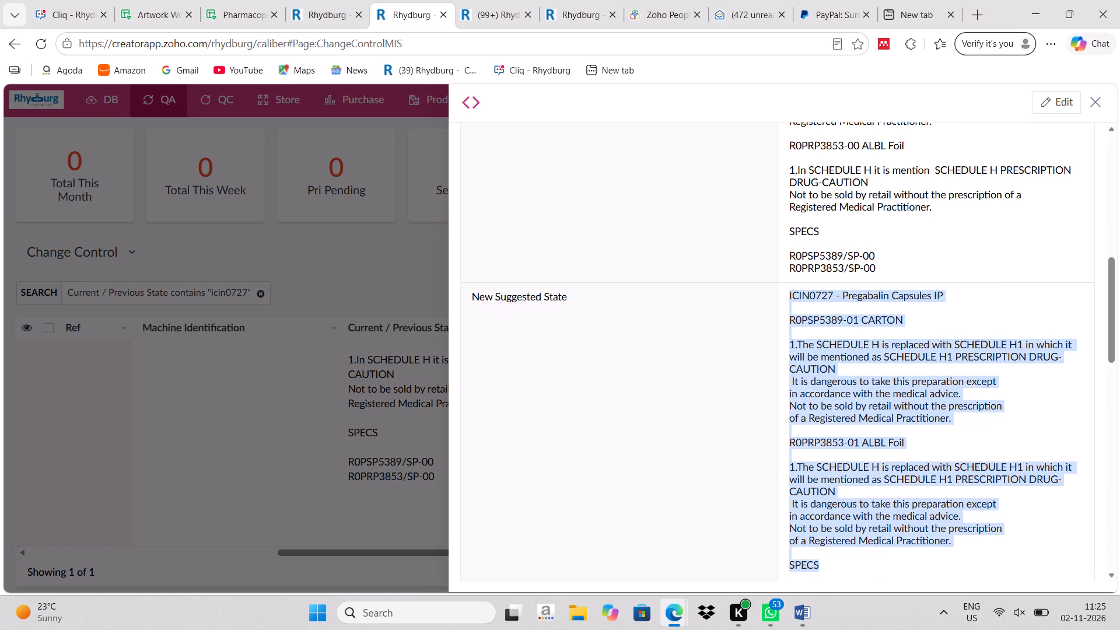
pyautogui.moveTo(890, 573); pyautogui.dragTo(885, 481)
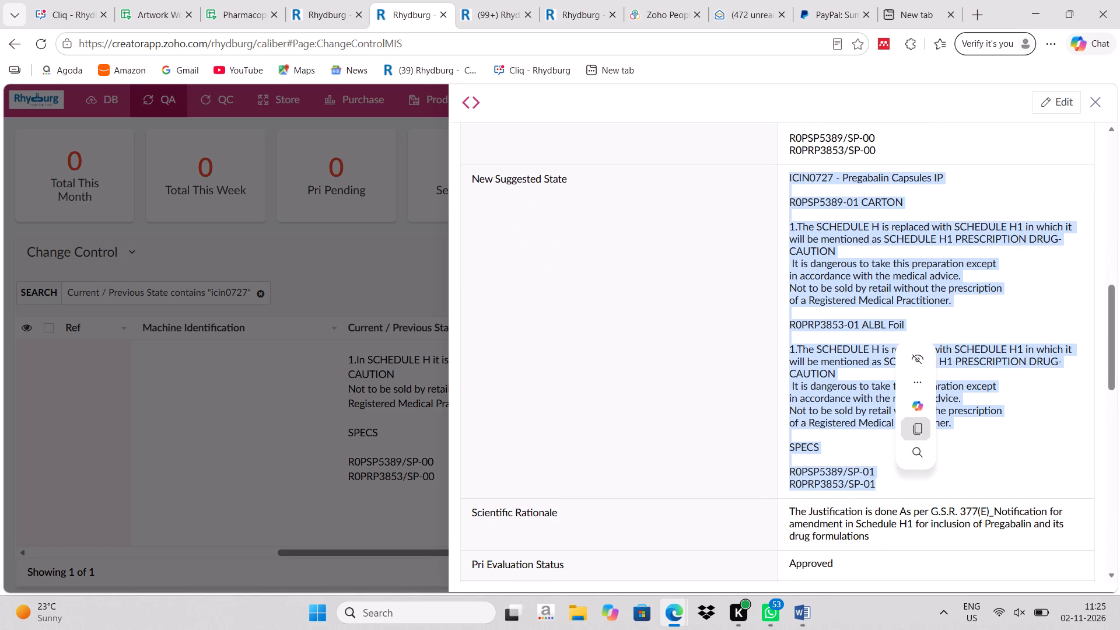
pyautogui.click(914, 426)
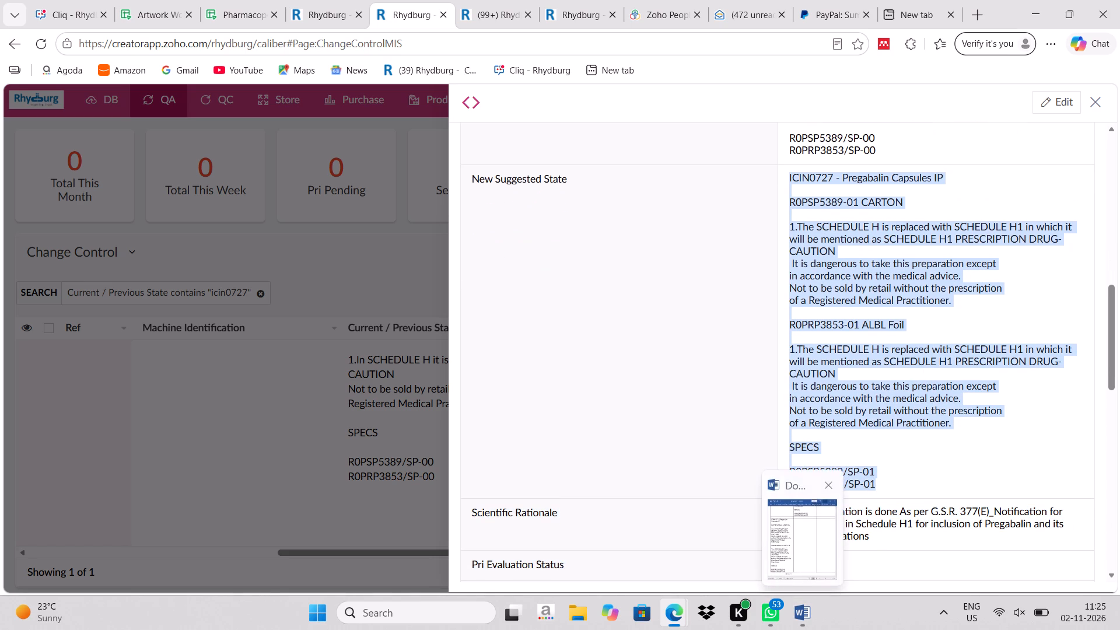
pyautogui.click(803, 540)
pyautogui.click(848, 157)
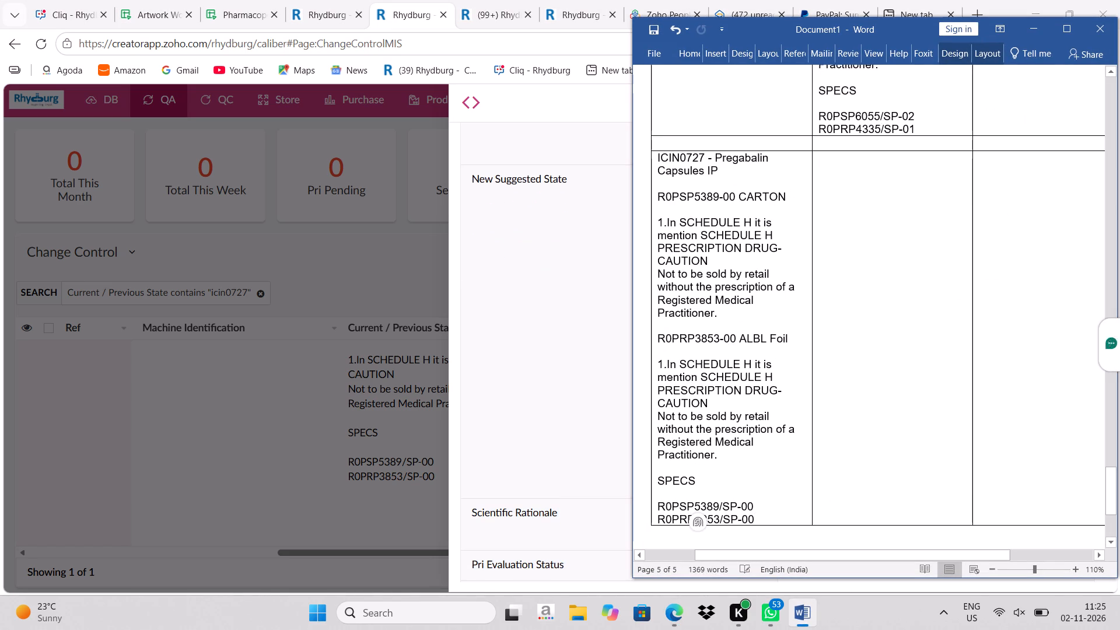
pyautogui.hotkey('ctrl', 'v')
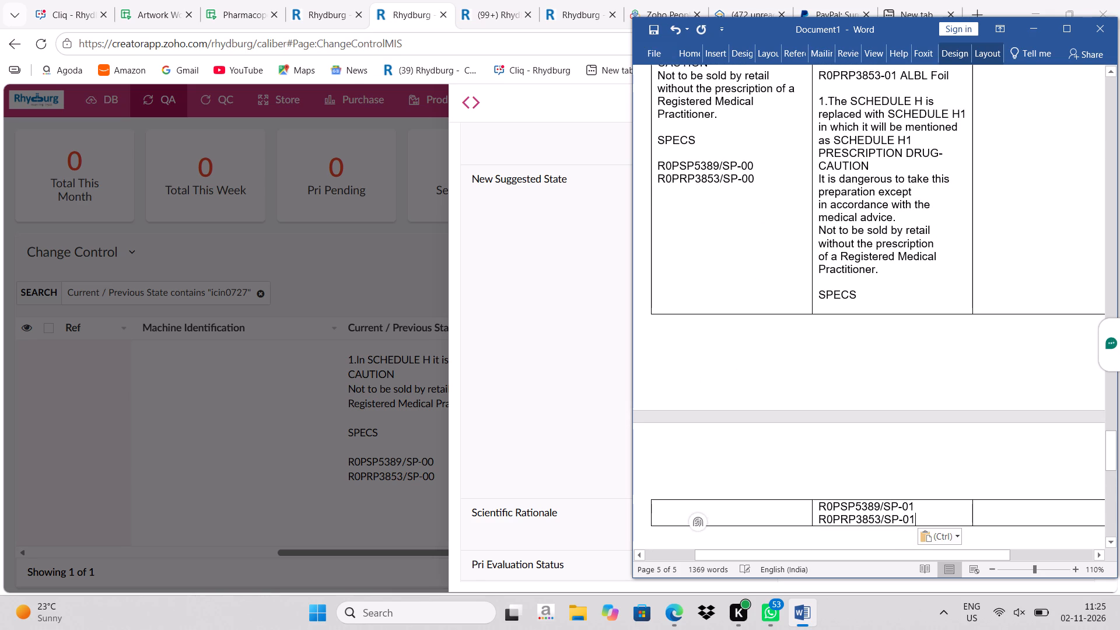
# Copy the product code ICIN0727 from the start of the Current / Previous State cell in the Word table.
pyautogui.scroll(3, 838, 218)
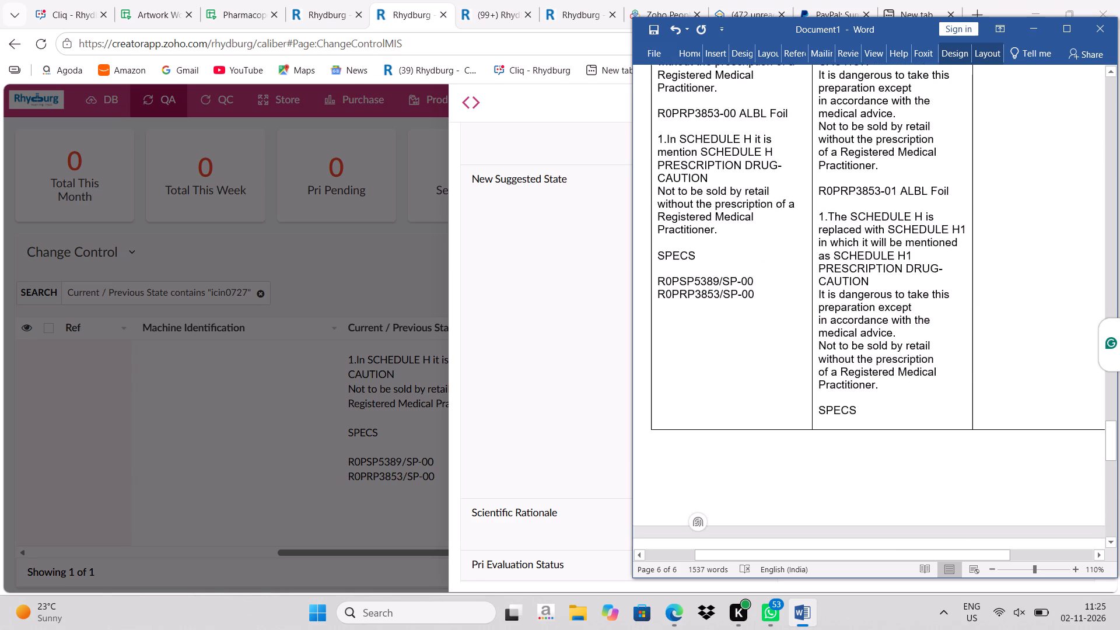
pyautogui.scroll(5, 844, 216)
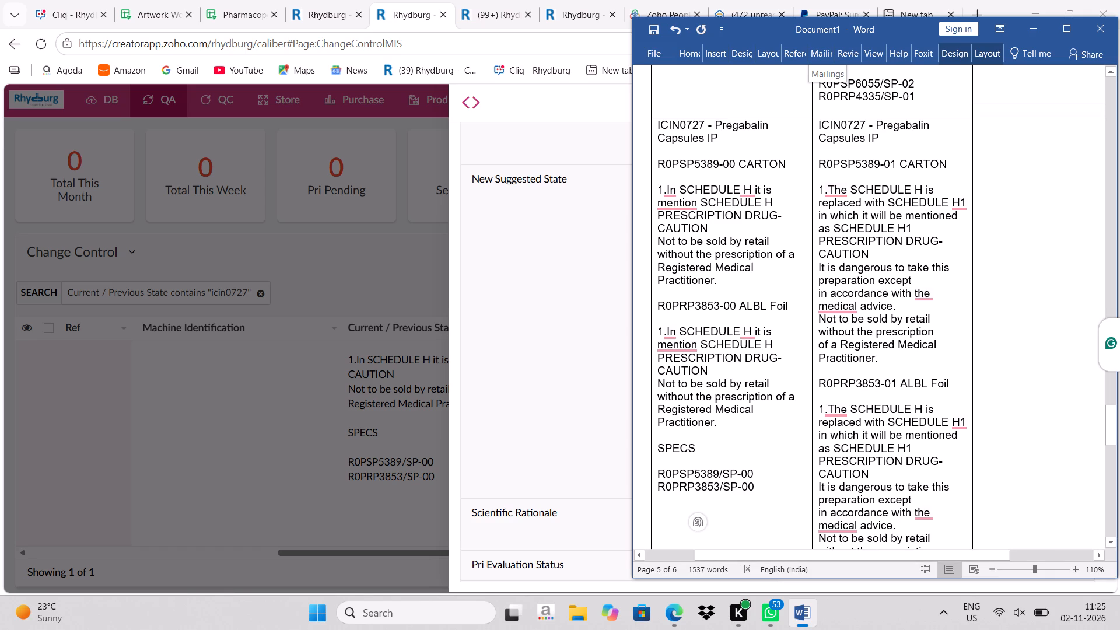
pyautogui.moveTo(658, 123); pyautogui.dragTo(707, 123)
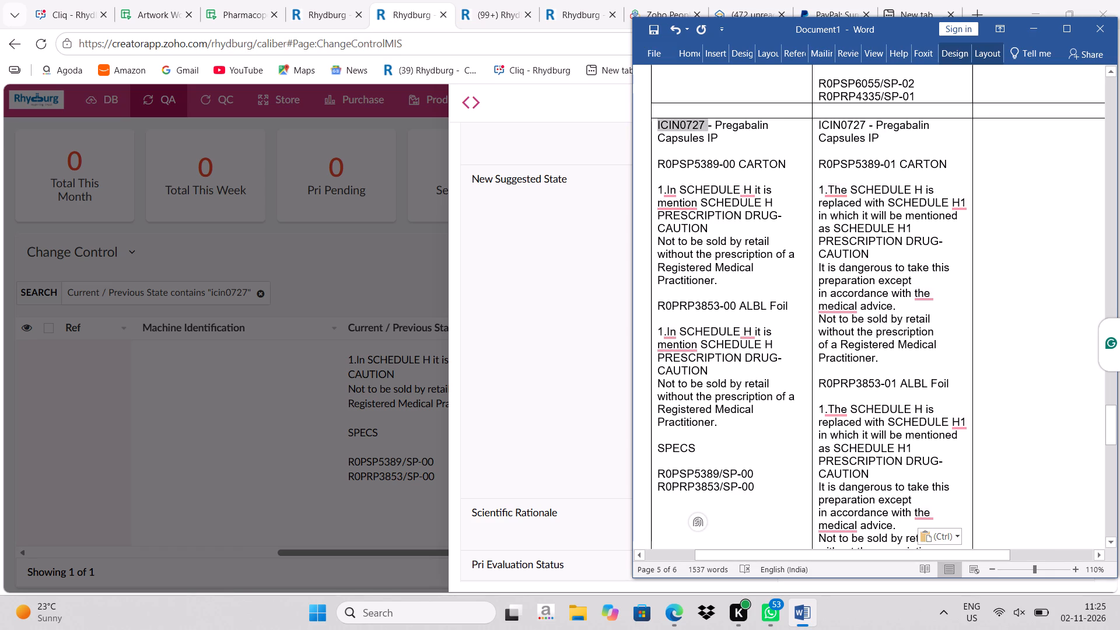
pyautogui.moveTo(707, 123); pyautogui.dragTo(705, 124)
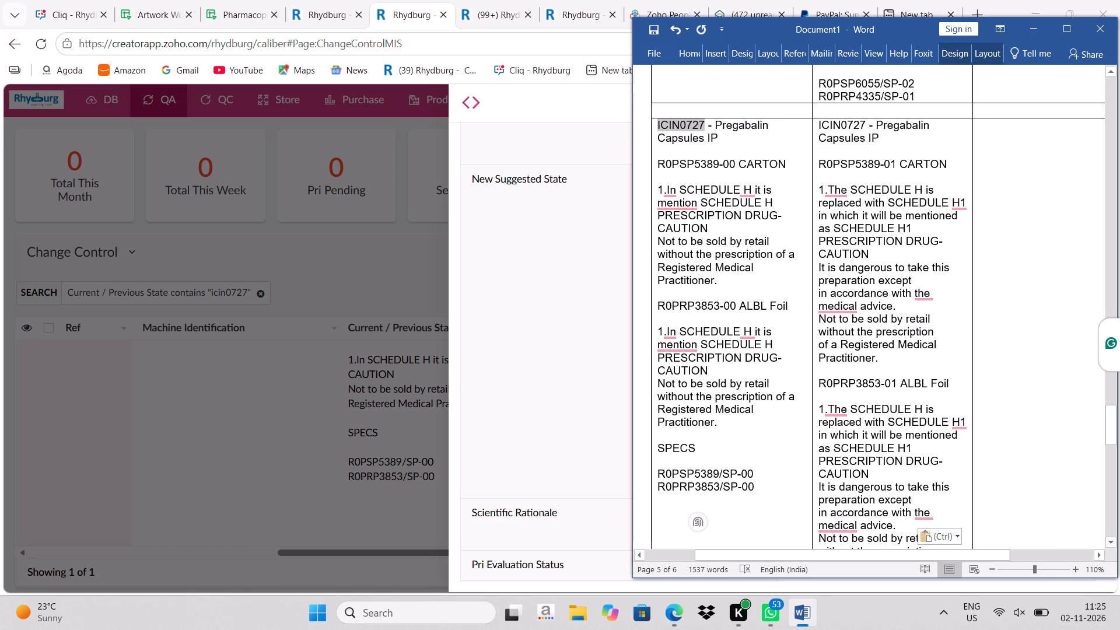
pyautogui.moveTo(705, 124); pyautogui.dragTo(705, 124)
pyautogui.rightClick(691, 124)
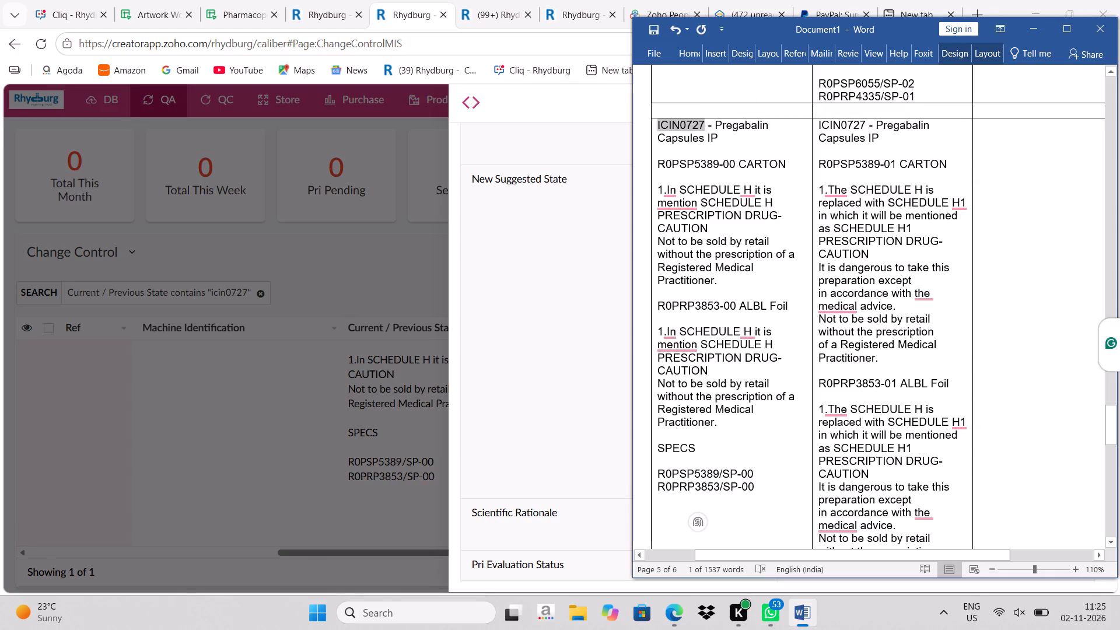
pyautogui.click(711, 143)
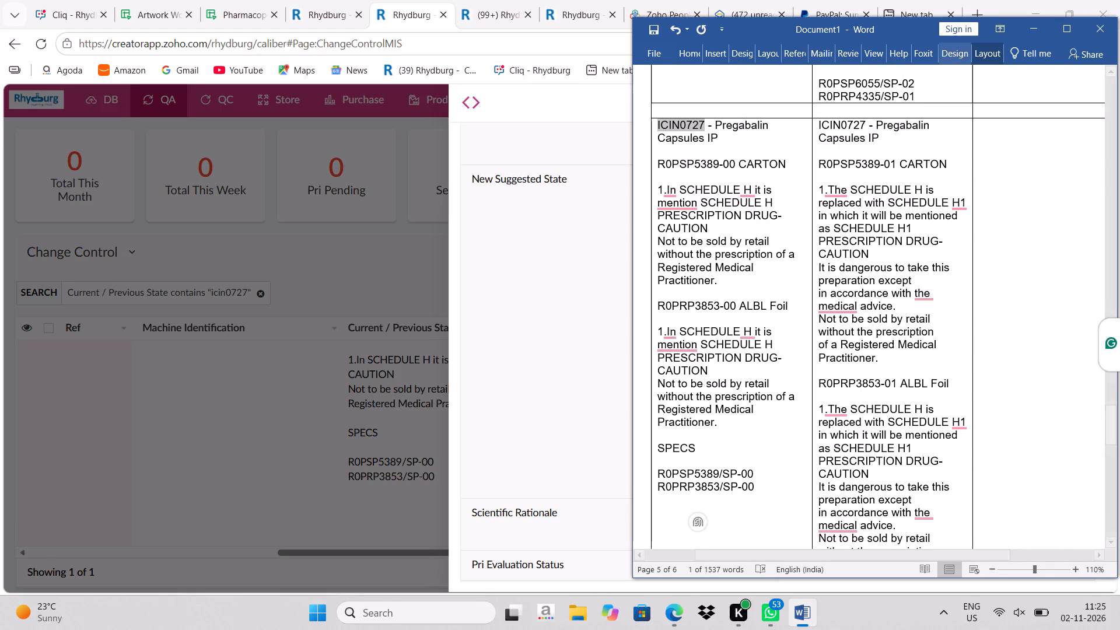
# Switch to the browser, open the Regulatory Artwork page and filter the Artwork Review Report for products containing ICIN0727.
pyautogui.click(1035, 22)
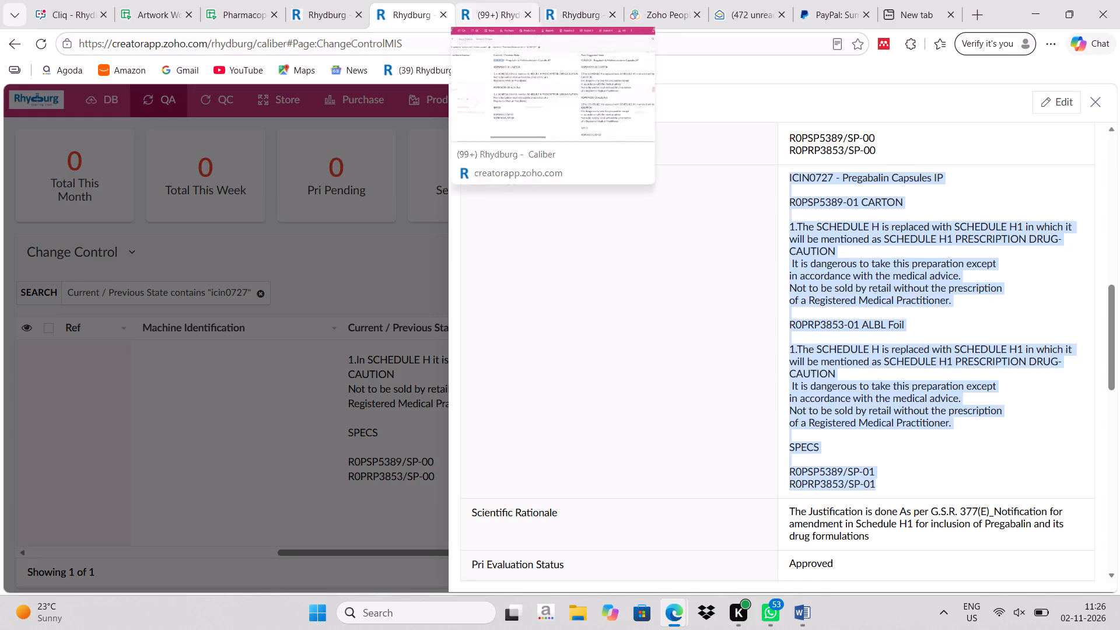
pyautogui.click(321, 10)
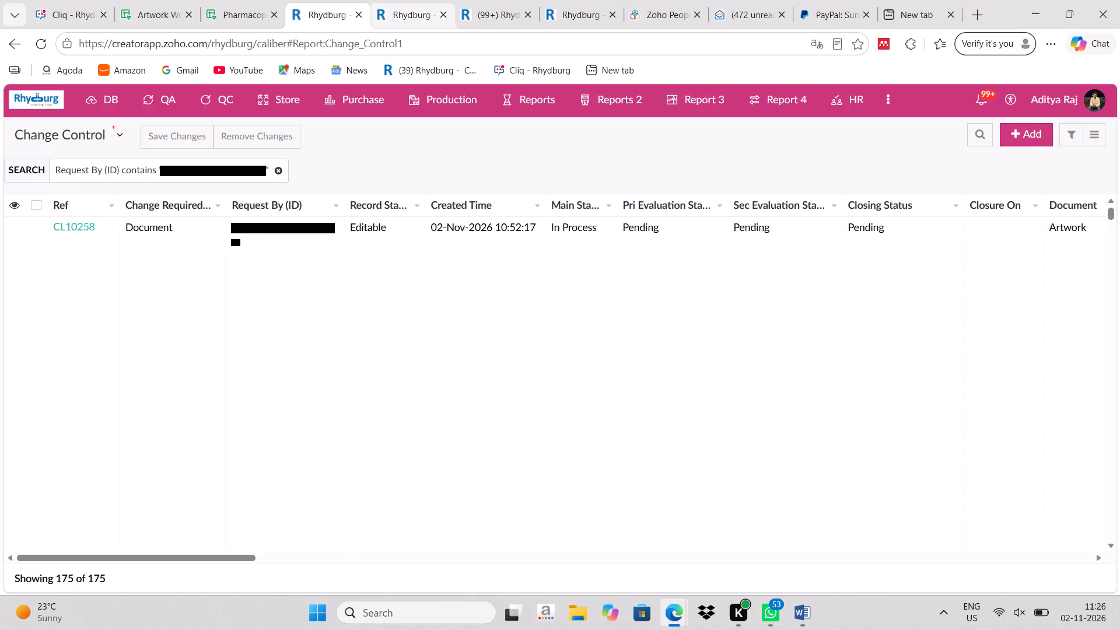
pyautogui.click(394, 6)
pyautogui.moveTo(491, 0); pyautogui.dragTo(484, 1)
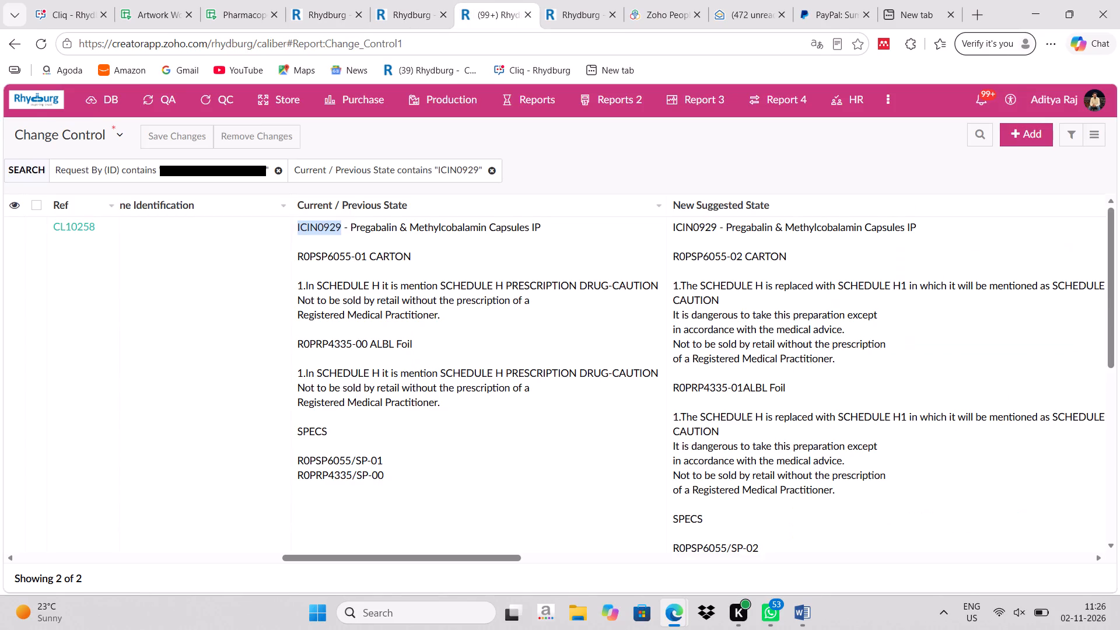
pyautogui.click(582, 19)
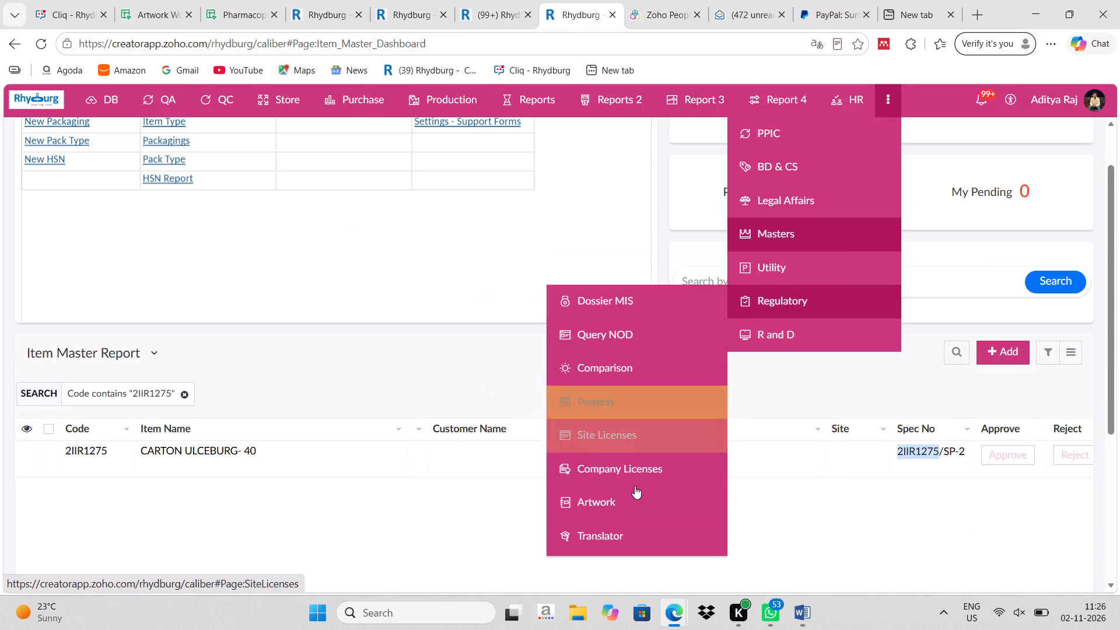
pyautogui.click(623, 506)
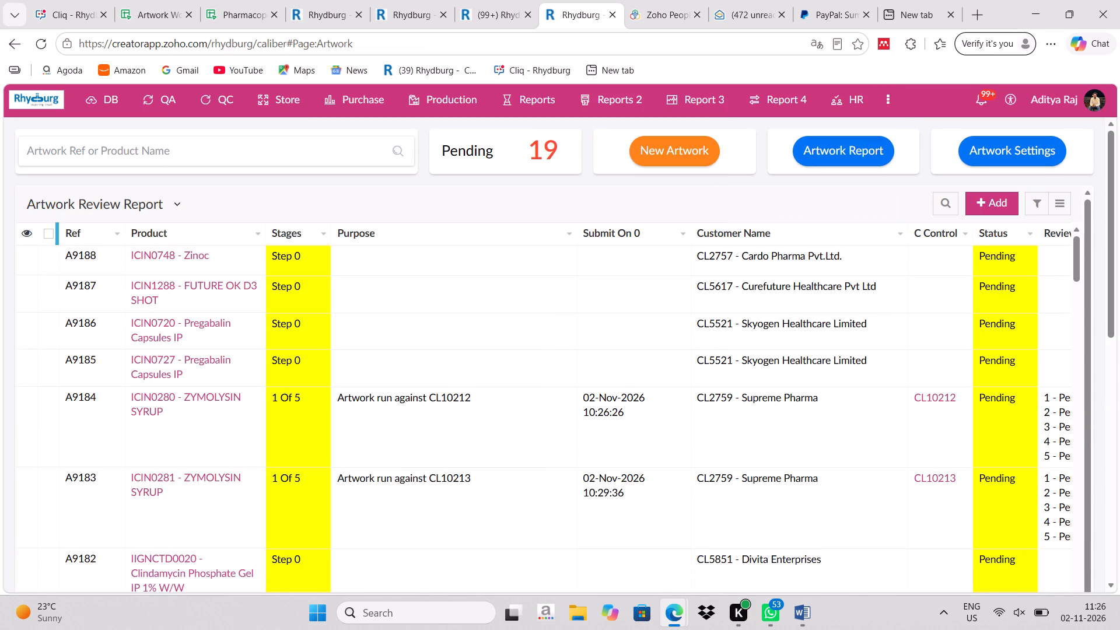
pyautogui.click(139, 230)
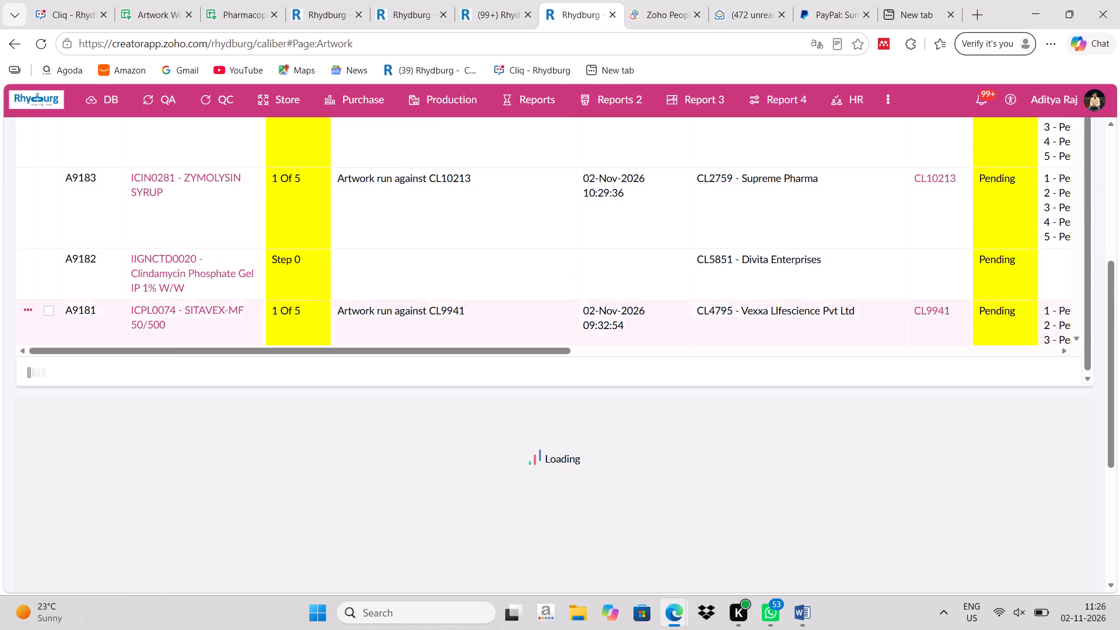
pyautogui.click(1112, 138)
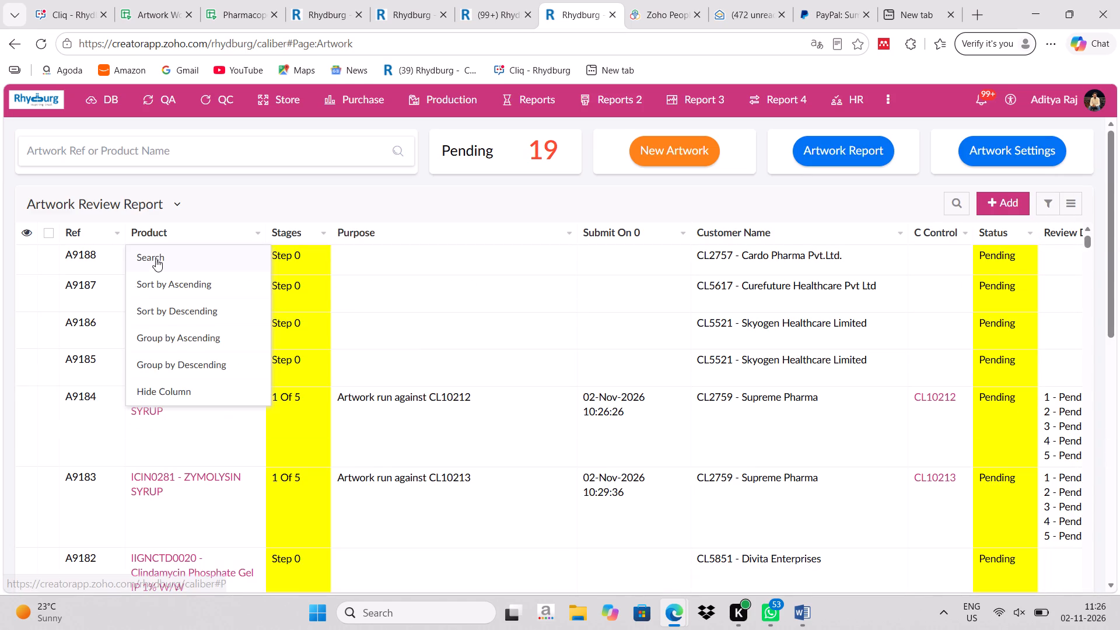
pyautogui.click(160, 257)
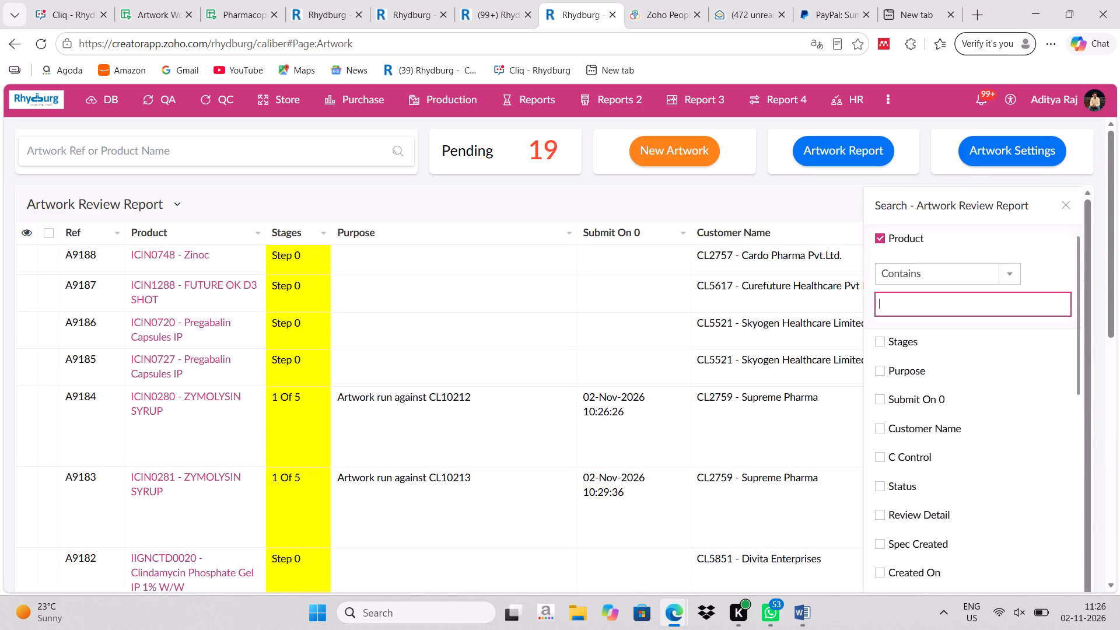
pyautogui.hotkey('ctrl', 'v')
pyautogui.press('Return')
pyautogui.press('Return')
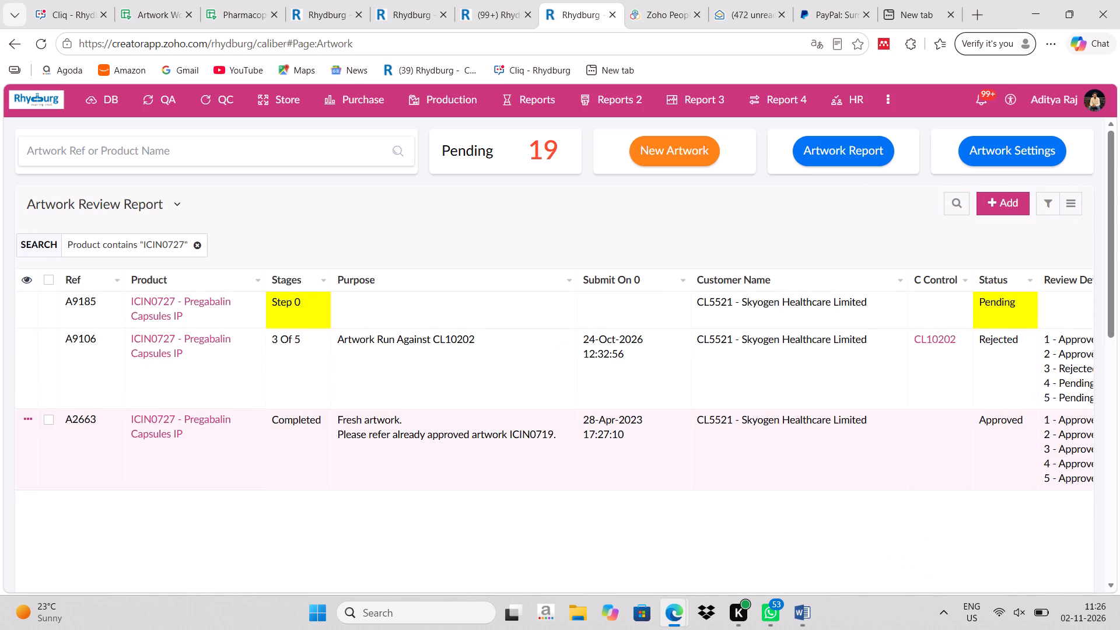
# Open artwork record A9106, run against CL10202, and follow its link to the artwork PDF.
pyautogui.click(770, 349)
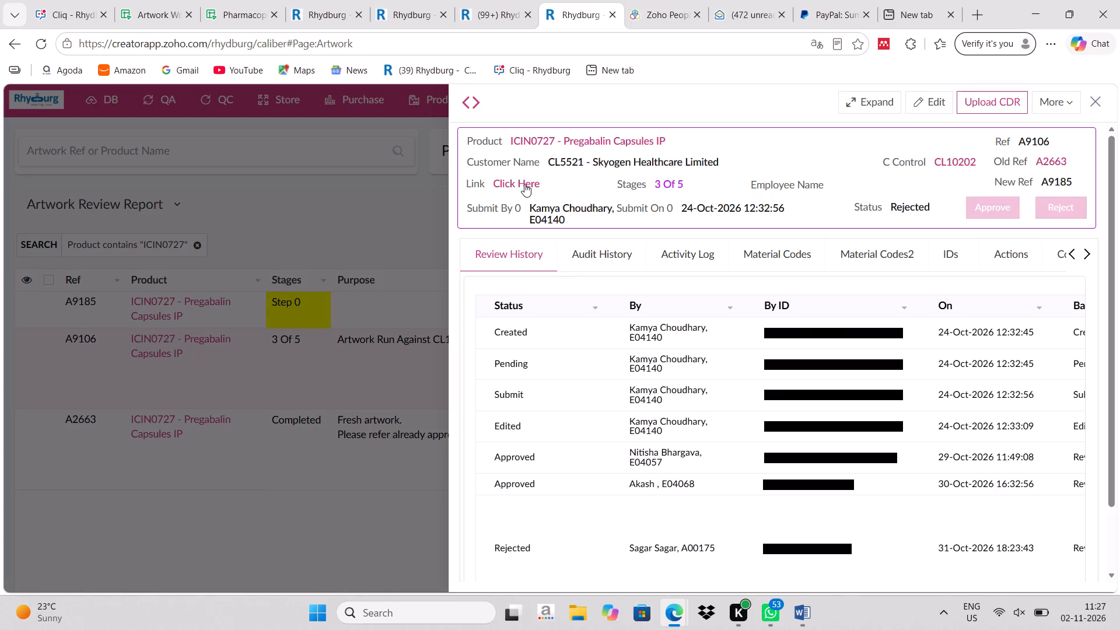
pyautogui.click(524, 184)
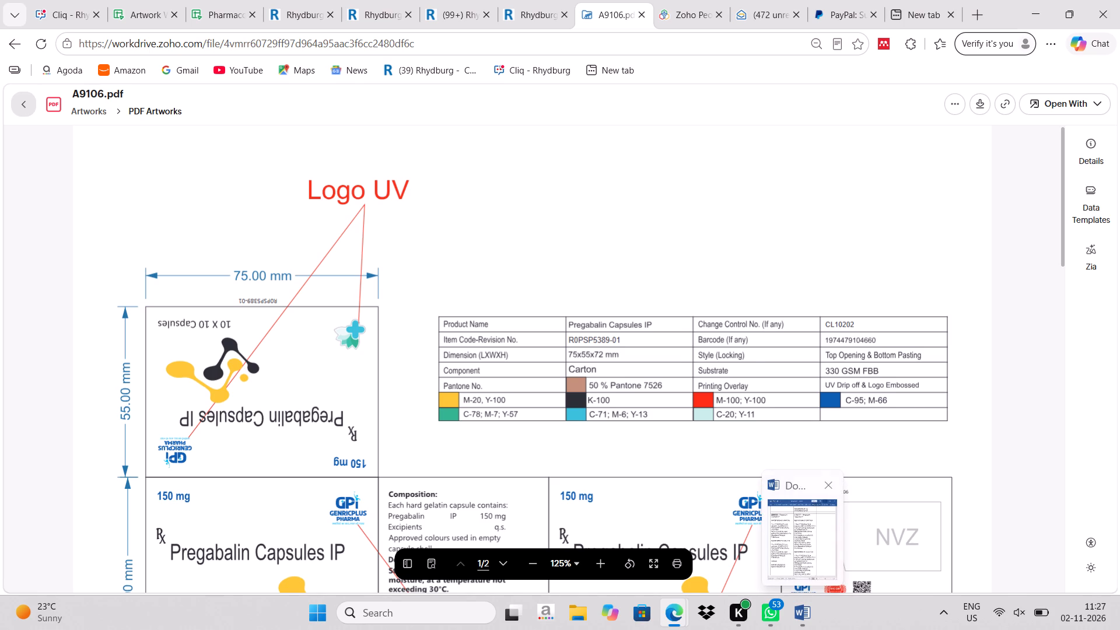
# In the Word table's ICIN0727 current-state cell, add "2.The Rx is mention in K-100" after the R0PSP5389-00 CARTON point 1, followed by a new line.
pyautogui.click(795, 552)
pyautogui.click(706, 229)
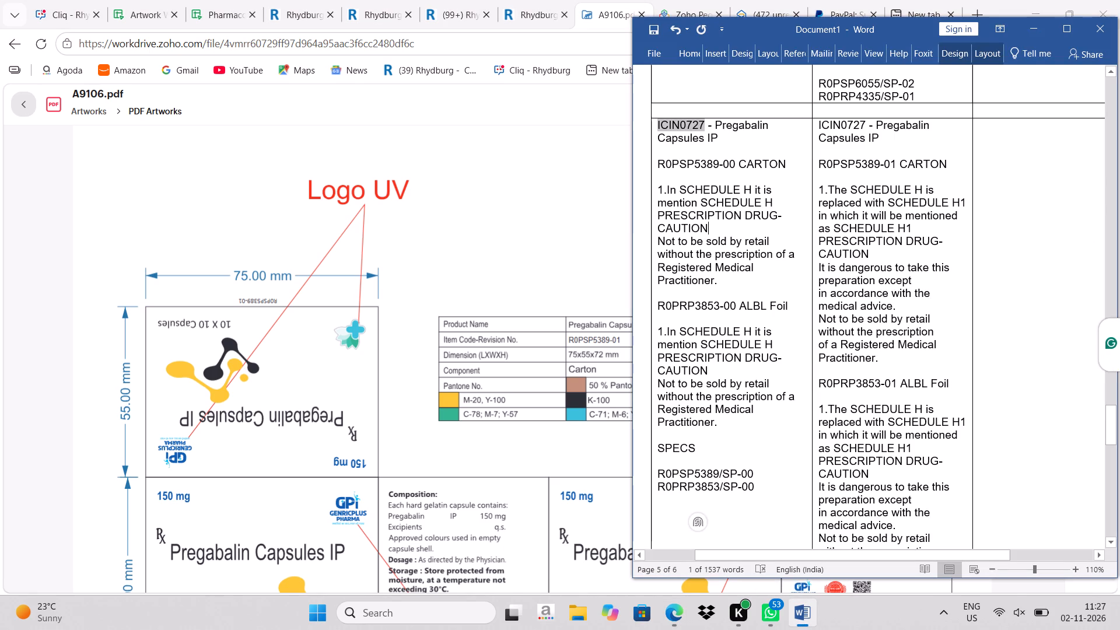
pyautogui.click(728, 287)
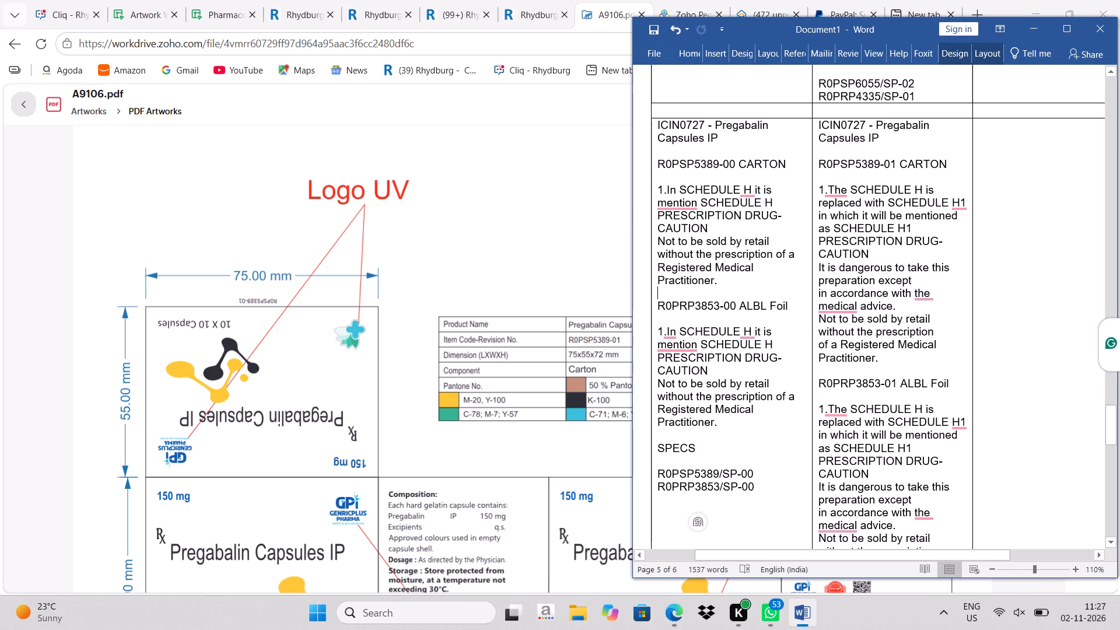
pyautogui.press('Return')
pyautogui.write('2.The Rc')
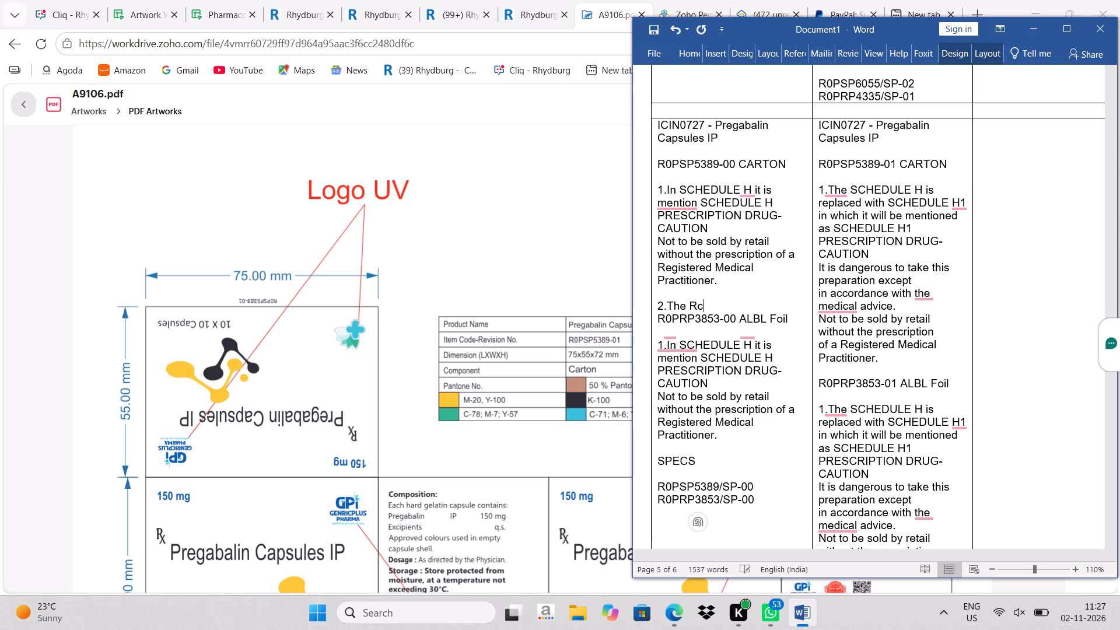
pyautogui.press('BackSpace')
pyautogui.write('x is')
pyautogui.press('space')
pyautogui.write('mention in')
pyautogui.press('space')
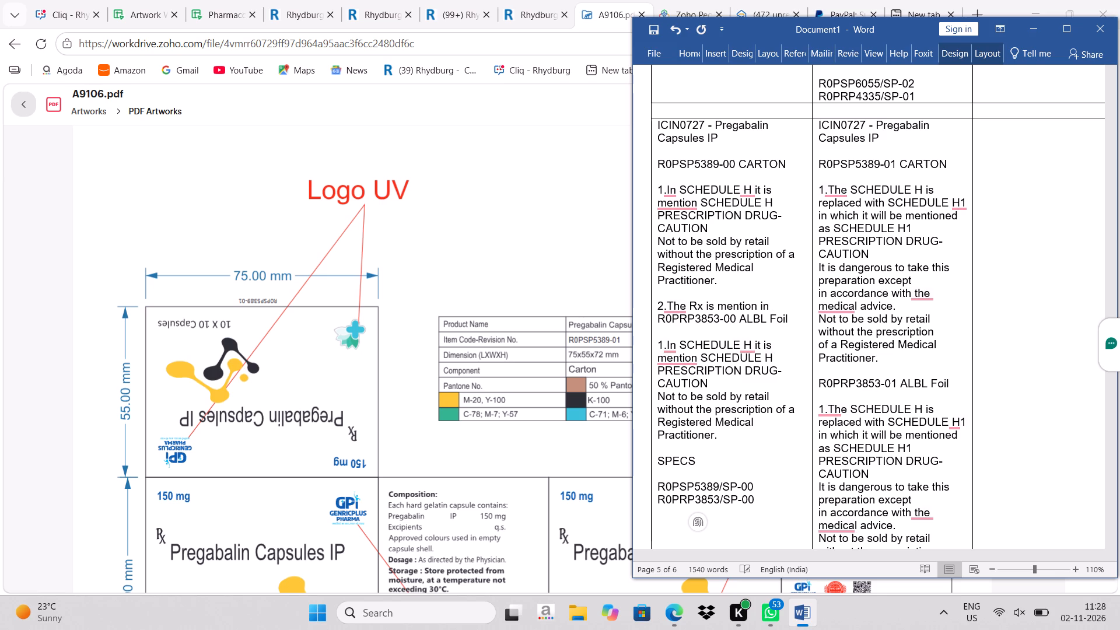
pyautogui.write('K-100')
pyautogui.press('Return')
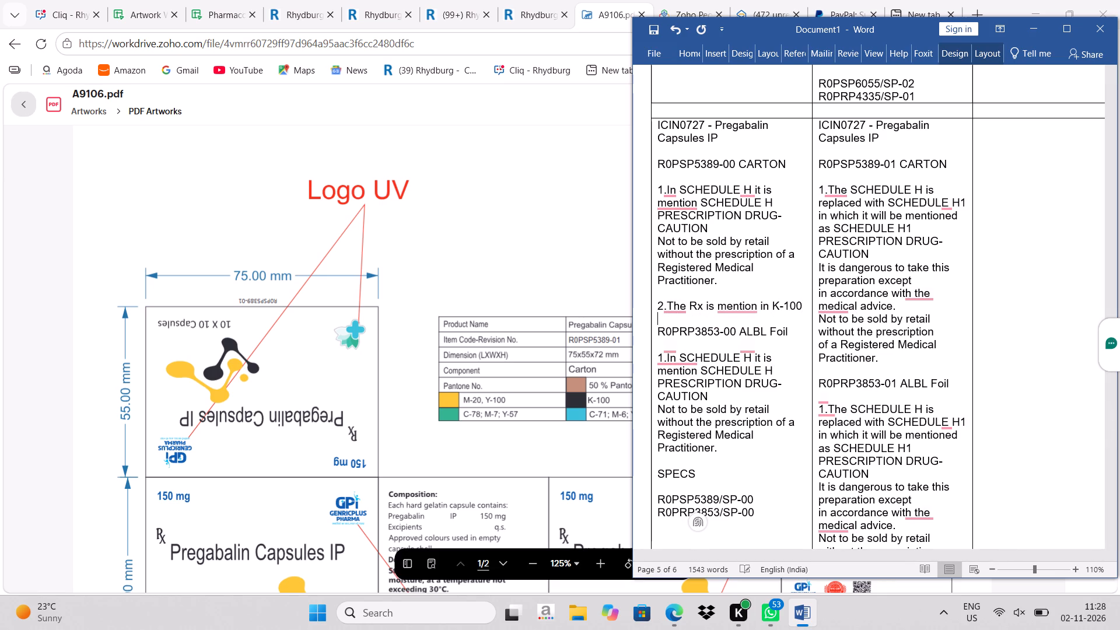
# Return to the A9106 artwork PDF and examine the carton panels and the ALBL foil page for colour details.
pyautogui.click(449, 311)
pyautogui.scroll(-5, 416, 320)
pyautogui.scroll(-3, 387, 366)
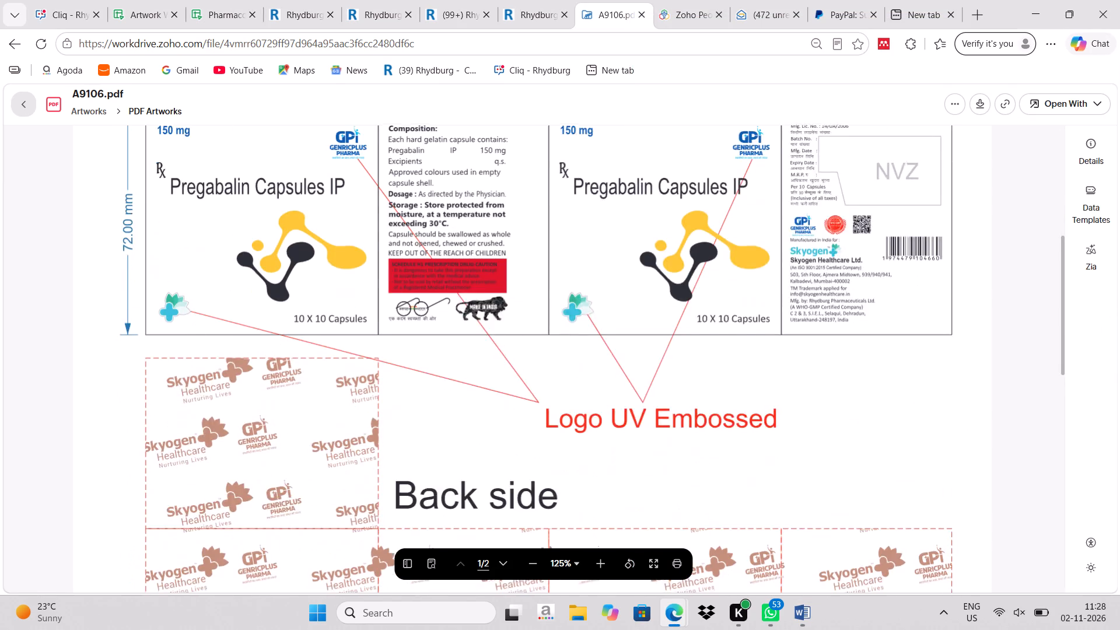
pyautogui.scroll(-7, 384, 367)
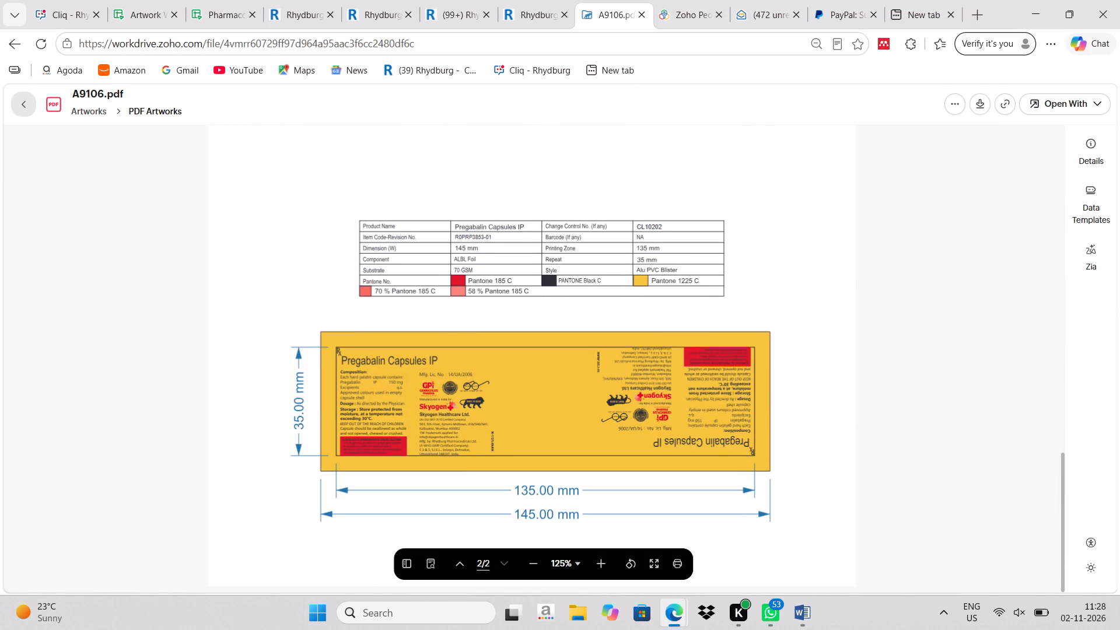
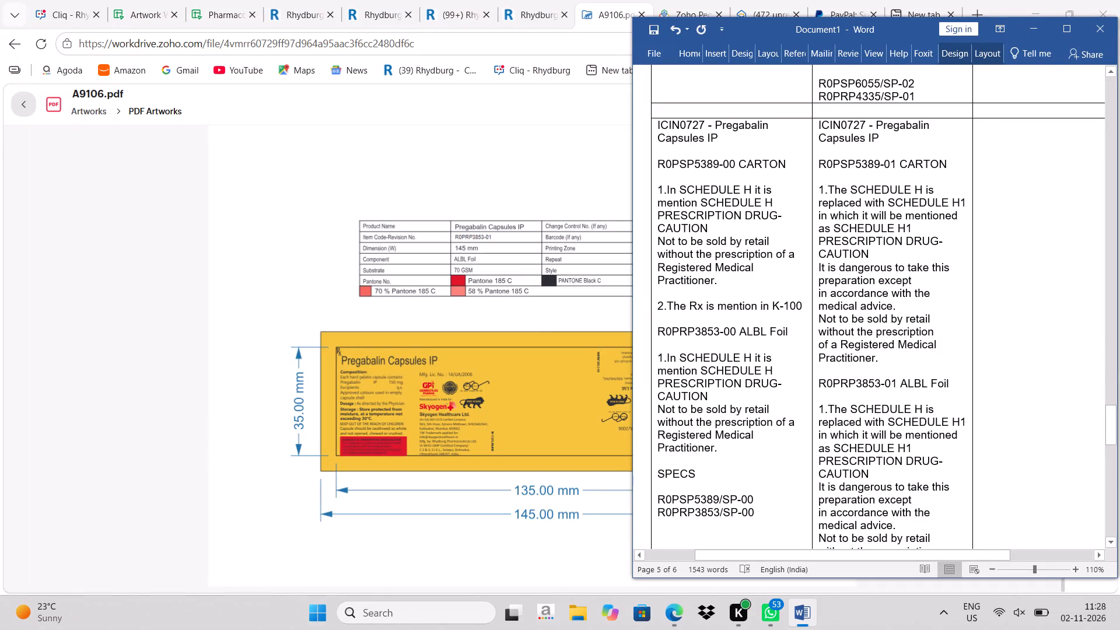
# In the ICIN0727 current-state cell, add "2.The Rx is mention in PANTONE Black C" after the R0PRP3853-00 ALBL Foil point 1, followed by a new line.
pyautogui.click(724, 456)
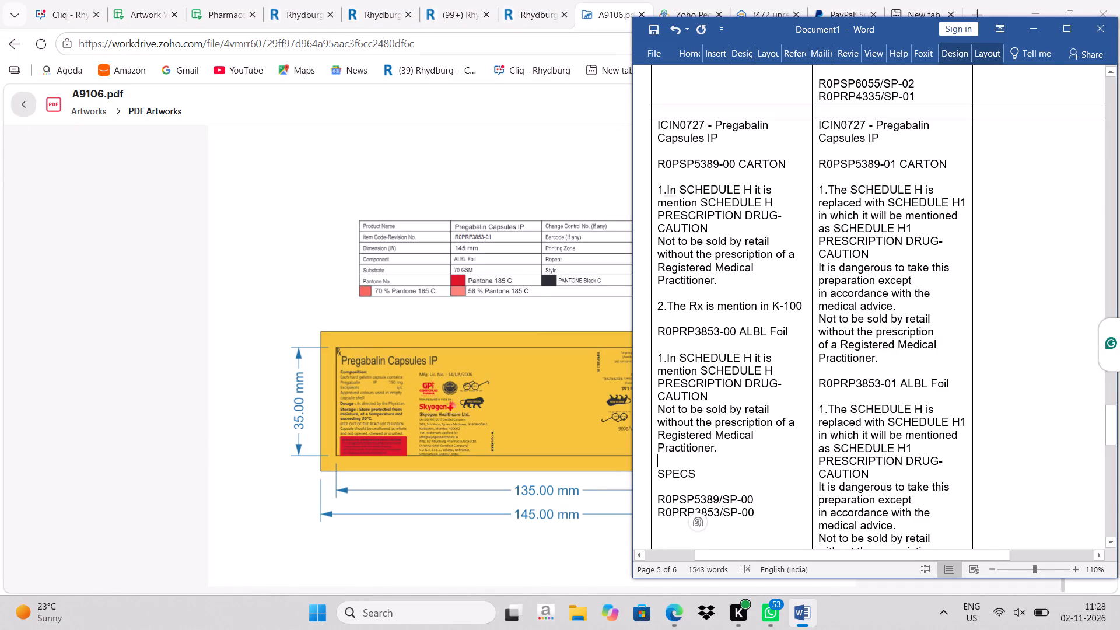
pyautogui.press('Return')
pyautogui.write('2.')
pyautogui.write('The Rx is mention in')
pyautogui.press('space')
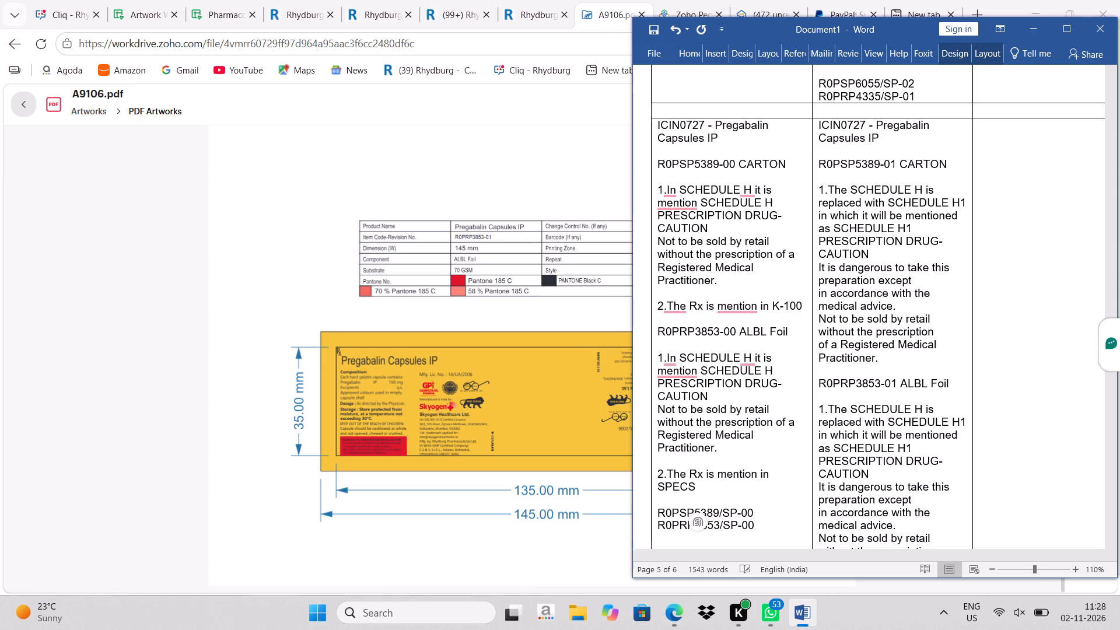
pyautogui.write('PA')
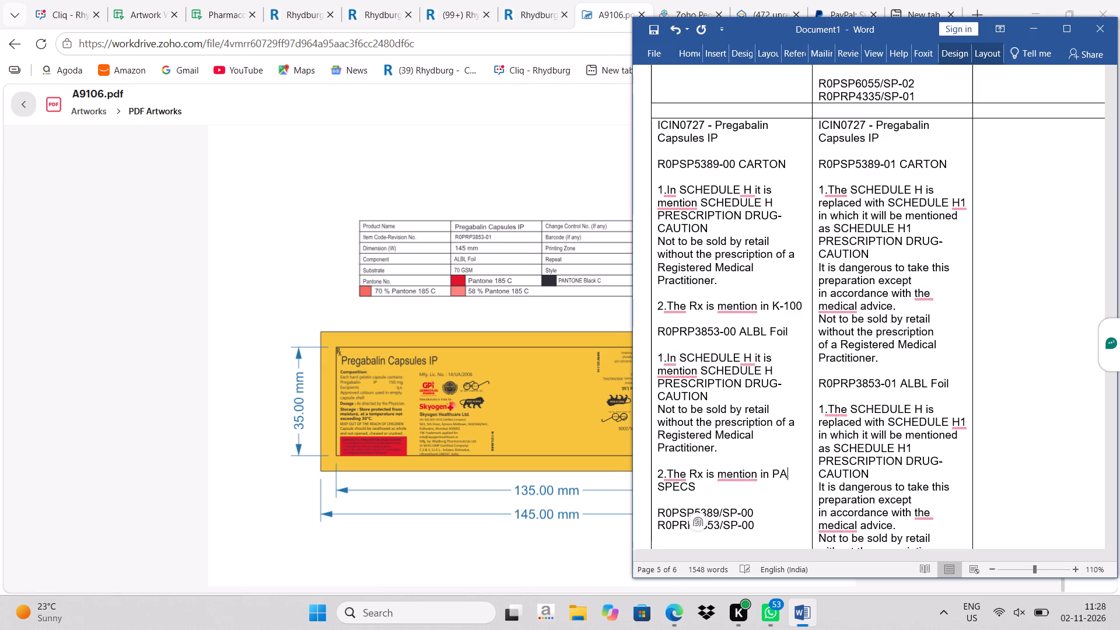
pyautogui.write('NTONE')
pyautogui.press('space')
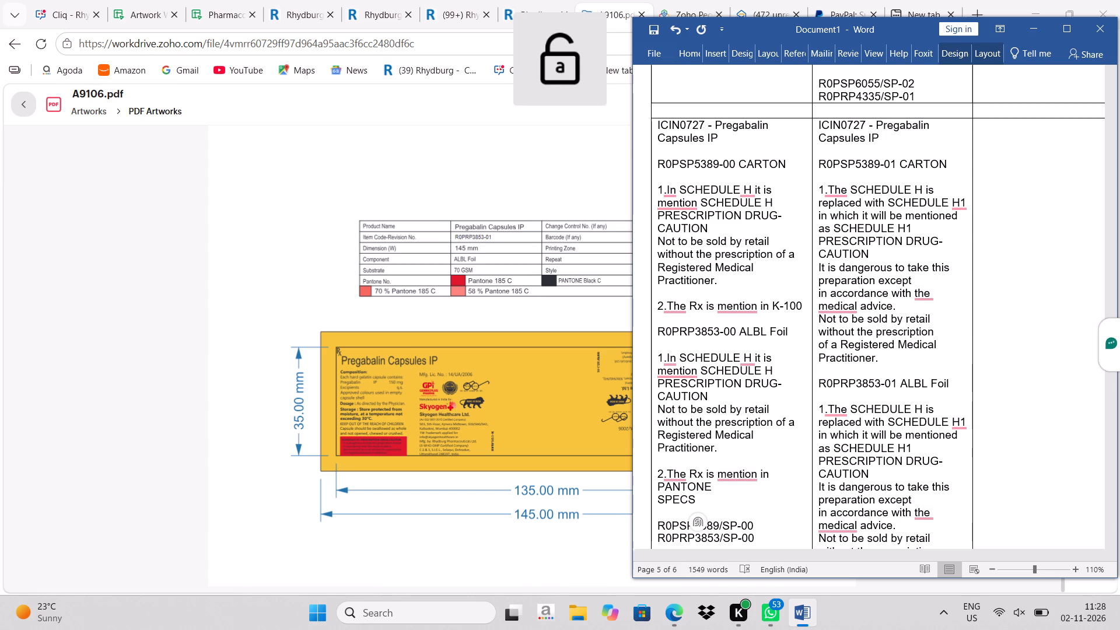
pyautogui.write('Black')
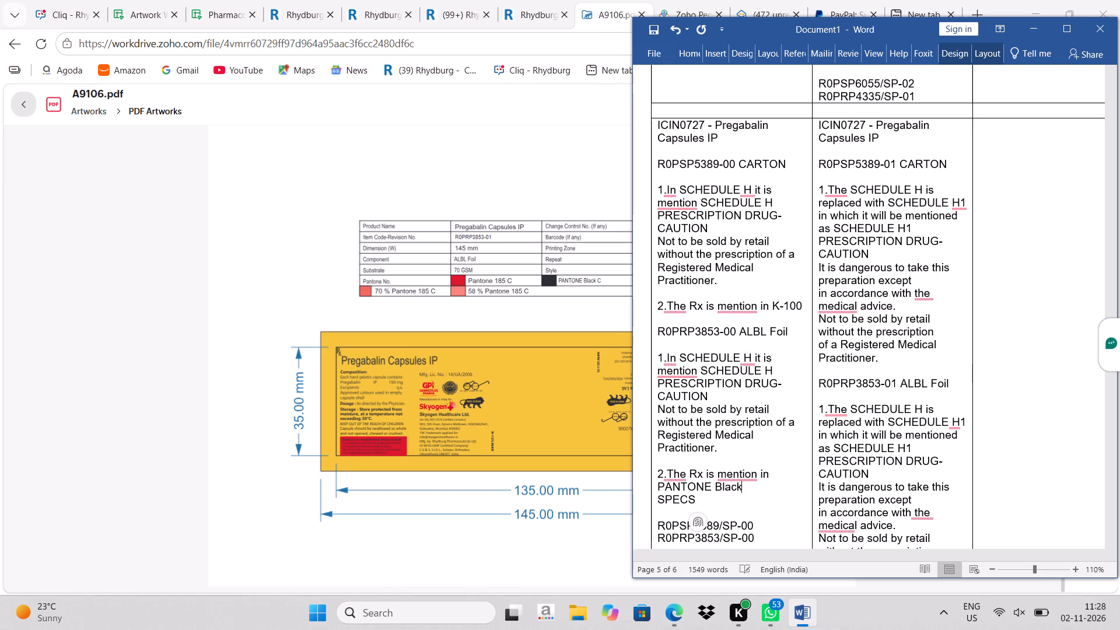
pyautogui.press('space')
pyautogui.hotkey('shift', 'c')
pyautogui.press('Return')
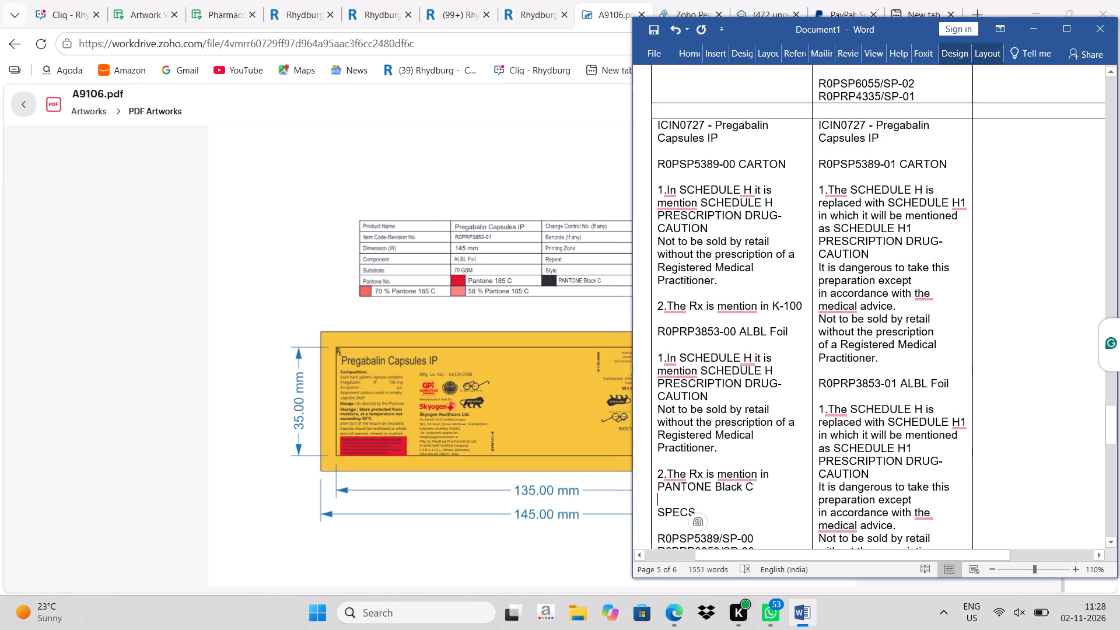
# Return to the A9106 carton page, restore the browser to a smaller window beside Word, and bring the carton's full colour table into view.
pyautogui.scroll(3, 449, 331)
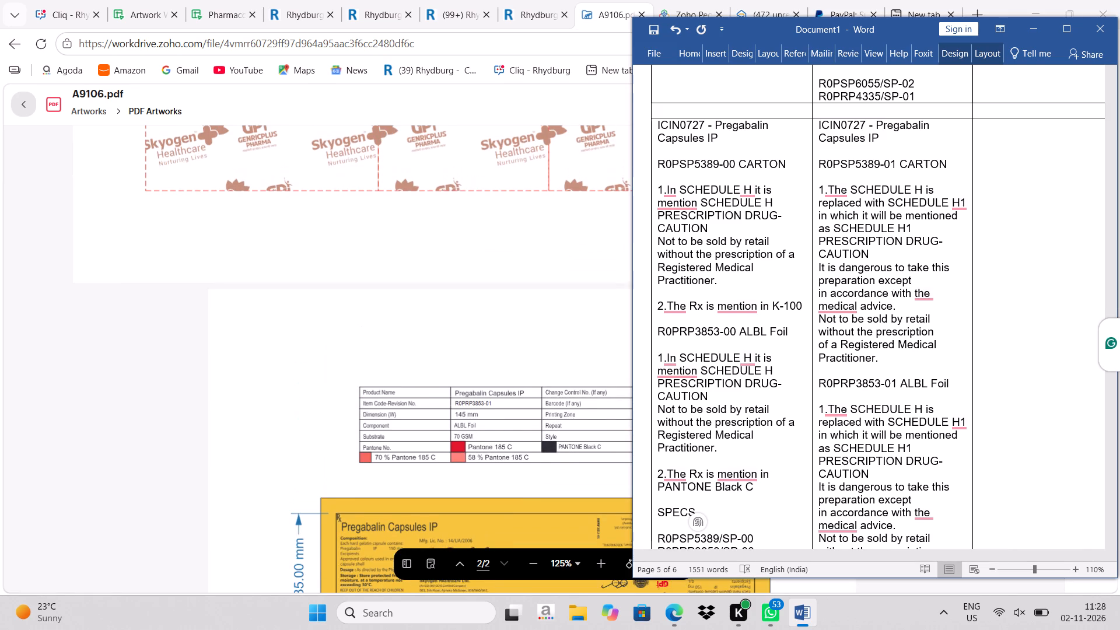
pyautogui.scroll(5, 449, 331)
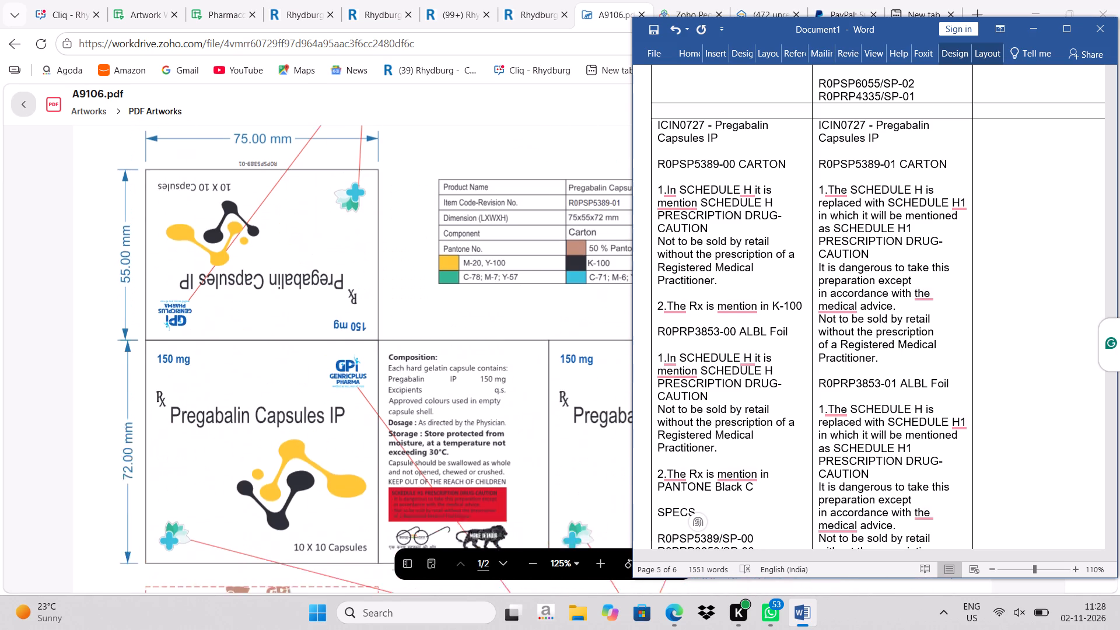
pyautogui.scroll(1, 449, 331)
pyautogui.hscroll(-6, 449, 331)
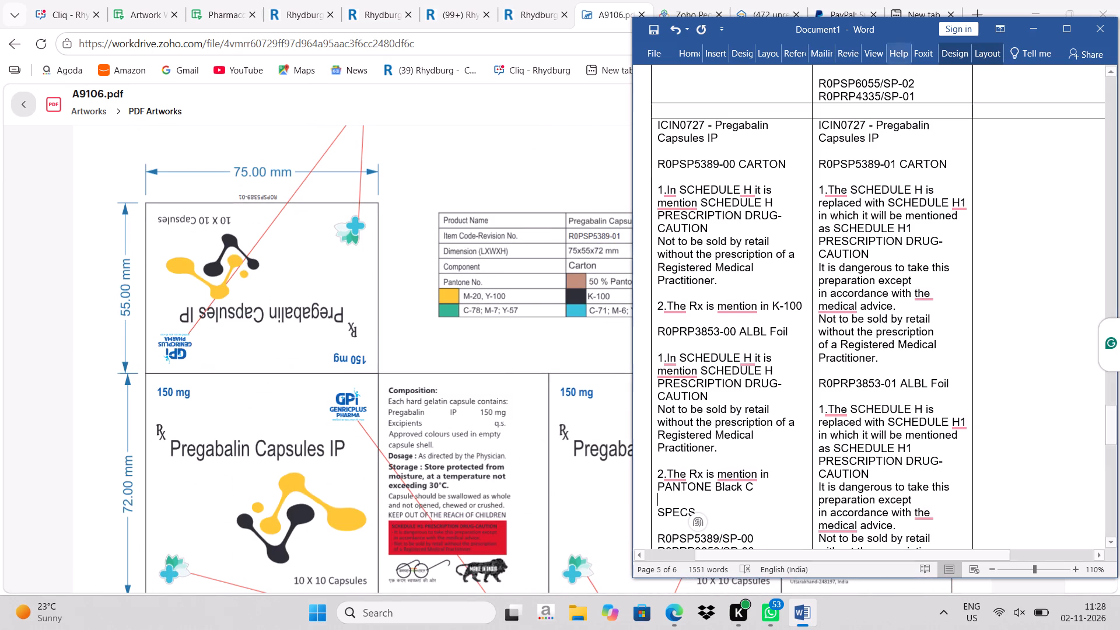
pyautogui.click(1070, 12)
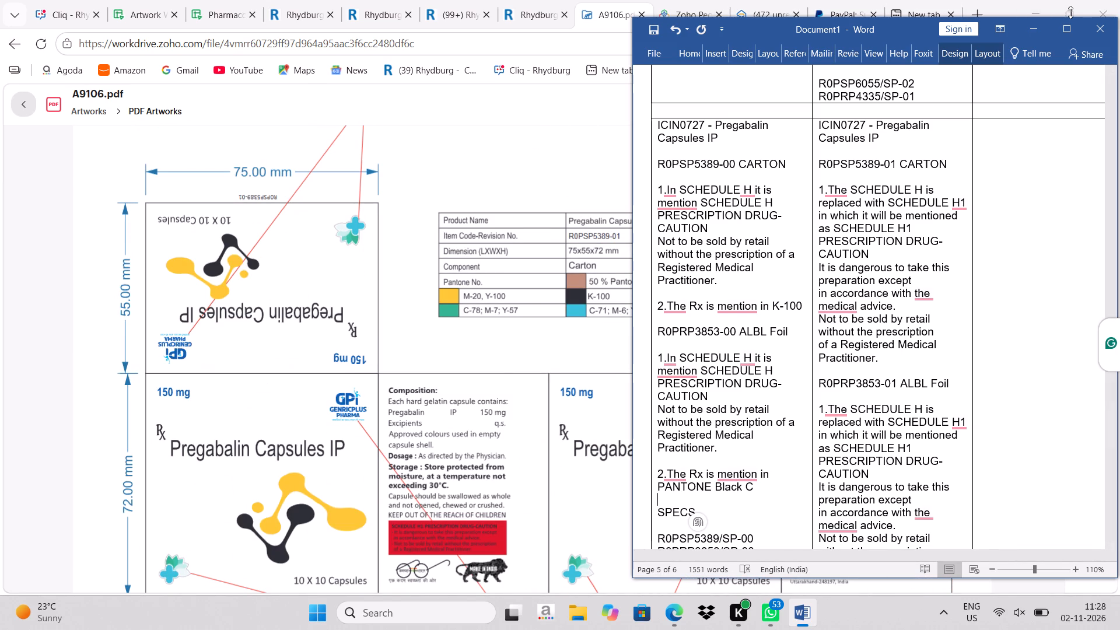
pyautogui.click(1070, 3)
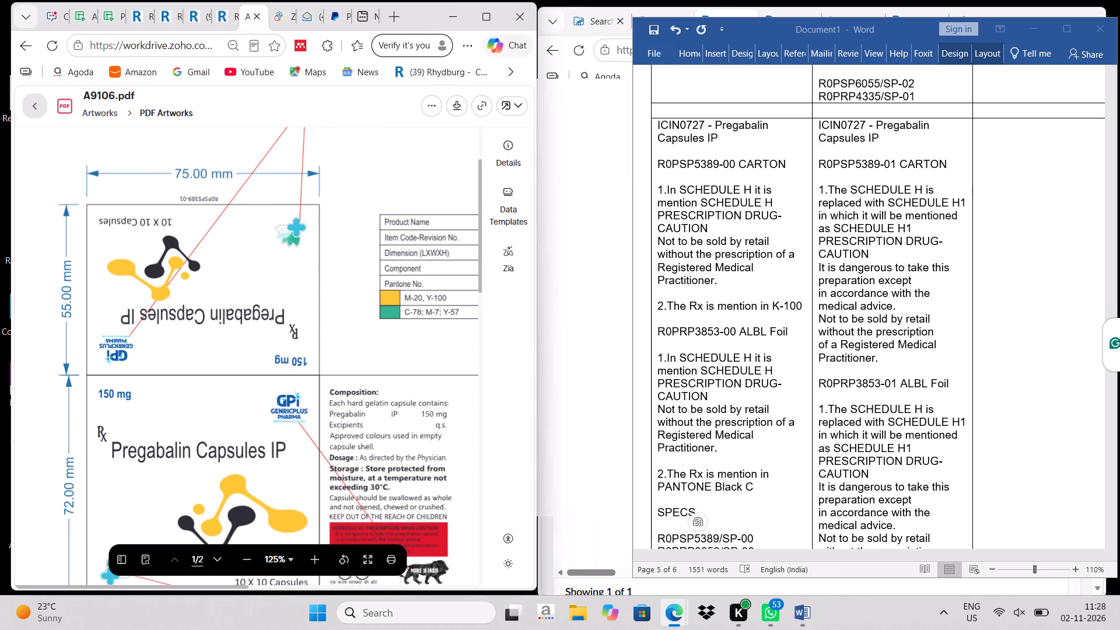
pyautogui.hscroll(-7, 349, 362)
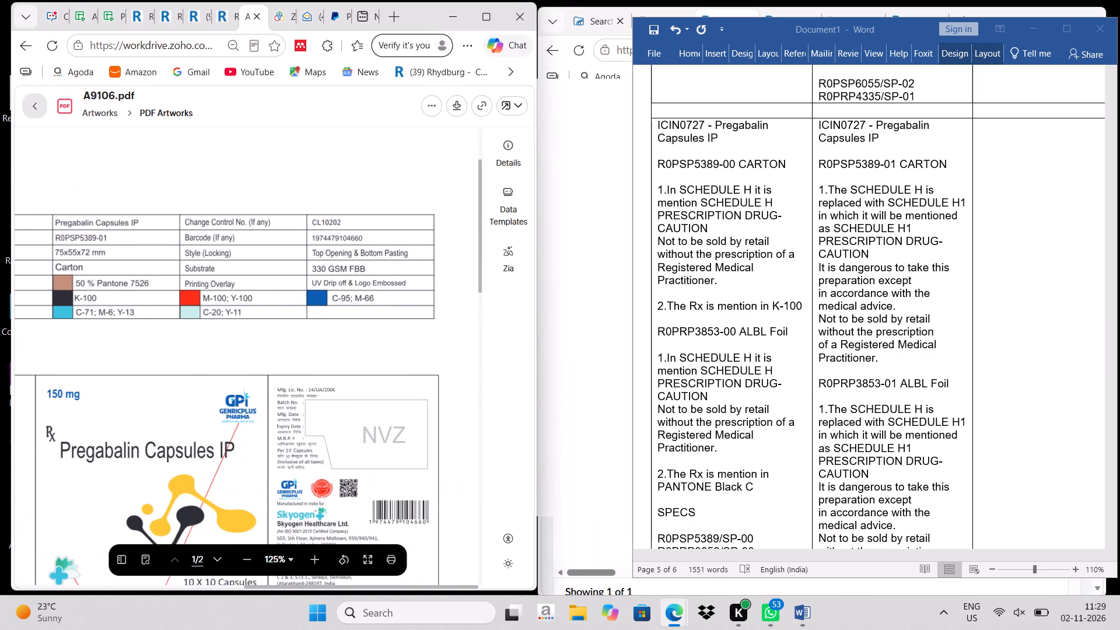
# In the ICIN0727 suggested-state cell, add "2.The Rx will be mentioned in M-100,Y-100" after the R0PSP5389-01 CARTON point 1, separated by a blank line.
pyautogui.click(915, 319)
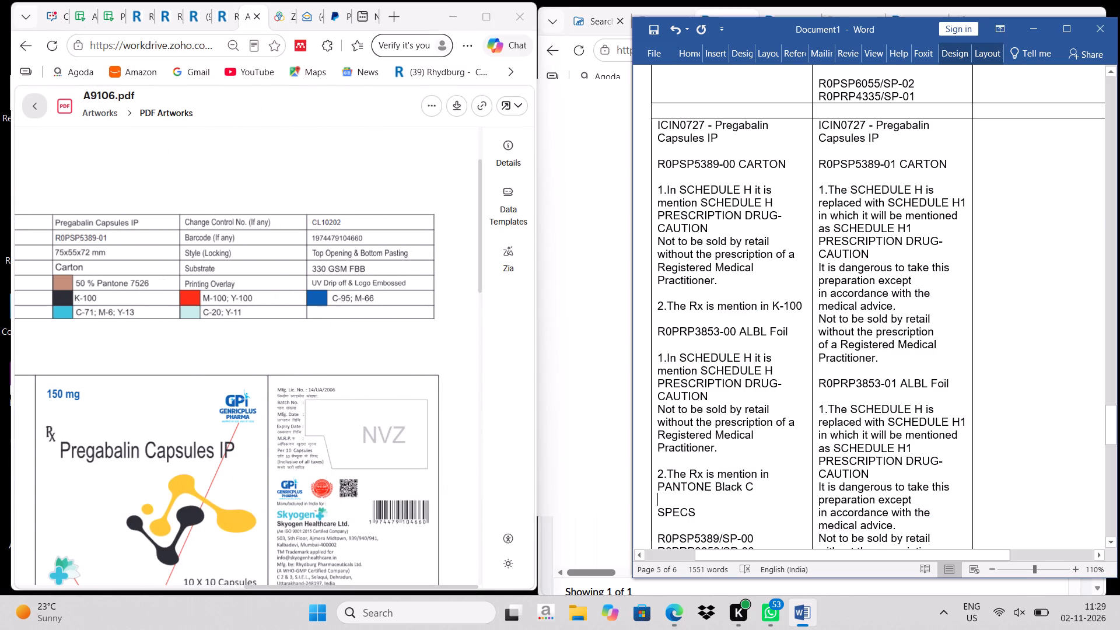
pyautogui.click(889, 363)
pyautogui.press('Return')
pyautogui.press('Return')
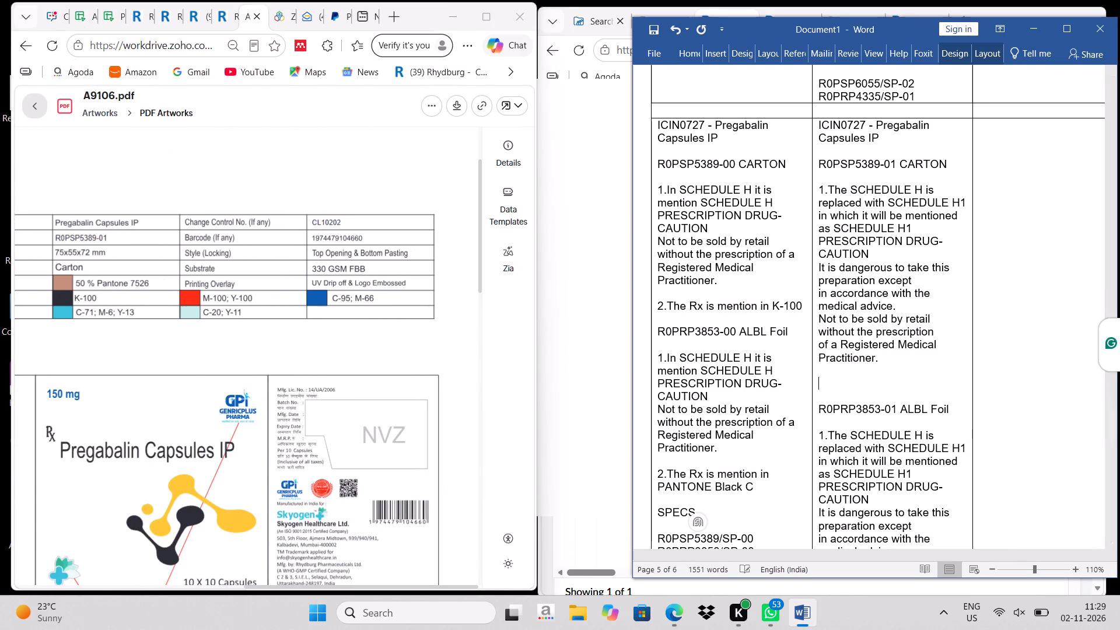
pyautogui.write('2.')
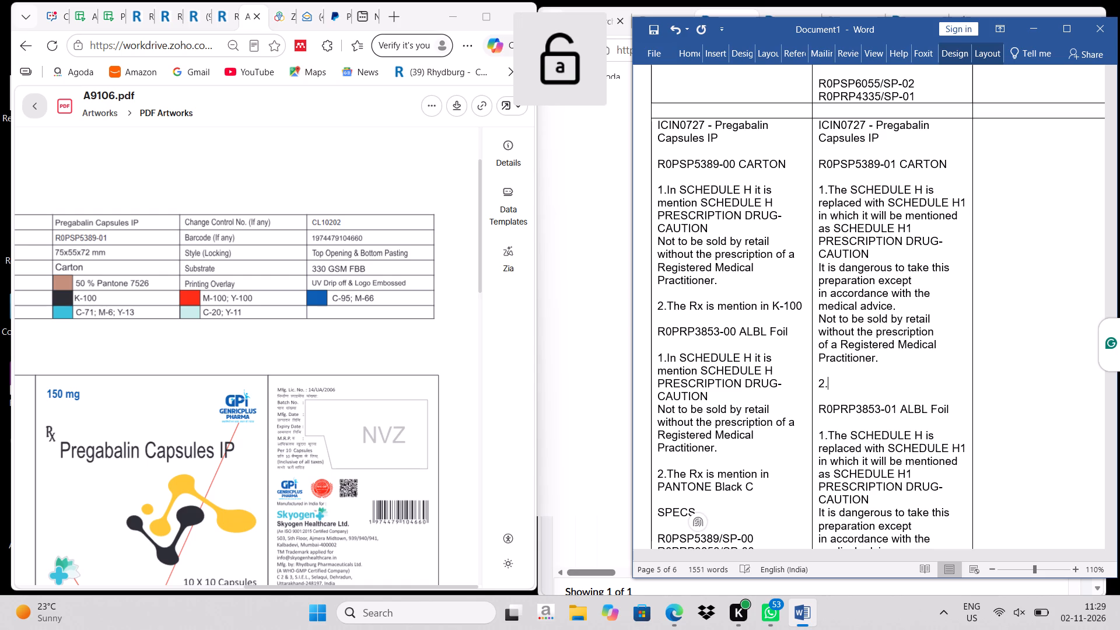
pyautogui.write('The Rx will be mention')
pyautogui.press('space')
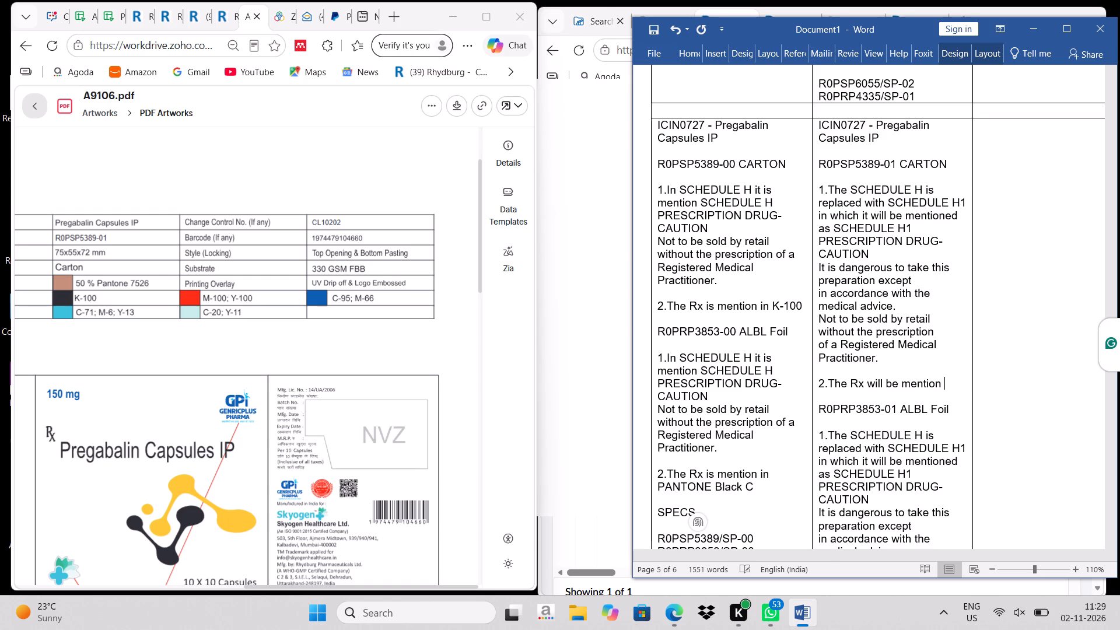
pyautogui.press('BackSpace')
pyautogui.write('ed in')
pyautogui.press('space')
pyautogui.write('M-100')
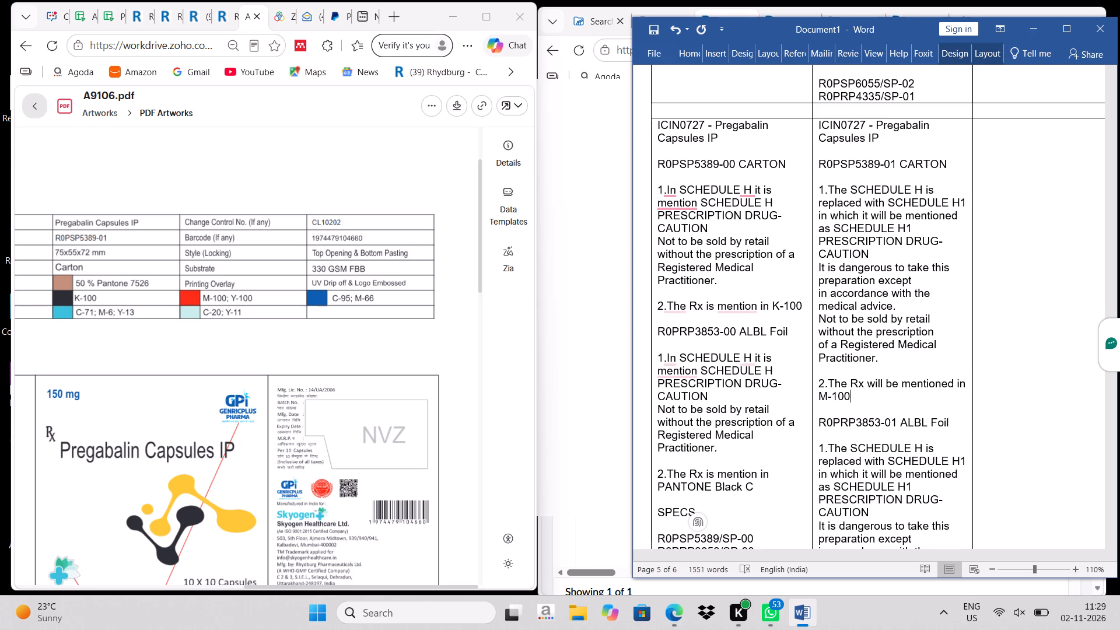
pyautogui.press(',')
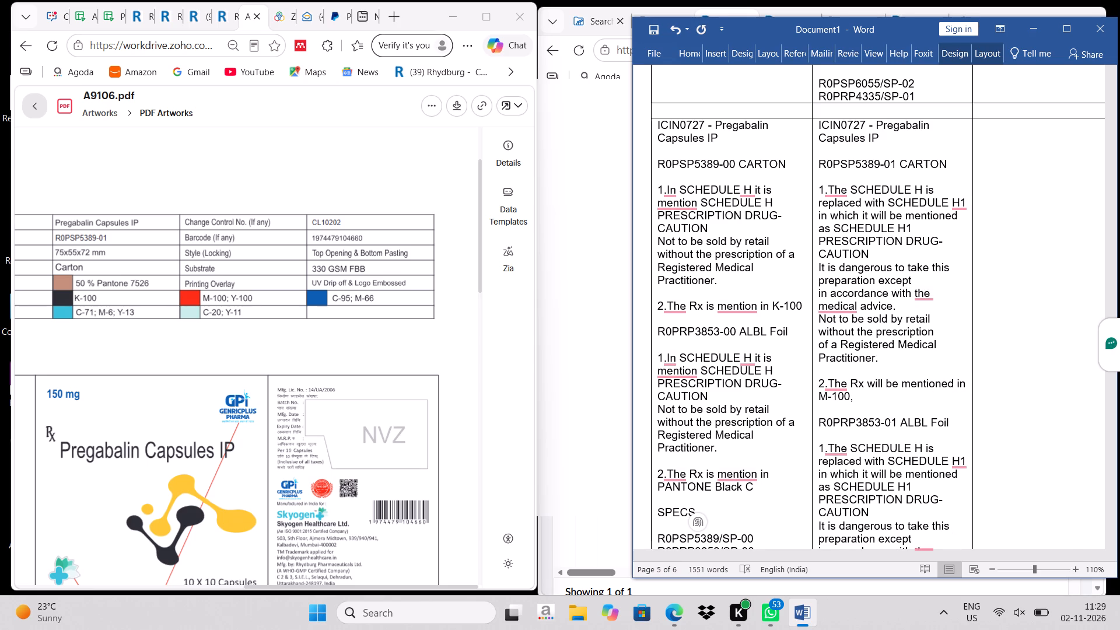
pyautogui.press('BackSpace')
pyautogui.press(',')
pyautogui.hotkey('shift', 'y')
pyautogui.write('-100')
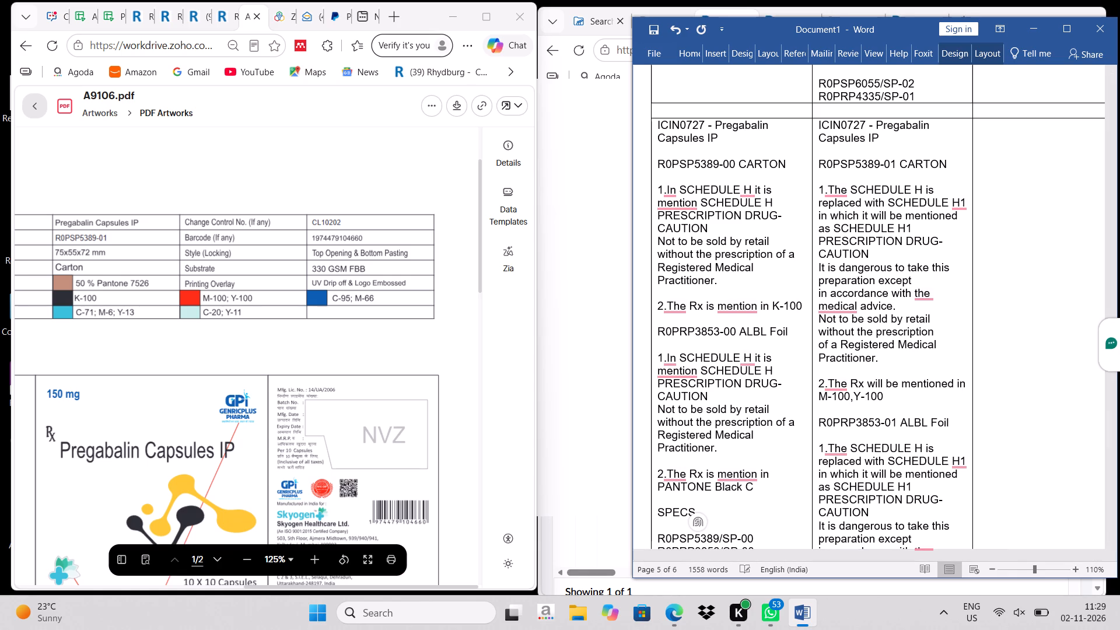
# Using the PDF's ALBL foil page, add "2.The Rx will be mentioned in Pantone 185 C" and a new line after the R0PRP3853-01 suggested-state point 1.
pyautogui.scroll(-6, 325, 424)
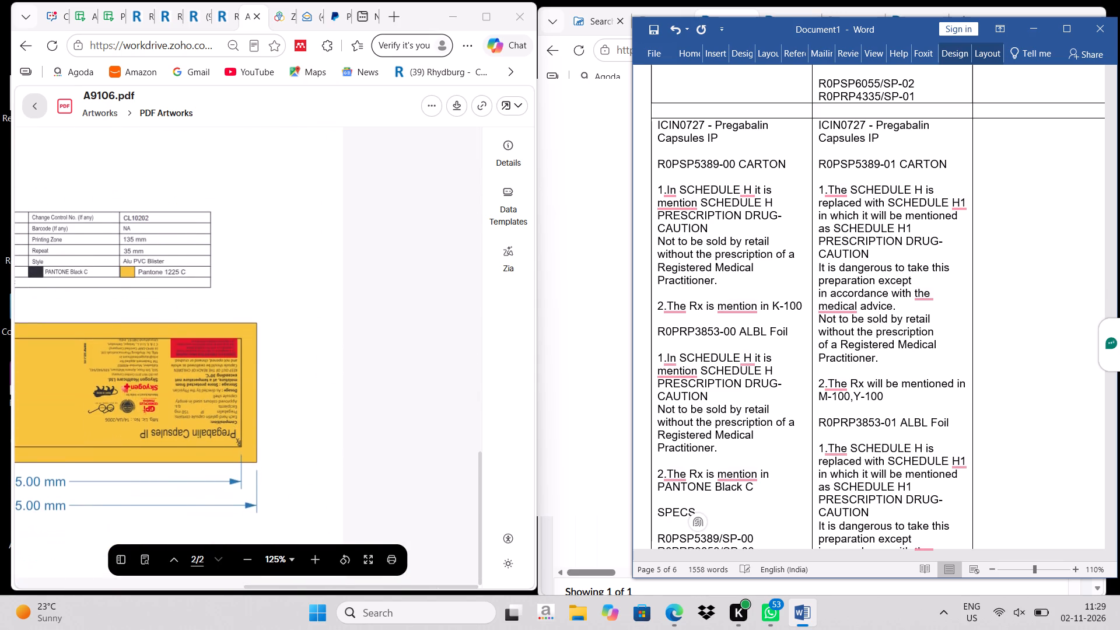
pyautogui.scroll(-2, 325, 424)
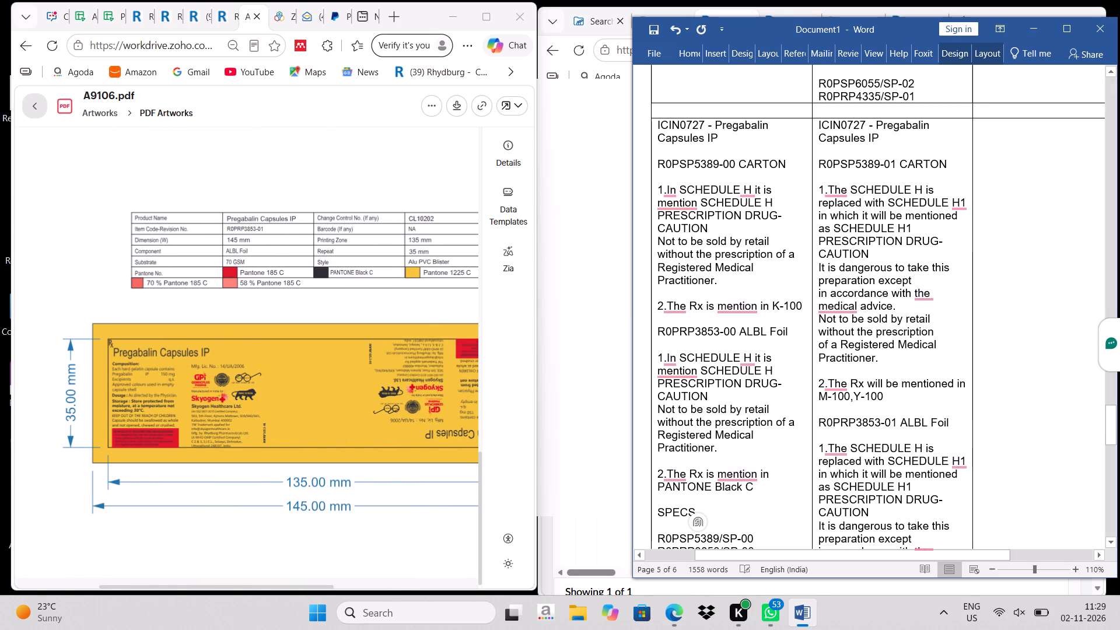
pyautogui.click(890, 422)
pyautogui.scroll(-3, 890, 422)
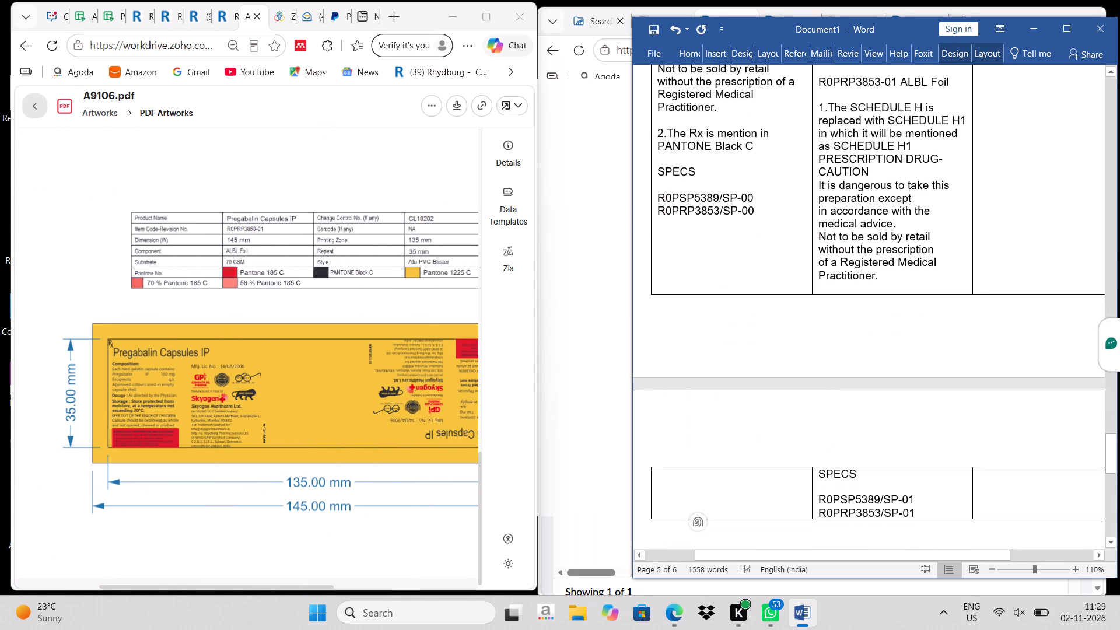
pyautogui.click(889, 277)
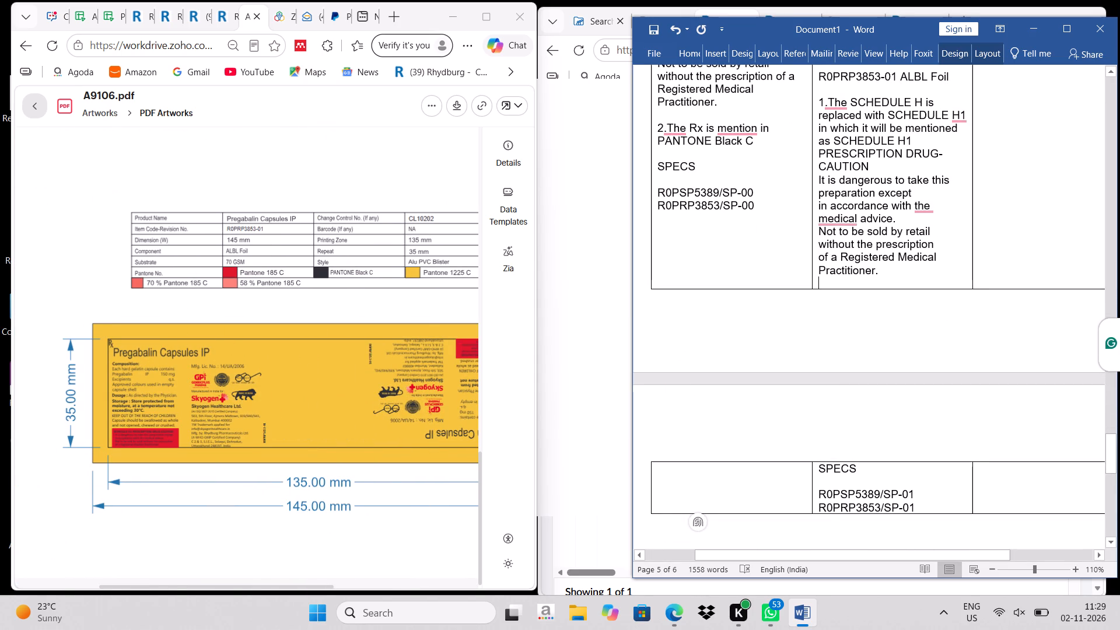
pyautogui.press('Return')
pyautogui.press('2')
pyautogui.write('.The Rx will be m en')
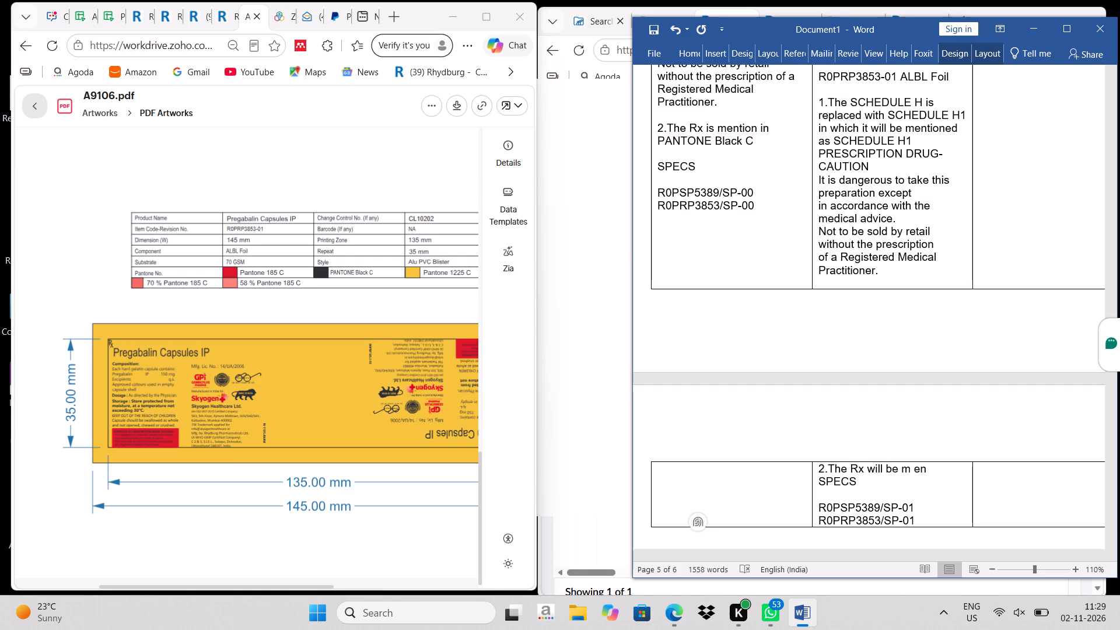
pyautogui.press('BackSpace')
pyautogui.press('BackSpace')
pyautogui.press('BackSpace')
pyautogui.write('entioned in Pan')
pyautogui.press('BackSpace')
pyautogui.press('BackSpace')
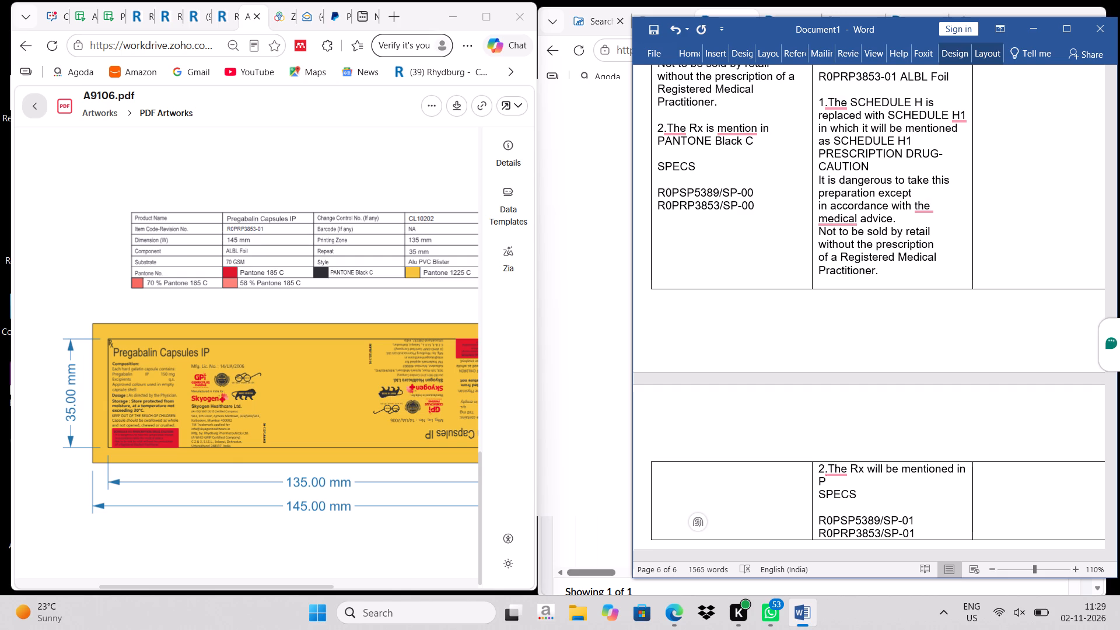
pyautogui.write('antone')
pyautogui.press('space')
pyautogui.write('185')
pyautogui.press('space')
pyautogui.hotkey('shift', 'c')
pyautogui.press('Return')
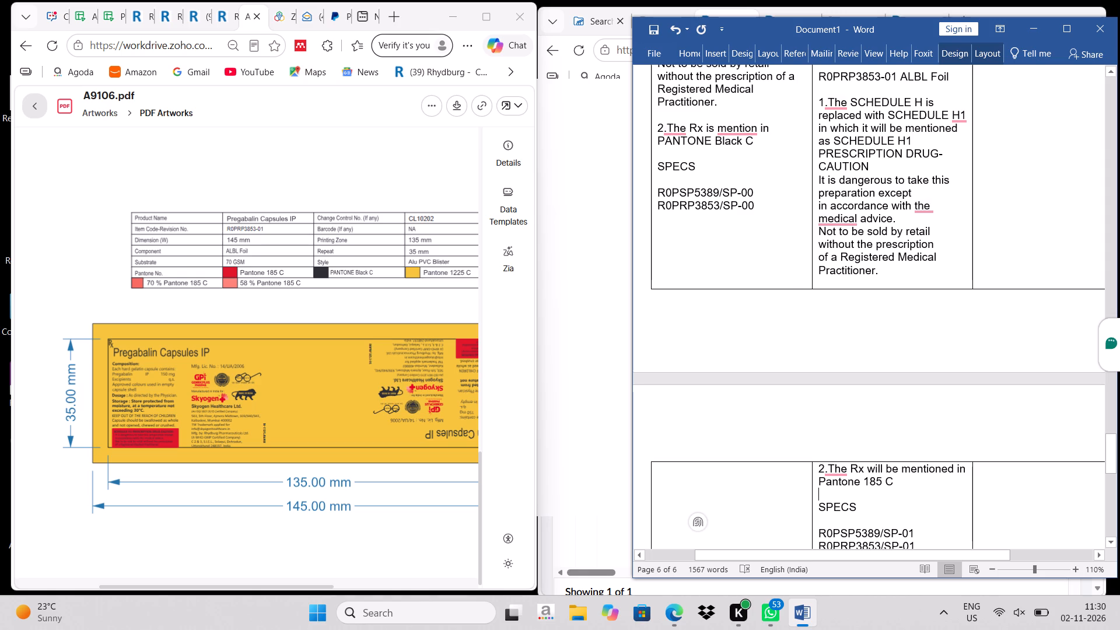
# Review the ICIN0727 current-state and suggested-state entries in the Word table.
pyautogui.scroll(1, 939, 320)
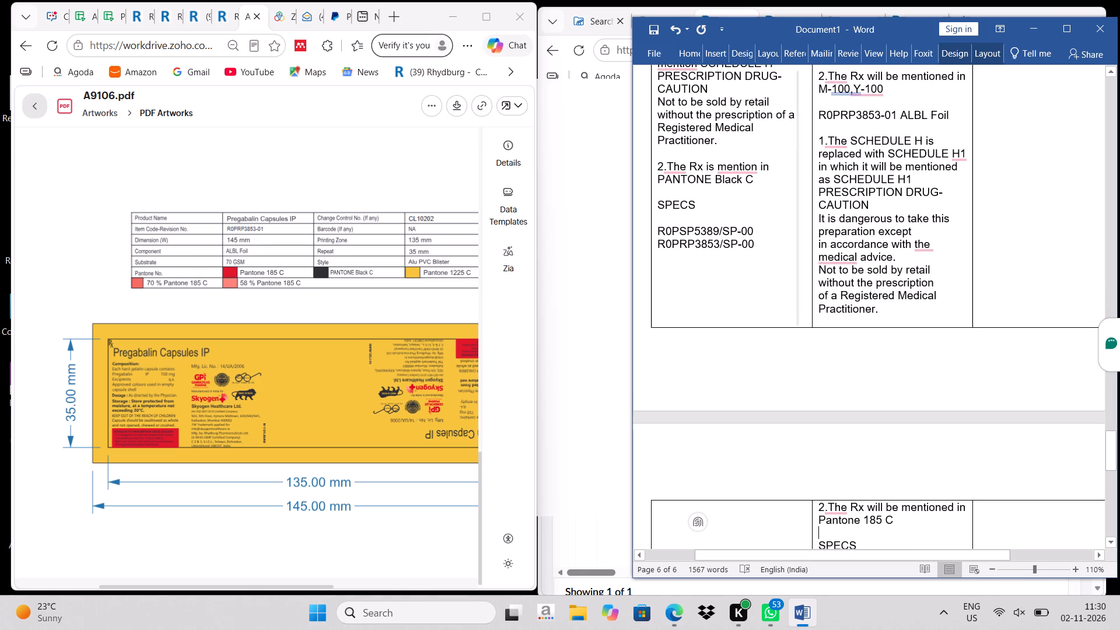
pyautogui.scroll(10, 942, 220)
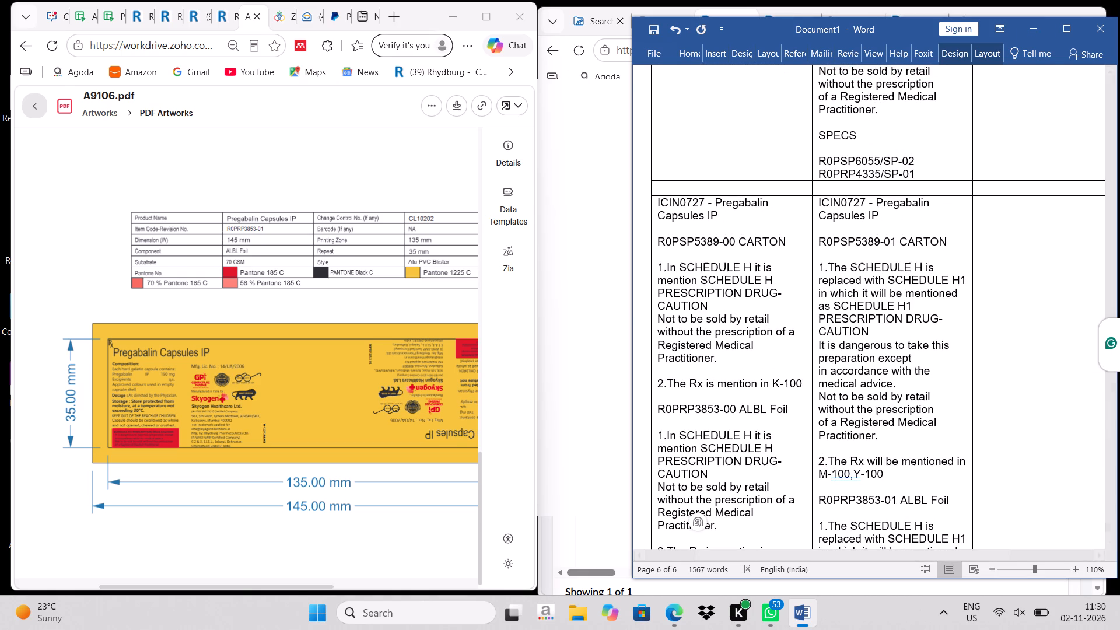